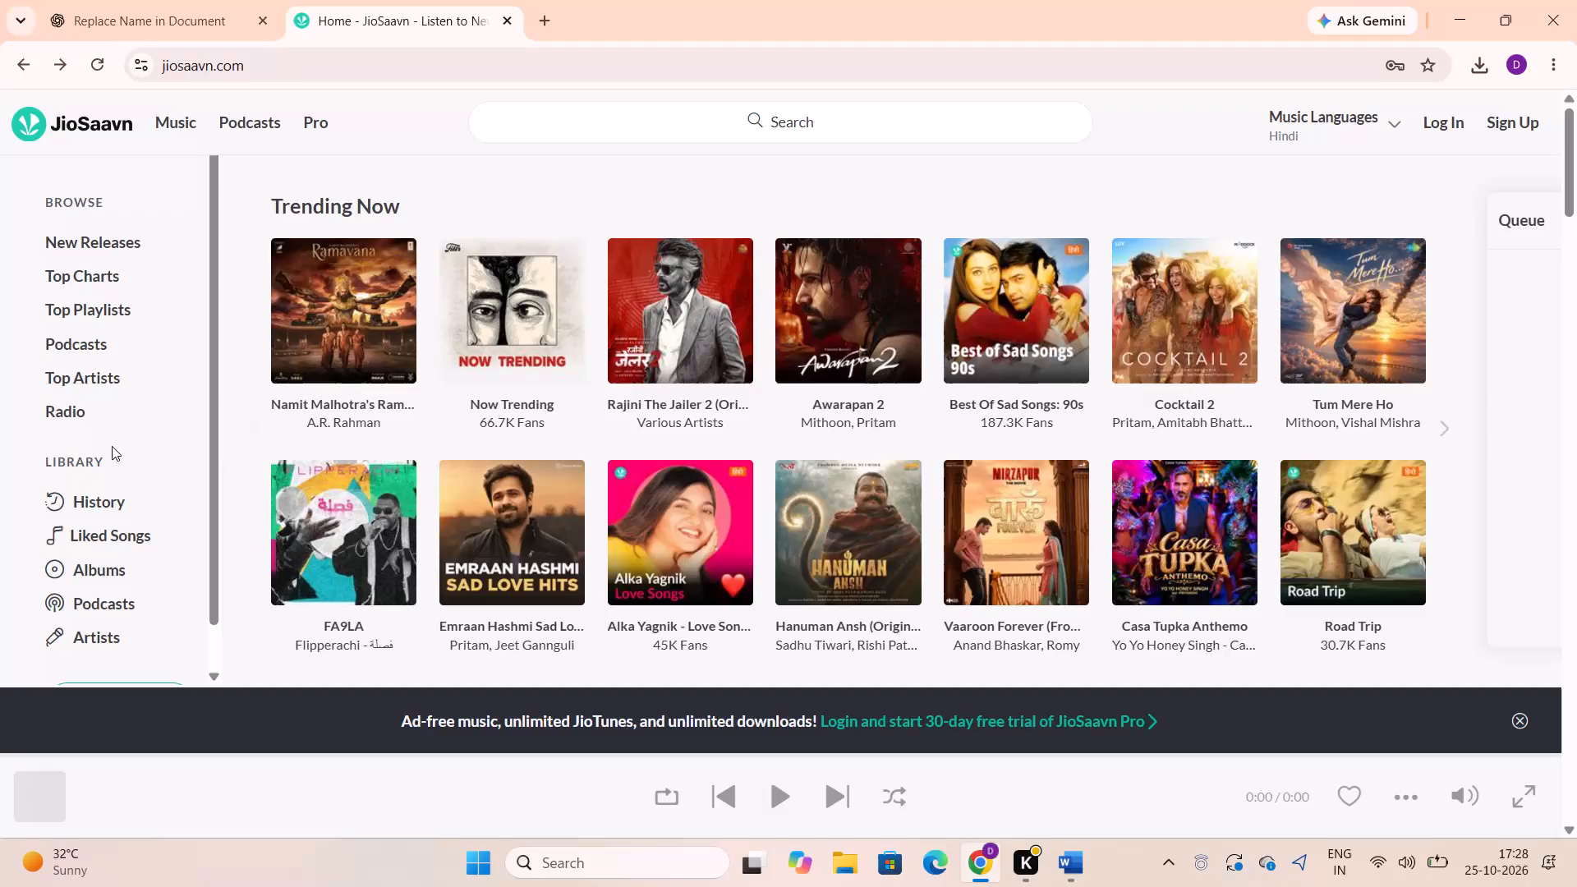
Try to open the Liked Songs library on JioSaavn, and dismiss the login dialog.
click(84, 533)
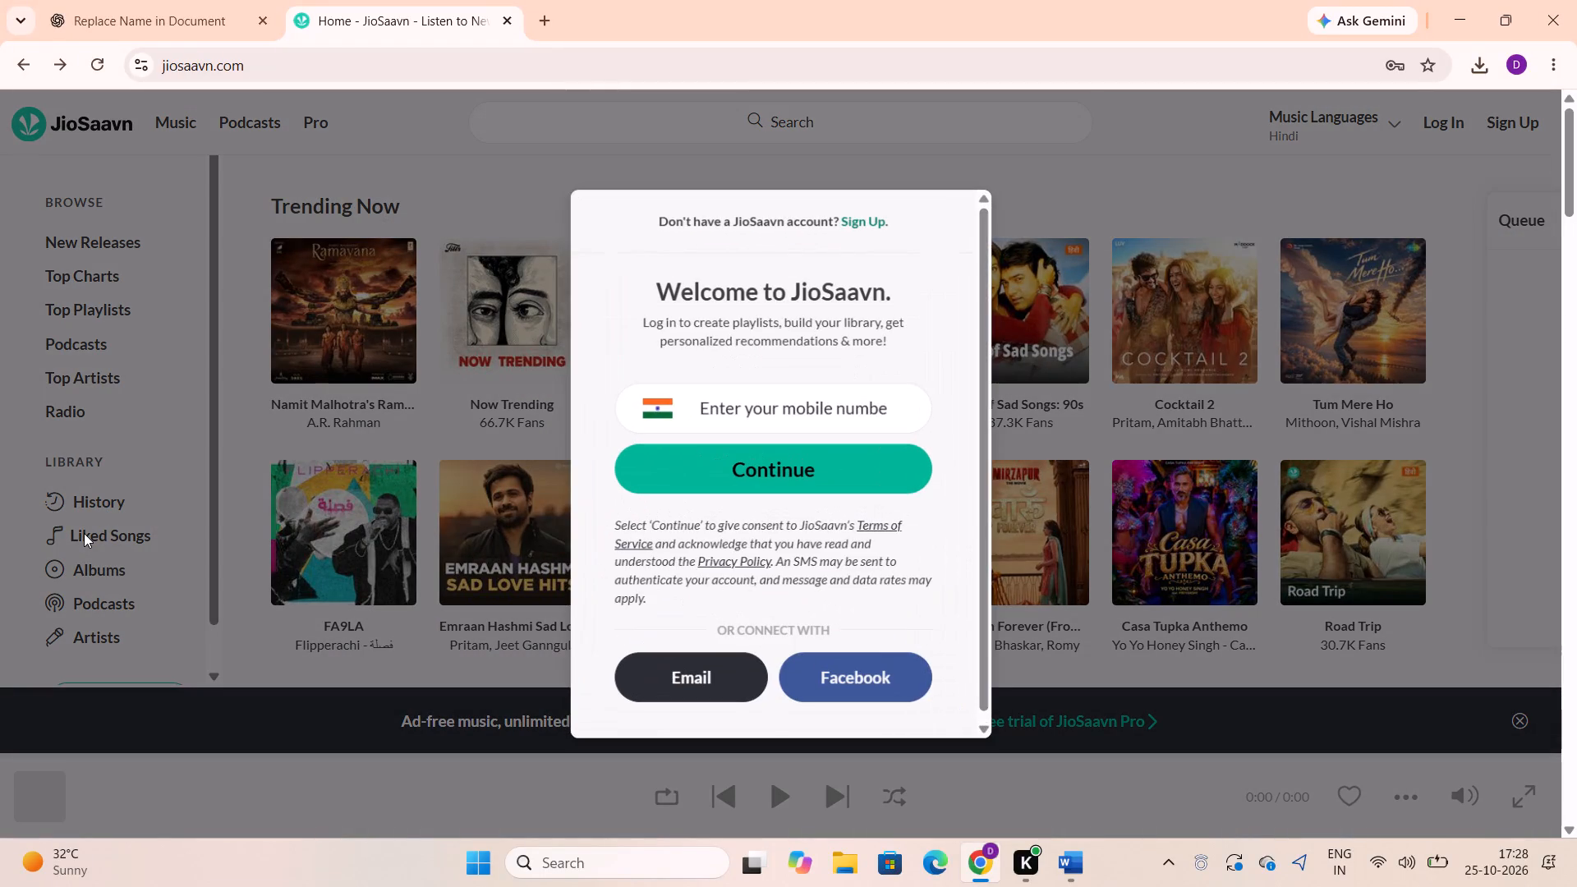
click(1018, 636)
scroll(798, 549, down, 2)
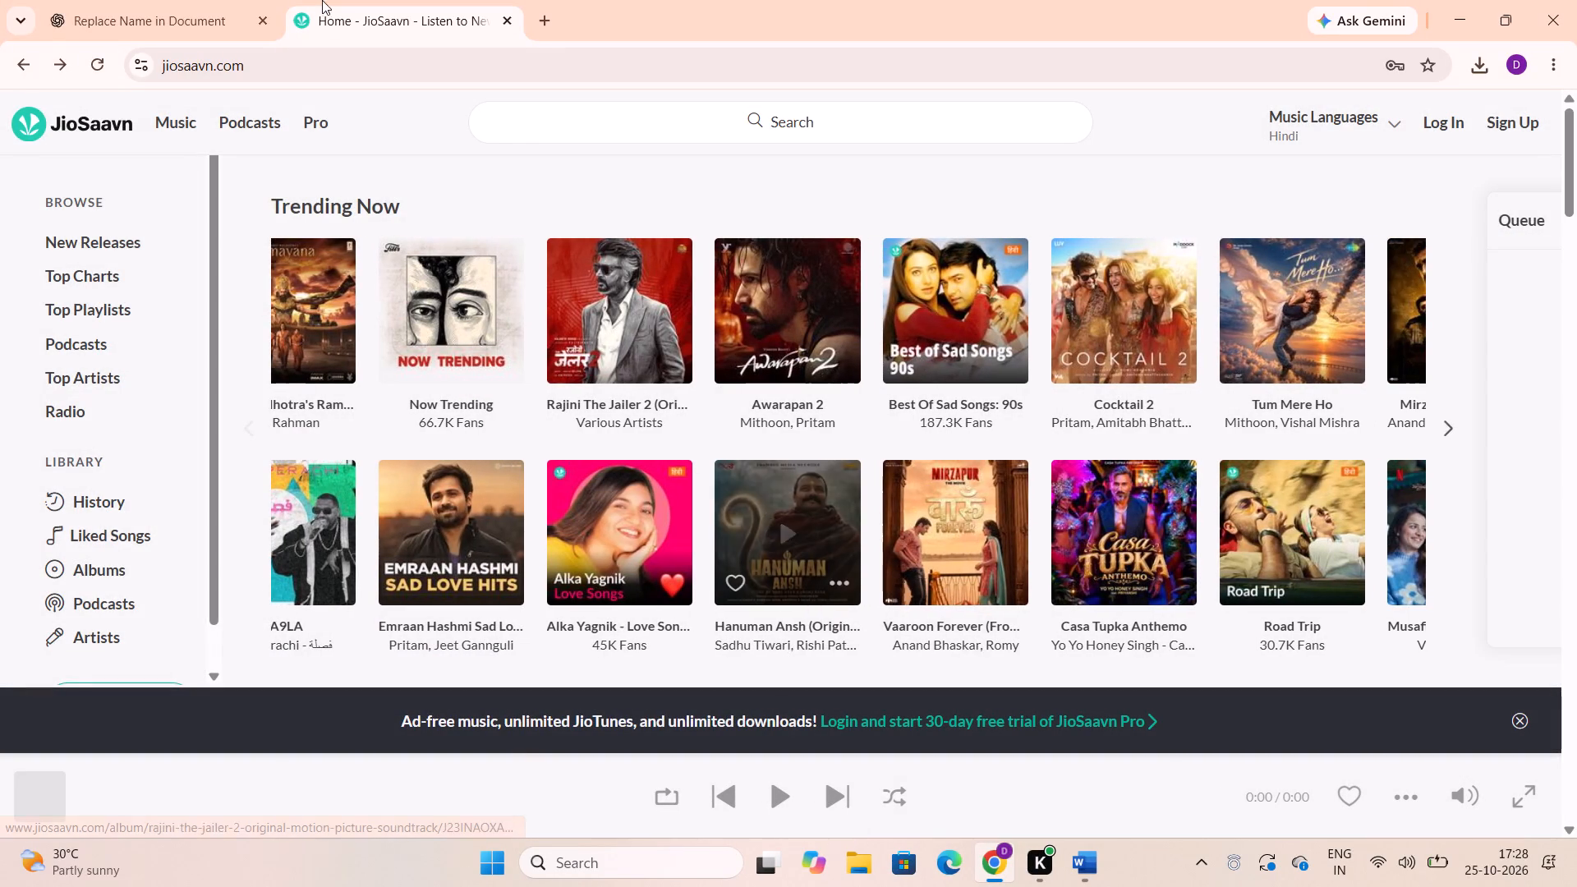
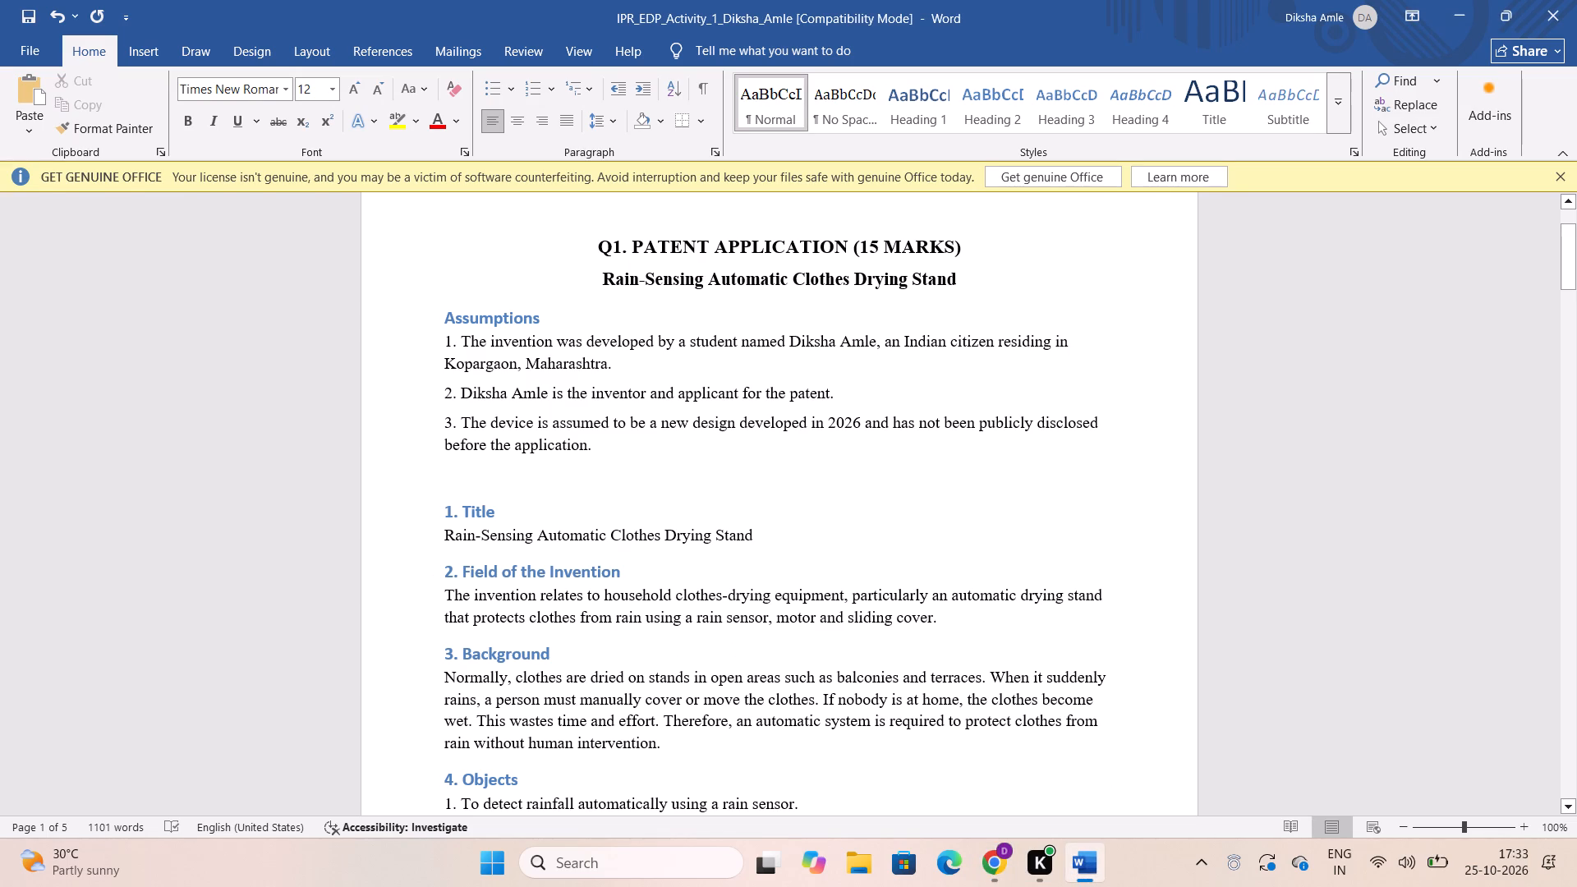
key(ctrl+v)
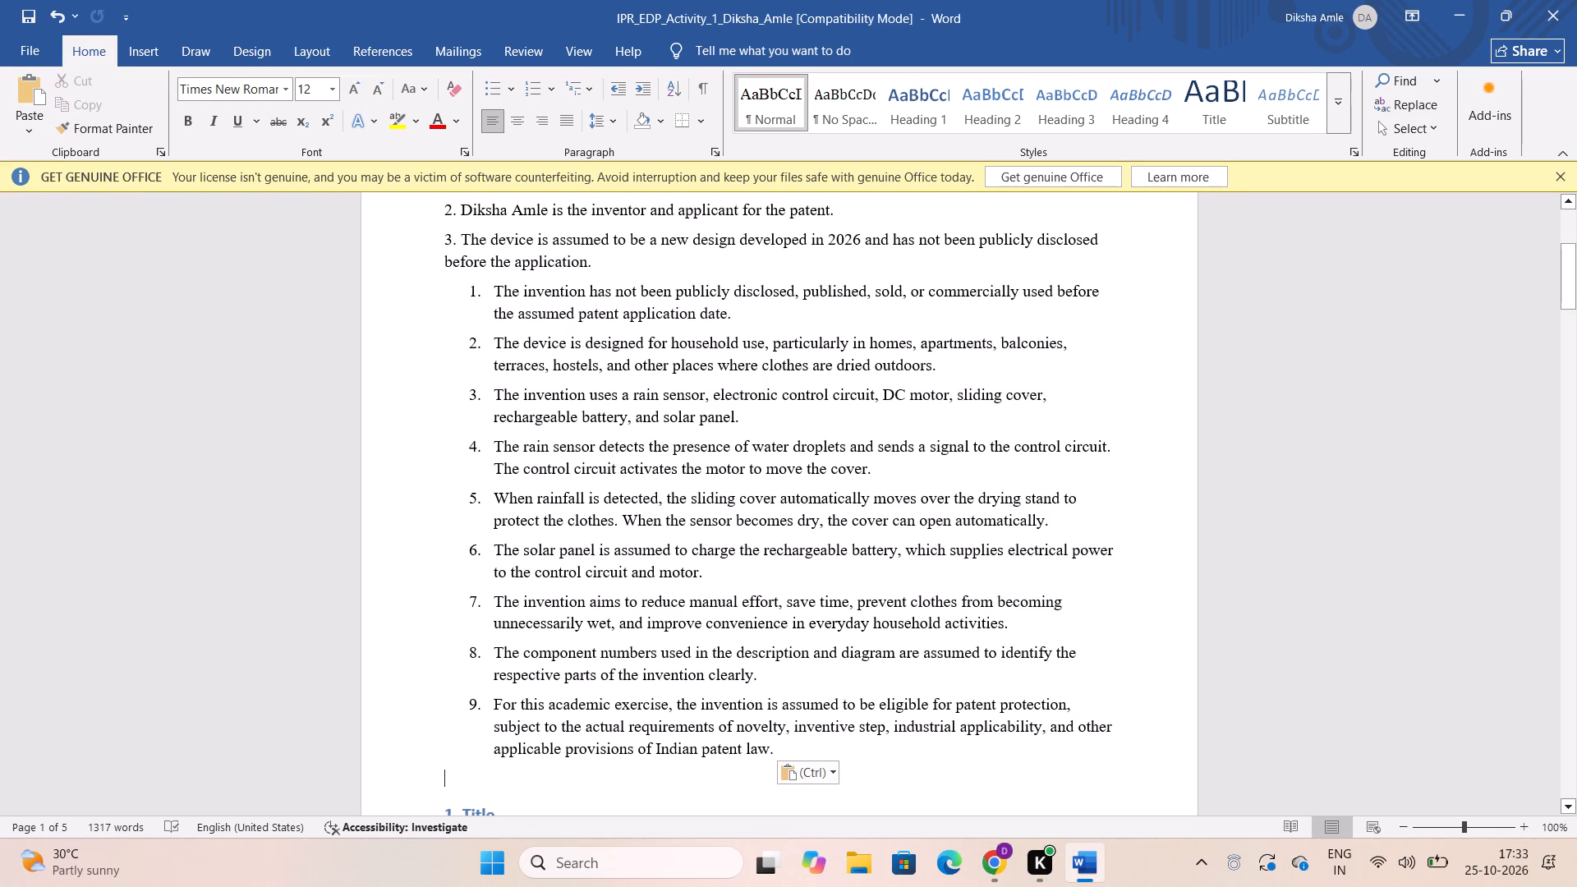
drag(1076, 880, 1017, 876)
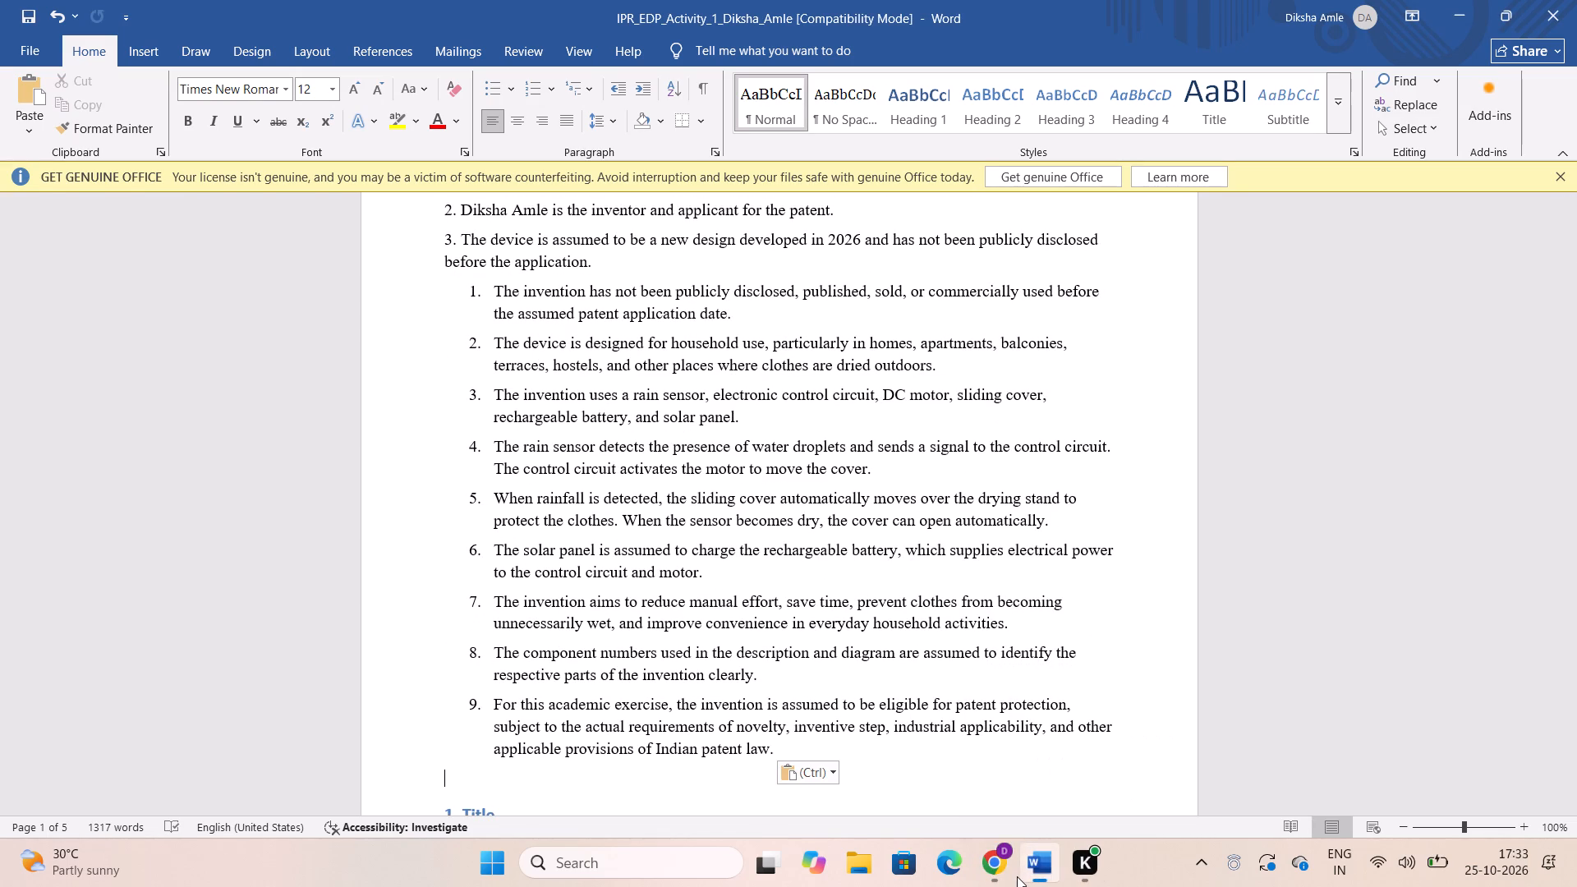
Remove the automatic numbering and indent from the first four pasted assumptions, from public disclosure through the rain sensor's signal.
click(485, 290)
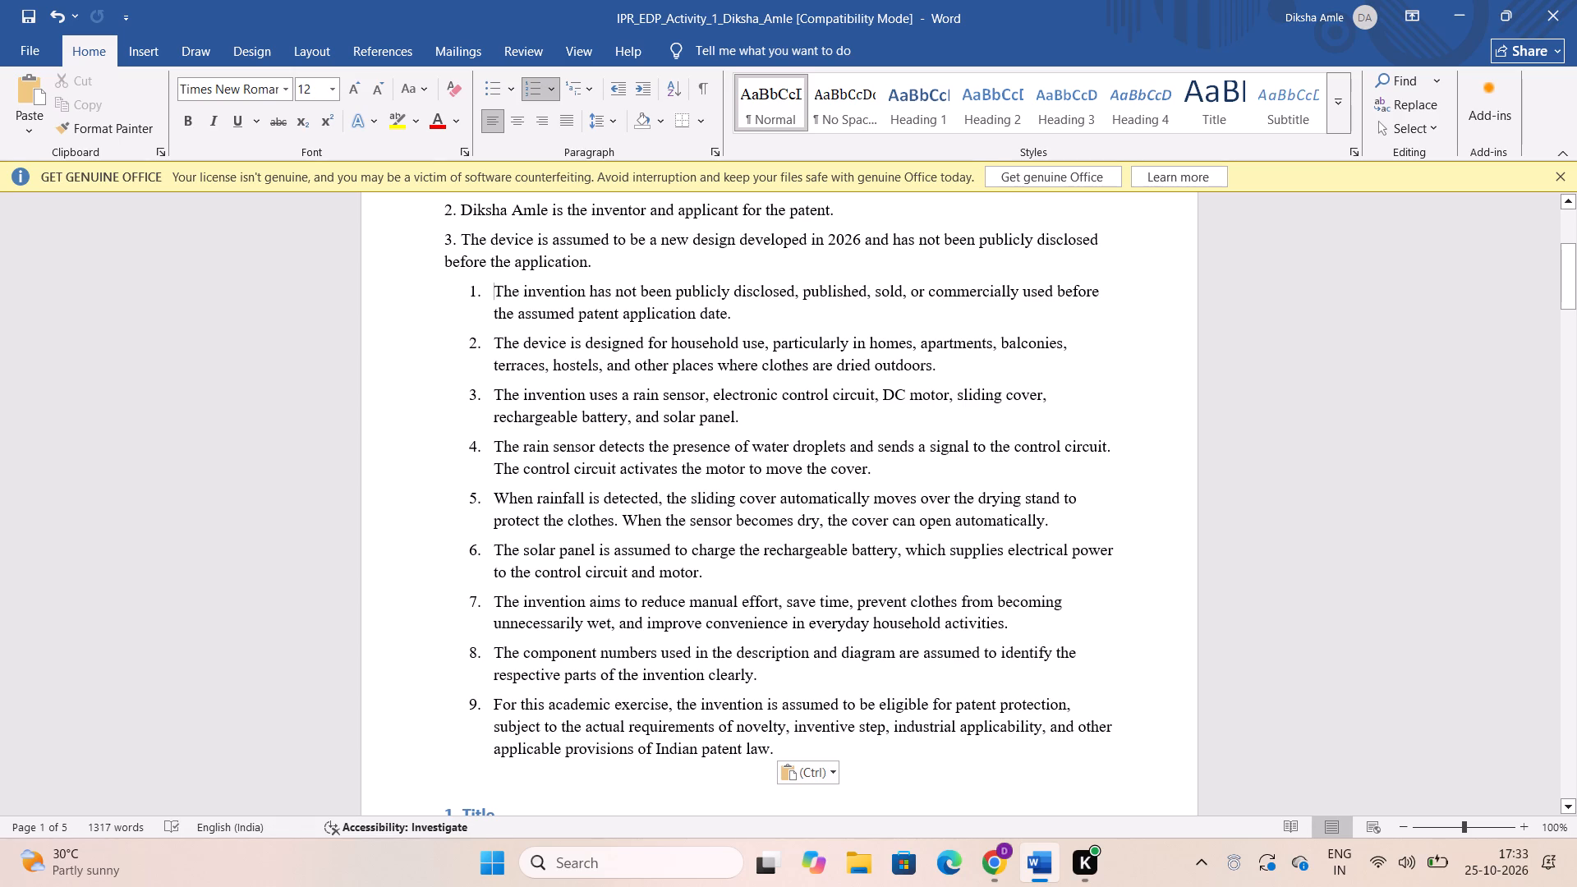
key(BackSpace)
key(BackSpace)
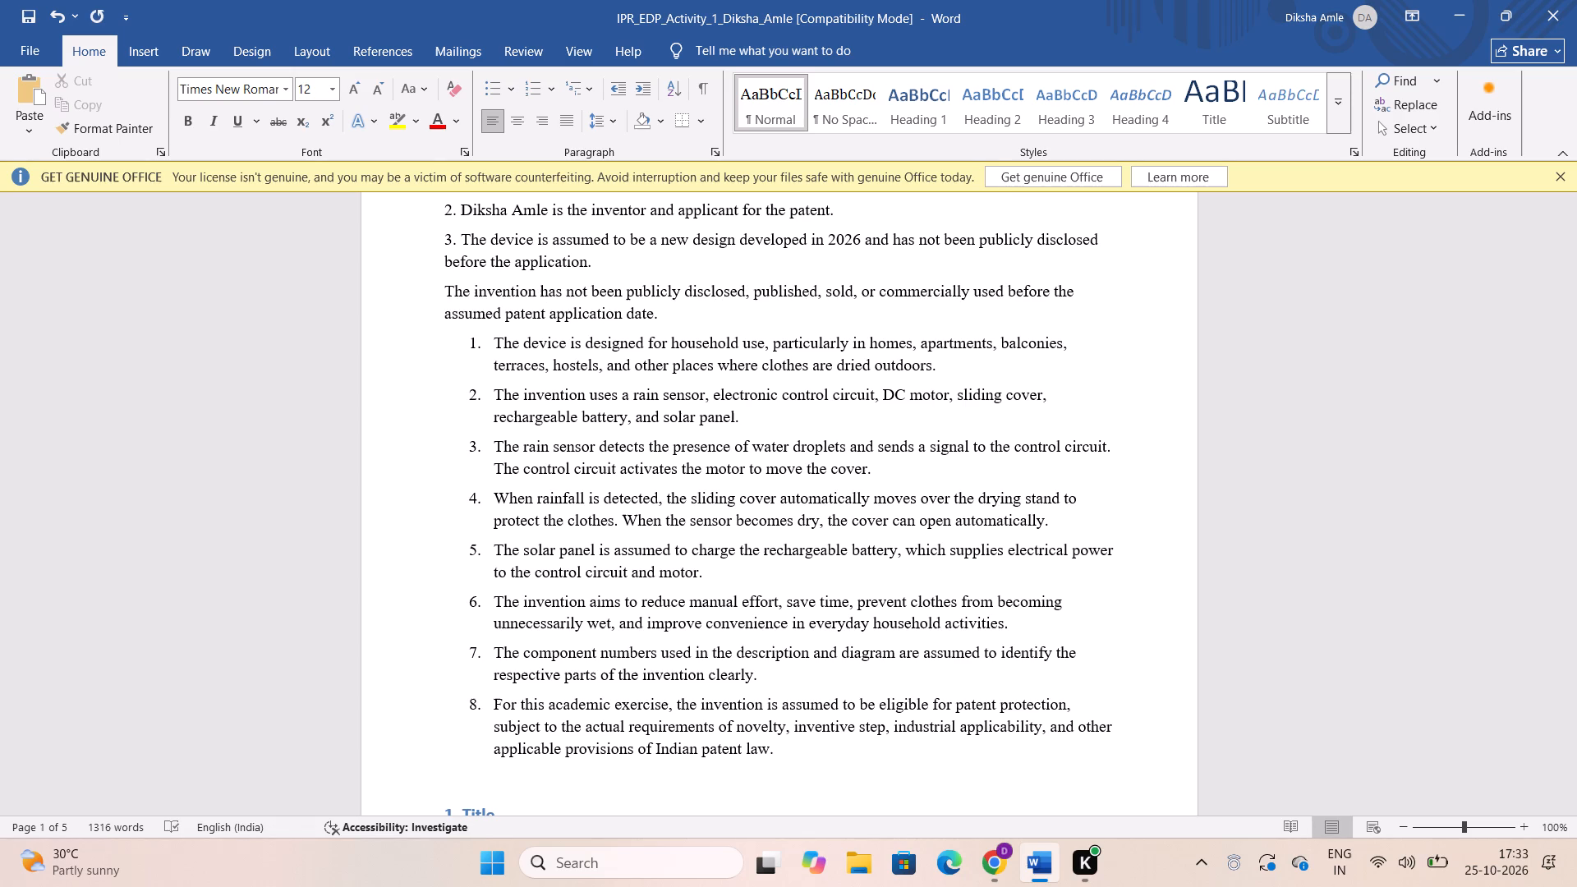
click(480, 345)
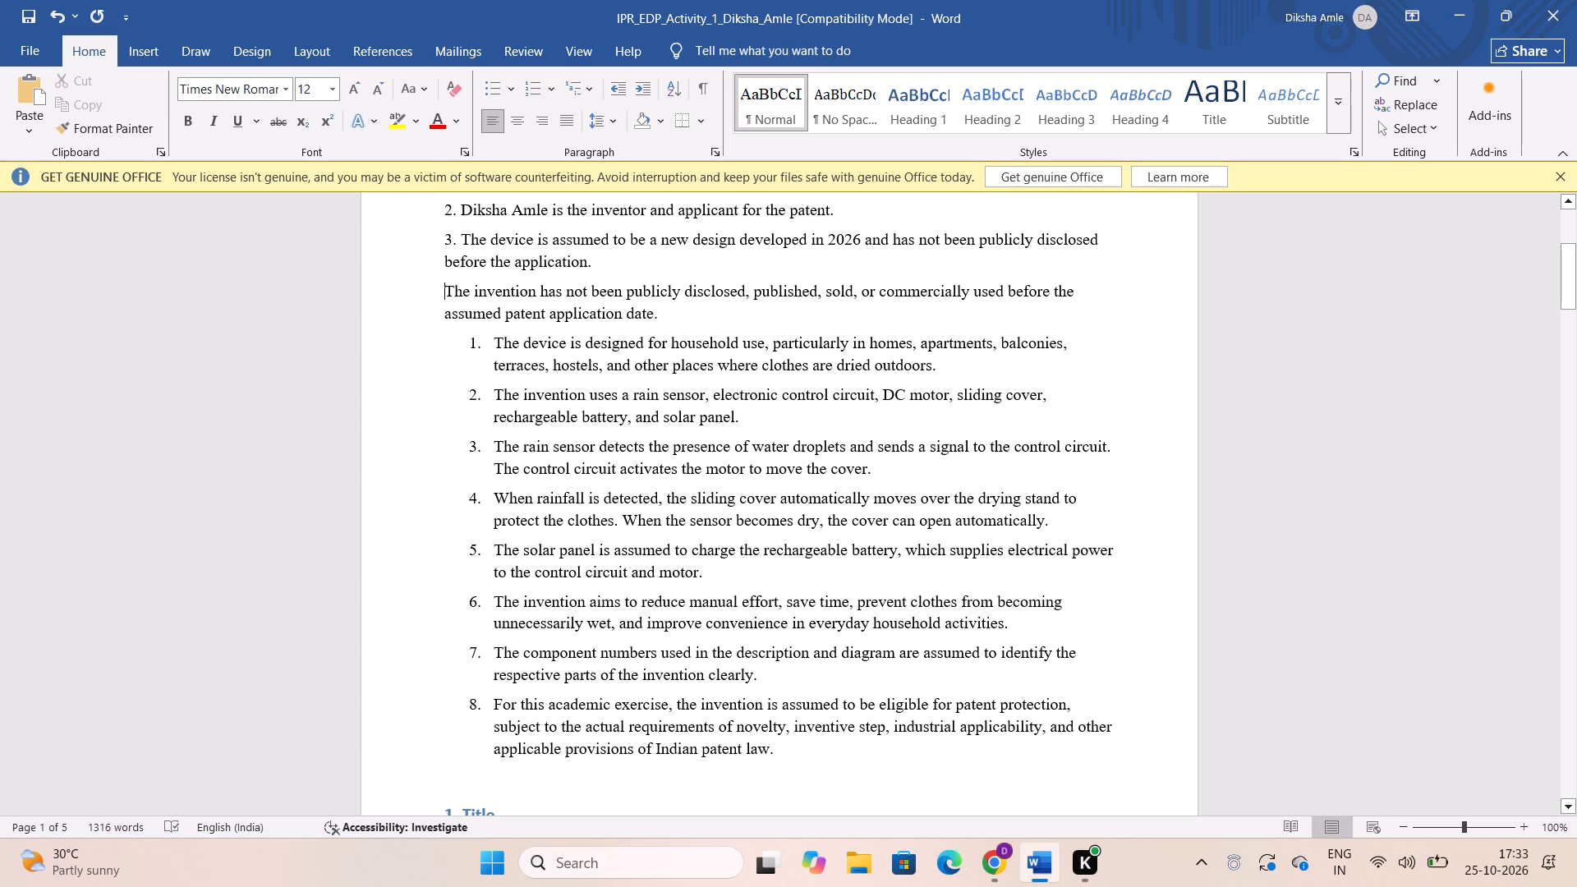
key(BackSpace)
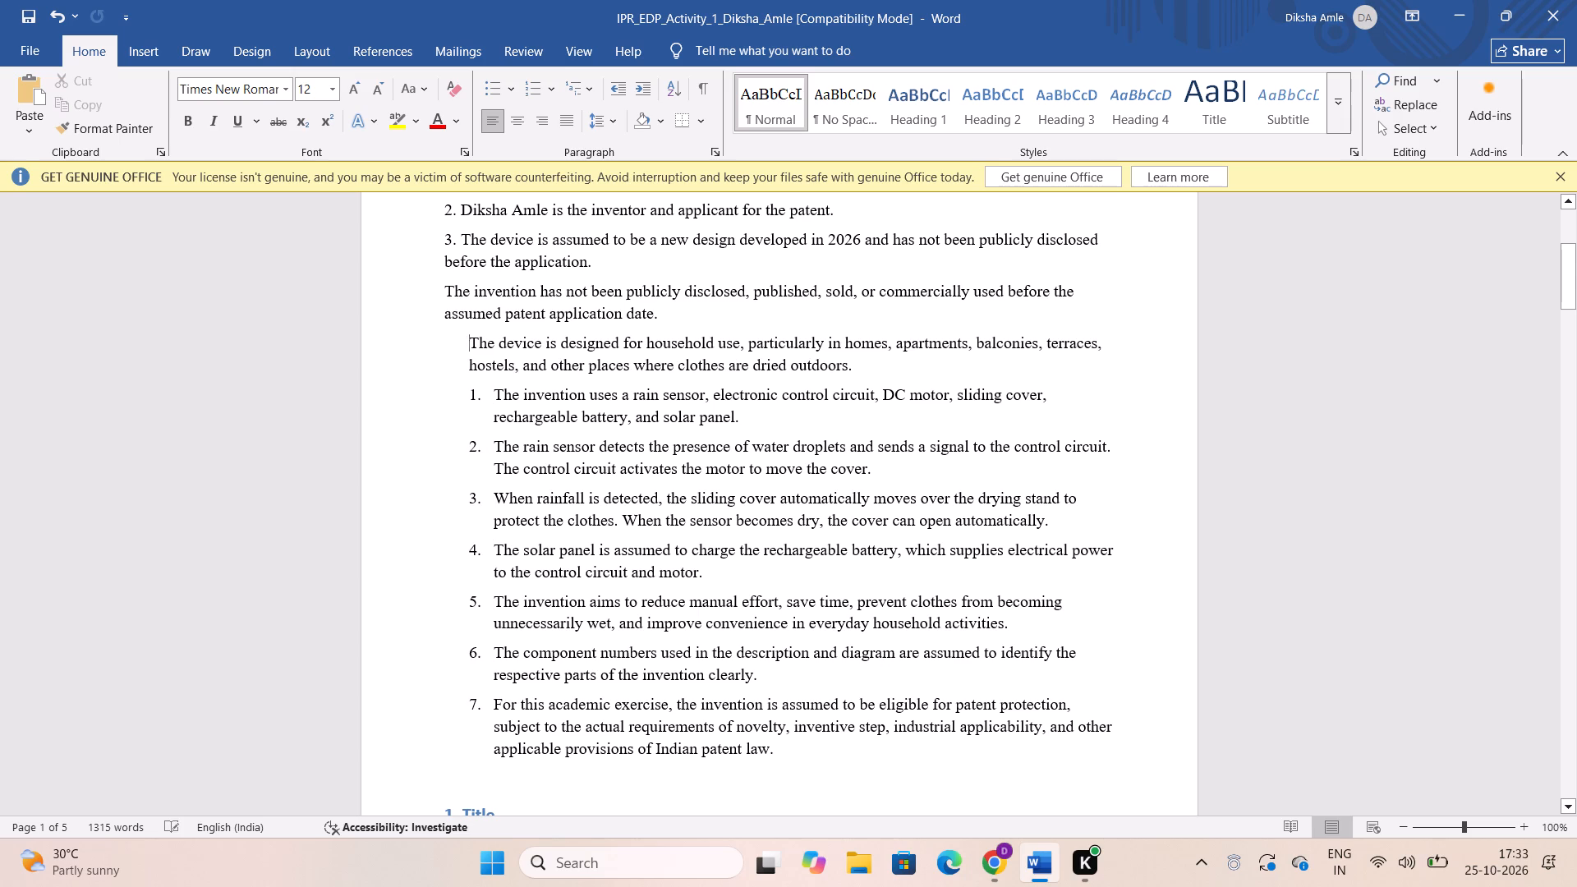
key(BackSpace)
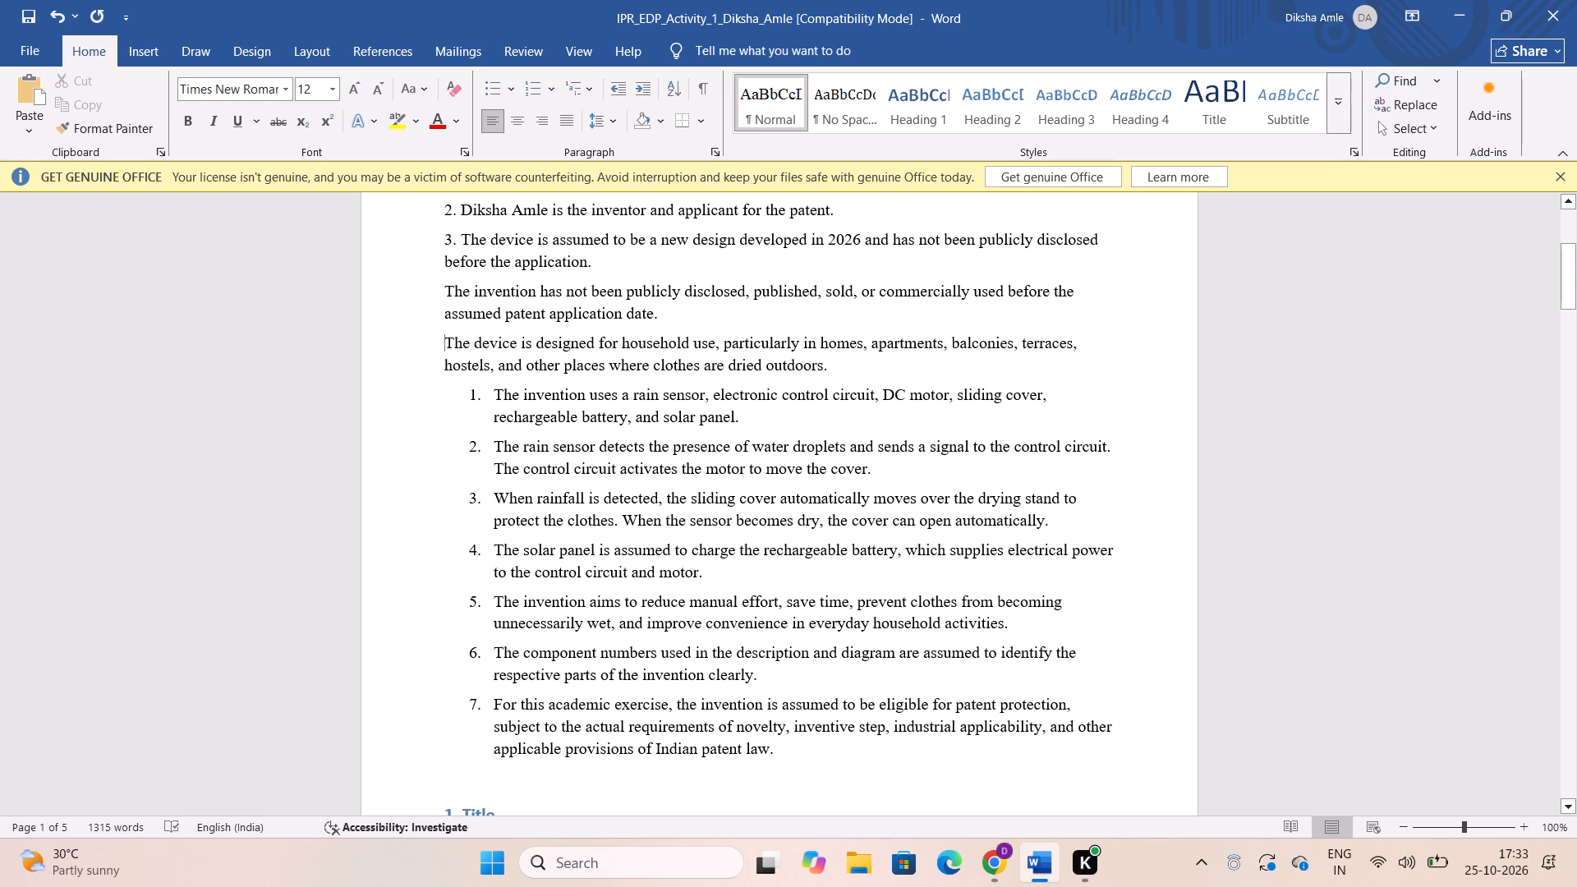
click(485, 390)
key(BackSpace)
key(BackSpace)
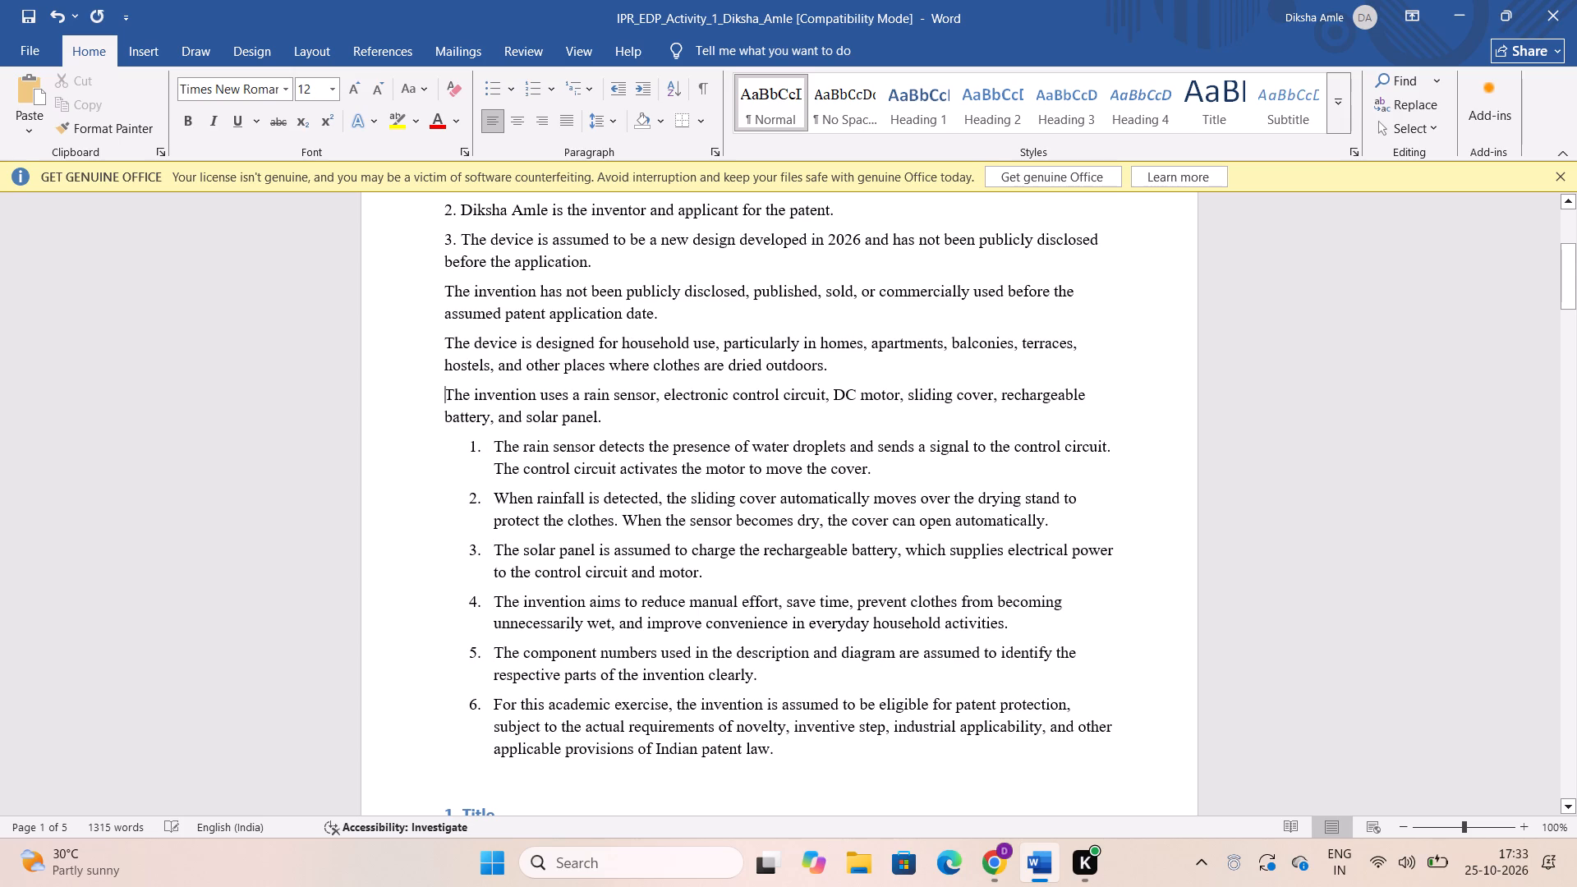
click(485, 450)
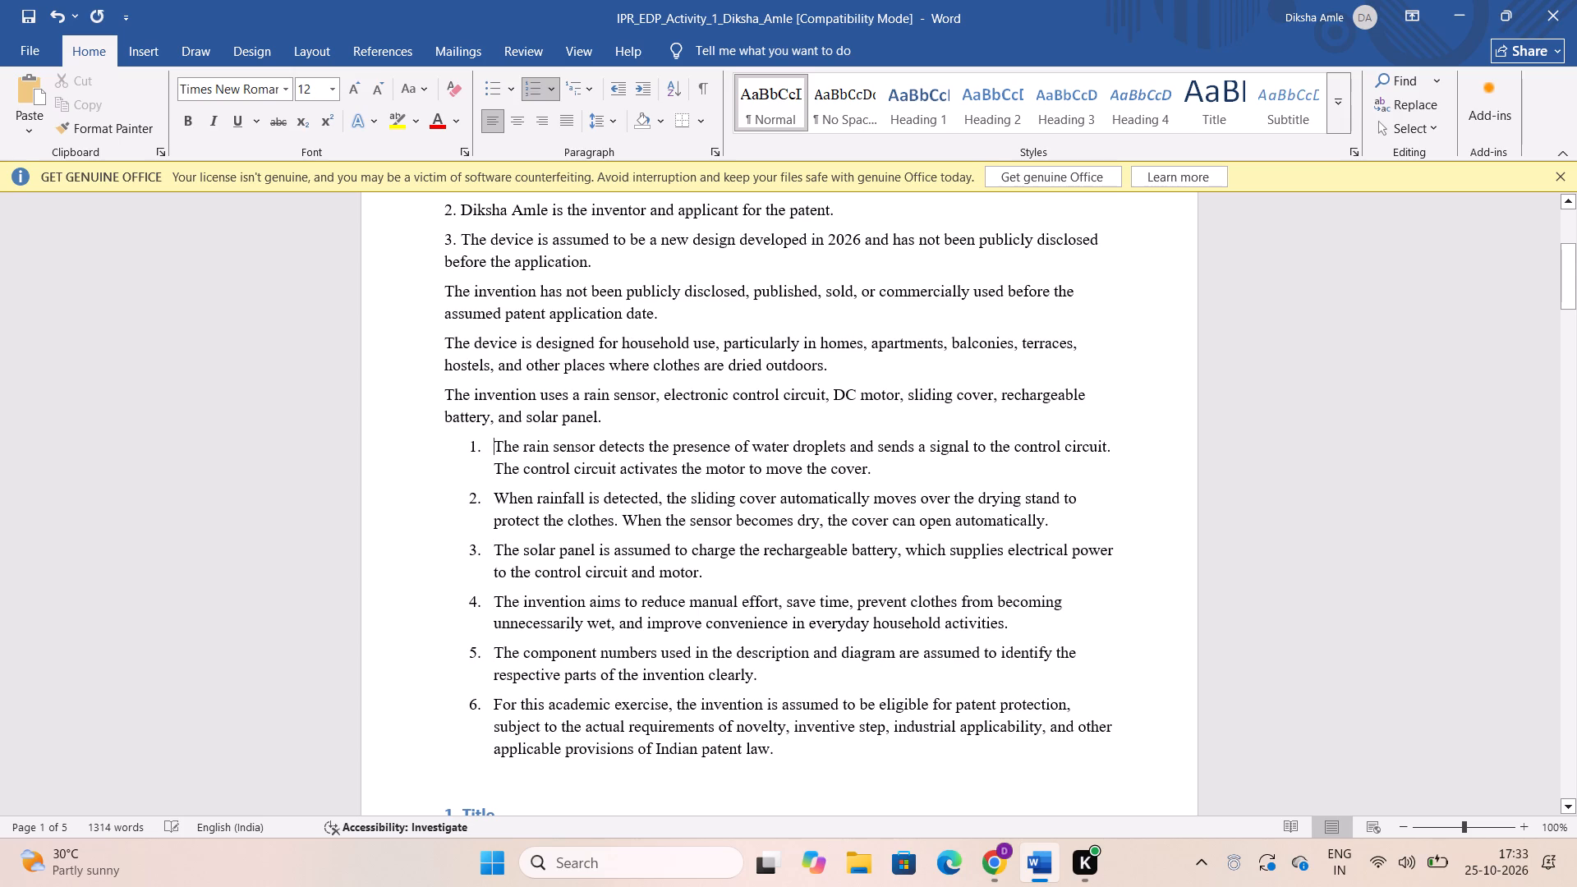
key(BackSpace)
key(BackSpace)
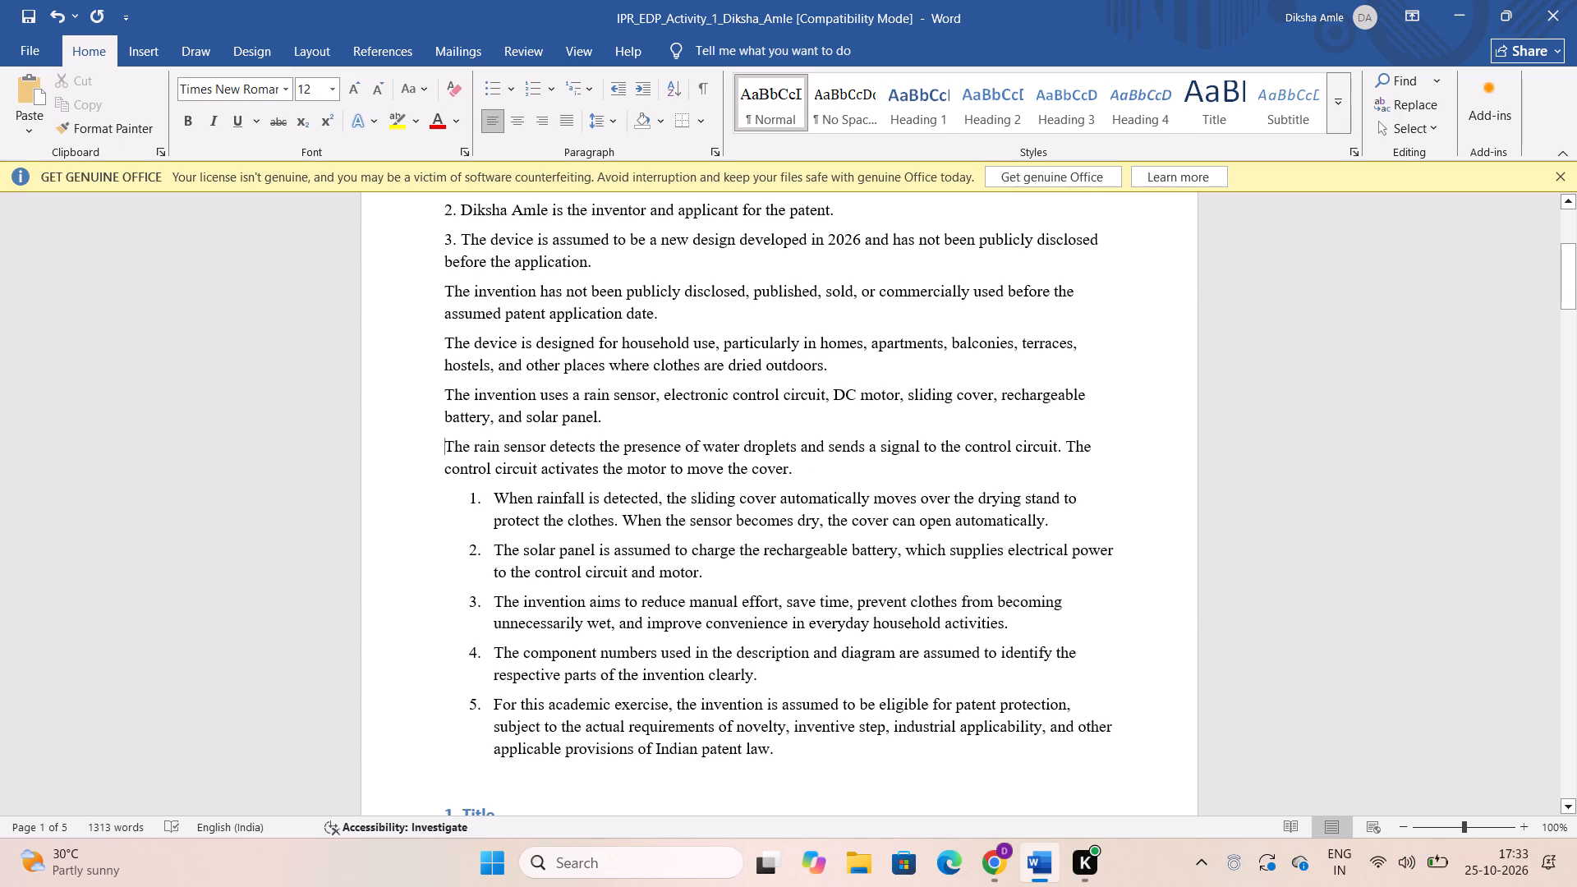
Remove the automatic numbering and indent from the remaining five pasted assumptions, from rainfall detection through patent eligibility.
click(480, 500)
key(BackSpace)
key(BackSpace)
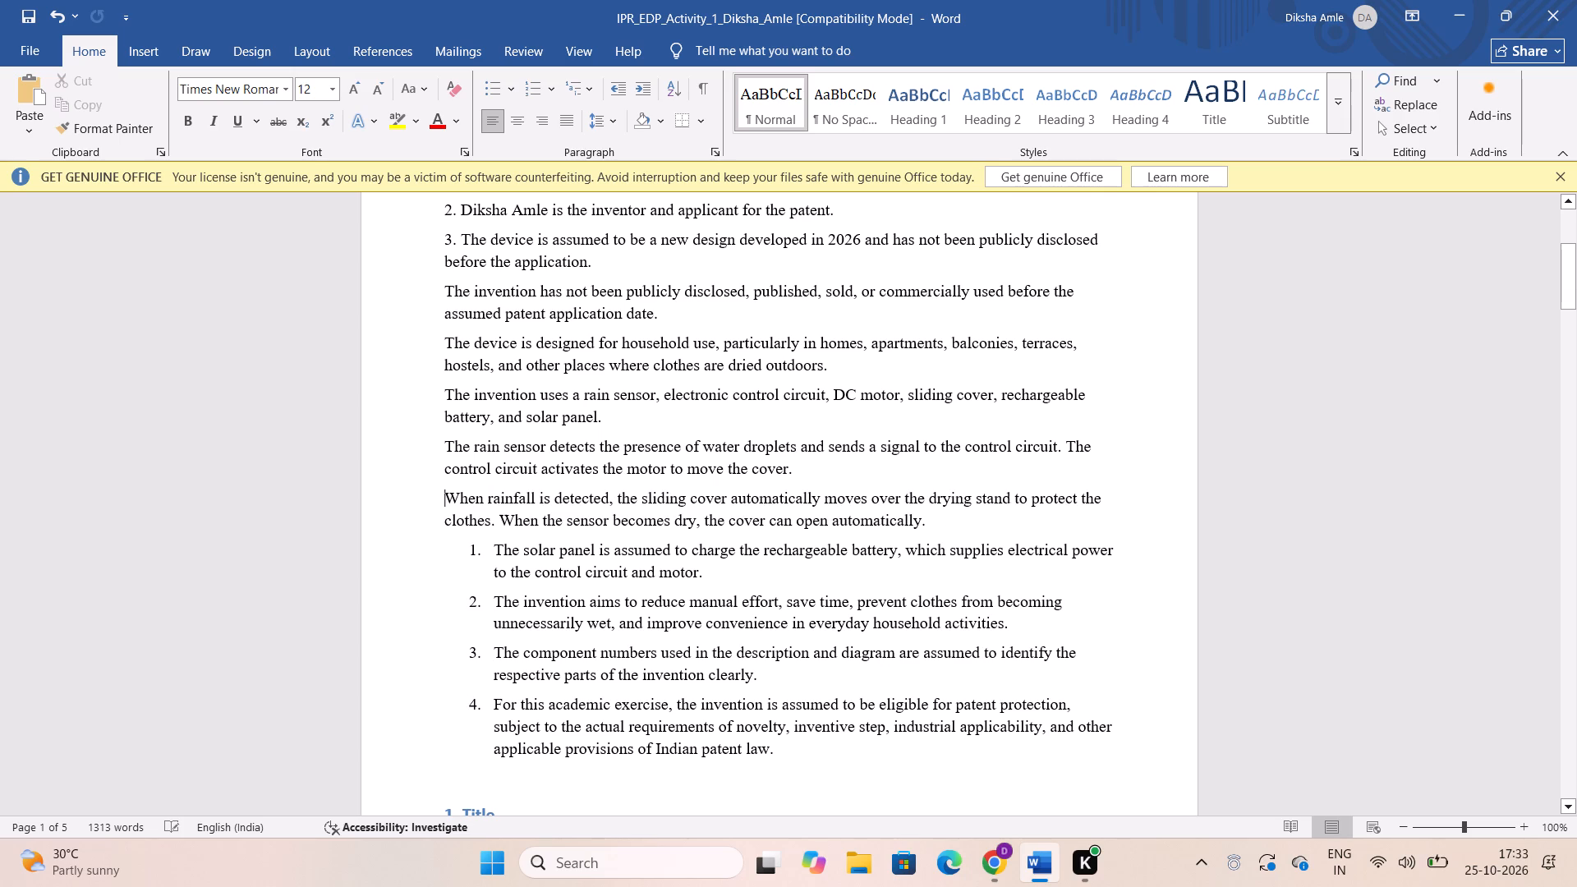
click(479, 546)
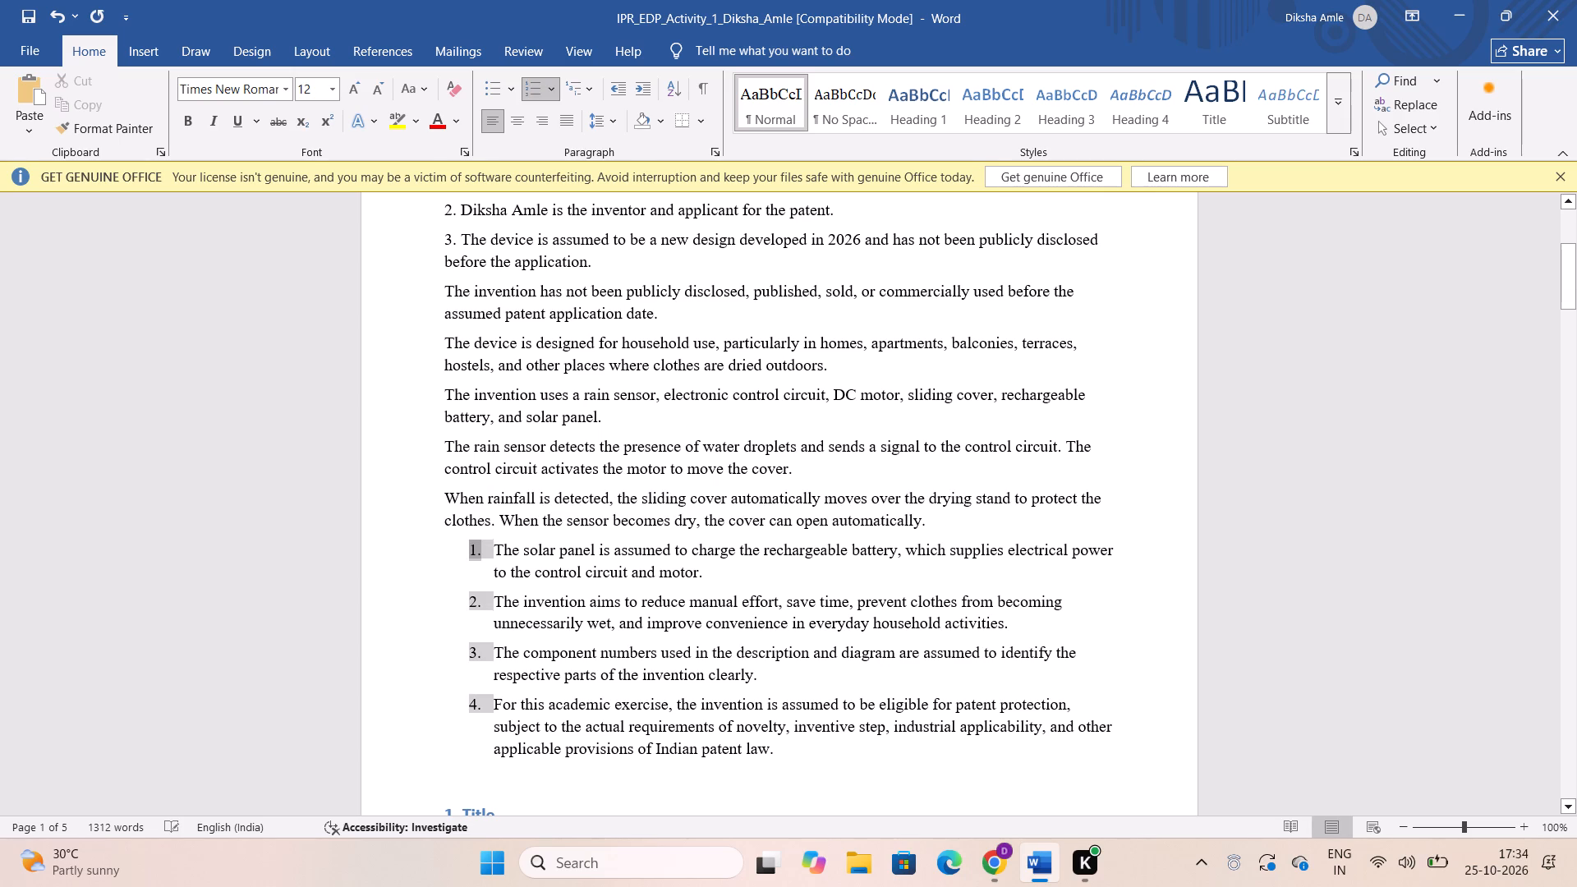
key(BackSpace)
key(BackSpace)
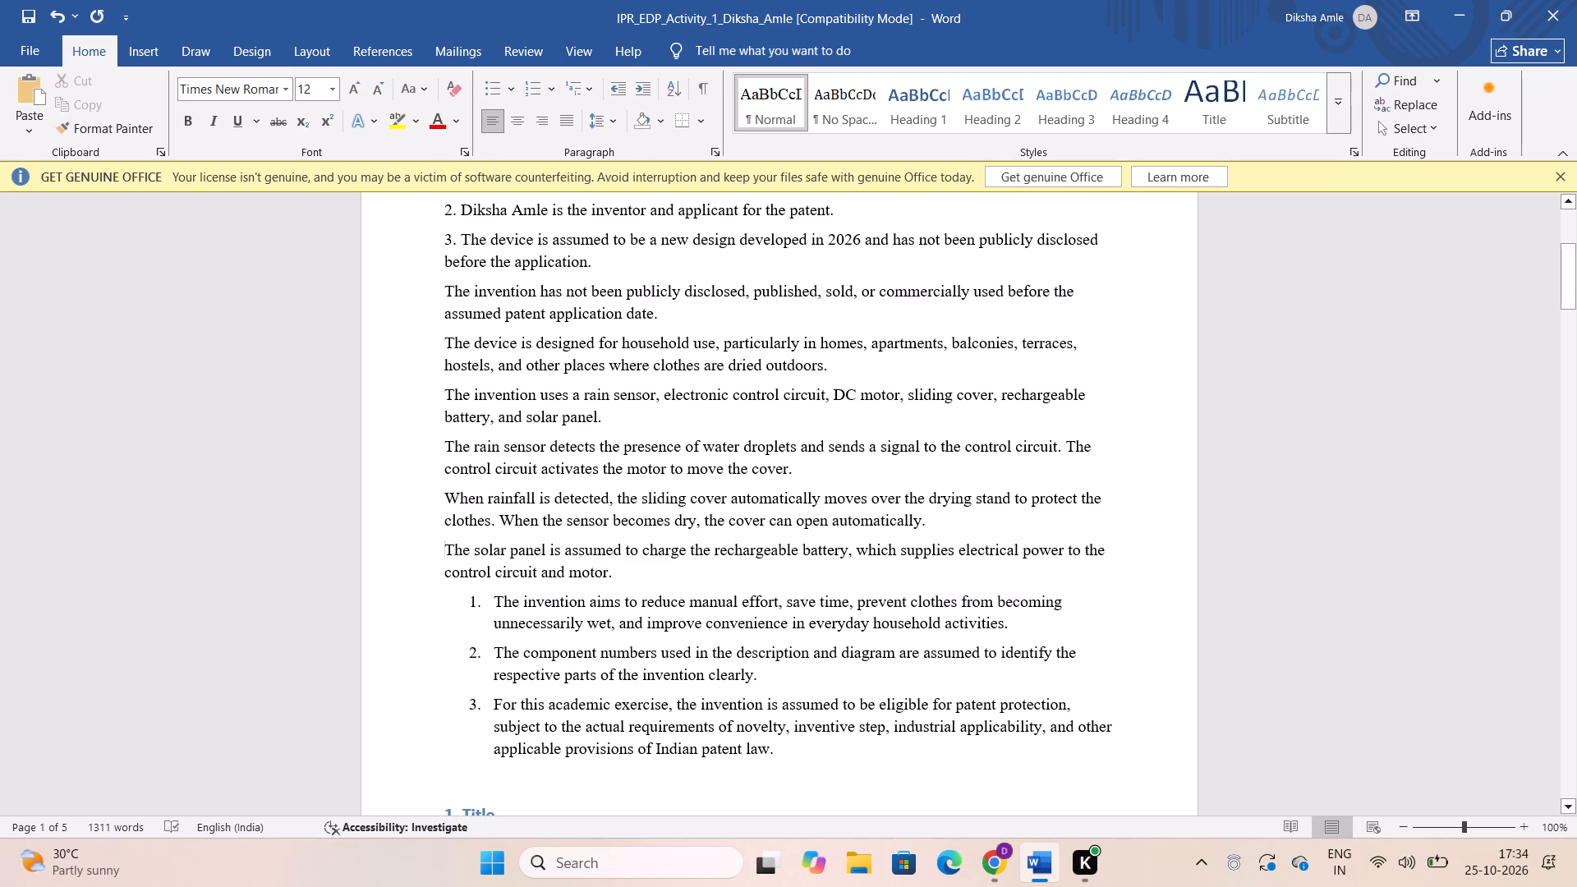
click(487, 607)
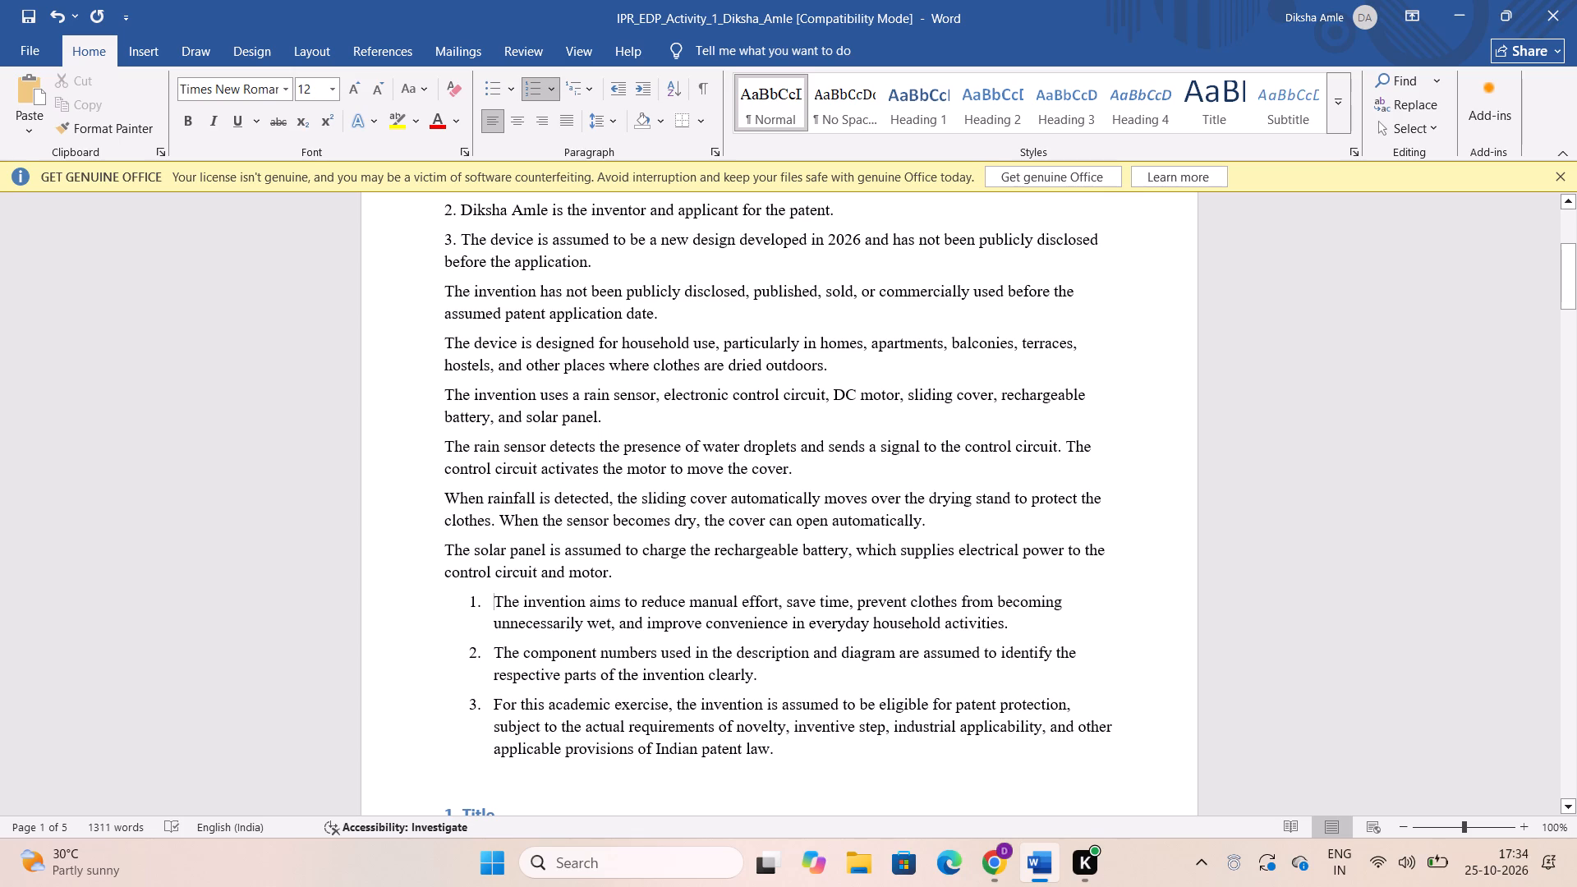
key(BackSpace)
key(BackSpace)
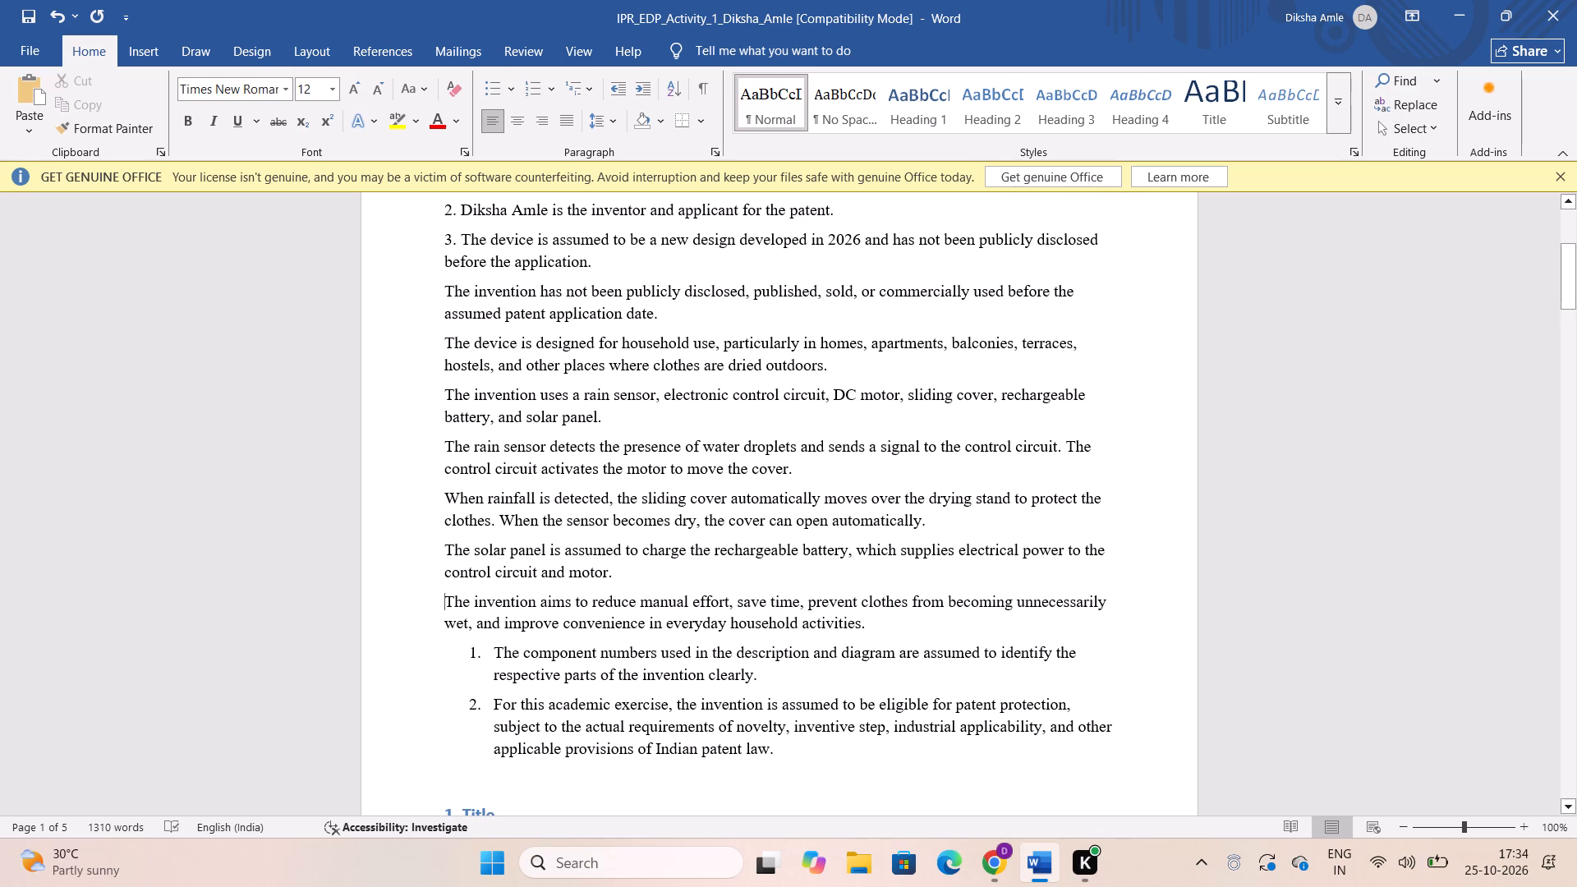
click(489, 650)
key(BackSpace)
key(BackSpace)
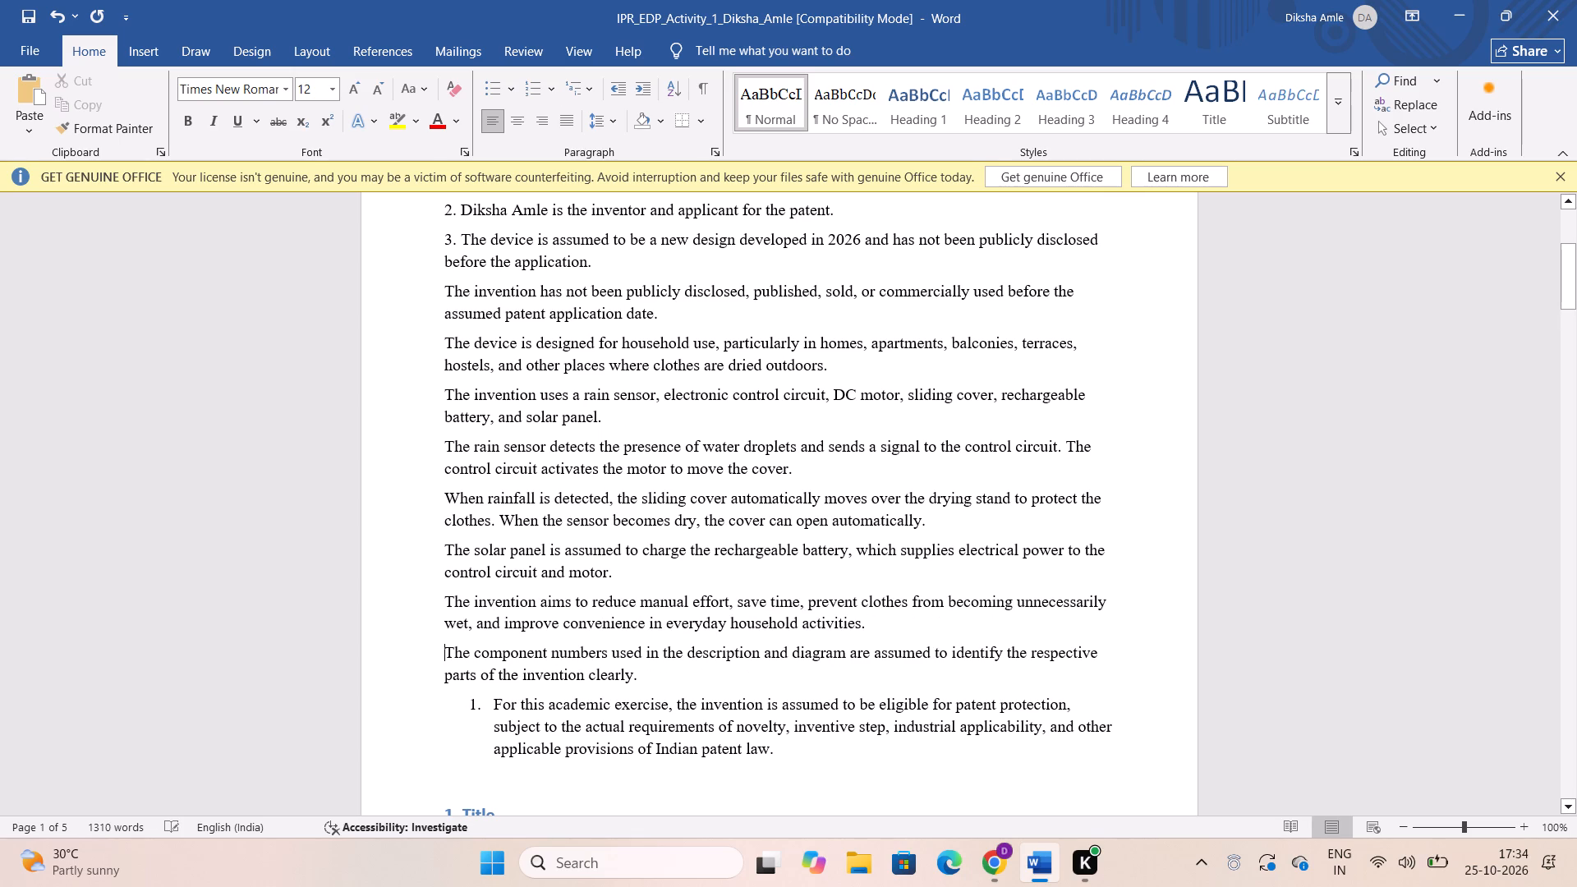
click(476, 708)
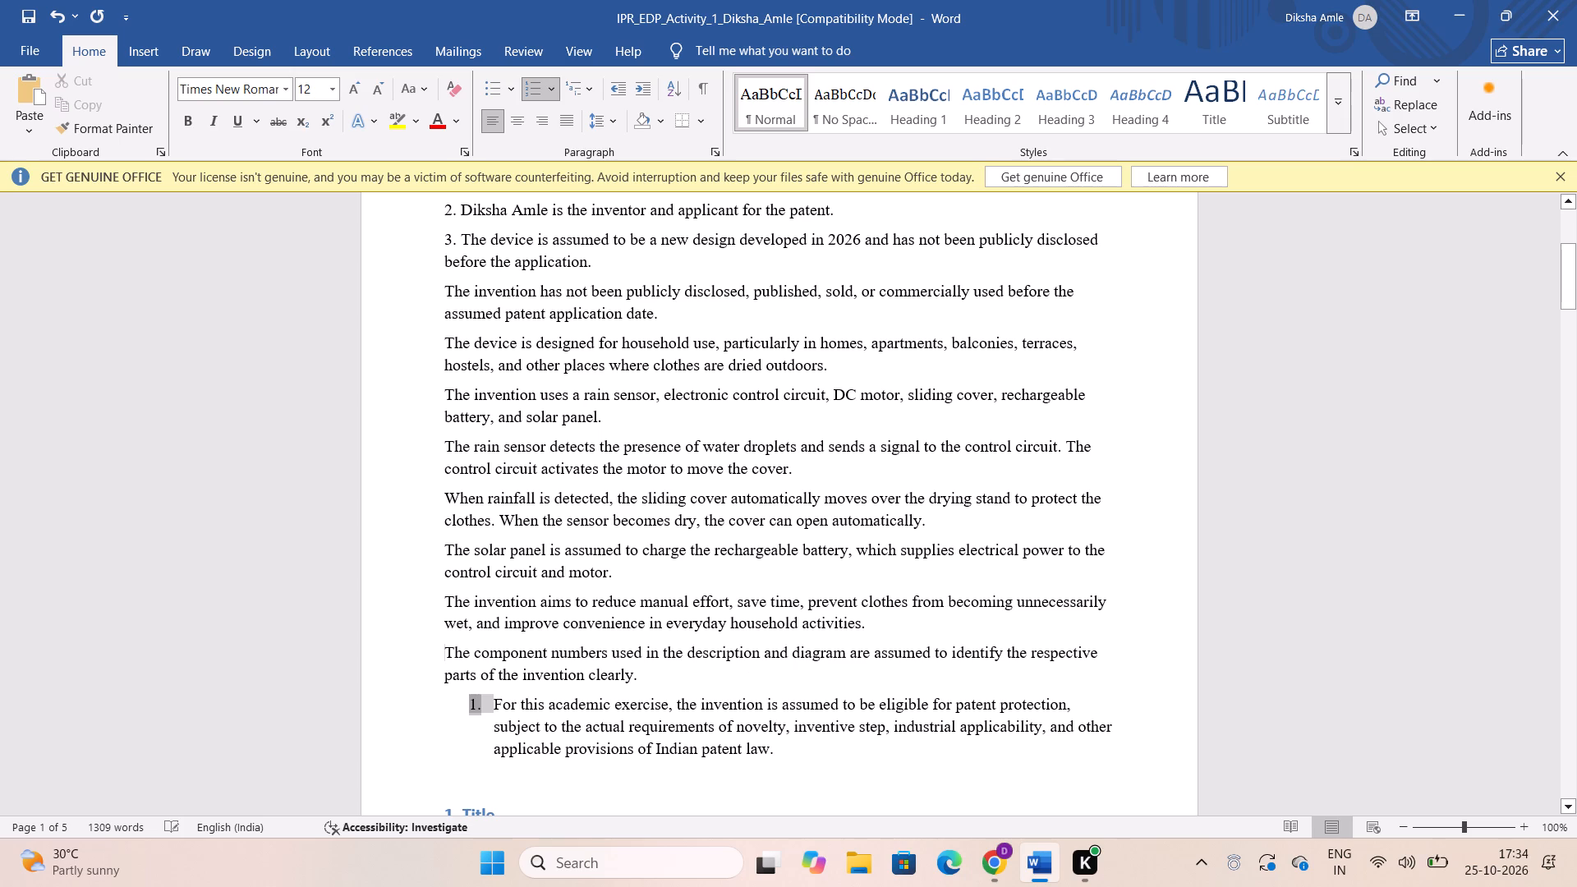
key(BackSpace)
key(BackSpace)
Delete the manually typed numbers 1., 2. and 3. from the three original paragraphs under Assumptions.
scroll(655, 514, up, 3)
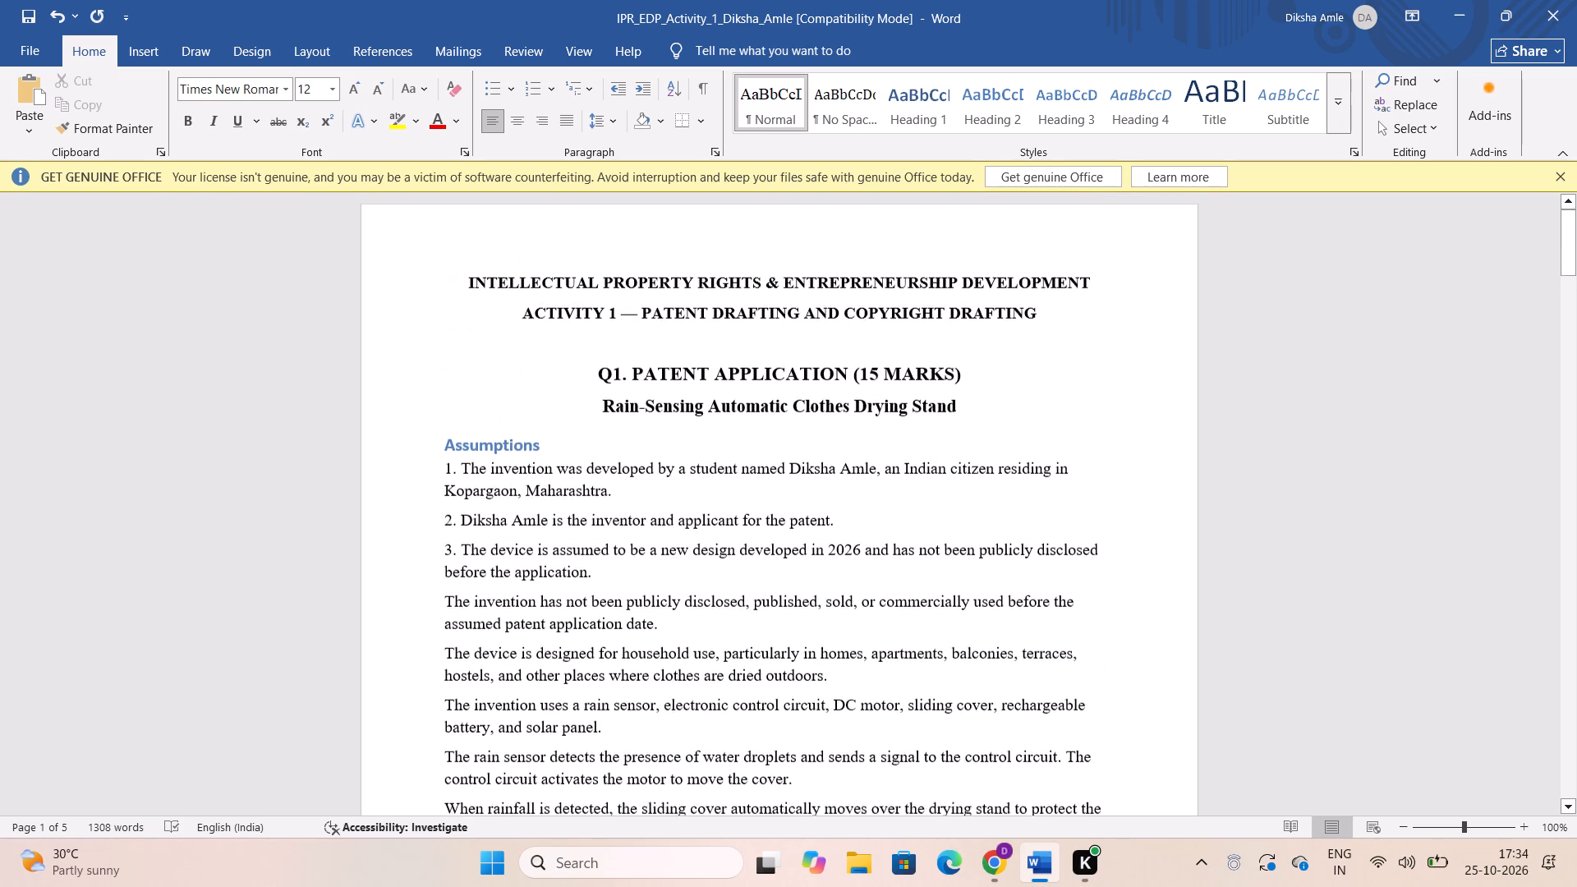
scroll(655, 514, down, 4)
scroll(655, 514, up, 4)
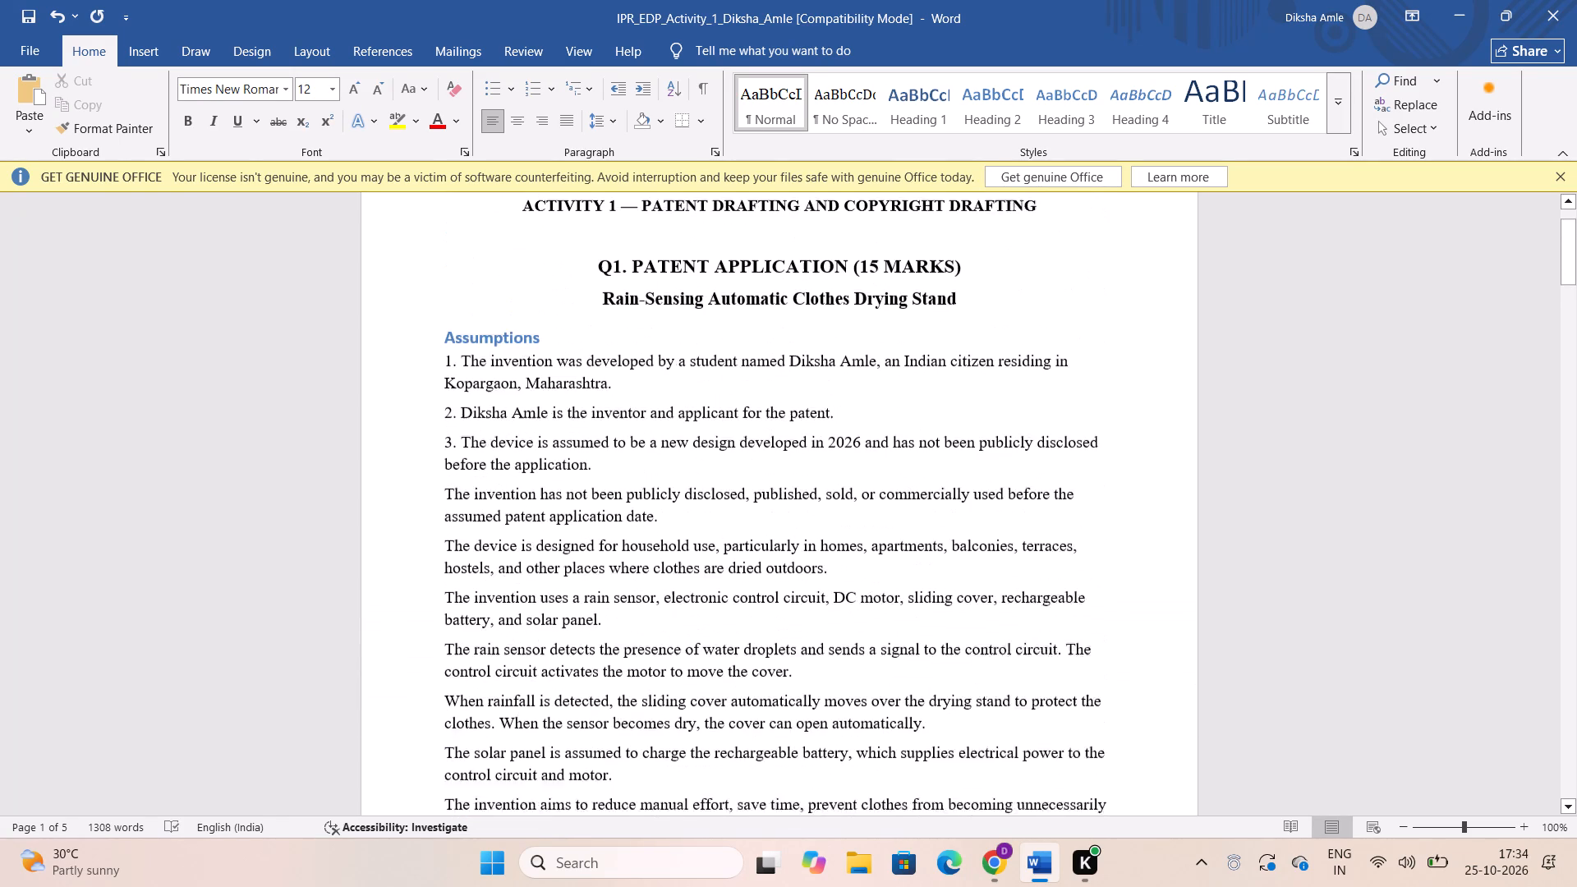
scroll(655, 514, down, 2)
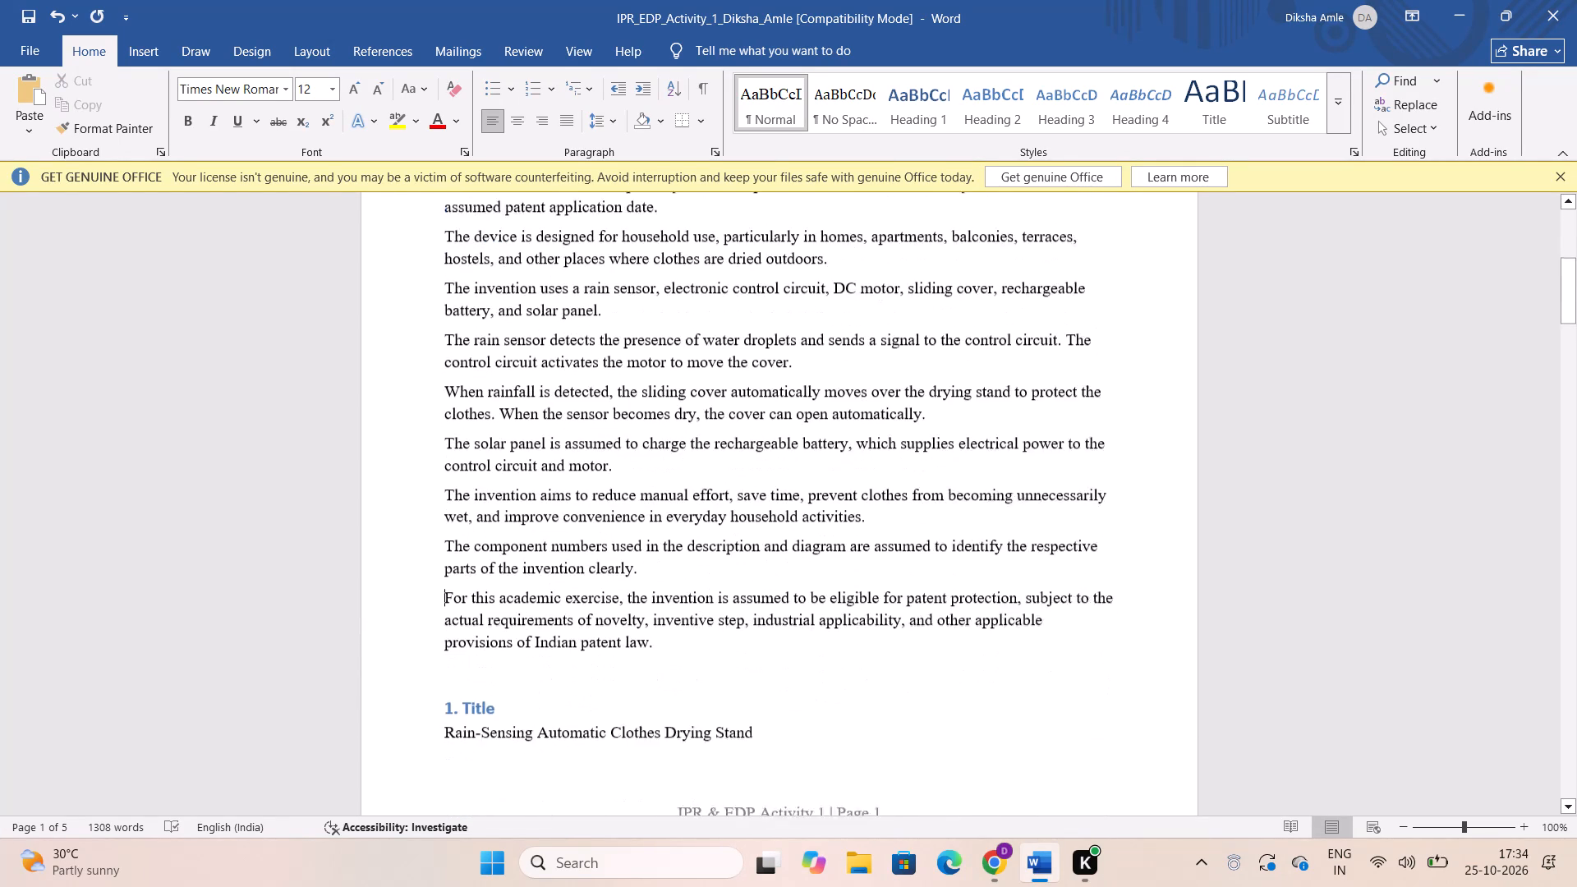
scroll(655, 514, down, 1)
scroll(655, 514, up, 2)
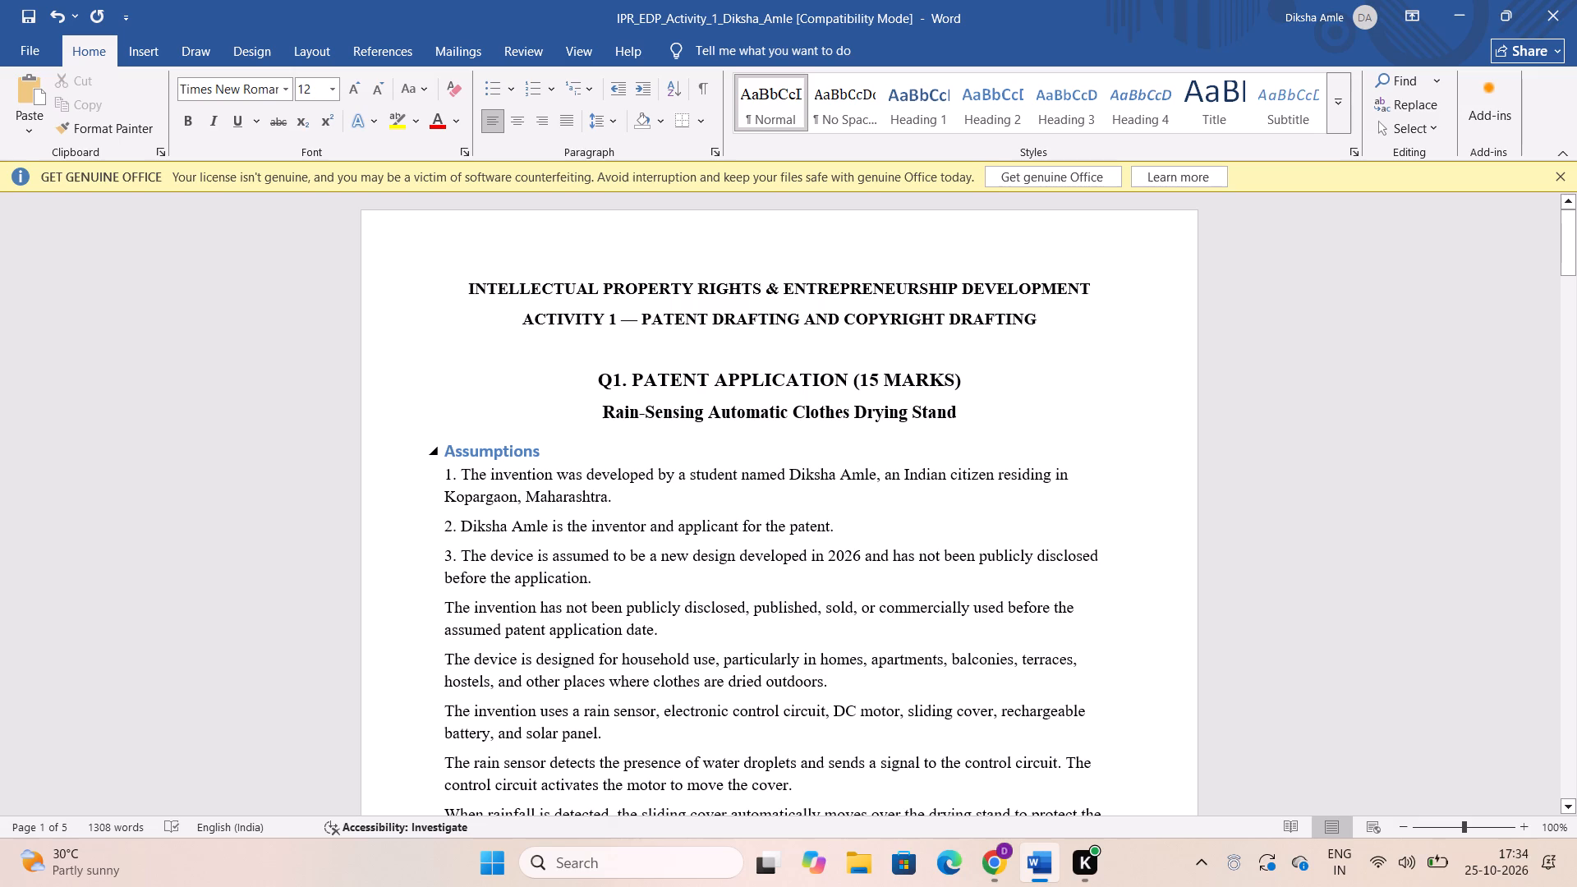
click(460, 476)
key(BackSpace)
key(BackSpace)
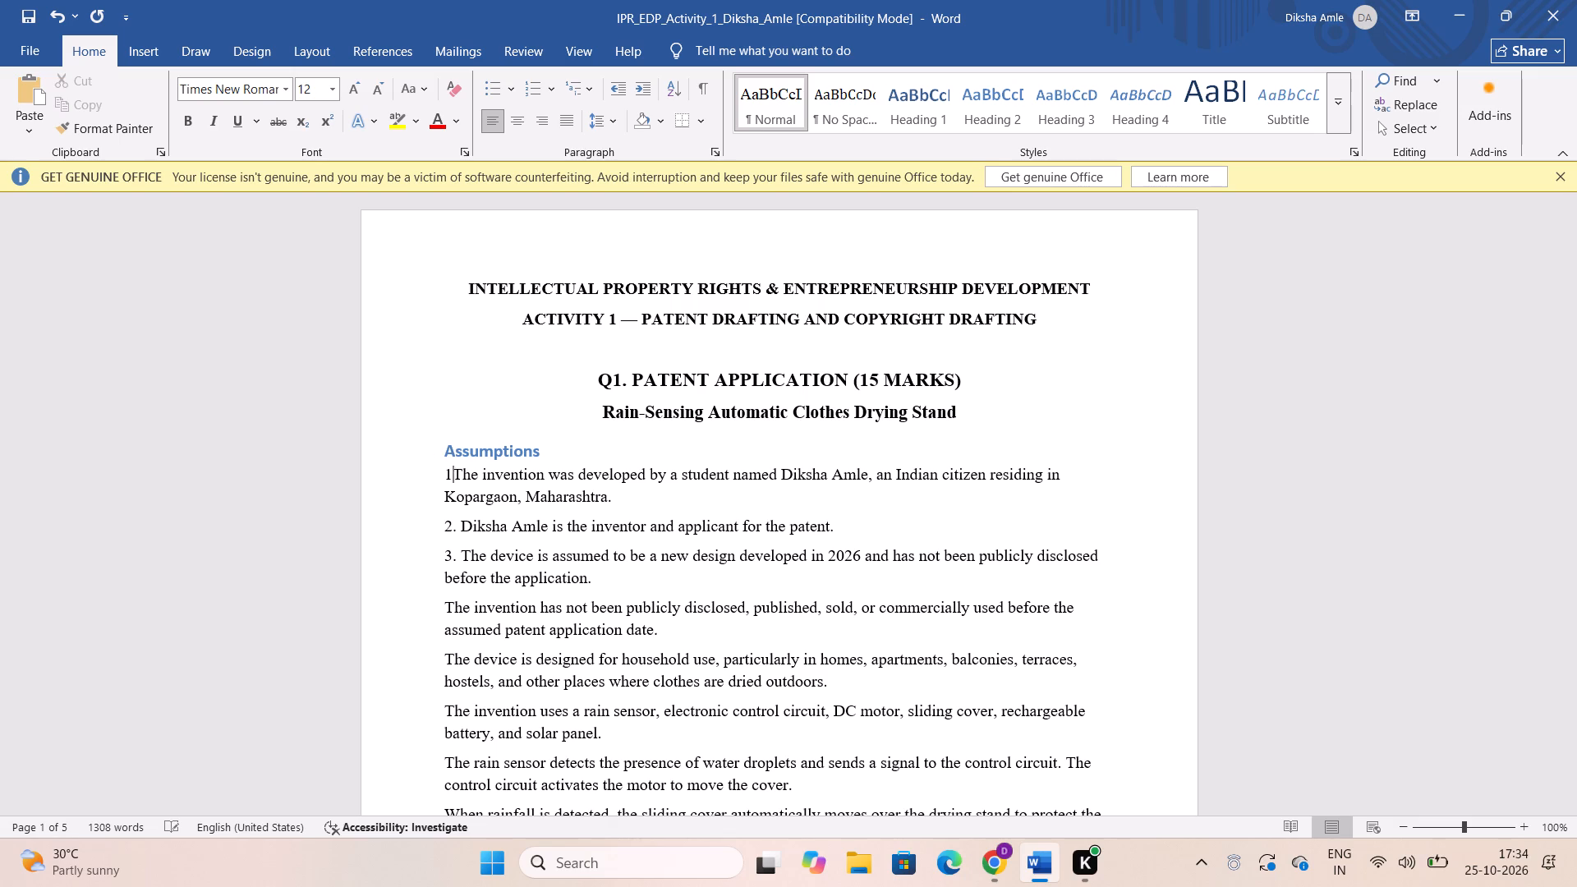
key(BackSpace)
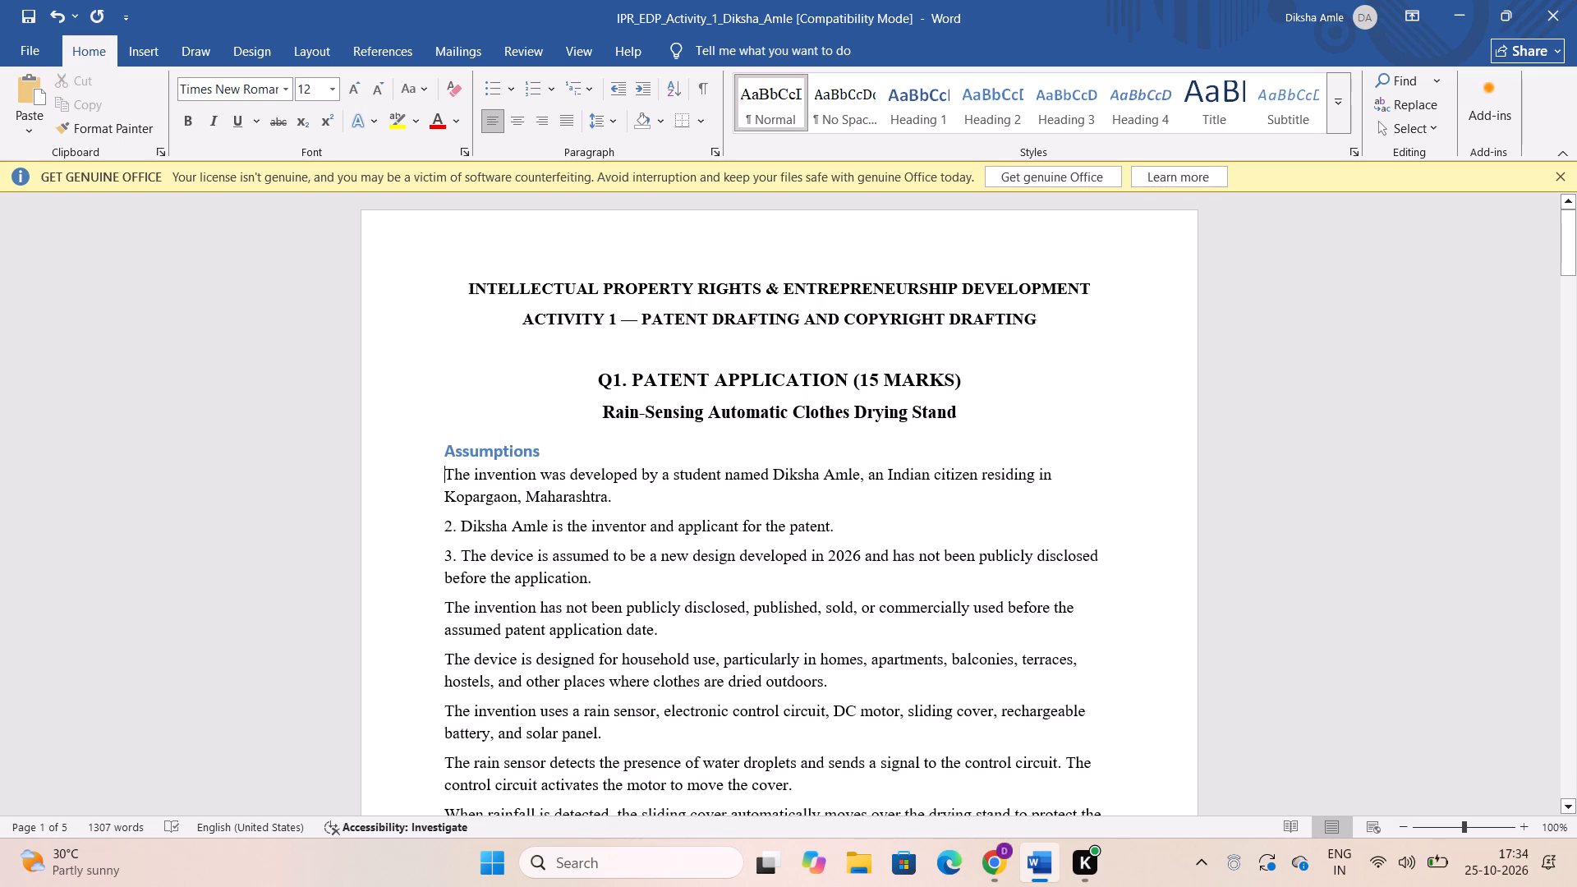
click(454, 530)
key(Right)
key(BackSpace)
key(BackSpace)
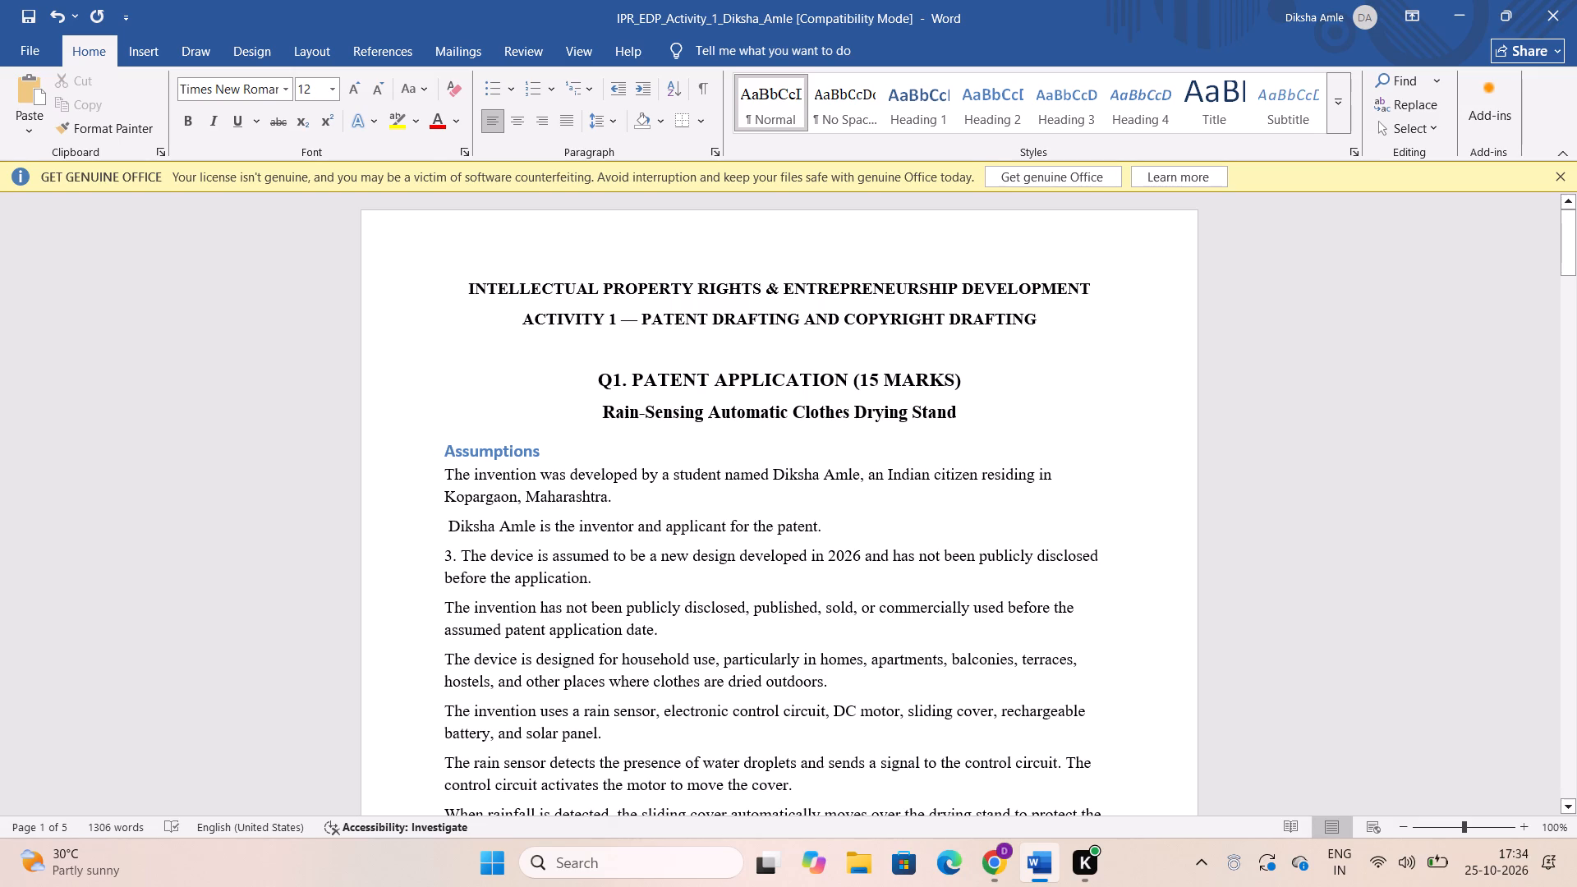
click(454, 557)
key(Right)
key(BackSpace)
key(BackSpace)
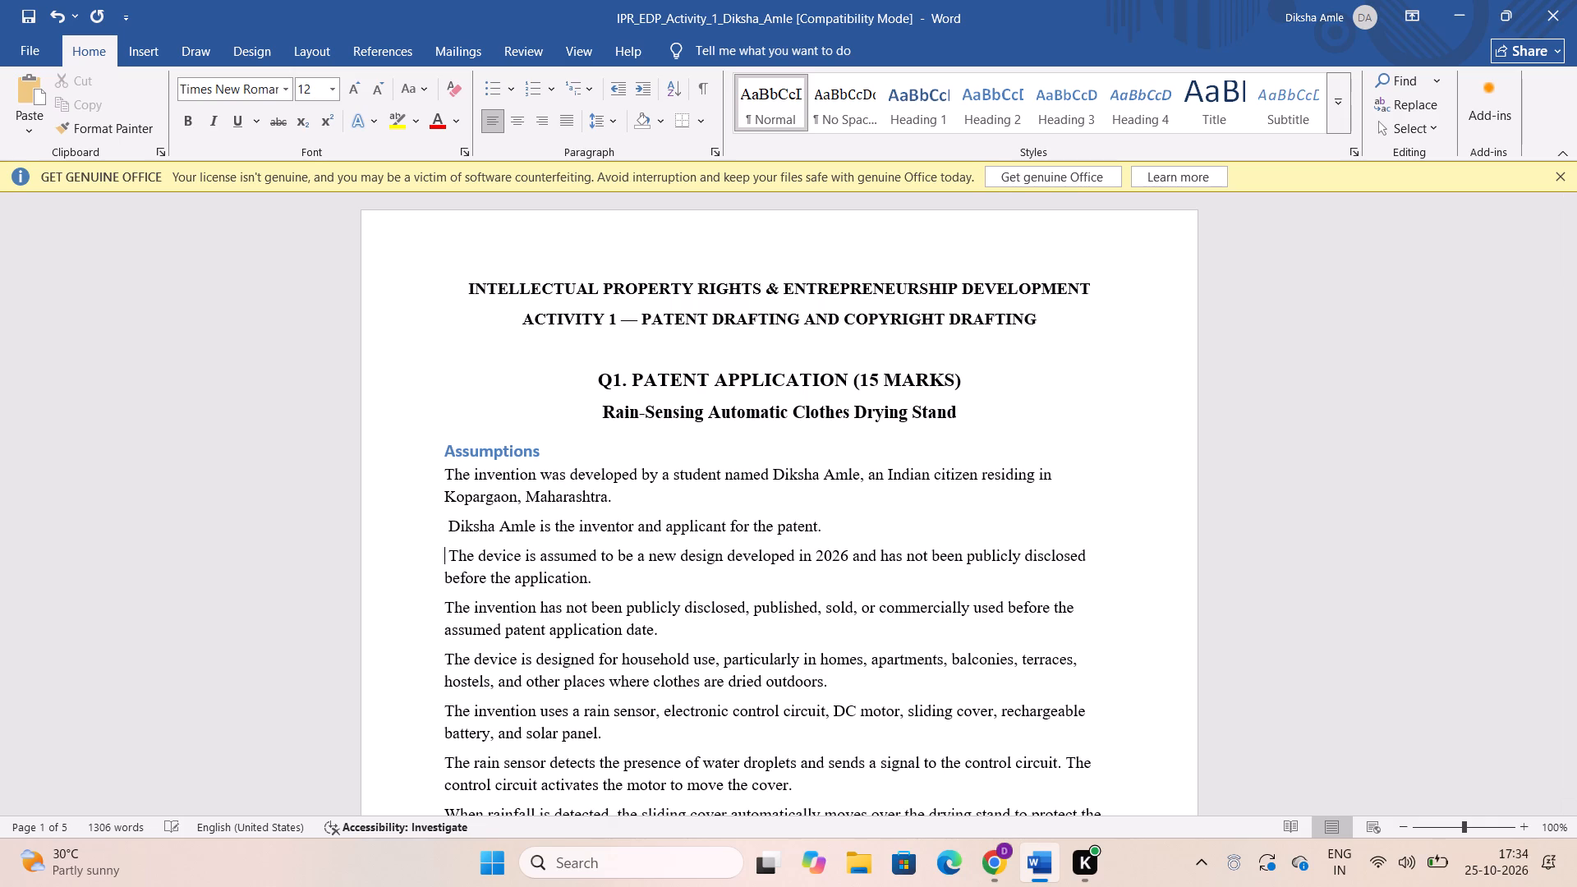
Apply the 1. 2. 3. numbered list format to all the paragraphs under Assumptions, down to the empty line before the Title heading.
click(443, 470)
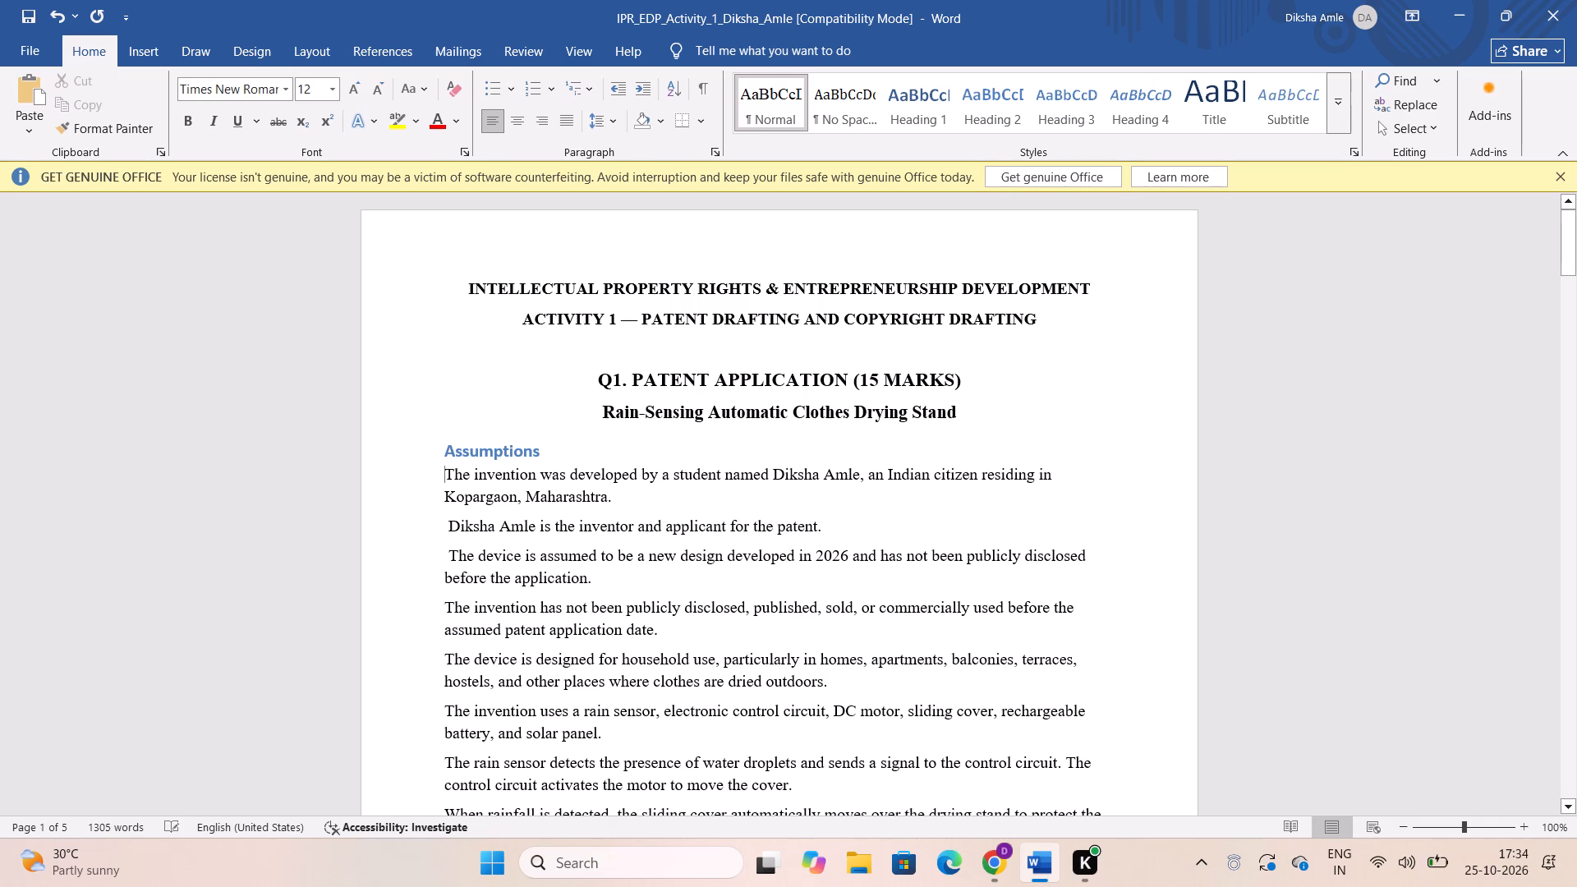
key(shift+Down)
key(shift+Down)
key(shift+Down)
key(shift+Down)
key(shift+Down)
key(shift+Down)
key(shift+Down)
key(shift+Down)
key(shift+Down)
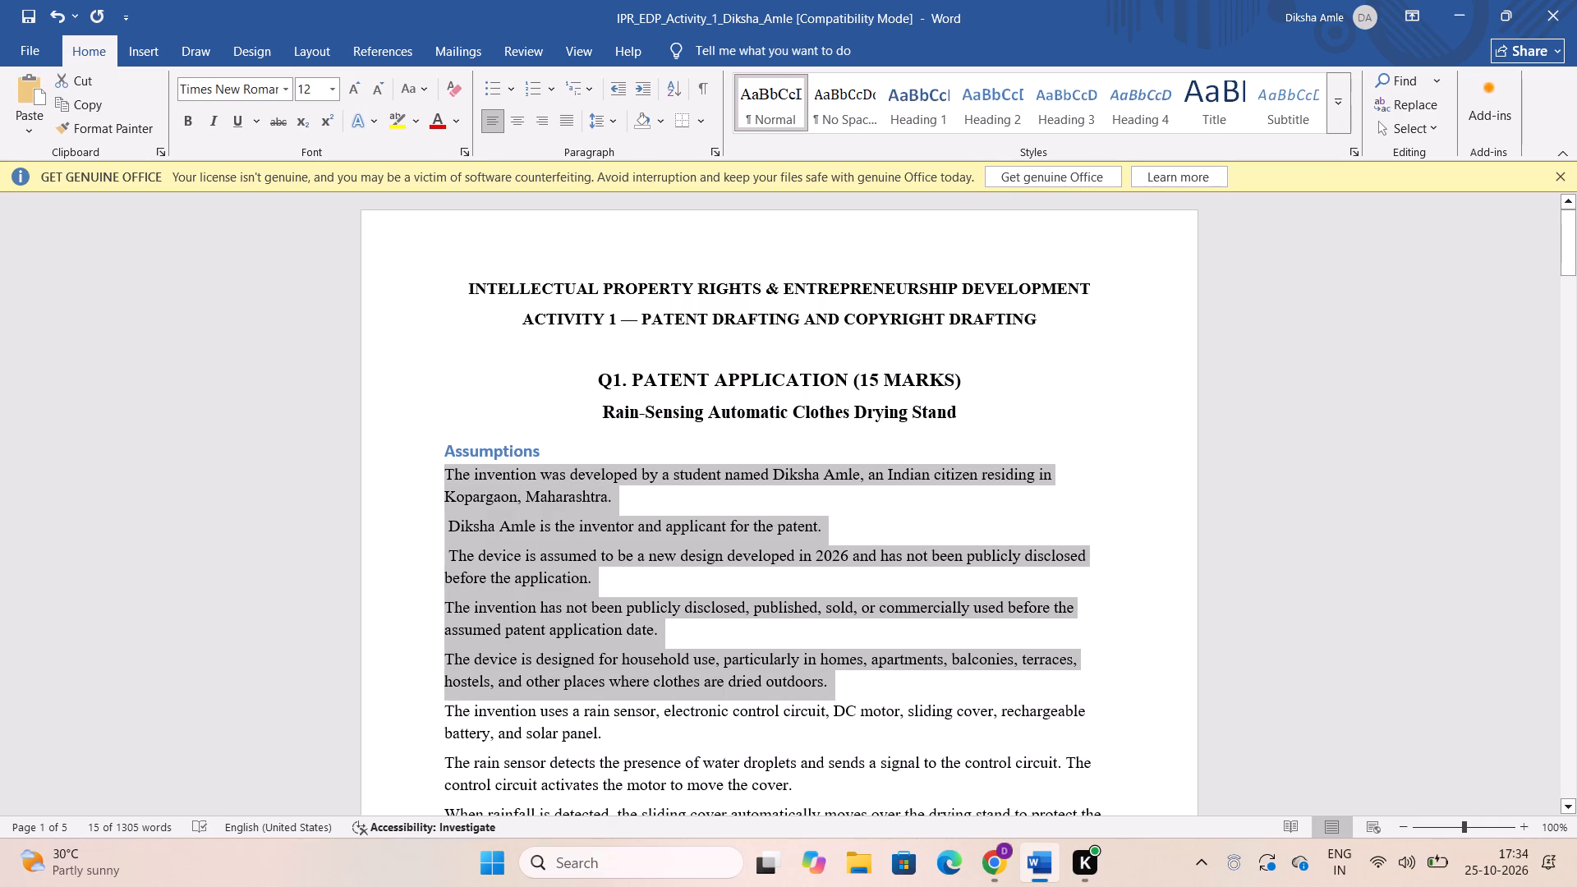
key(shift+Down)
key(shift+Down)
key(shift+Down)
key(shift+Down)
key(shift+Down)
key(shift+Down)
key(shift+Down)
key(shift+Down)
key(shift+Down)
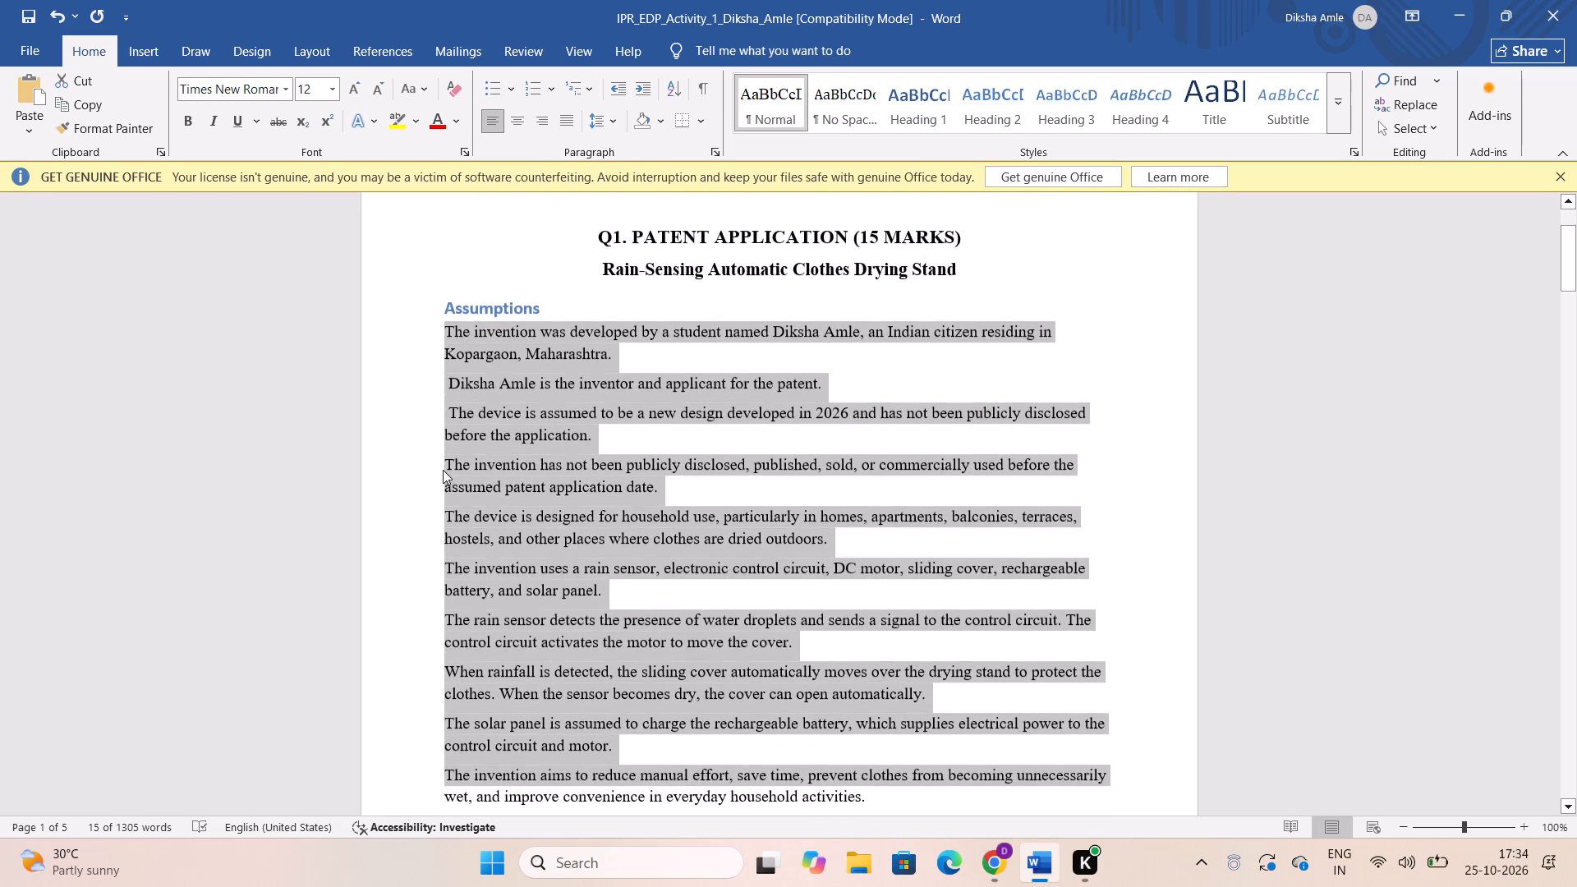
key(shift+Down)
key(shift+Down)
key(shift+Down)
key(shift+Down)
key(shift+Down)
key(shift+Down)
key(shift+Down)
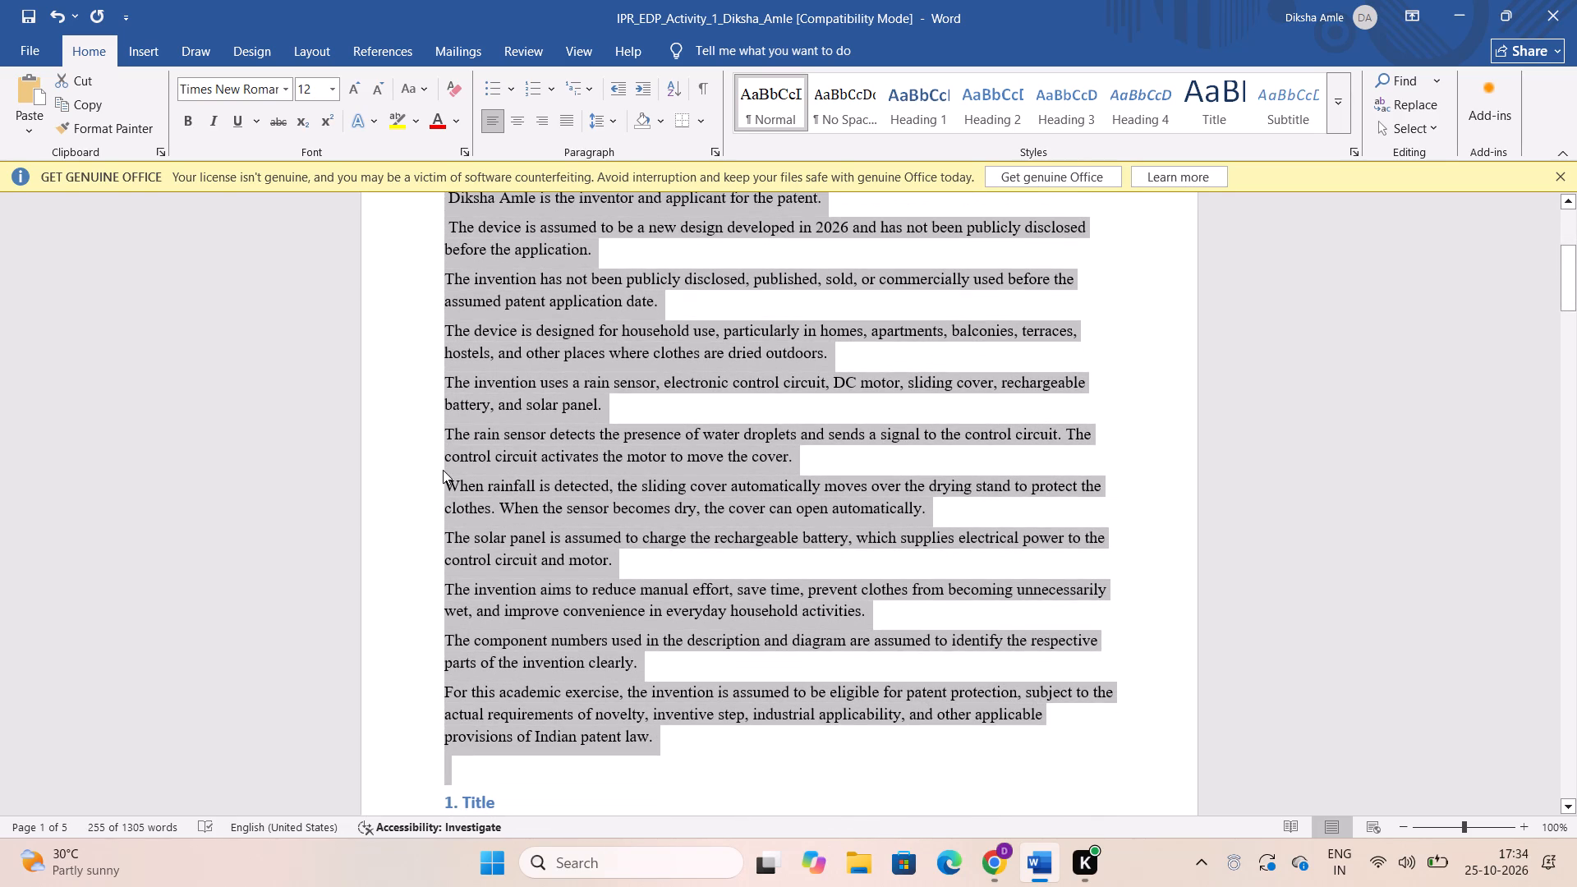
click(551, 88)
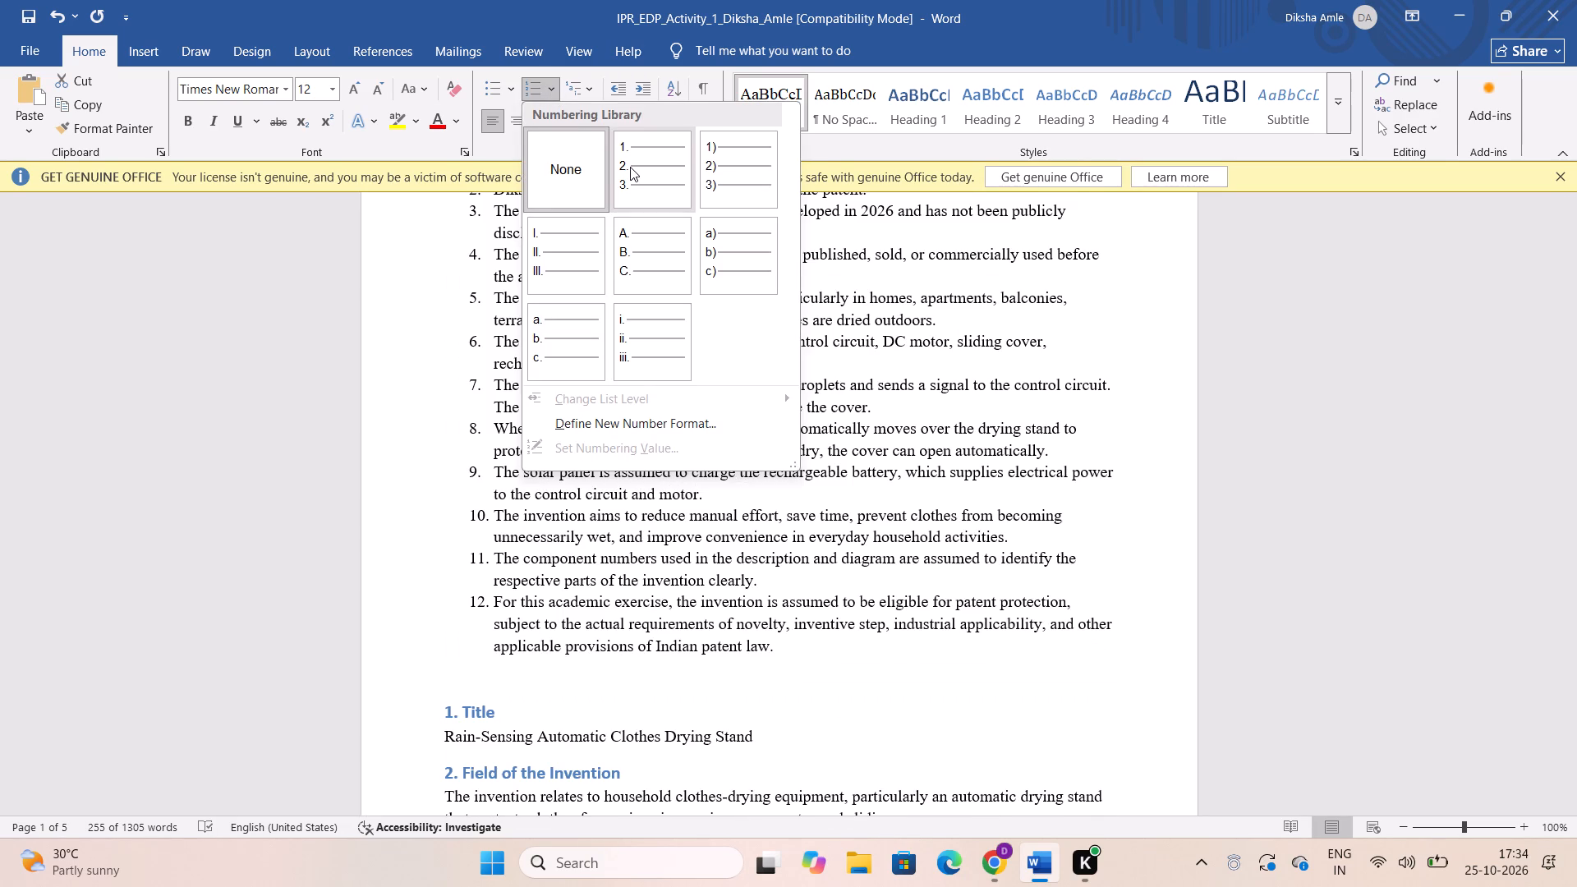
click(630, 167)
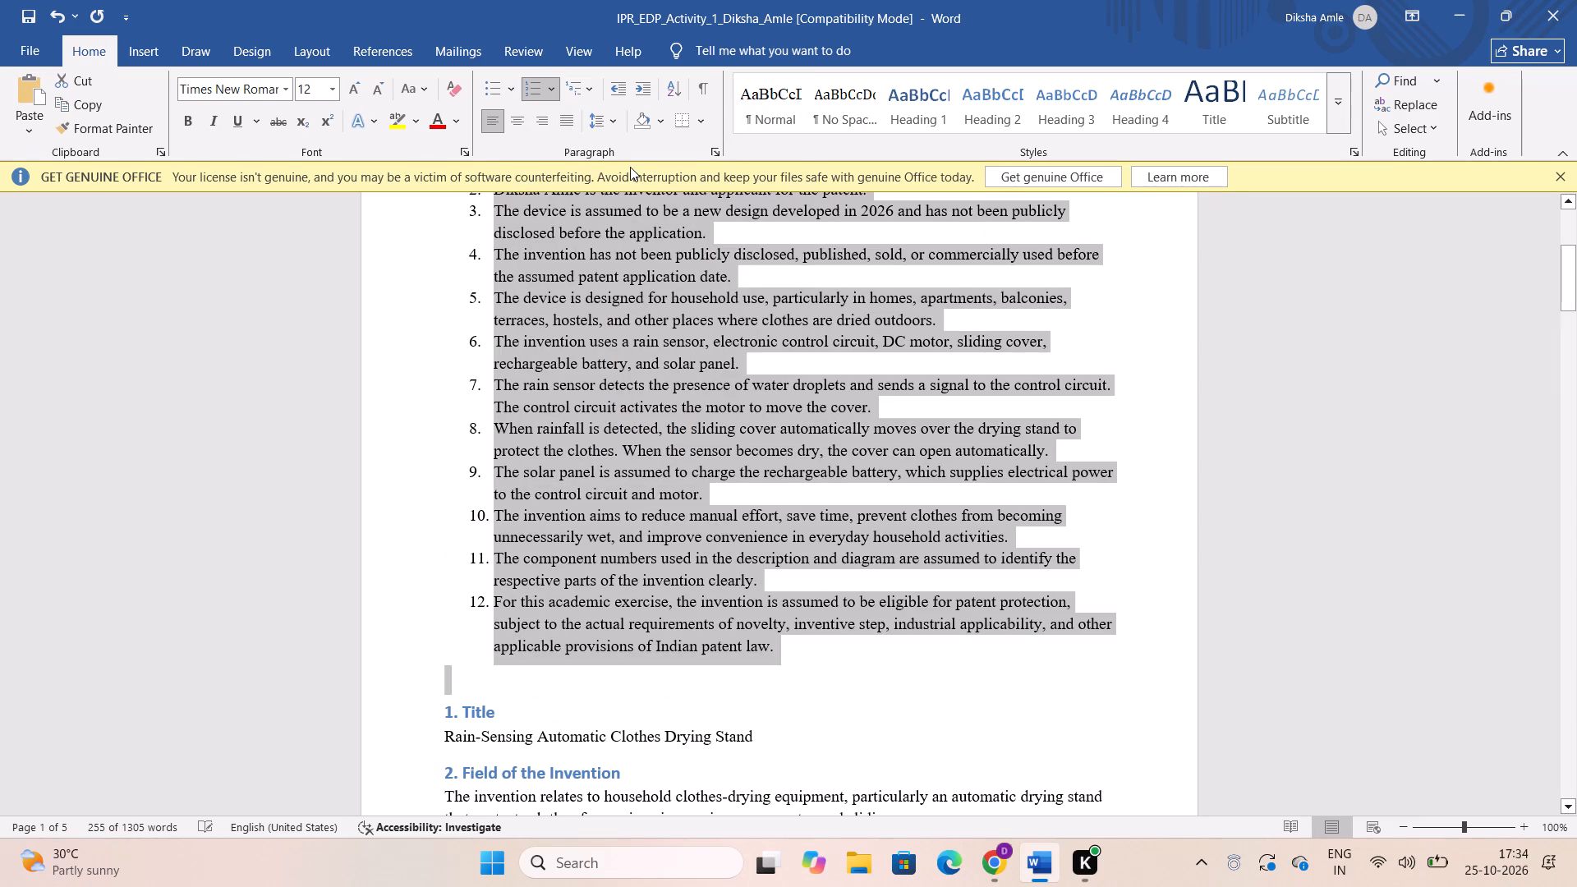
Set the line spacing of the selected numbered paragraphs under Assumptions to 1.5.
click(610, 125)
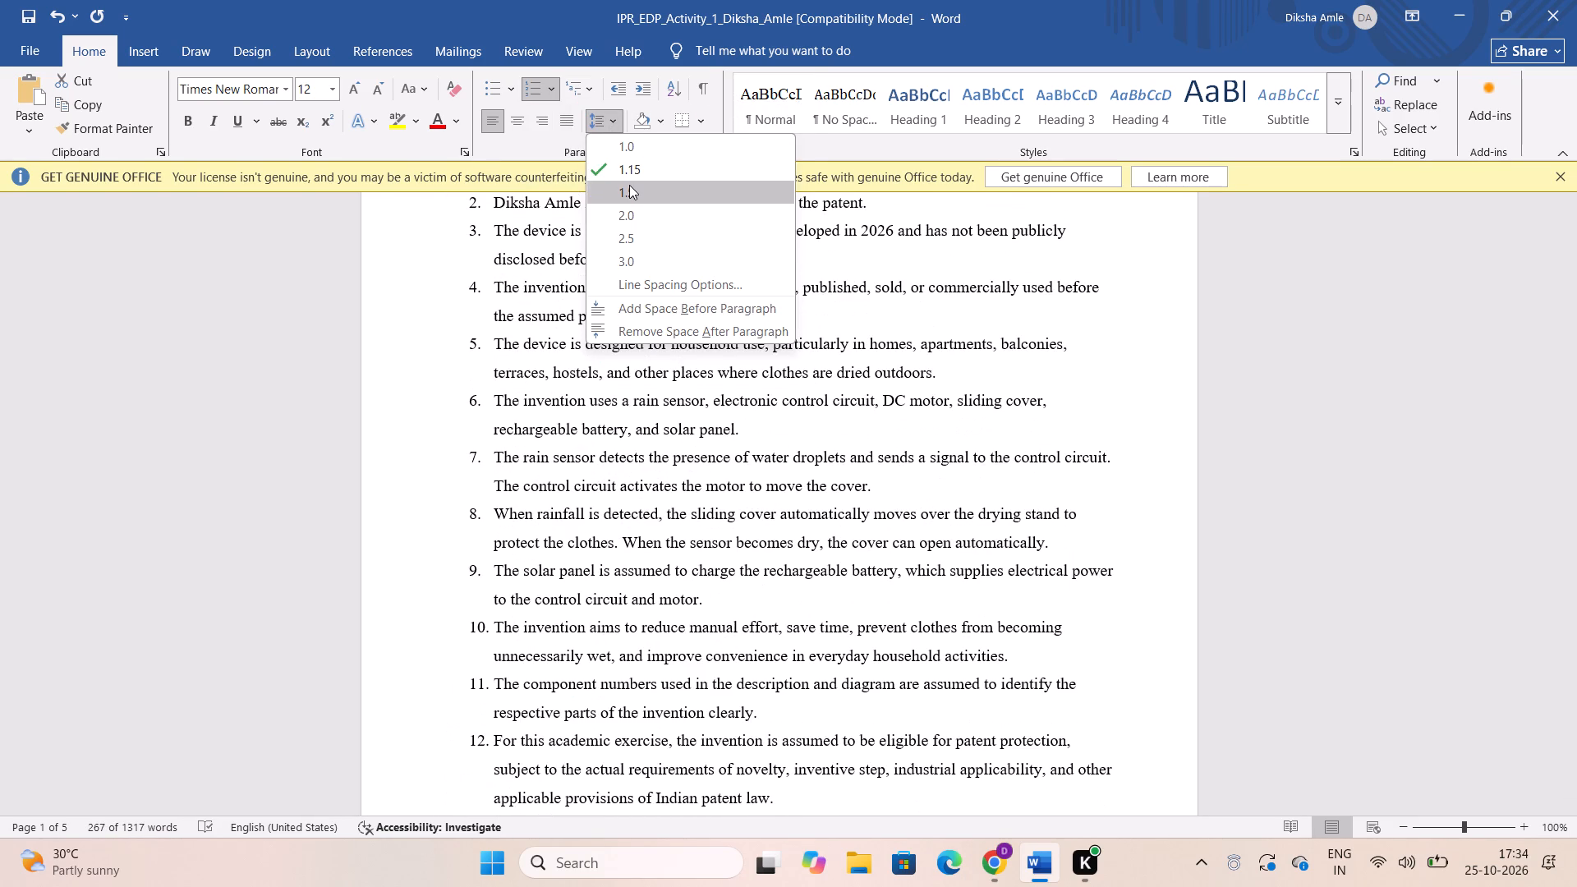
click(629, 185)
click(461, 334)
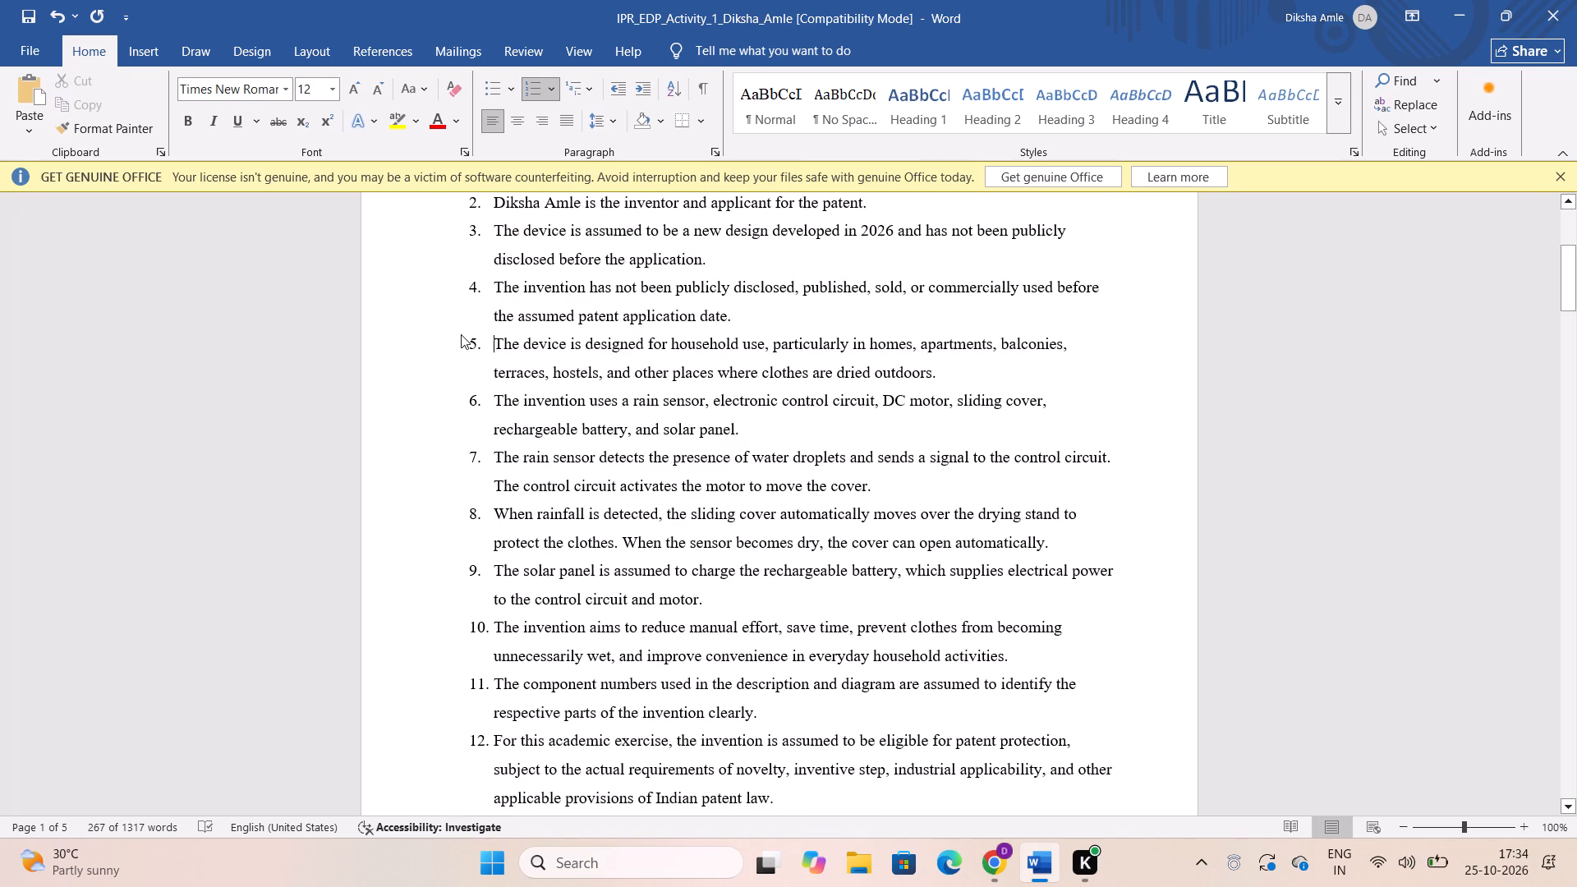
scroll(556, 400, up, 2)
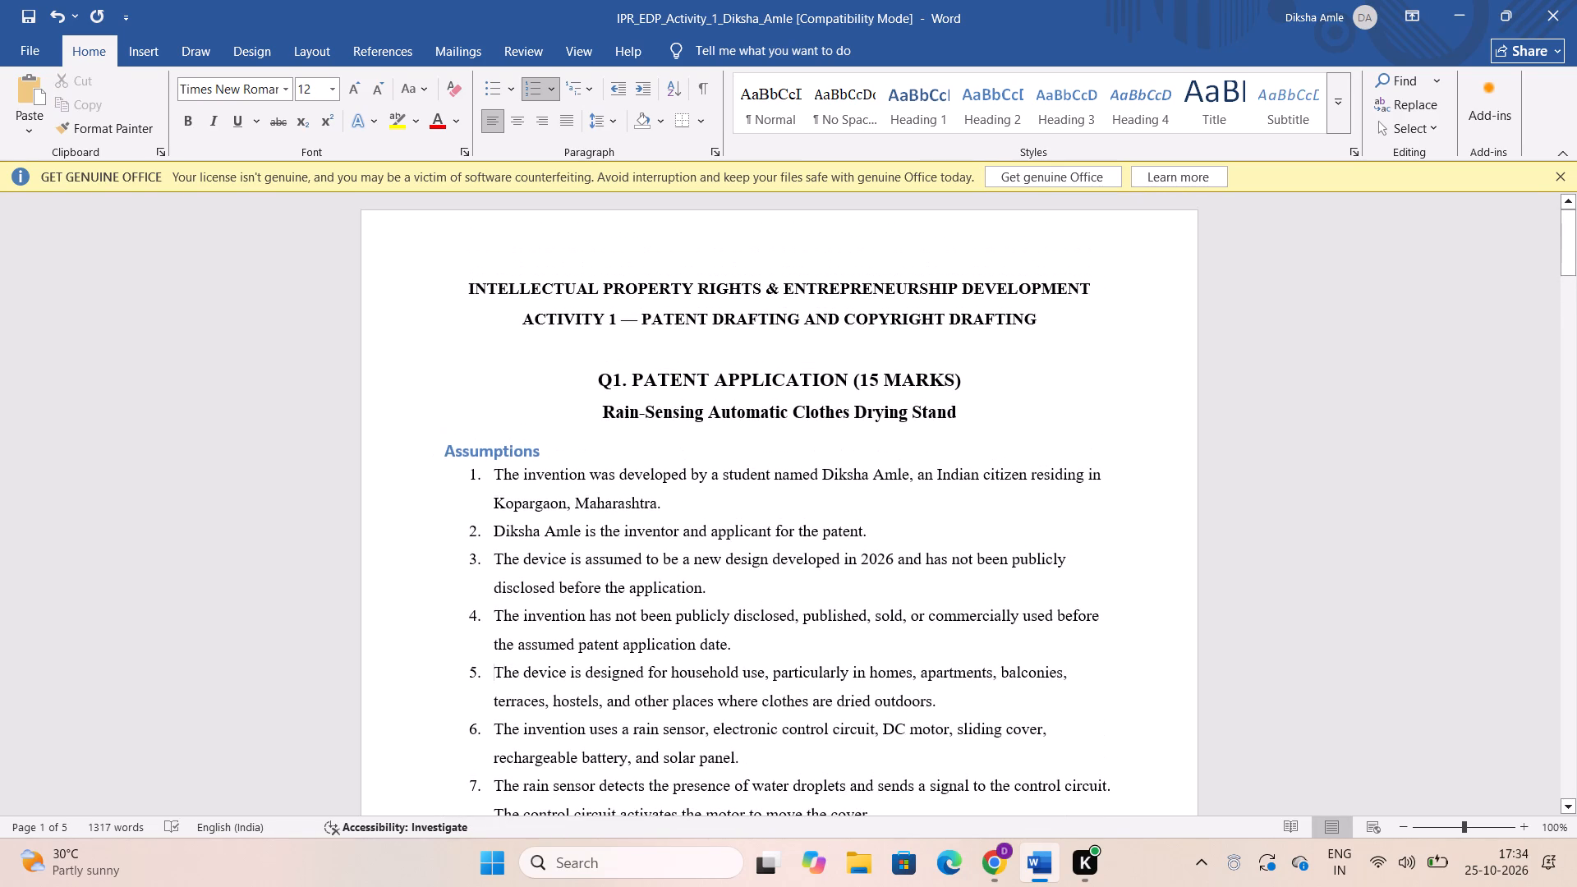
scroll(571, 476, down, 4)
scroll(571, 476, up, 4)
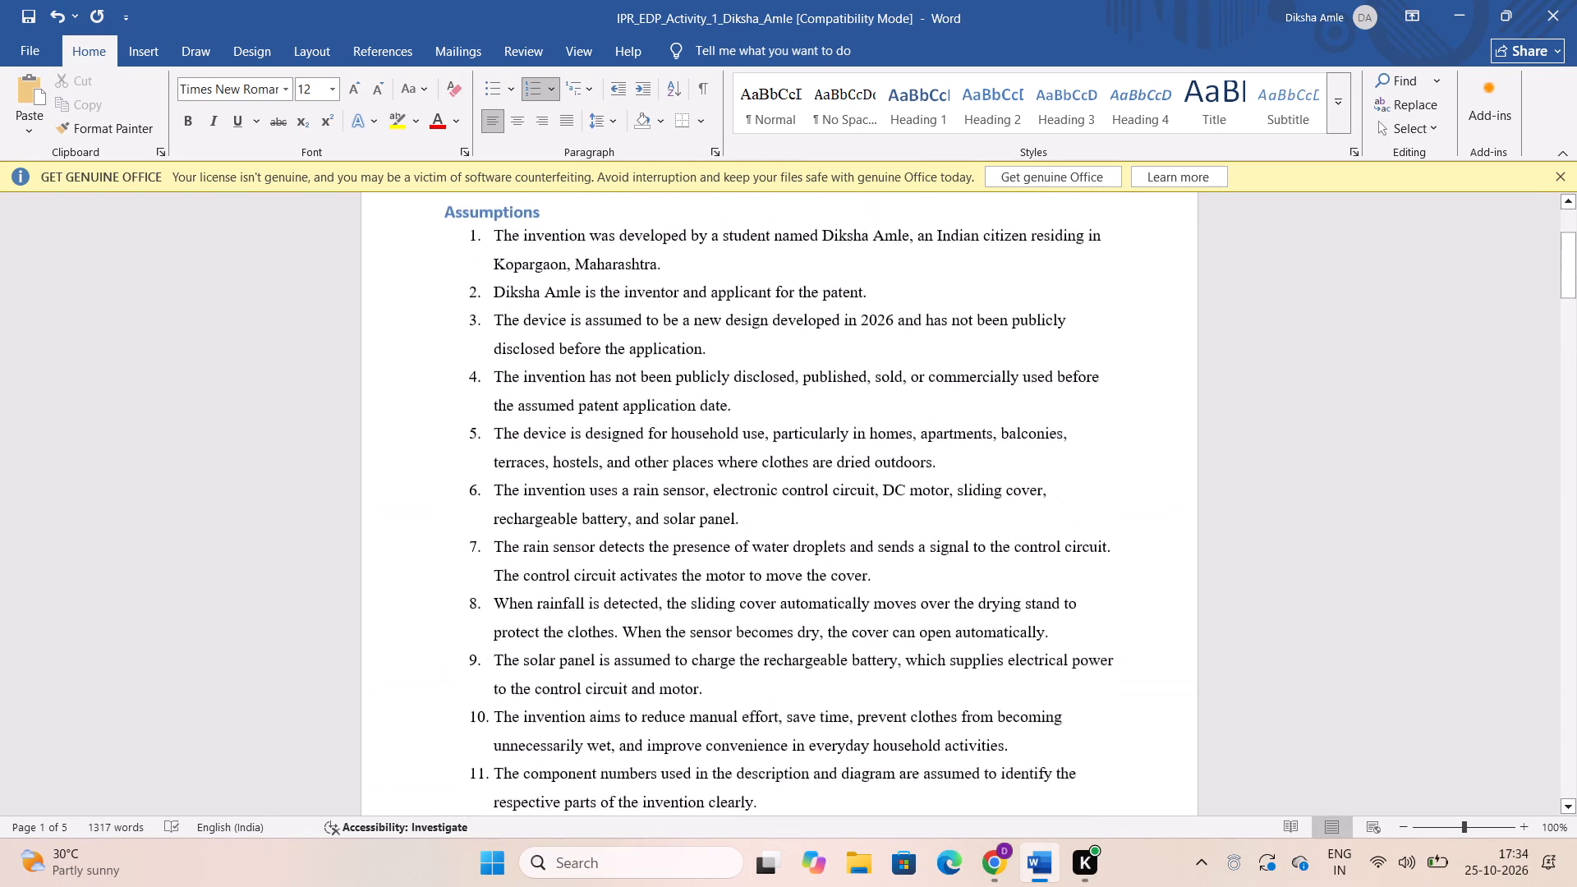
scroll(571, 476, up, 2)
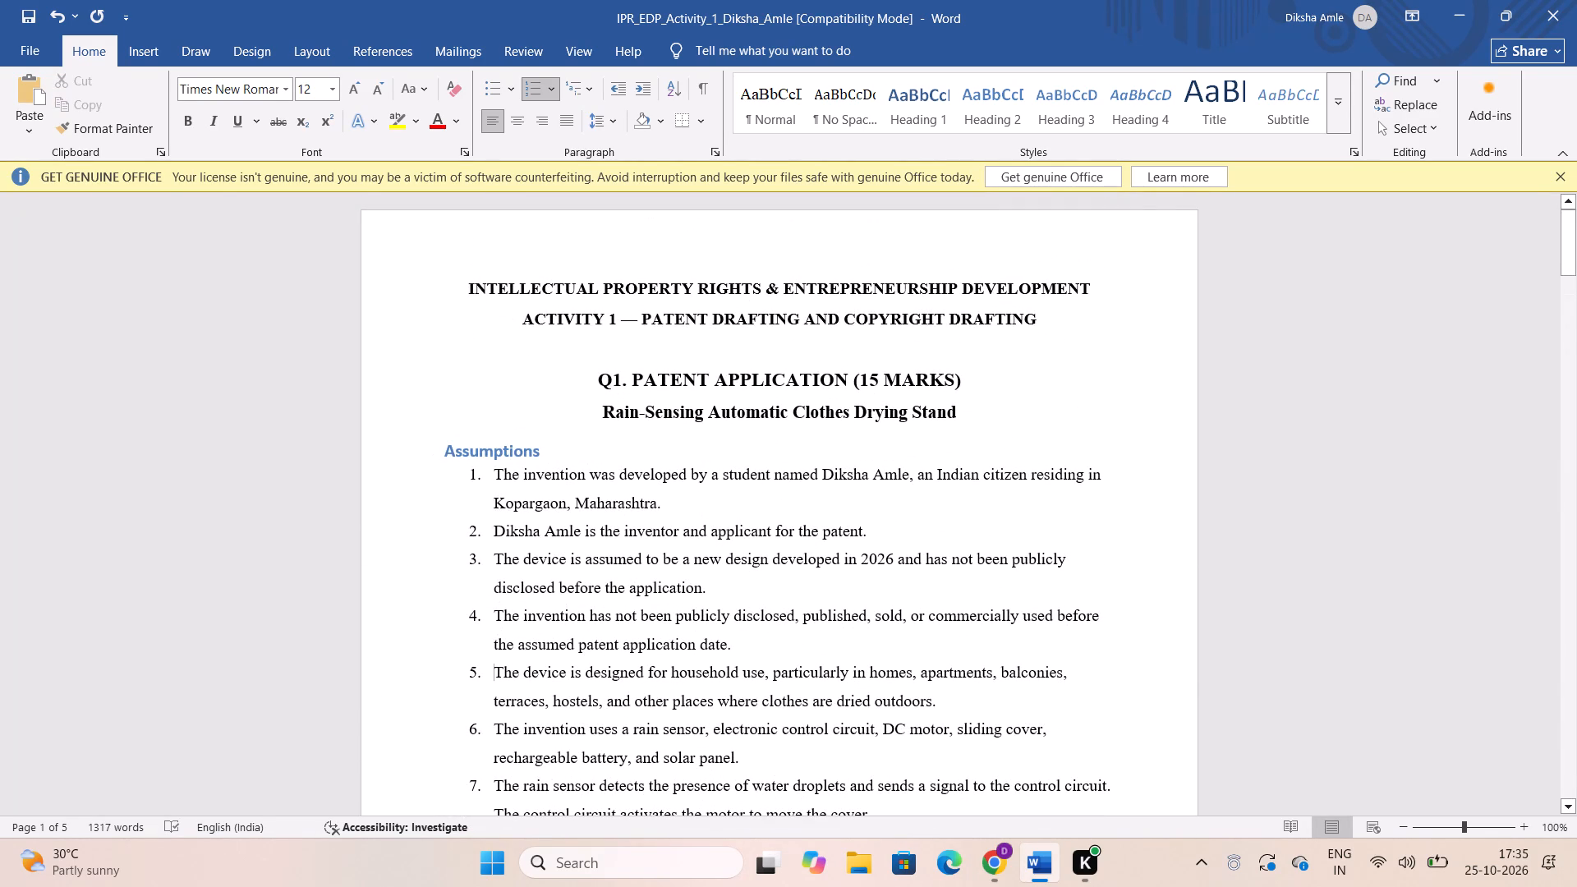
Add a dash-dot page border on all four sides of the pages, applied to the whole document.
click(686, 547)
click(243, 58)
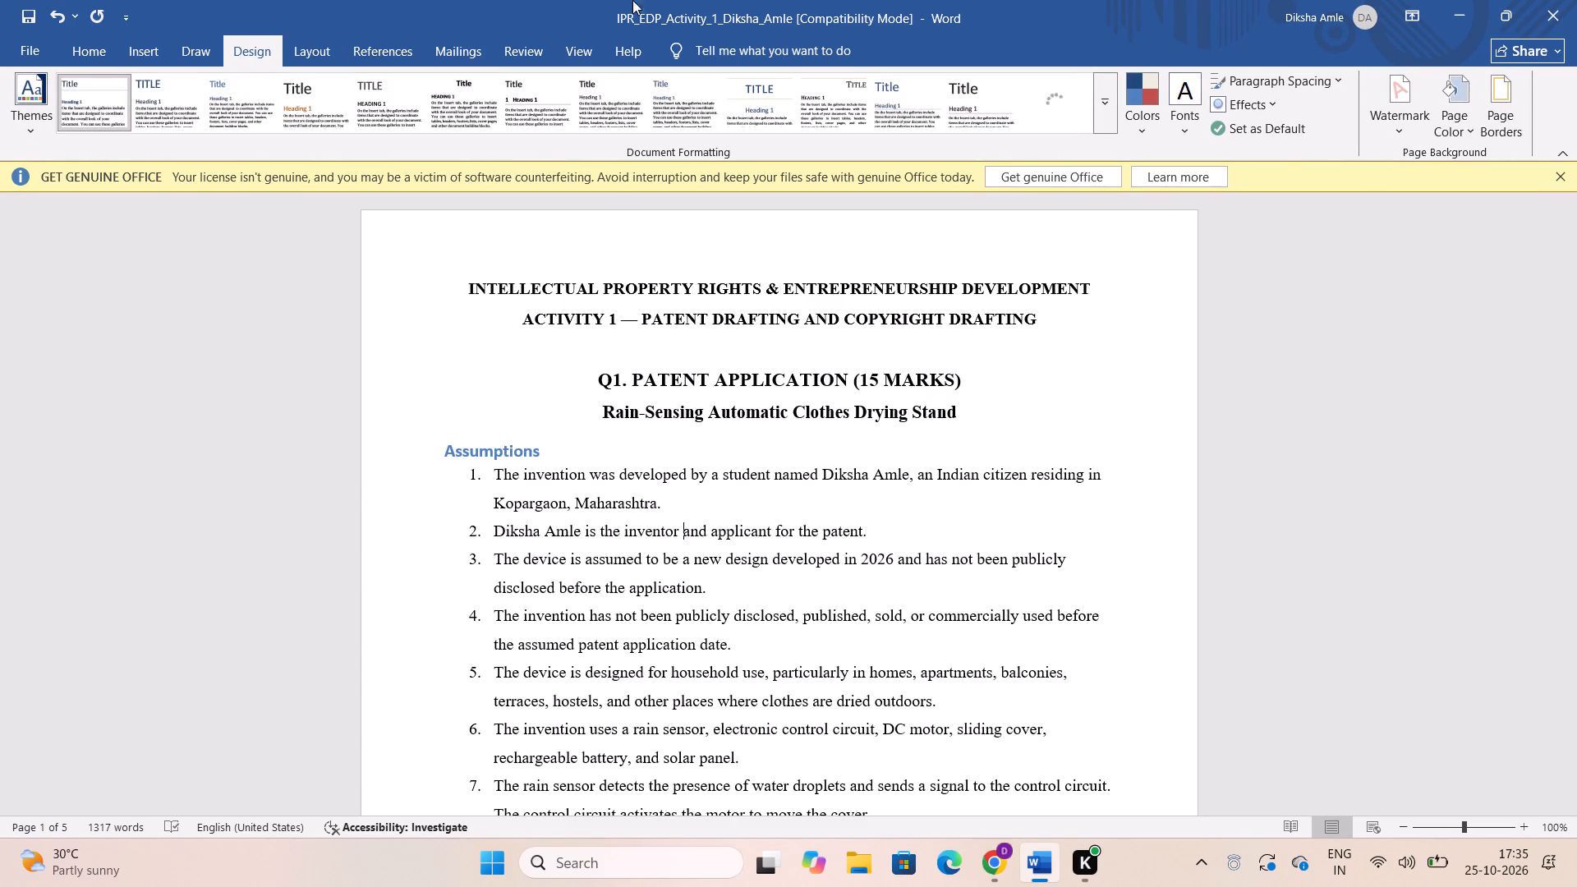
click(1491, 130)
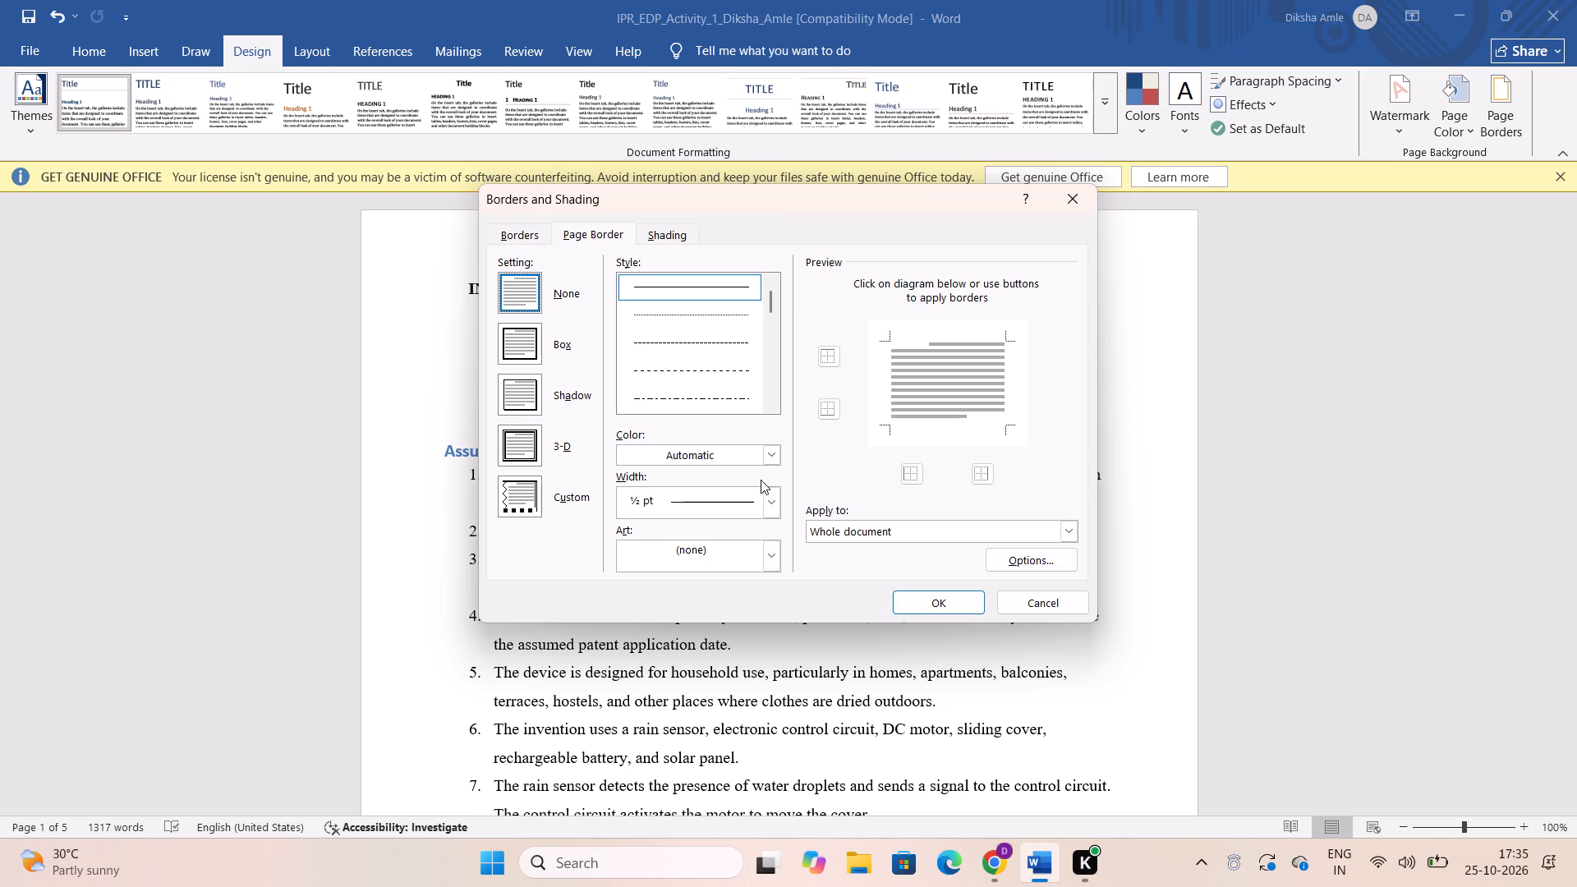
click(770, 401)
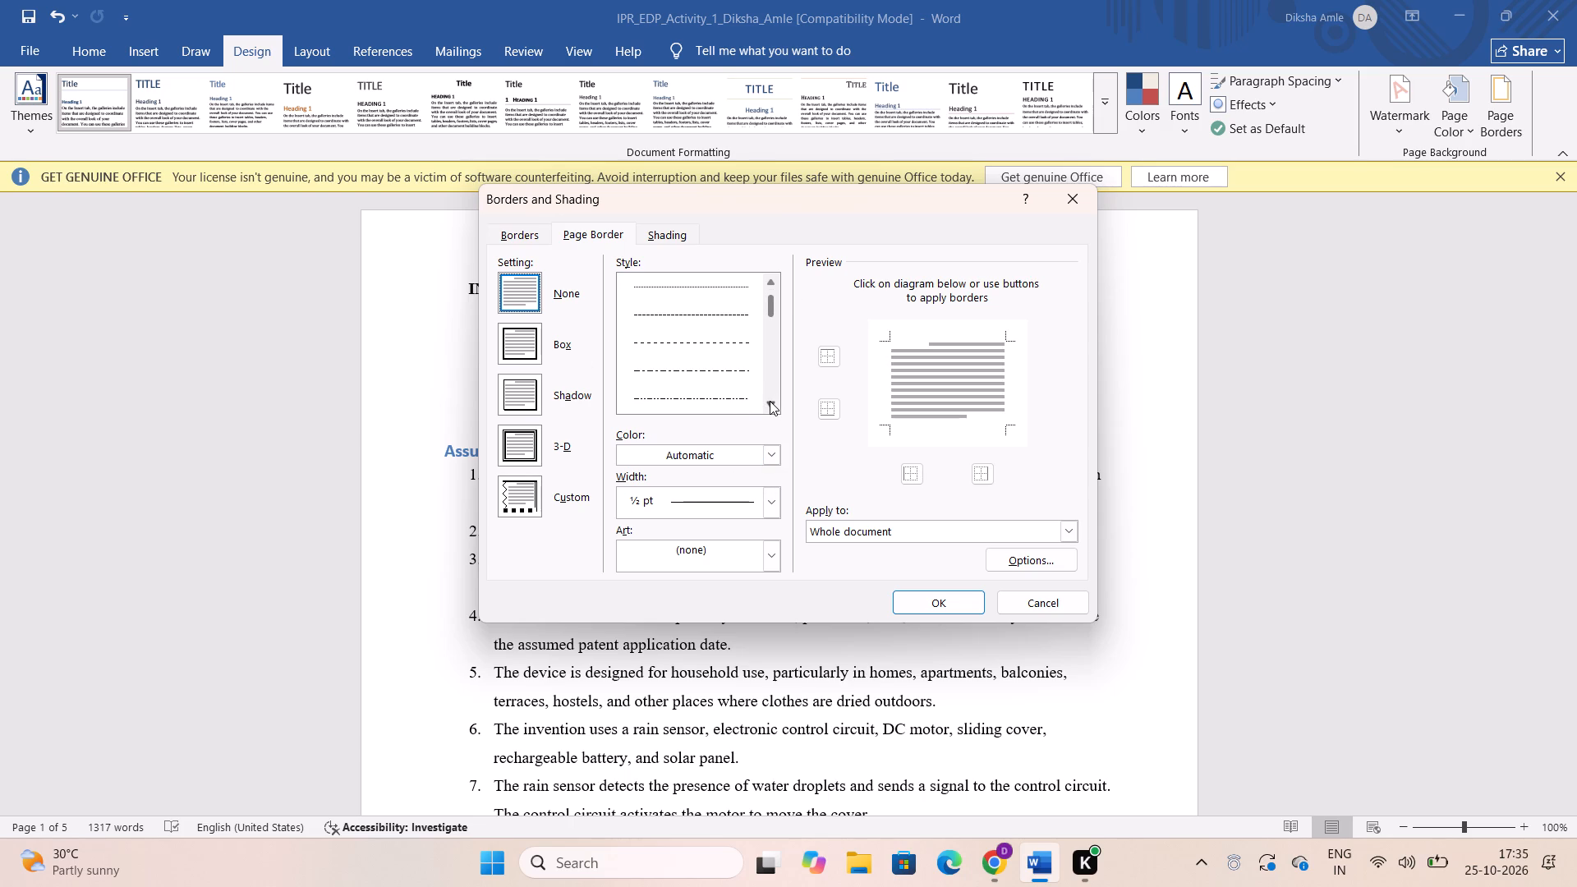
click(770, 401)
click(709, 370)
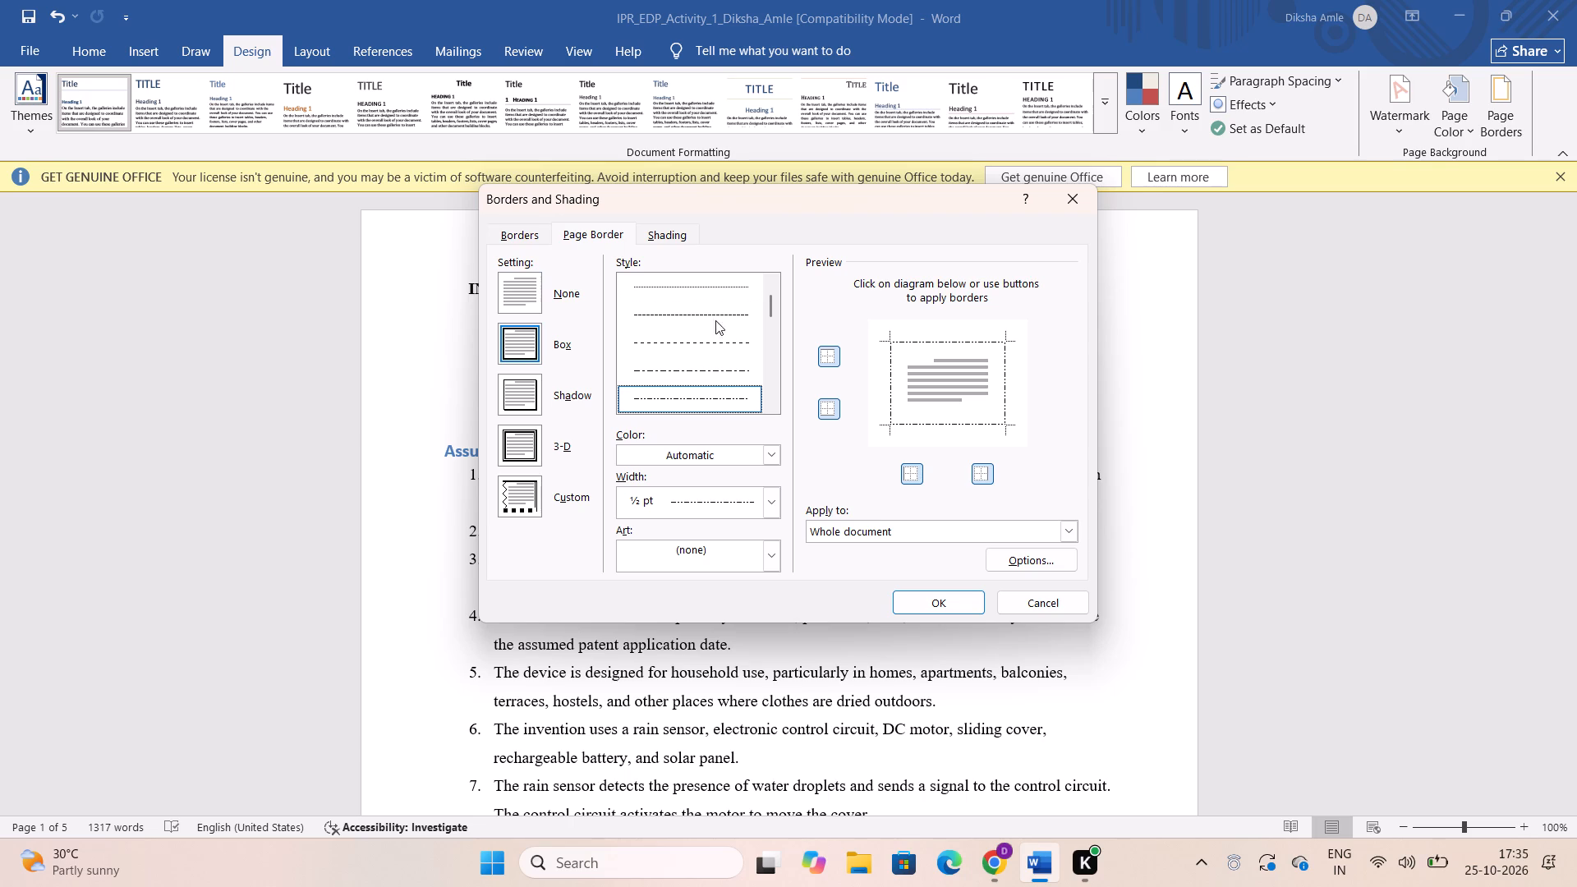
click(715, 343)
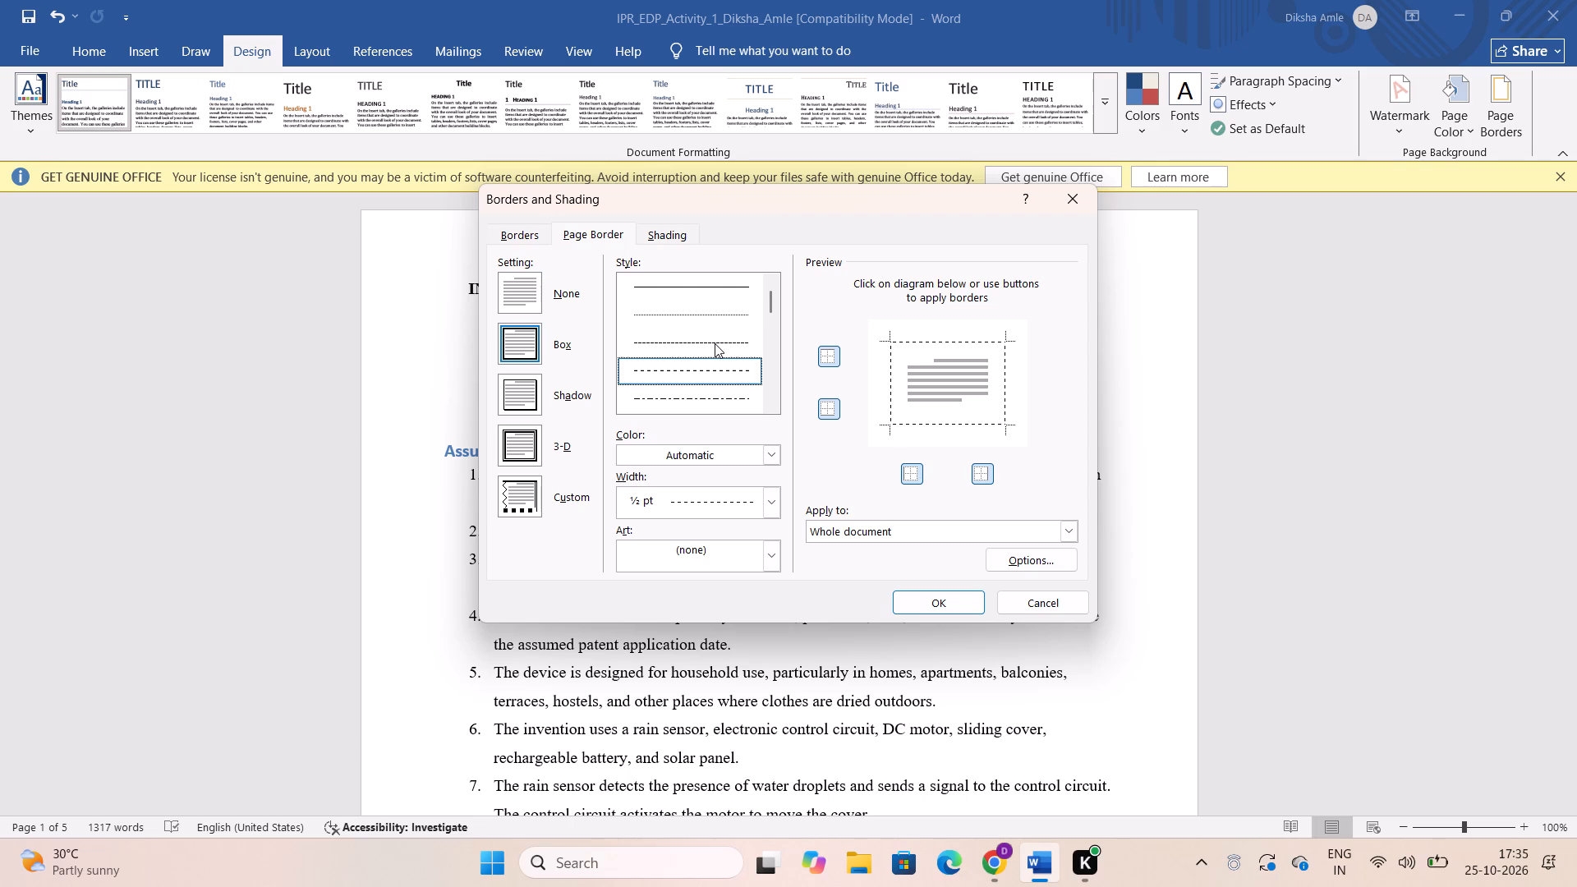
scroll(715, 343, up, 2)
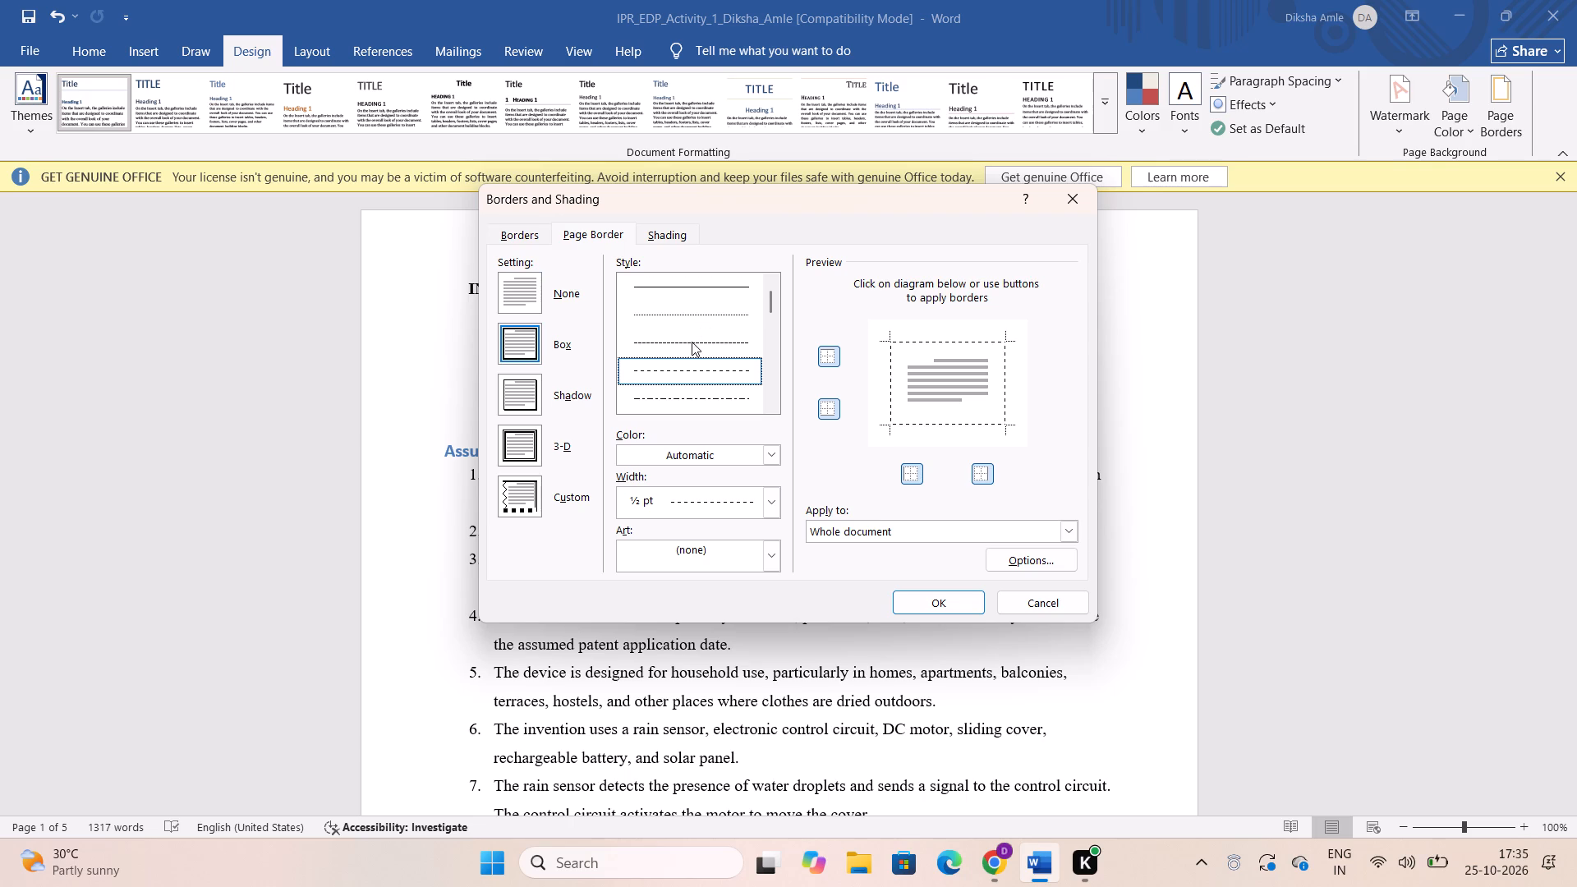
click(692, 342)
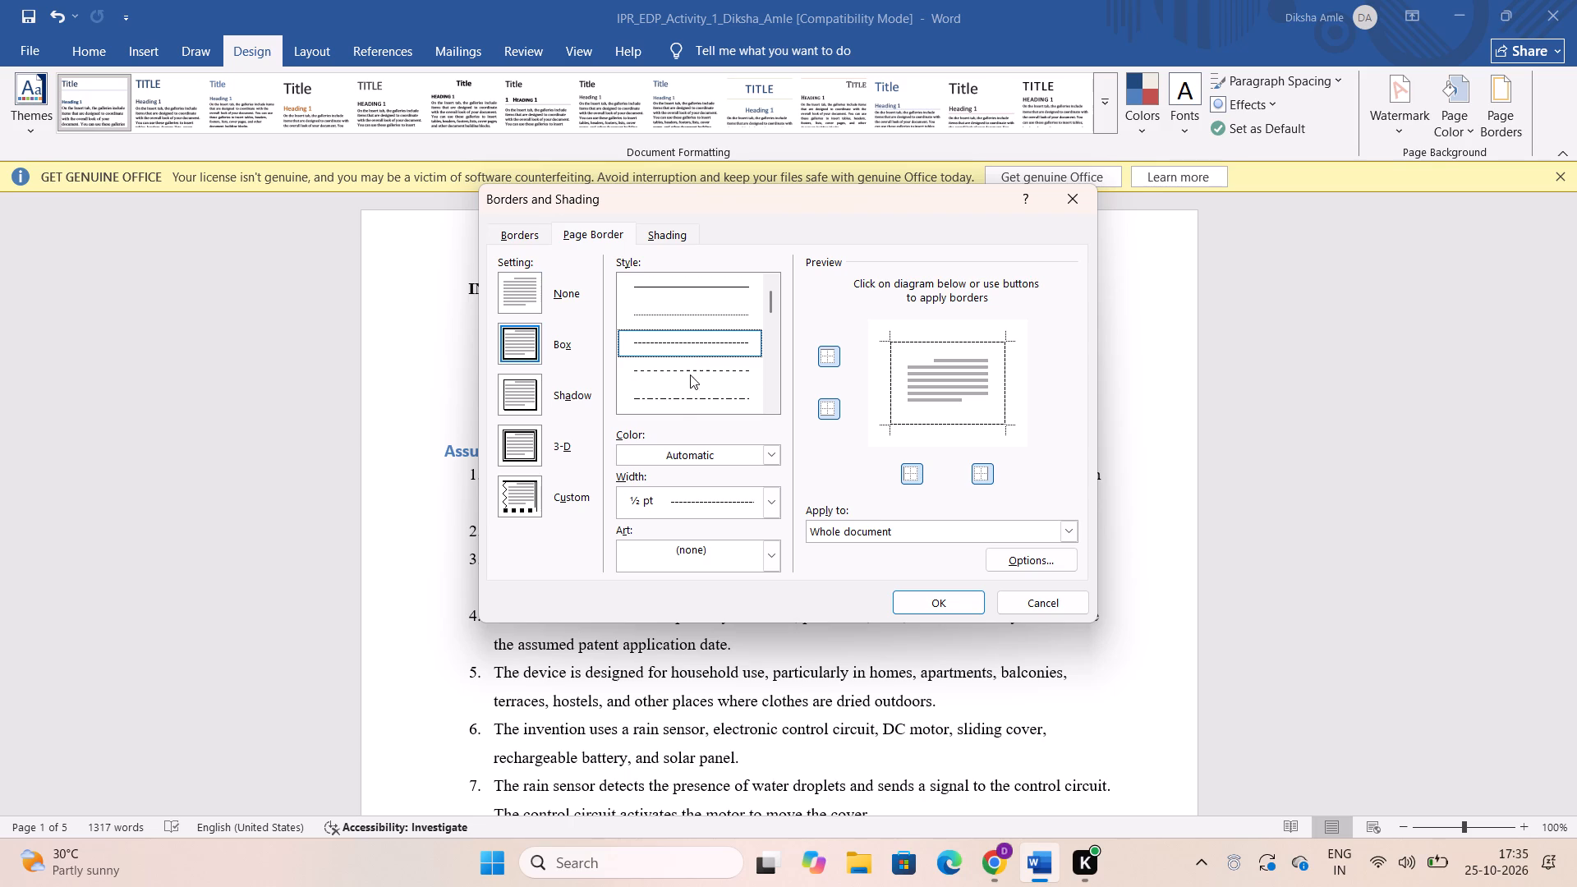
click(679, 401)
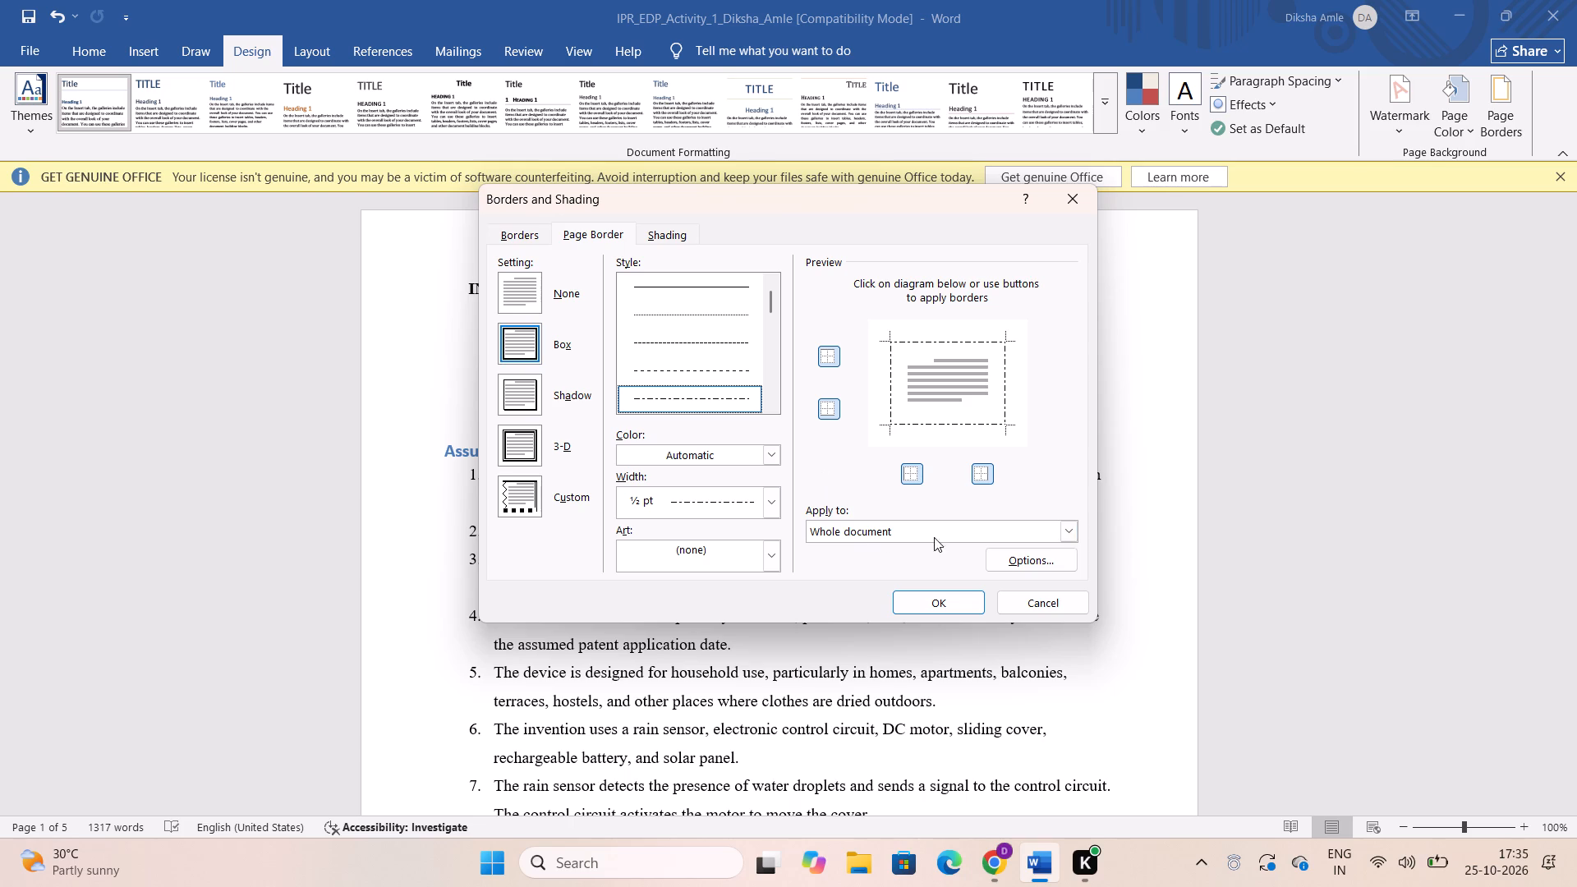
click(908, 480)
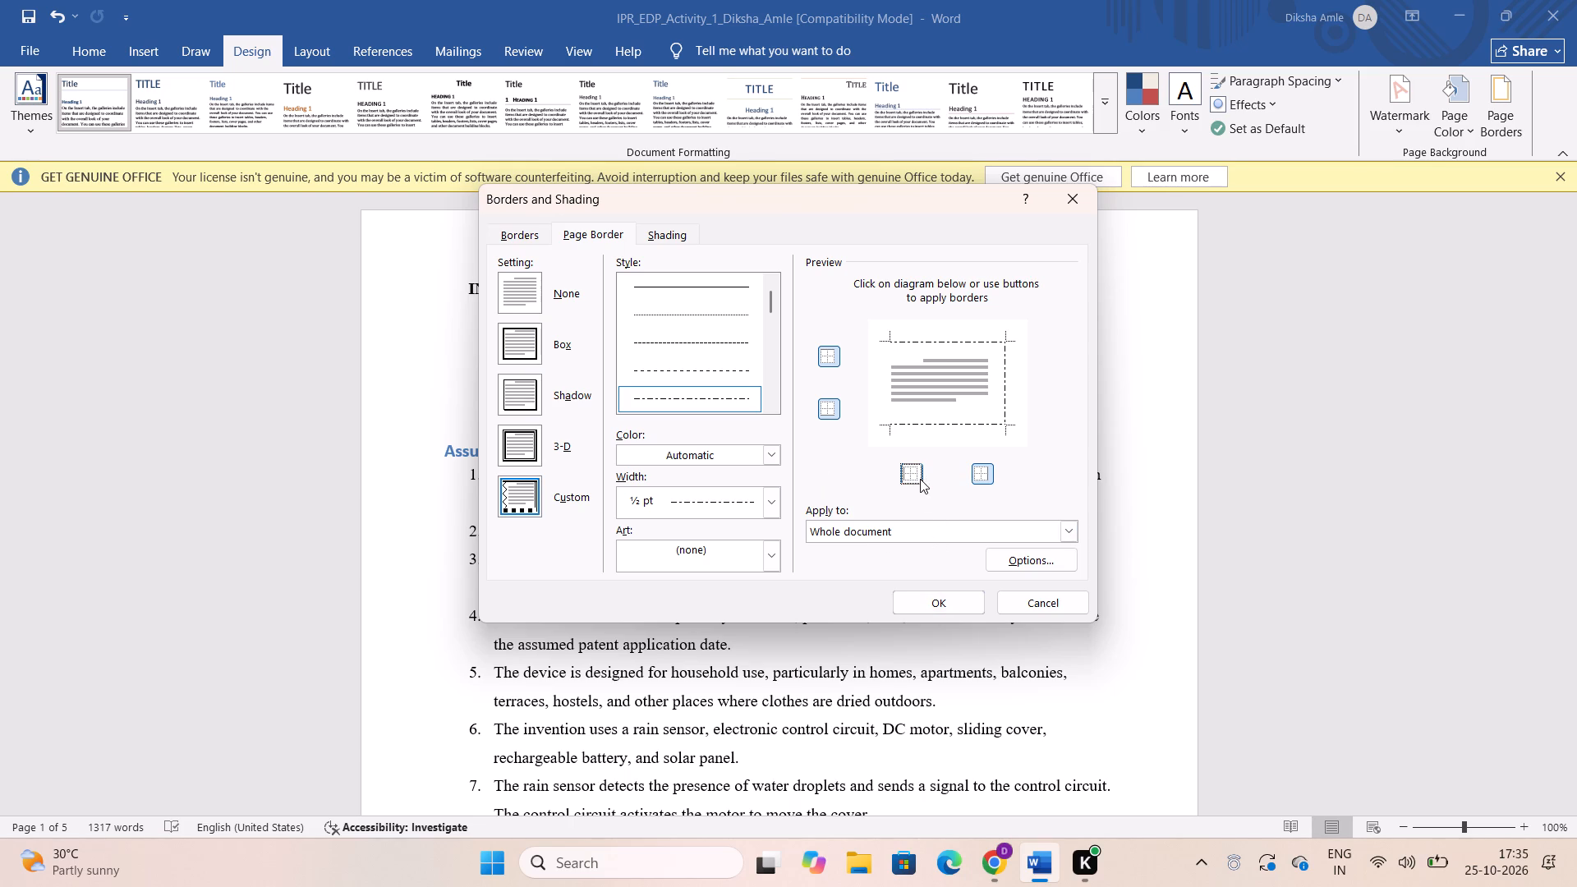
click(917, 475)
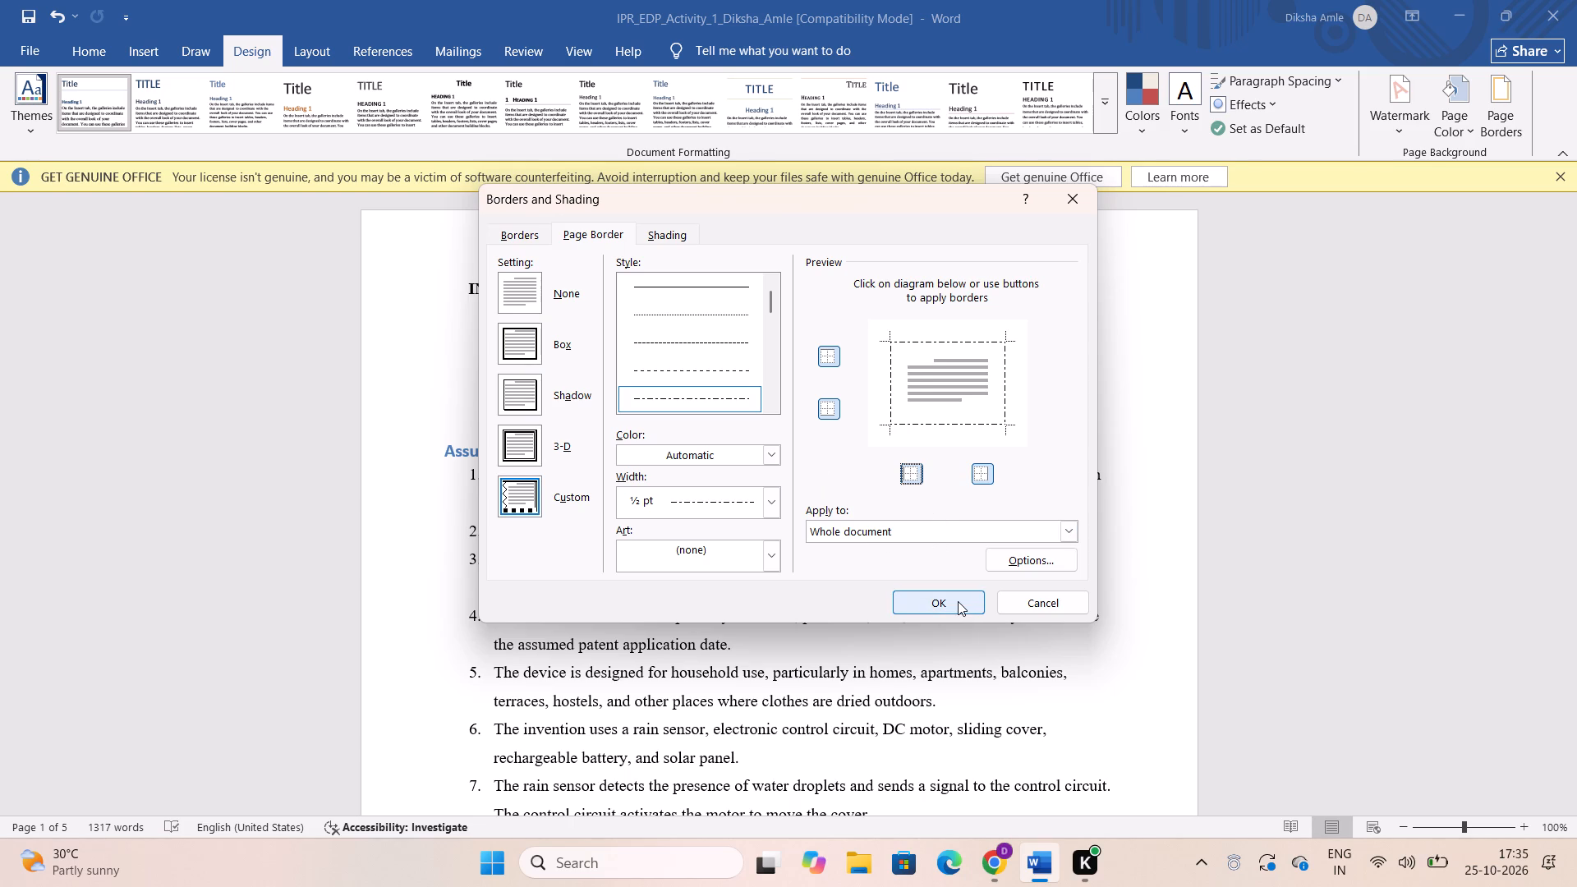
click(958, 601)
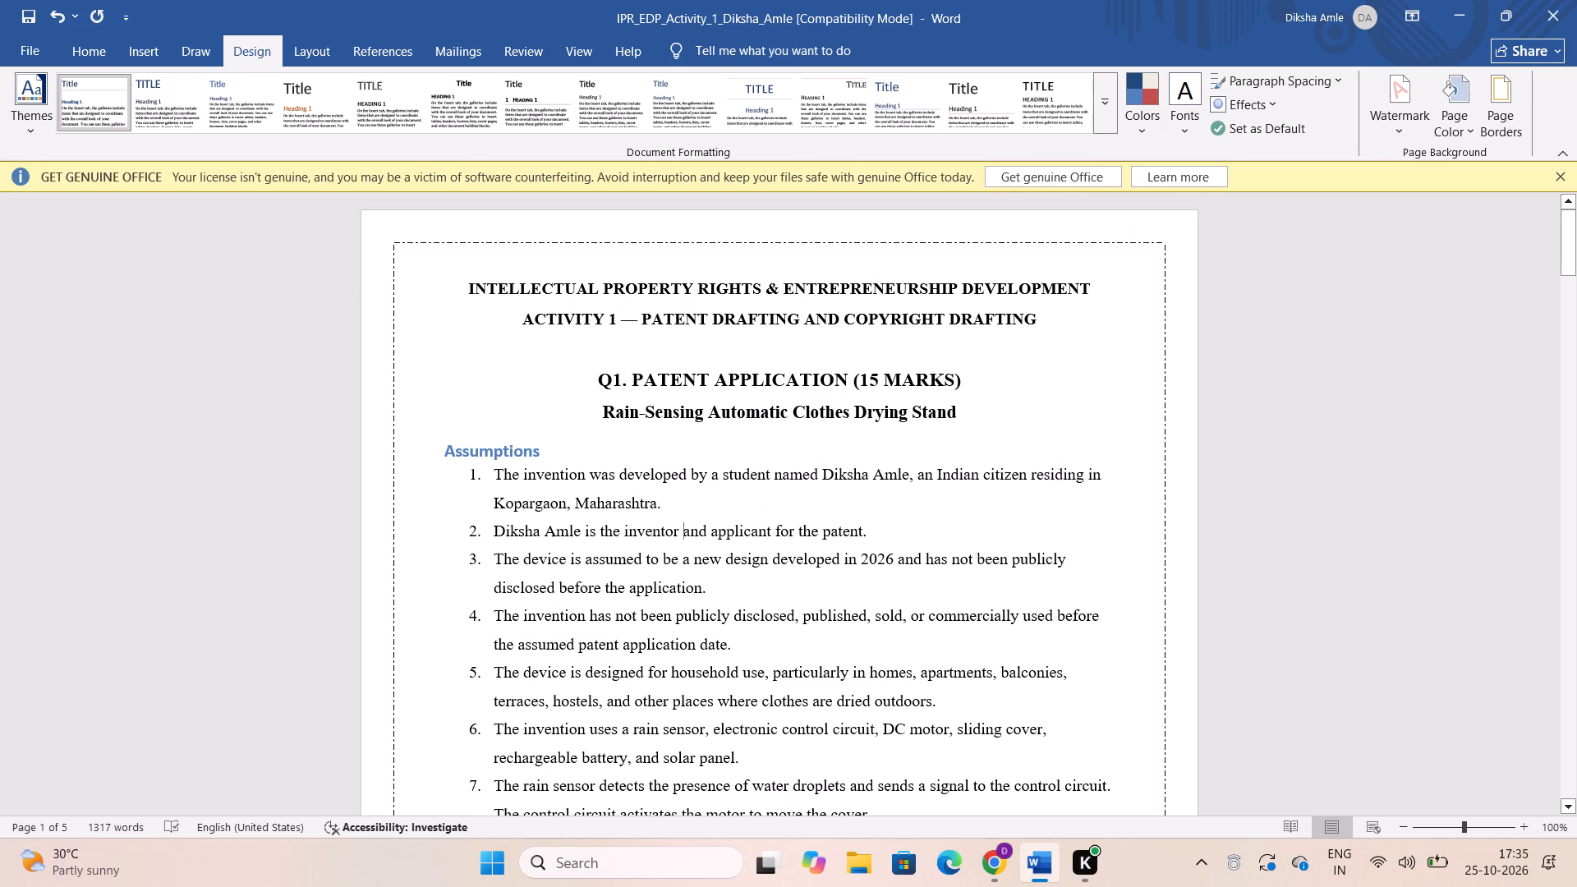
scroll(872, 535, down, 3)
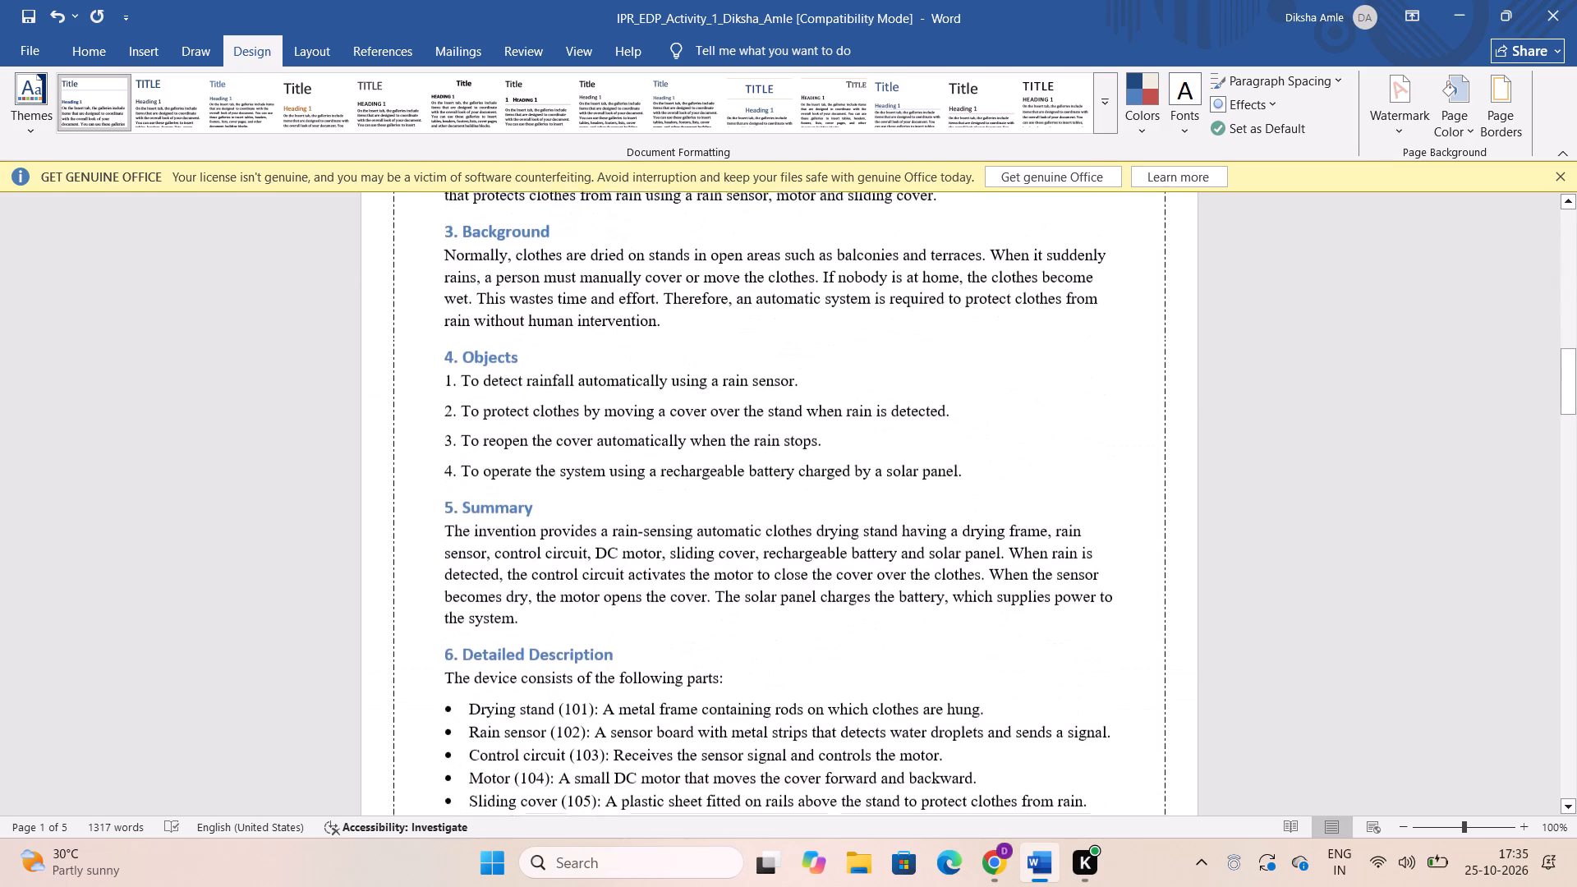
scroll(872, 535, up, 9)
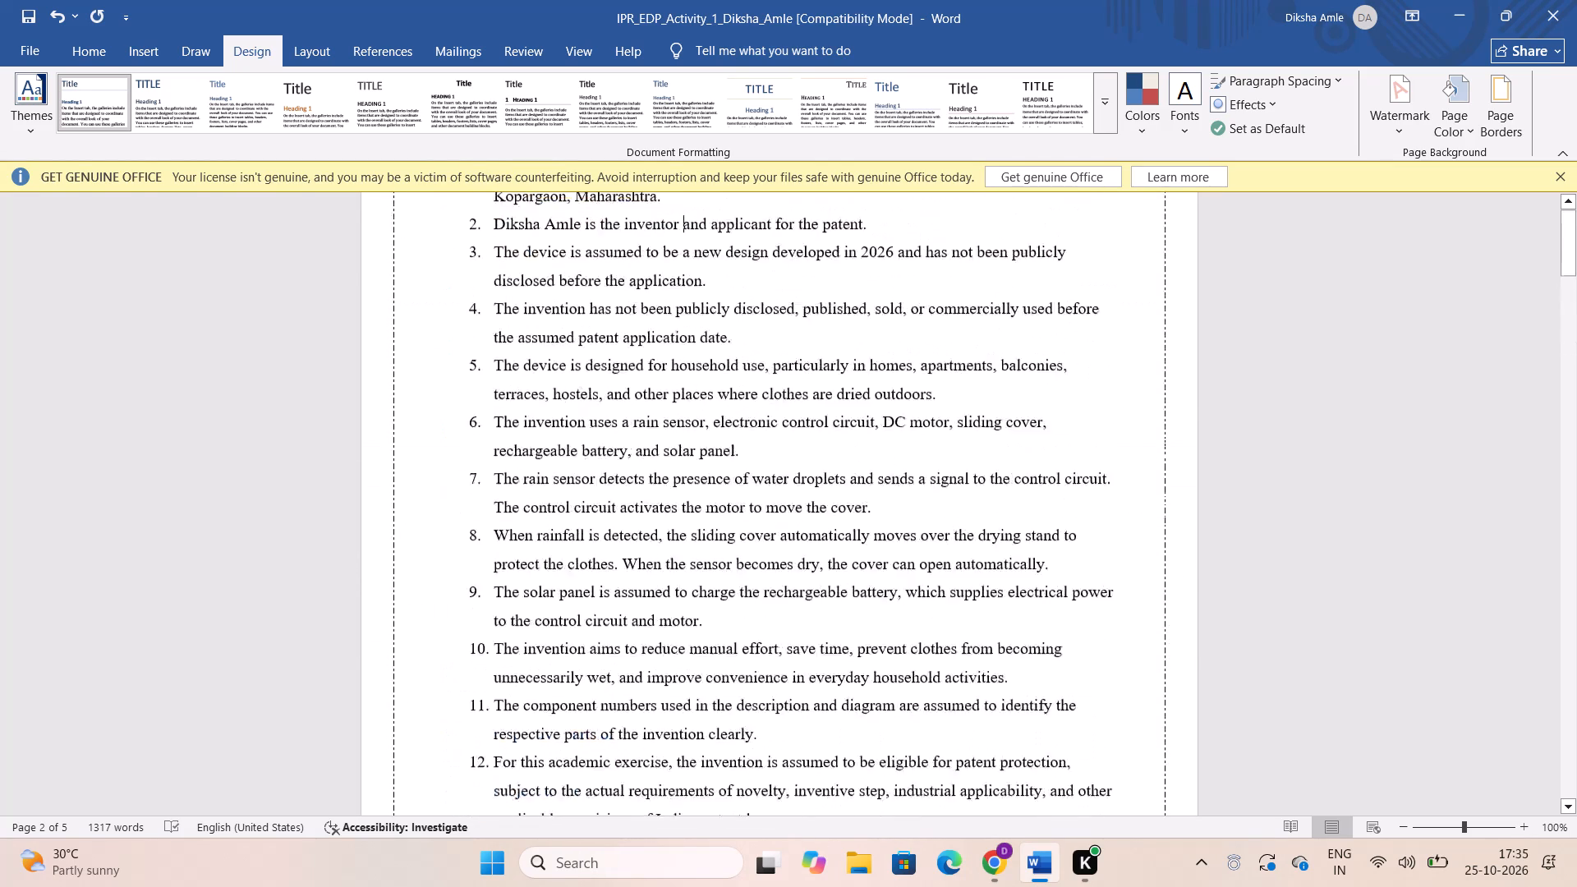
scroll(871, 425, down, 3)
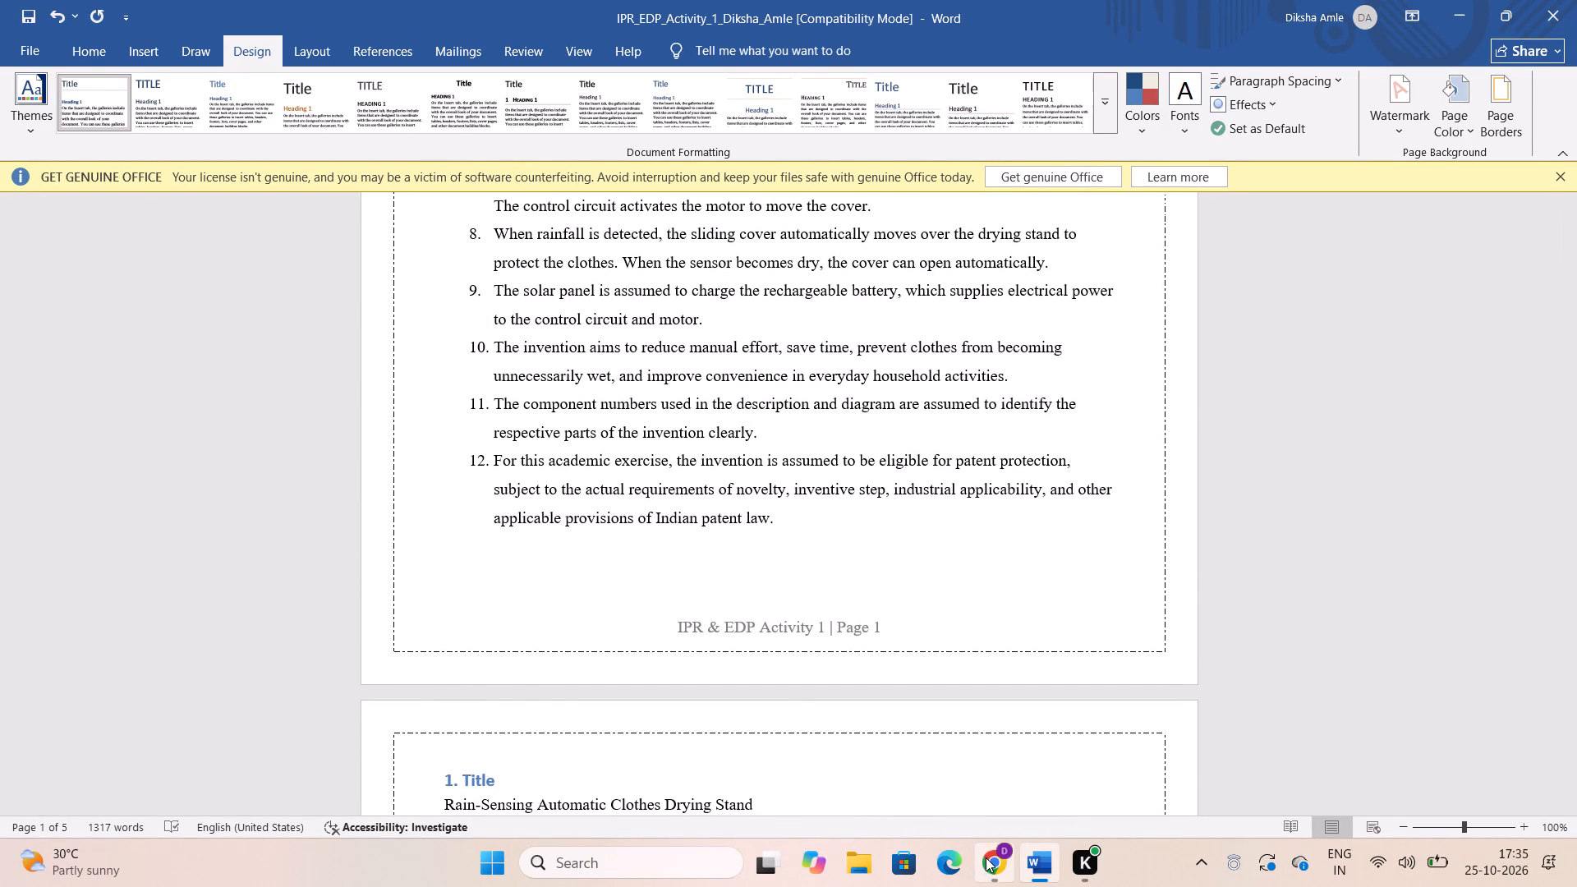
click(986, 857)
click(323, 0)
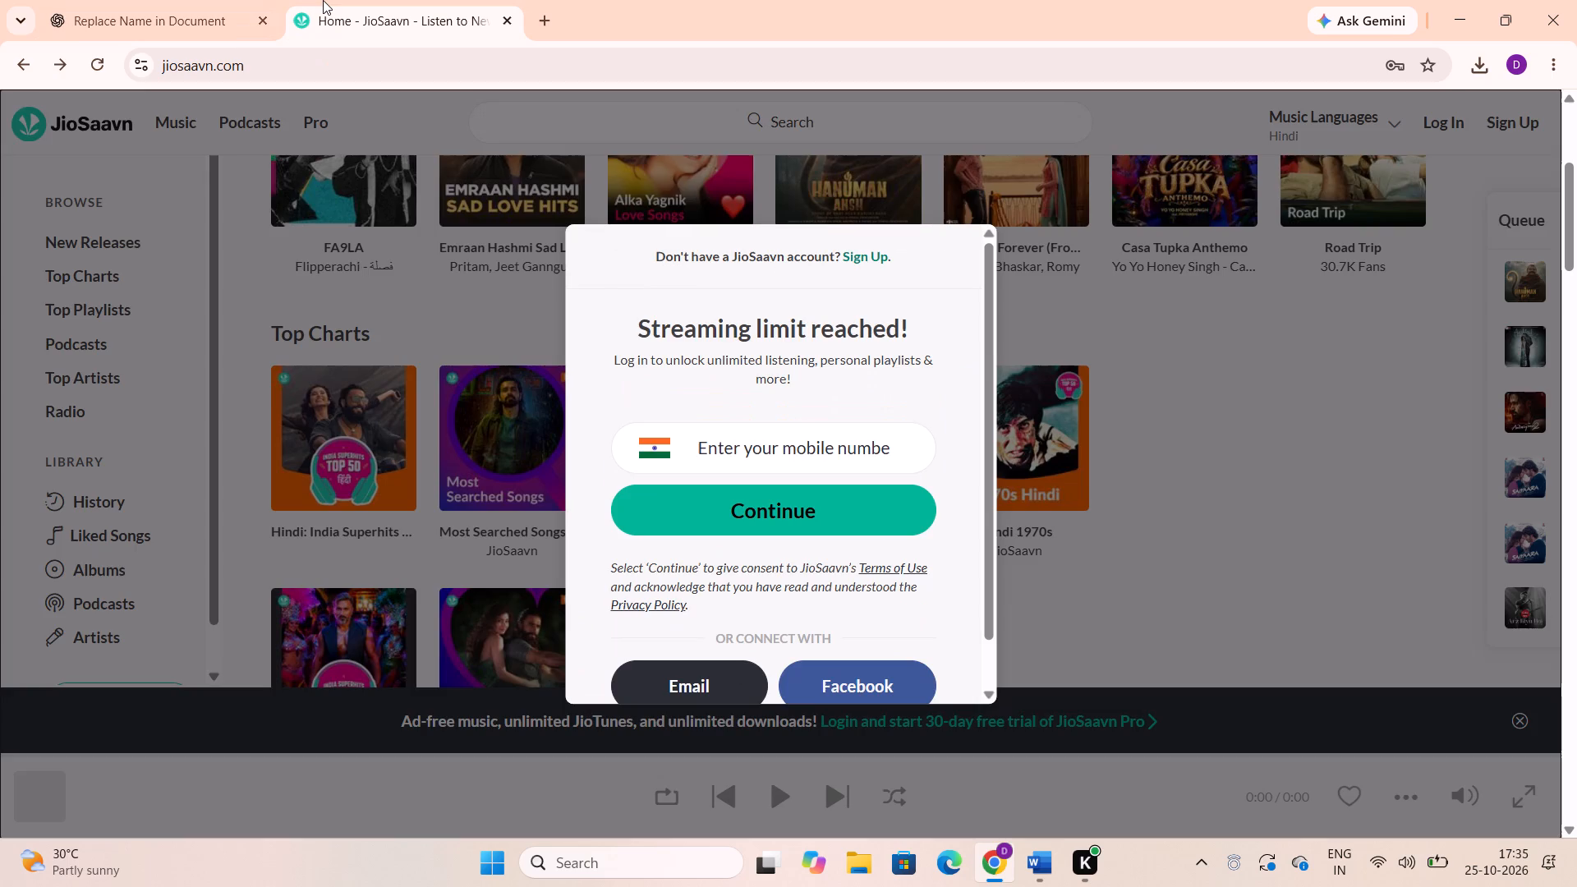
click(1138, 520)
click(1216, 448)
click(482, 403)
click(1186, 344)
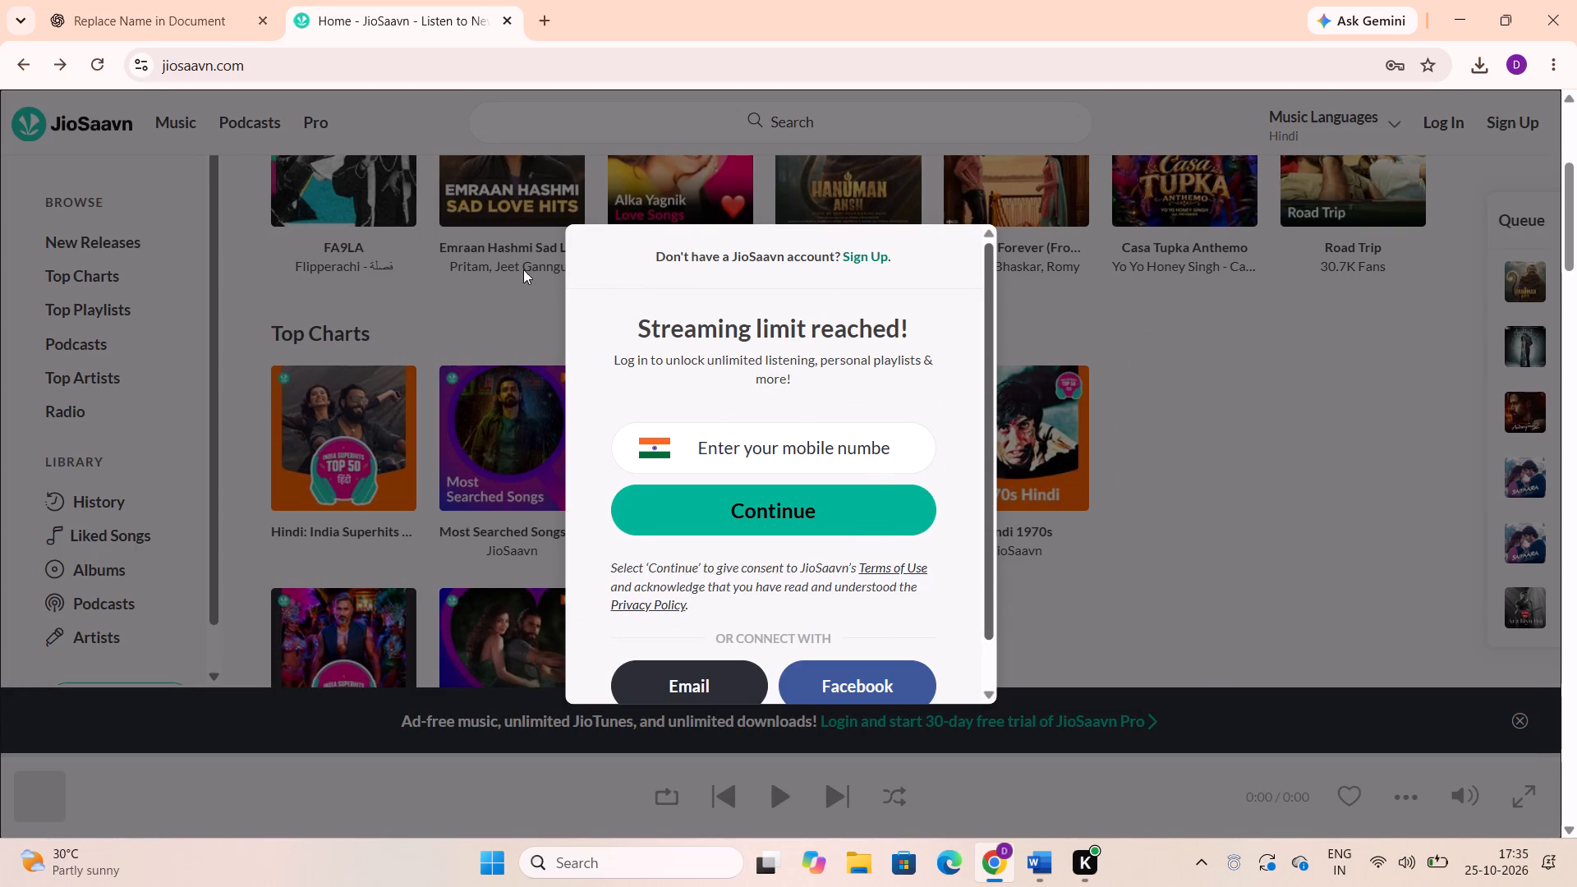
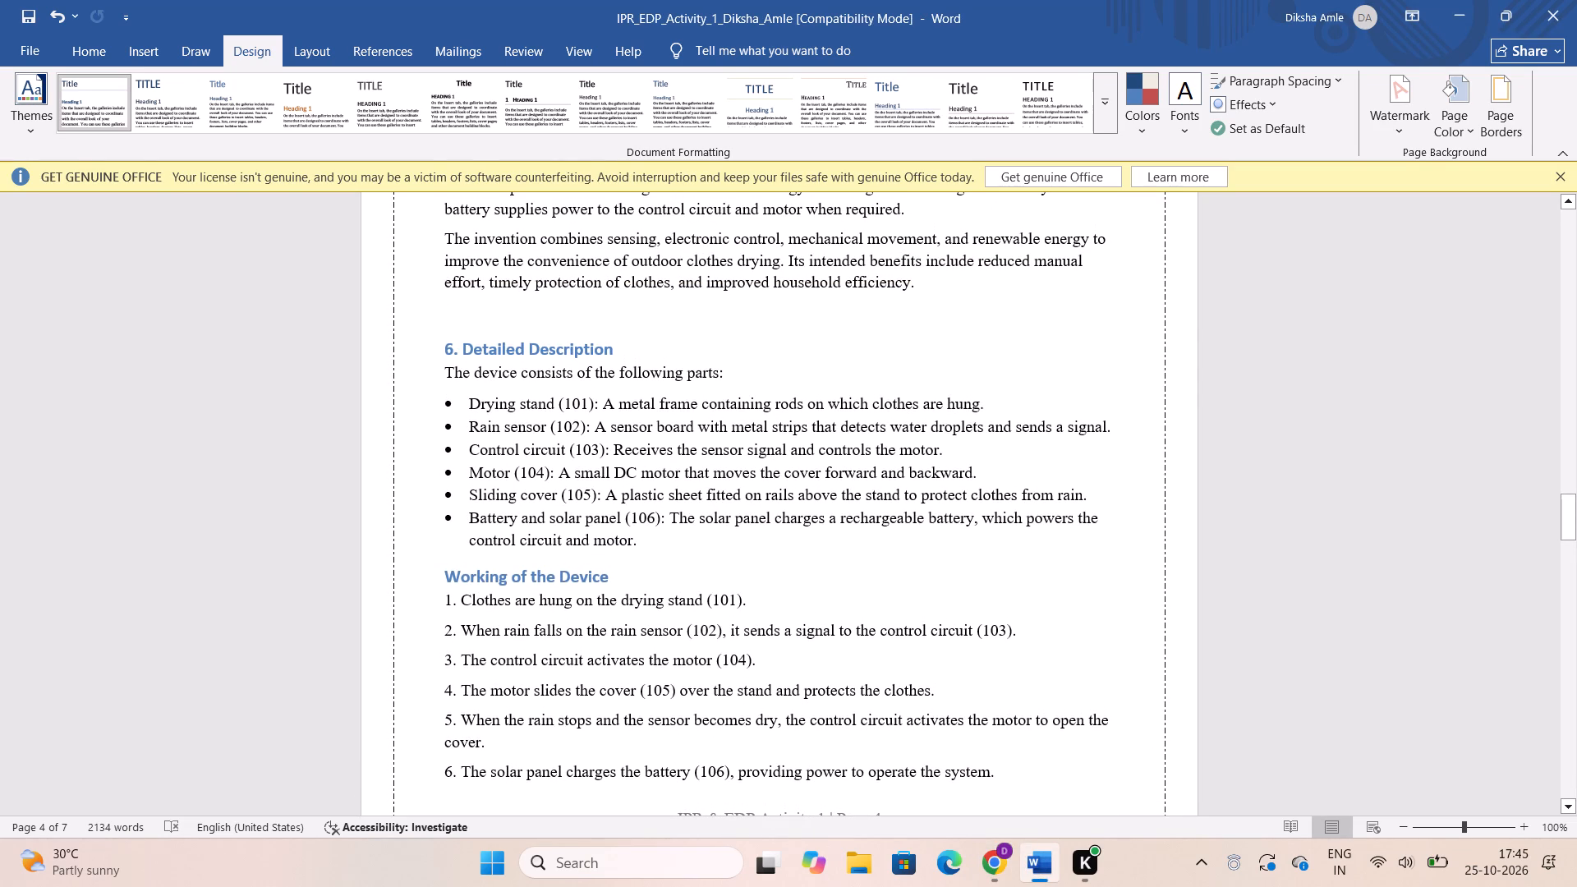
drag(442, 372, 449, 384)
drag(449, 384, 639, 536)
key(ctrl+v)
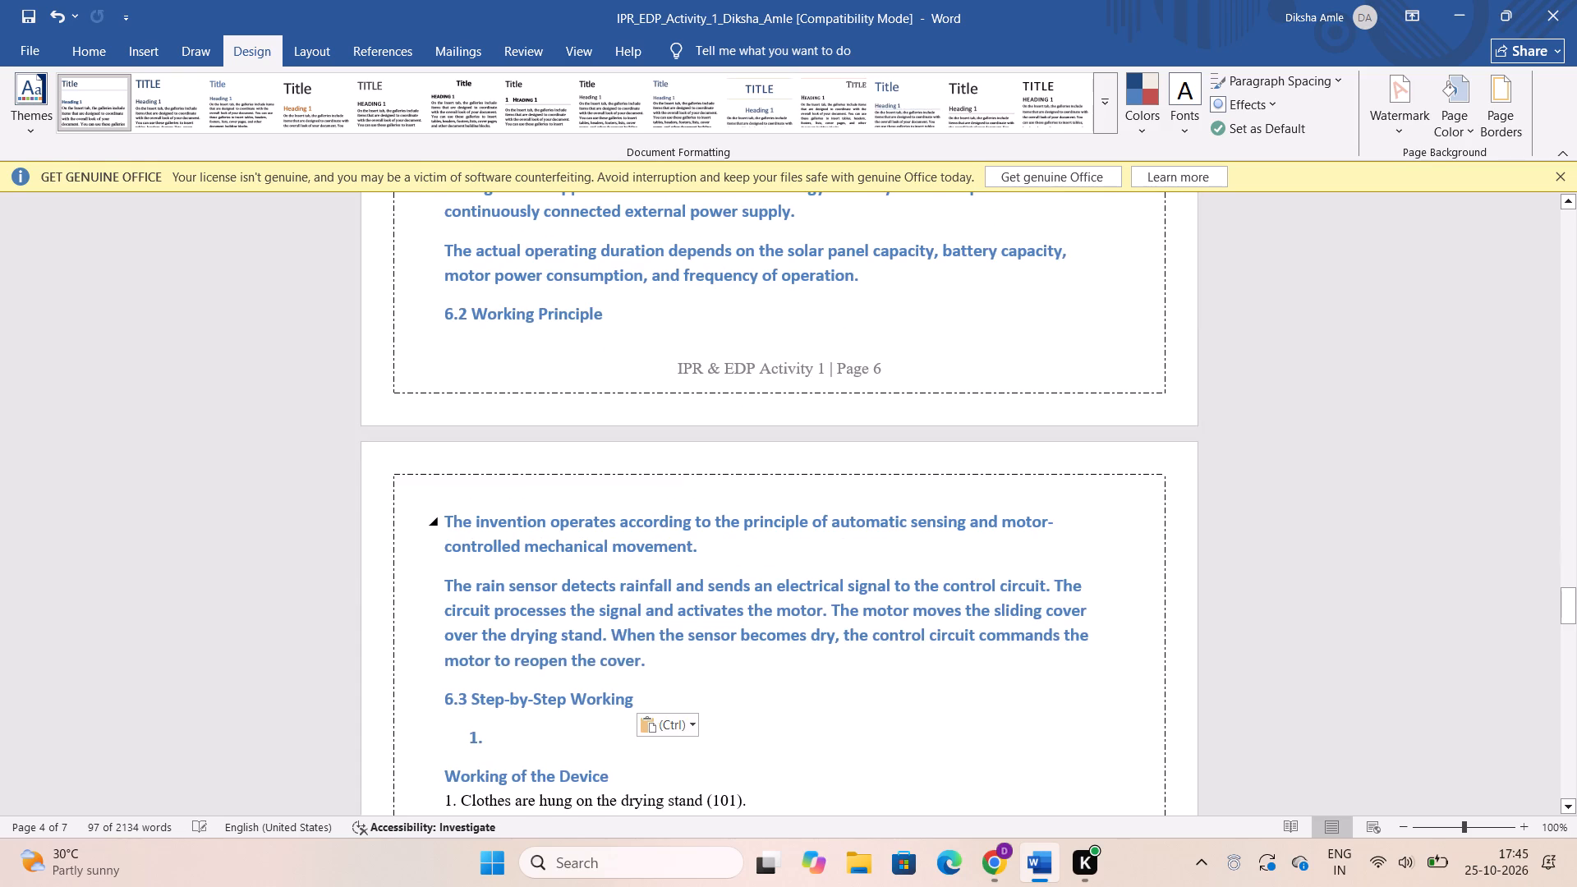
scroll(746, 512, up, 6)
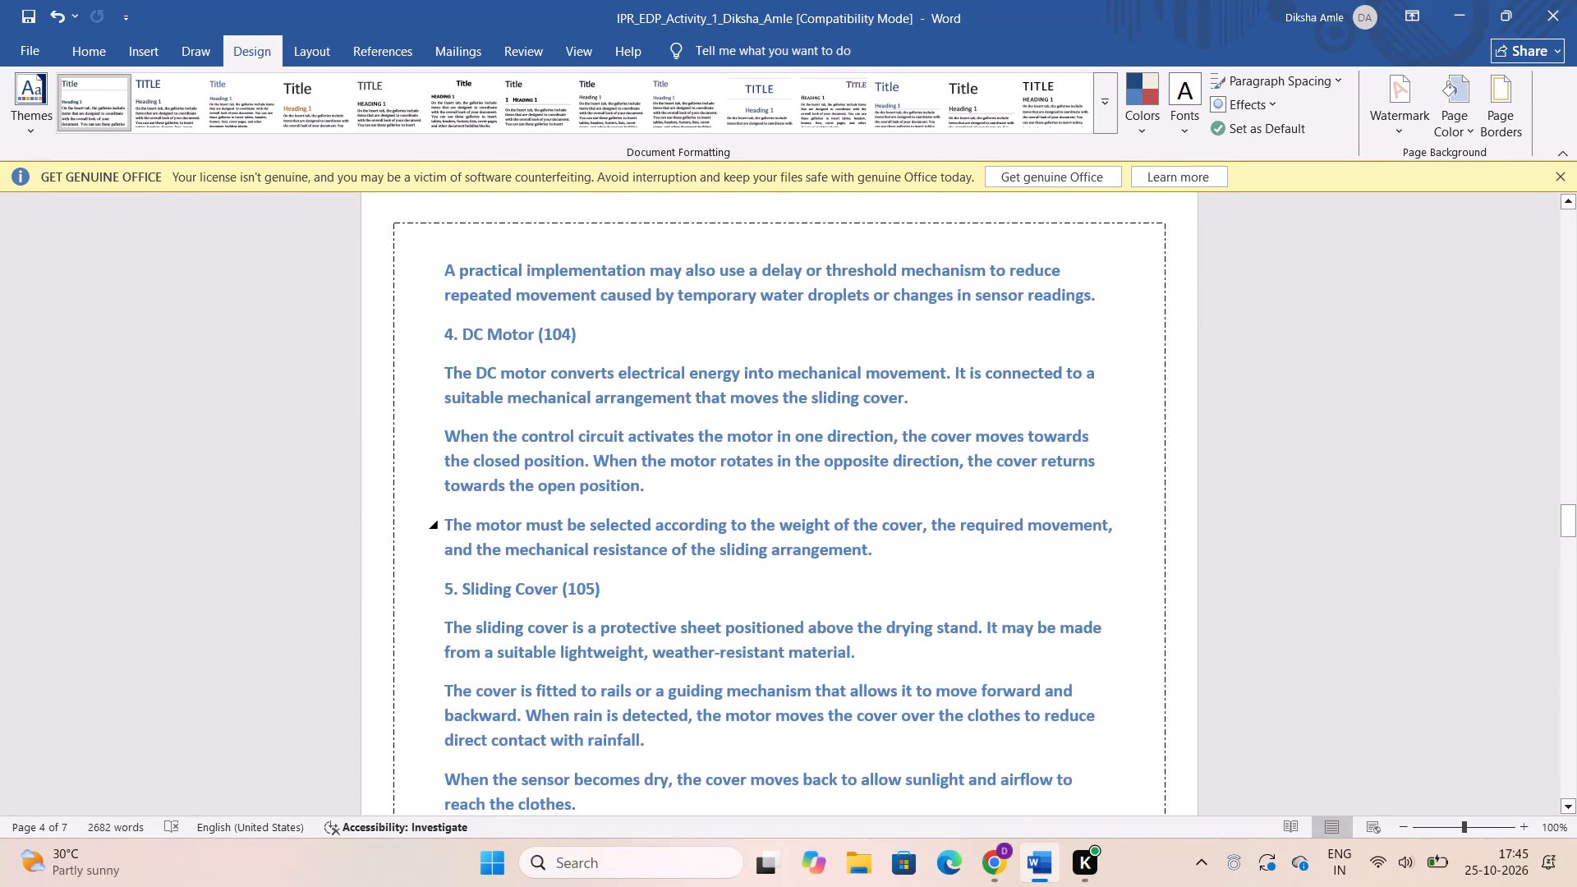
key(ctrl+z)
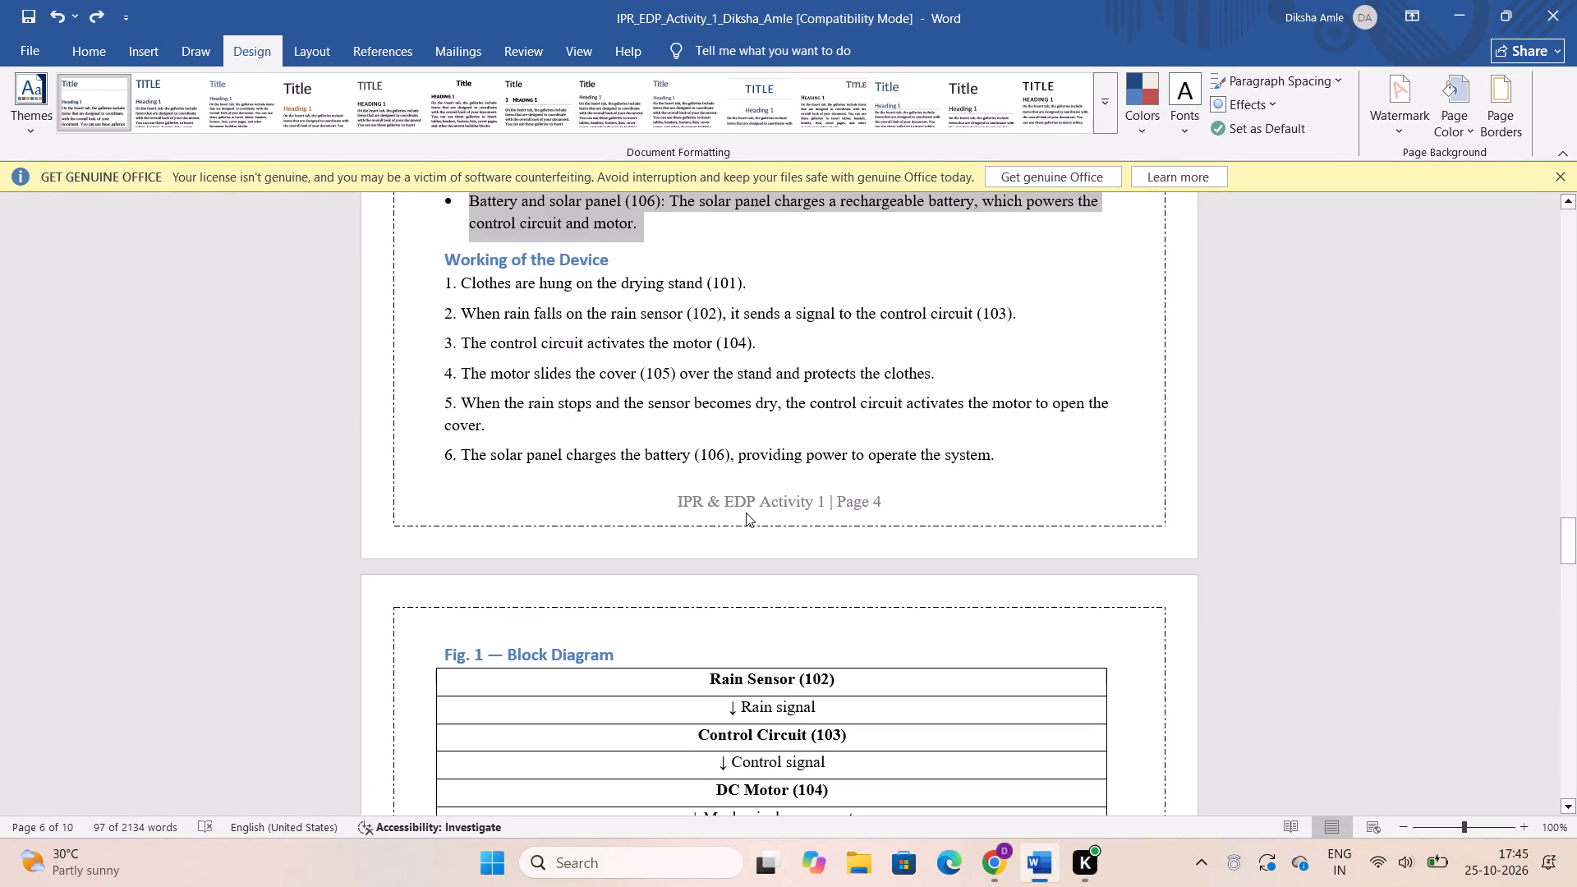
Apply the Normal style to the selected parts introduction and list in section 6, and replace them with the copied 6.1 to 6.3 text.
scroll(746, 512, up, 3)
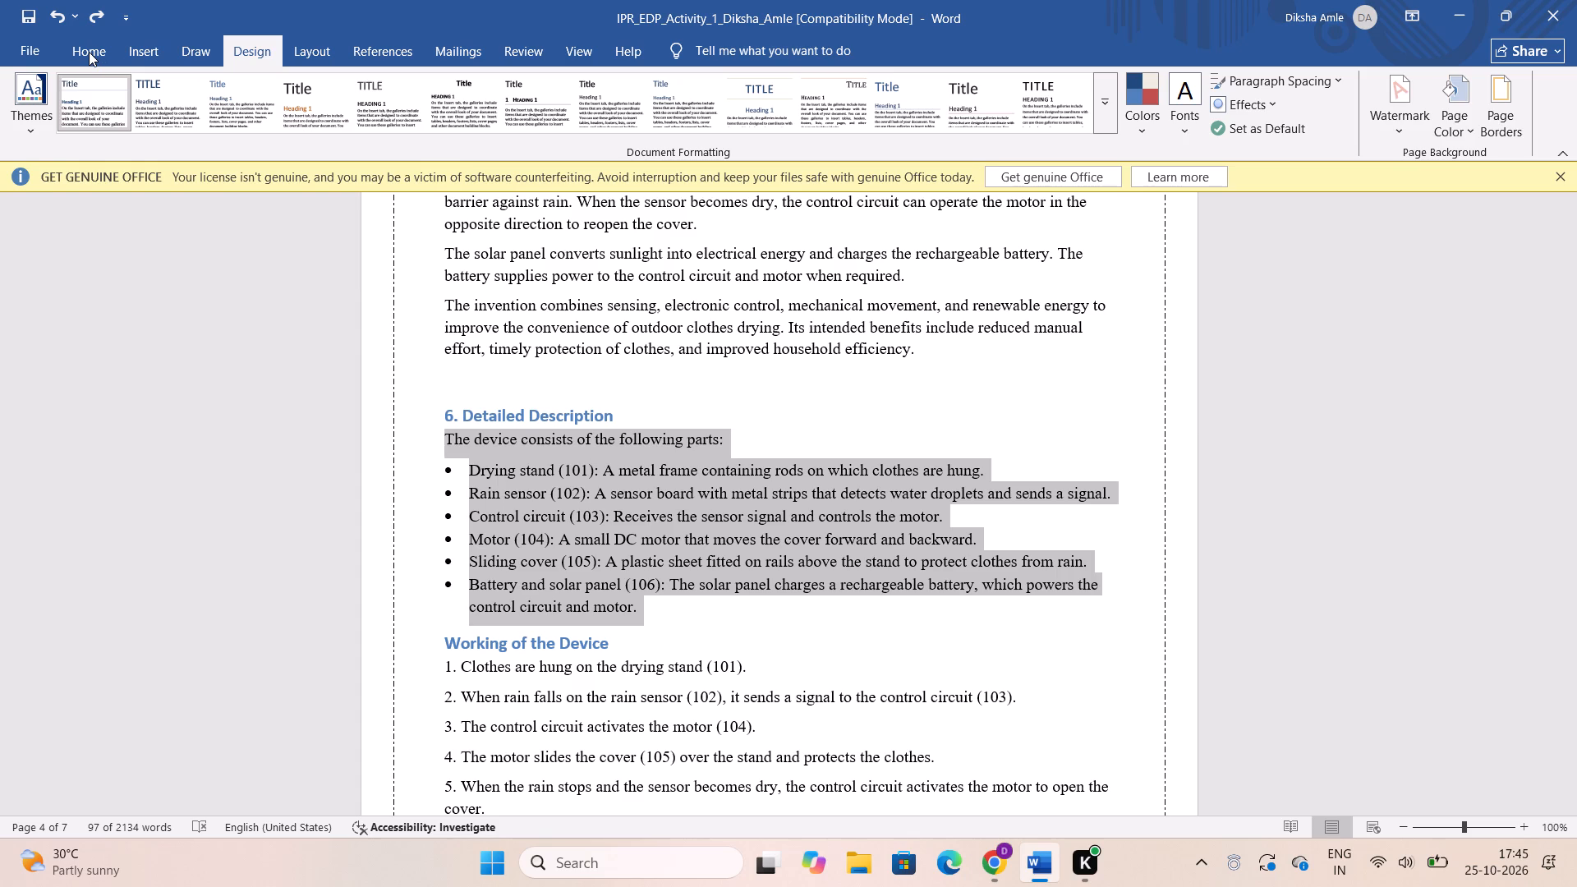
click(89, 52)
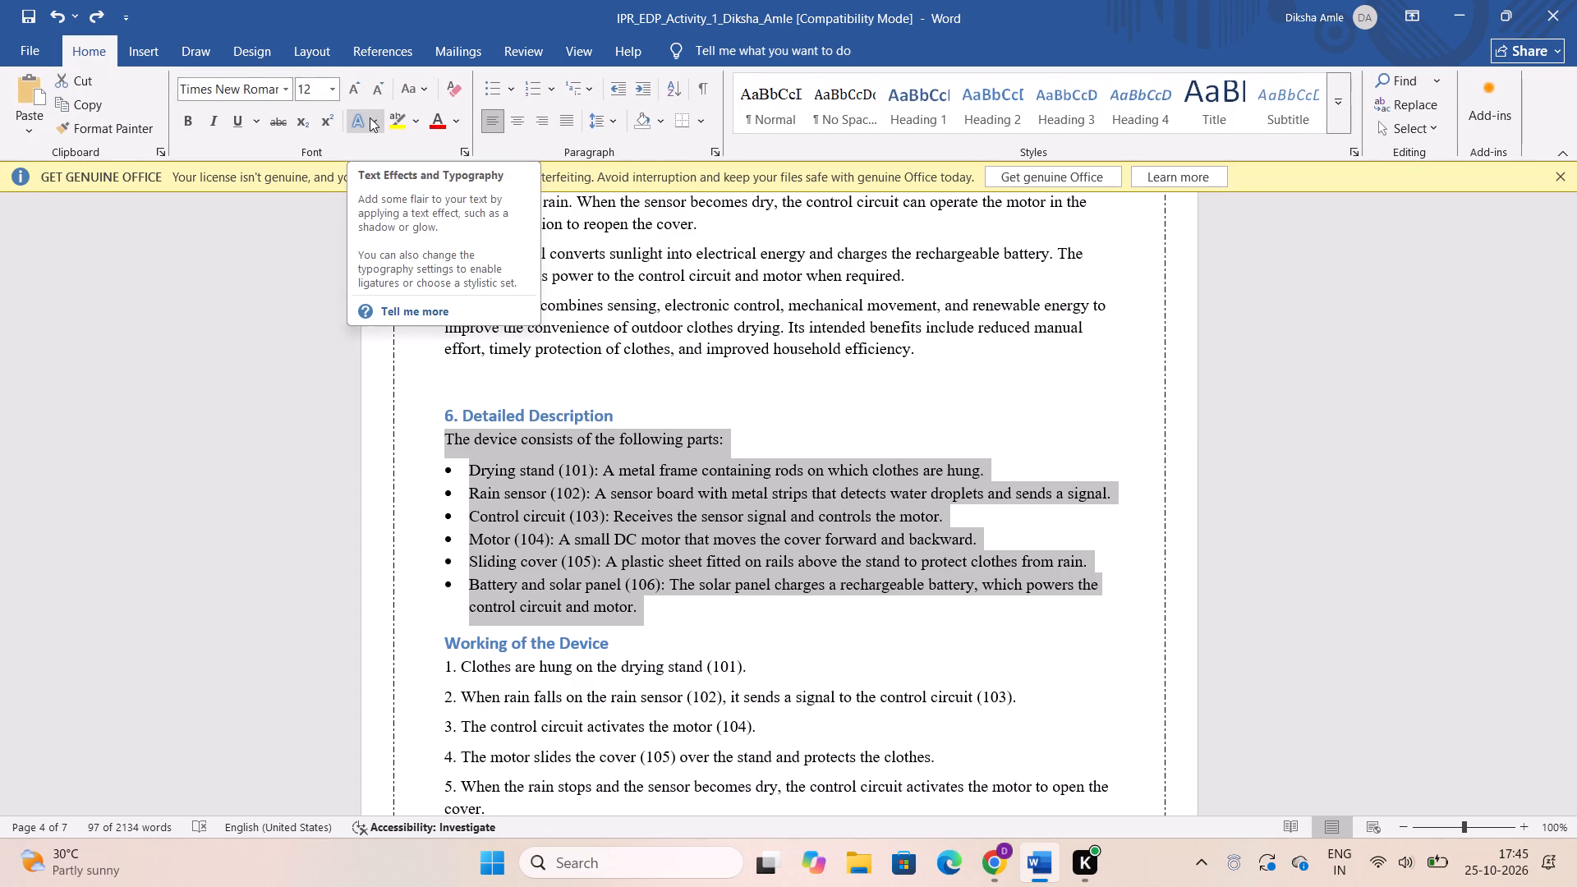
click(370, 117)
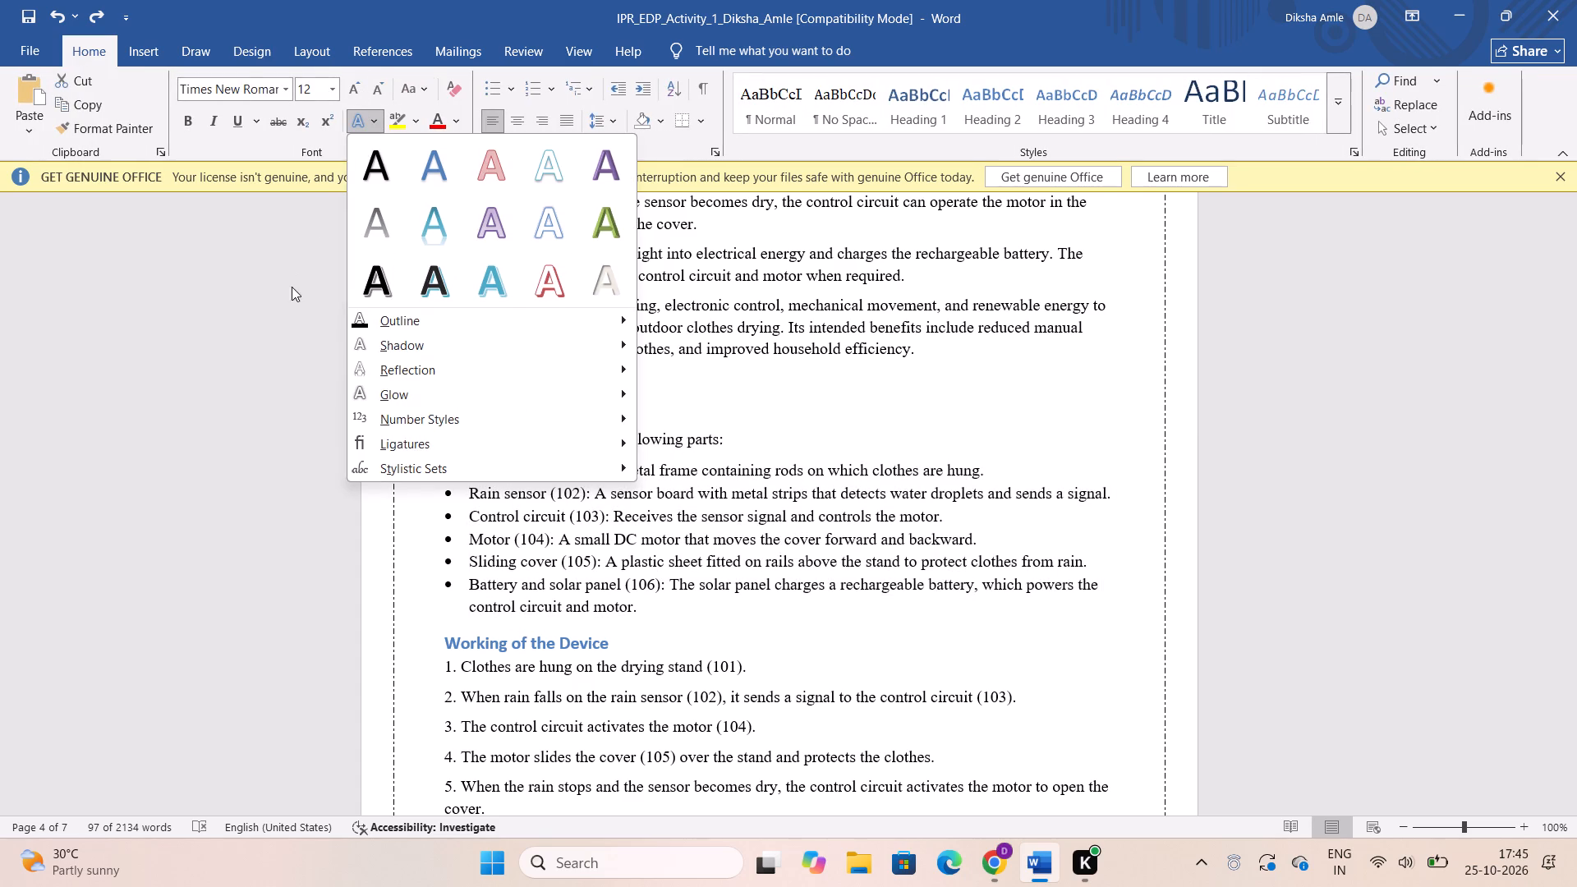
click(292, 287)
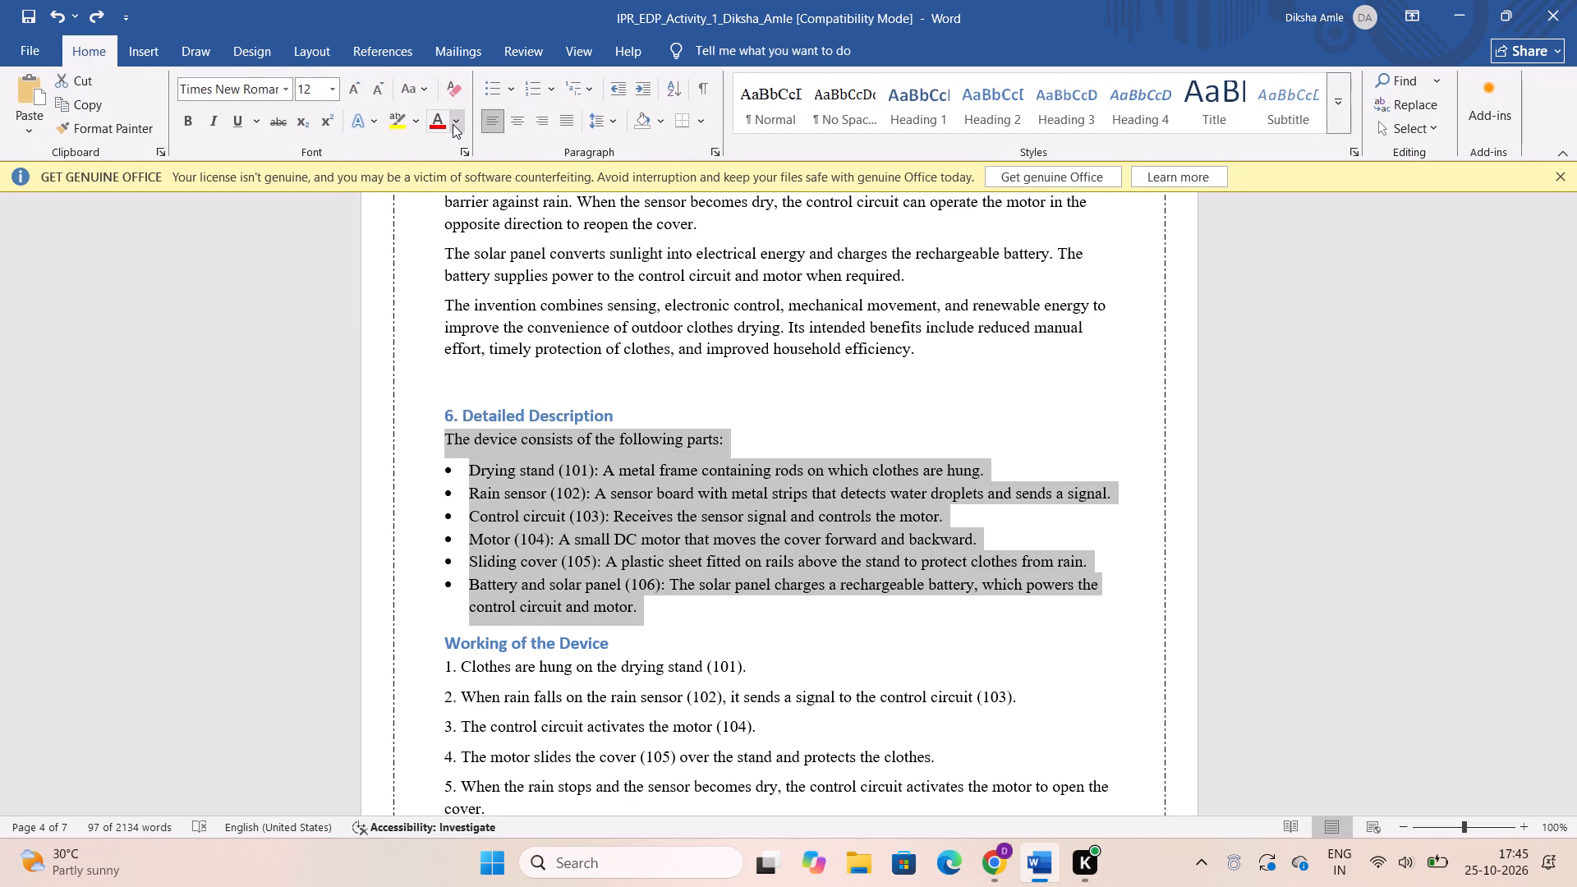
right_click(579, 543)
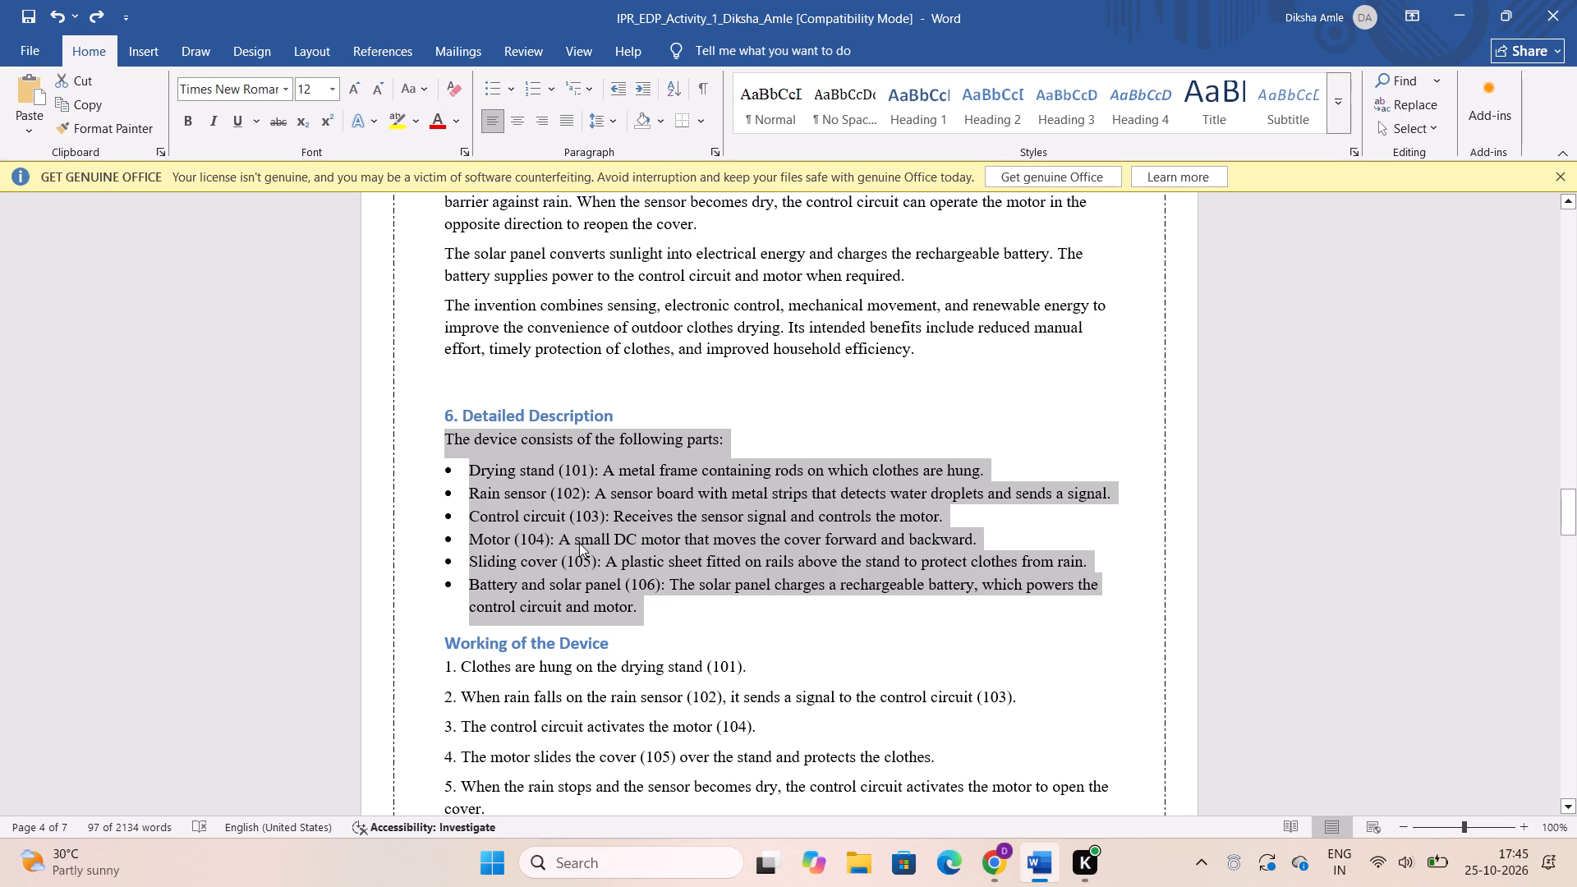
click(823, 581)
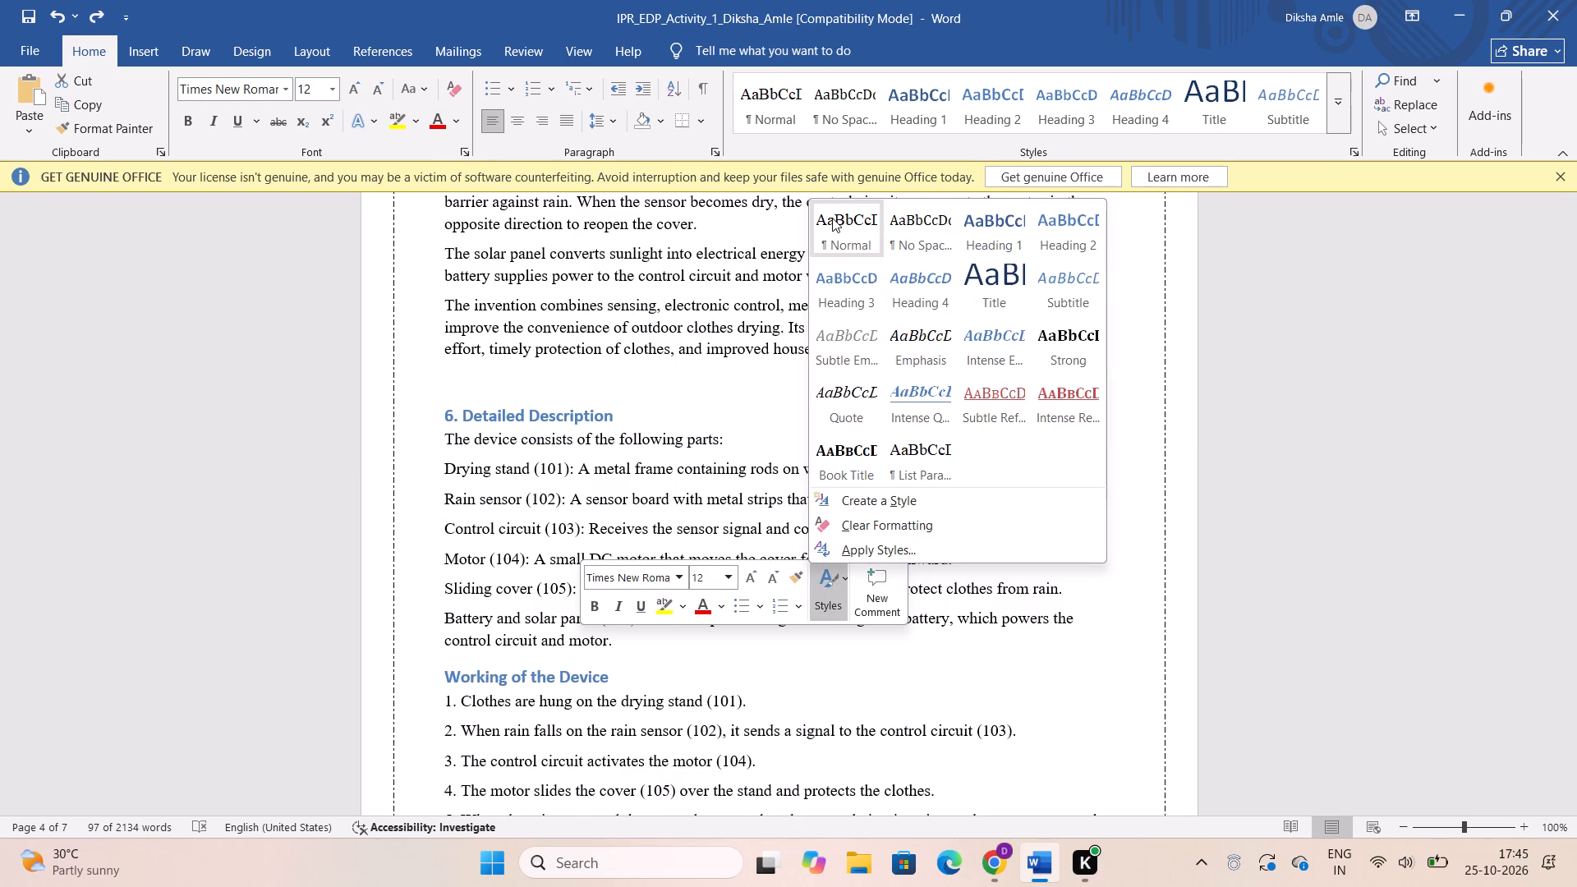
click(832, 218)
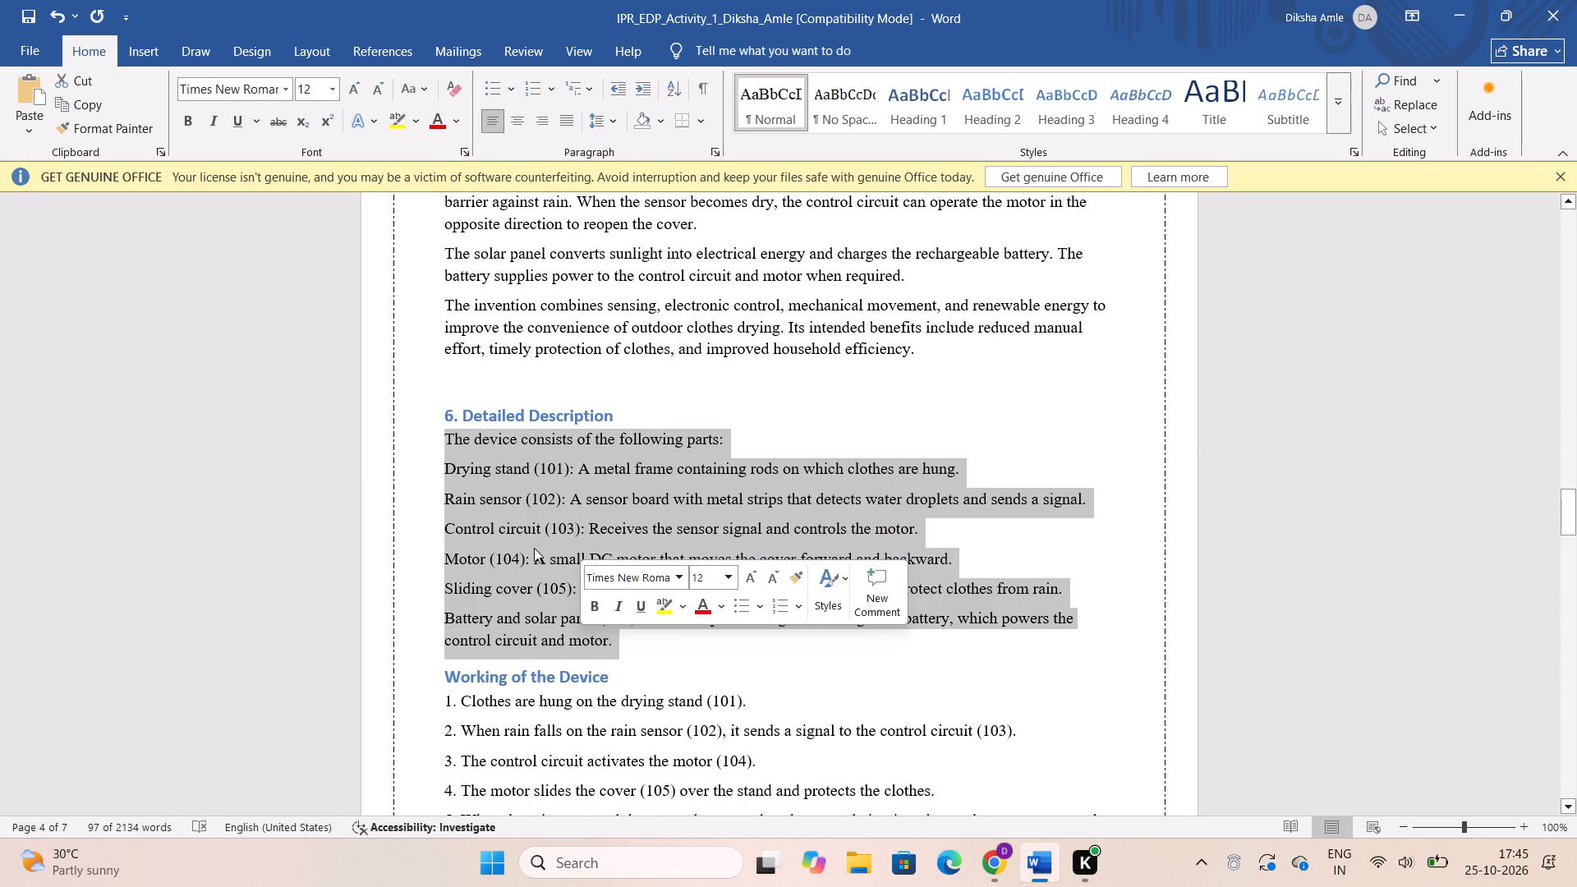
key(ctrl+v)
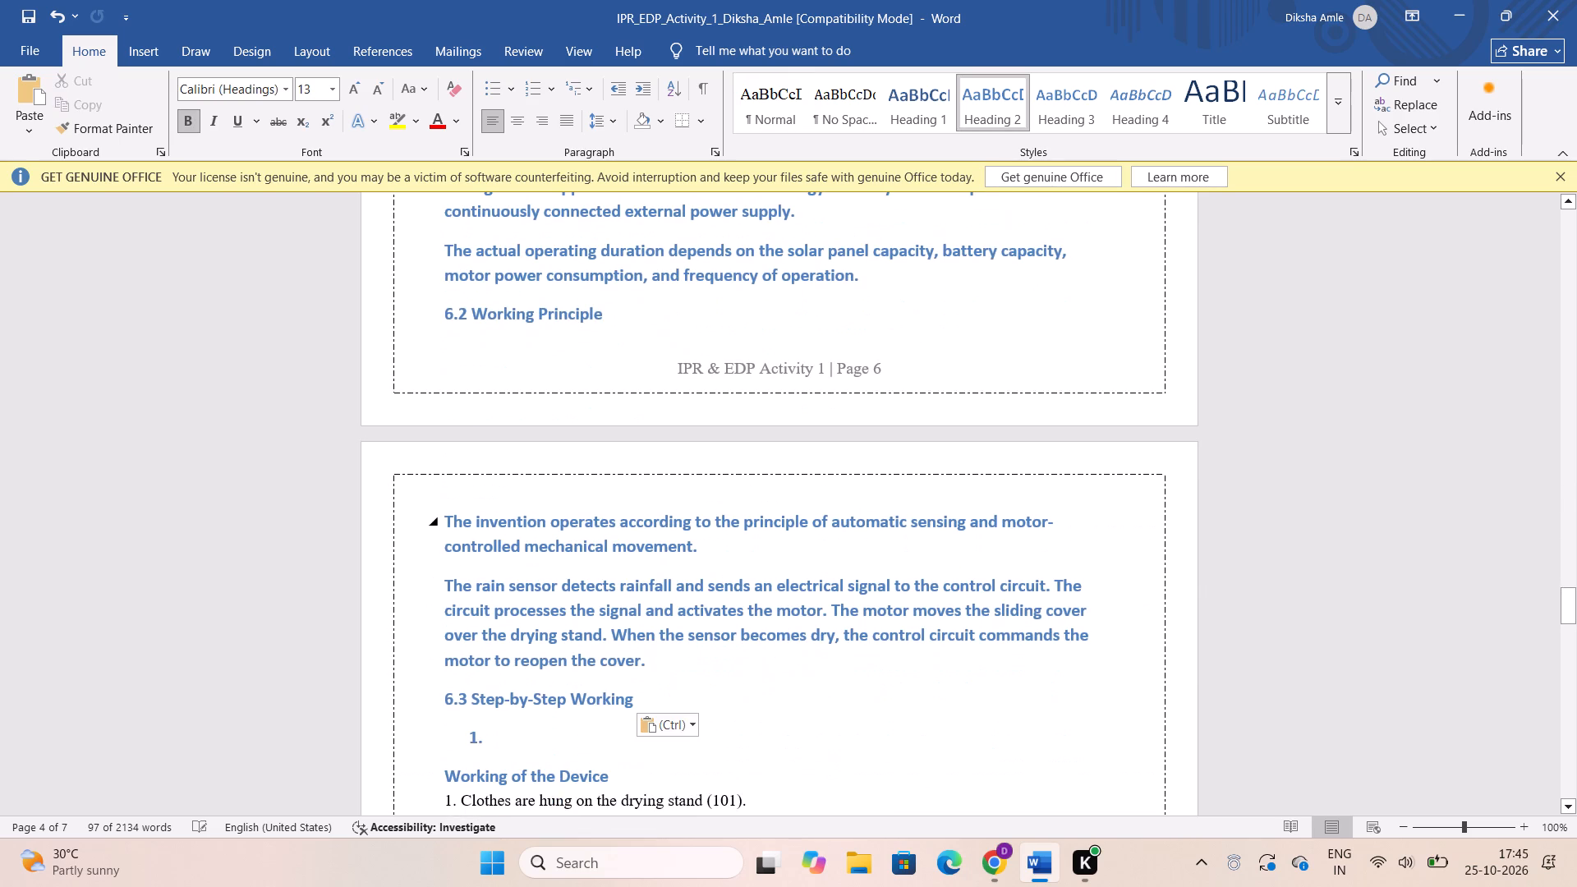
Examine the pasted section 6 content and how it fits between the section 5 Summary and the "Working of the Device" part.
scroll(617, 564, down, 4)
scroll(617, 564, up, 3)
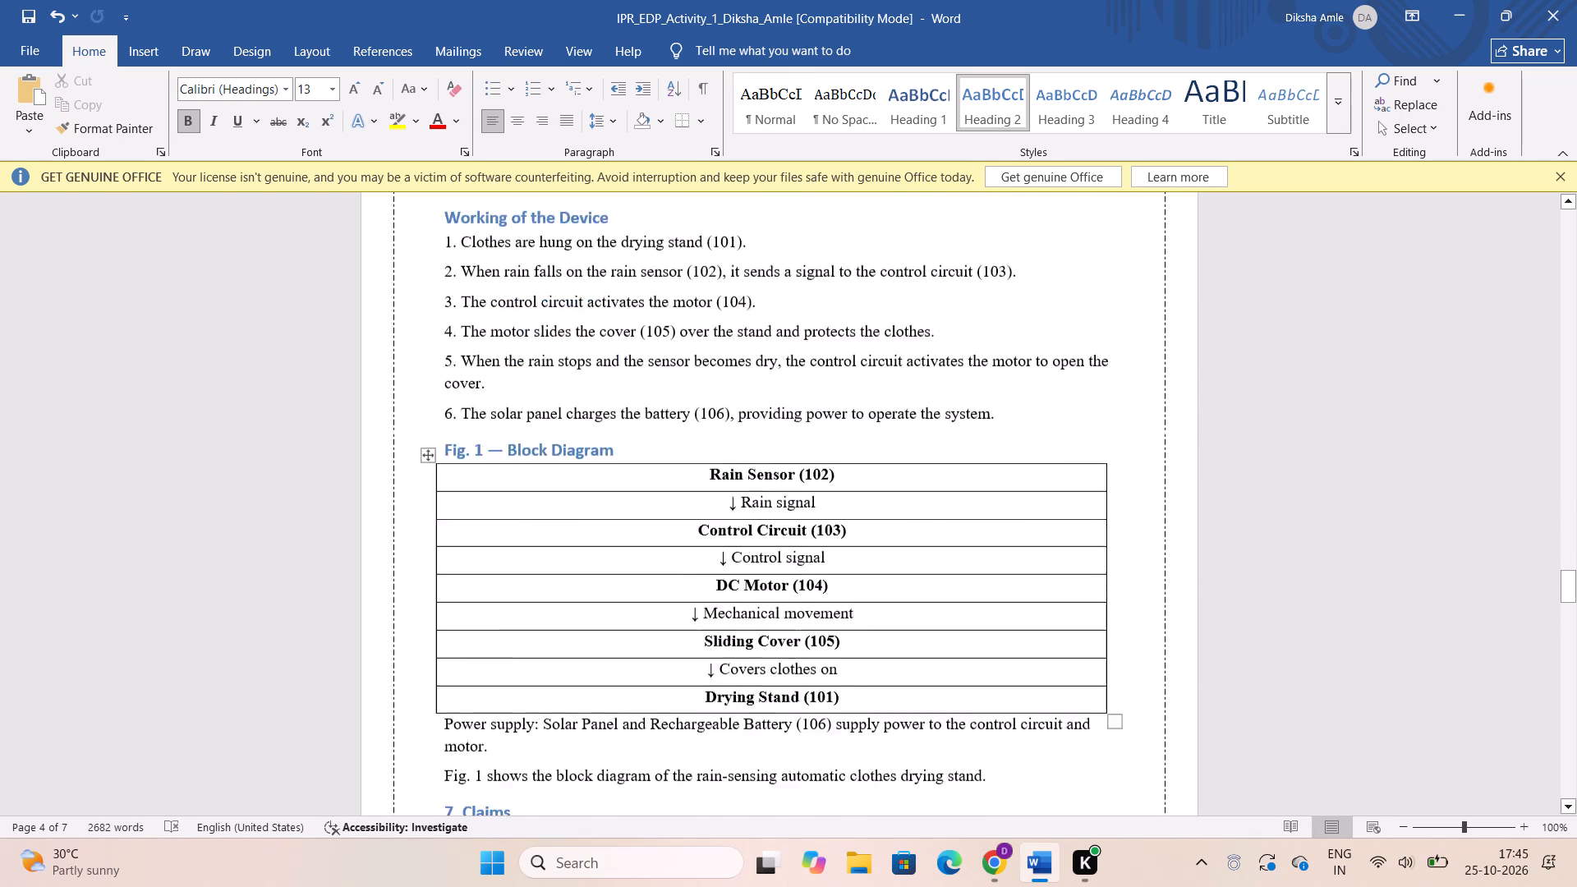
scroll(617, 564, up, 8)
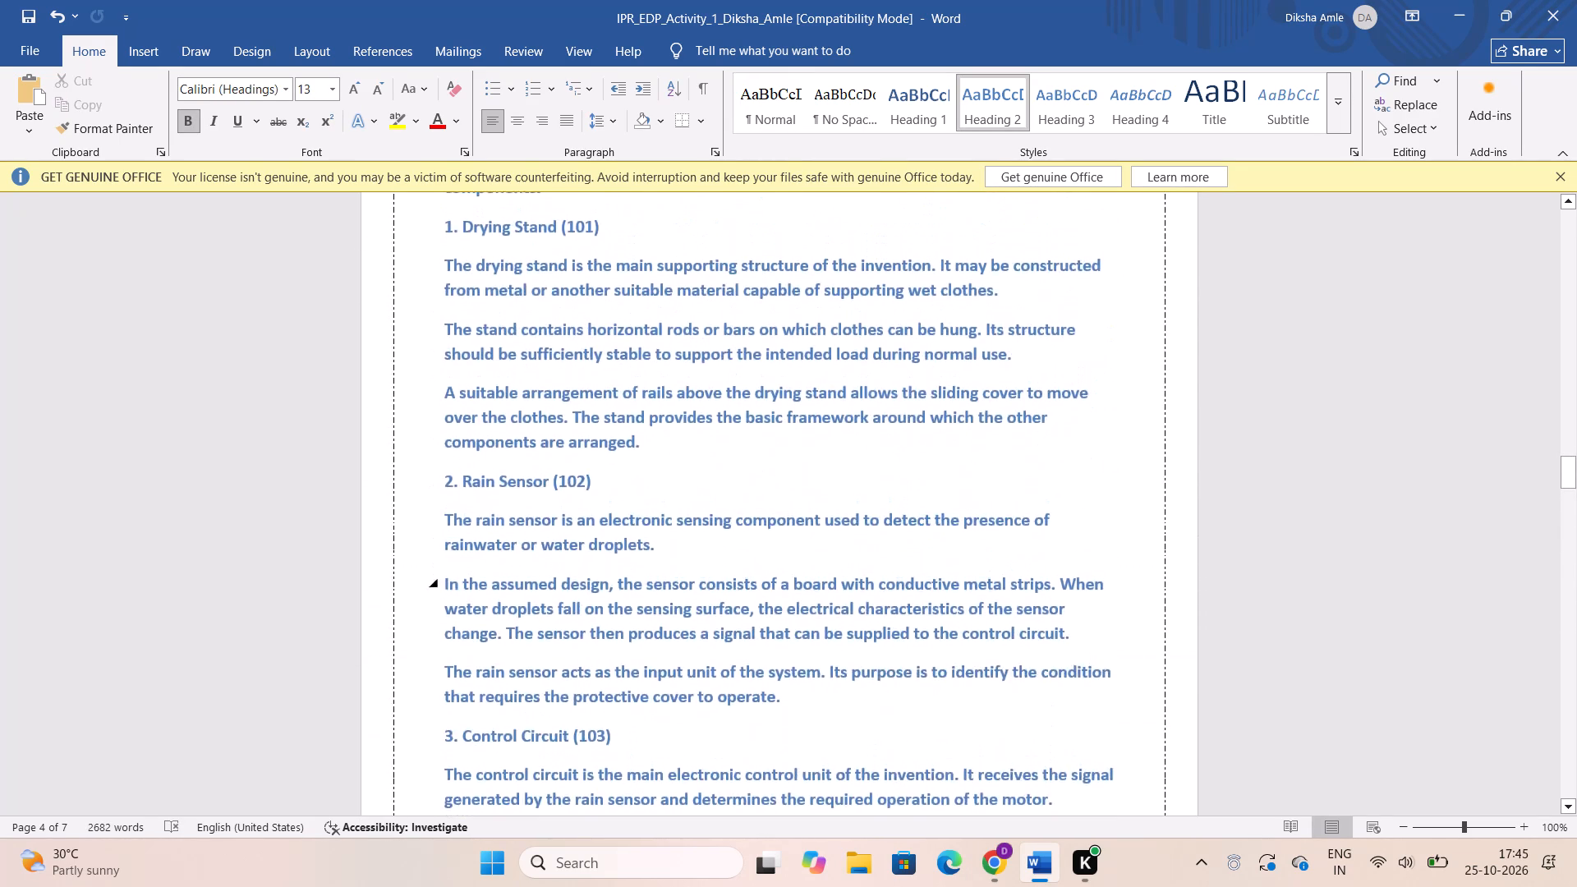
scroll(617, 564, up, 5)
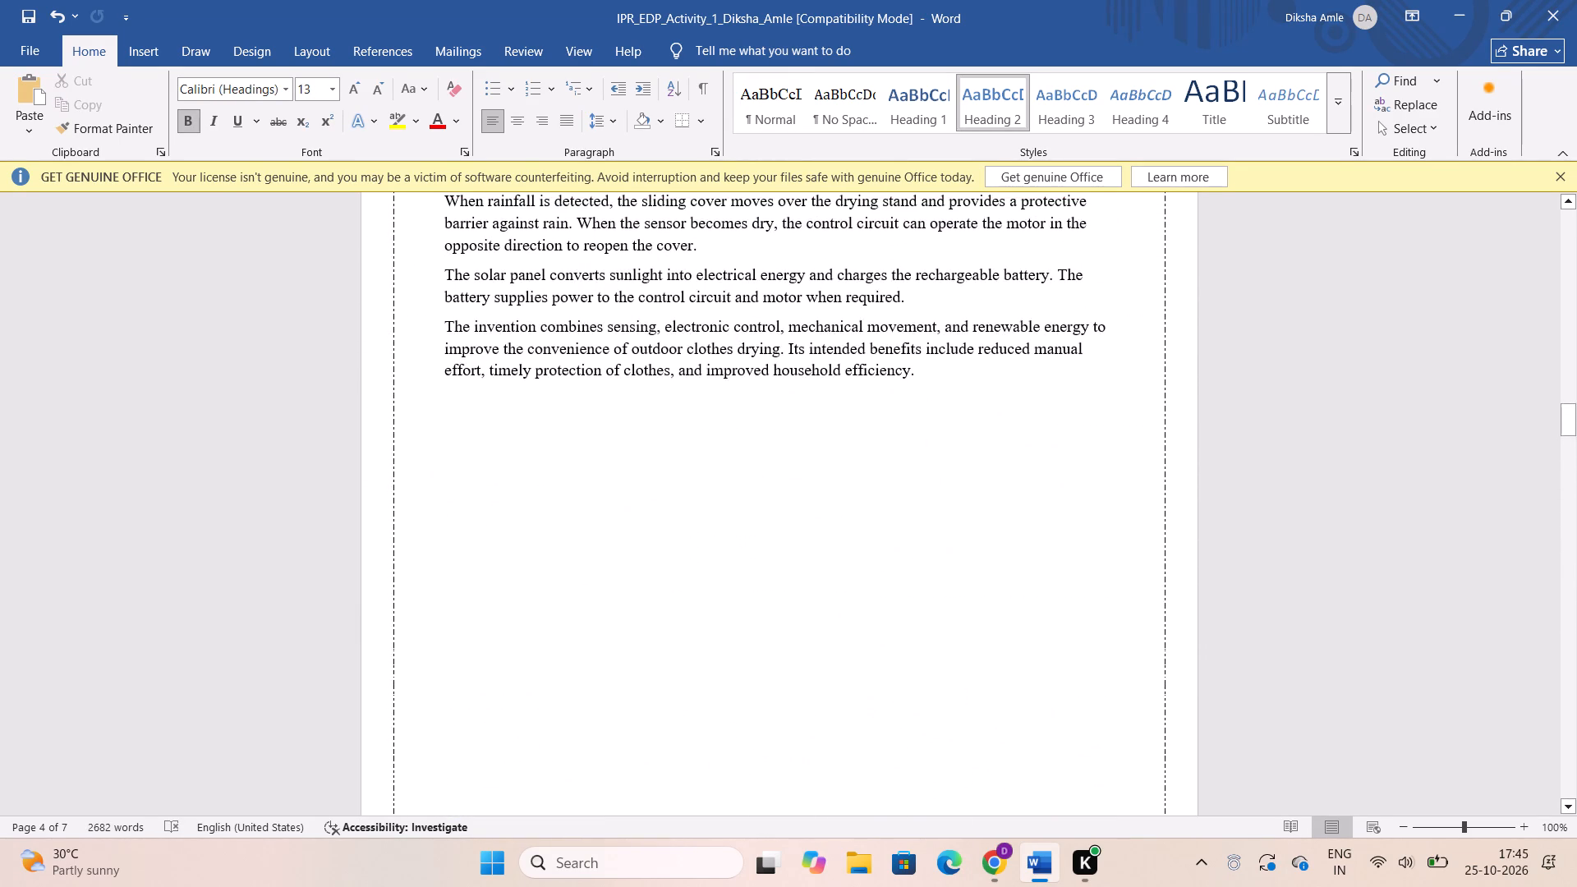
scroll(617, 564, down, 5)
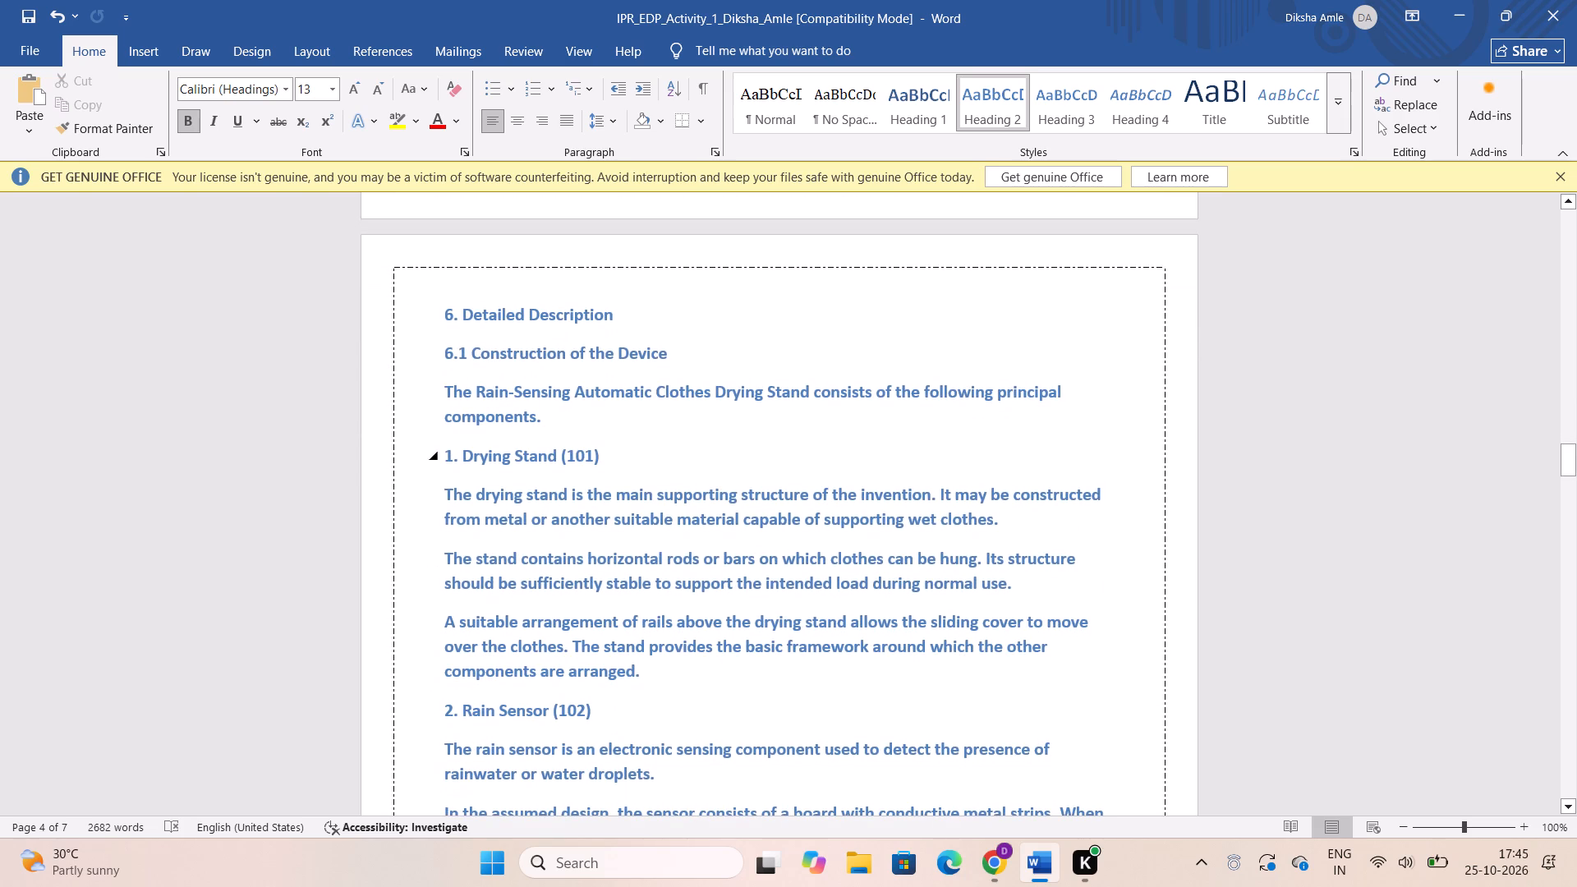
Insert a blank line before the "5. Summary" heading to push it onto the next page.
click(443, 315)
scroll(797, 411, up, 6)
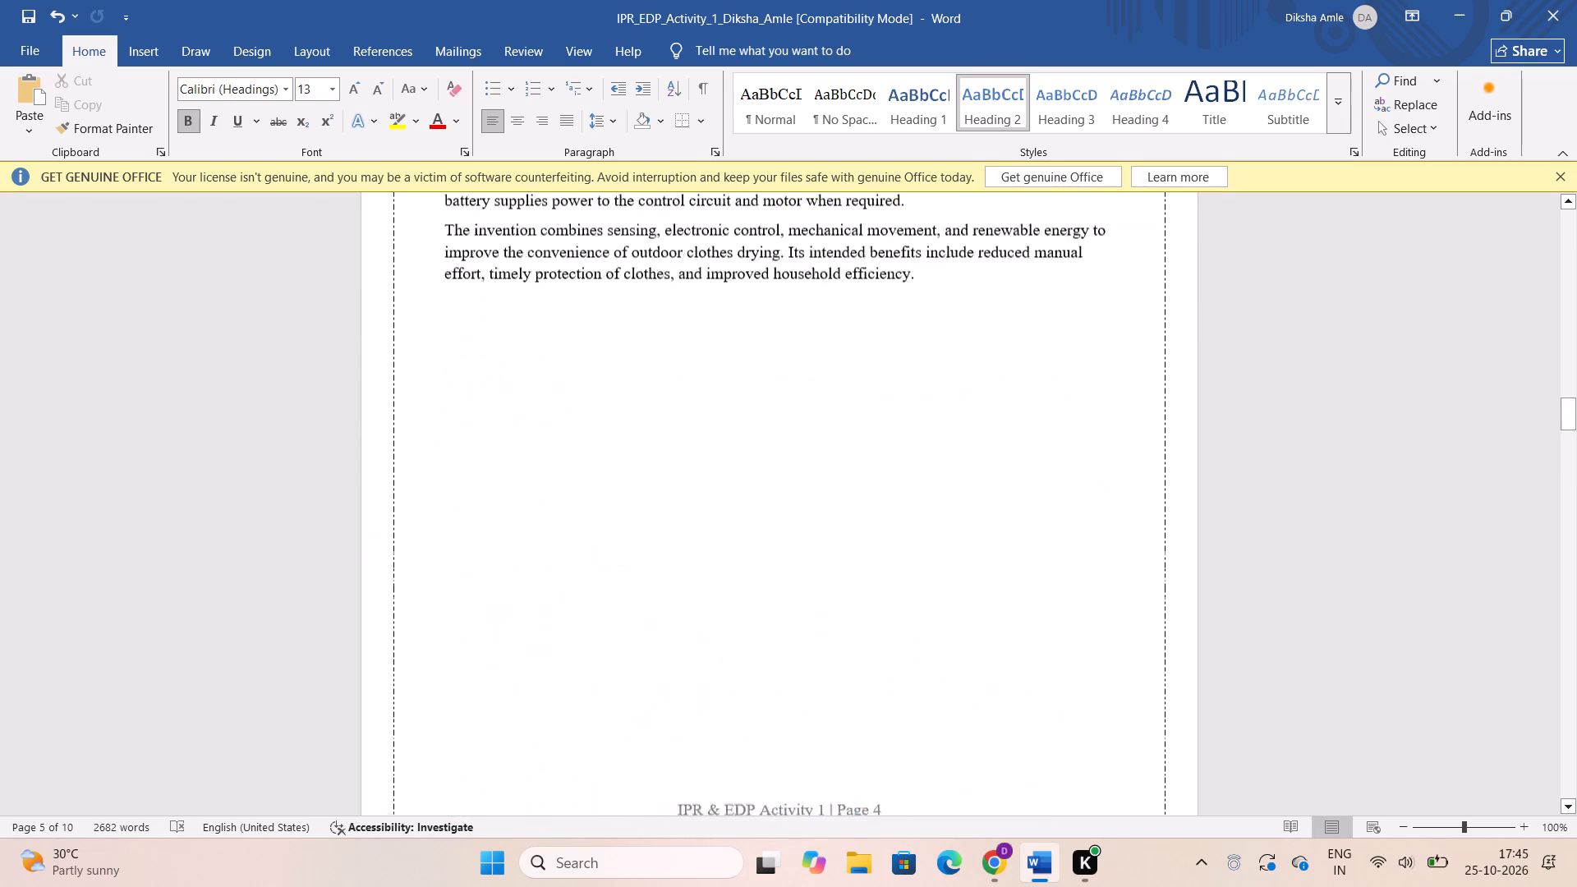
scroll(797, 411, up, 2)
scroll(783, 370, down, 1)
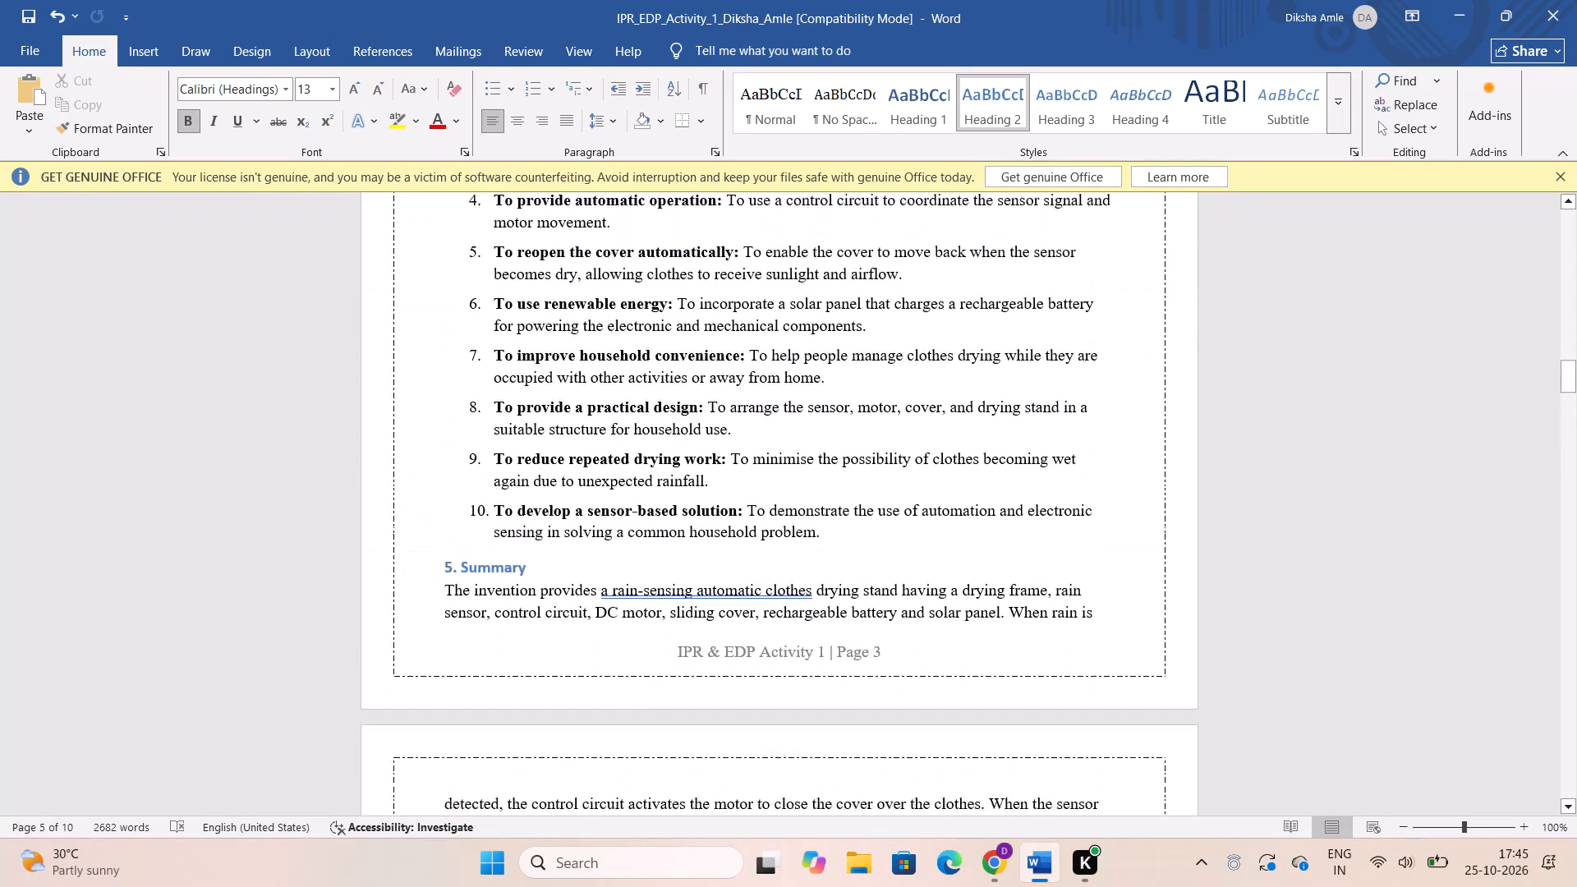
scroll(783, 370, down, 1)
click(444, 474)
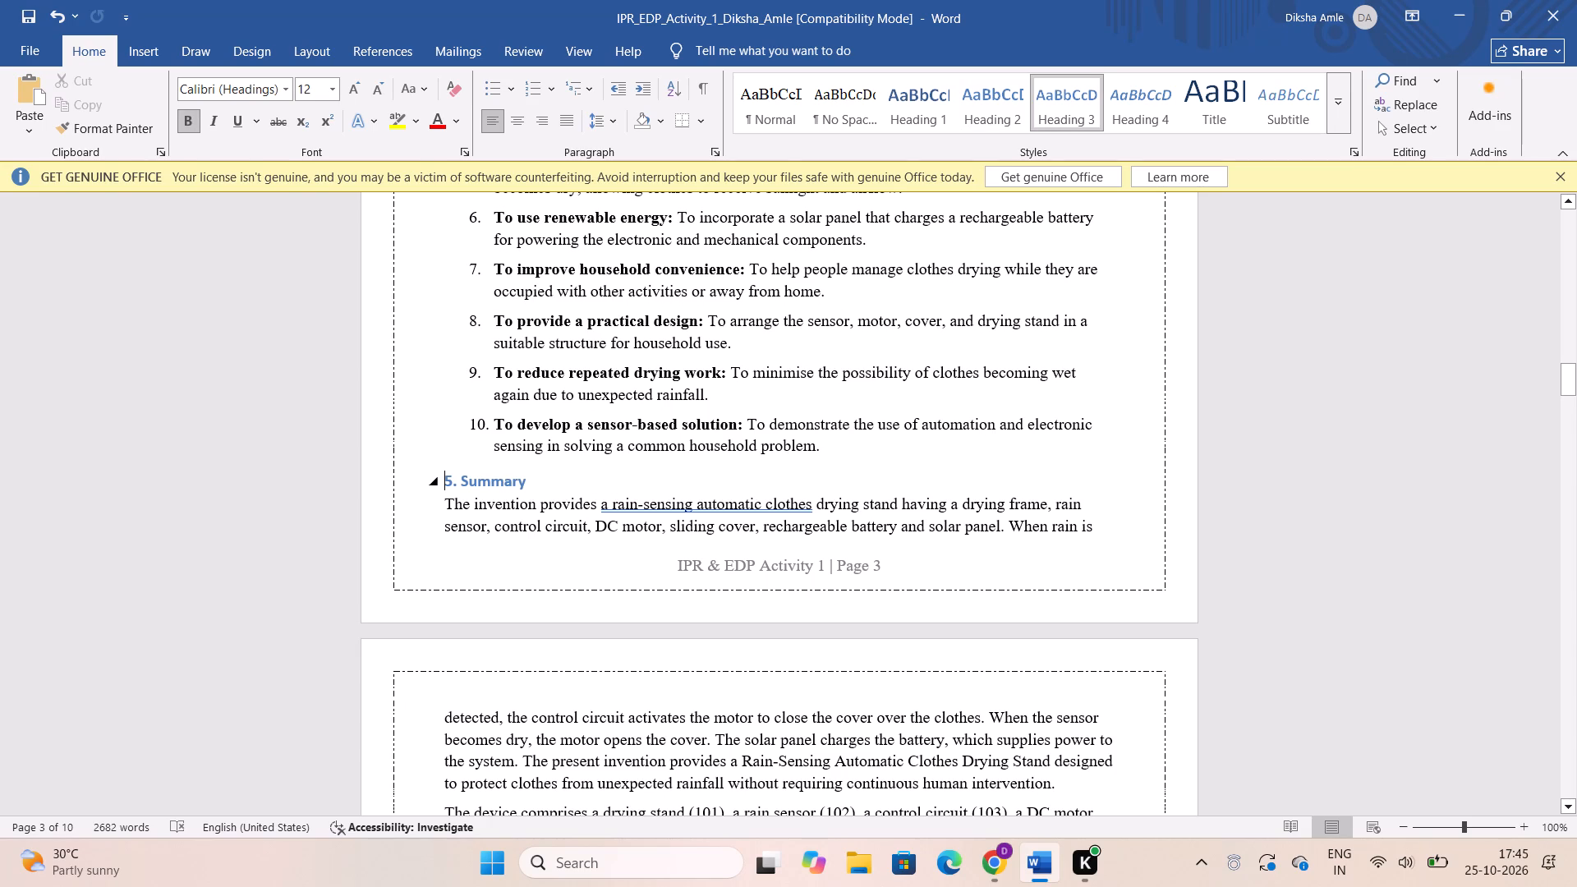
key(Return)
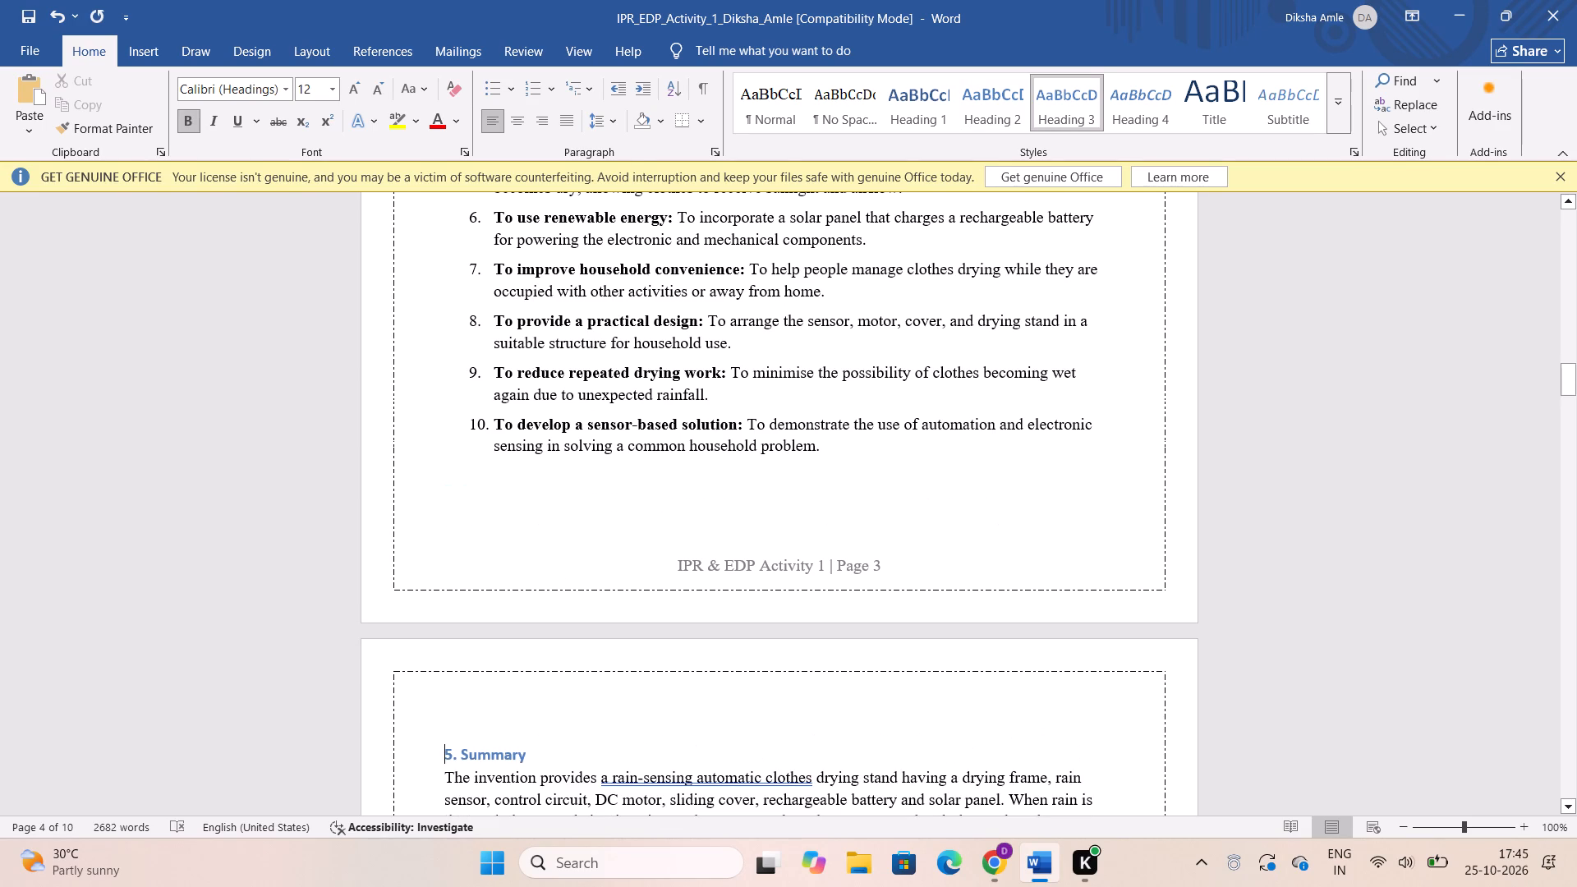
Insert a blank line between the "5. Summary" heading and its first paragraph, "The invention provides".
scroll(643, 666, down, 4)
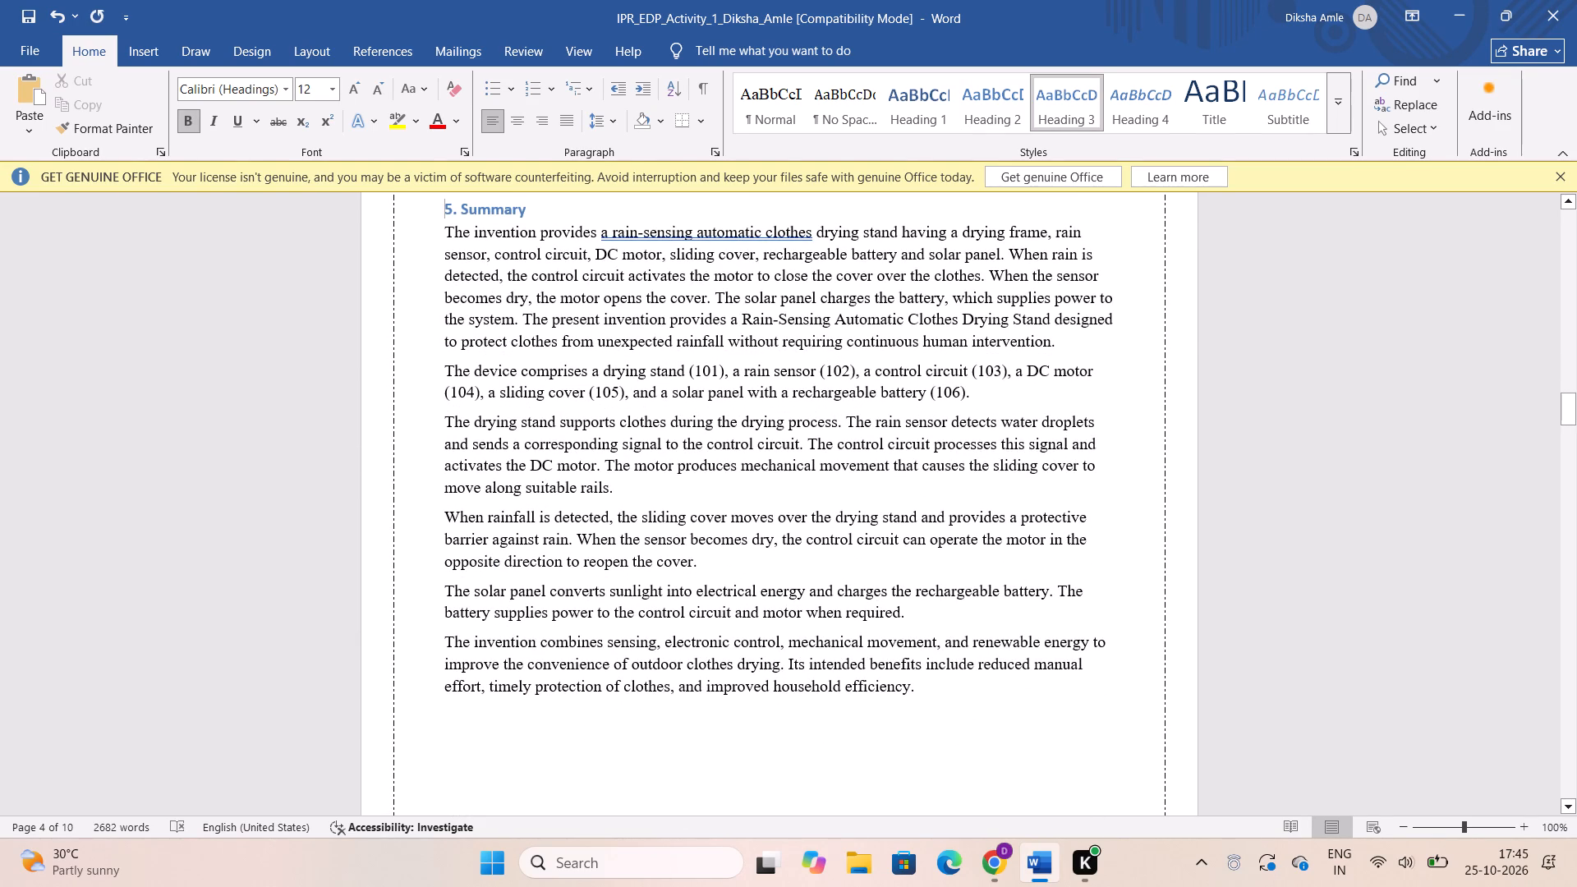
click(438, 229)
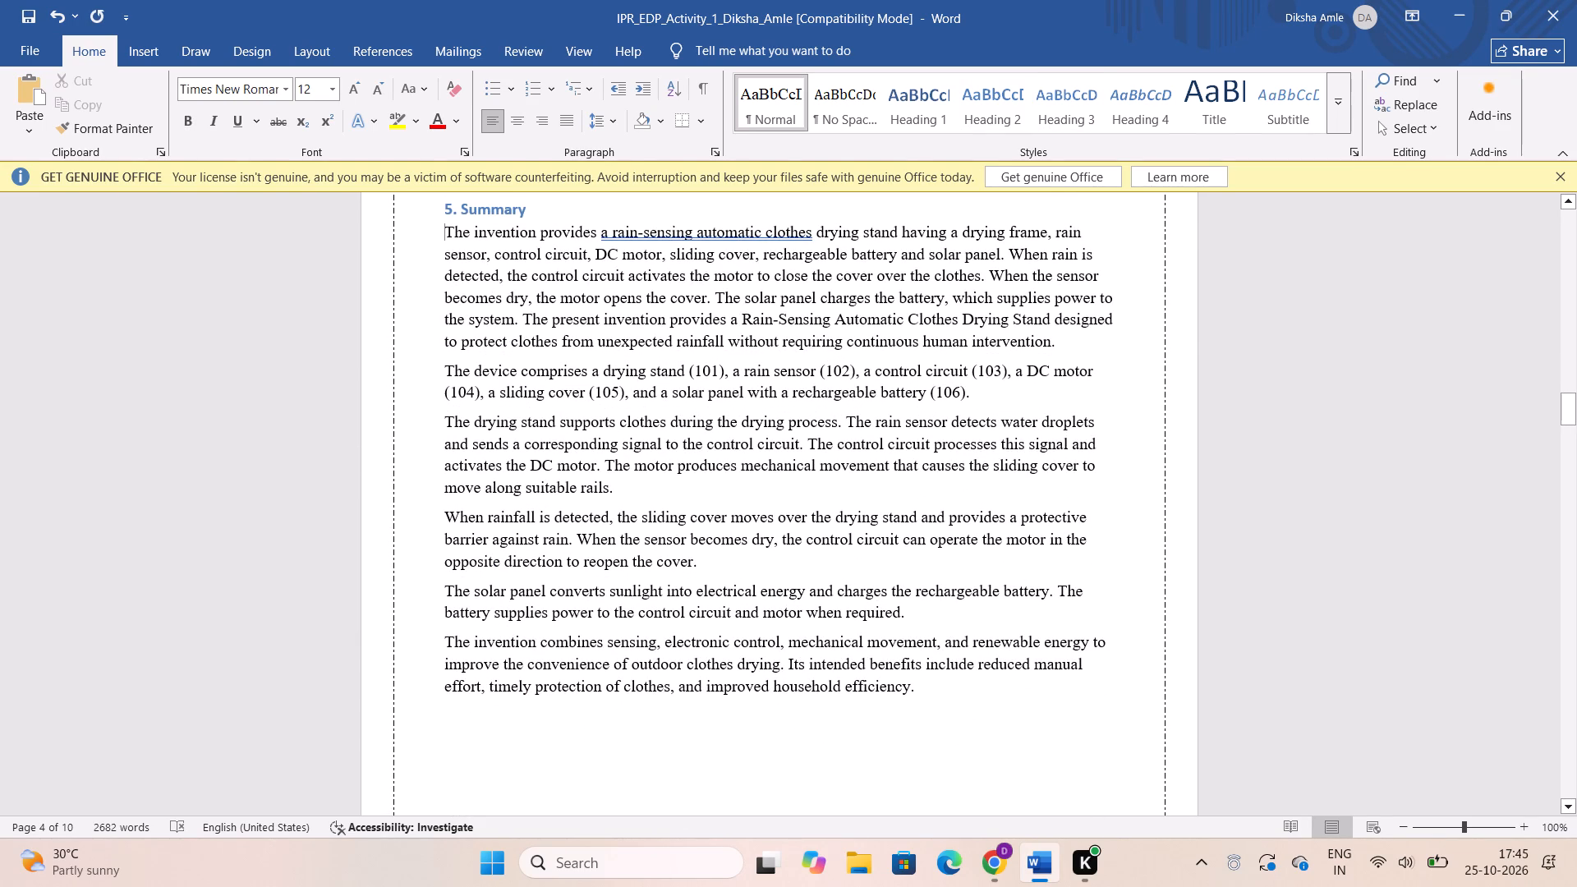
key(Return)
Insert another blank line before the "5. Summary" heading so that it starts on page 4 with its text, keeping the section expanded.
scroll(565, 310, up, 1)
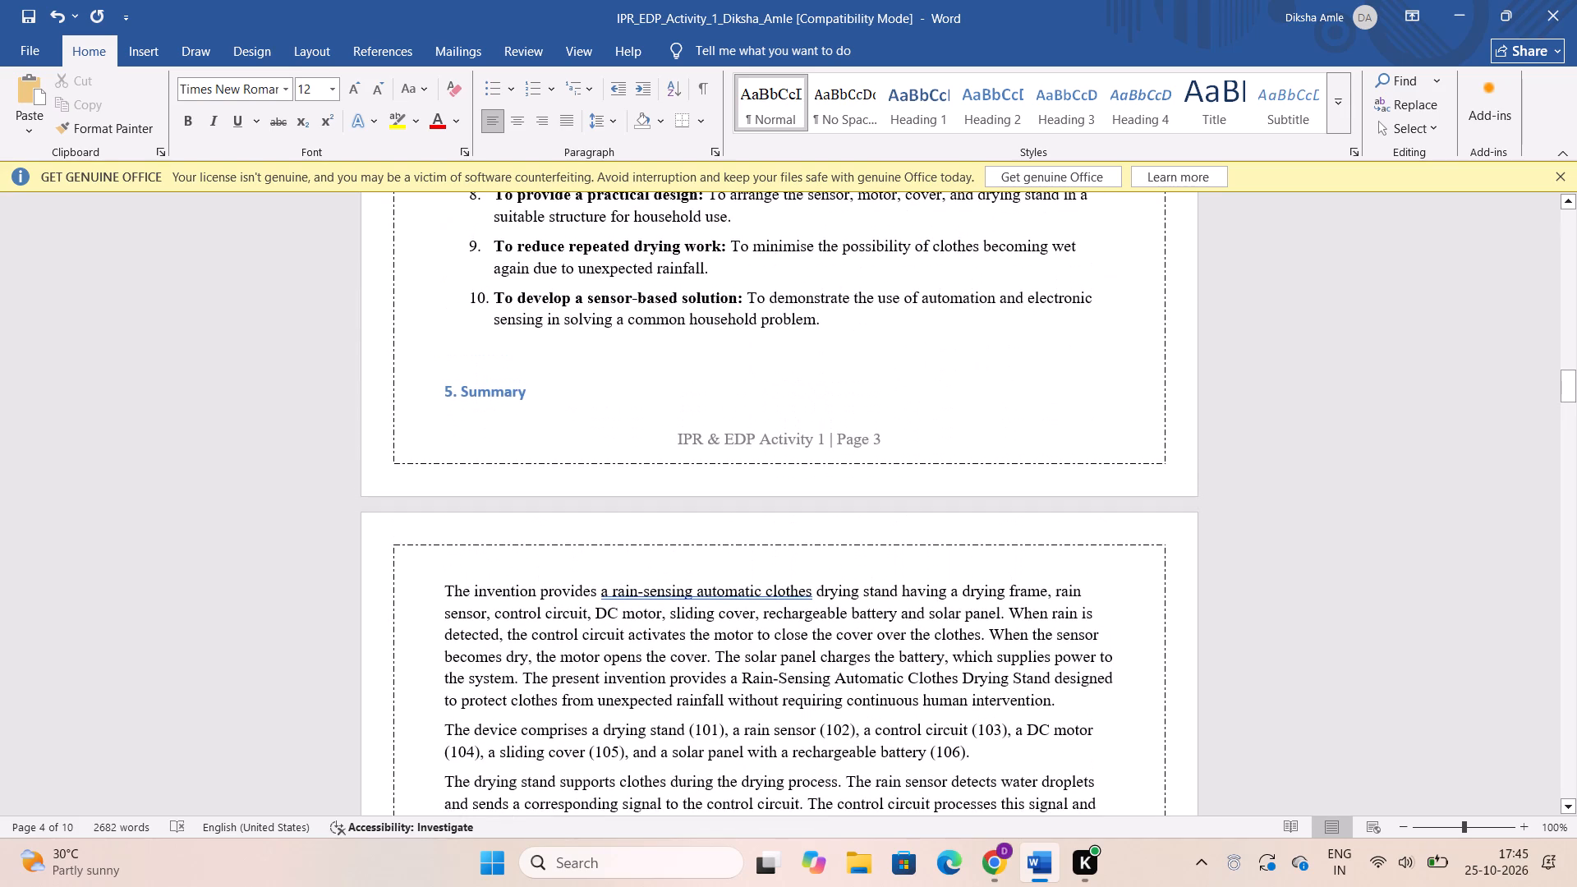
click(438, 385)
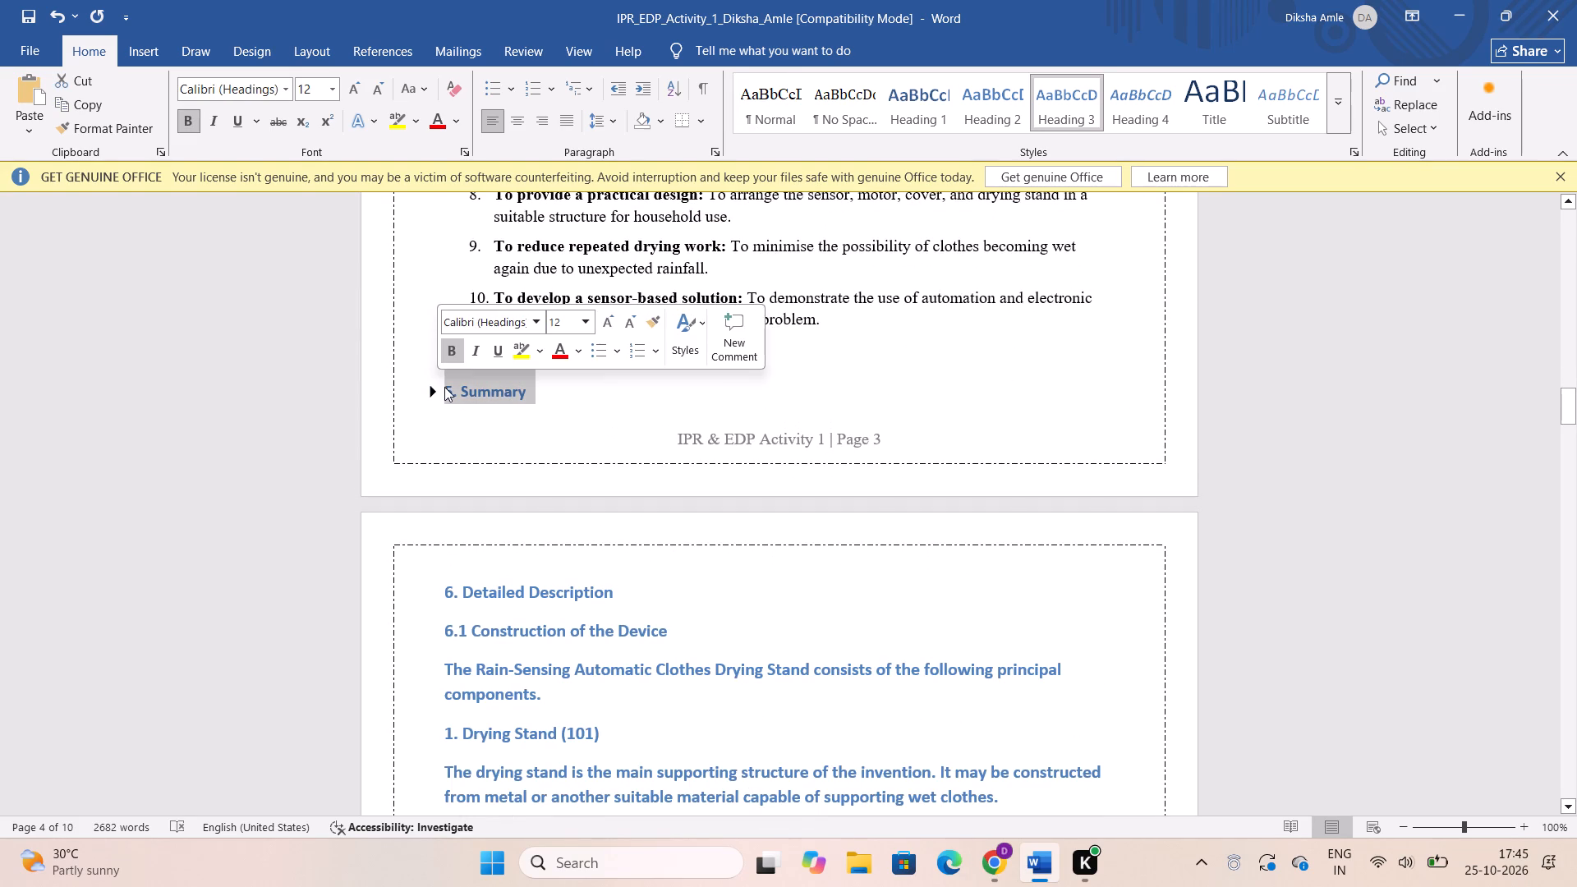
click(442, 389)
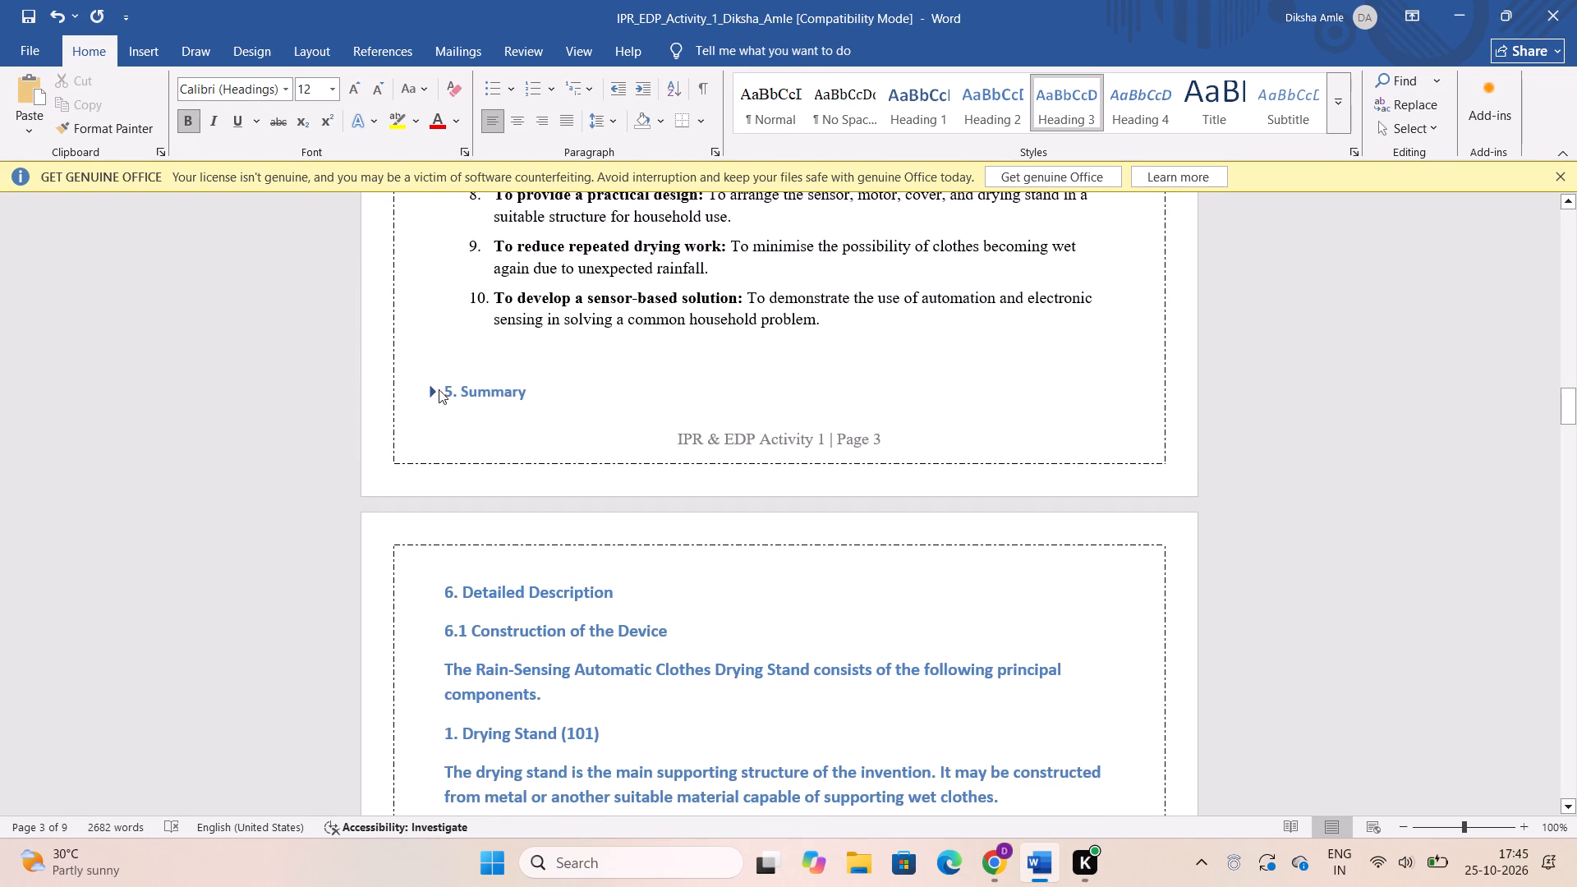
click(431, 395)
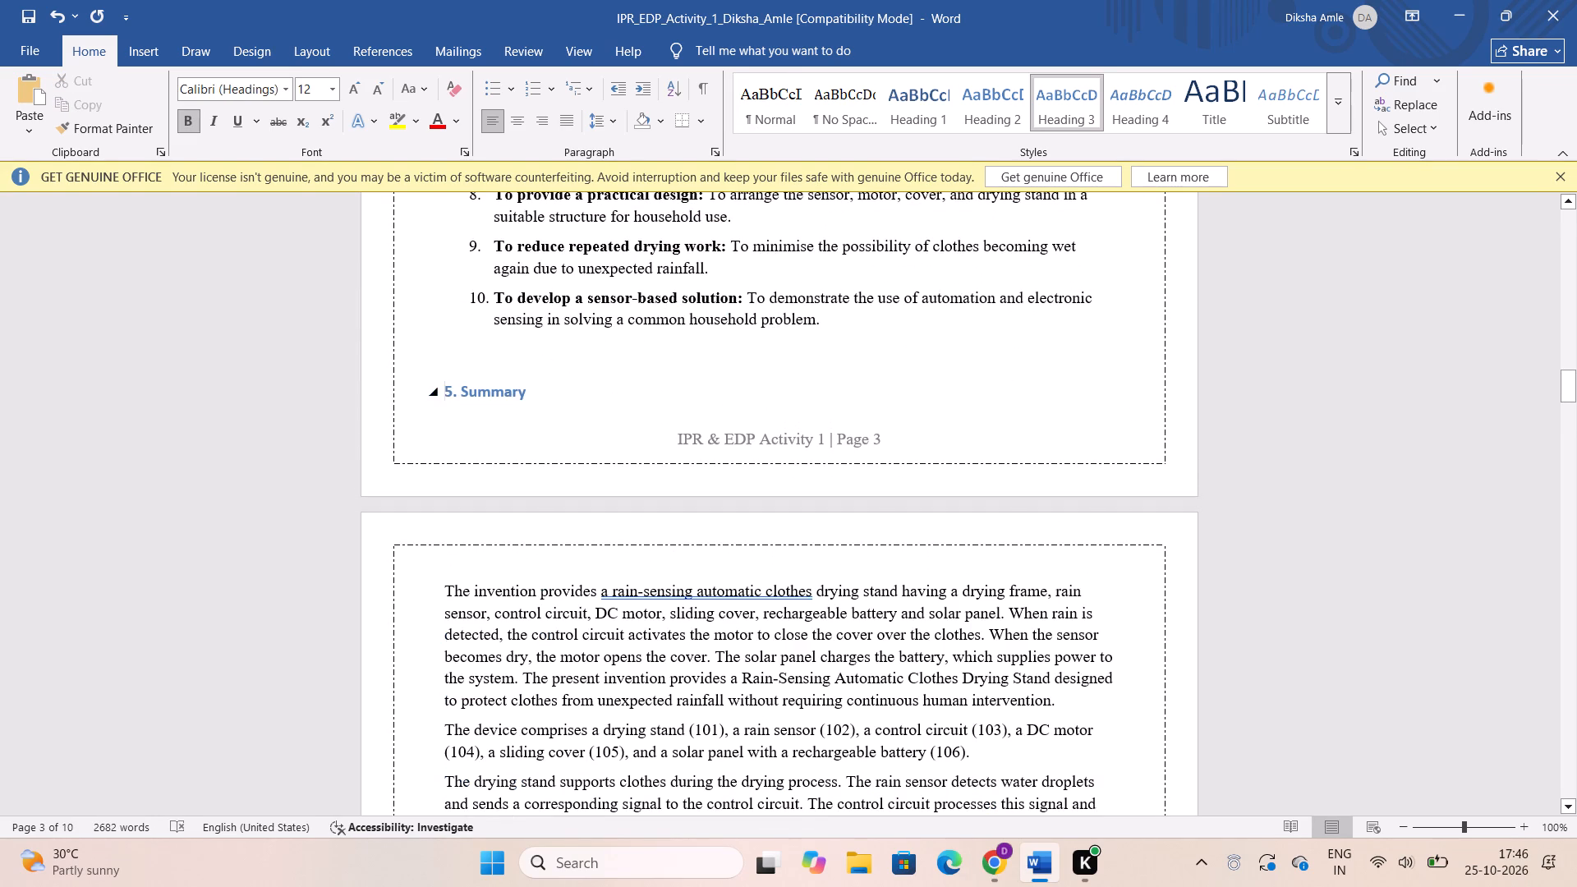
key(Return)
scroll(646, 555, down, 3)
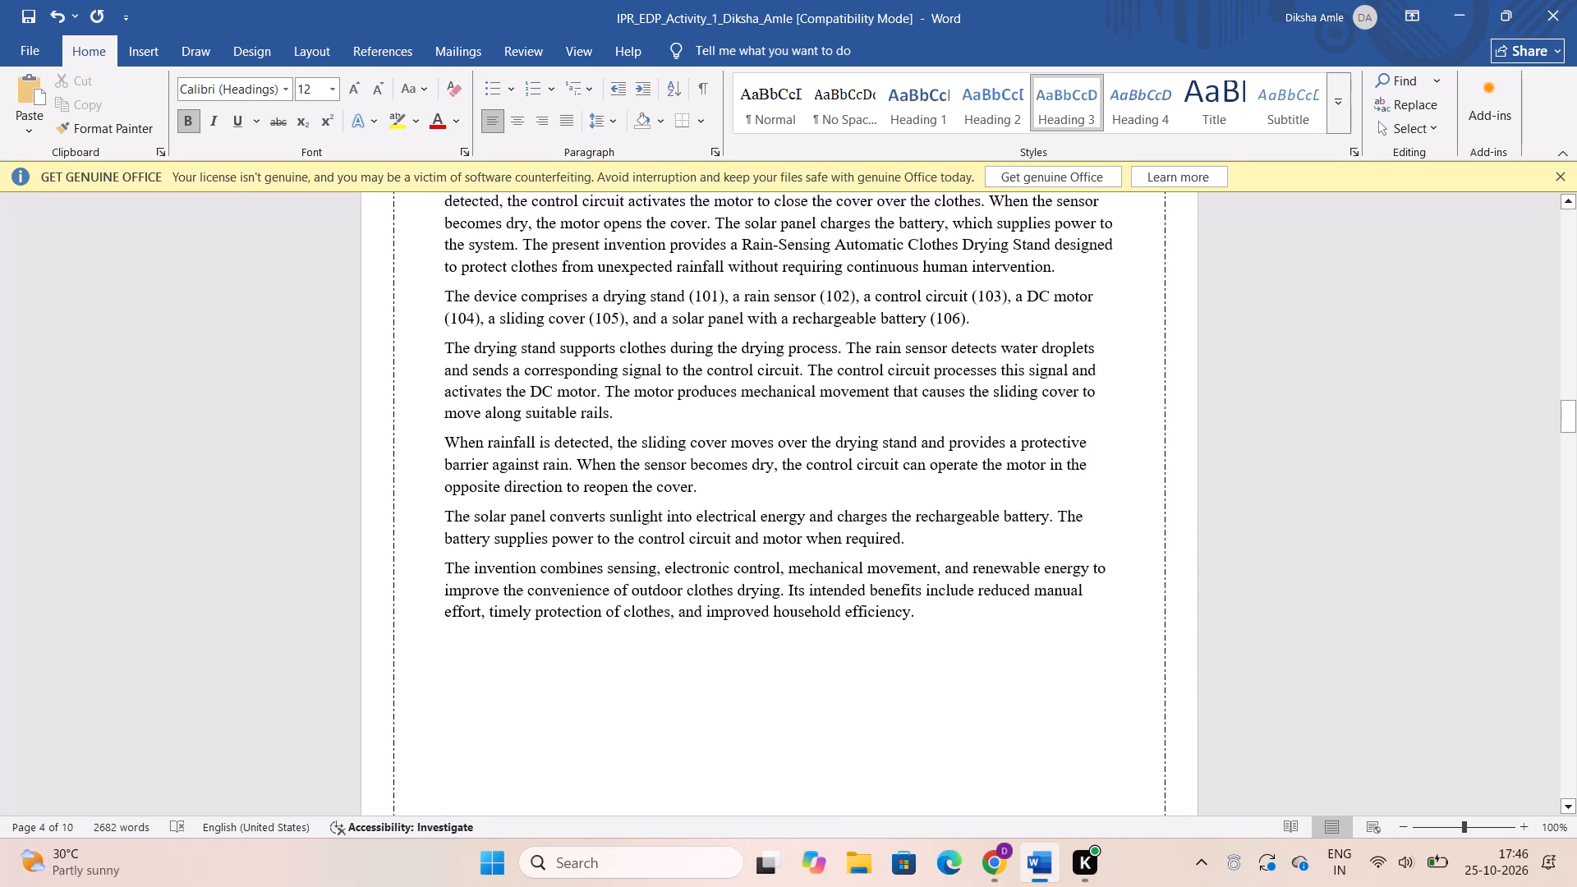
Undo the blank lines added around the "5. Summary" heading and the section 6 paste, back to the original Detailed Description text.
scroll(630, 662, up, 2)
scroll(667, 554, down, 2)
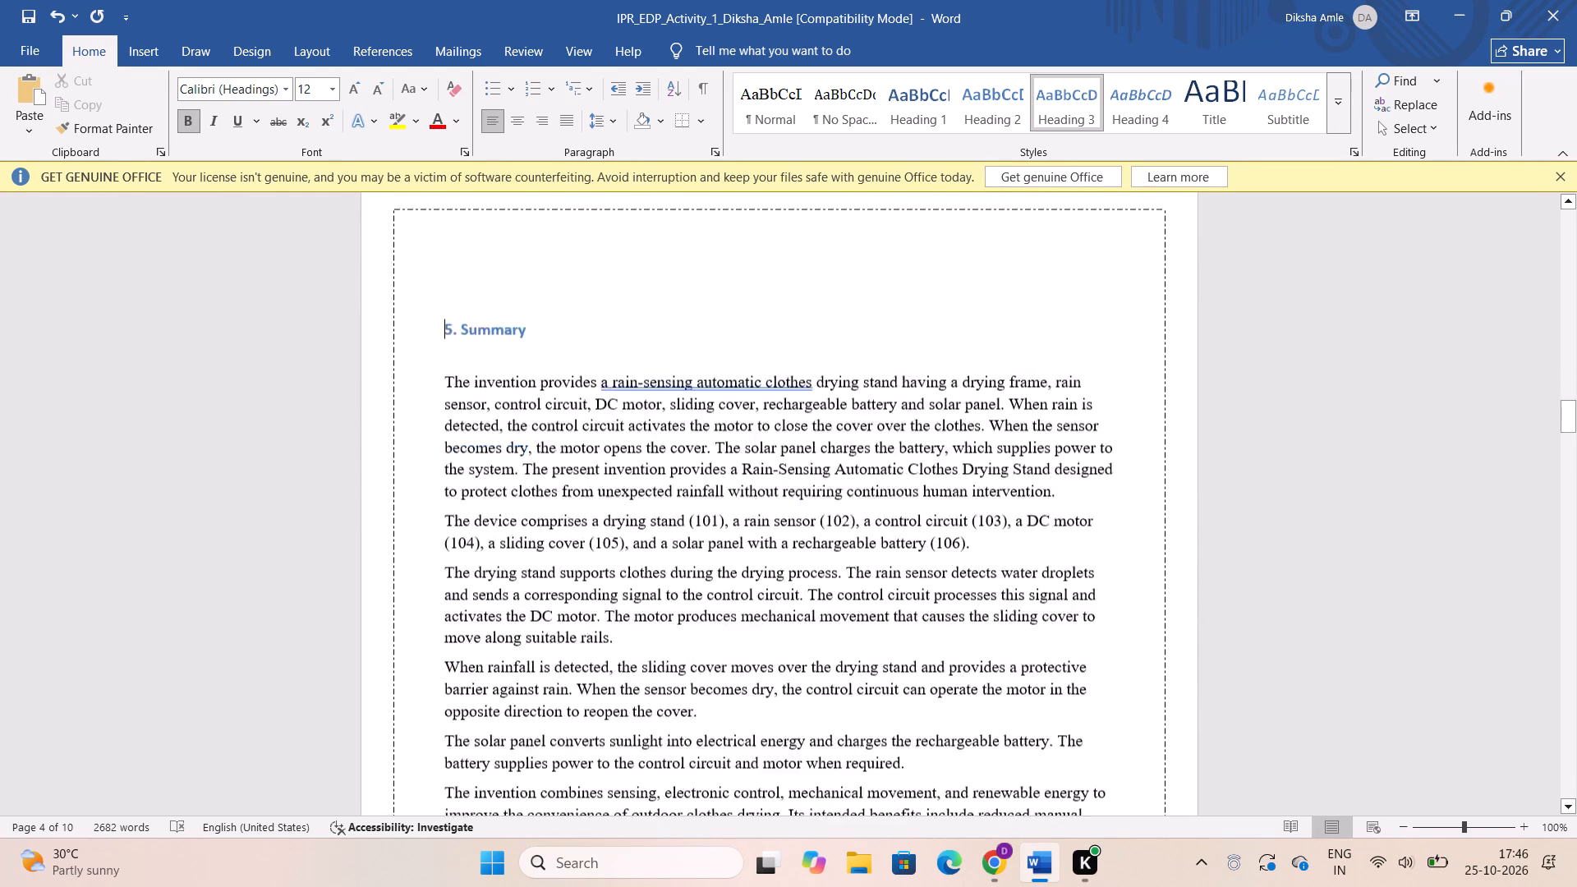
scroll(667, 554, down, 3)
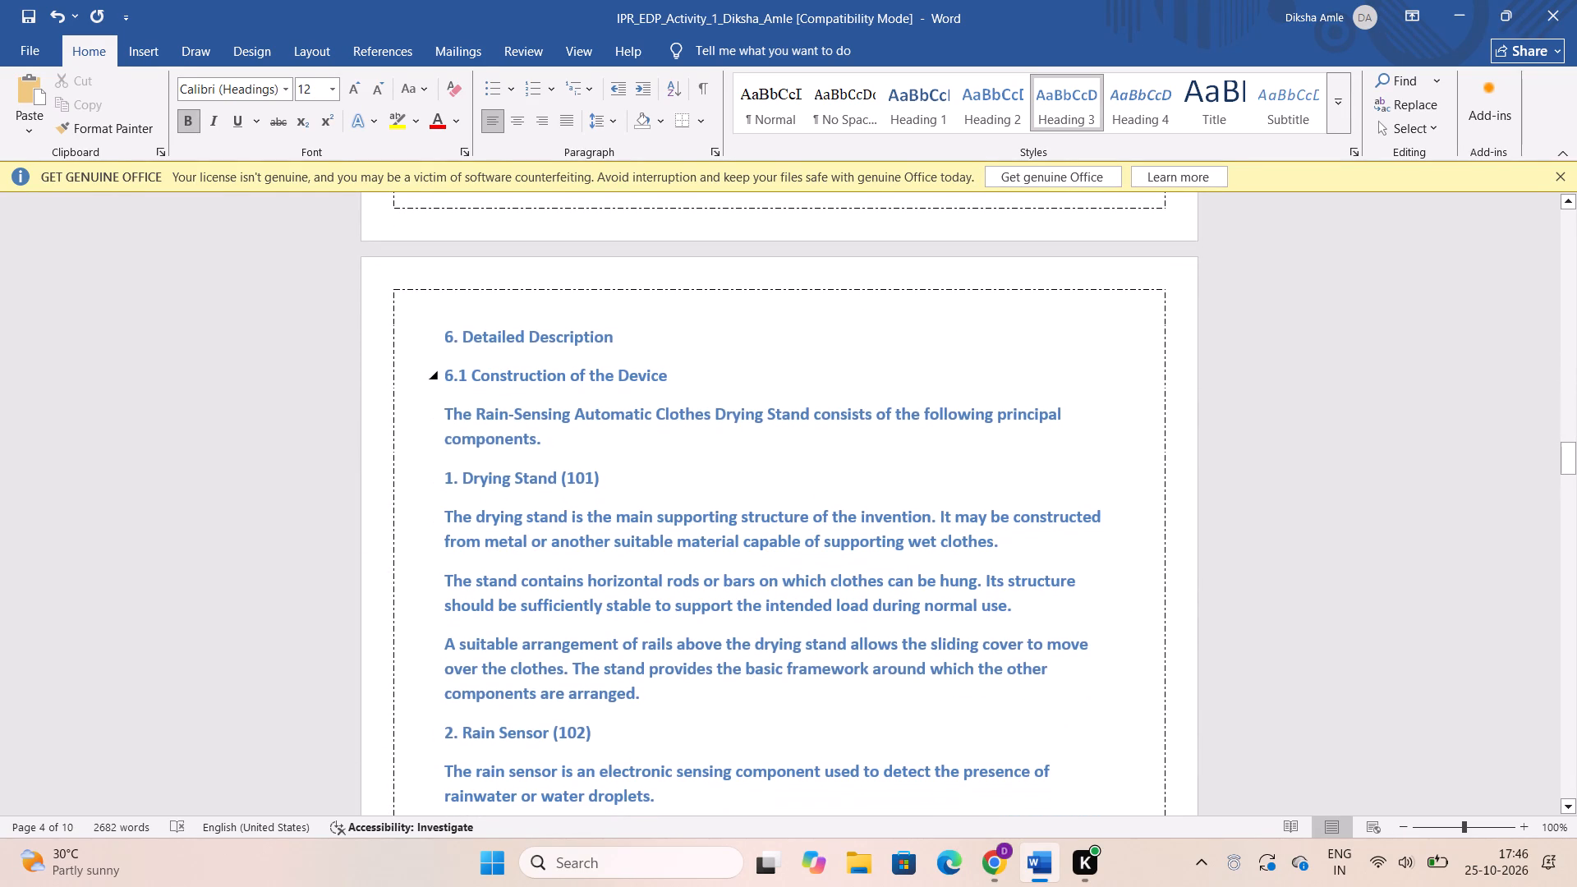
key(ctrl+z)
key(ctrl+z)
key(ctrl+z)
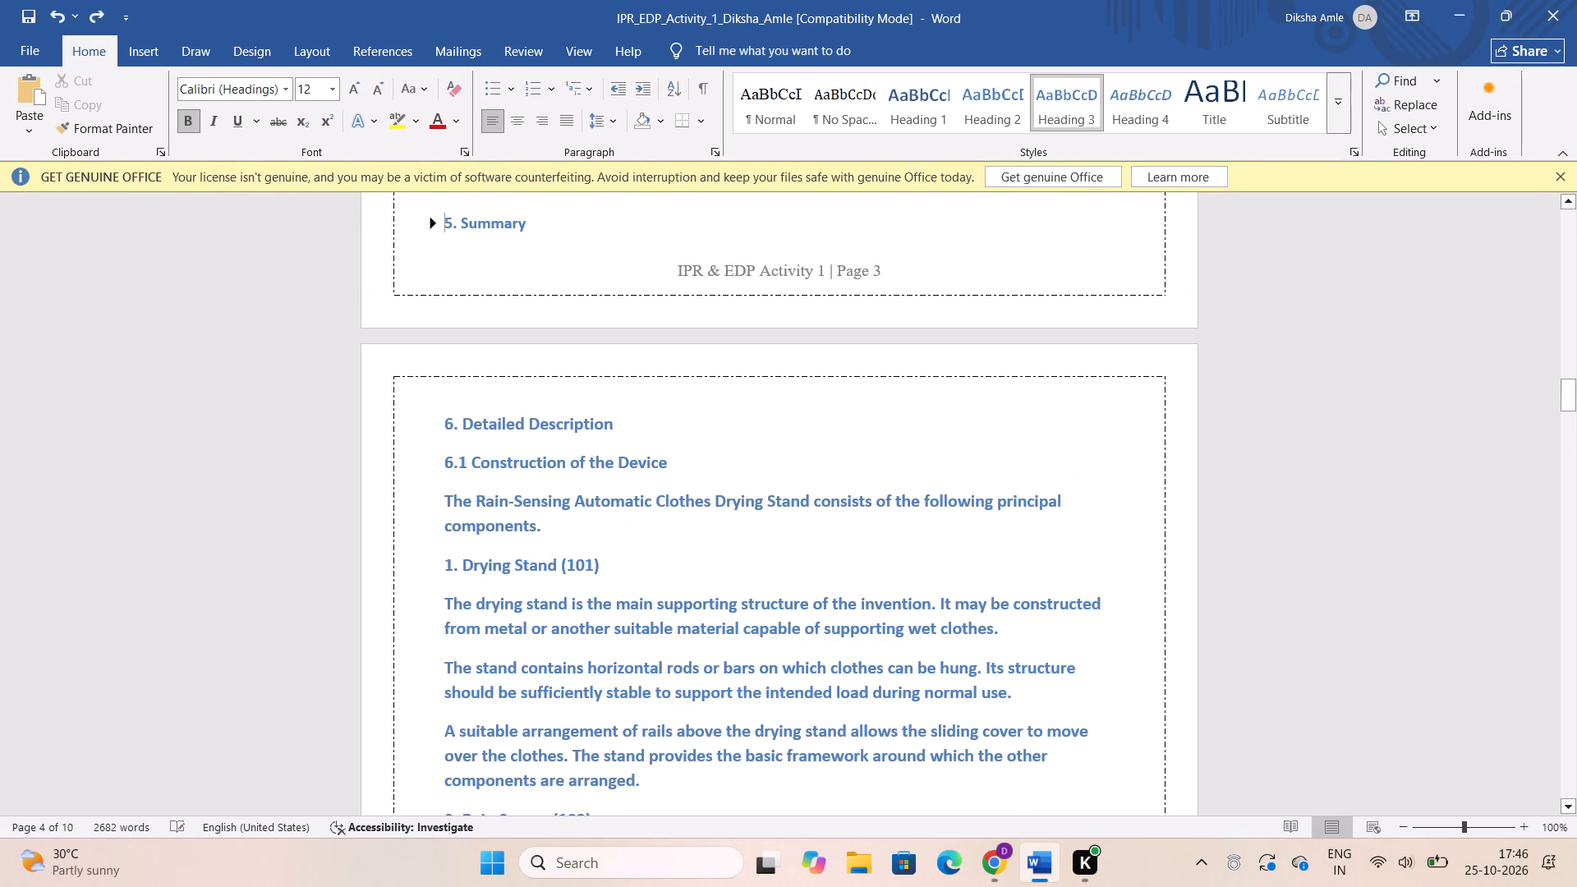
key(ctrl+z)
key(ctrl+z)
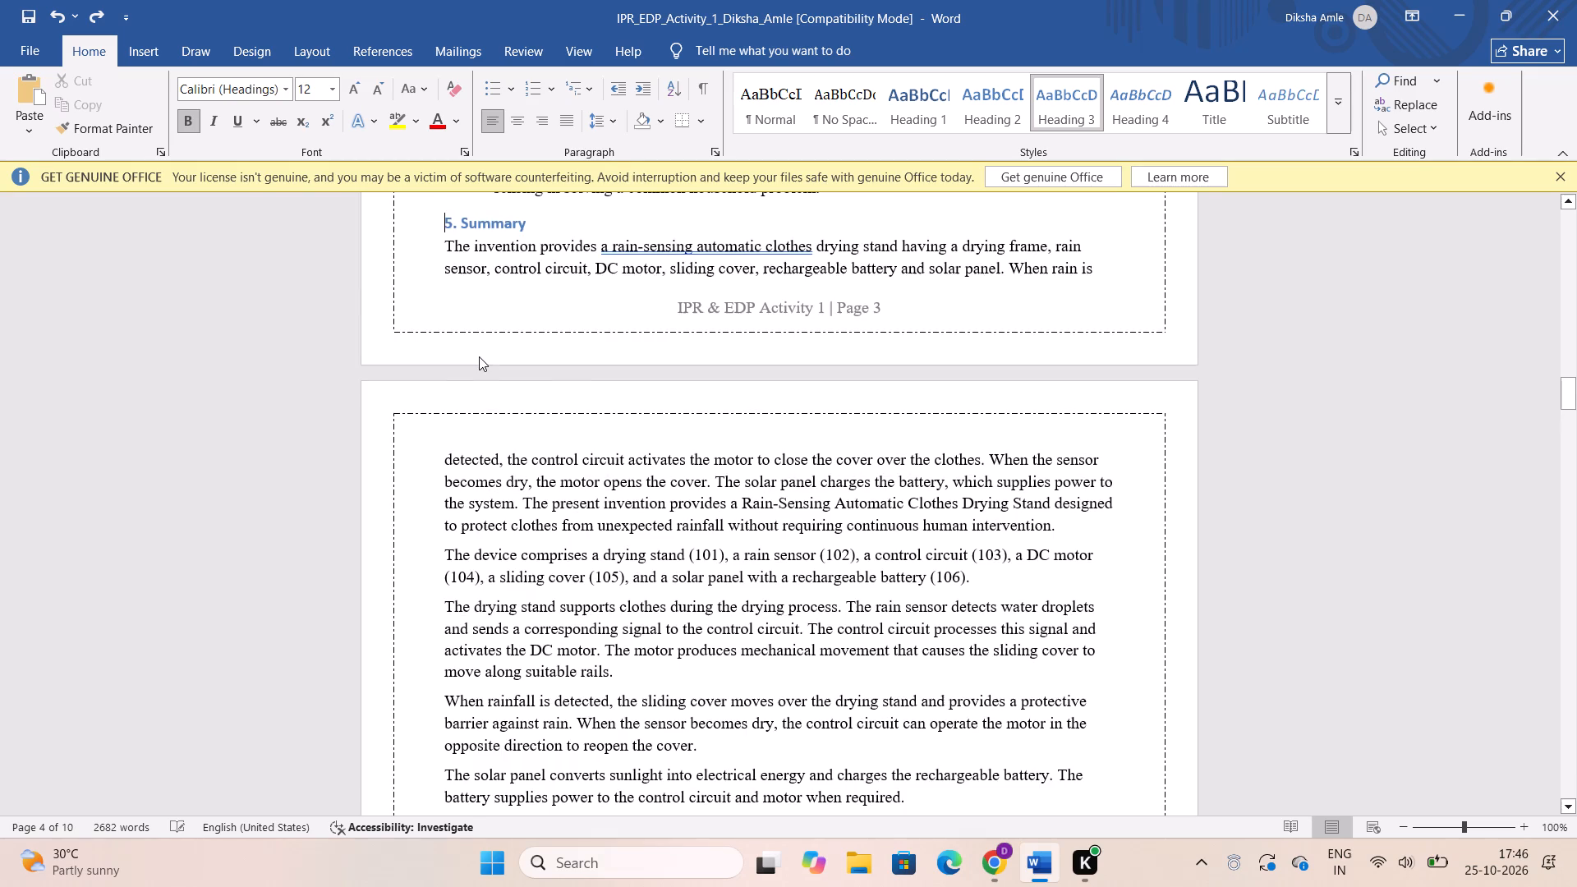
key(ctrl+z)
Insert a blank line between the "Battery and solar panel (106)" paragraph and the "Working of the Device" heading.
scroll(685, 388, down, 1)
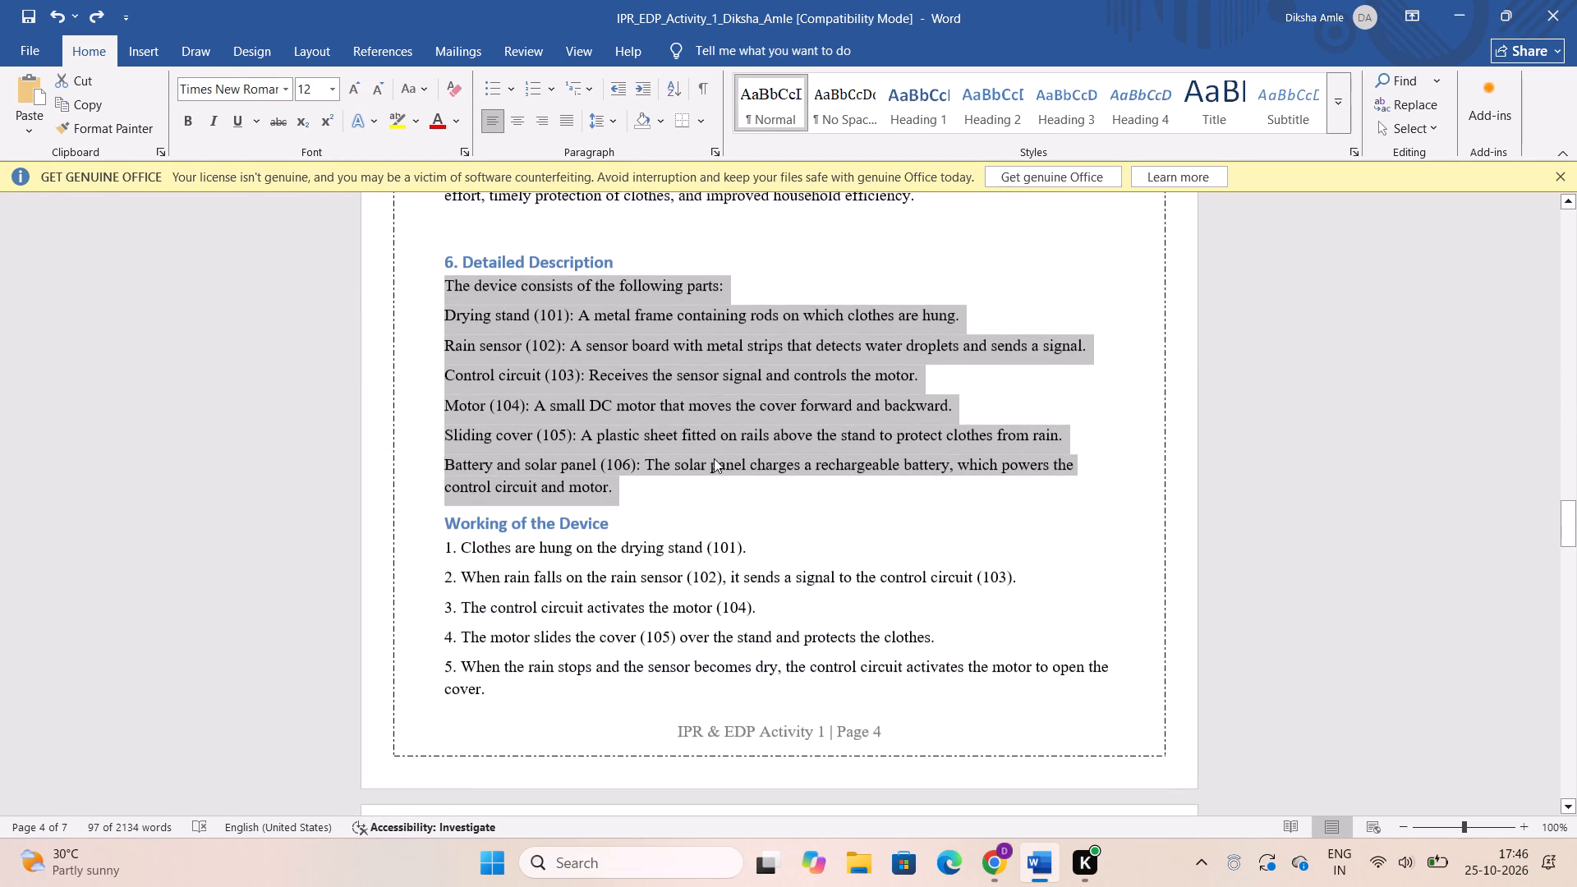
click(770, 489)
key(Return)
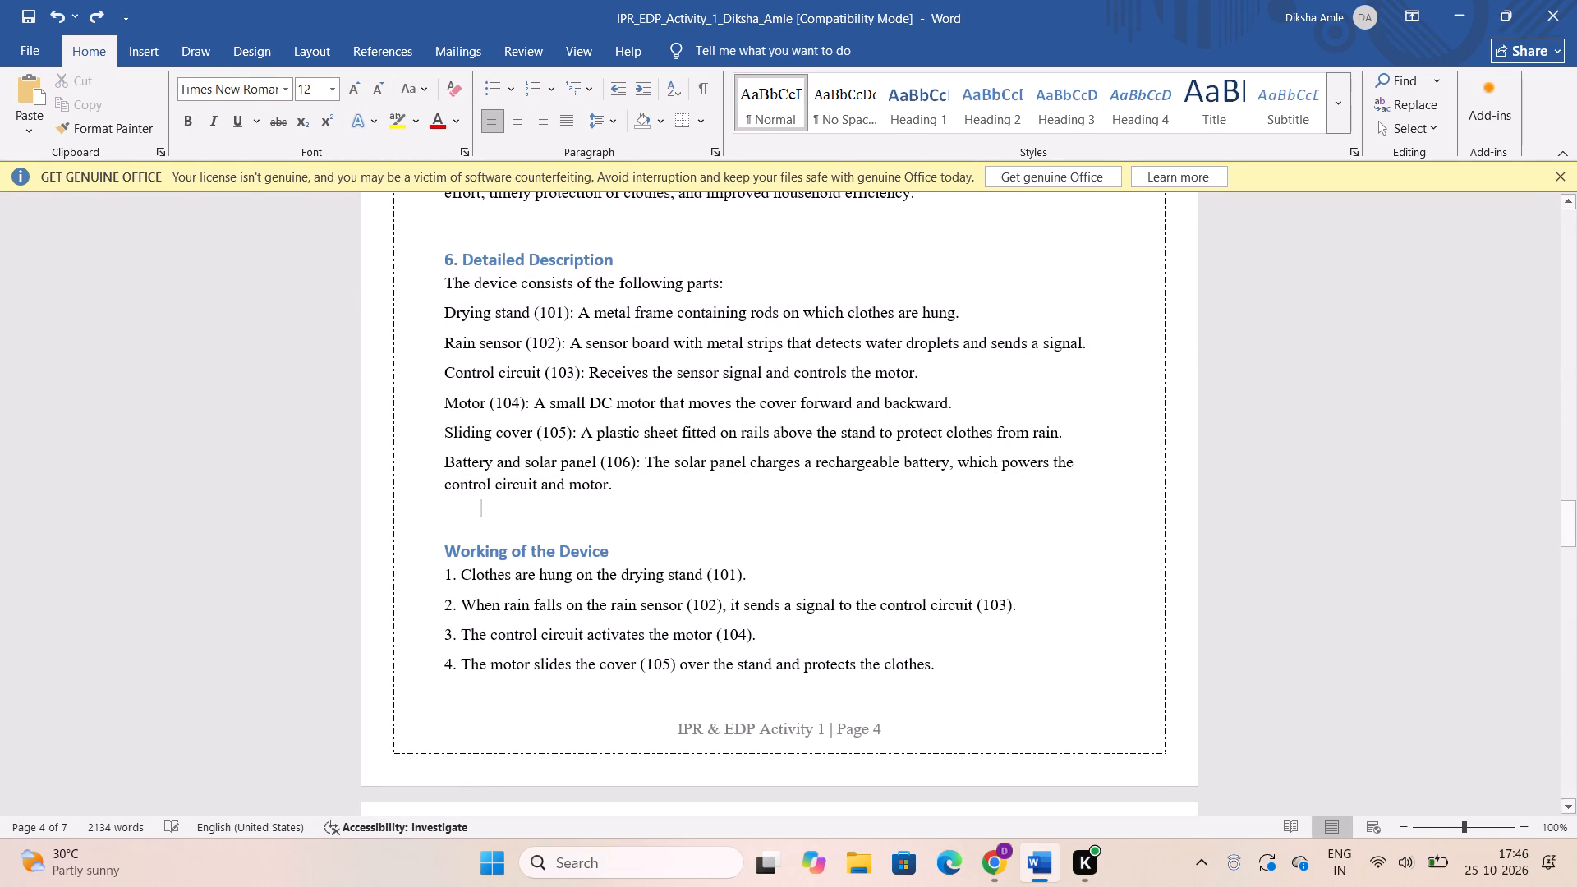
click(367, 126)
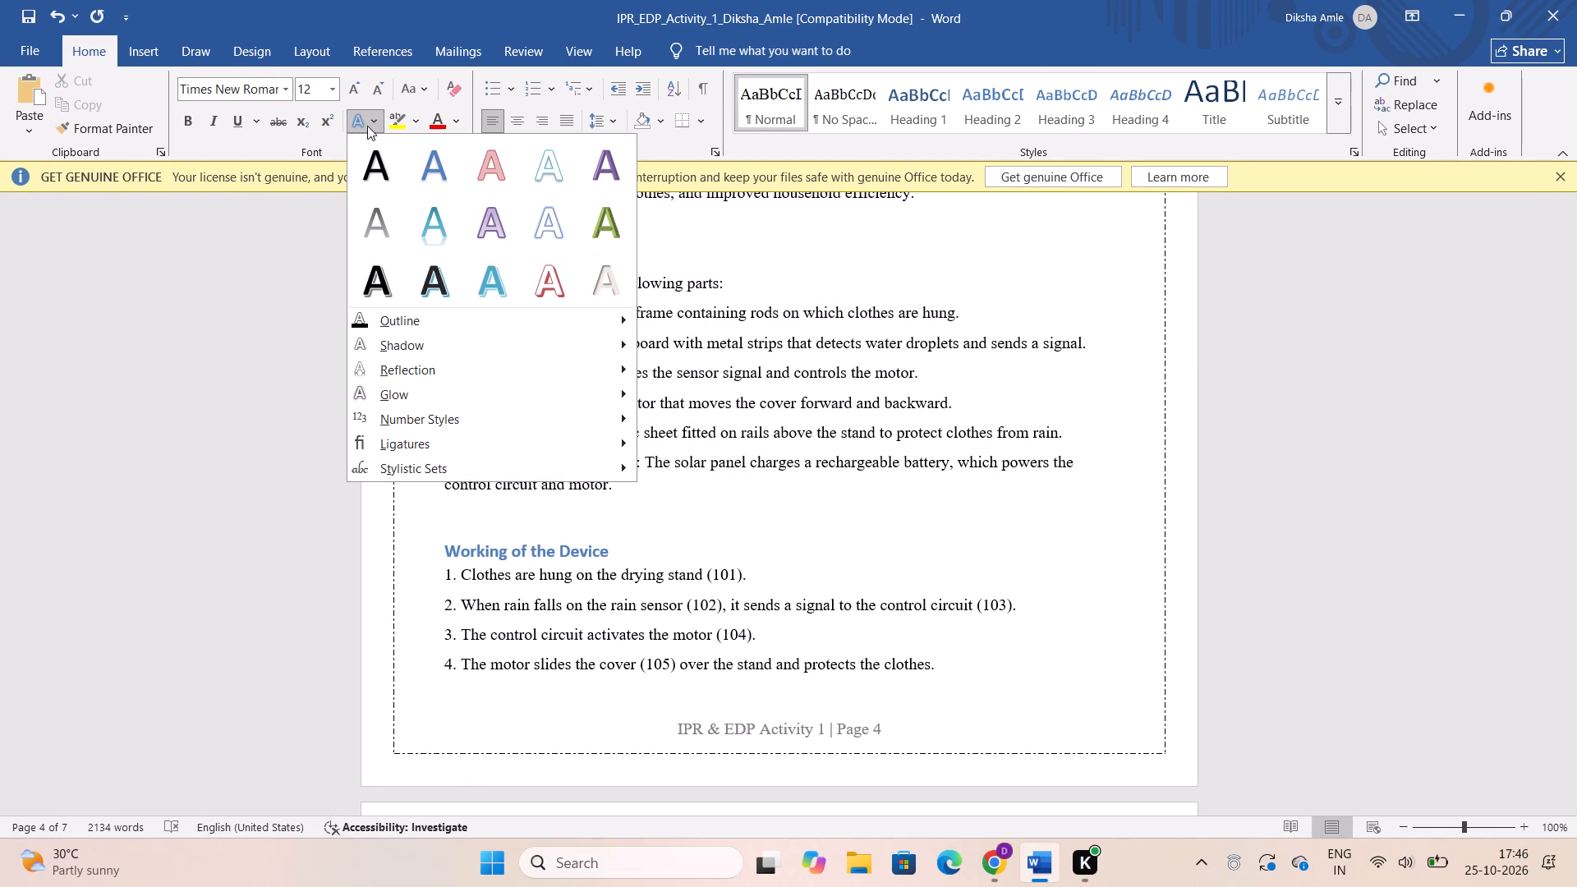
click(162, 290)
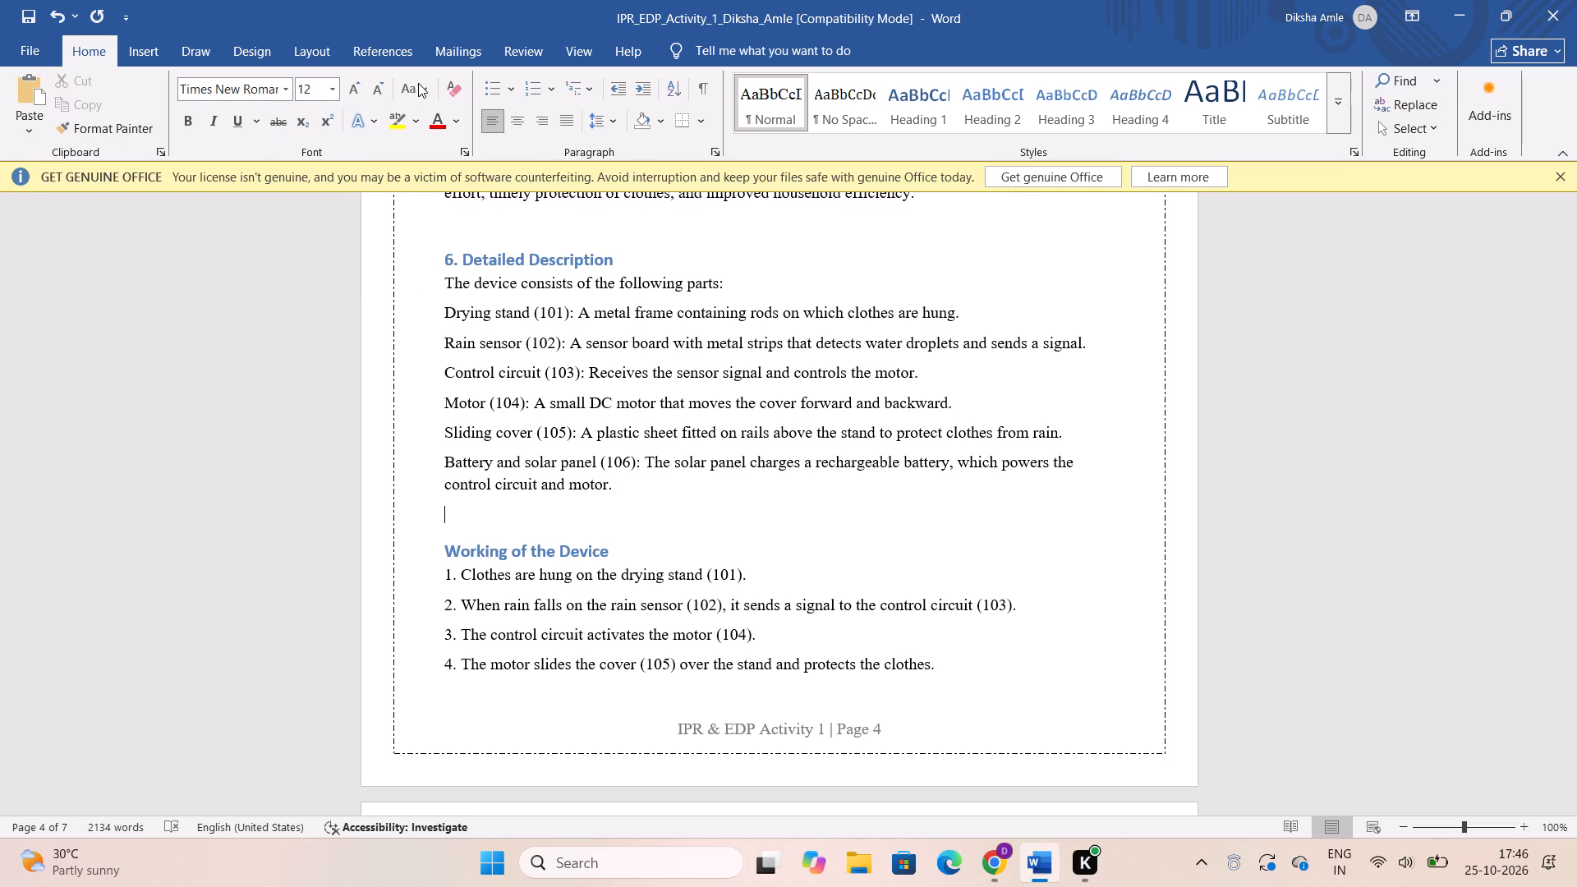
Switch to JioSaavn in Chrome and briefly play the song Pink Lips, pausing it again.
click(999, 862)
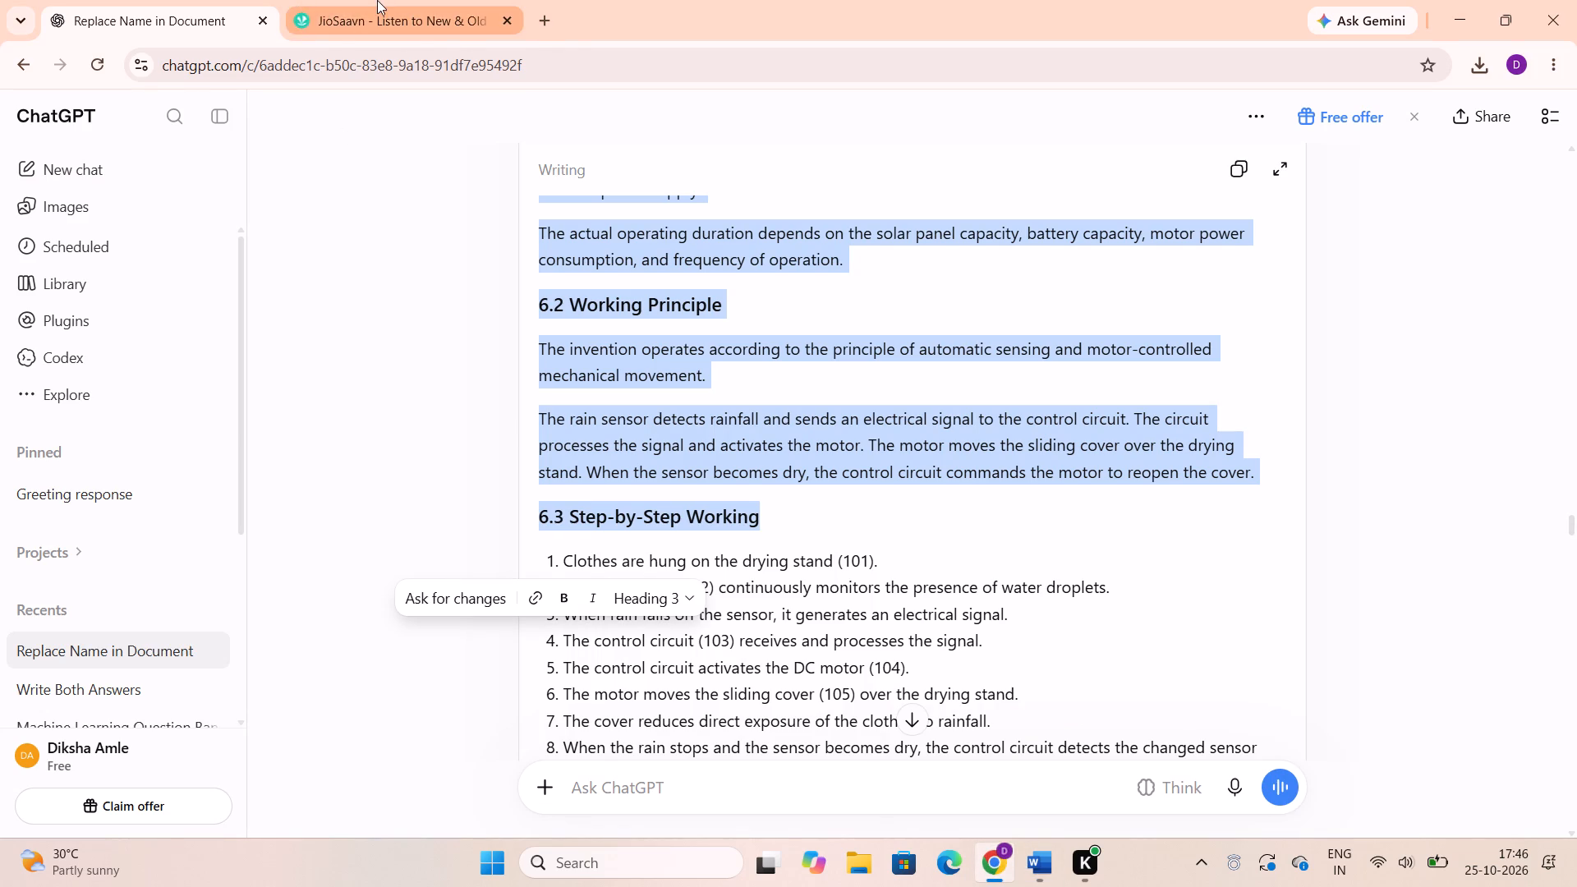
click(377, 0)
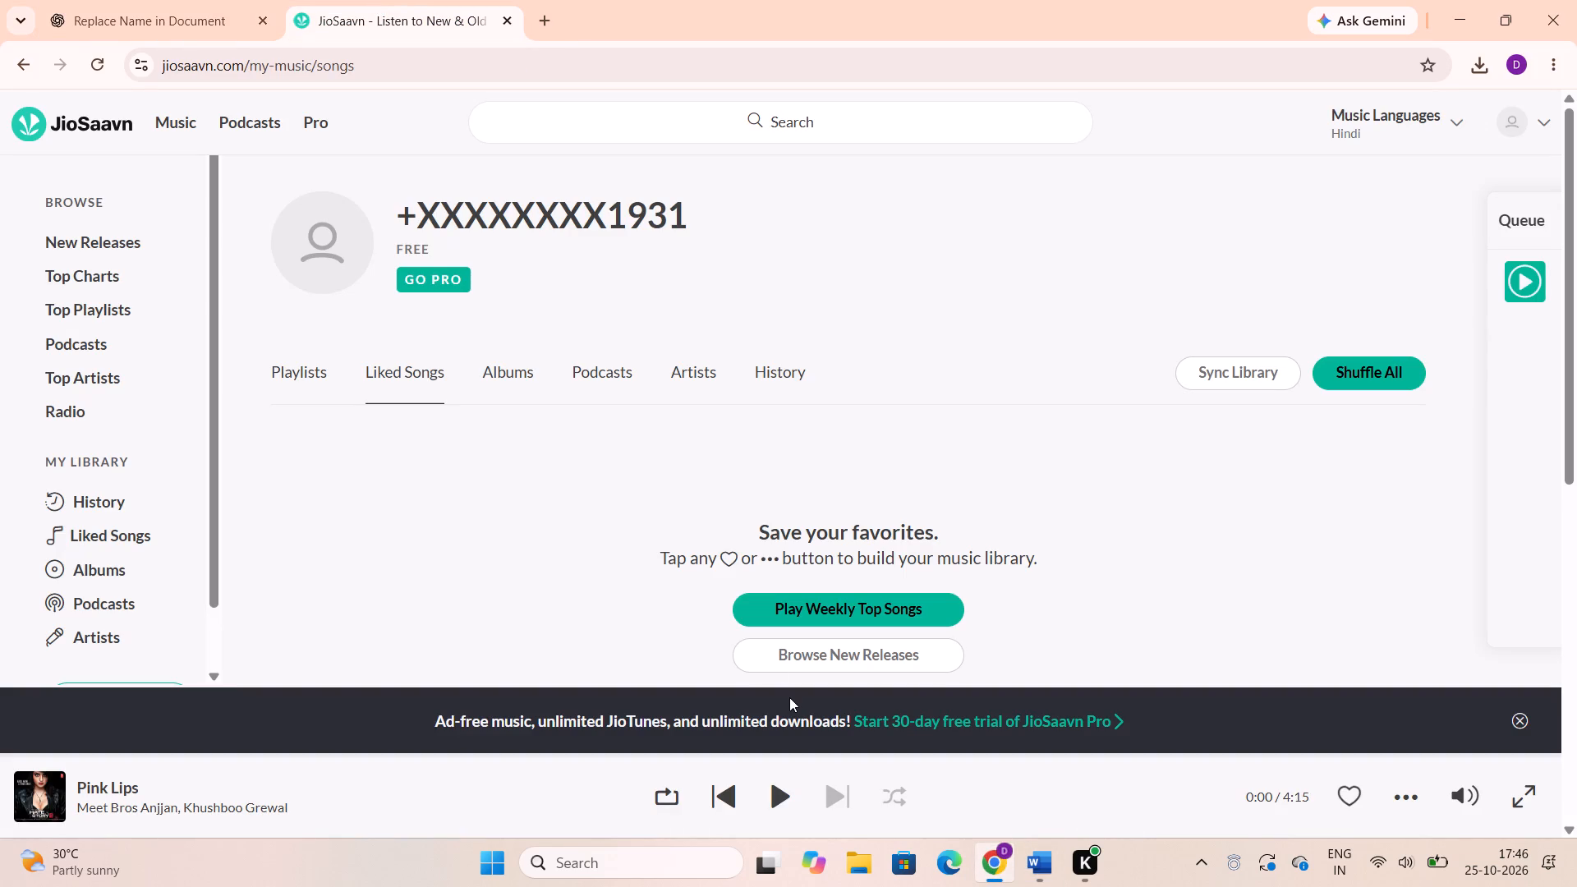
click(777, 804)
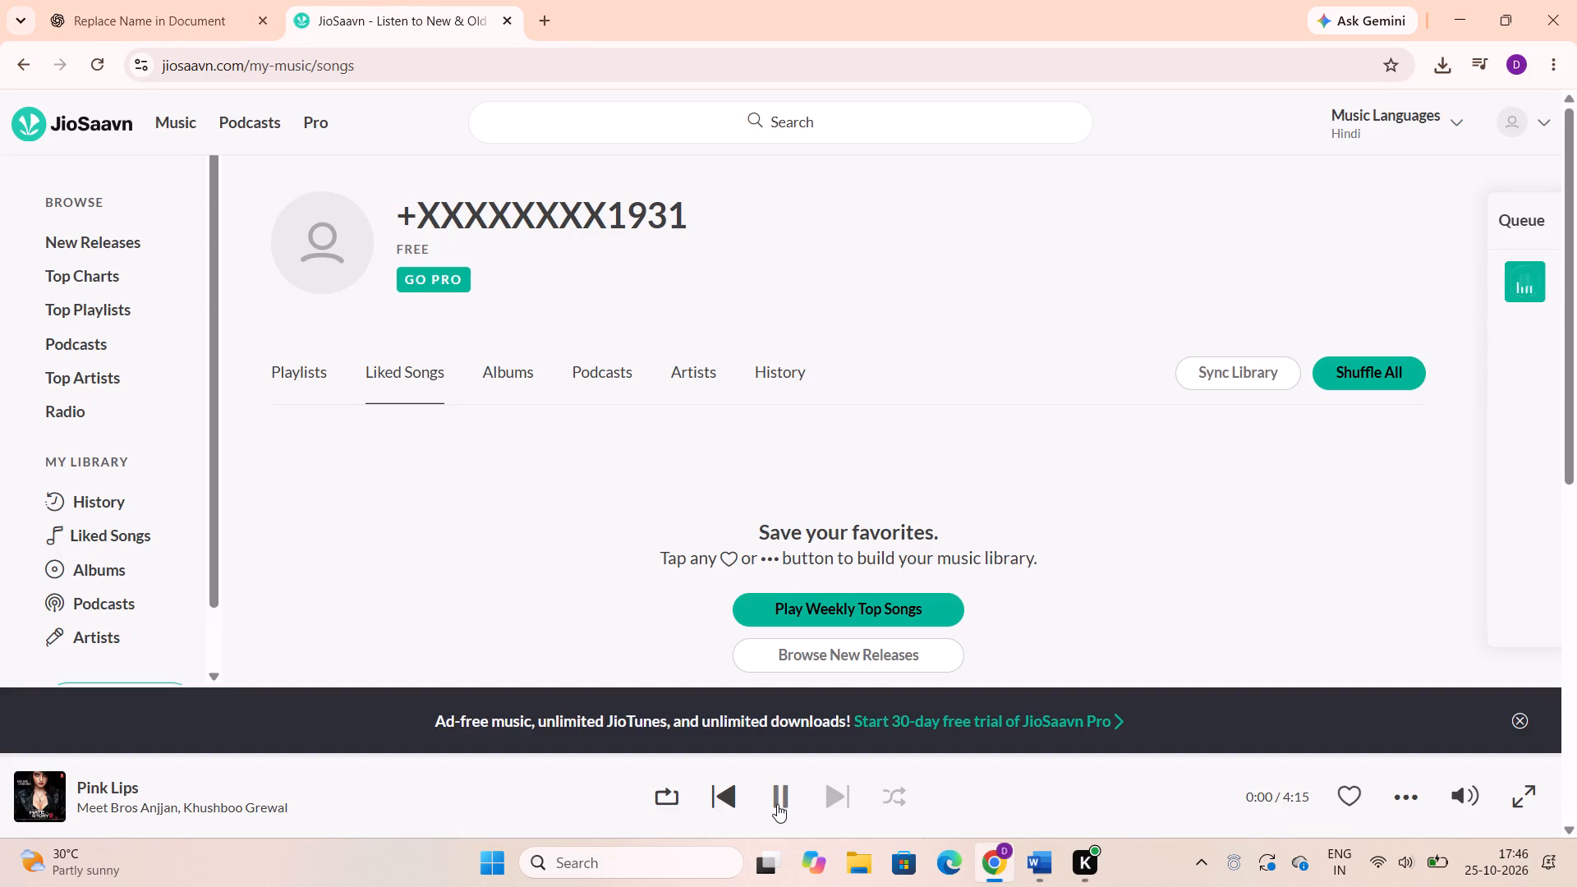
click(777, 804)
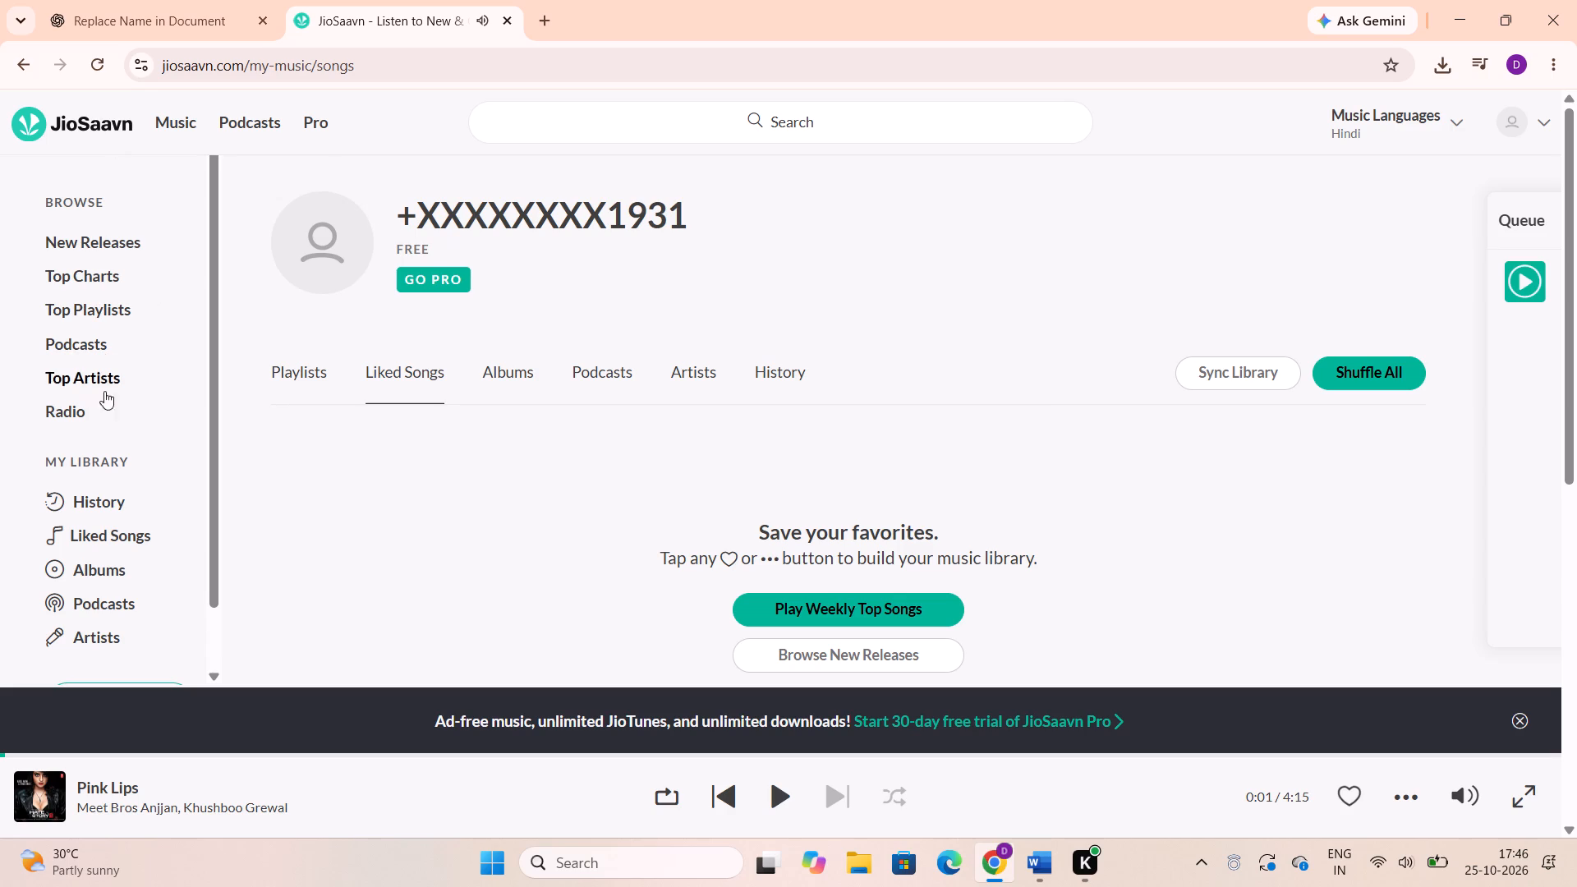
Open the JioSaavn liked songs and the music search with its "pink lips" query.
click(111, 531)
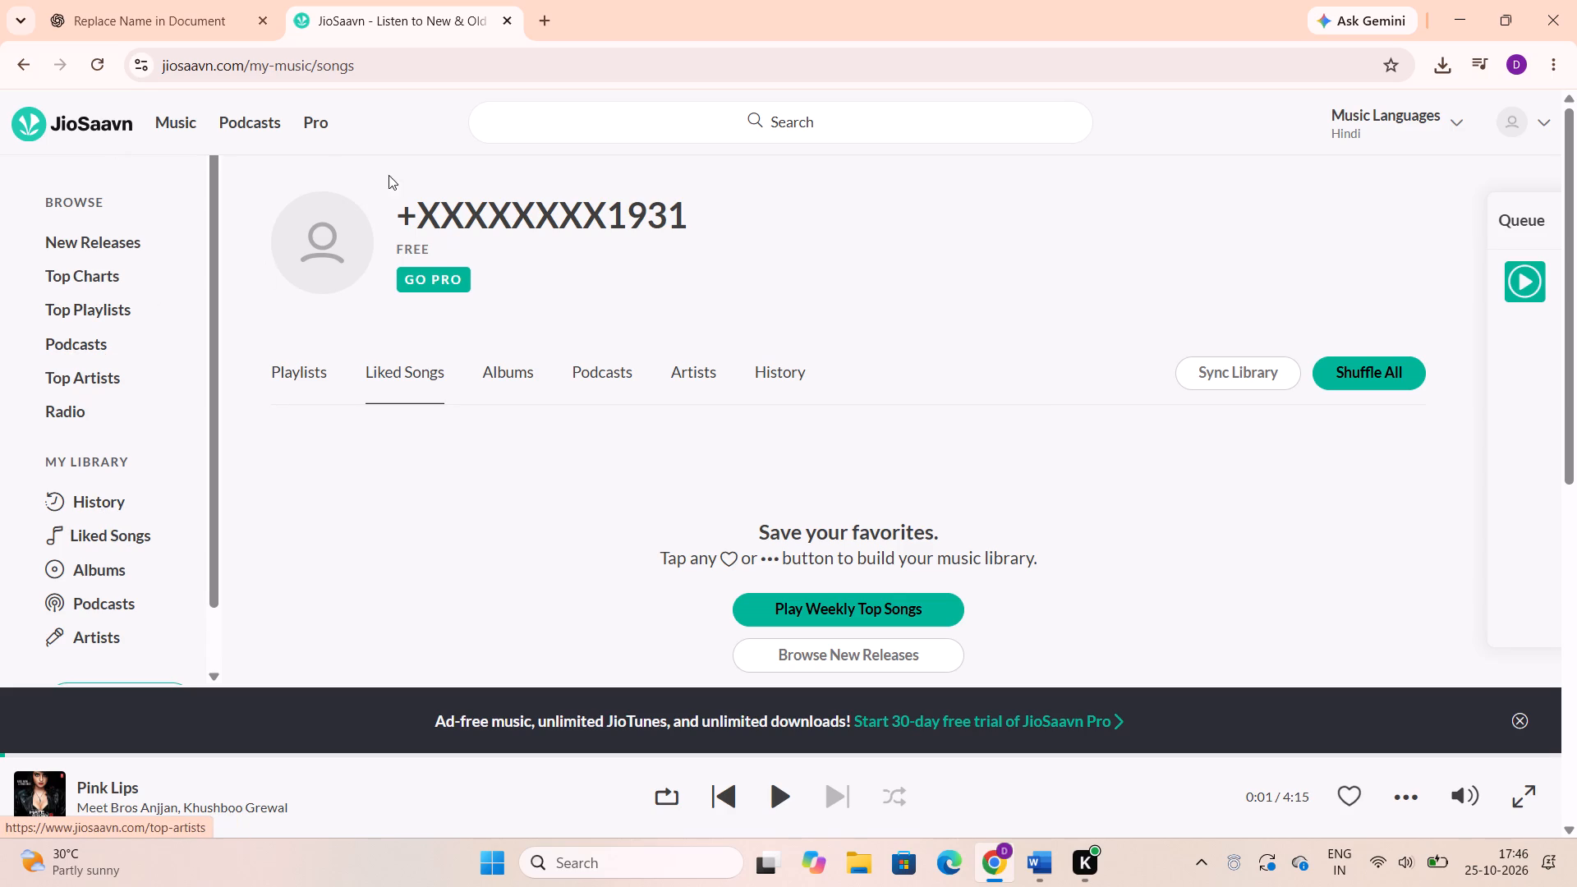
click(605, 126)
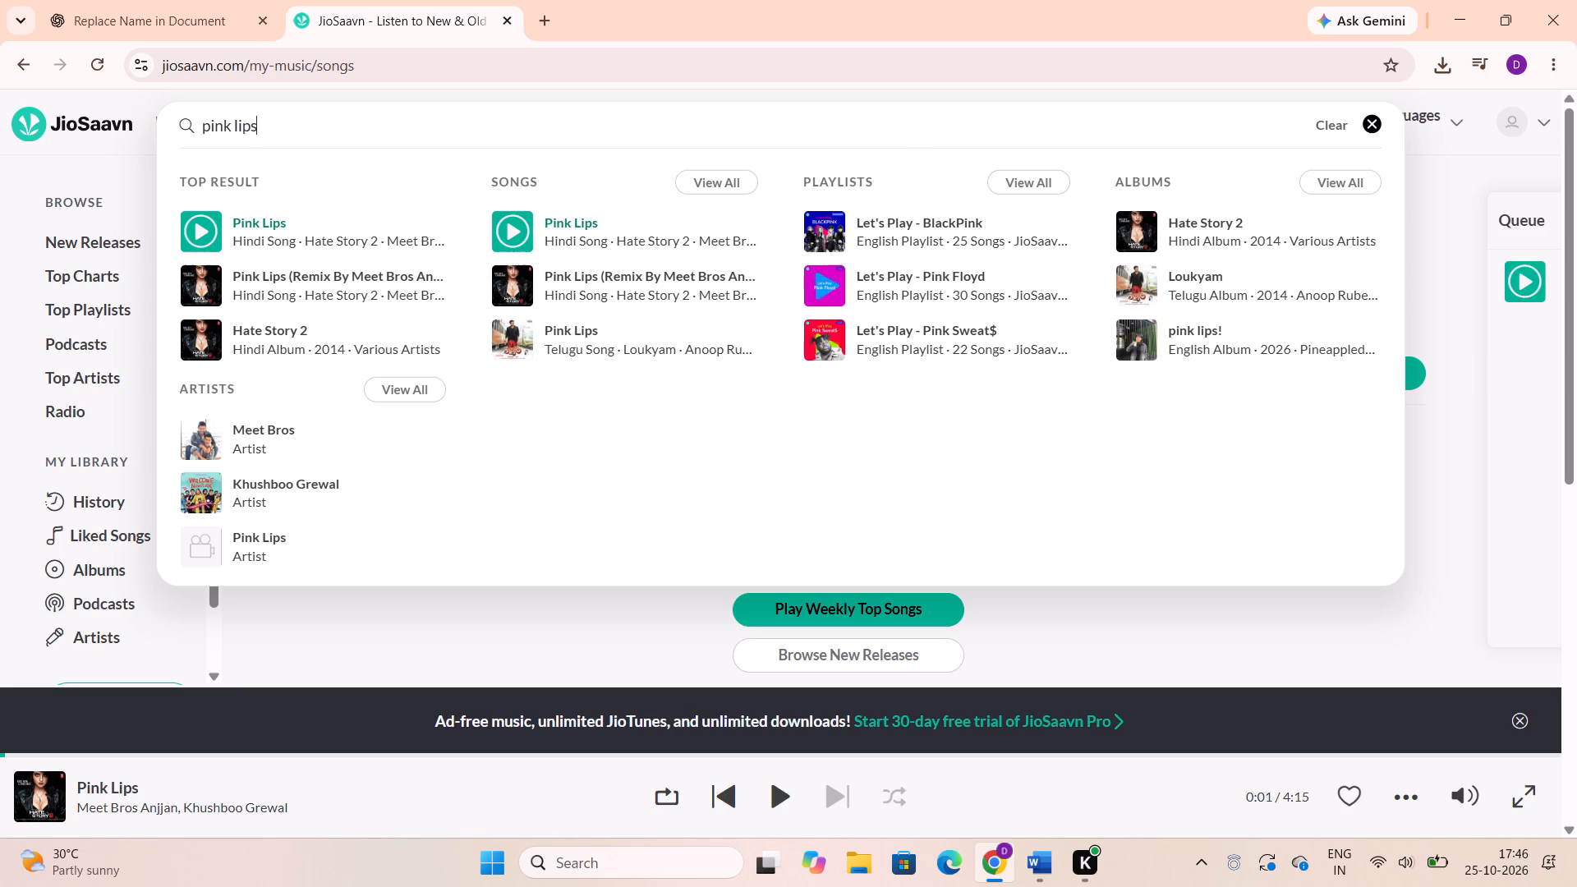
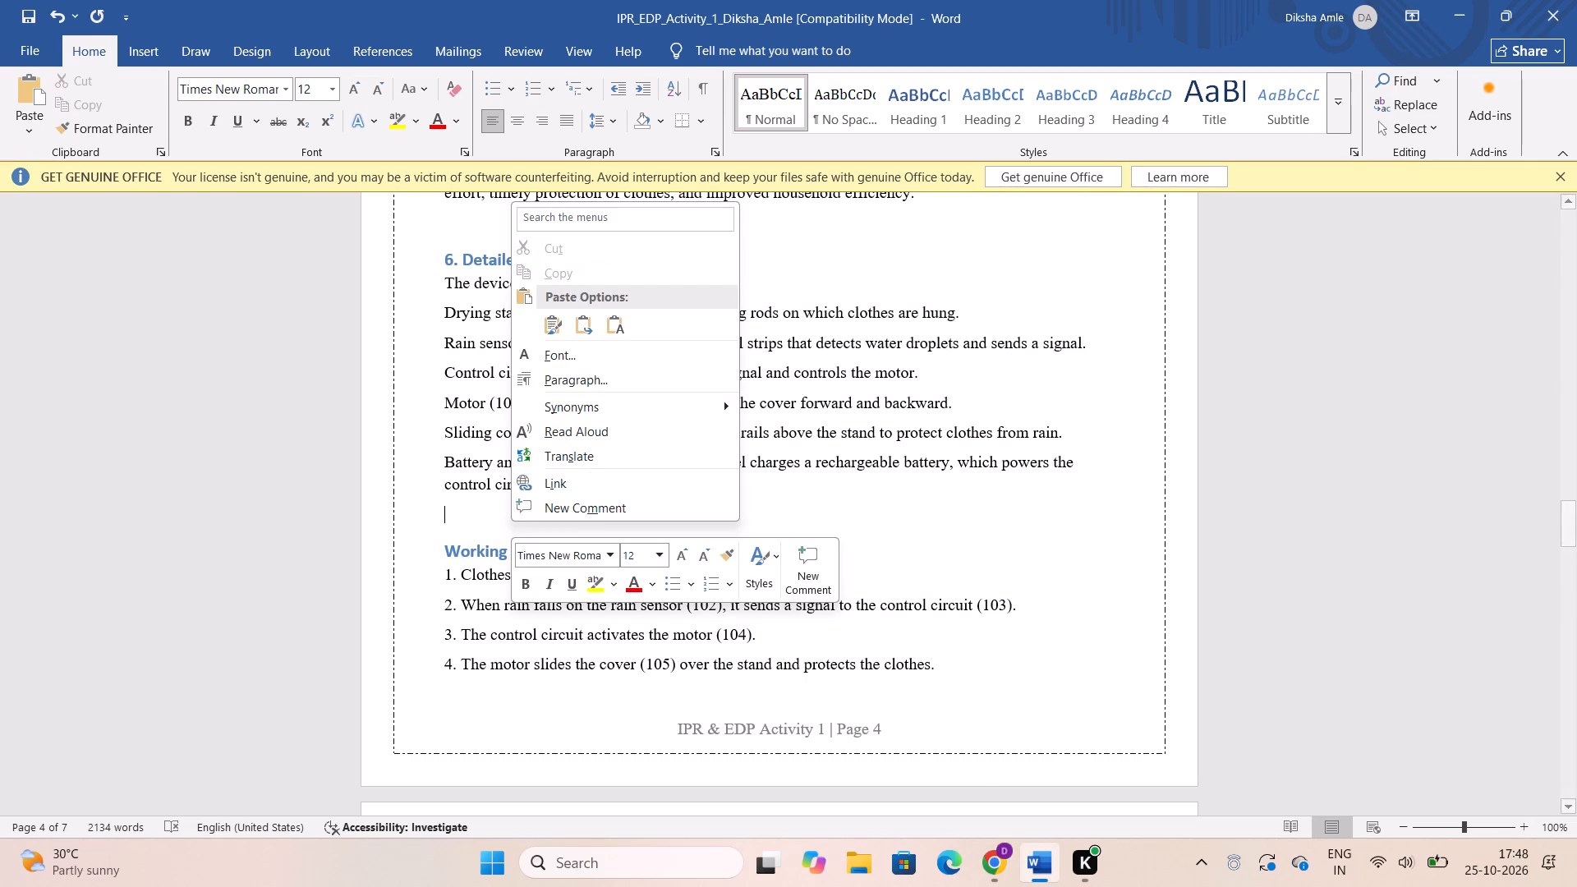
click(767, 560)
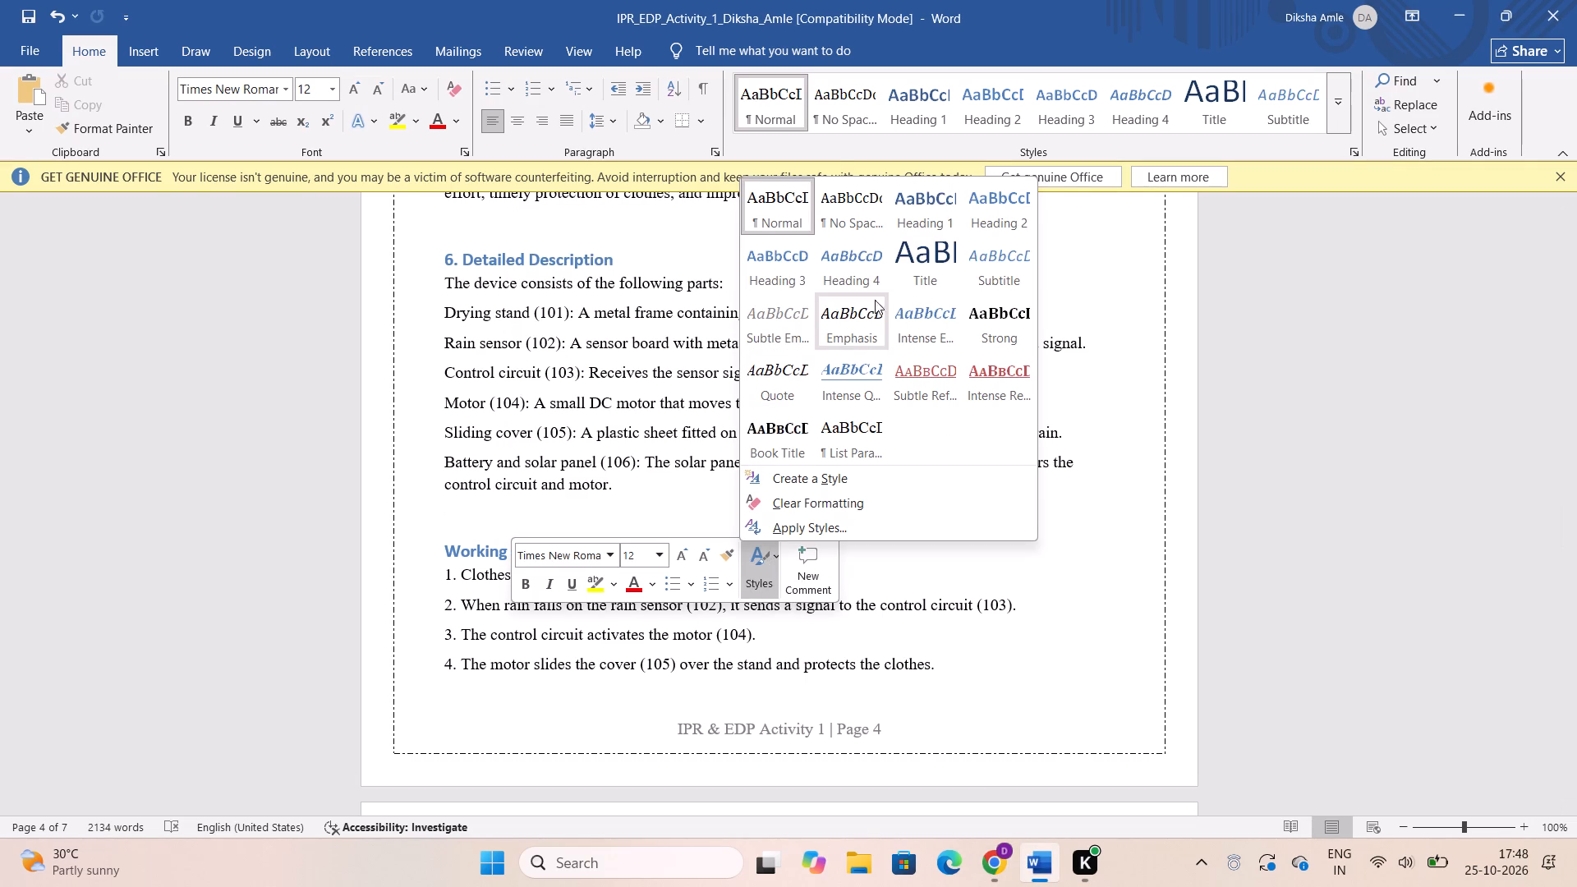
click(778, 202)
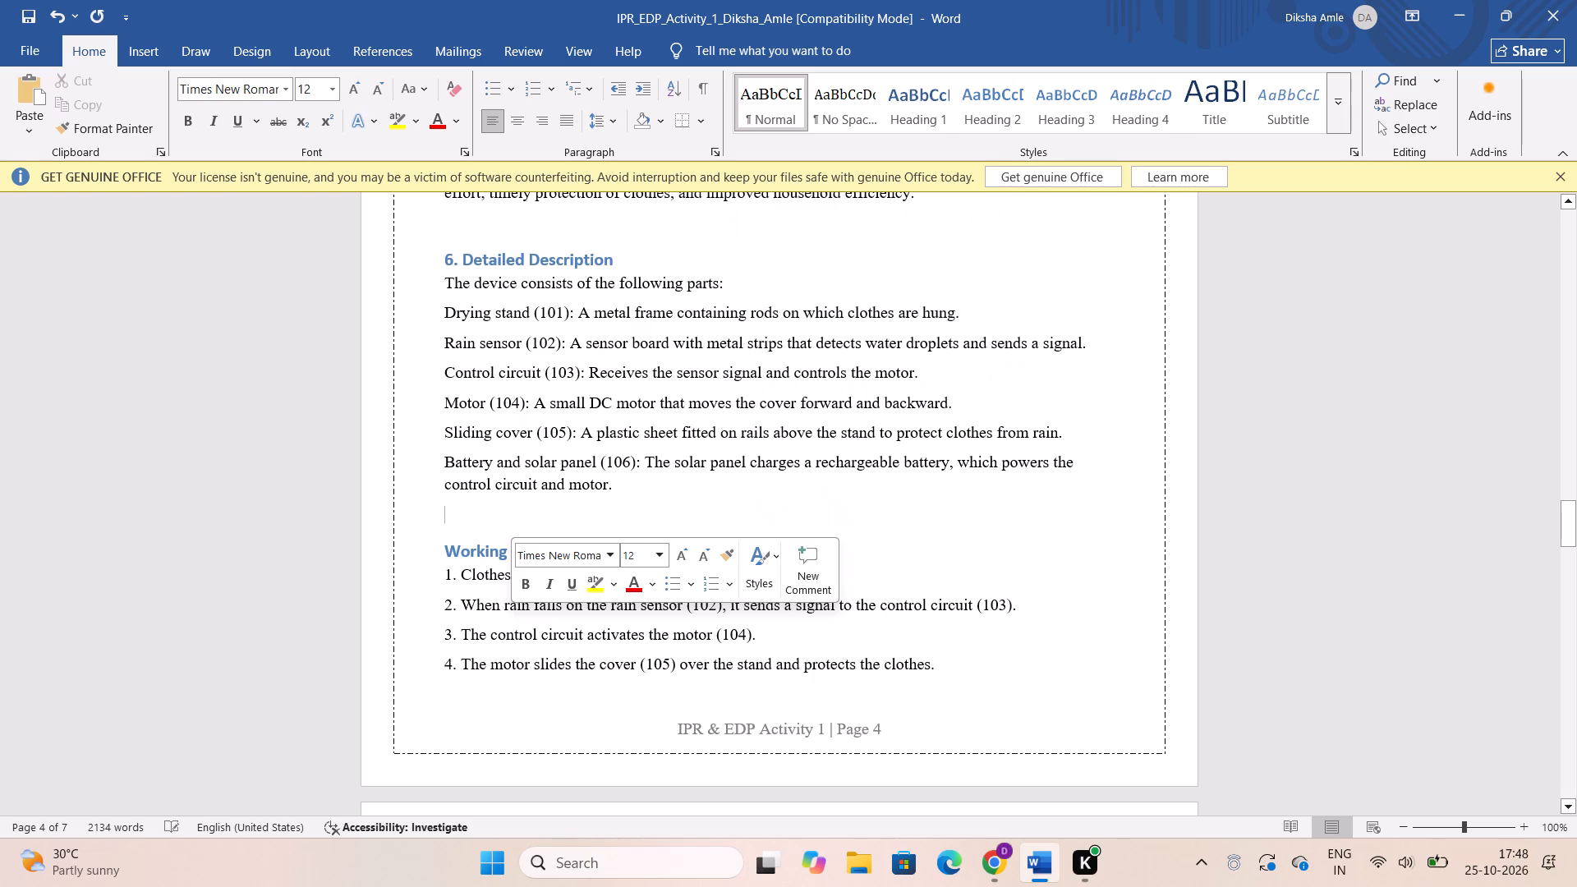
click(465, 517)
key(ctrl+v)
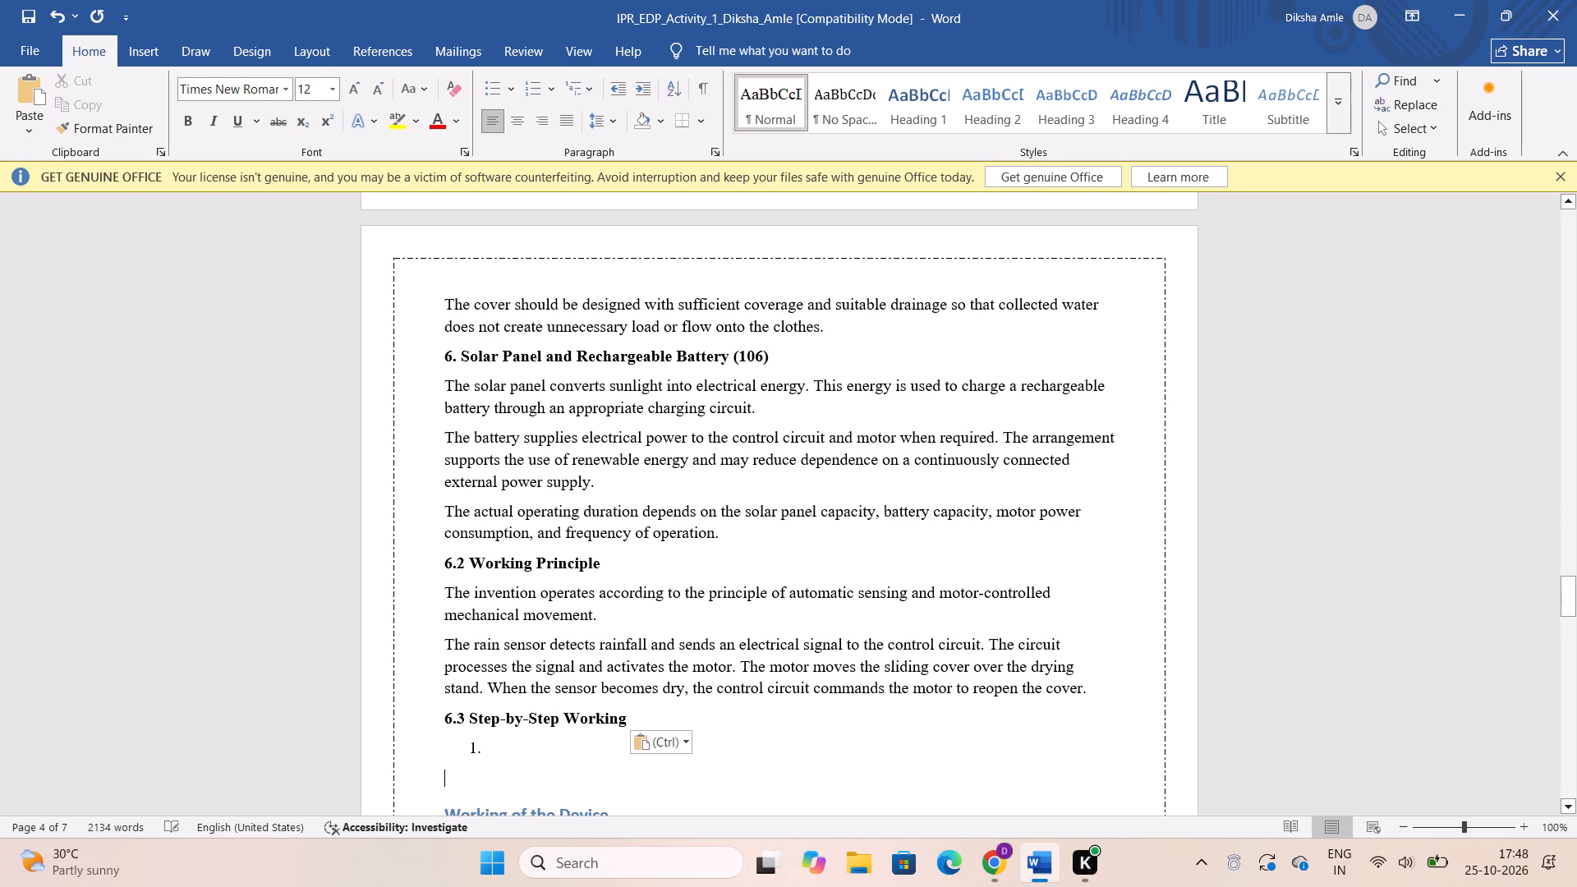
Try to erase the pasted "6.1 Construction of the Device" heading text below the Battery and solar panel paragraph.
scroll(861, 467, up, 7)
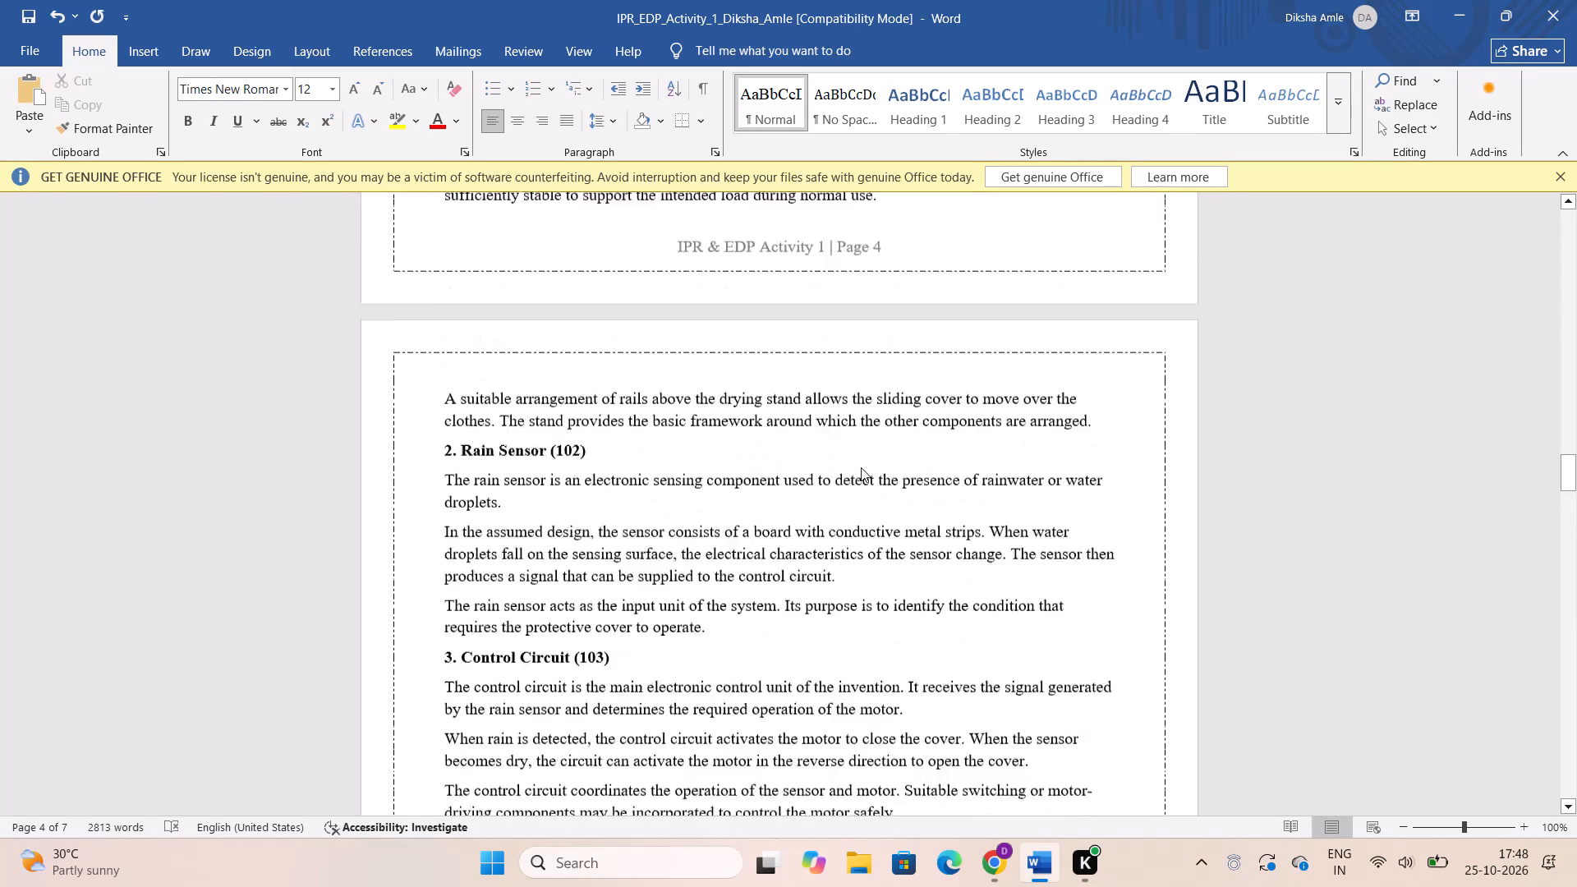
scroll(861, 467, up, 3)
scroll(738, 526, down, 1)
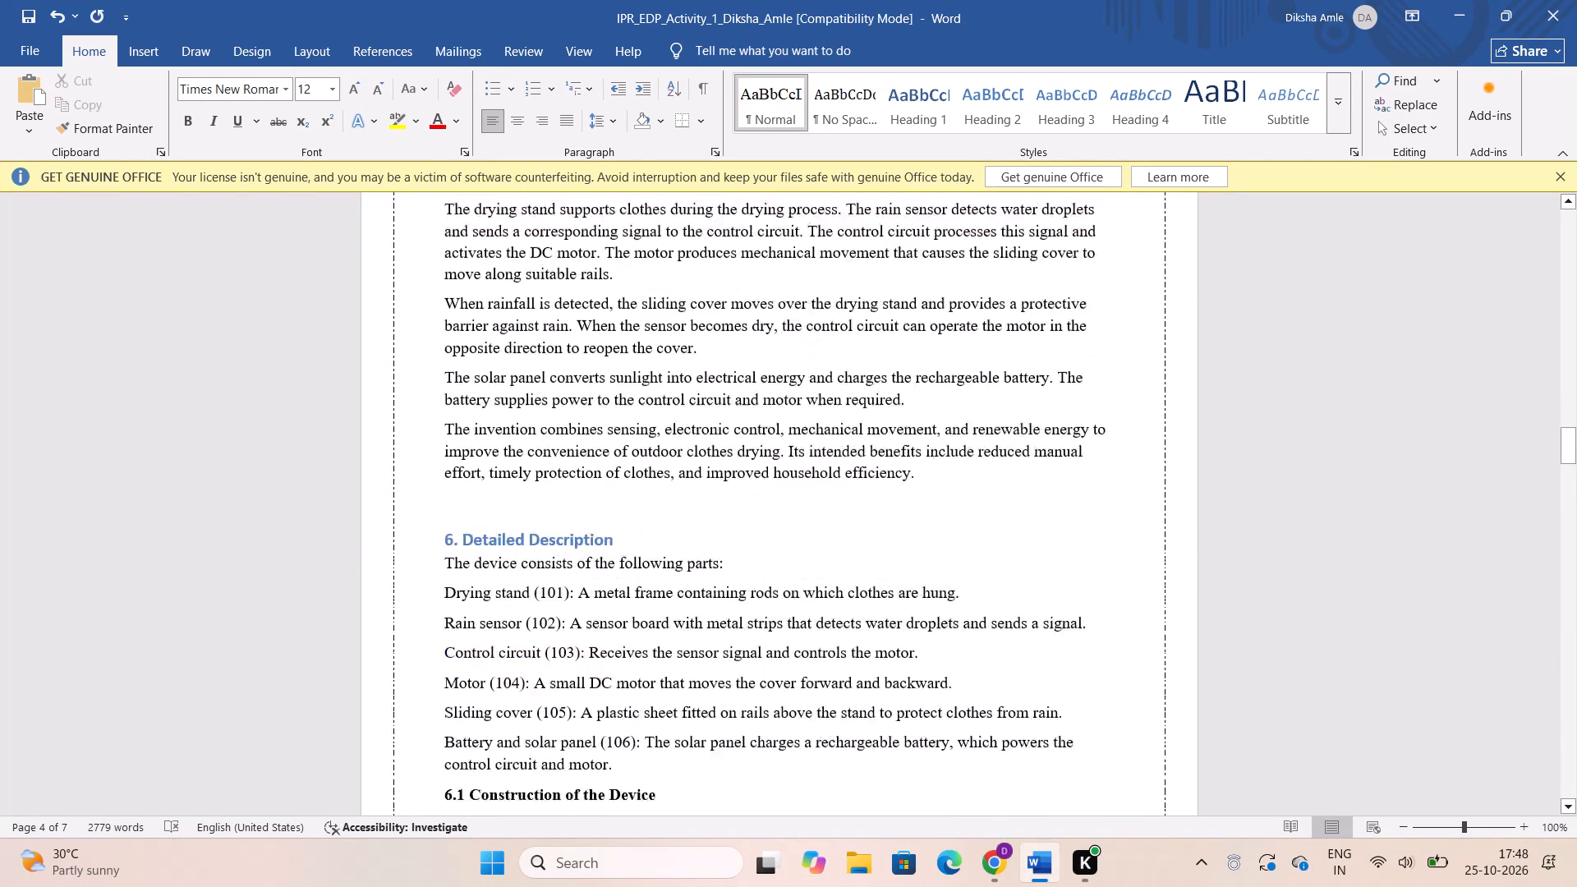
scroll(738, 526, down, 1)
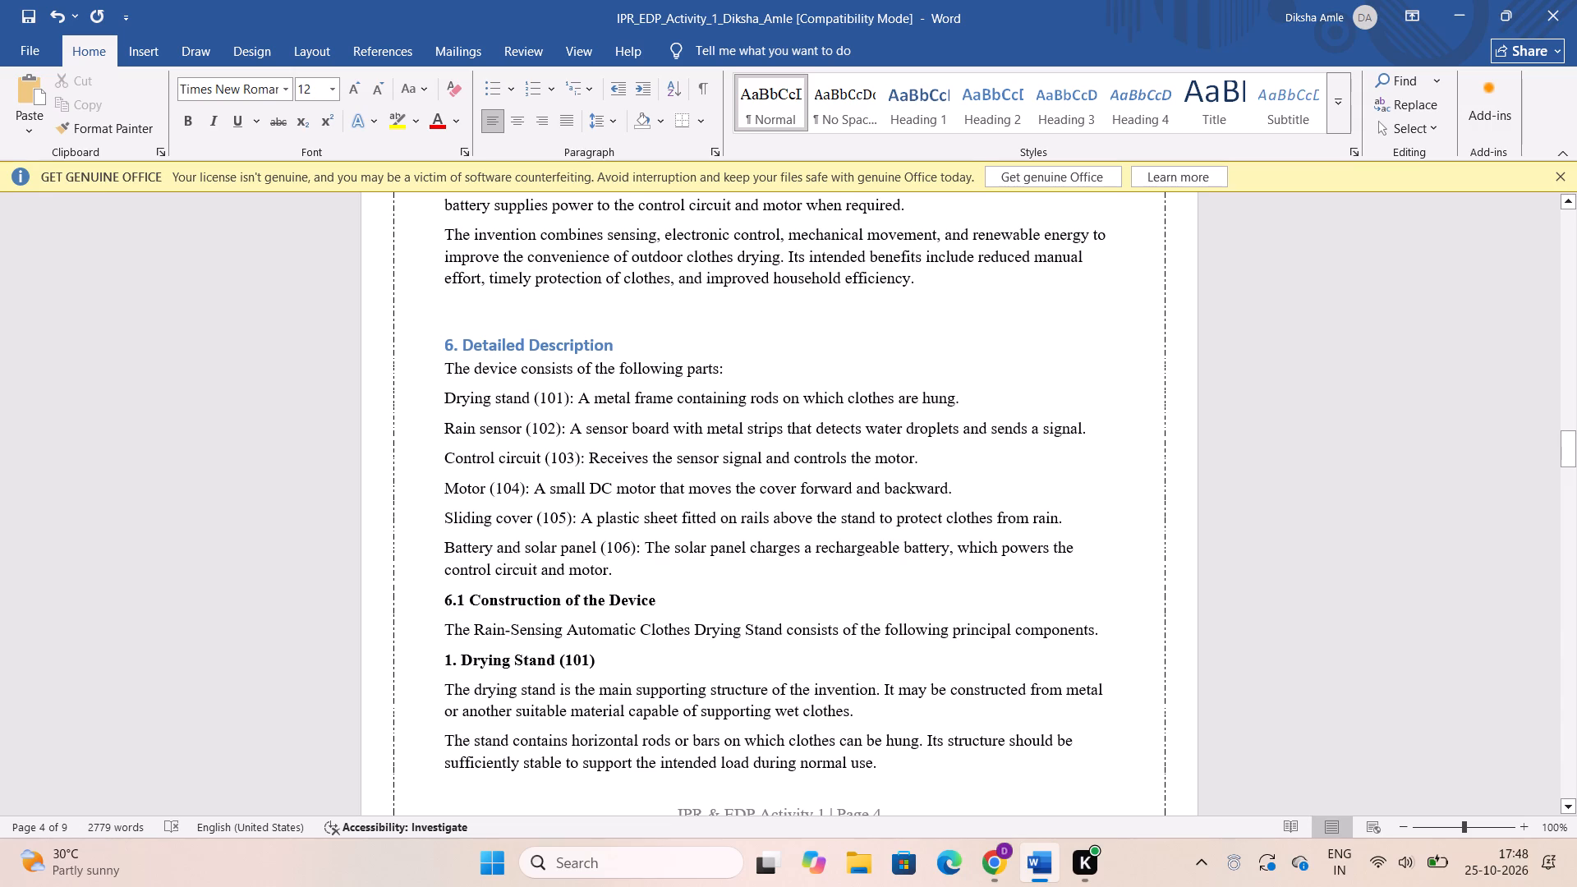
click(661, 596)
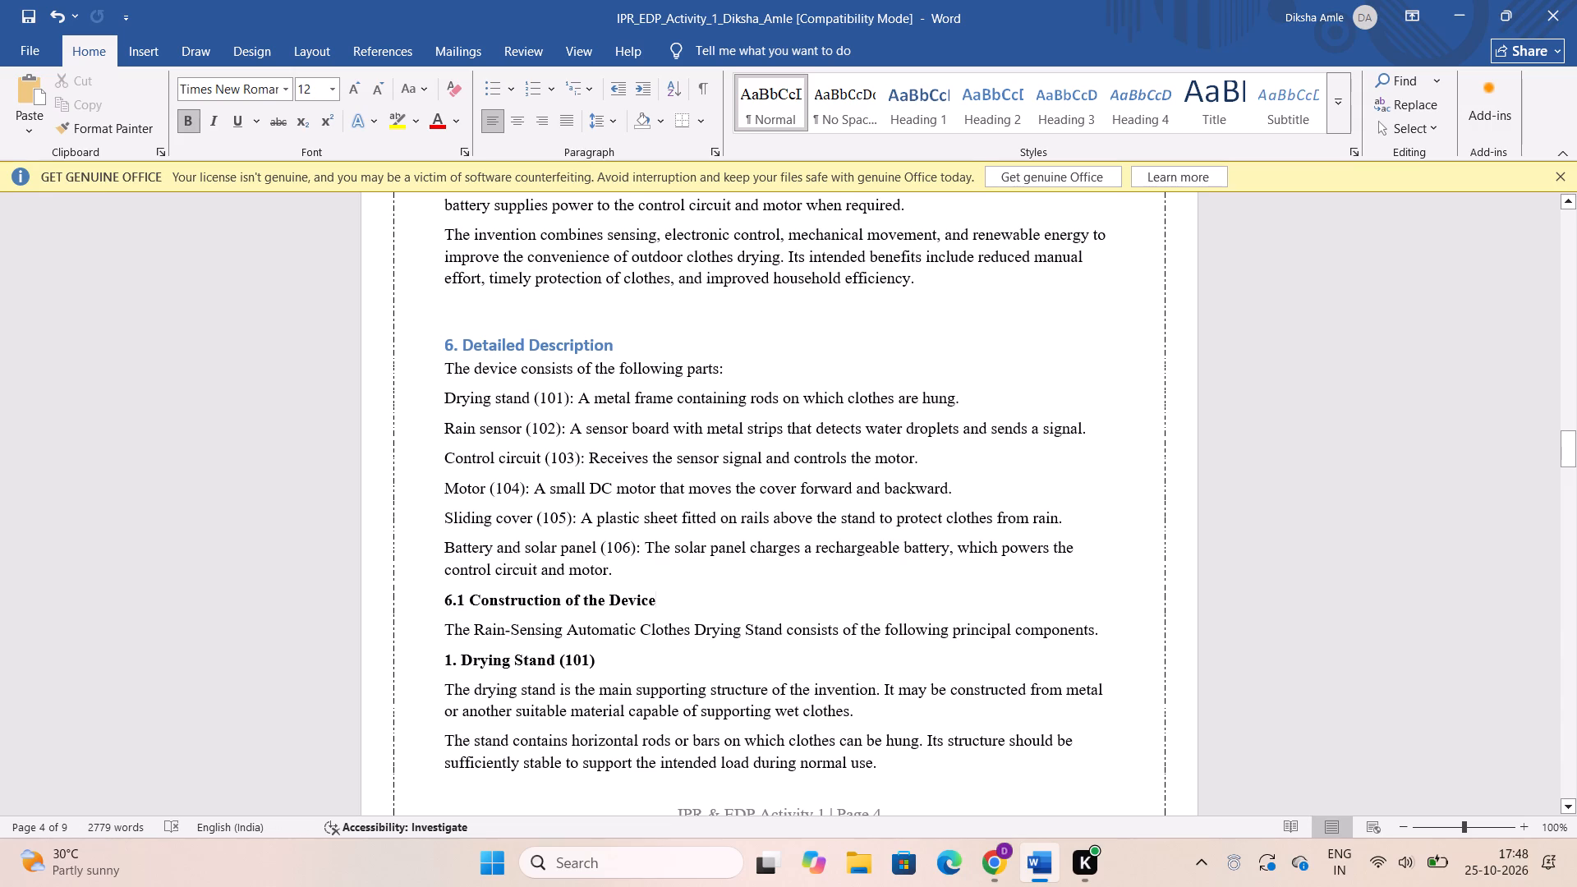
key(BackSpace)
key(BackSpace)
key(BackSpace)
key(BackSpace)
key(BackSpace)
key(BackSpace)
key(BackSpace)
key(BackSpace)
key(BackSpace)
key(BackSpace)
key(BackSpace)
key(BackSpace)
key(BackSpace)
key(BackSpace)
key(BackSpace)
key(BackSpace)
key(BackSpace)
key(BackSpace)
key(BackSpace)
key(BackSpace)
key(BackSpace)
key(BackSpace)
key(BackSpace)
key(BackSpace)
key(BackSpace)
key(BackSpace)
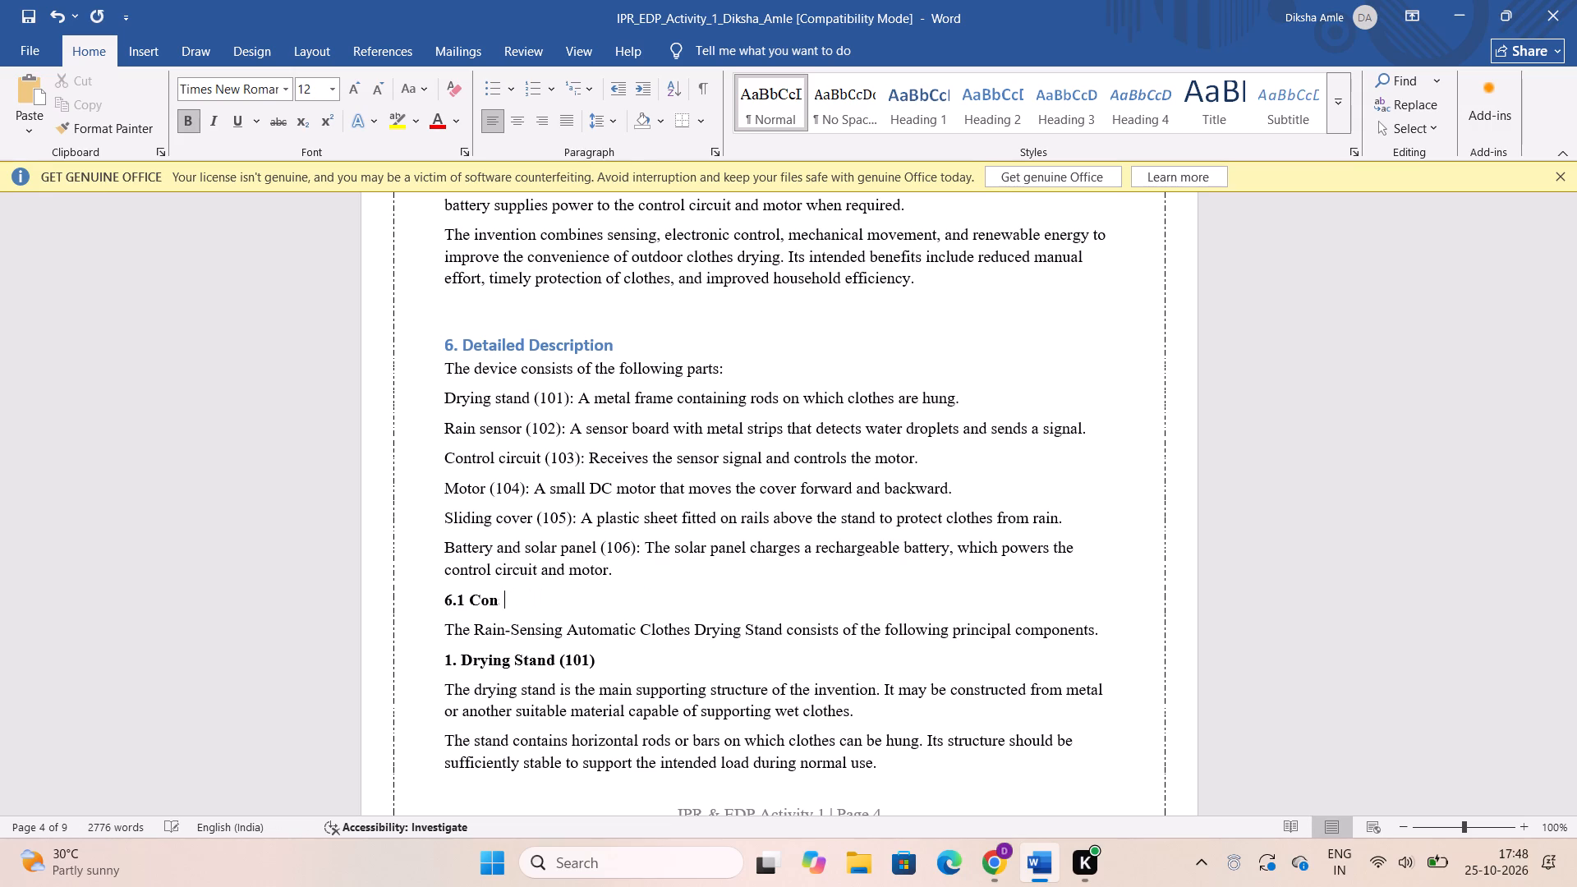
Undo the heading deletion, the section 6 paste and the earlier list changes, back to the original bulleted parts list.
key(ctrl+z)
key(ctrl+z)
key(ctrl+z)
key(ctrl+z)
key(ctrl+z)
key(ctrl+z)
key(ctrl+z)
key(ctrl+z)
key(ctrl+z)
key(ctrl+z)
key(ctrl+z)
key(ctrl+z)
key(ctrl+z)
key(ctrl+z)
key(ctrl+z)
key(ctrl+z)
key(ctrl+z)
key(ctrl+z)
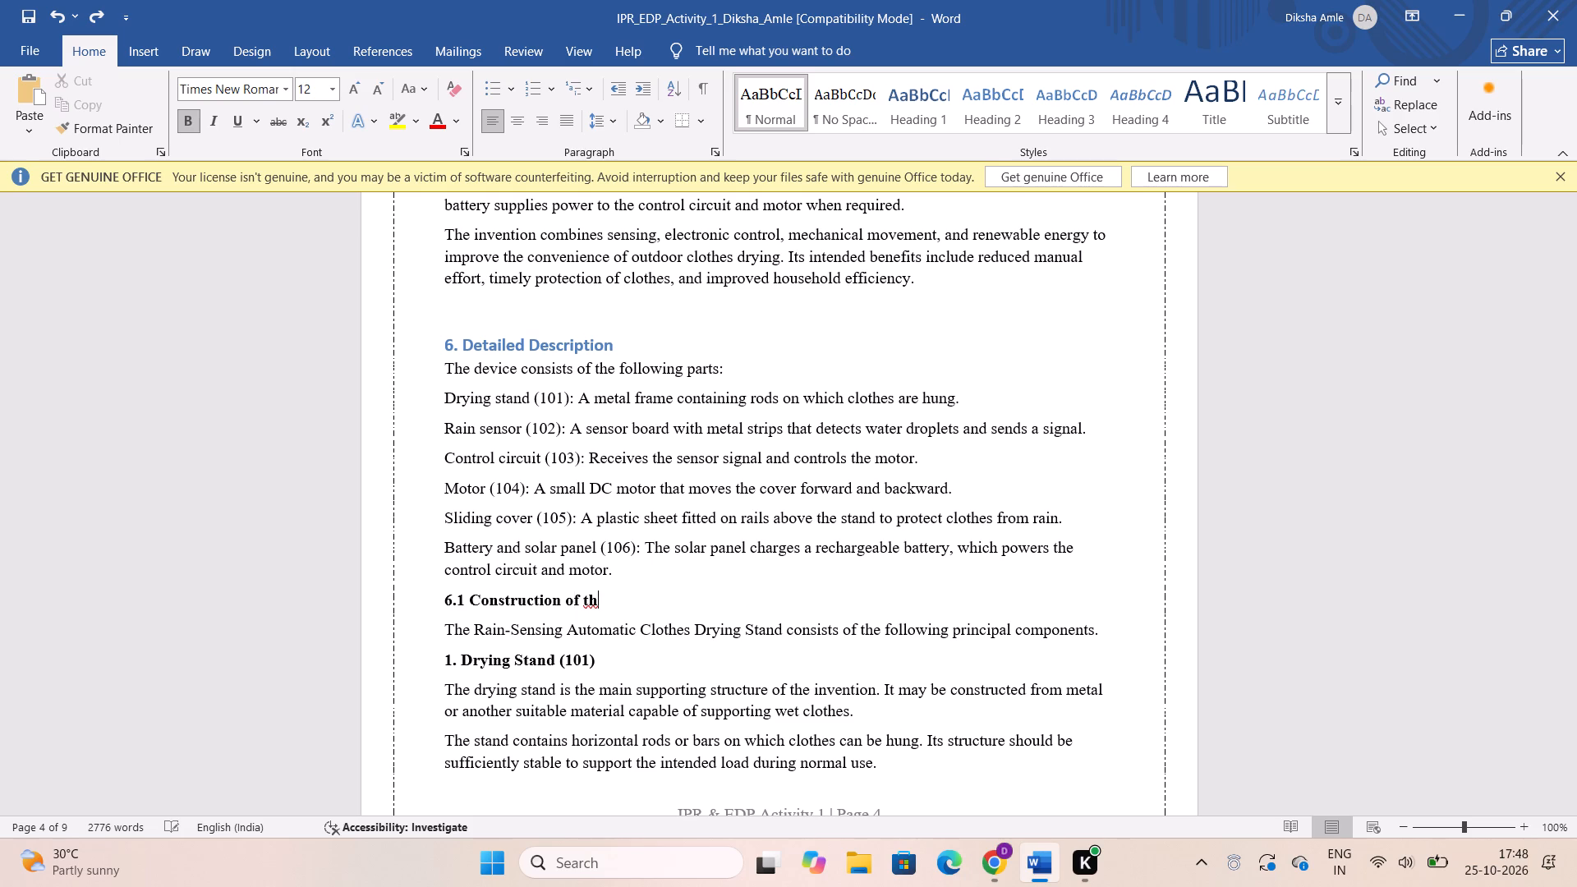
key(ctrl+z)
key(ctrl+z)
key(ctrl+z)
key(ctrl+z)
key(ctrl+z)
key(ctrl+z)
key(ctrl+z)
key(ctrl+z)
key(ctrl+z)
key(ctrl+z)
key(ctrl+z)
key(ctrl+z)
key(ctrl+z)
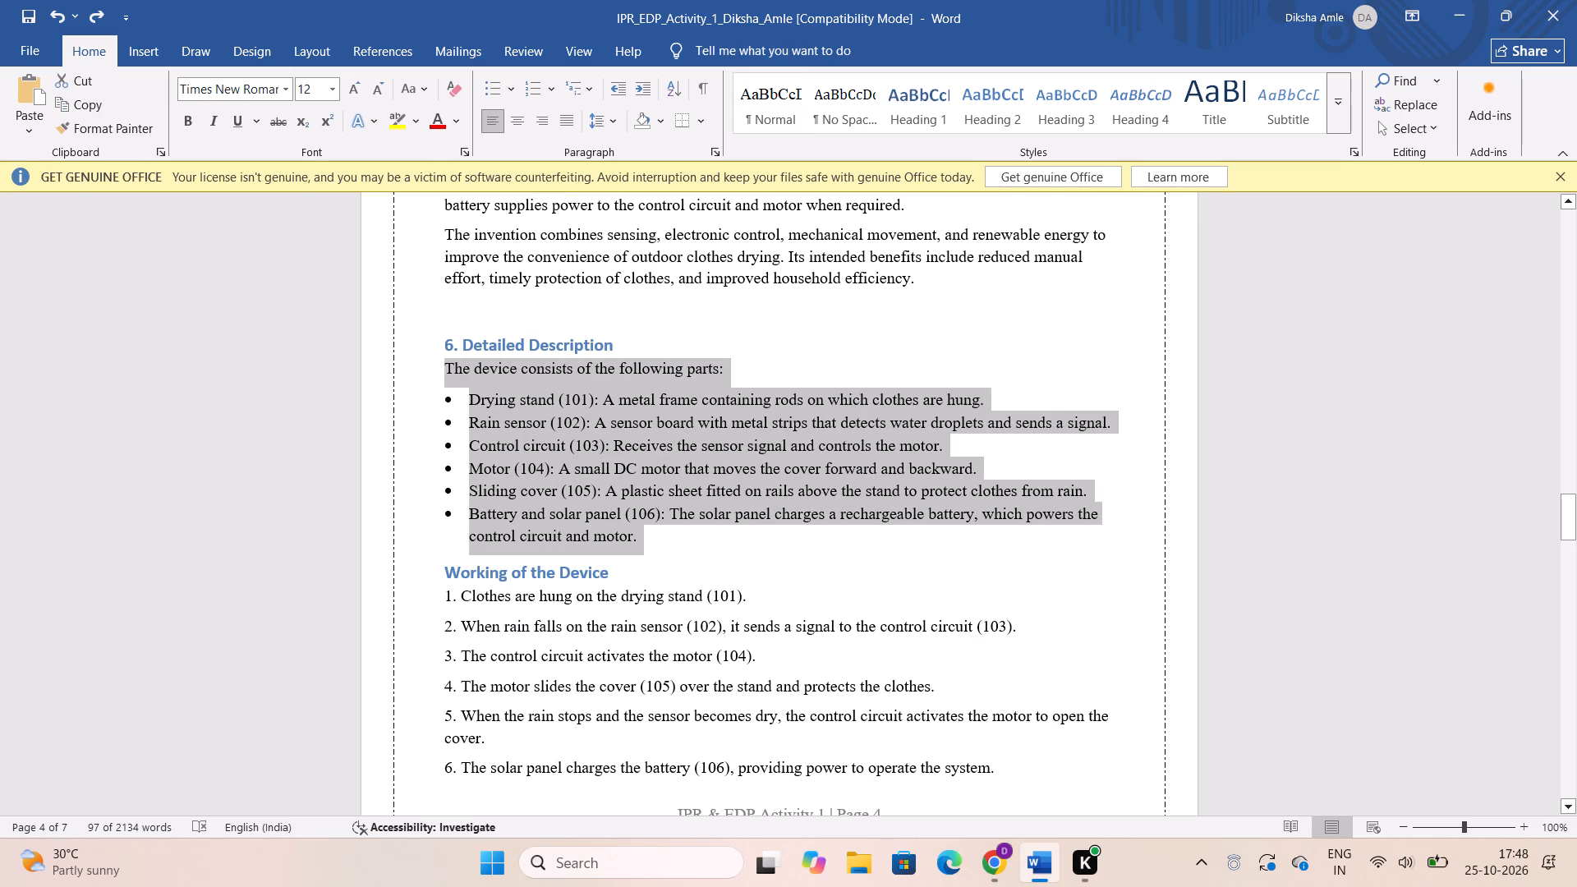
Delete the bulleted parts list, from Drying stand (101) to Battery and solar panel (106), under "6. Detailed Description".
click(704, 567)
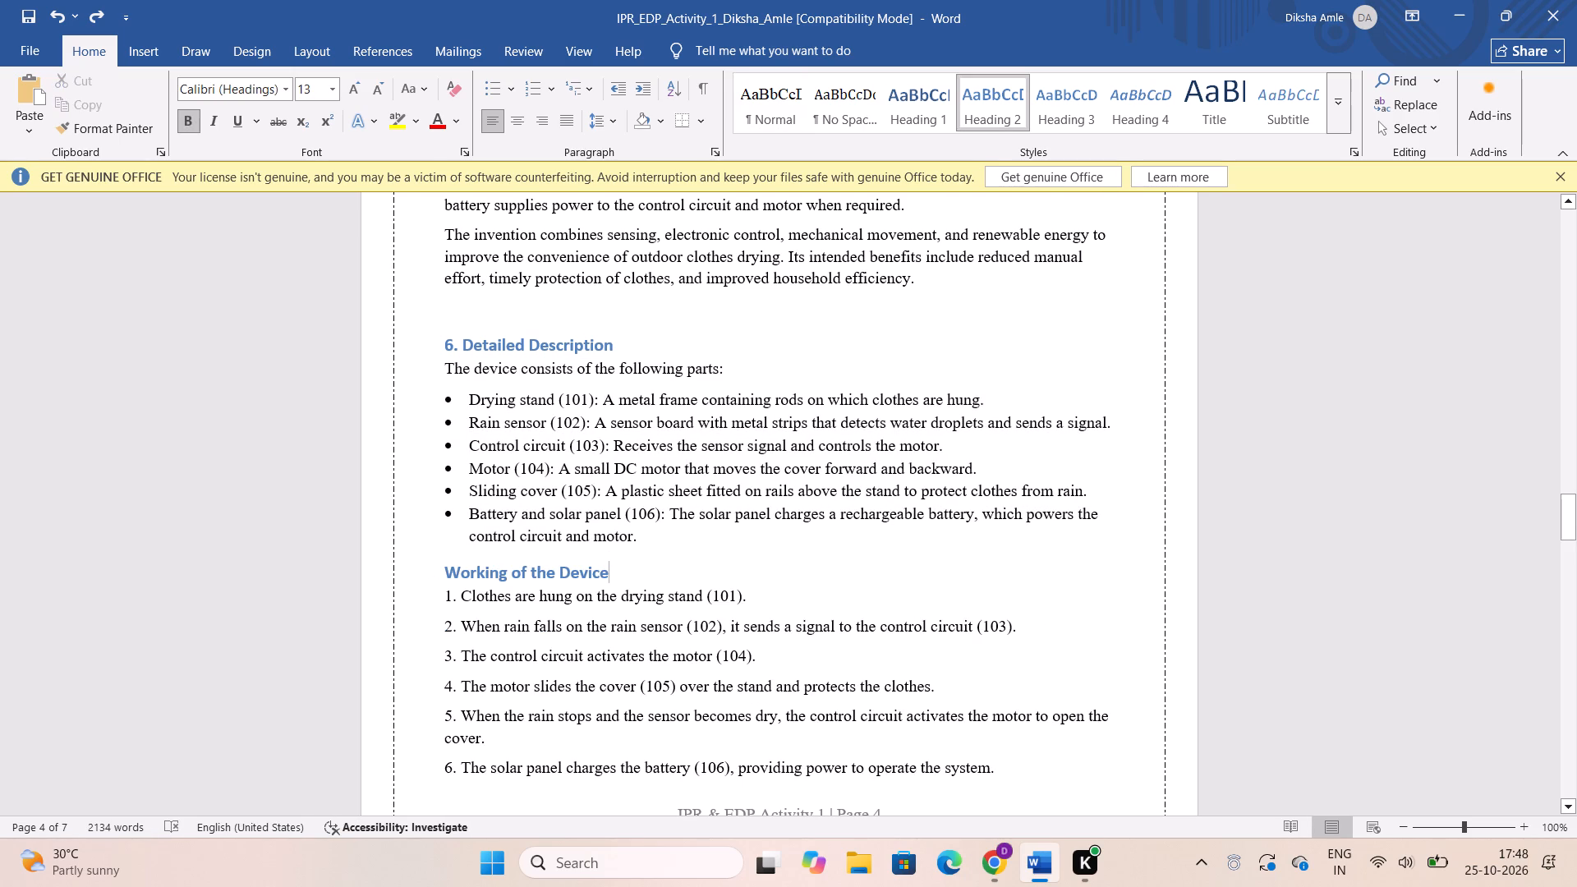
drag(465, 389, 600, 511)
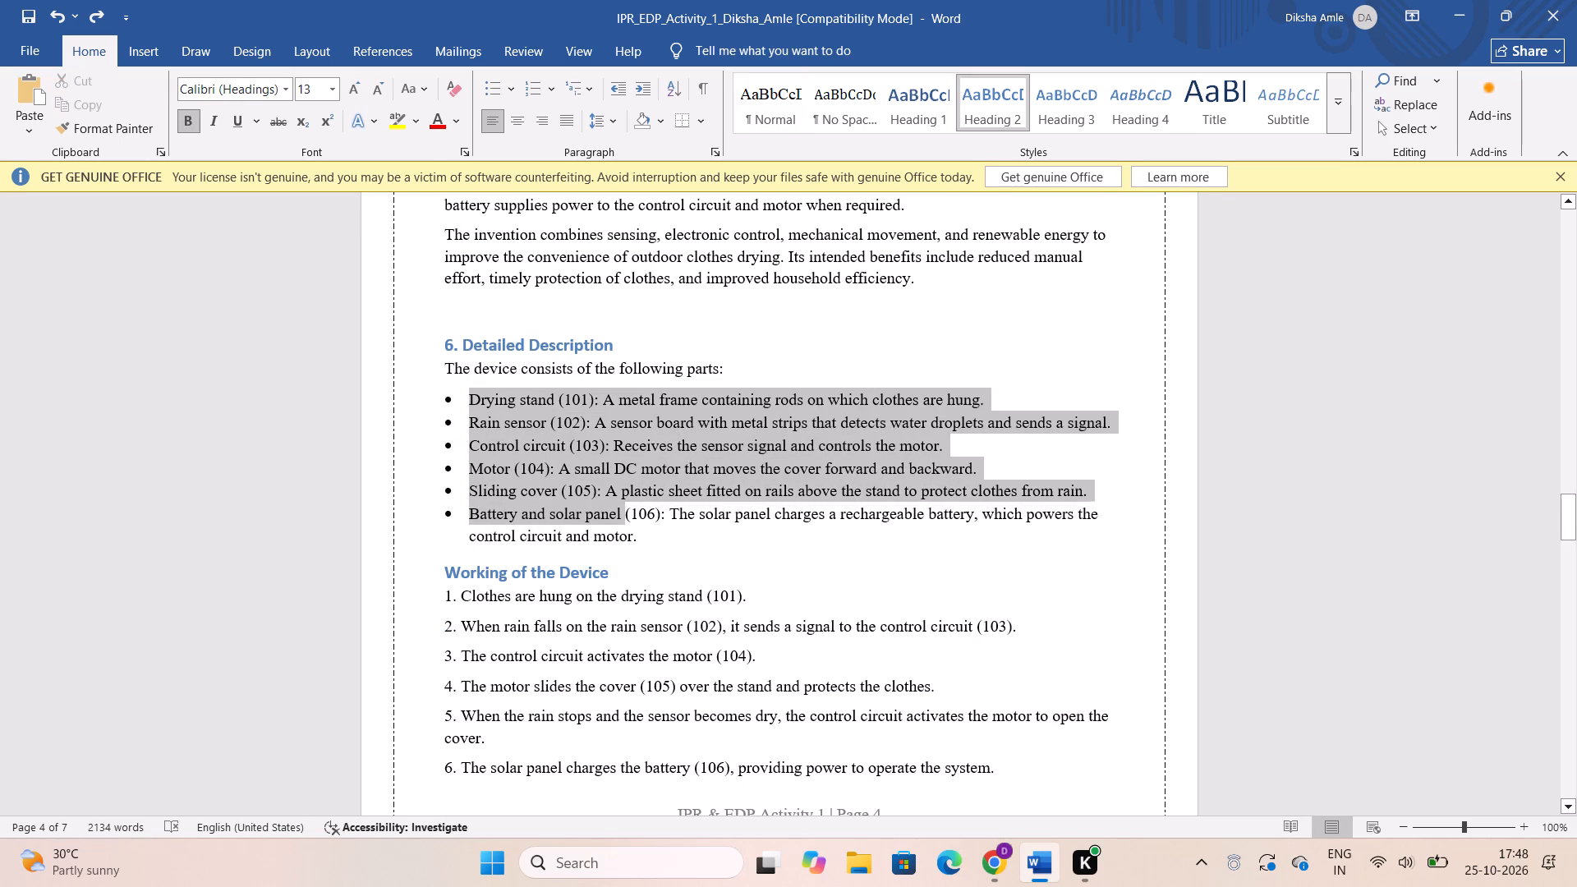
drag(600, 511, 668, 540)
key(BackSpace)
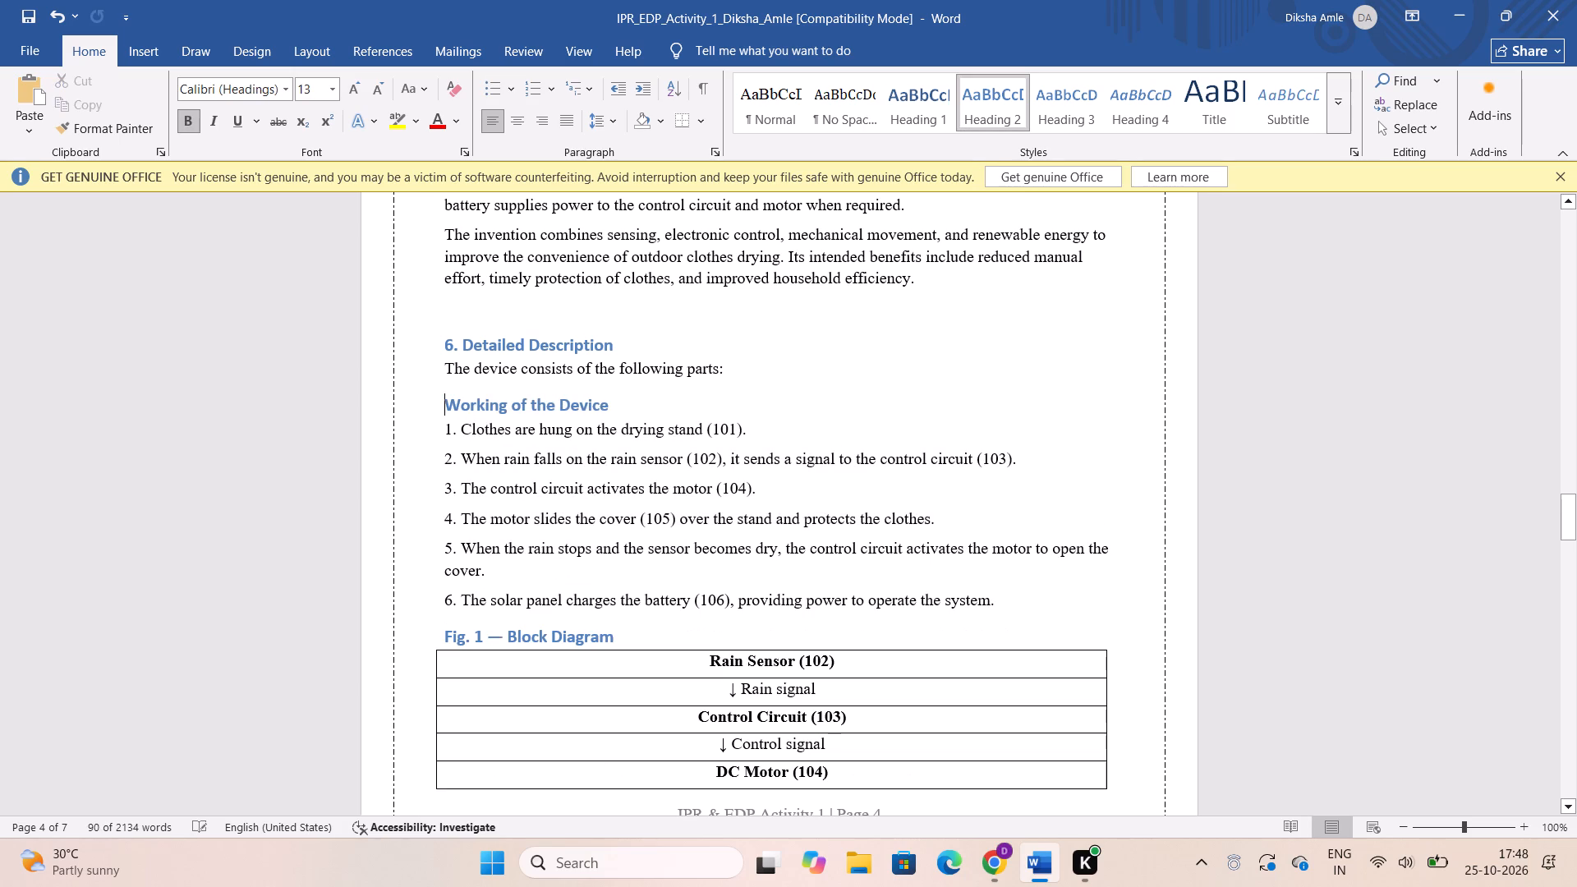
Replace the line "The device consists of the following parts:" under "6. Detailed Description" with ChatGPT's copied section 6 content.
click(749, 373)
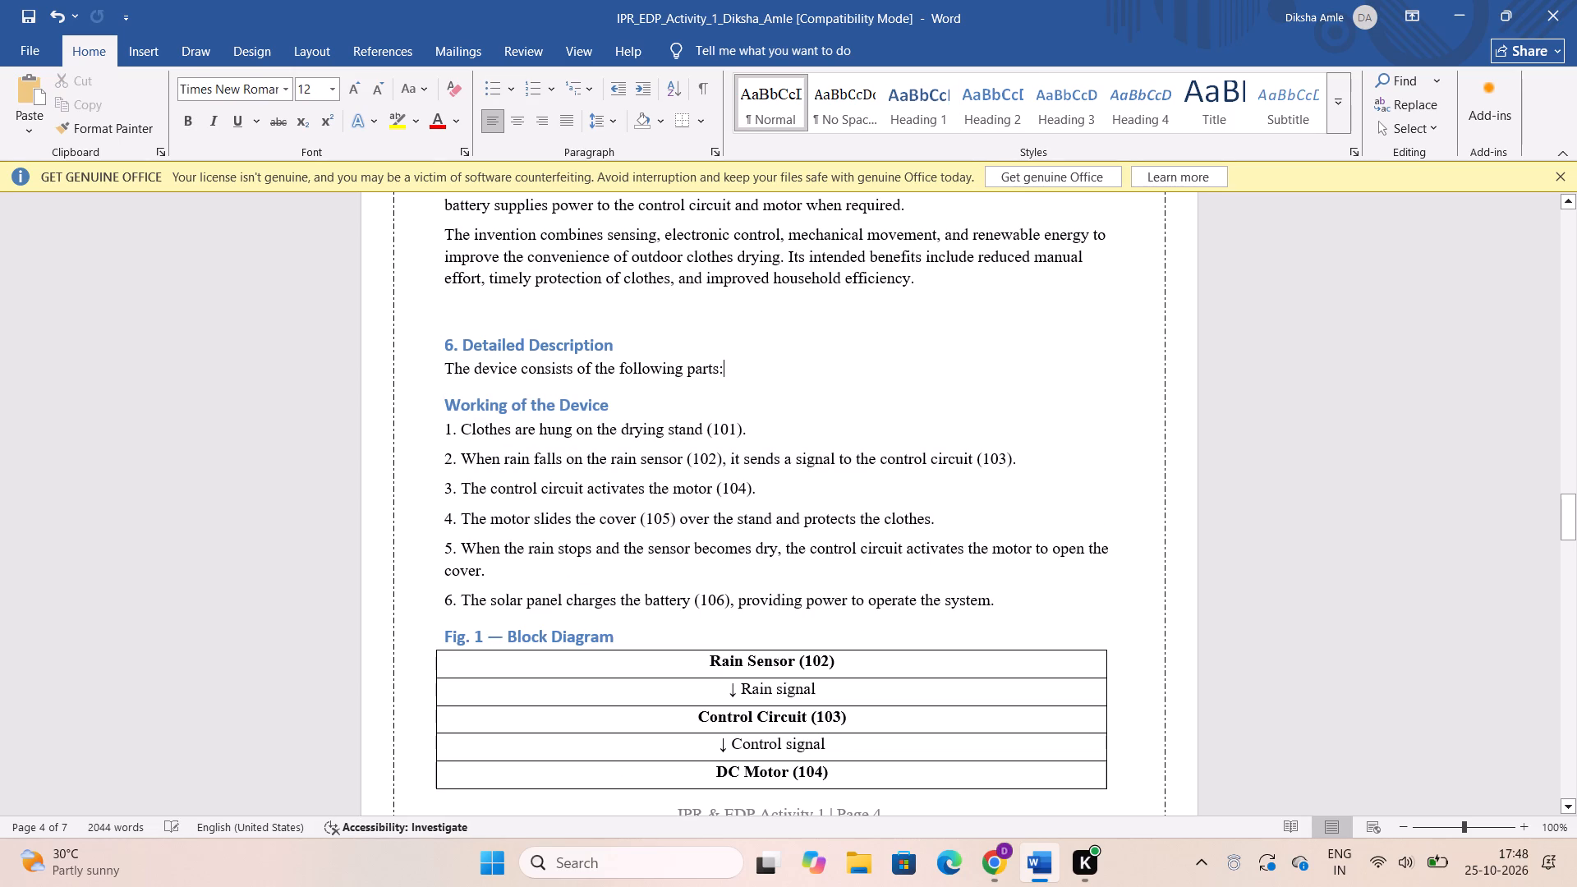
key(BackSpace)
key(BackSpace)
key(BackSpace)
key(BackSpace)
key(BackSpace)
key(BackSpace)
key(BackSpace)
key(BackSpace)
key(BackSpace)
key(BackSpace)
key(BackSpace)
key(BackSpace)
key(BackSpace)
key(BackSpace)
key(BackSpace)
key(BackSpace)
key(BackSpace)
key(BackSpace)
key(BackSpace)
key(BackSpace)
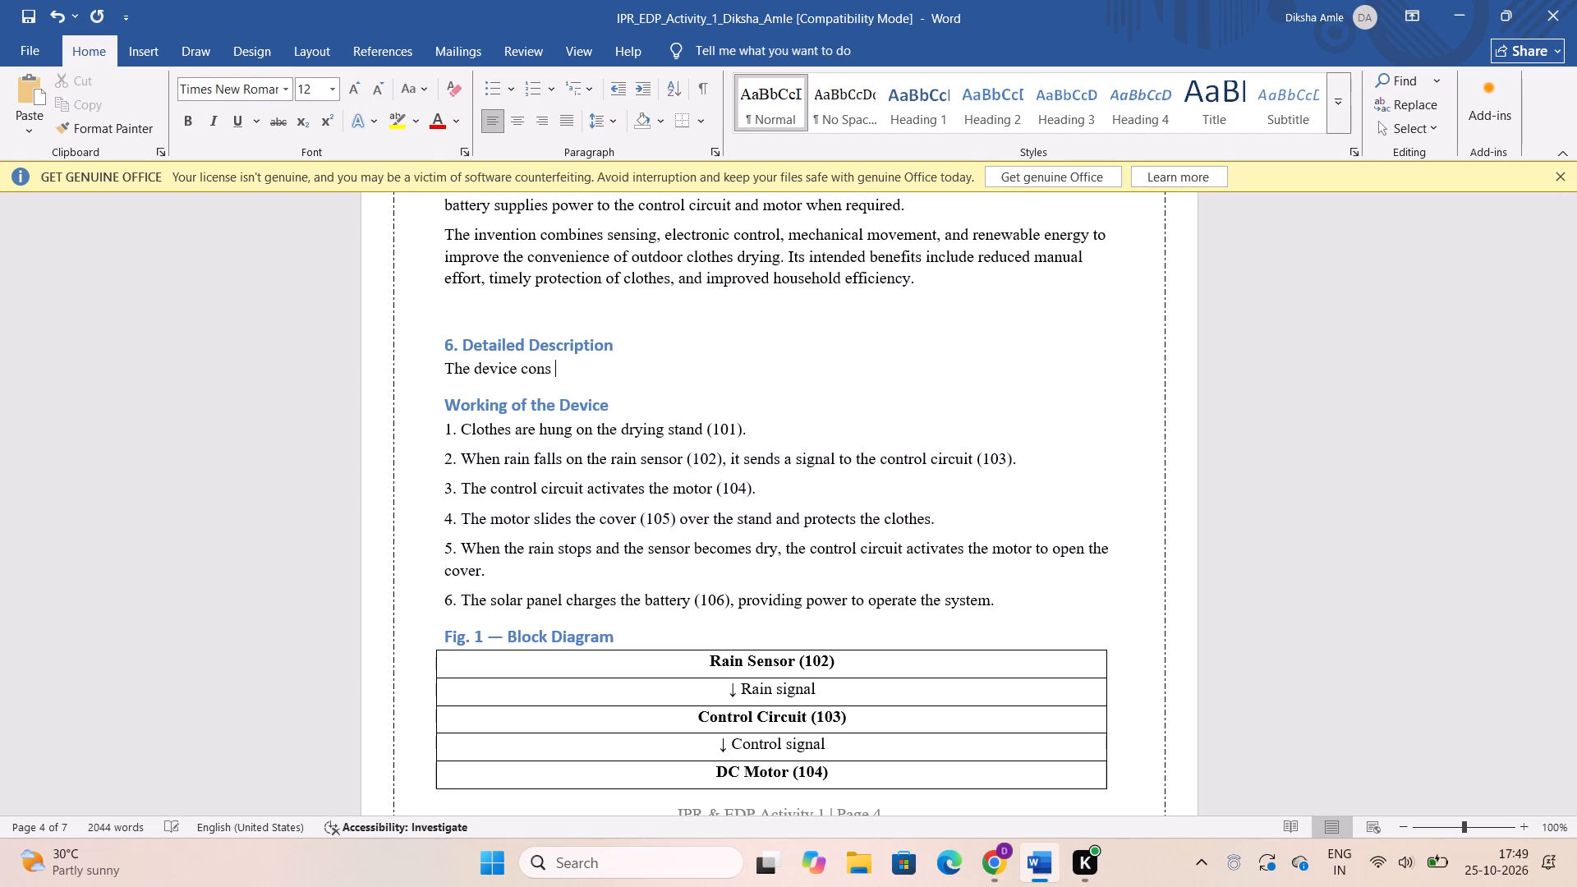
key(BackSpace)
key(BackSpace)
key(BackSpace)
key(BackSpace)
key(BackSpace)
key(BackSpace)
key(BackSpace)
key(BackSpace)
key(BackSpace)
key(BackSpace)
key(ctrl+v)
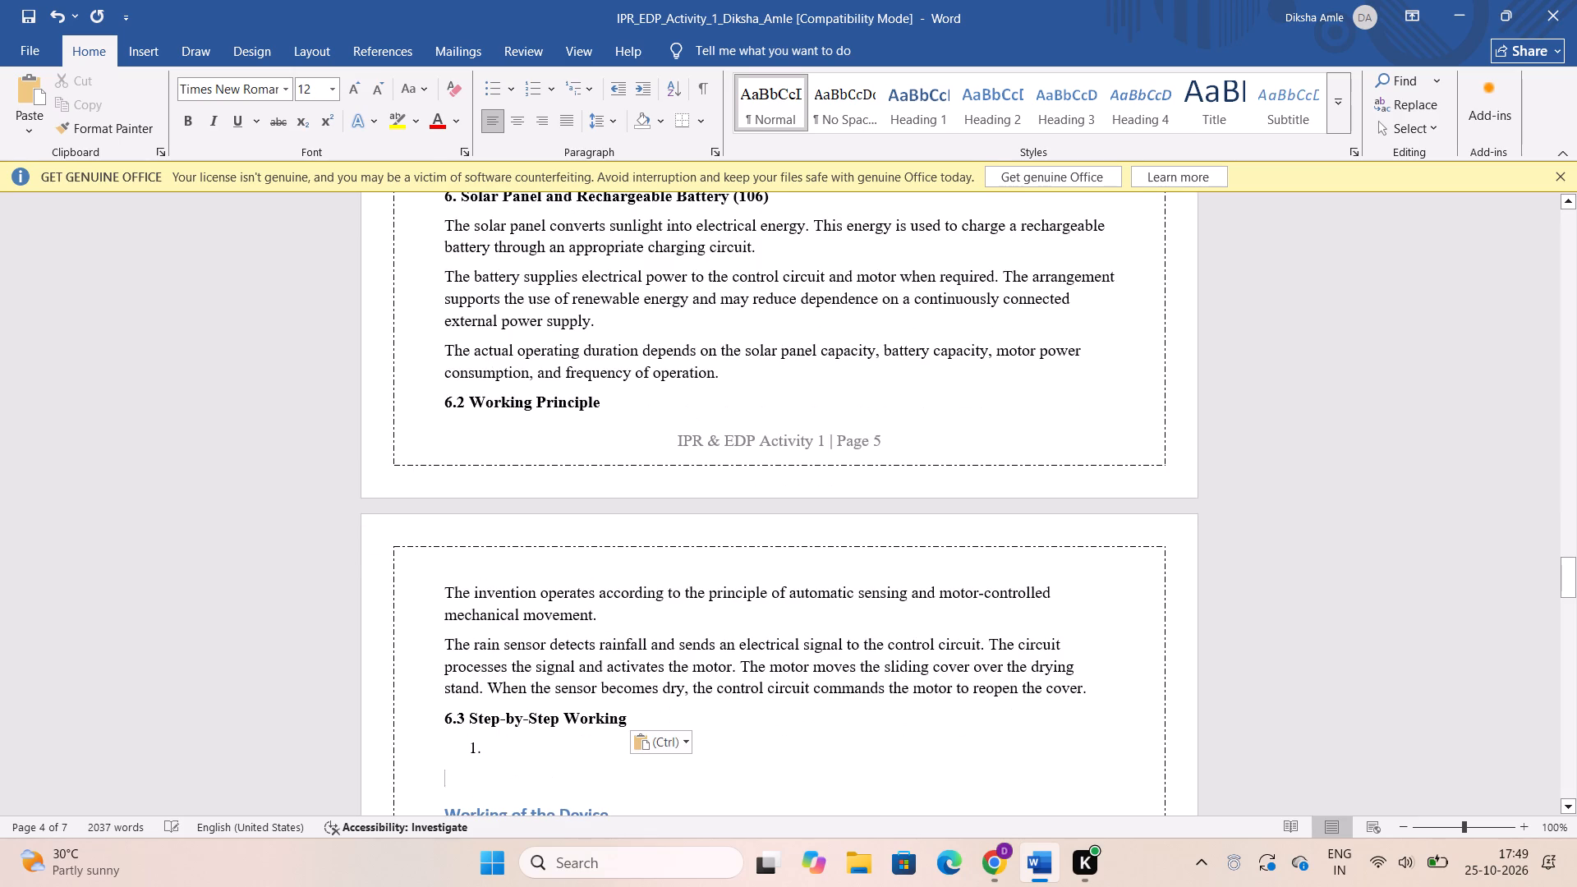
Check the pasted section 6 content and delete the "6.3 Step-by-Step Working" heading text at its end.
scroll(934, 324, up, 7)
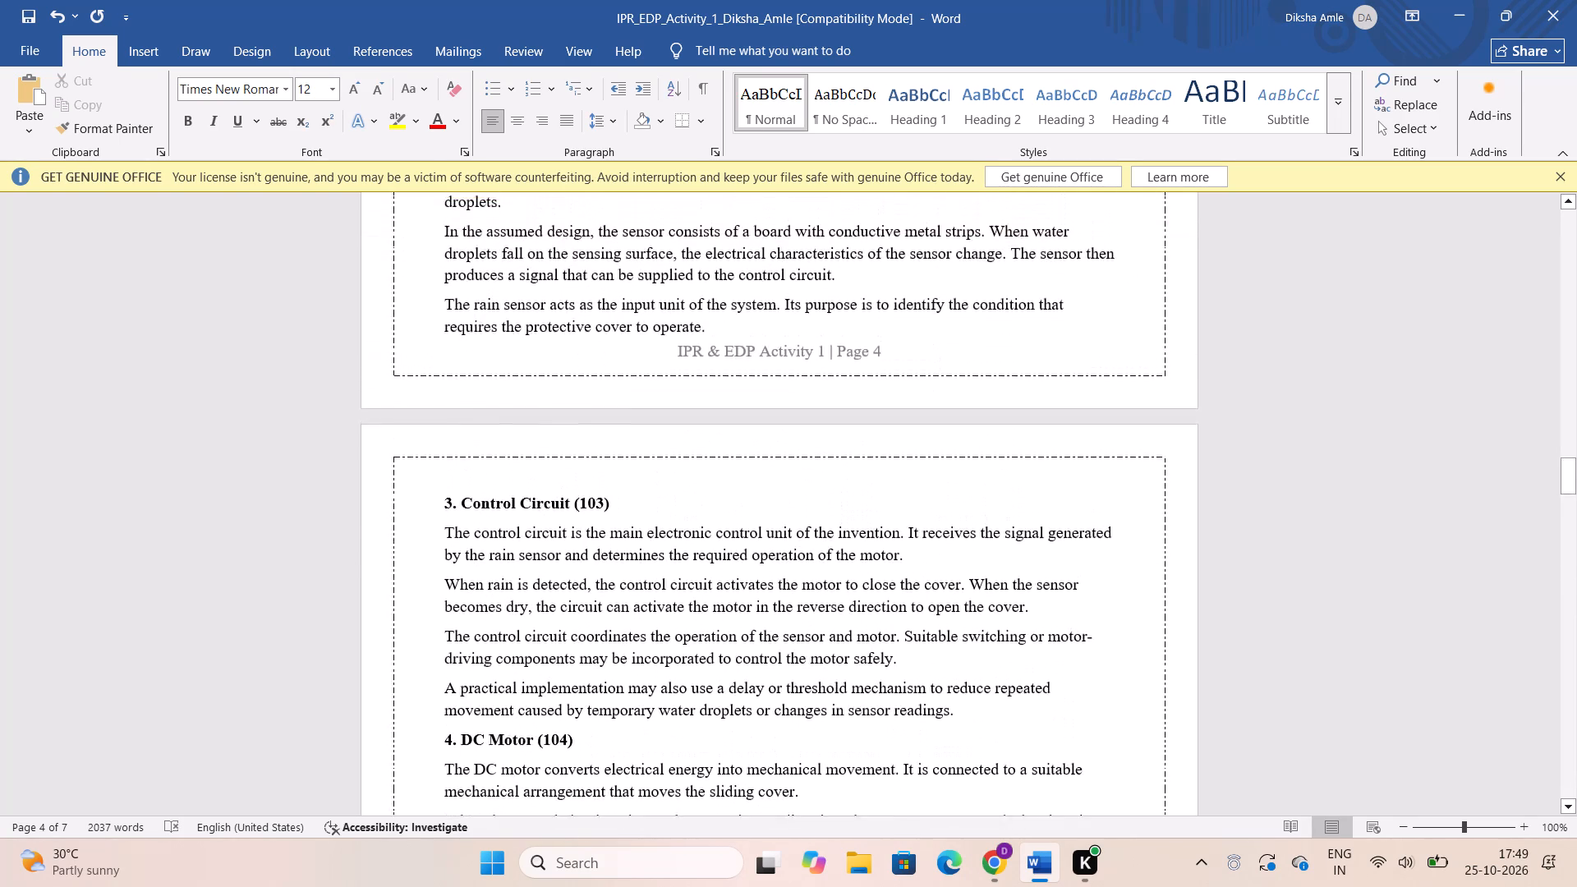
scroll(934, 324, up, 2)
scroll(934, 324, down, 3)
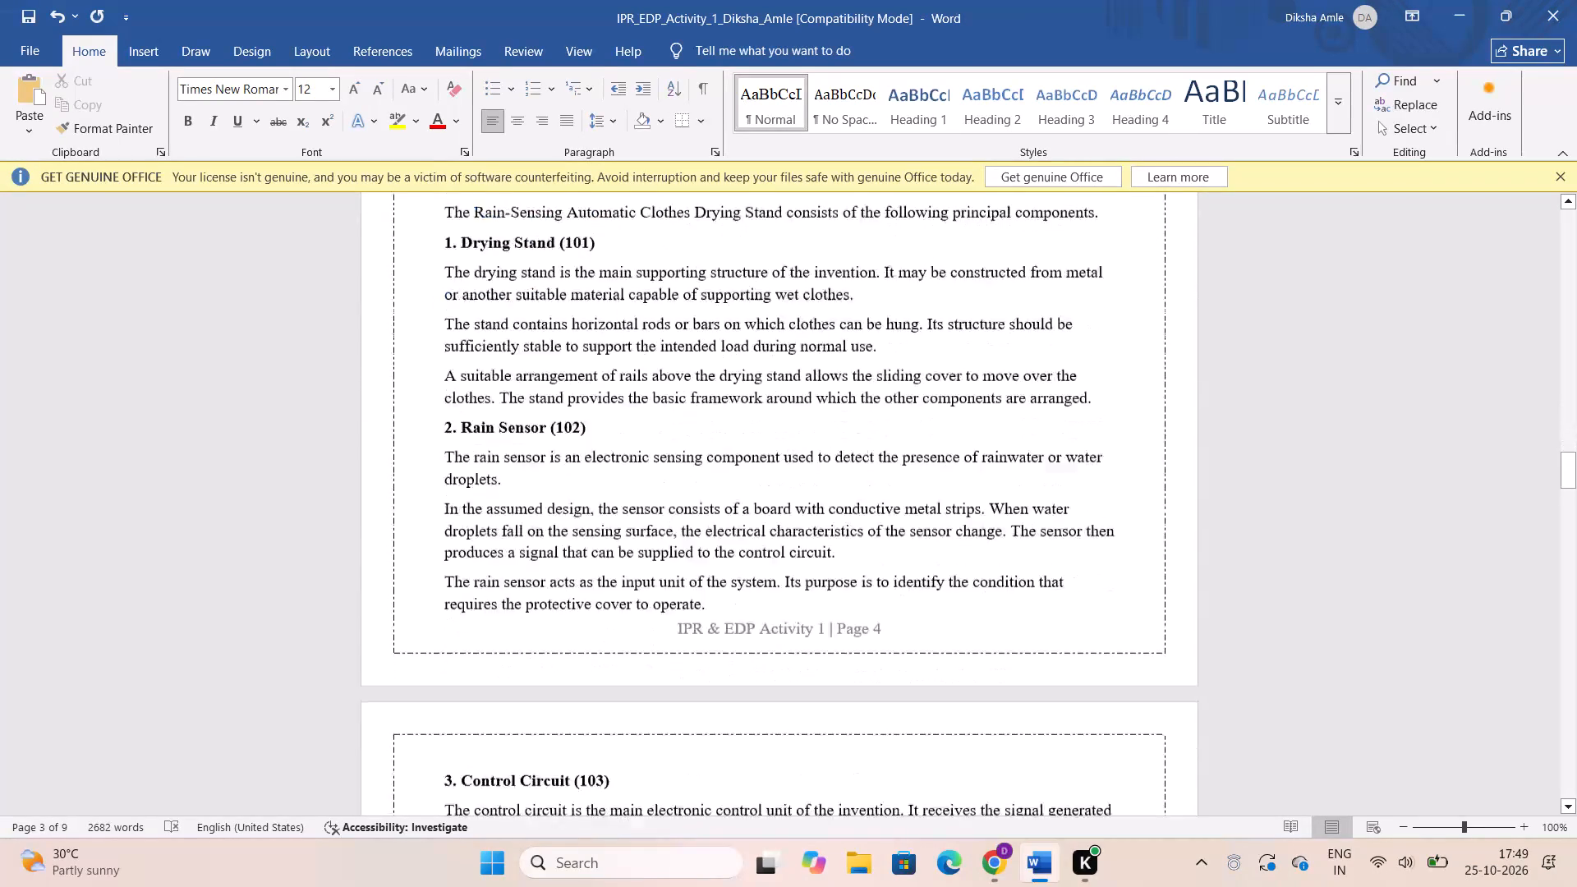
scroll(934, 324, down, 7)
scroll(934, 324, up, 1)
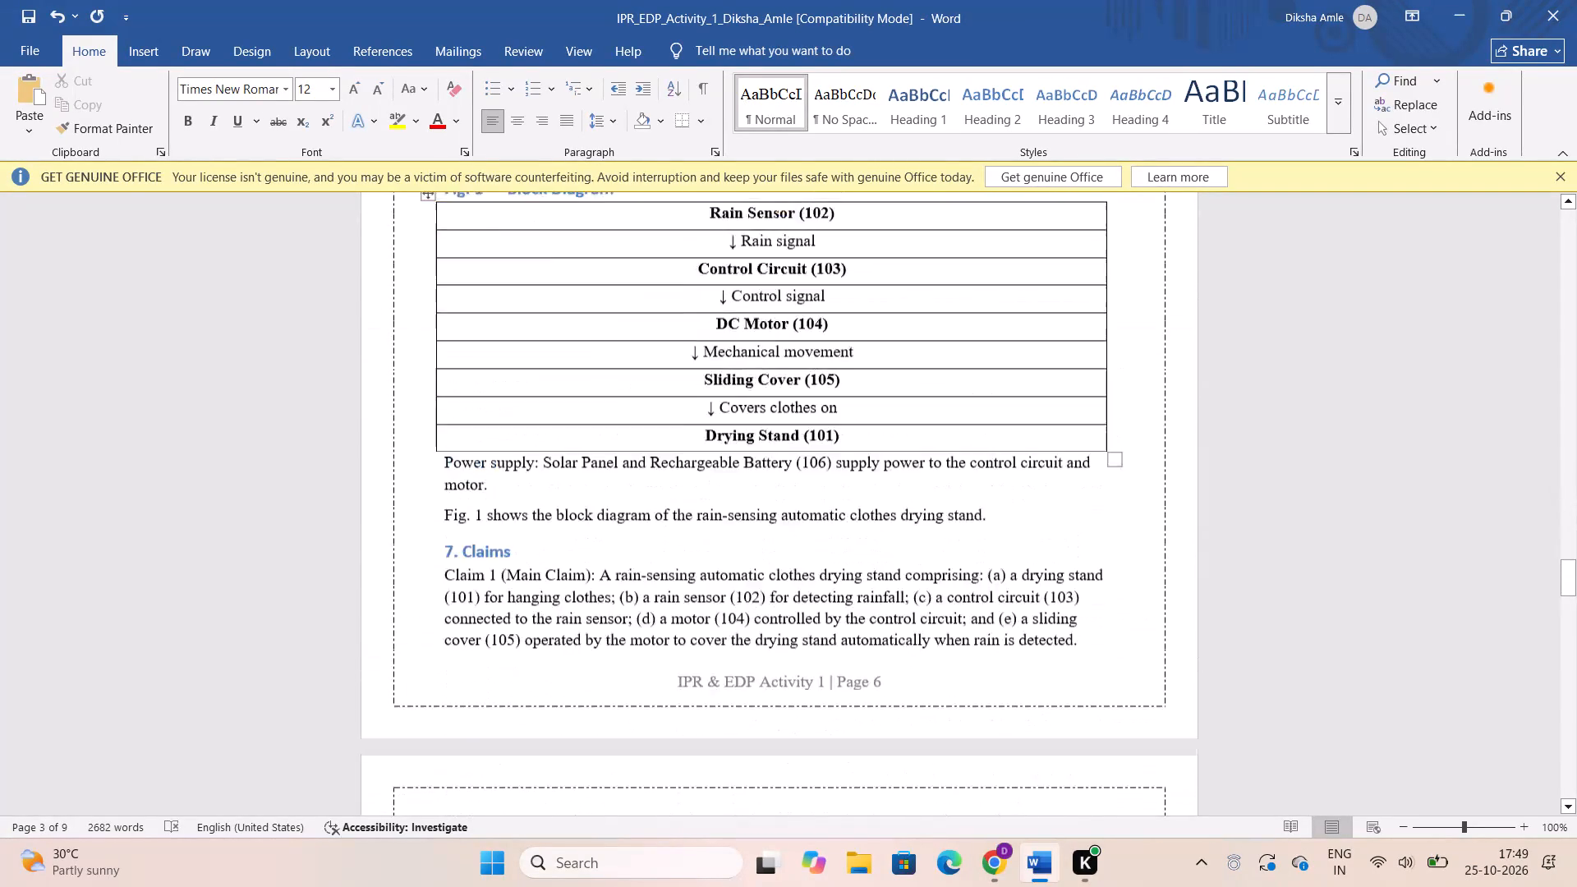
scroll(934, 324, up, 2)
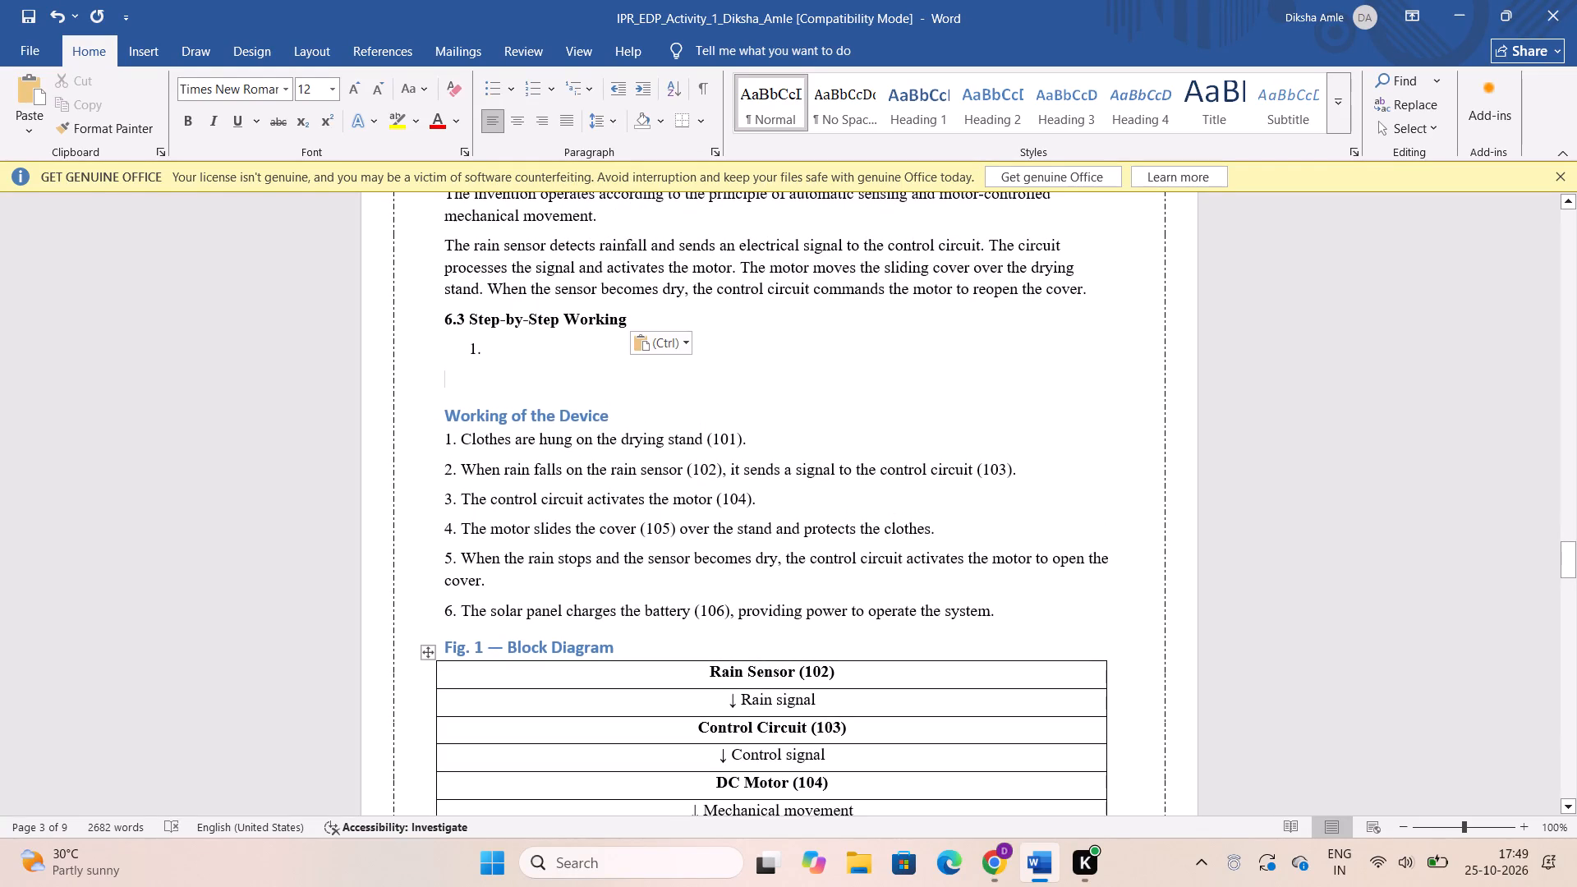
click(684, 319)
key(BackSpace)
key(BackSpace)
key(BackSpace)
key(BackSpace)
key(BackSpace)
key(BackSpace)
key(BackSpace)
key(BackSpace)
key(BackSpace)
key(BackSpace)
key(BackSpace)
key(BackSpace)
key(BackSpace)
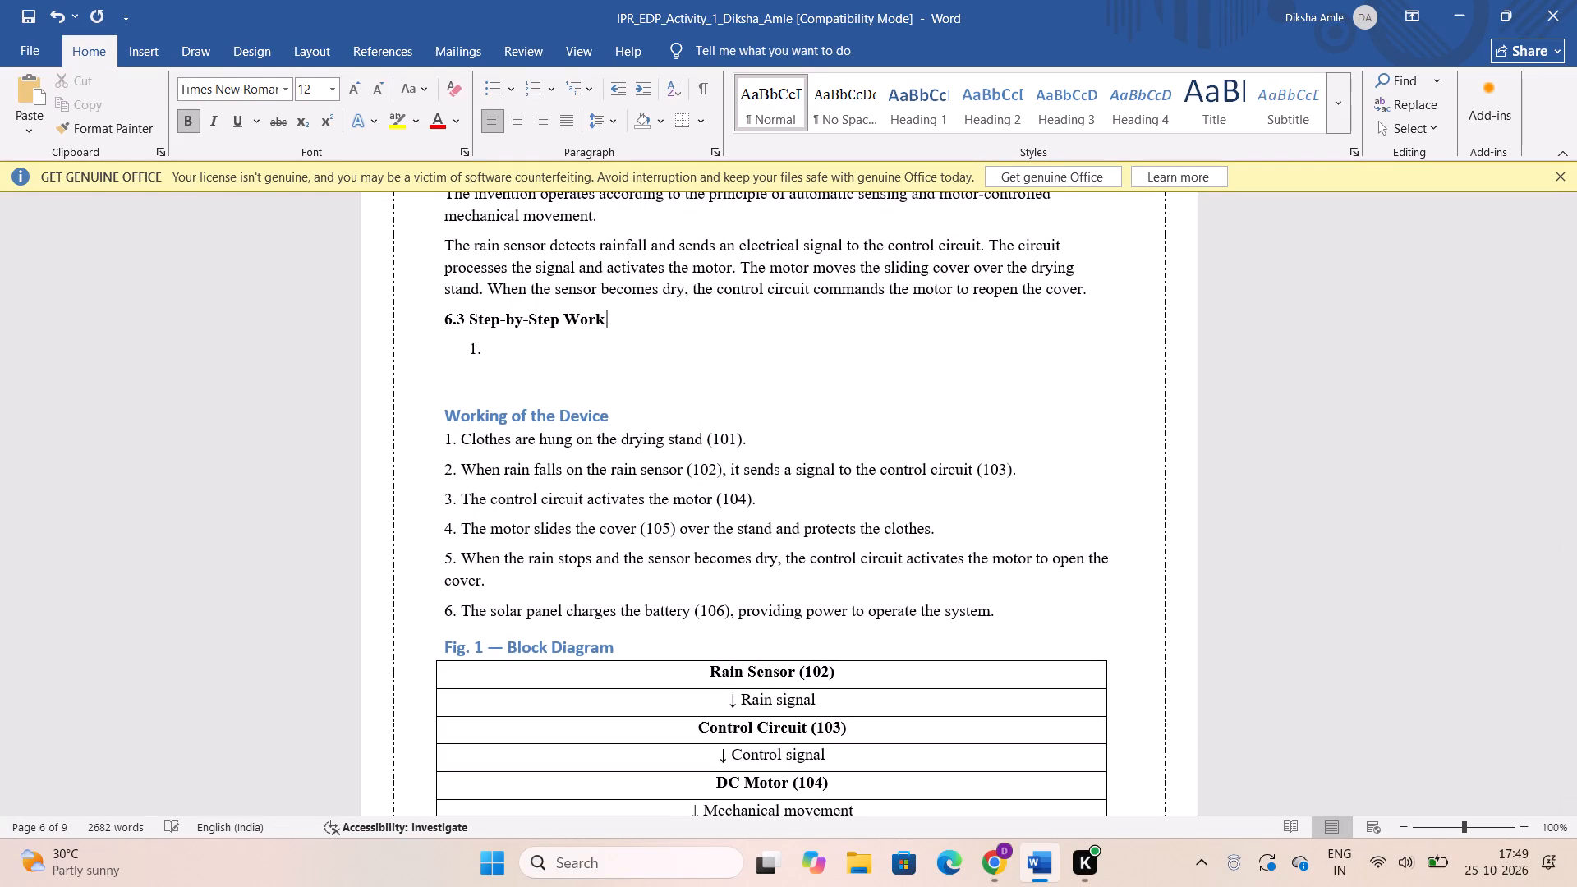
key(BackSpace)
key(BackSpace)
key(BackSpace)
key(BackSpace)
key(BackSpace)
key(BackSpace)
key(BackSpace)
key(BackSpace)
key(BackSpace)
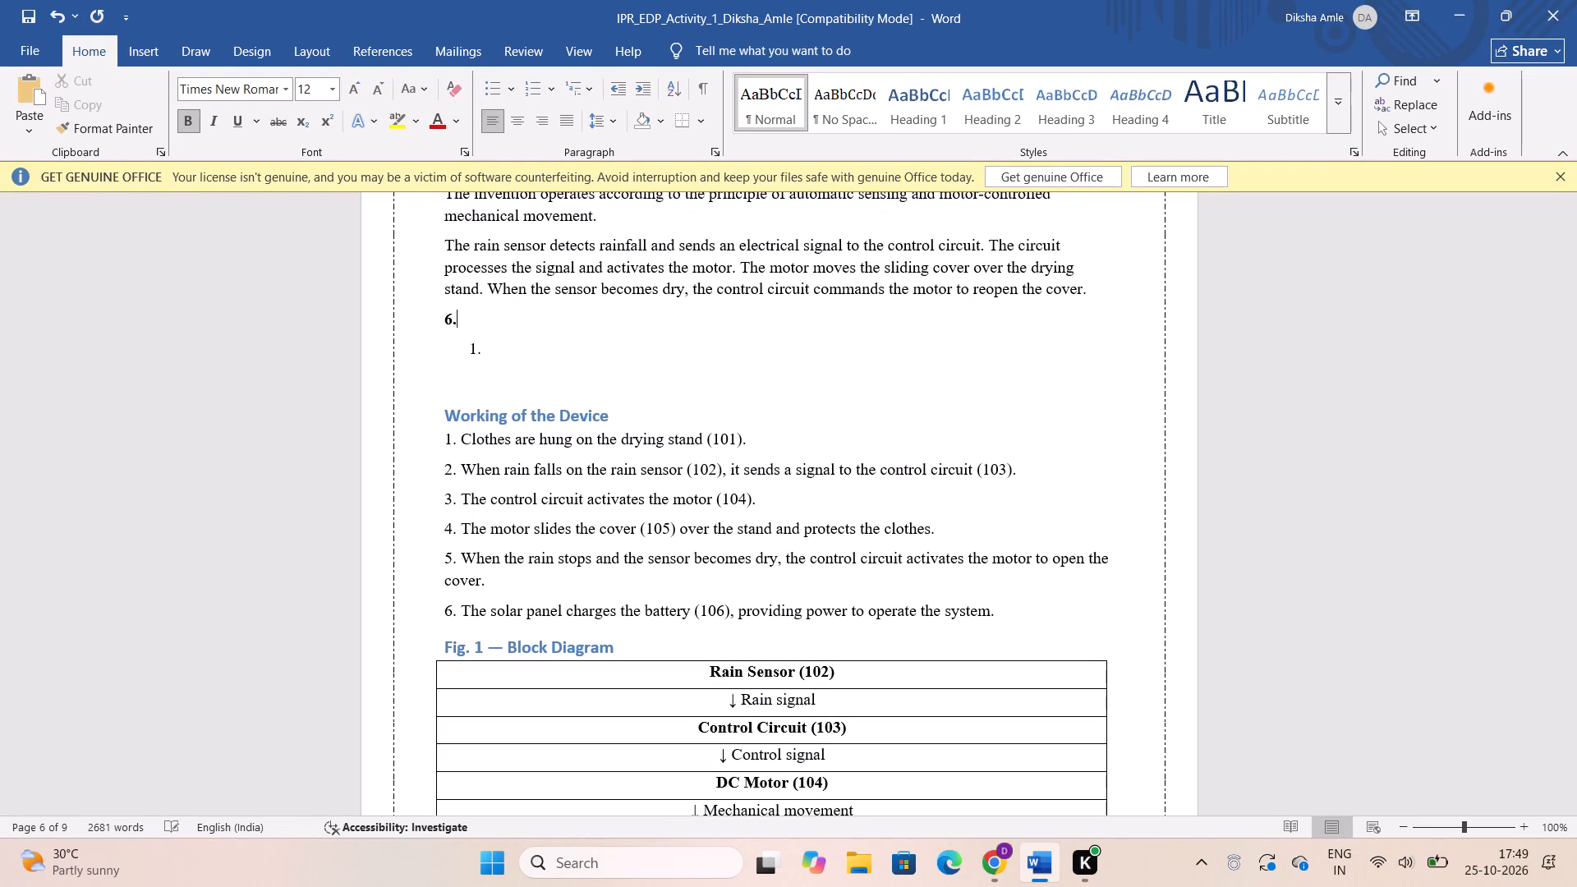
key(BackSpace)
key(BackSpace)
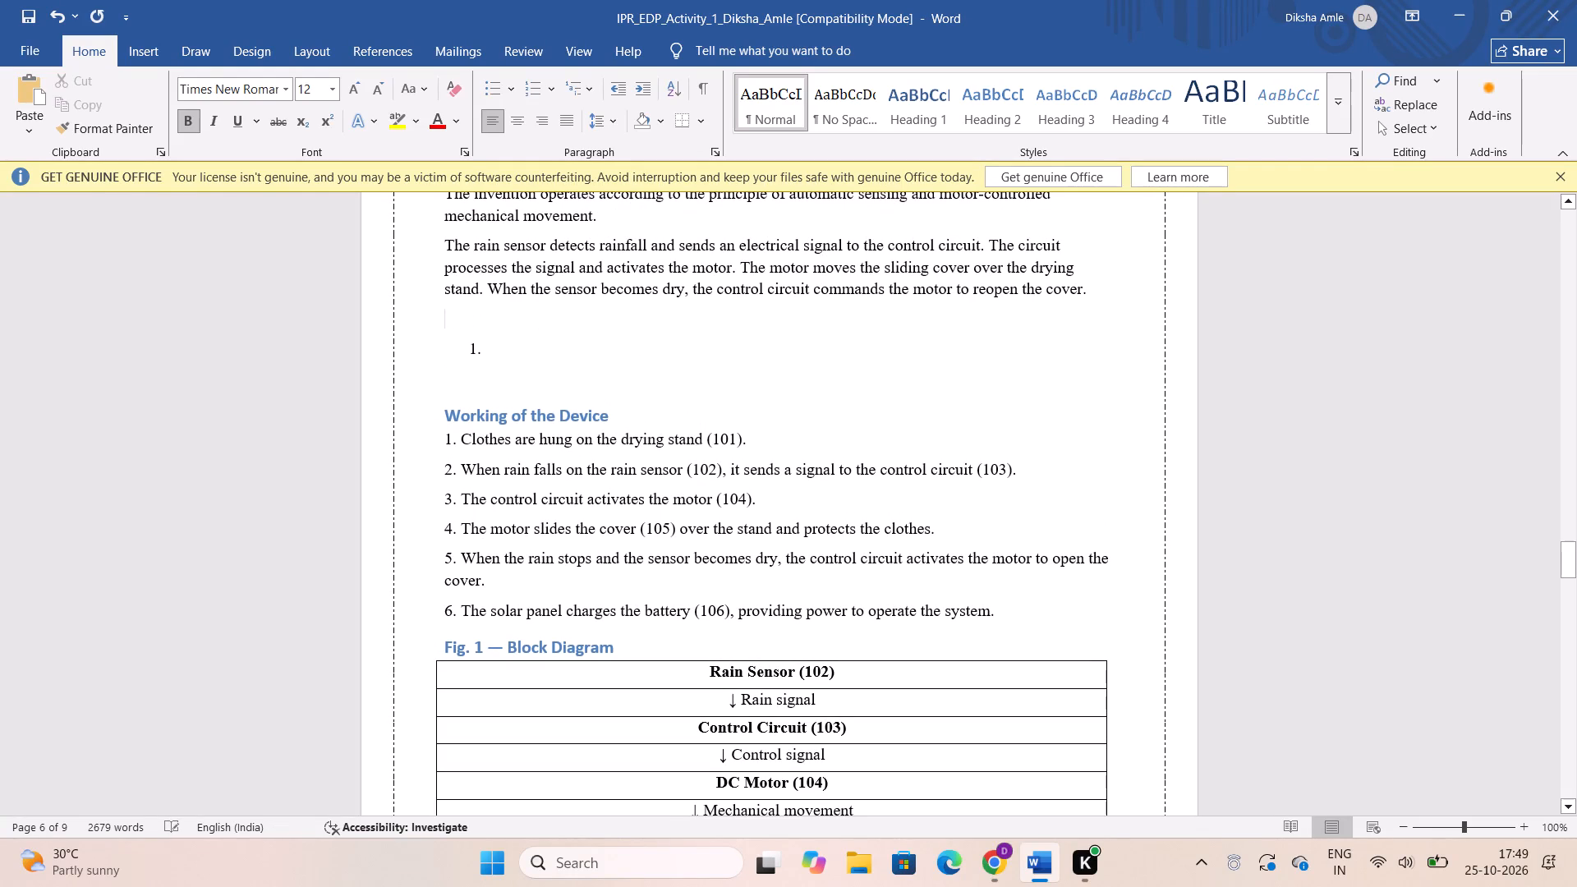
Remove the blank lines and the empty numbered item between the Working Principle text and "Working of the Device".
click(442, 411)
key(BackSpace)
key(BackSpace)
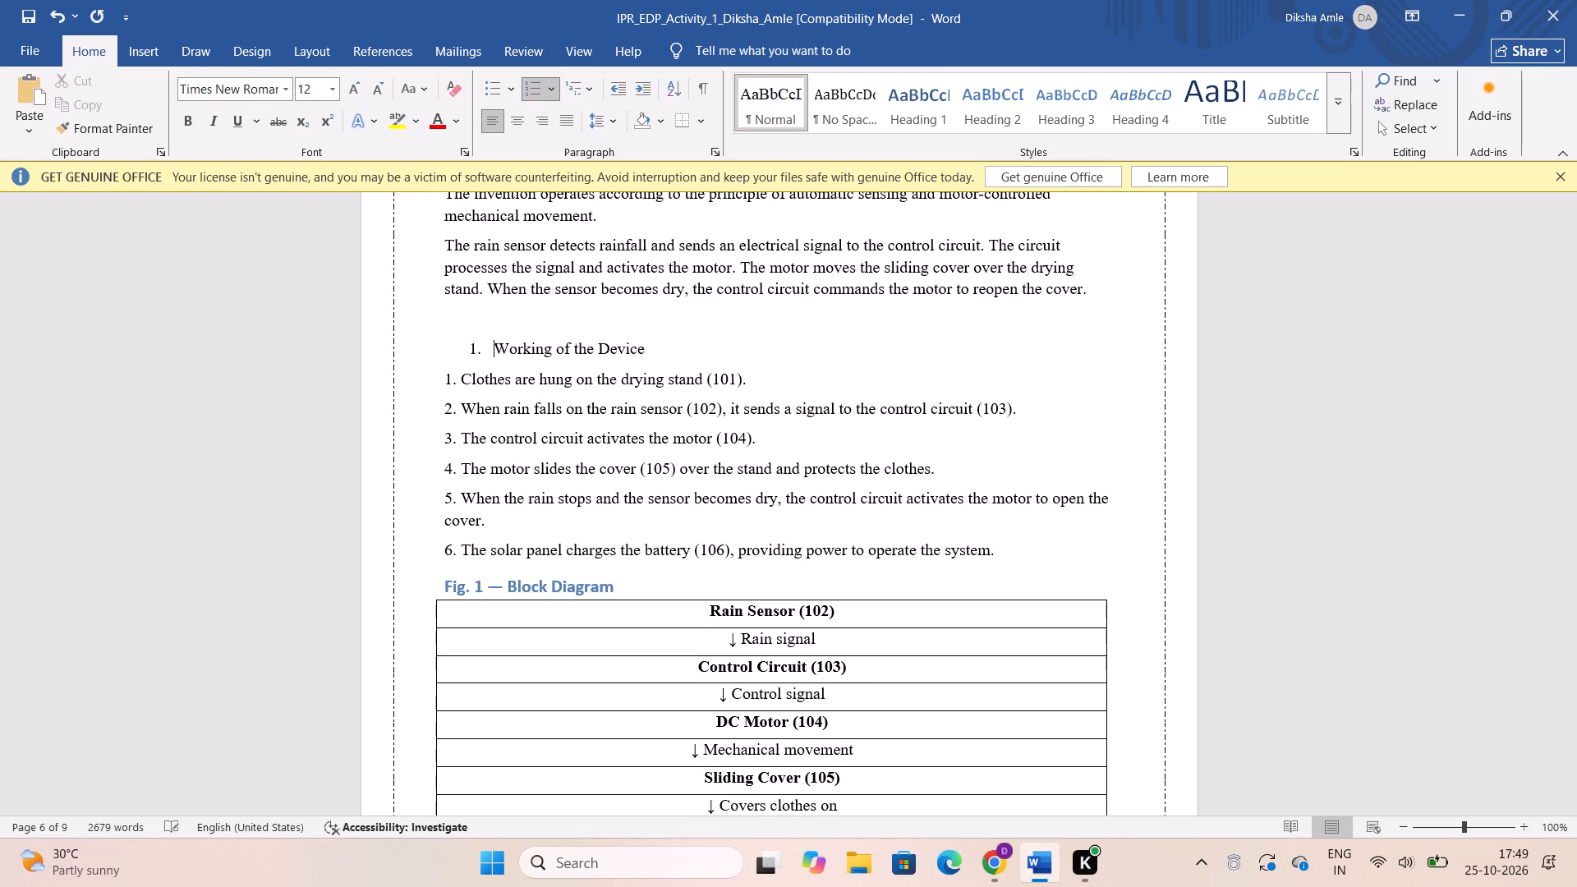
key(BackSpace)
key(BackSpace)
key(BackSpace)
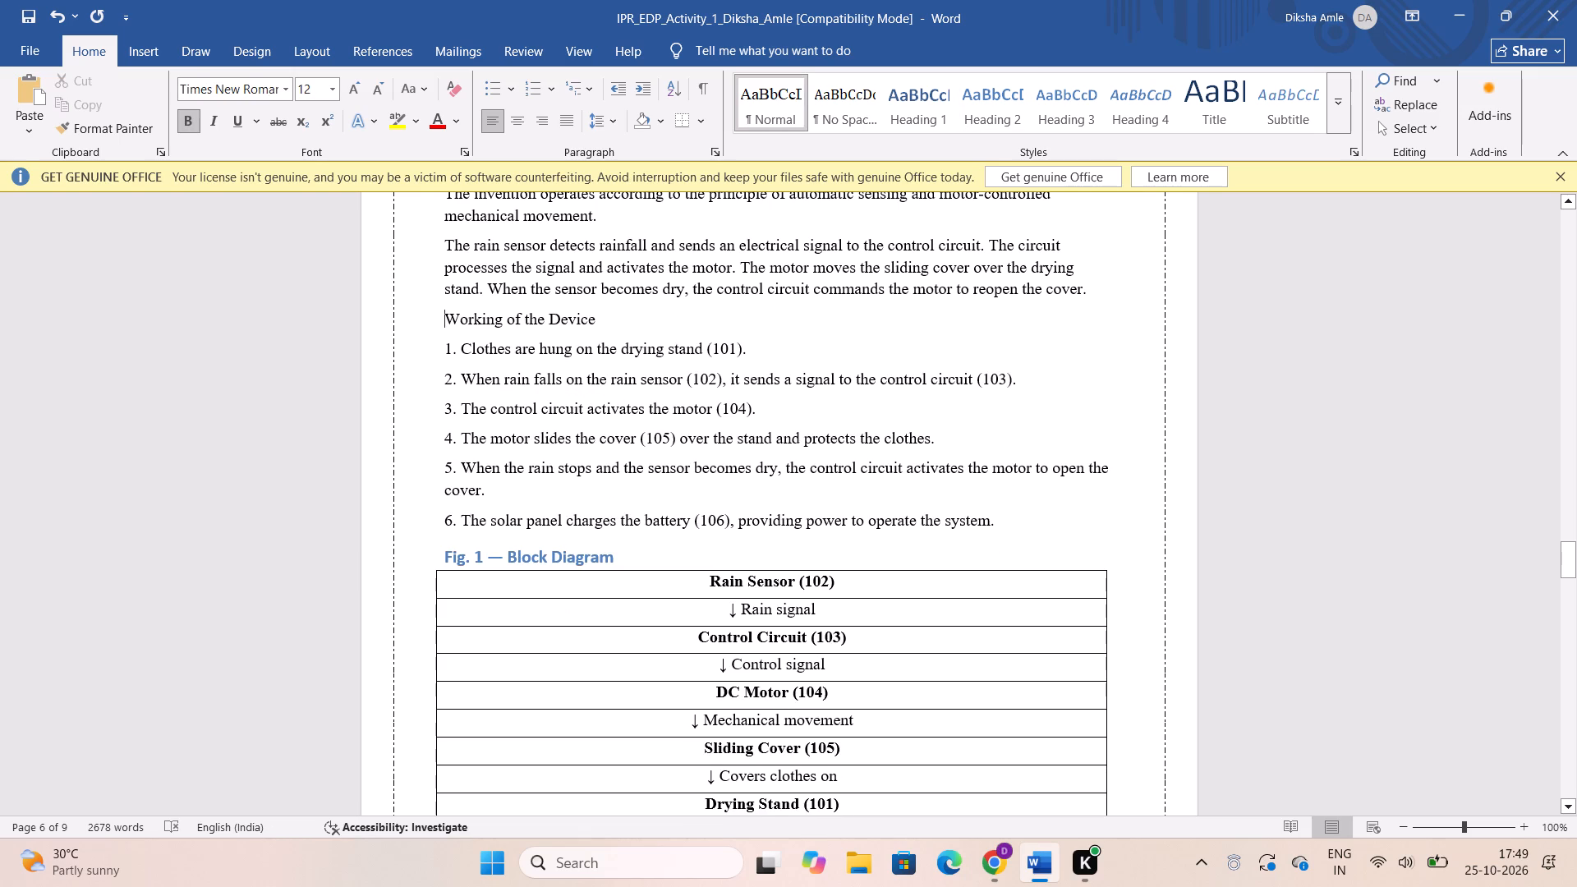
Apply the Heading 3 style to the "Working of the Device" line.
drag(443, 309, 614, 320)
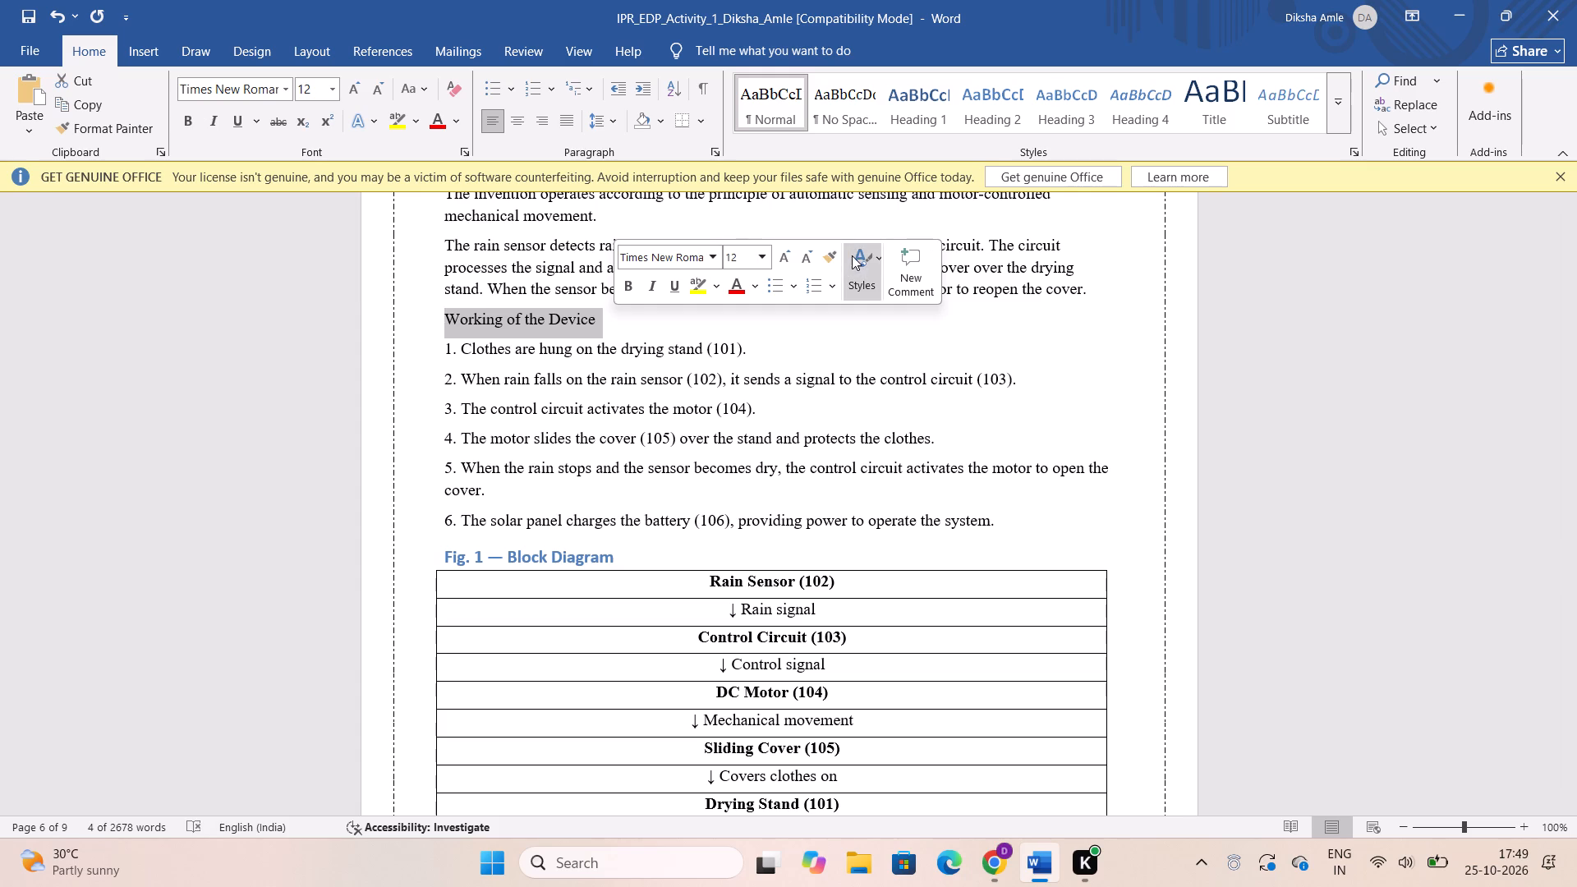
click(860, 260)
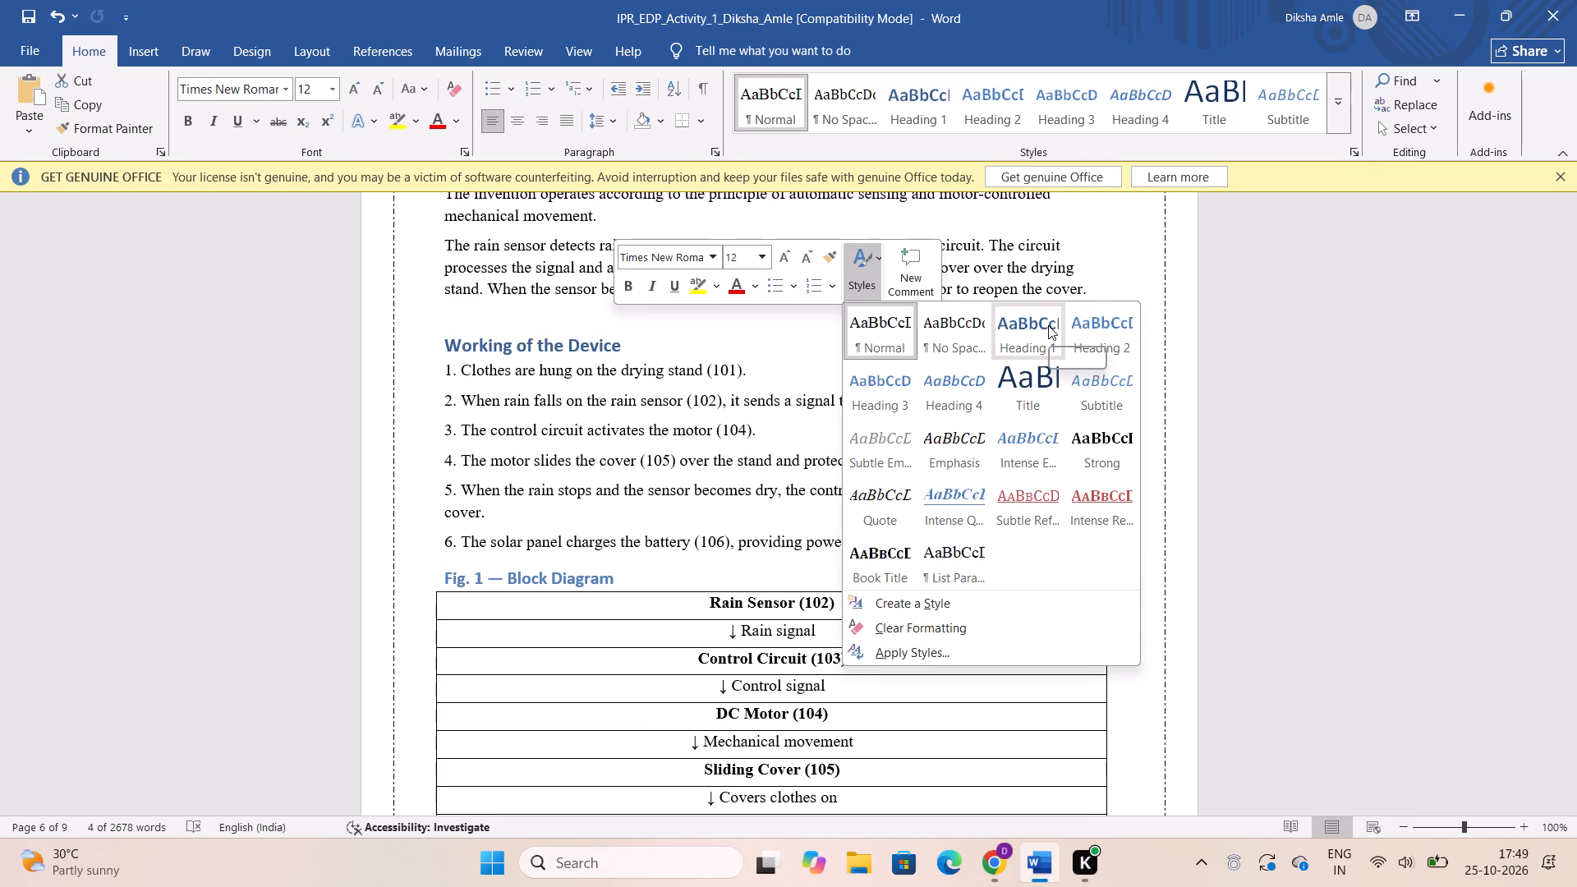
click(894, 371)
click(832, 333)
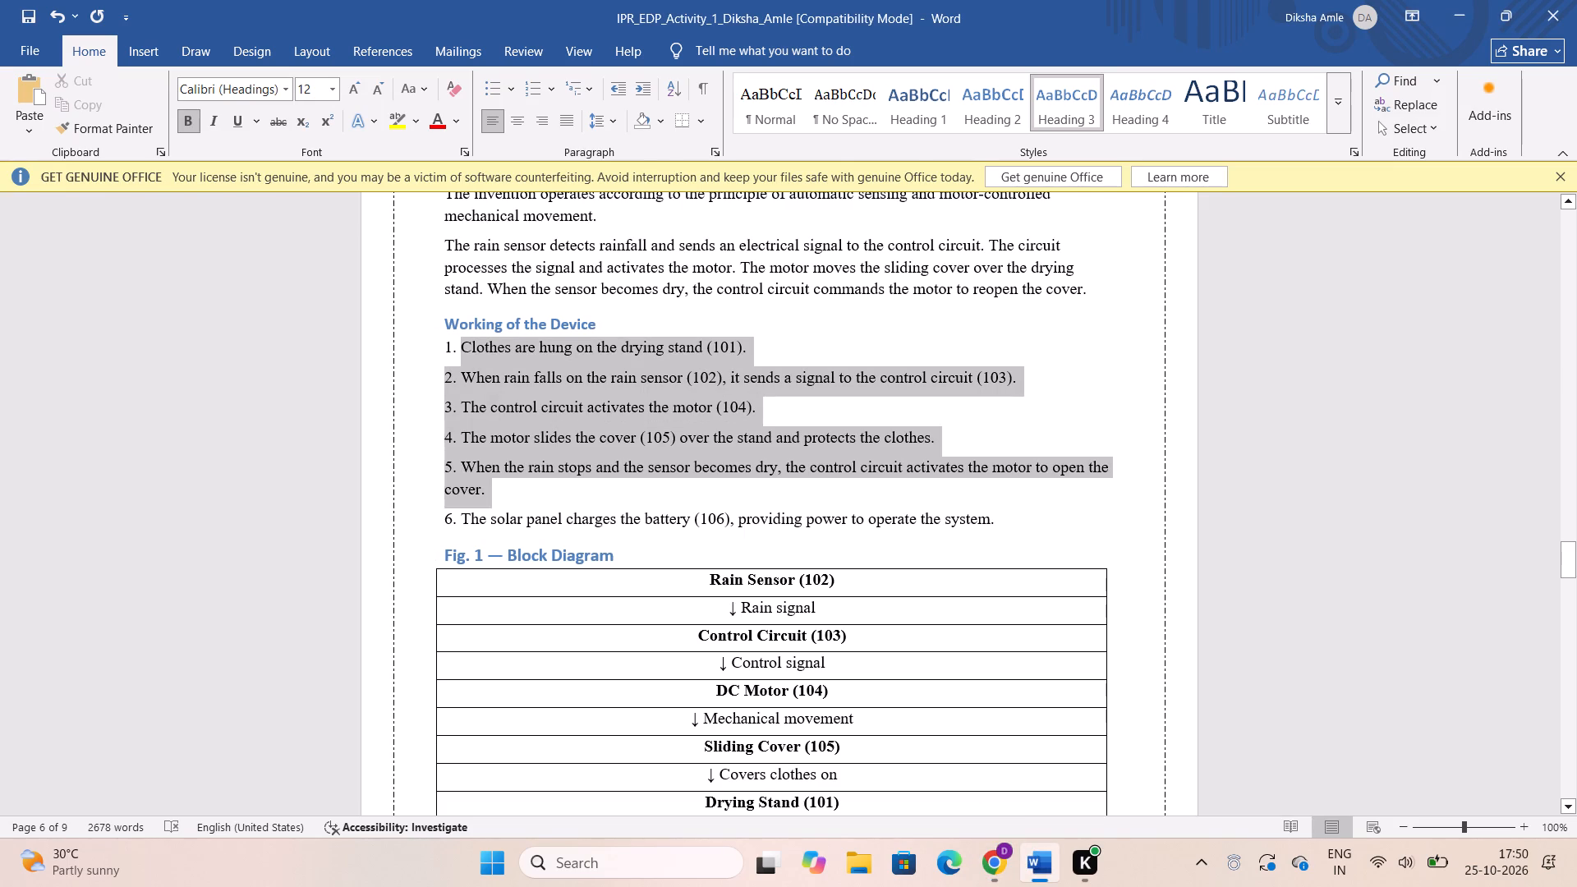
drag(687, 506, 1005, 516)
key(ctrl+v)
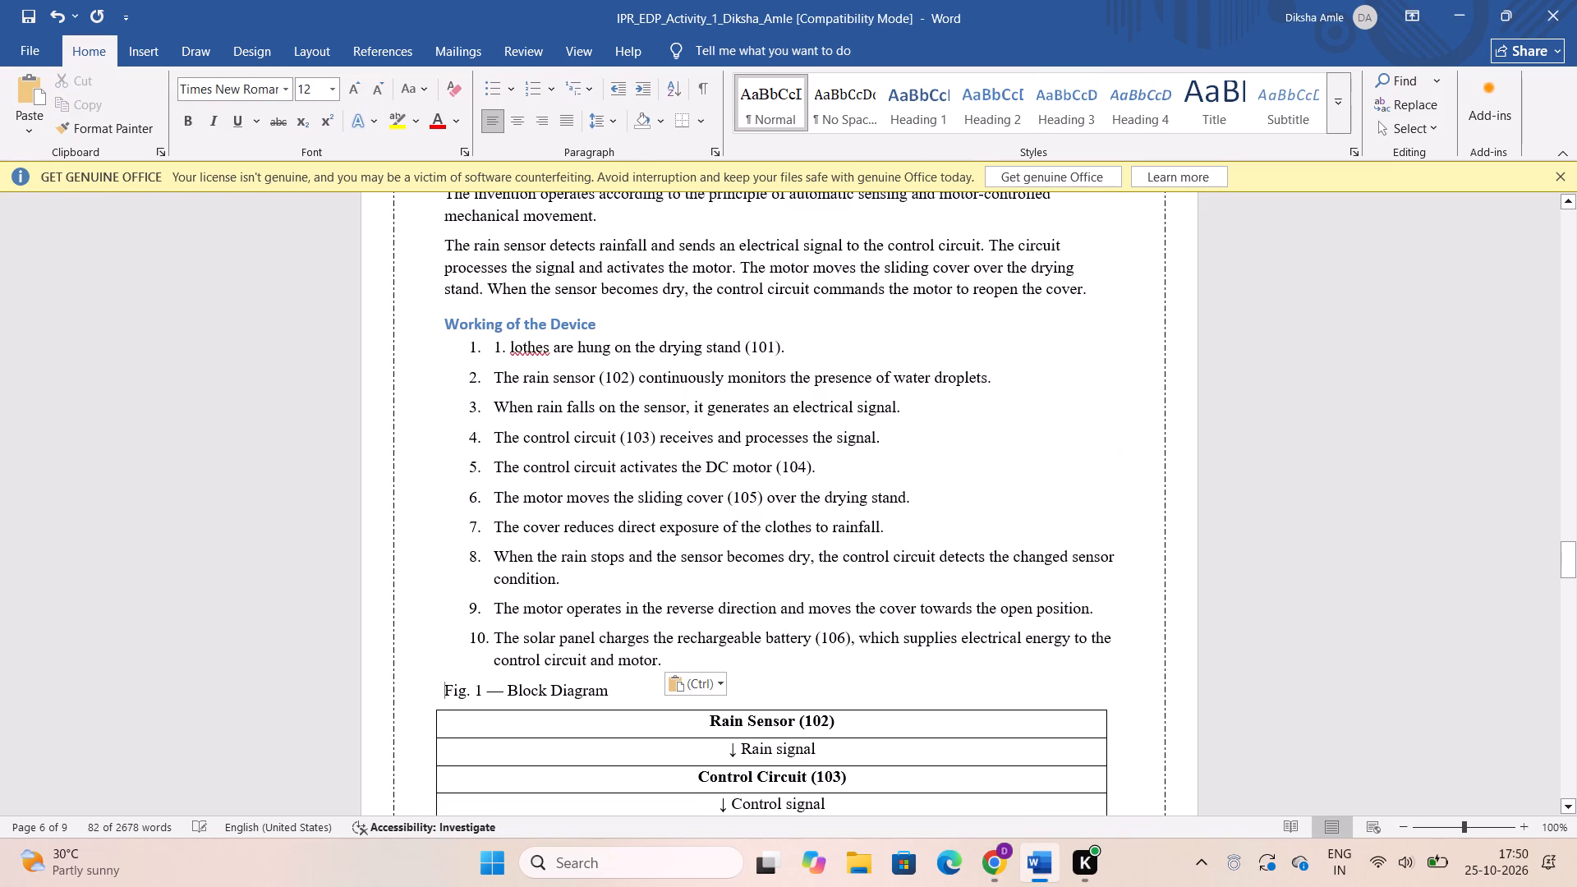
Delete the block diagram table between "Fig. 1 — Block Diagram" and the power supply paragraph.
scroll(917, 616, down, 3)
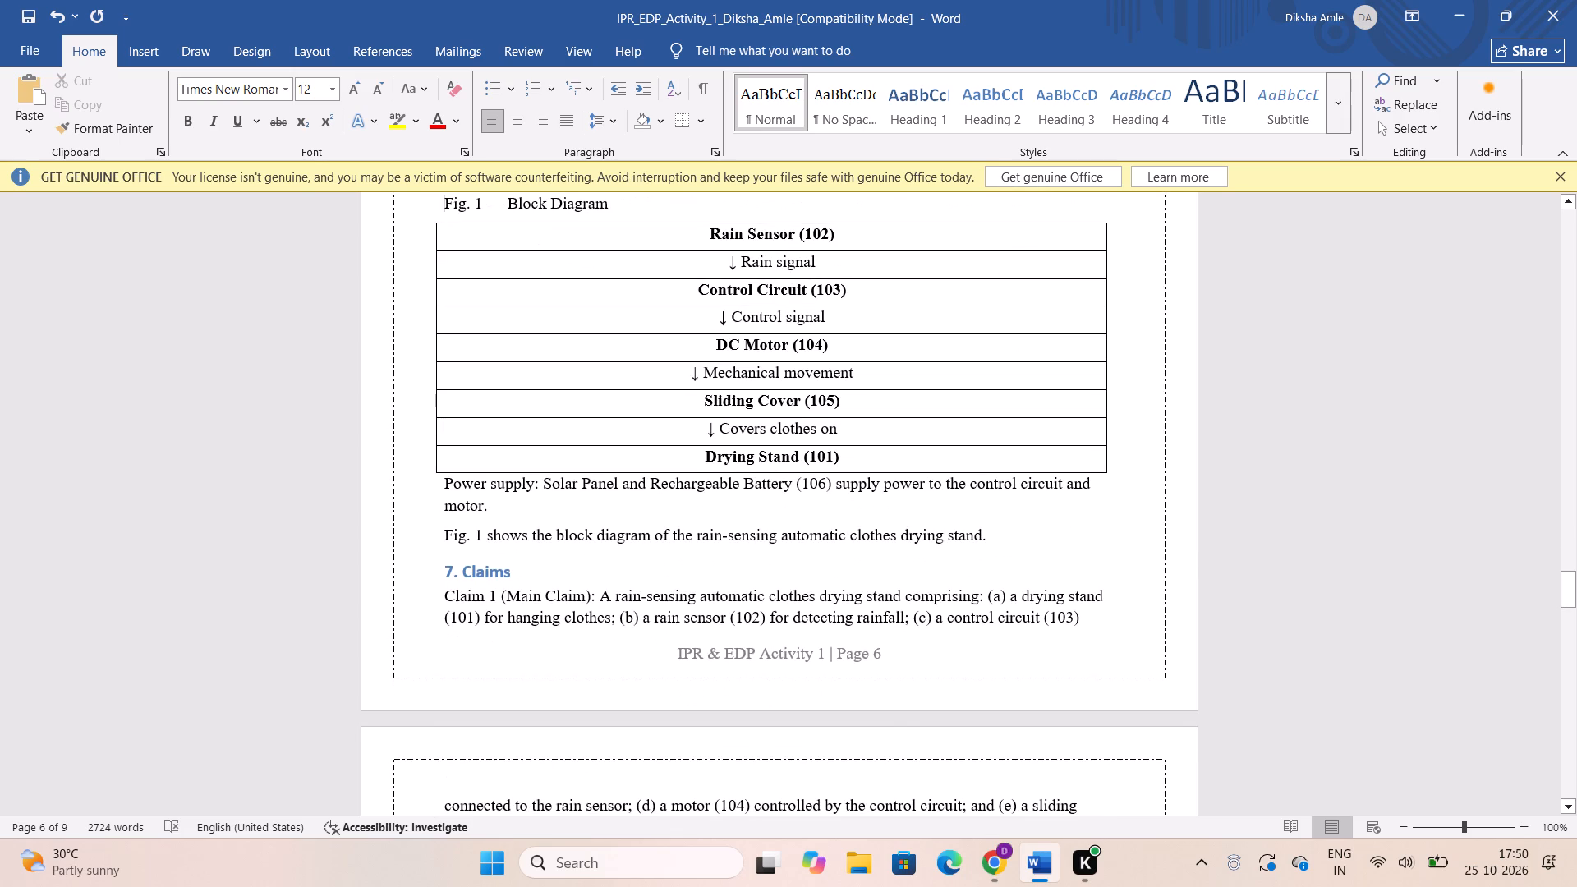
scroll(917, 616, up, 1)
scroll(917, 616, down, 1)
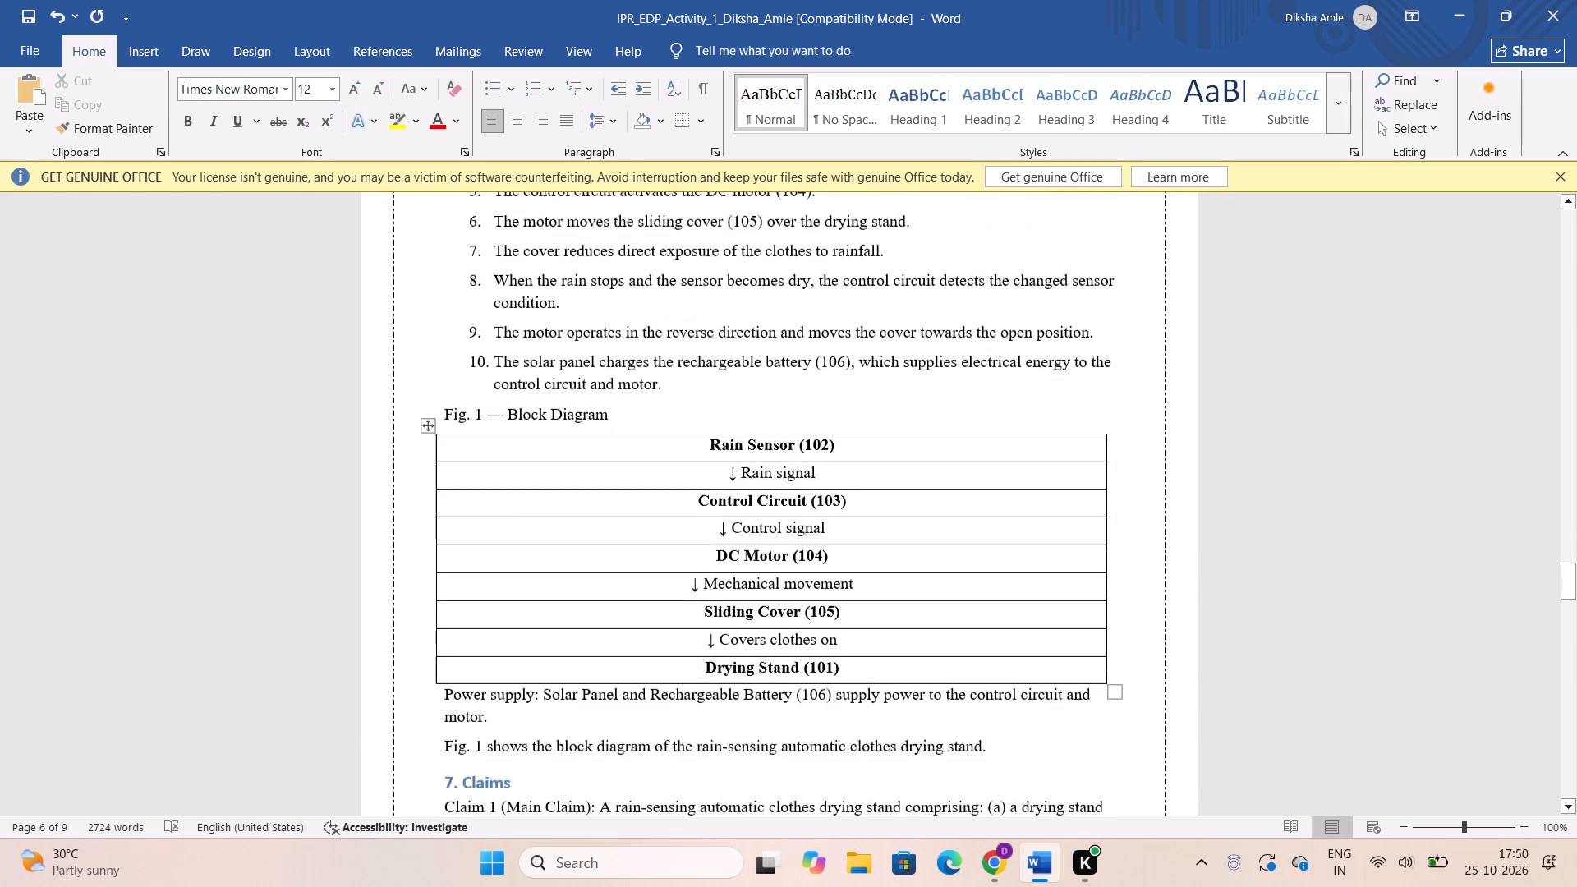
scroll(917, 616, down, 3)
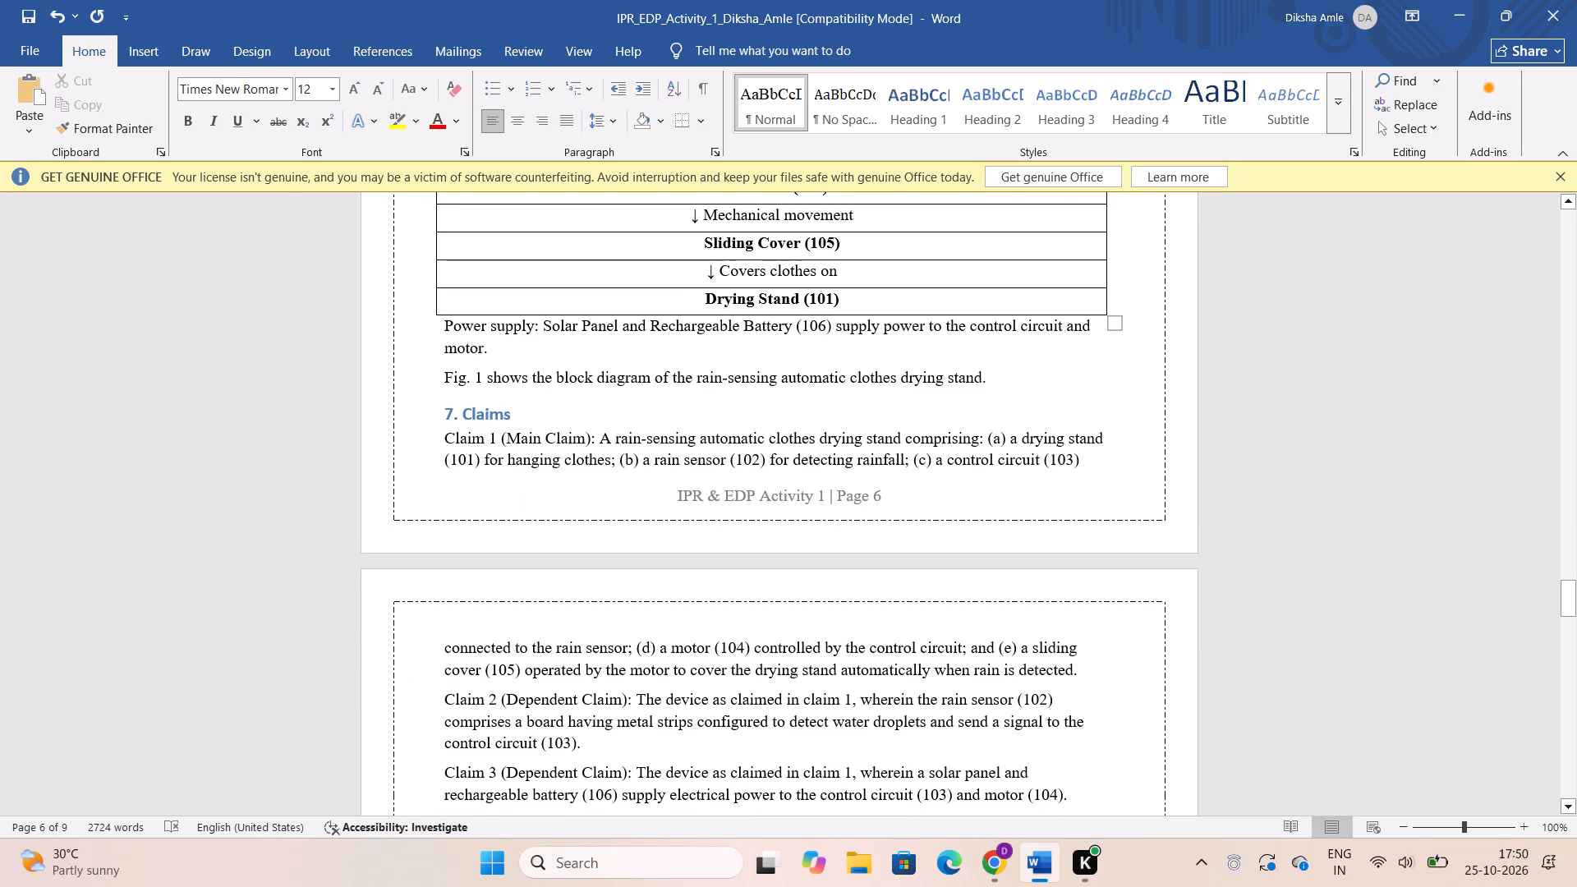
scroll(917, 616, down, 3)
scroll(917, 616, up, 5)
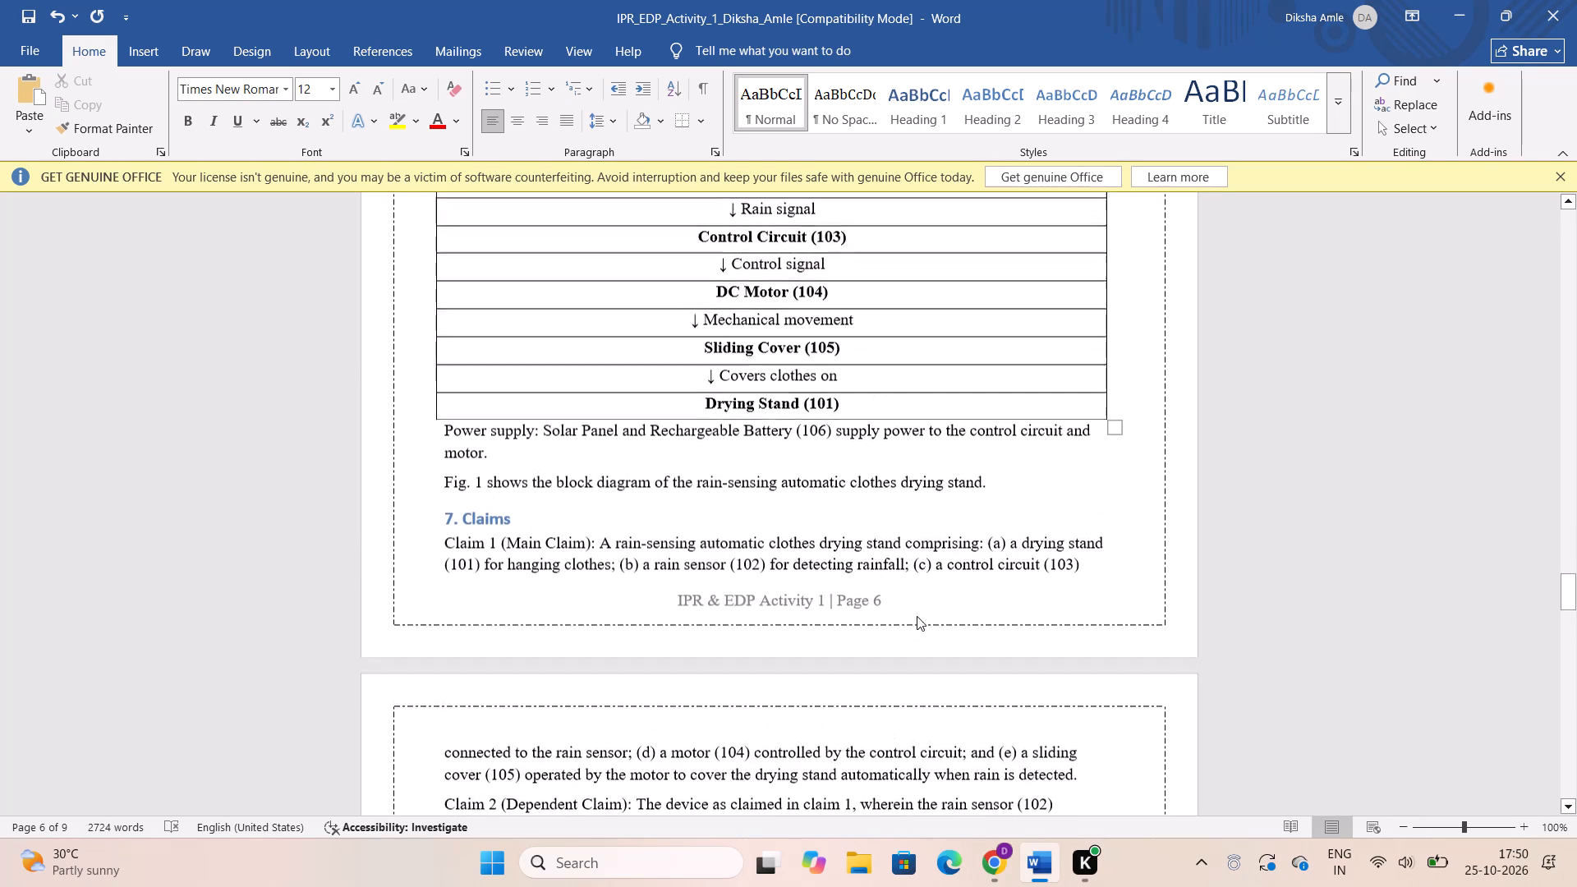
scroll(917, 616, up, 1)
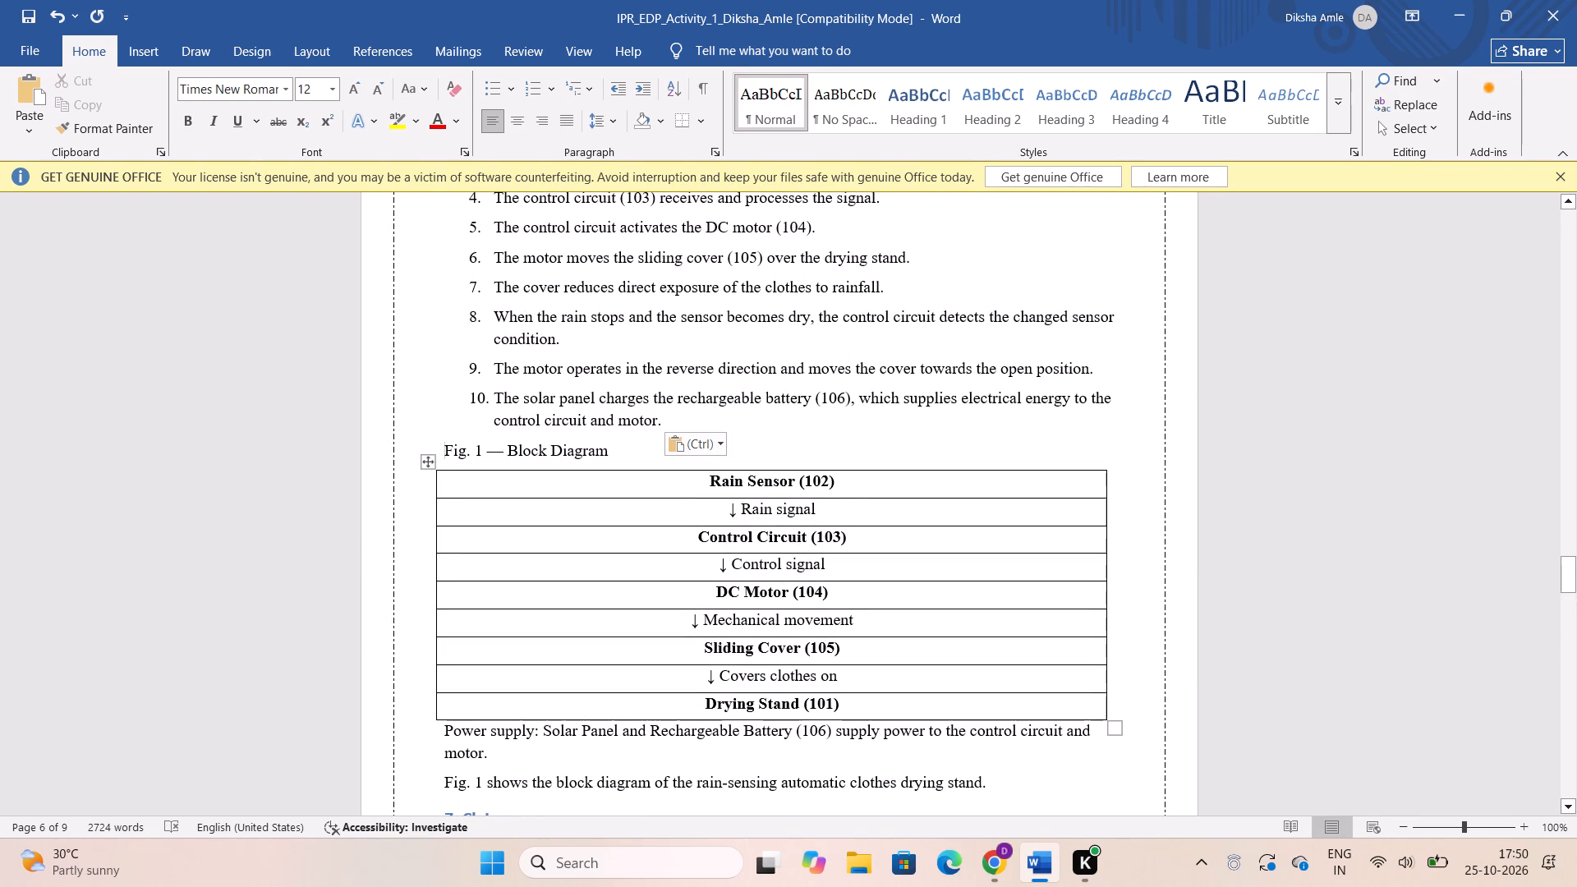
click(428, 464)
key(BackSpace)
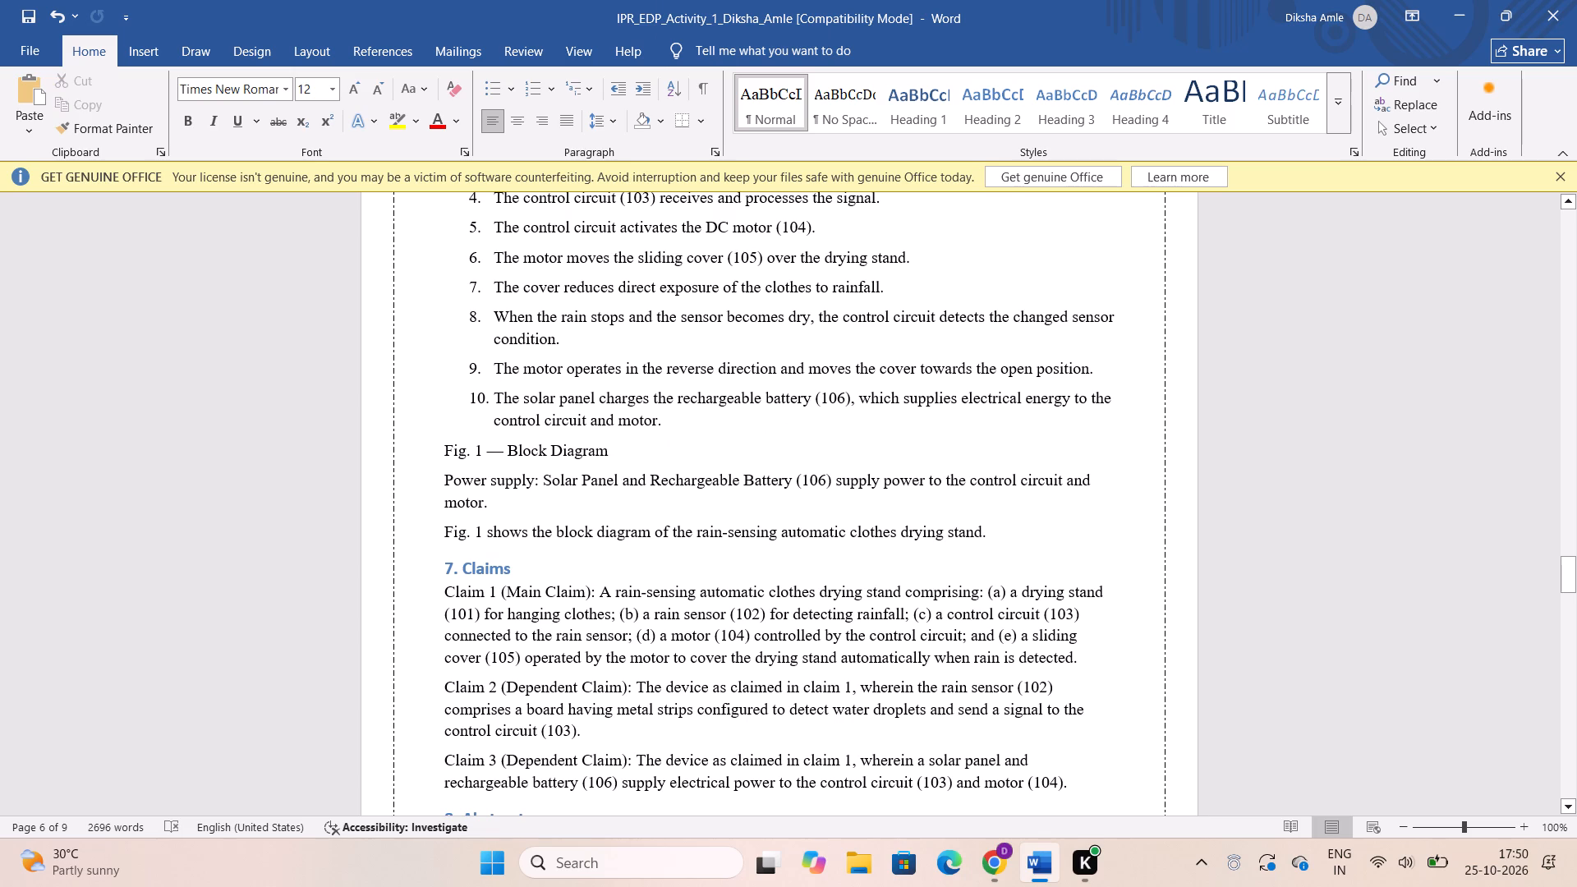
Apply the Heading 3 style to the "Fig. 1 — Block Diagram" line.
drag(443, 448, 530, 450)
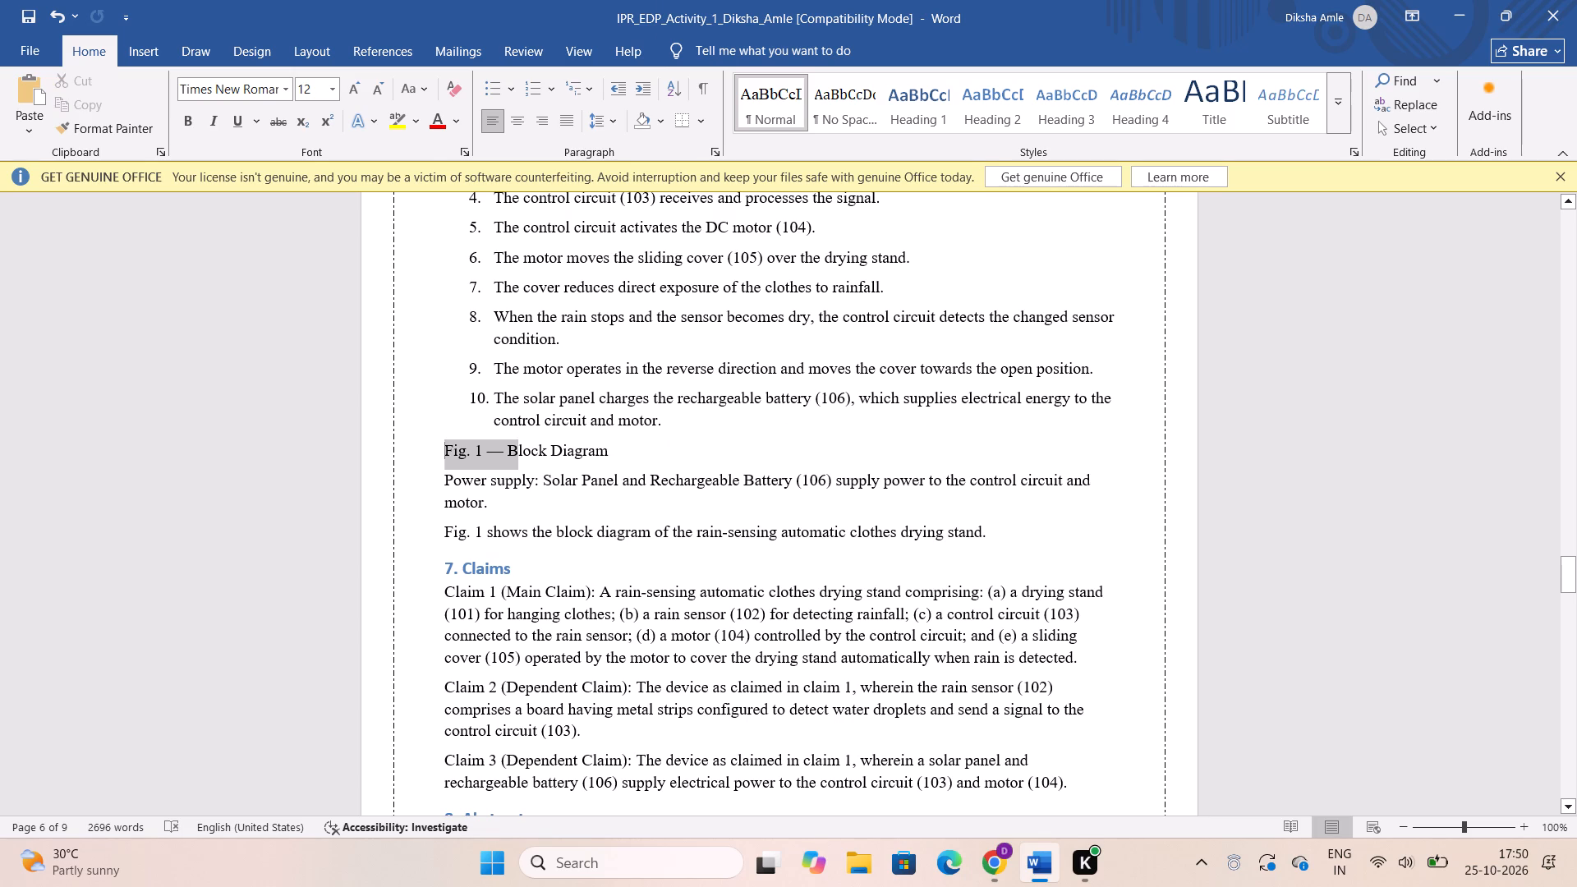
drag(530, 450, 593, 450)
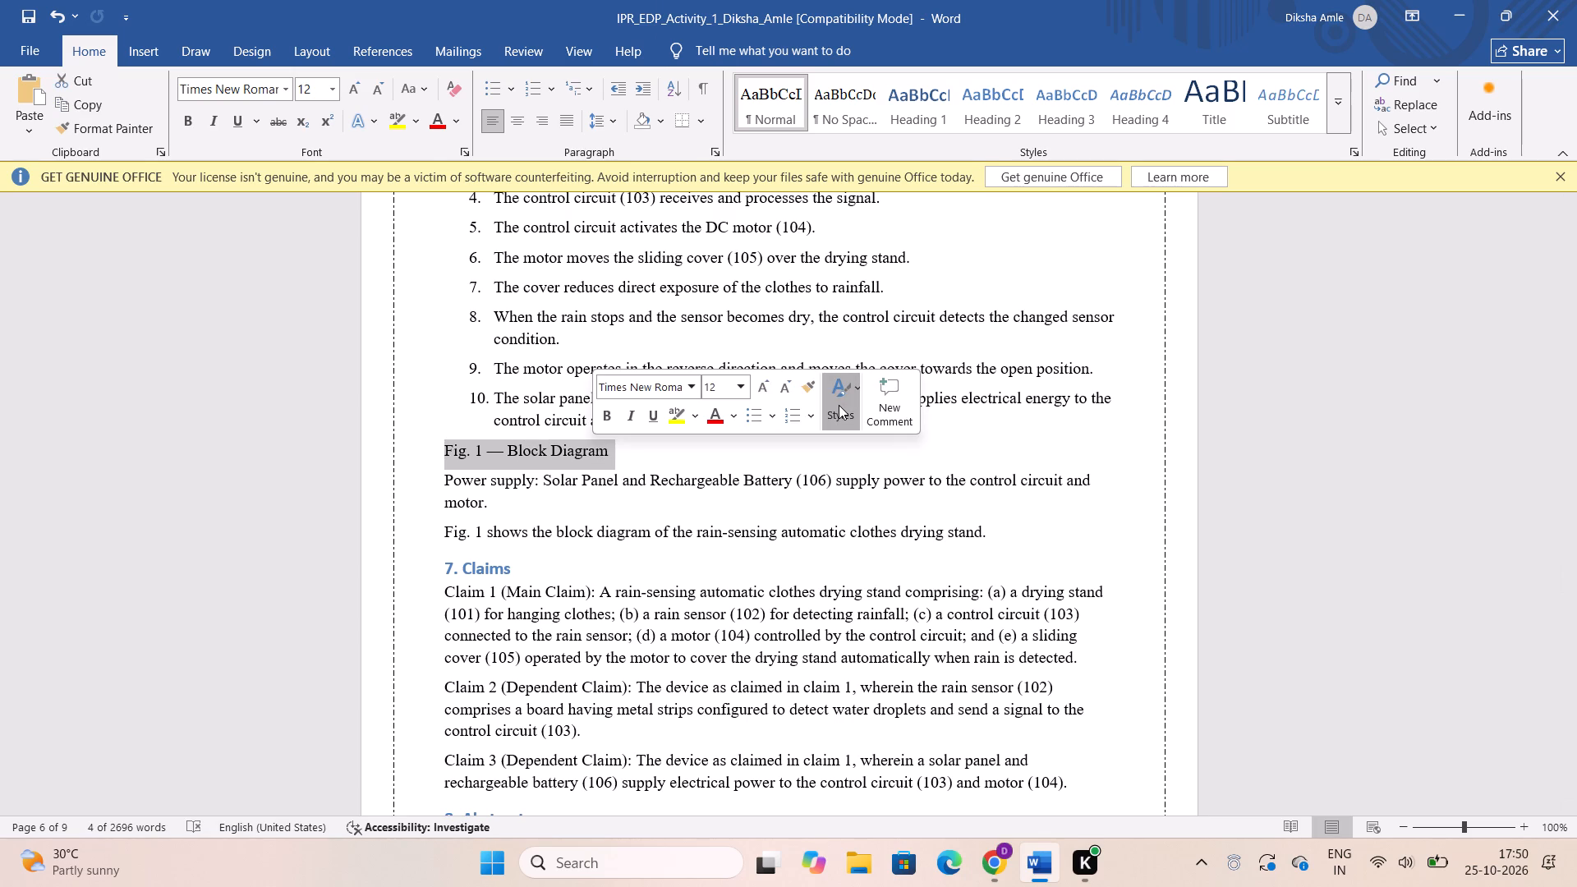
click(839, 405)
click(855, 508)
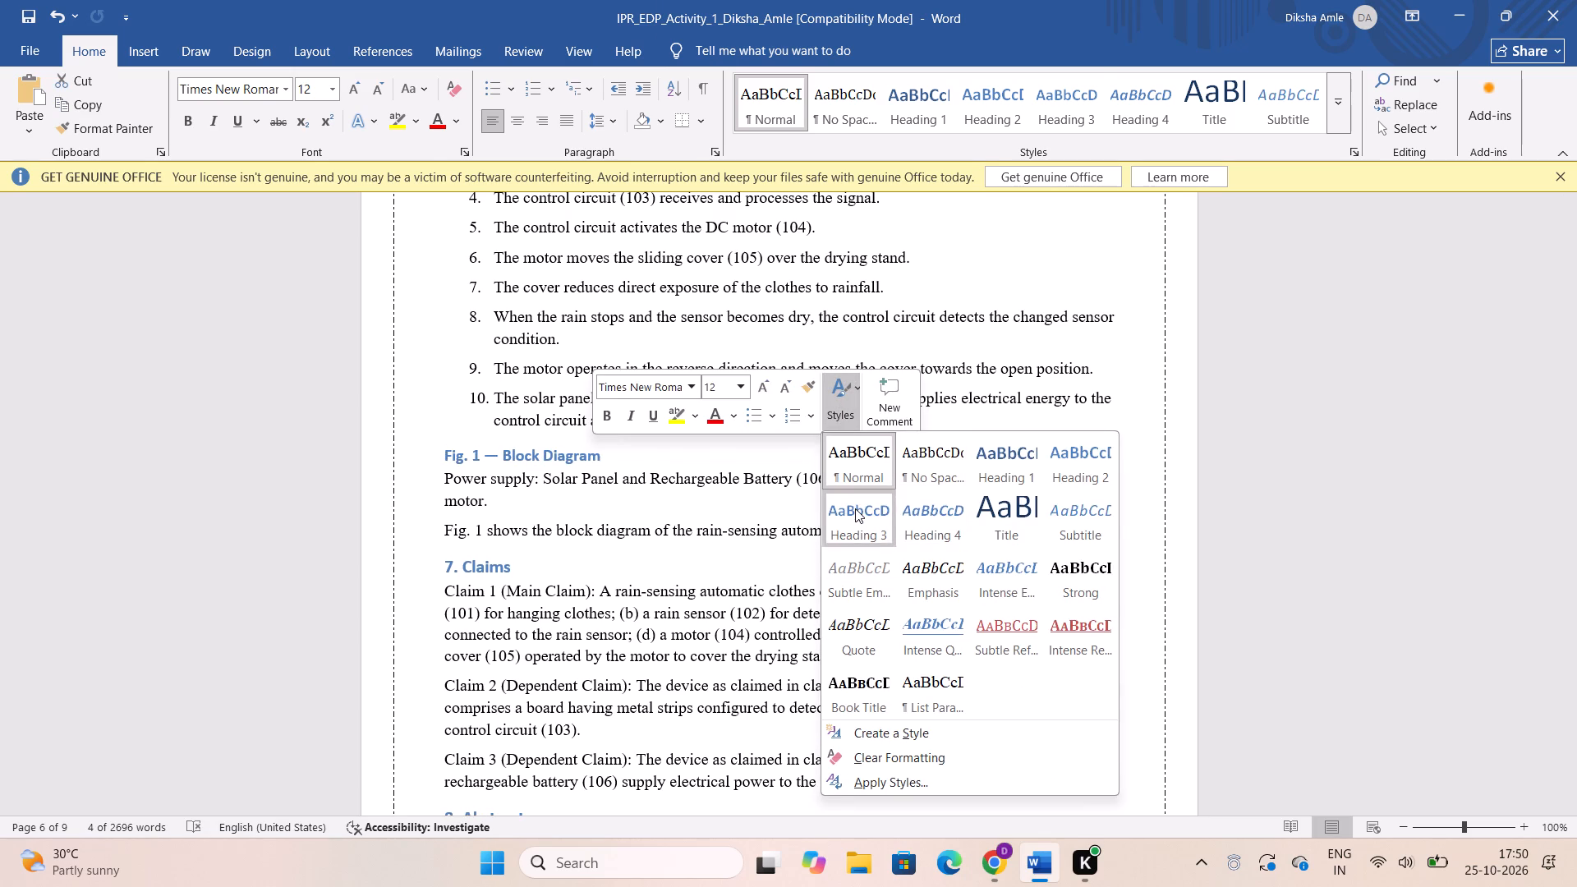
Add one empty line below the "Fig. 1 — Block Diagram" heading and indent it with 20 spaces.
click(675, 461)
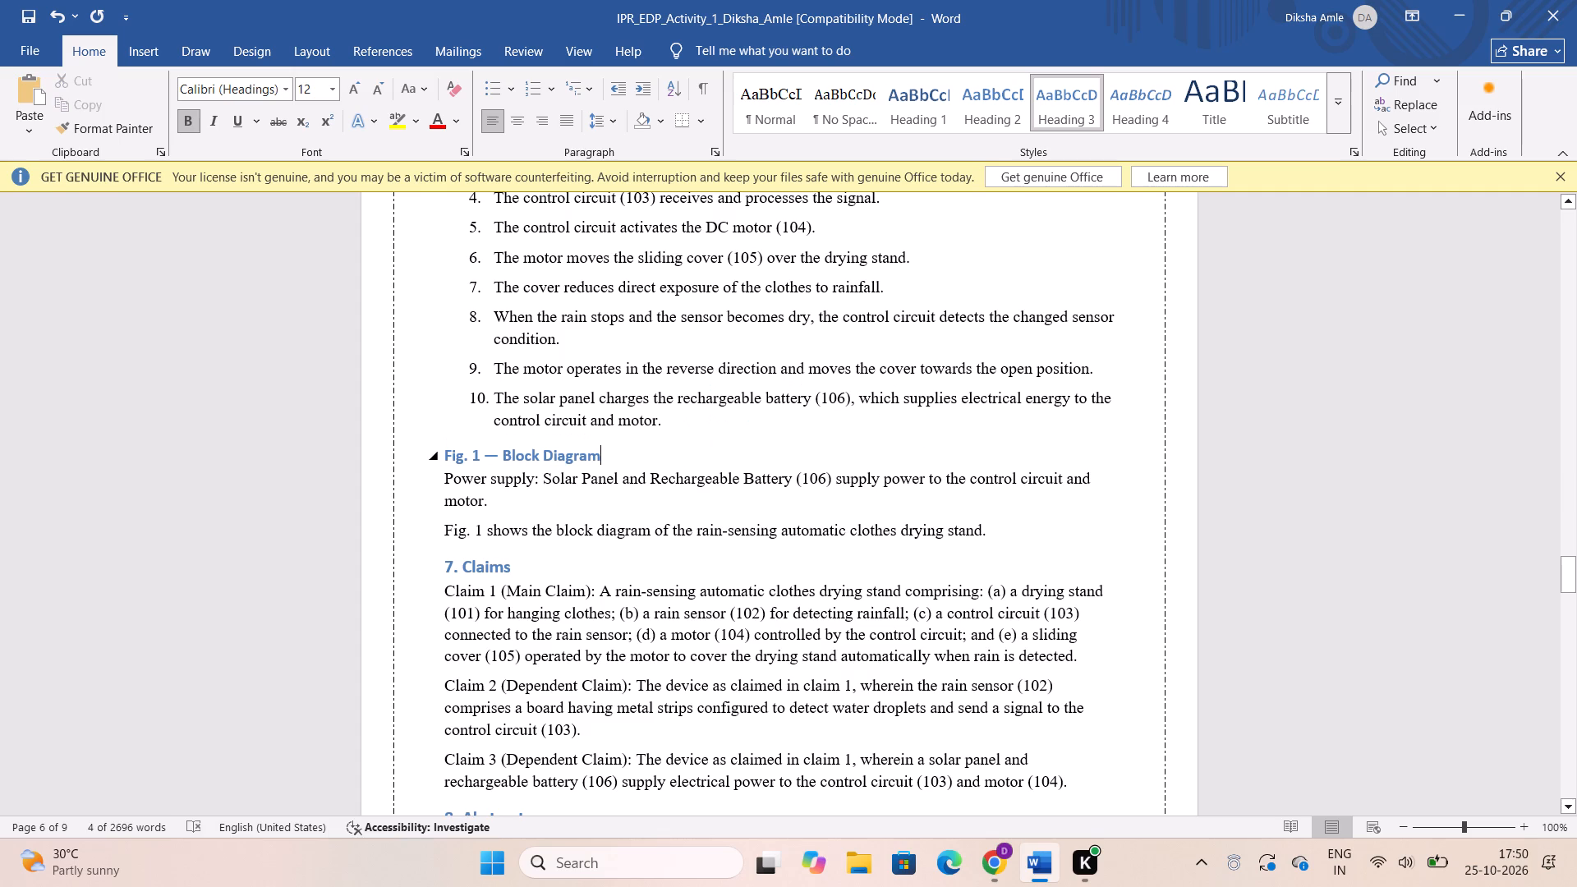
key(Return)
key(Return)
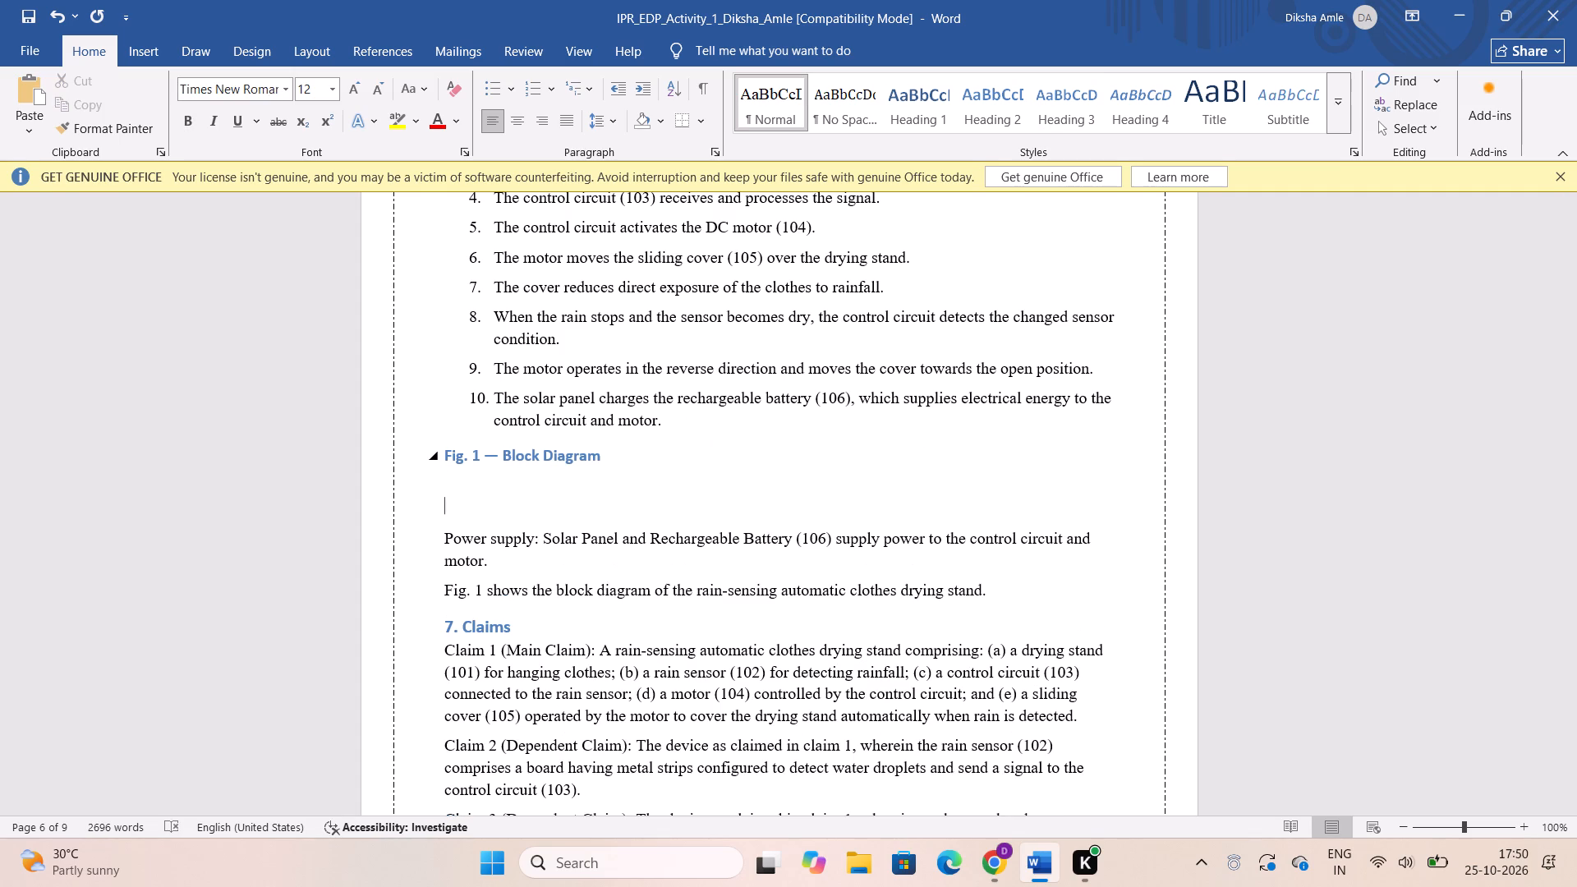
key(BackSpace)
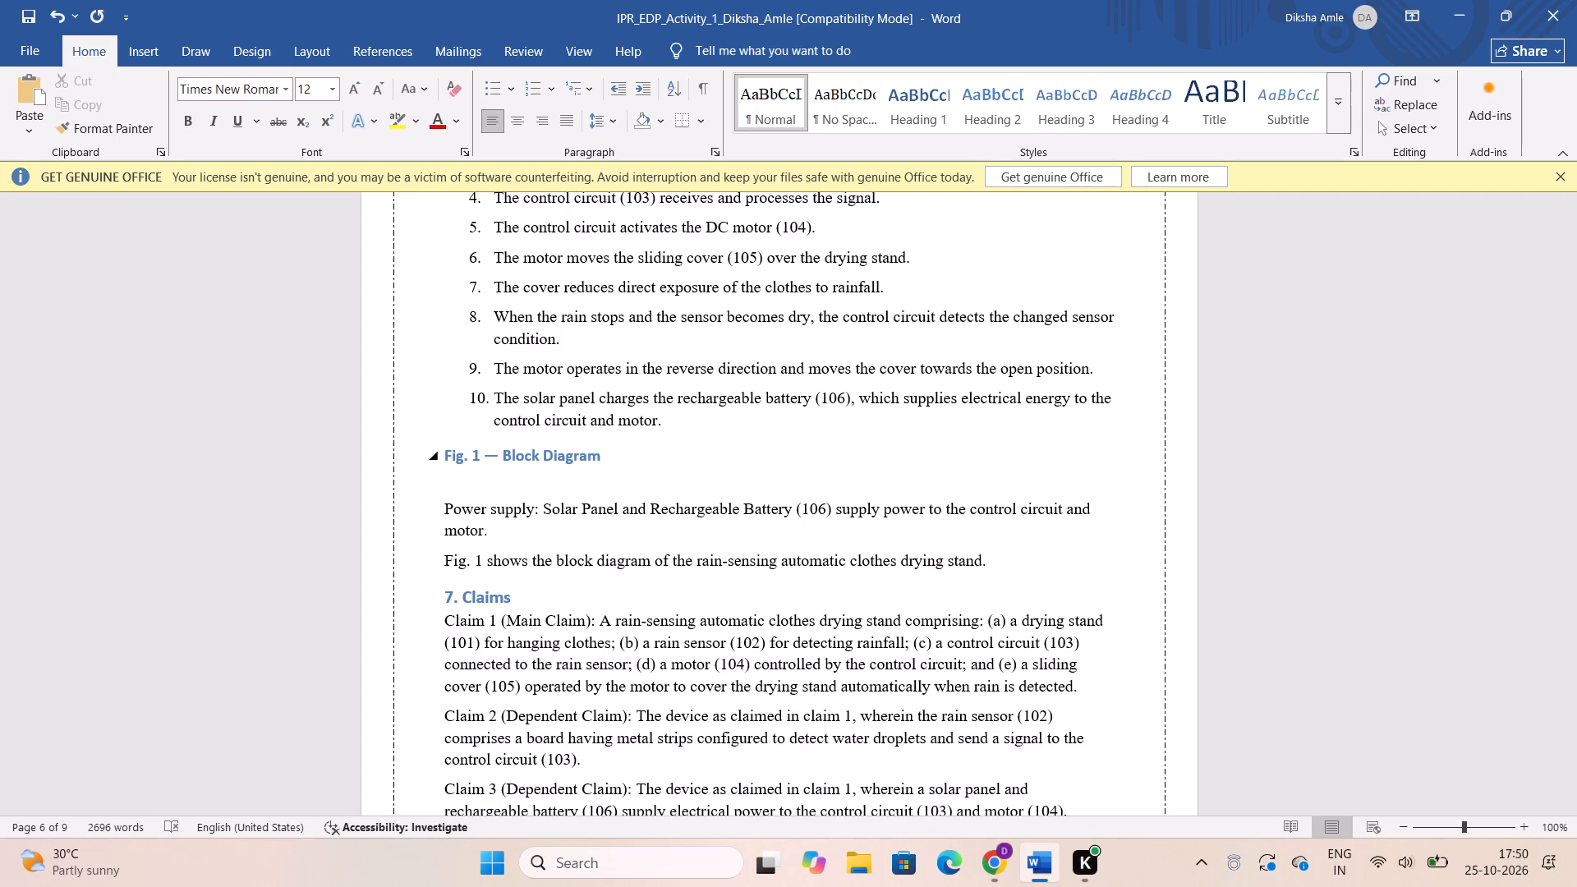
key(space)
key(space)
key(space)
key(space)
key(space)
key(space)
key(space)
key(space)
key(space)
key(space)
key(space)
key(space)
key(space)
key(space)
key(space)
key(space)
key(space)
key(space)
key(space)
key(space)
Insert the picture "Rain-Sensing Automatic Drying Stand Diagram" from the Downloads folder on the indented line below the Fig. 1 heading.
click(159, 35)
click(239, 106)
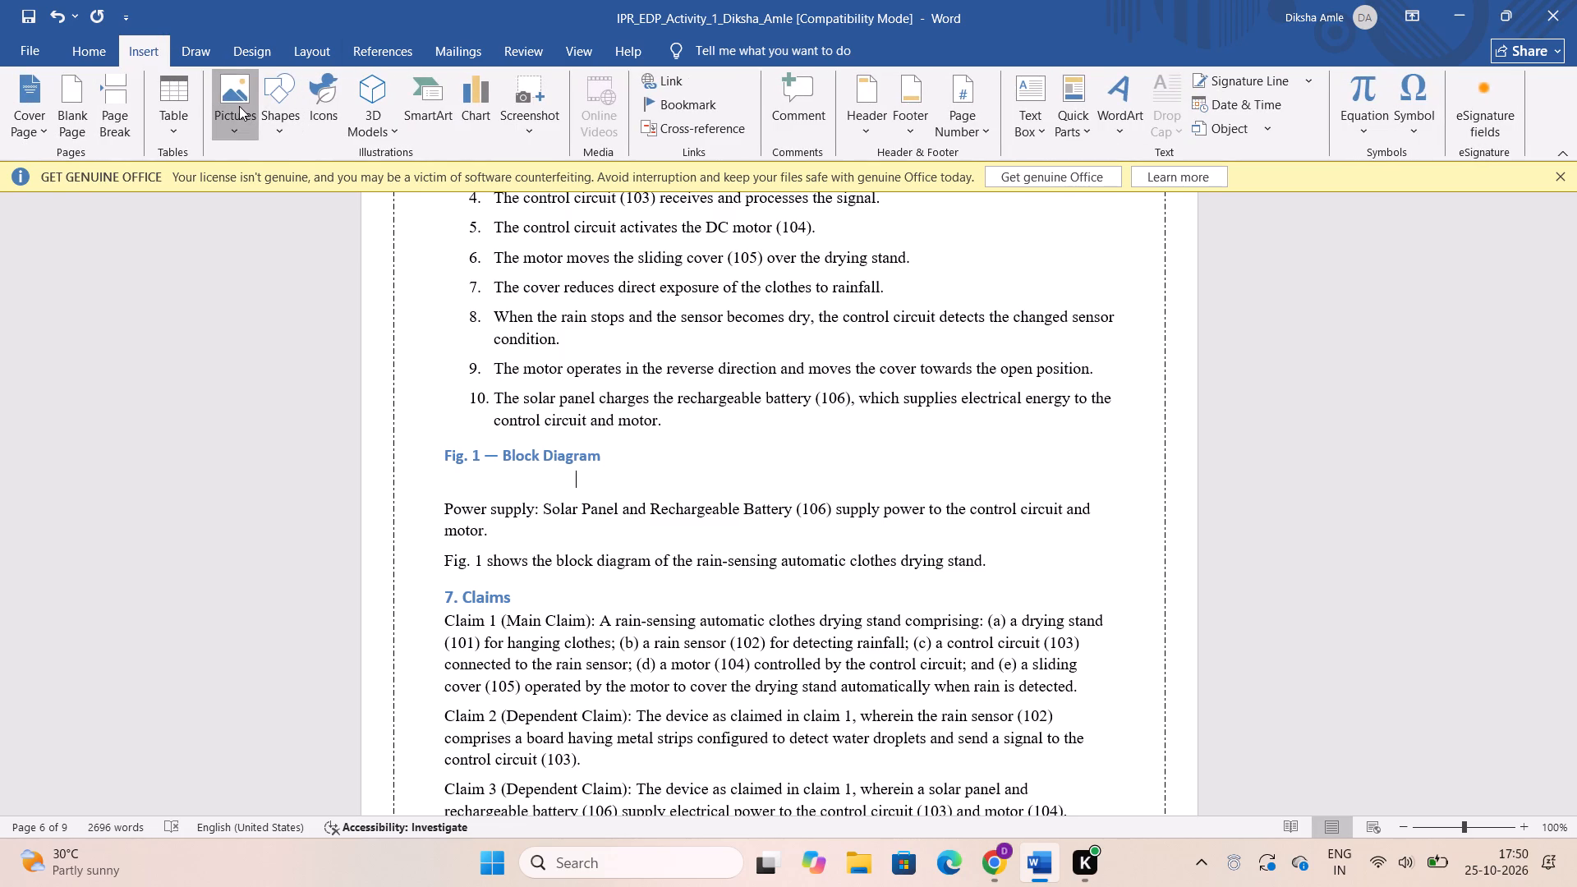
click(316, 194)
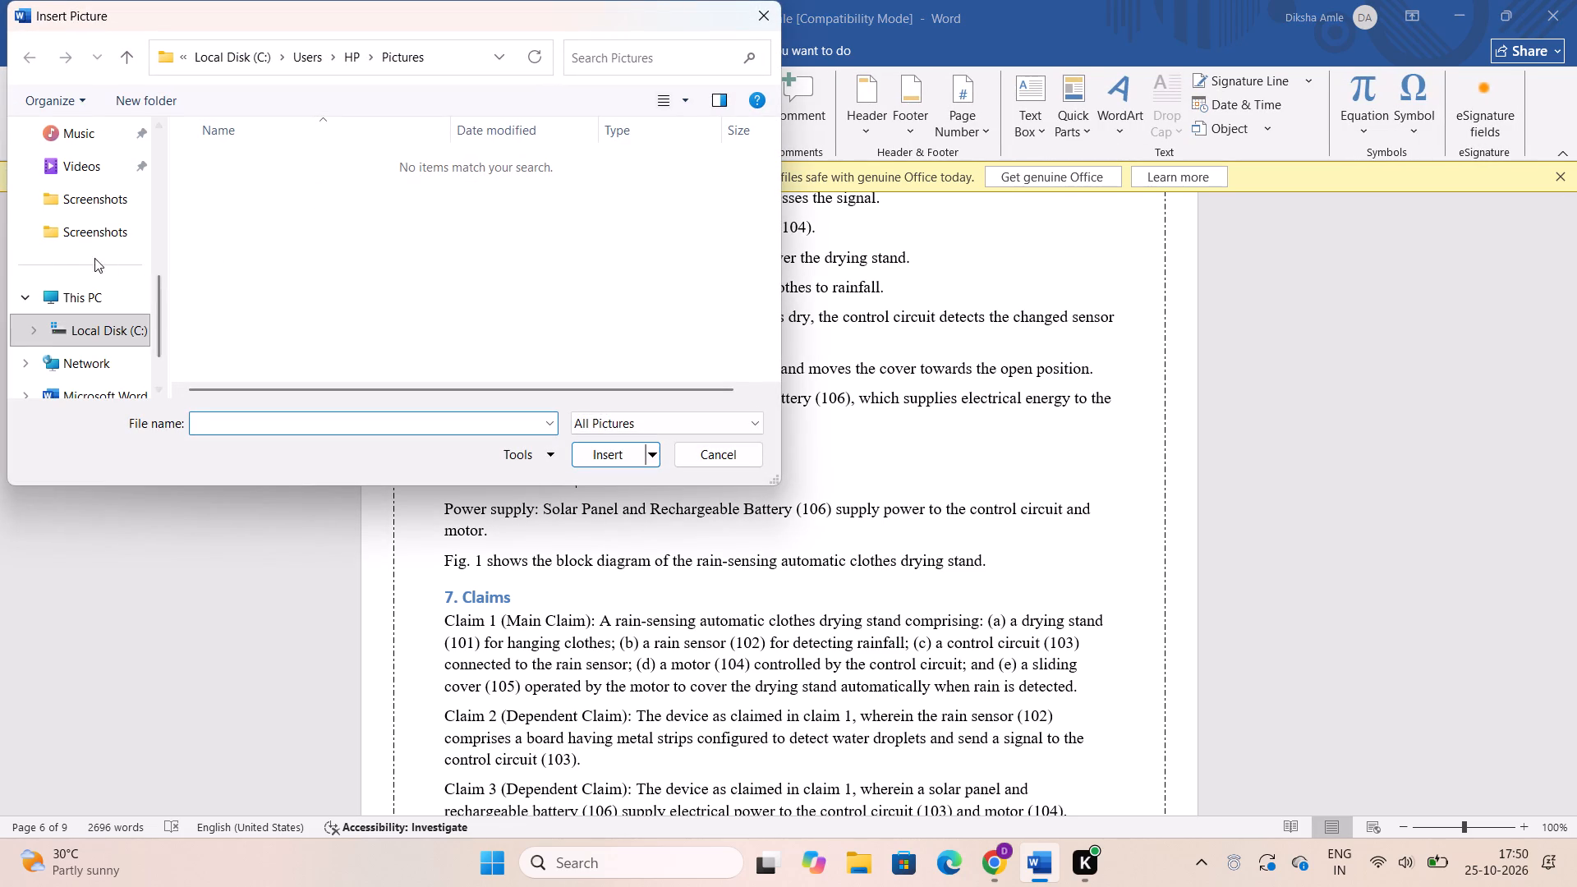
scroll(99, 275, up, 3)
scroll(70, 261, down, 1)
scroll(113, 142, up, 1)
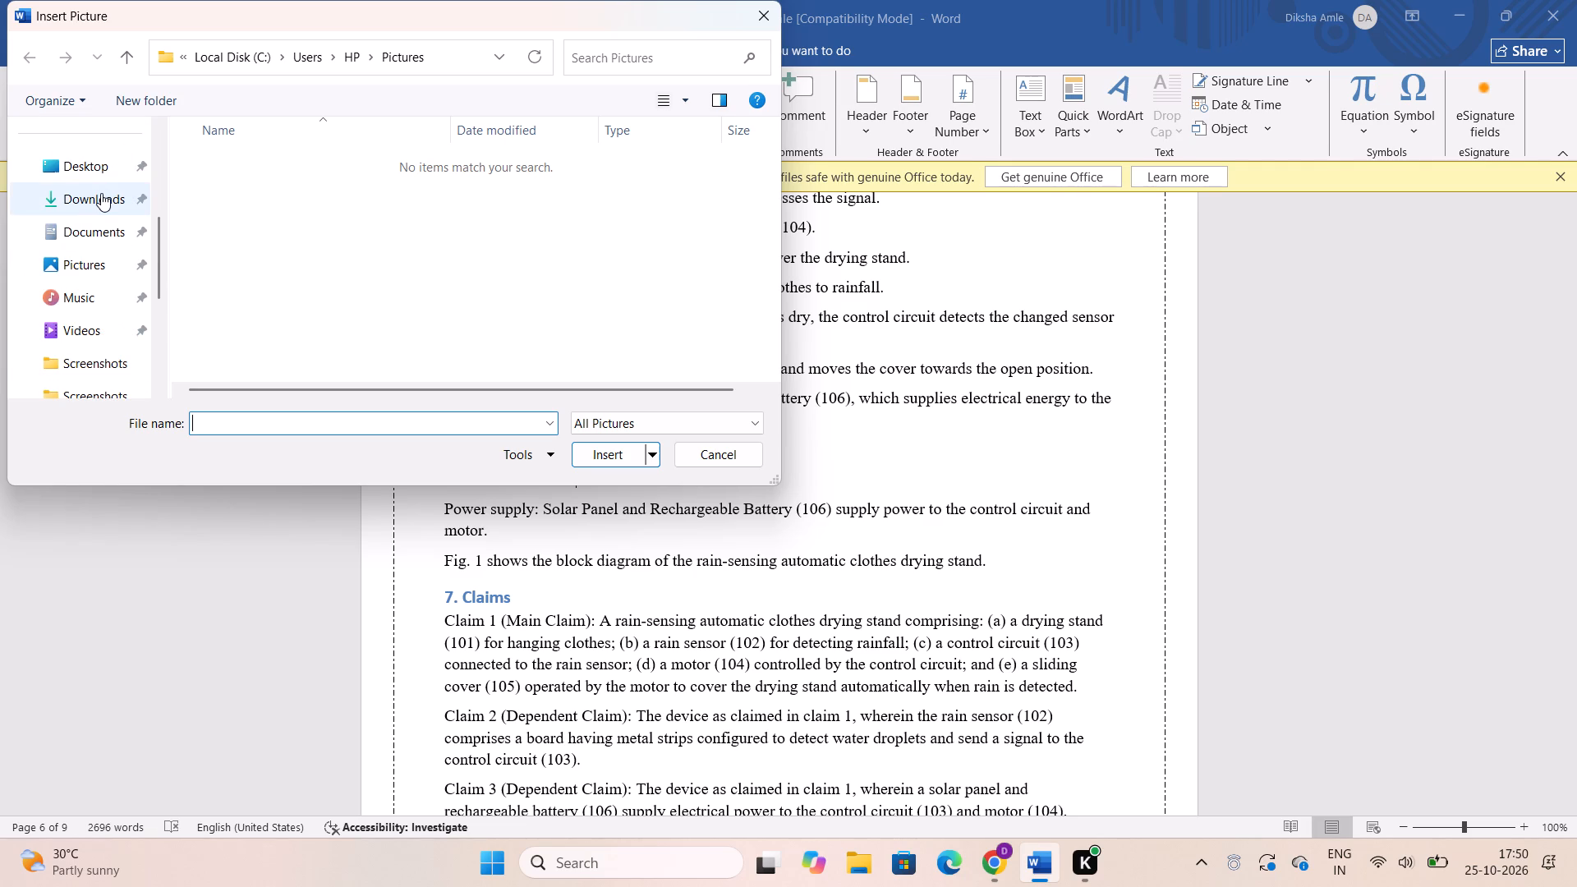
click(101, 193)
click(285, 200)
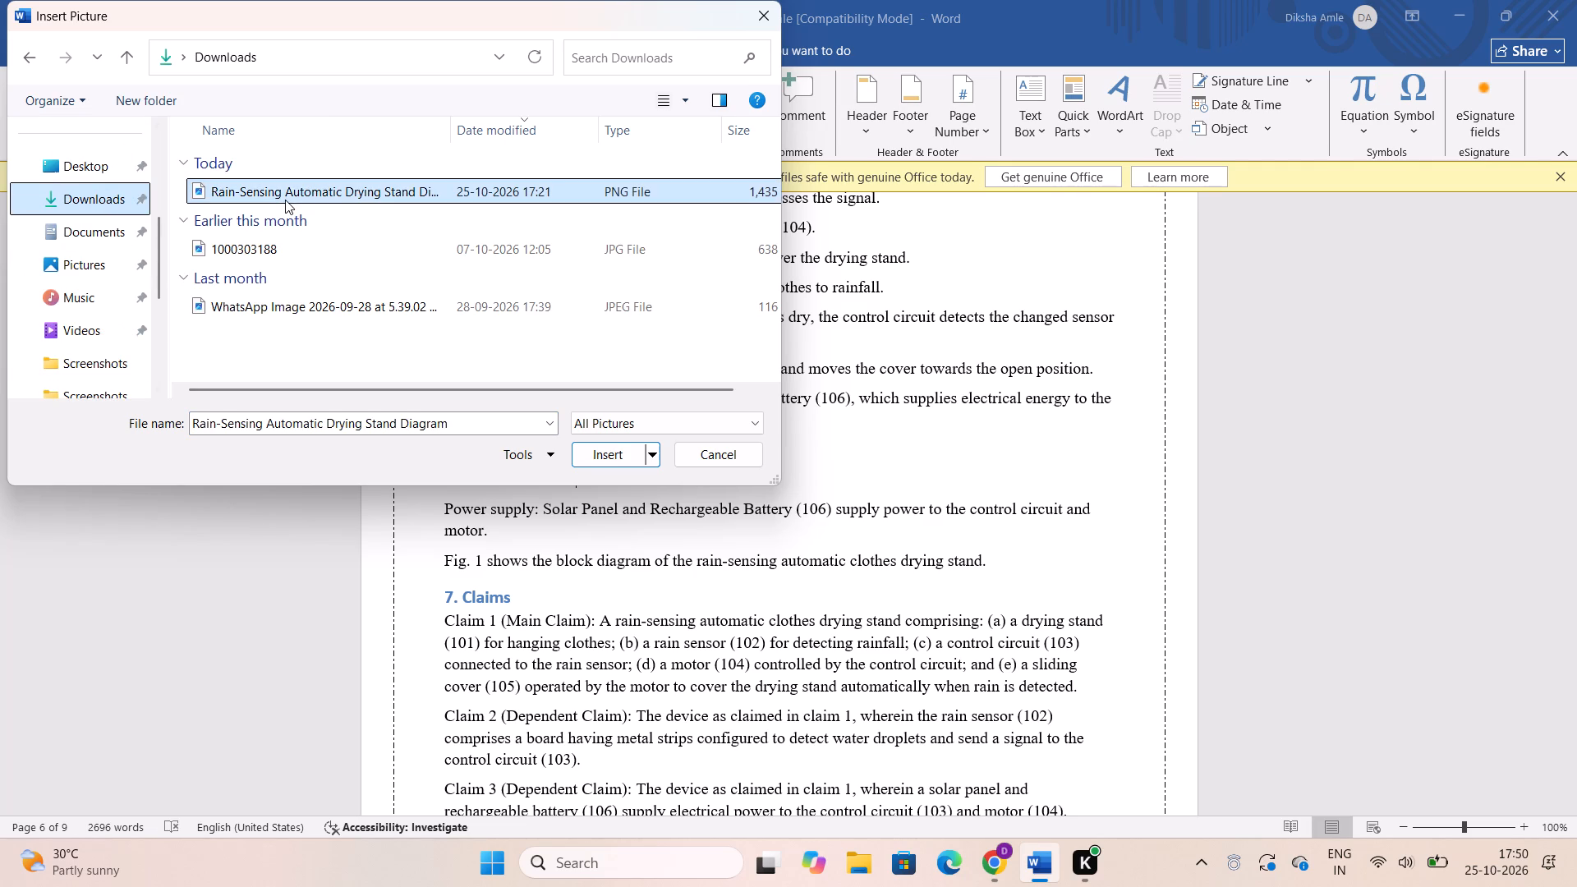
click(624, 457)
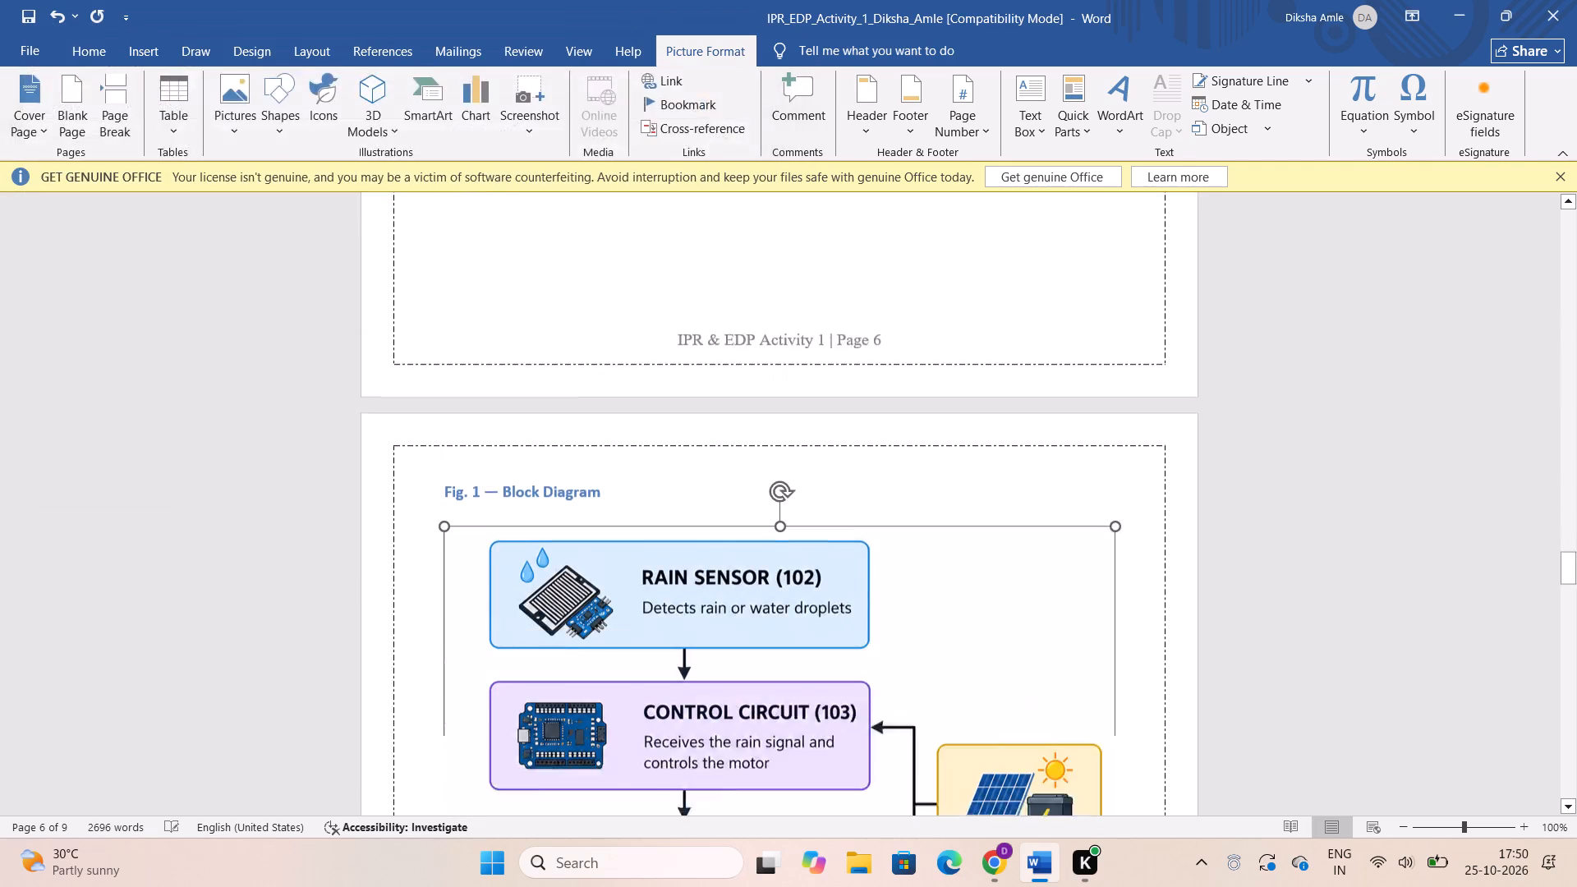
Reduce only the height of the block diagram picture to about 10 cm so it sits under its heading on page 6.
scroll(814, 413, up, 5)
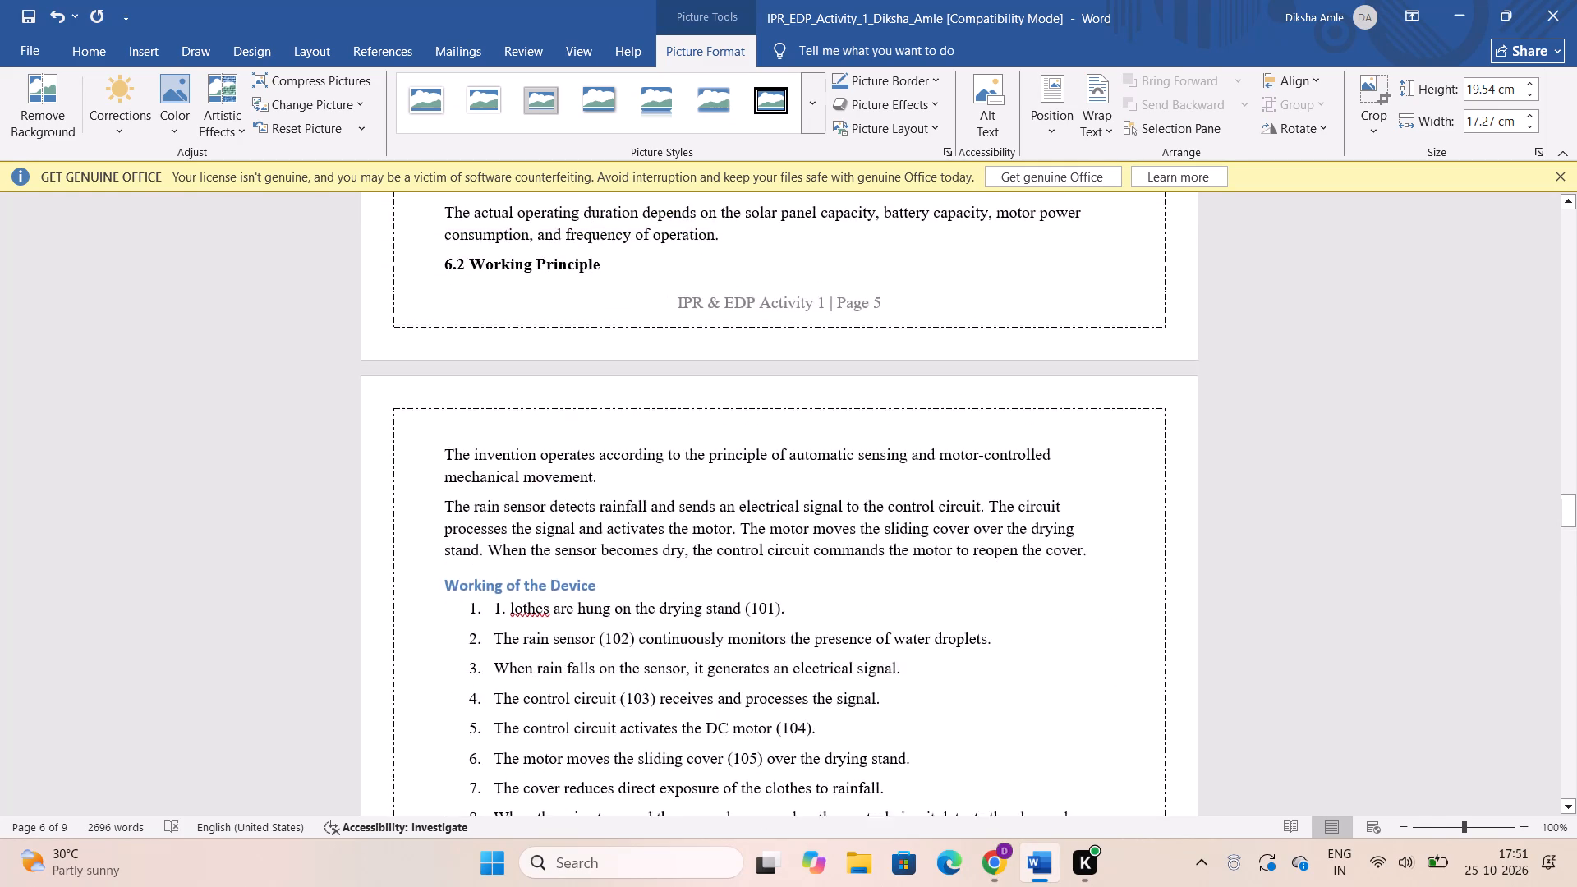
scroll(814, 413, down, 5)
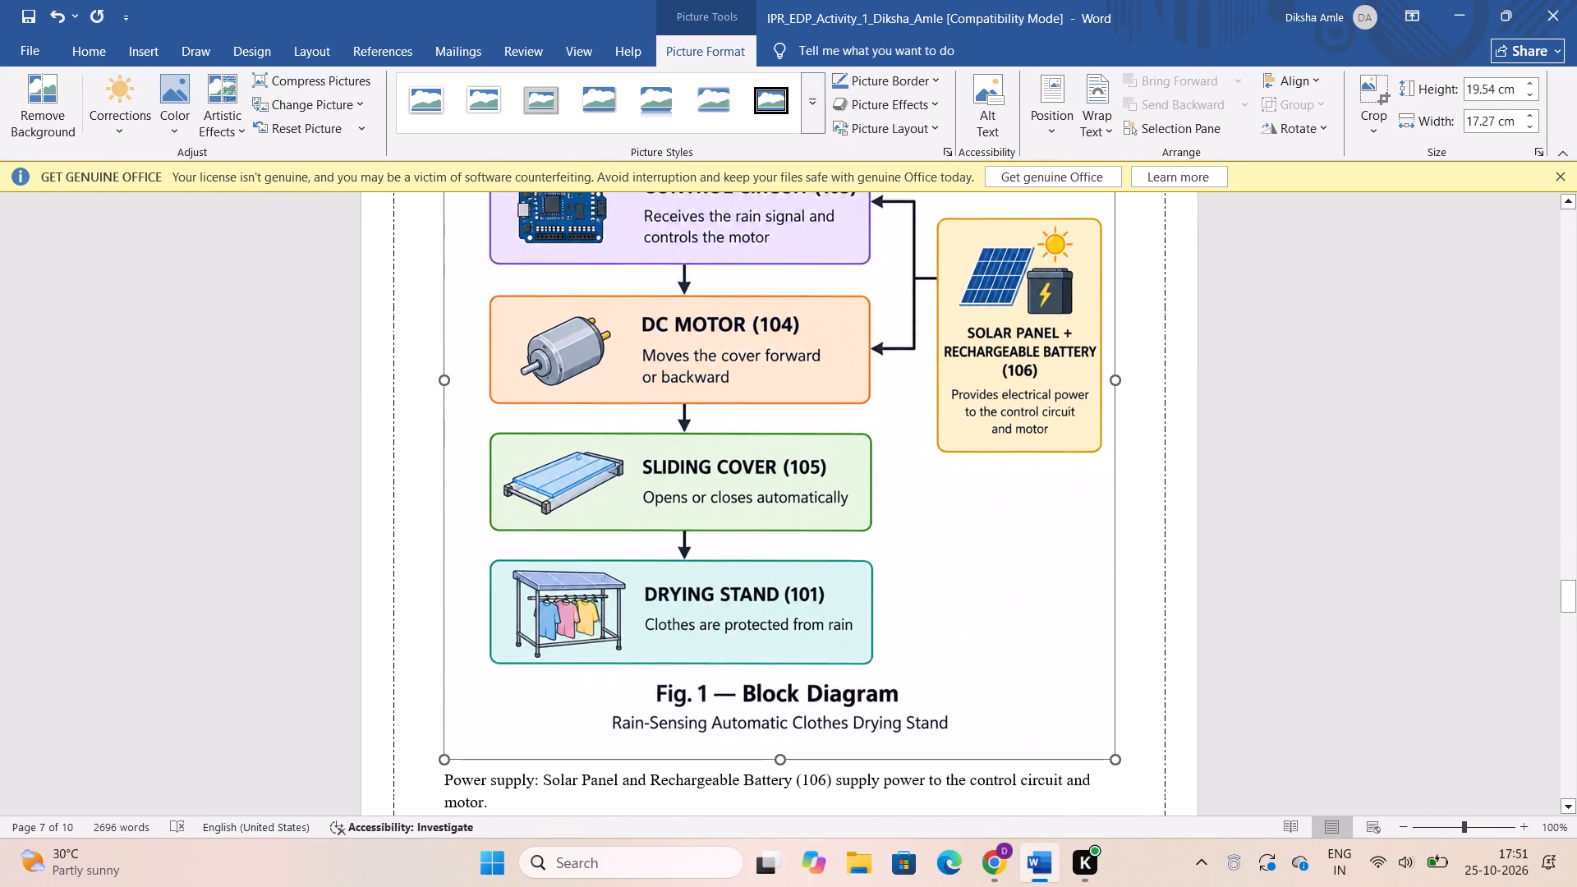
drag(779, 756, 764, 395)
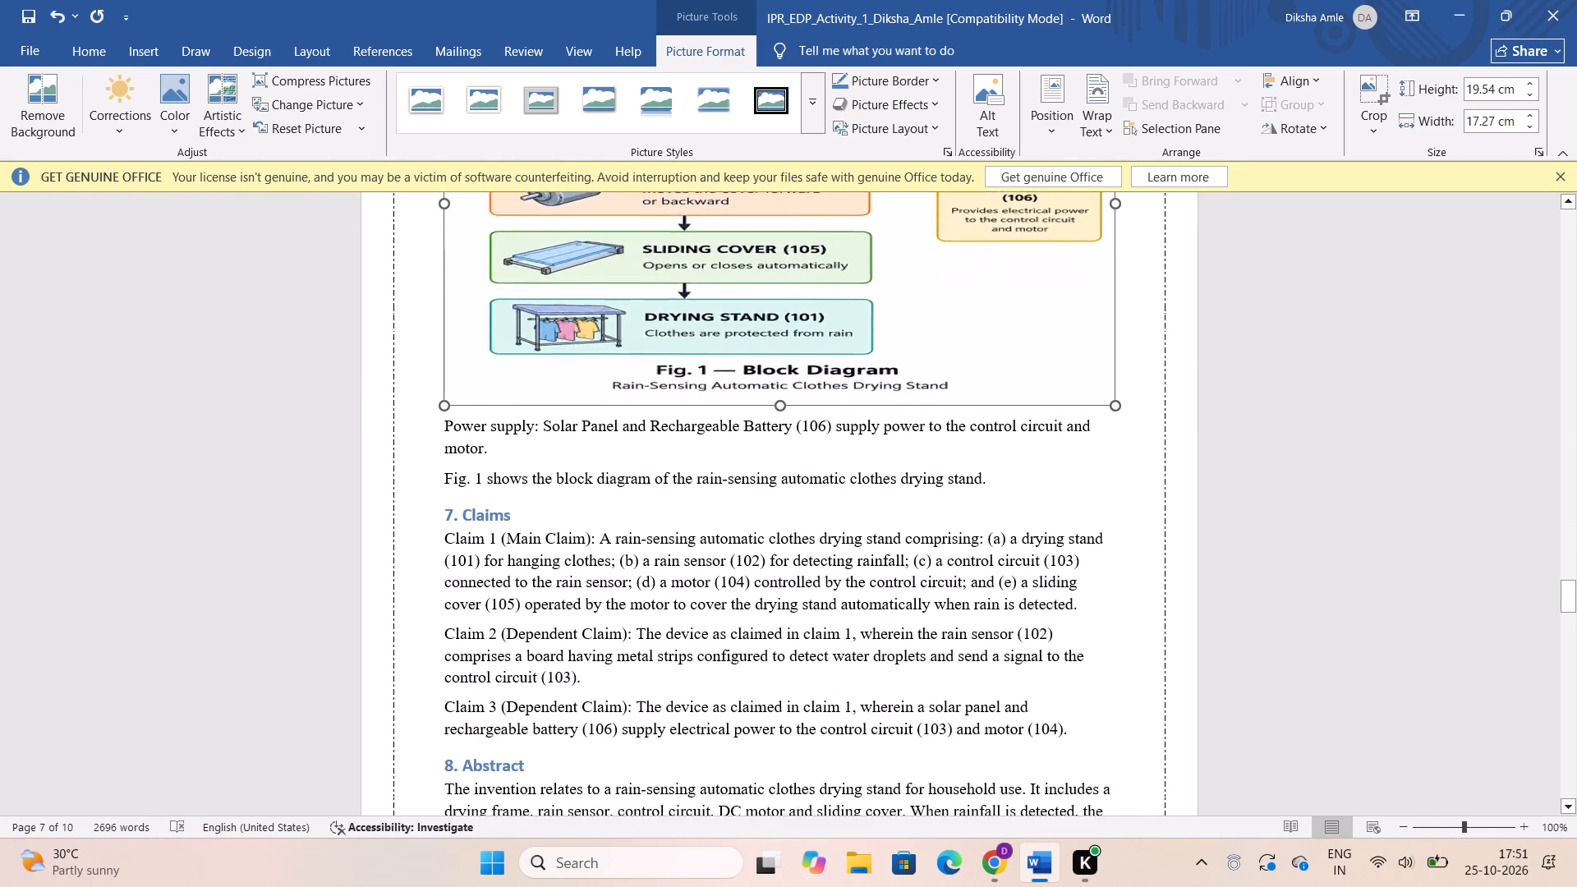
drag(764, 395, 746, 285)
scroll(741, 407, up, 1)
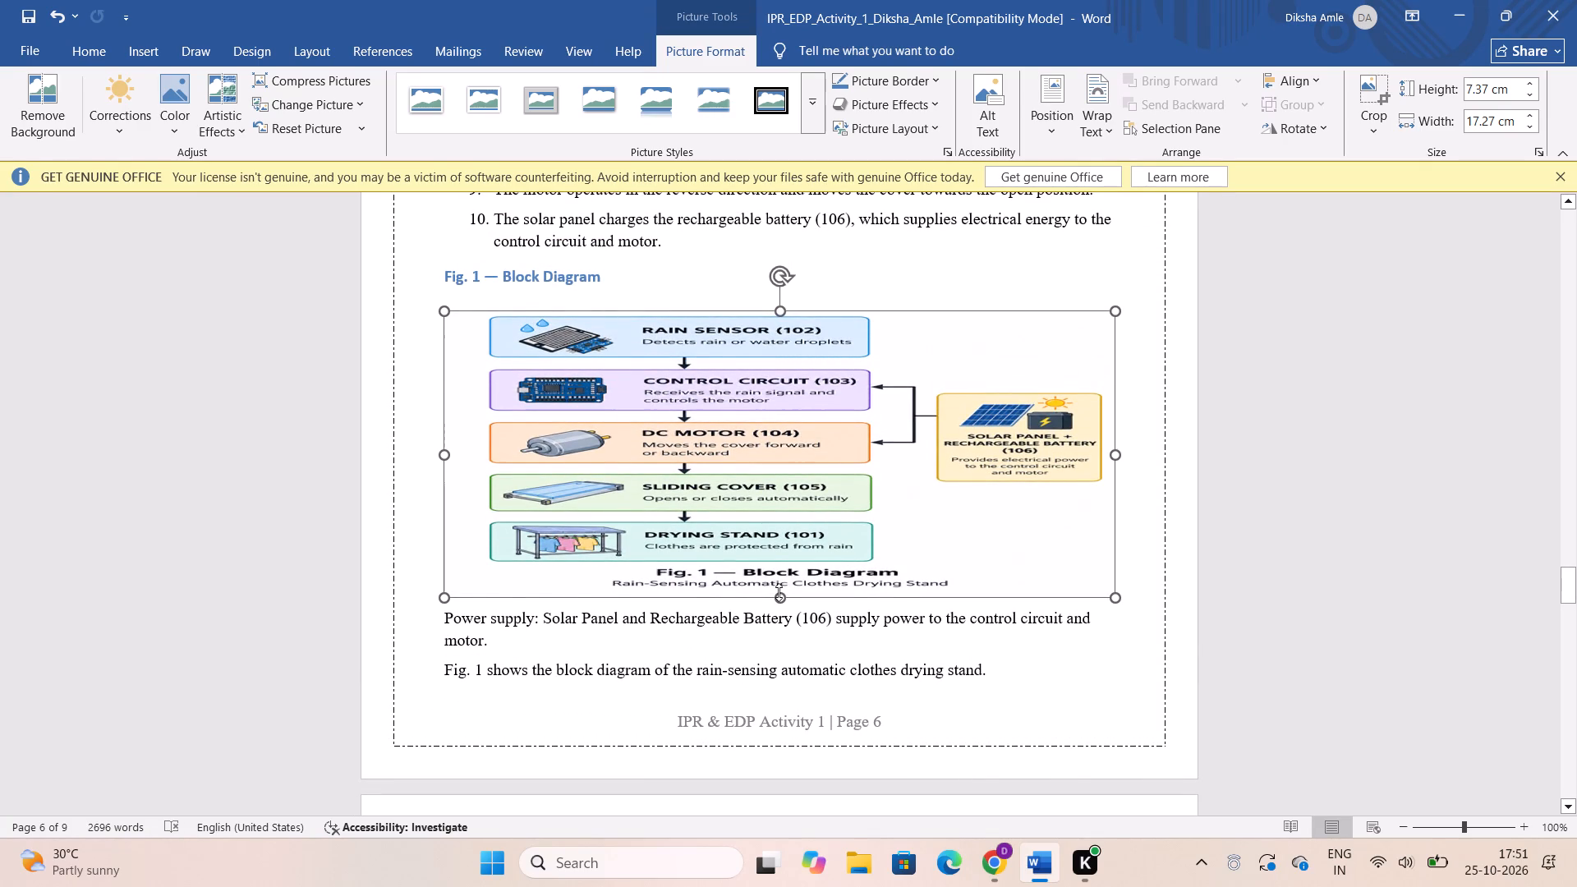
drag(779, 592, 796, 701)
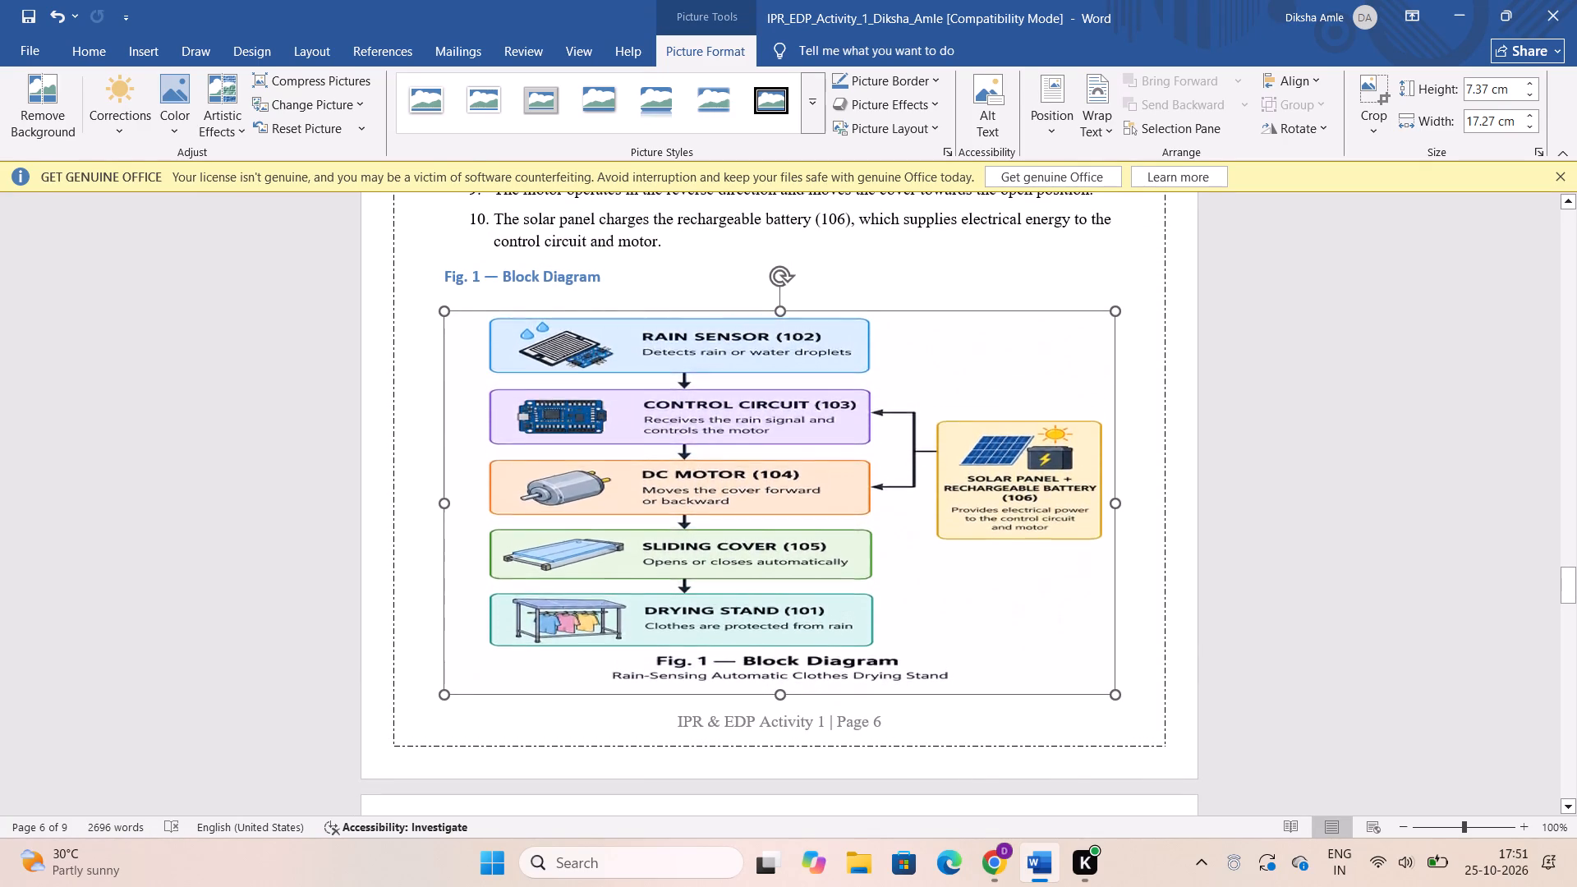
drag(796, 701, 787, 699)
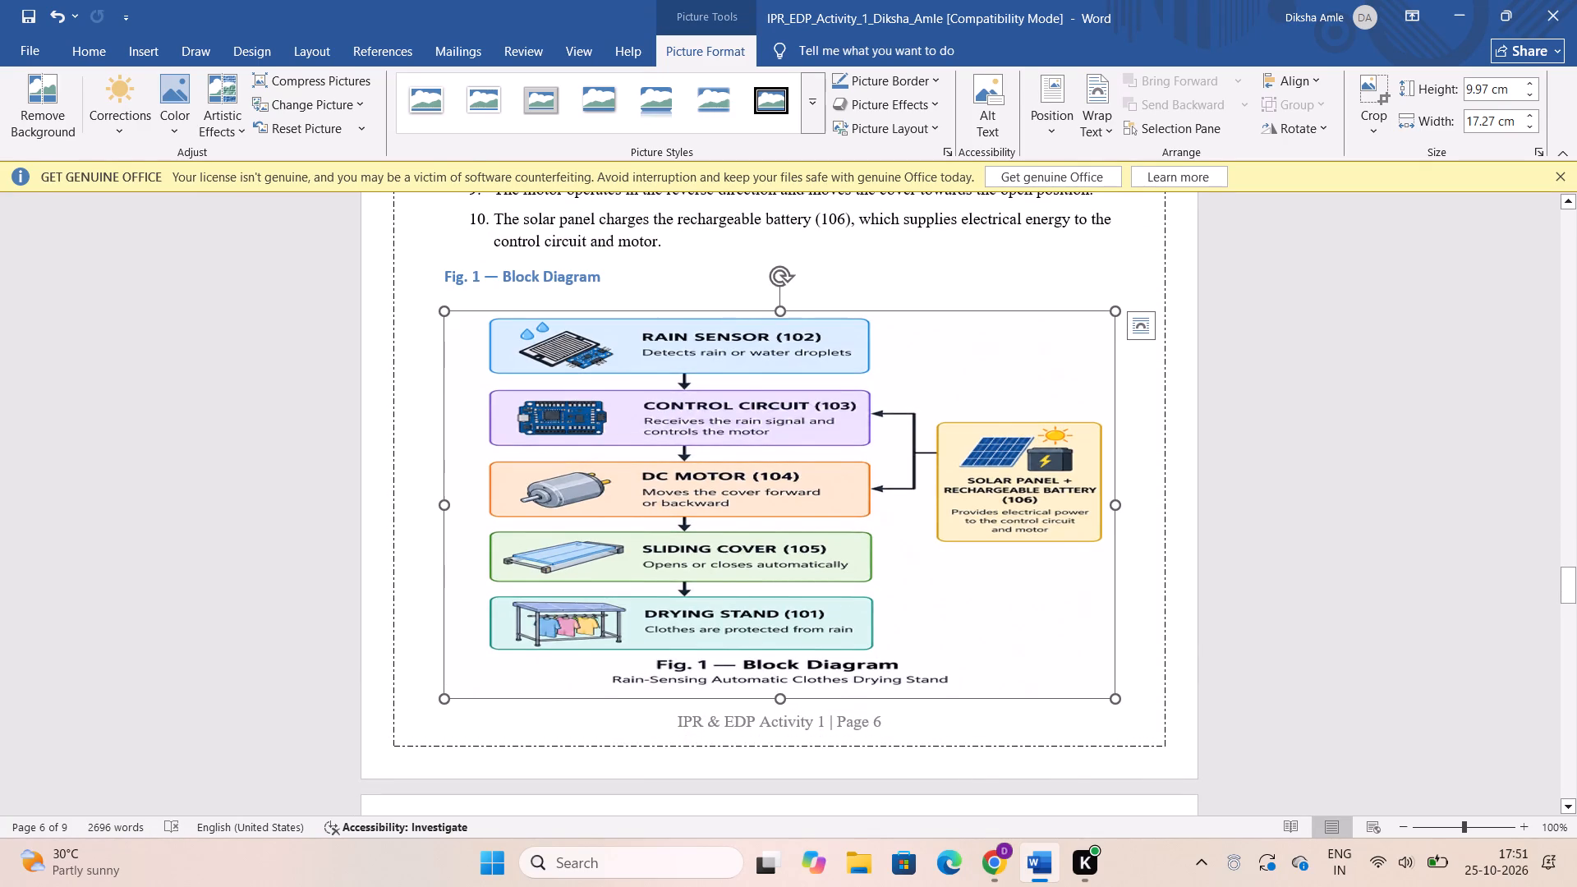
click(982, 262)
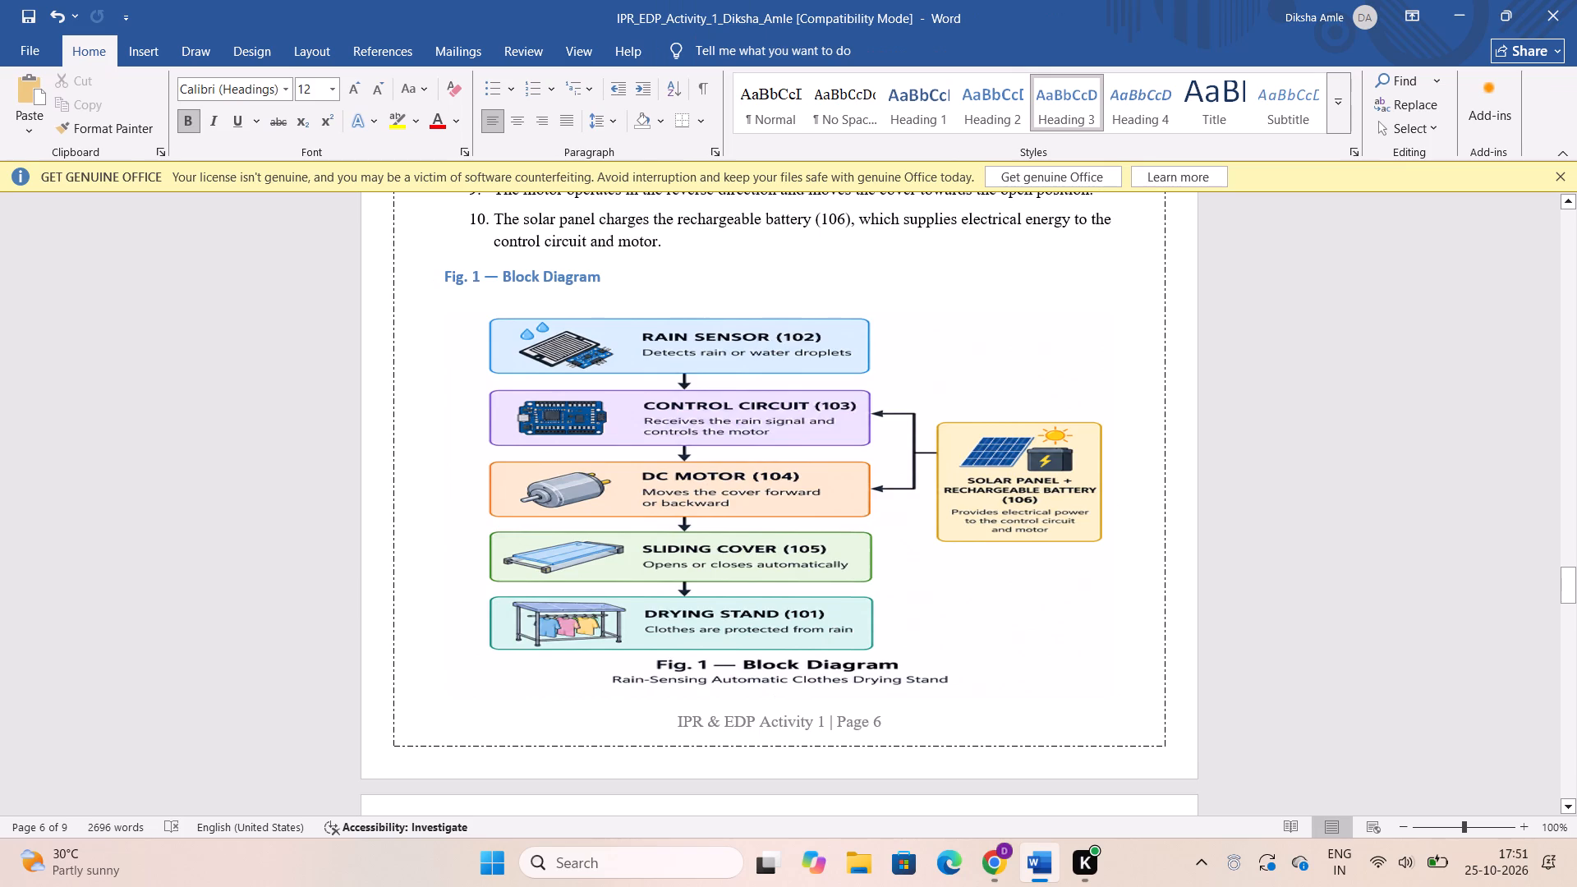
scroll(858, 366, down, 4)
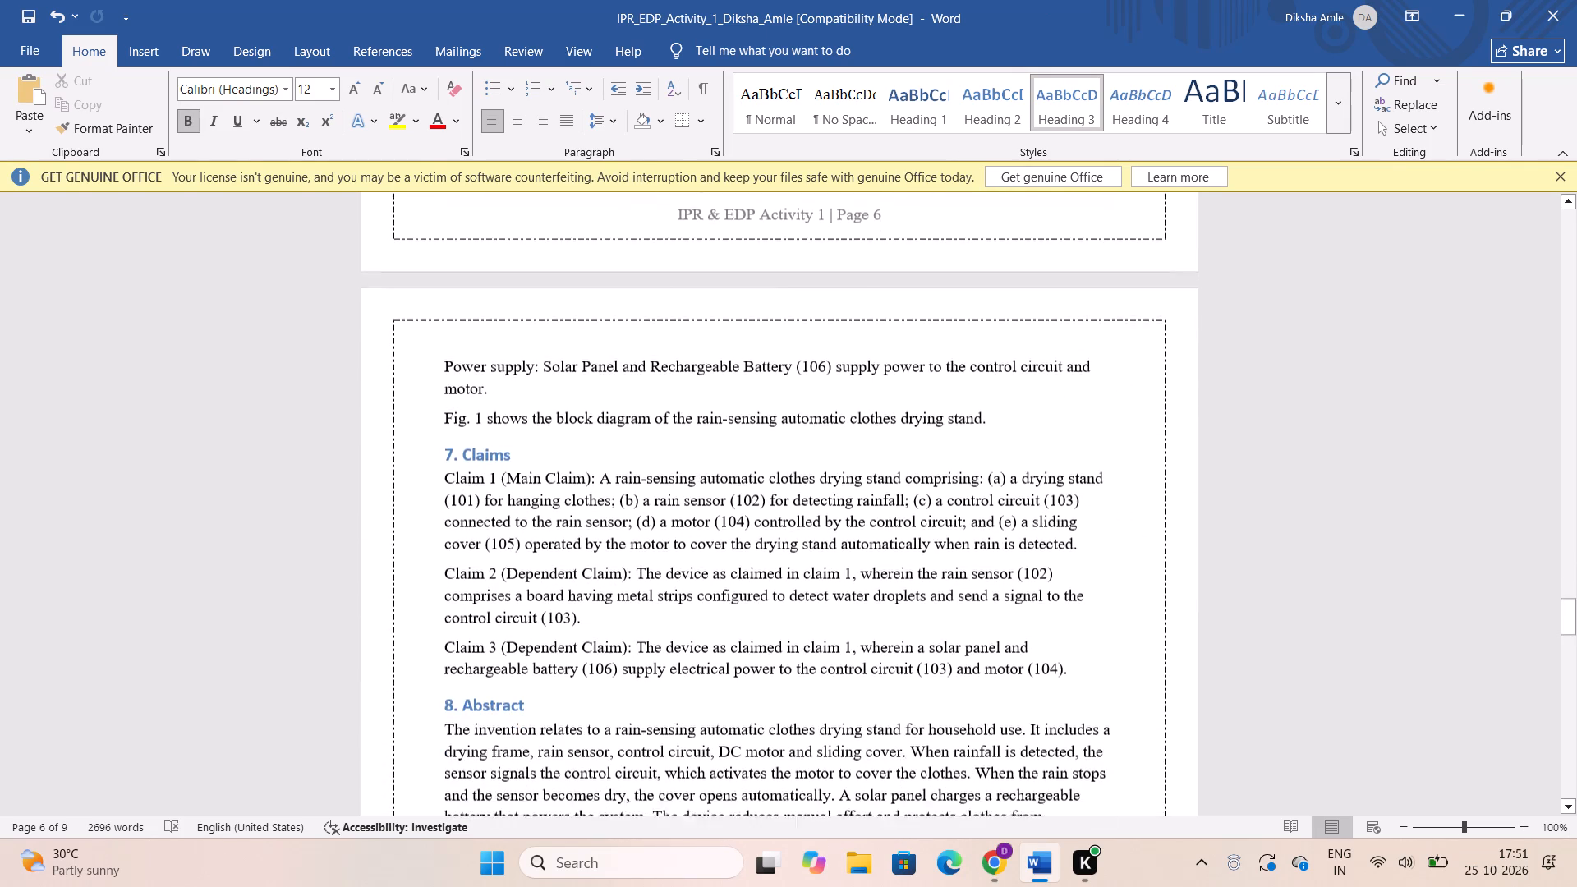
scroll(858, 366, down, 2)
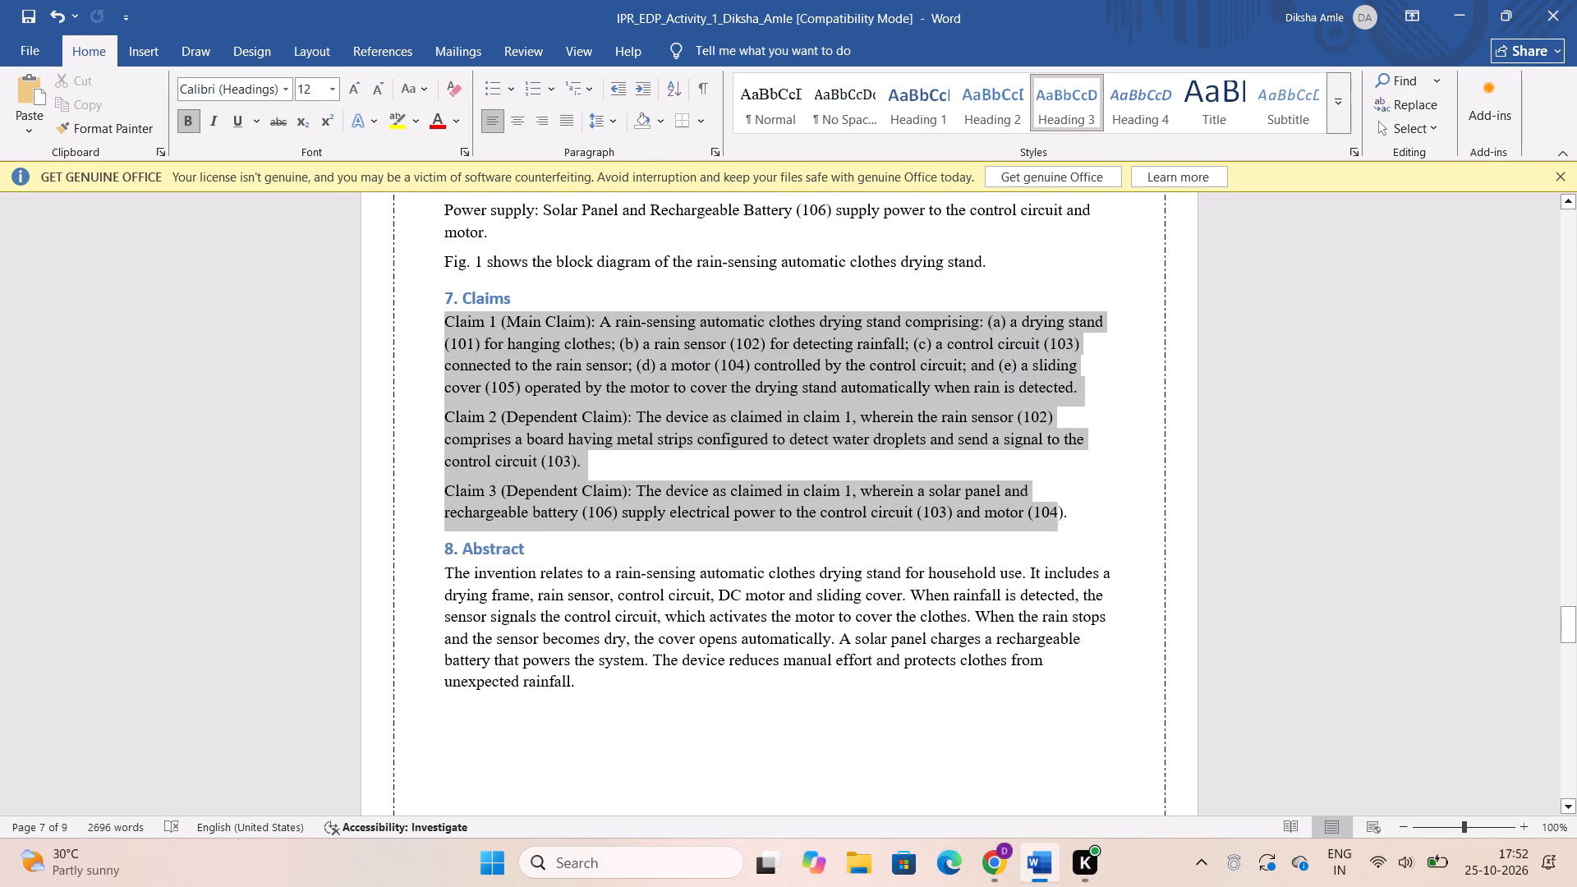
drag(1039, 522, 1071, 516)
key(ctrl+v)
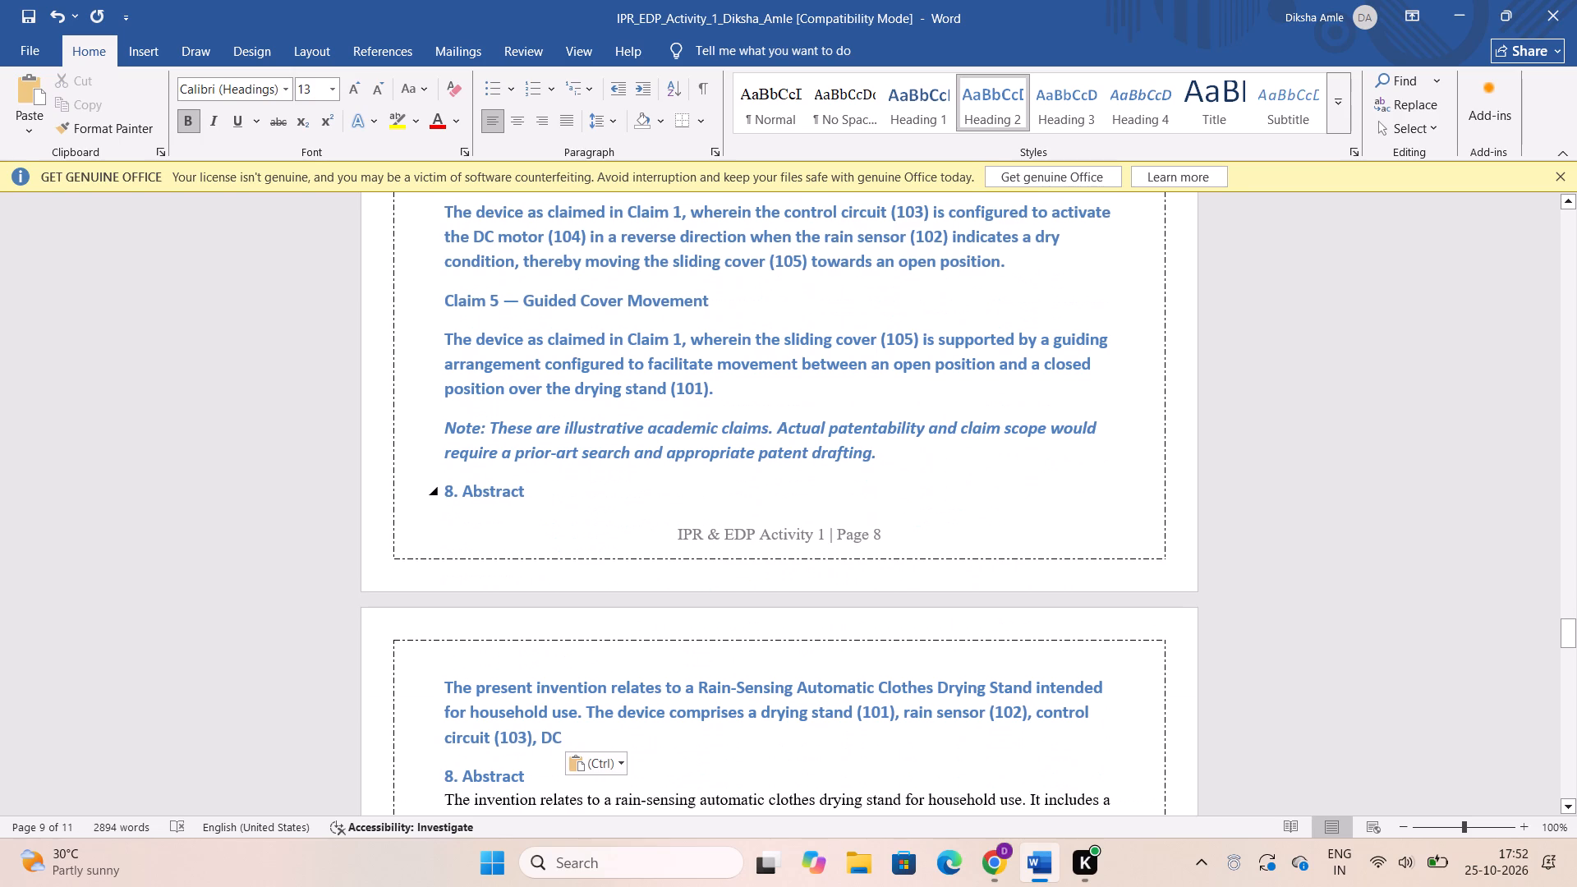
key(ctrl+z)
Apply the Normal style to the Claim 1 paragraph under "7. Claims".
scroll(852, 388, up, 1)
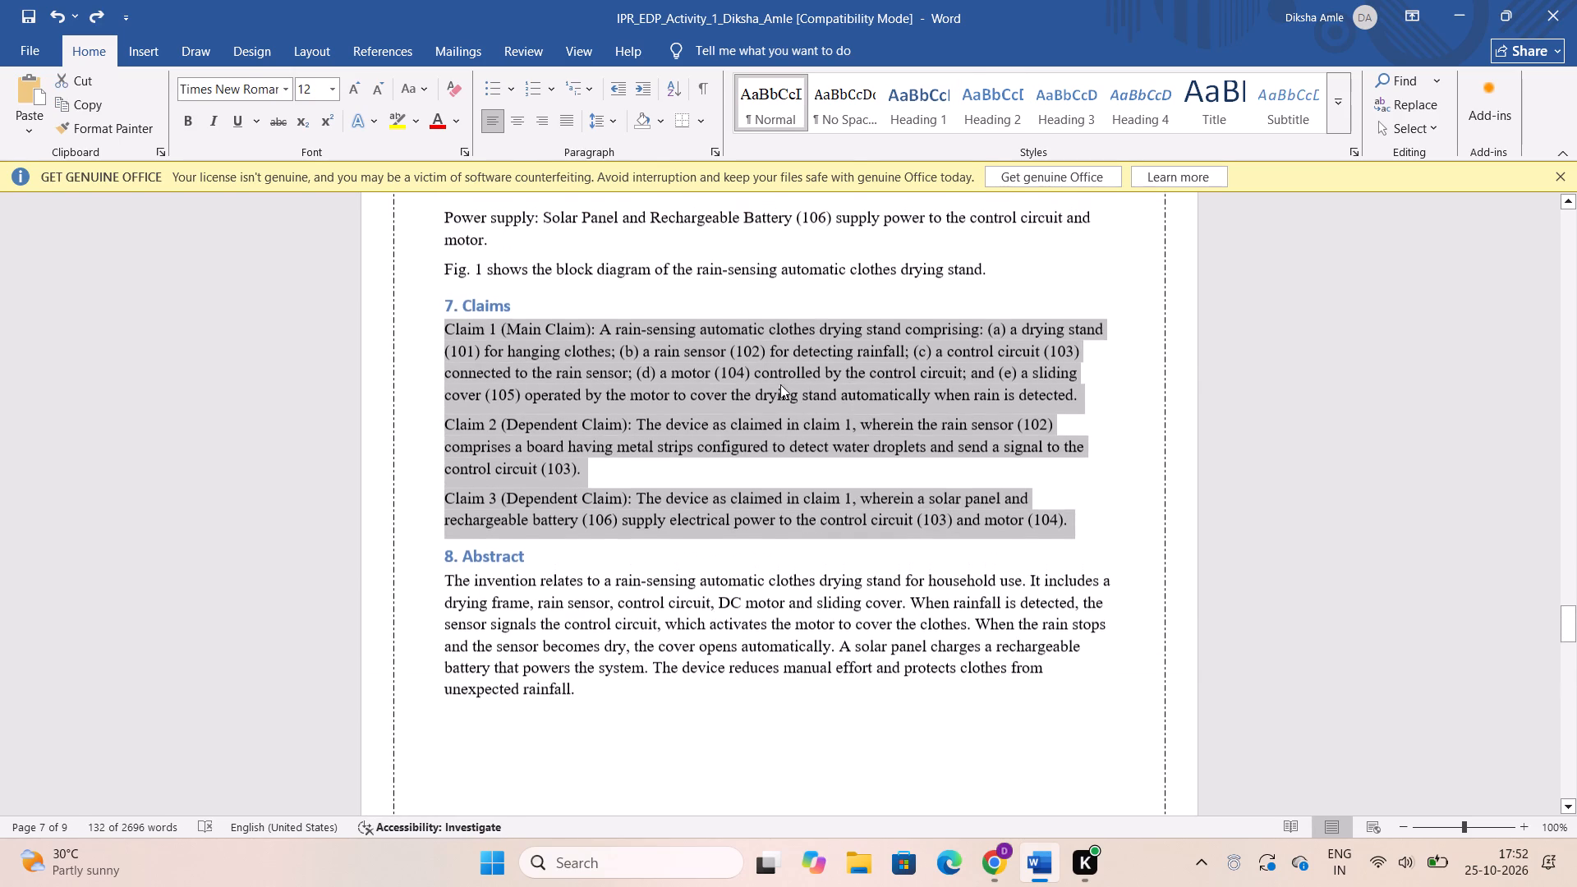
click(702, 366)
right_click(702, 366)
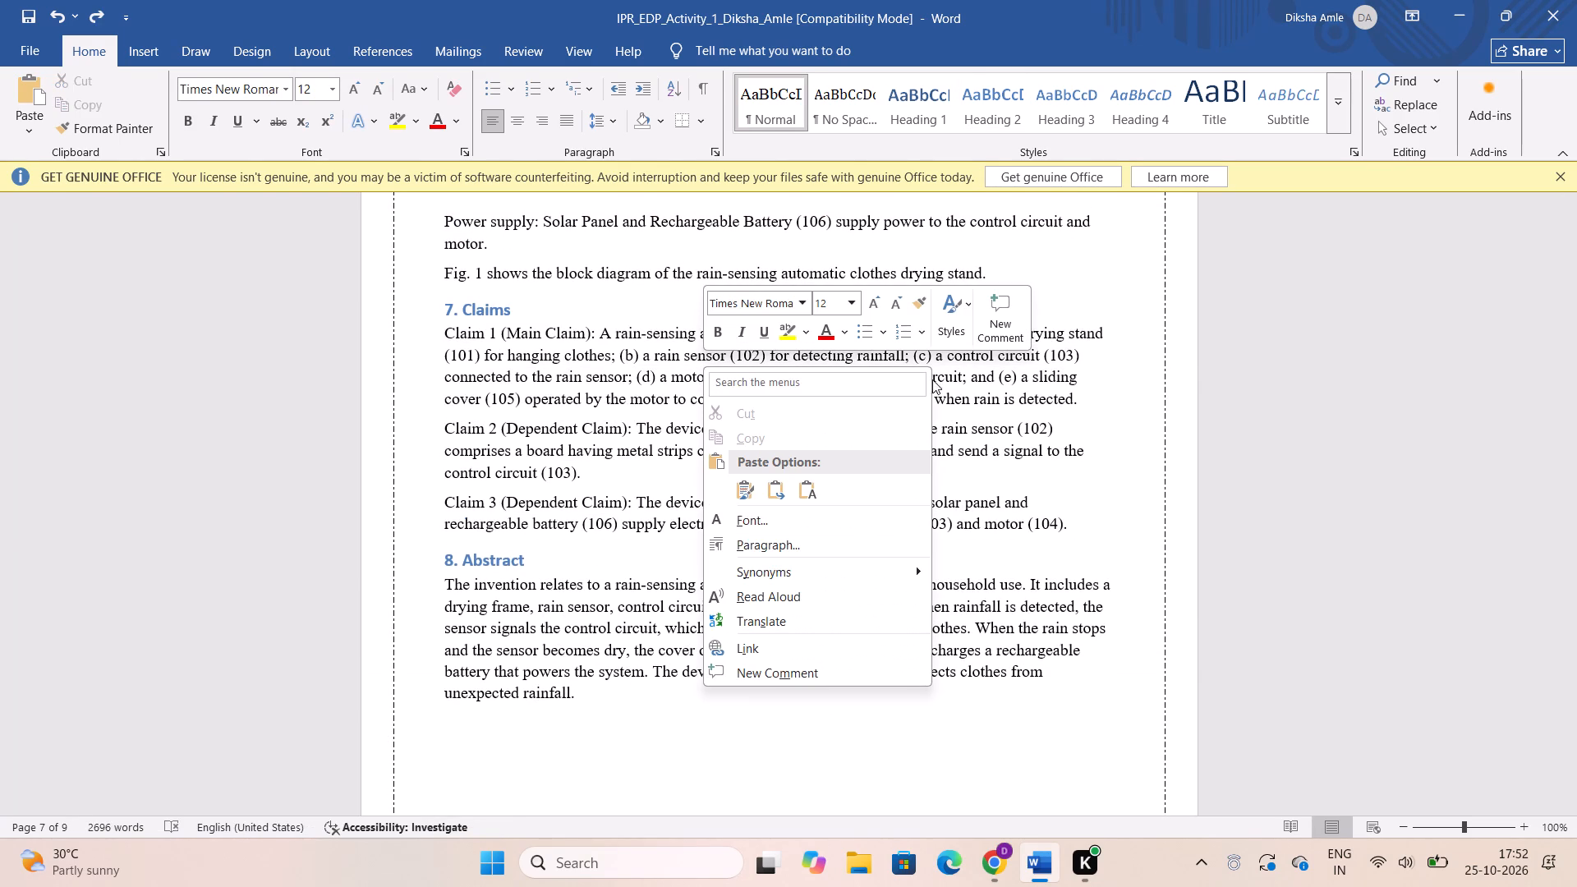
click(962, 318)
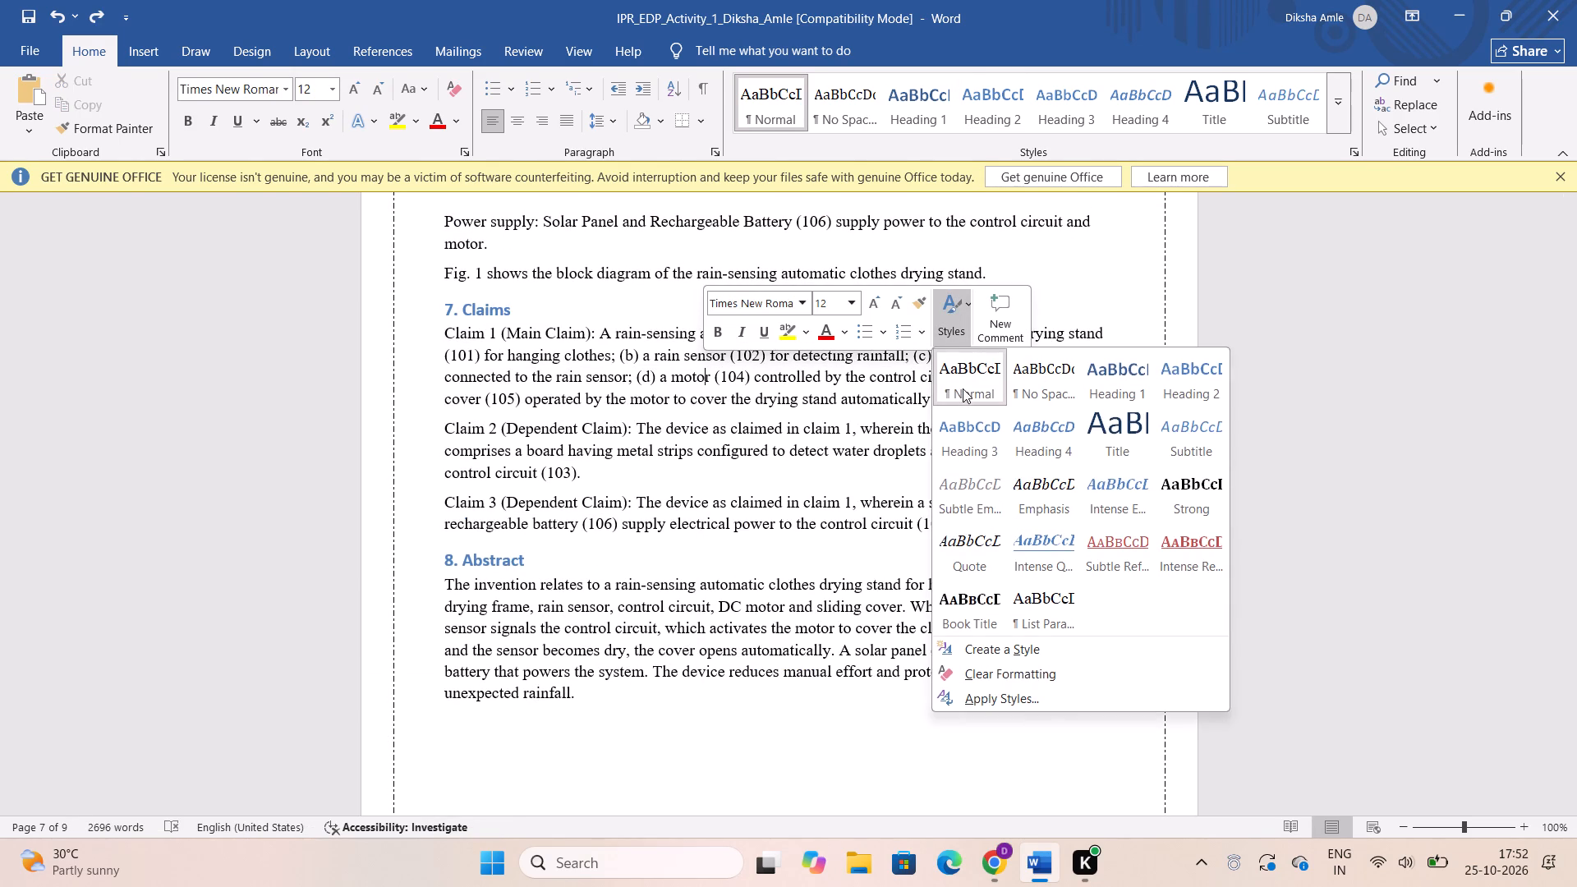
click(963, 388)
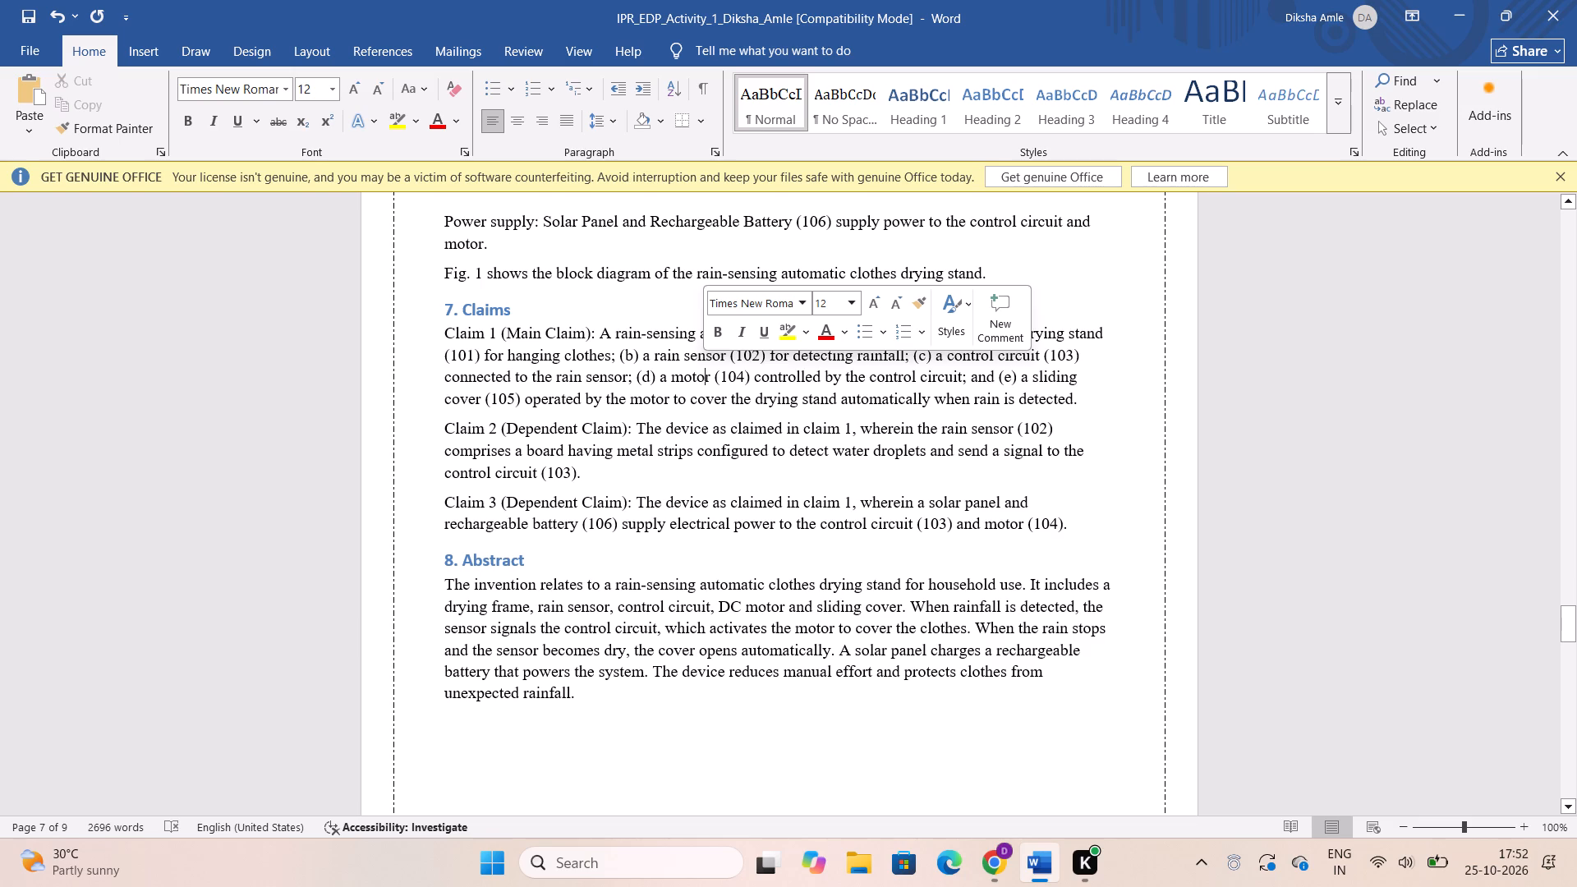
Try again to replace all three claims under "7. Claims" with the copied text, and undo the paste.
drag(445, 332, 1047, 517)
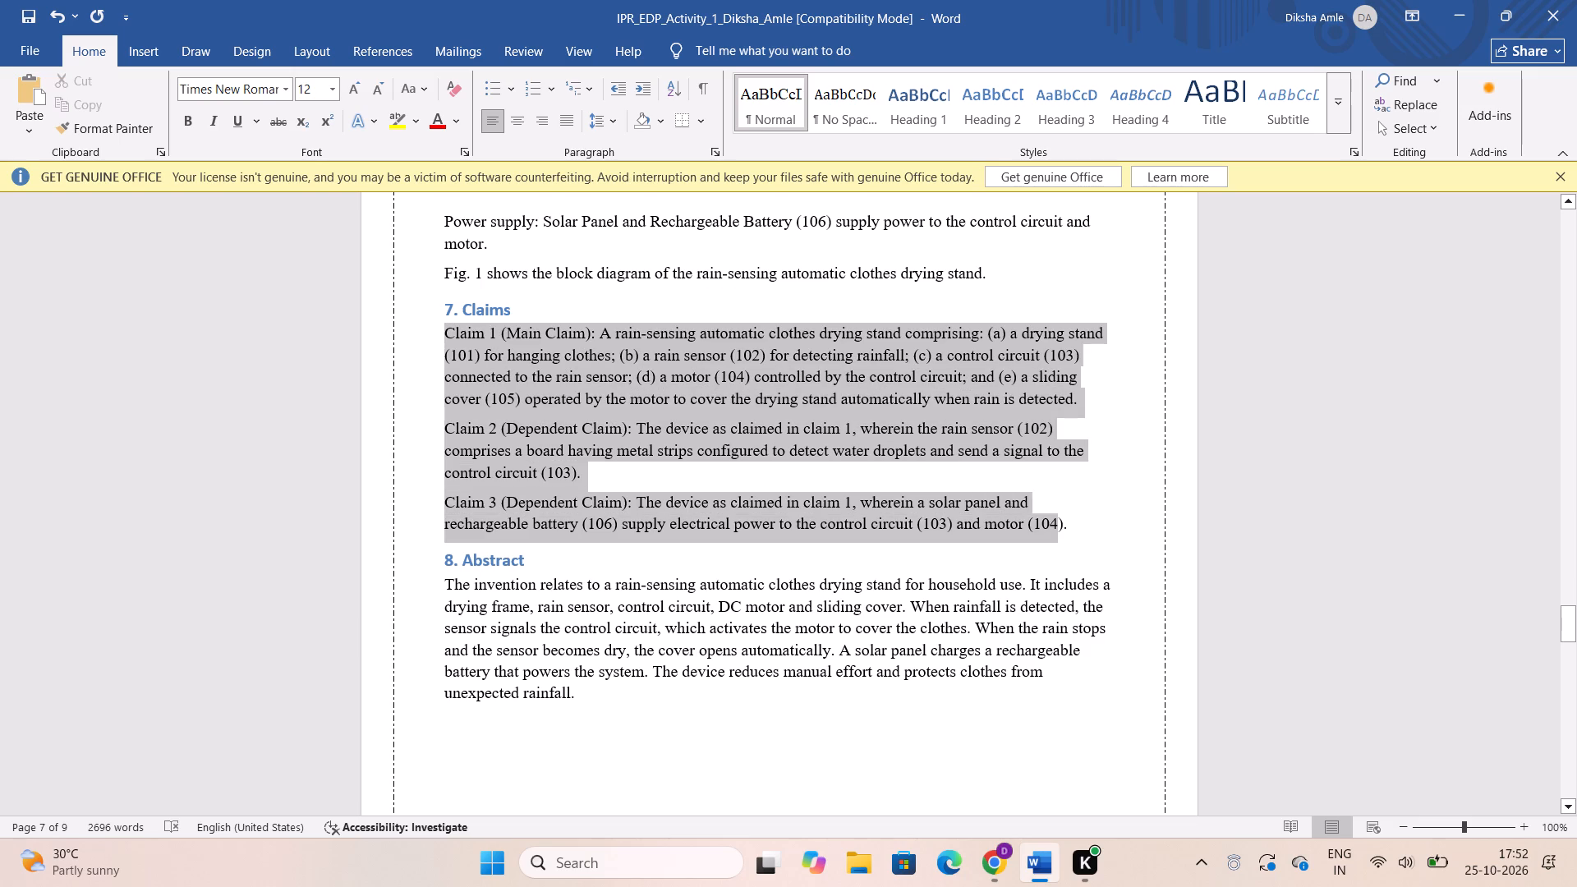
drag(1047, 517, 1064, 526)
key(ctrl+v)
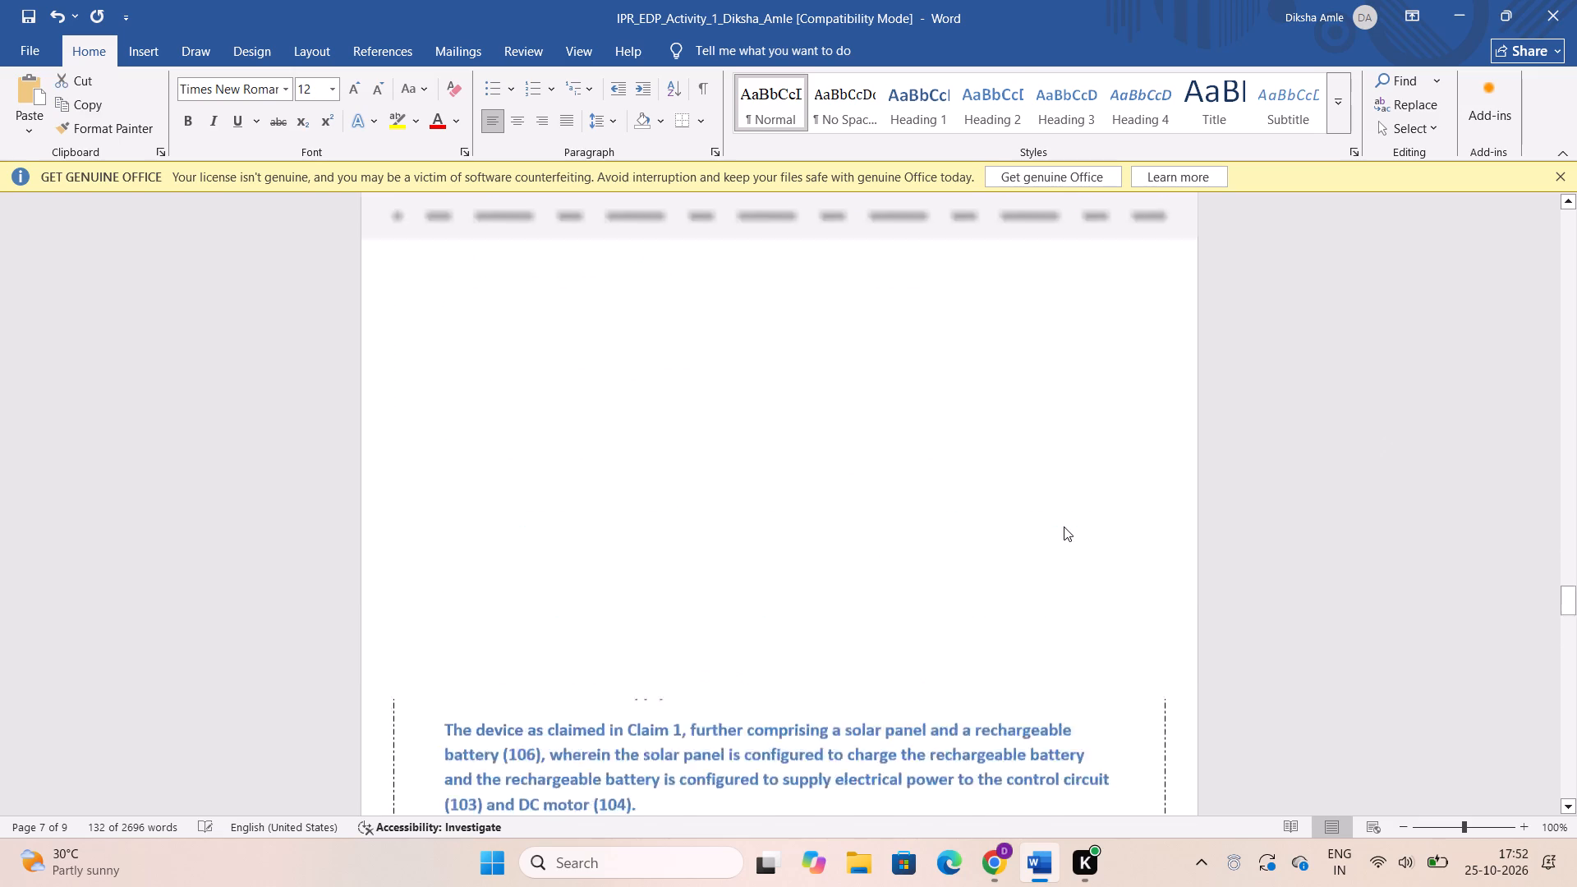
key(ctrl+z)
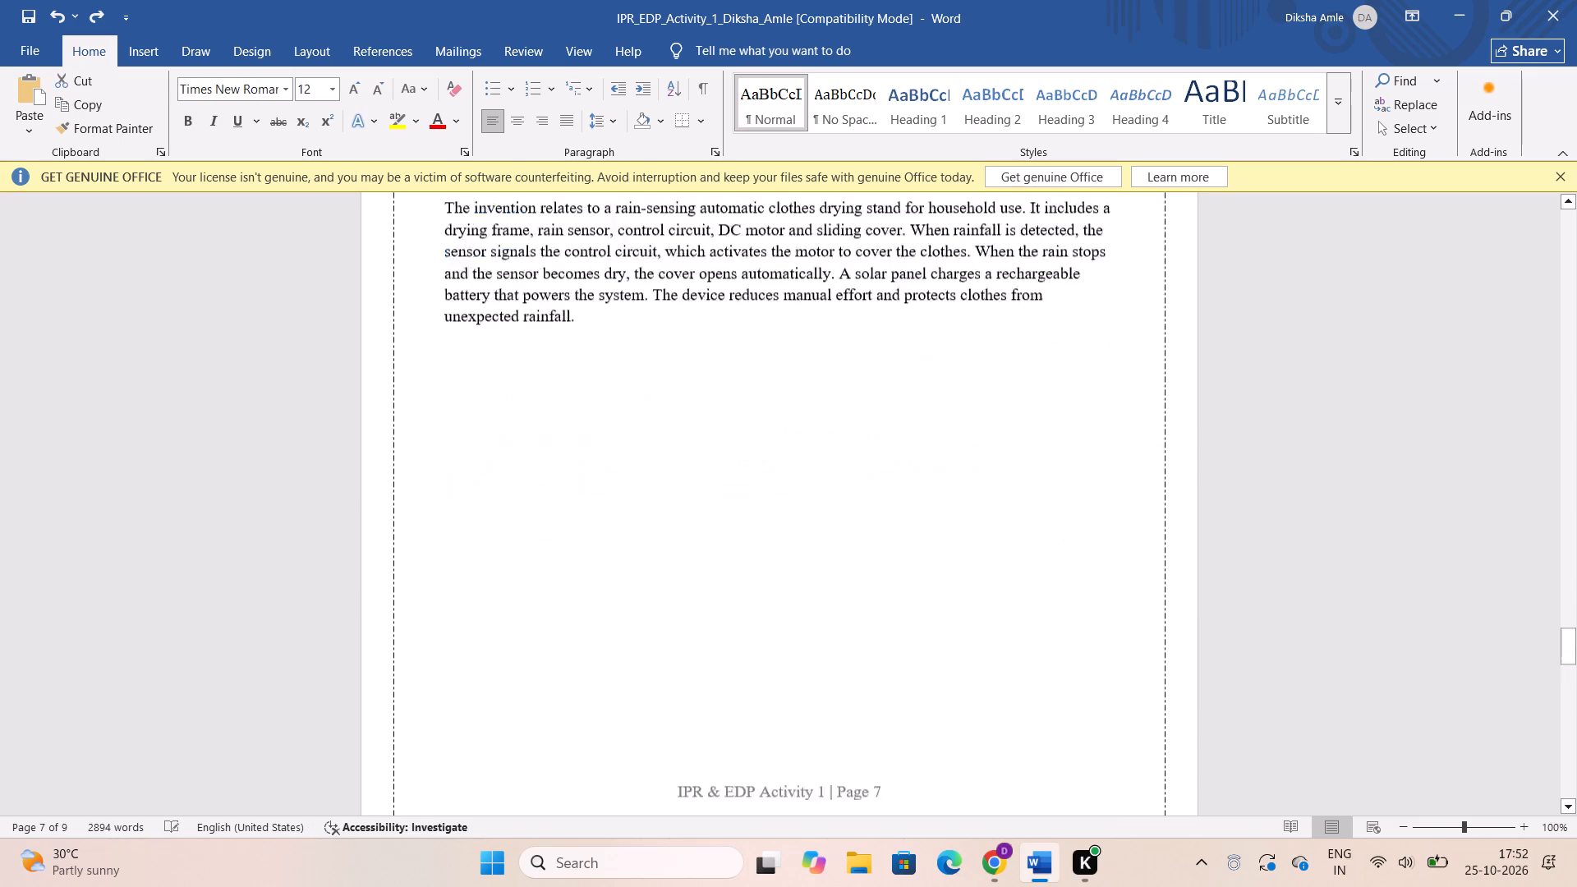
Reapply the Normal style to the Claim 1 paragraph under "7. Claims".
scroll(604, 431, up, 2)
click(516, 465)
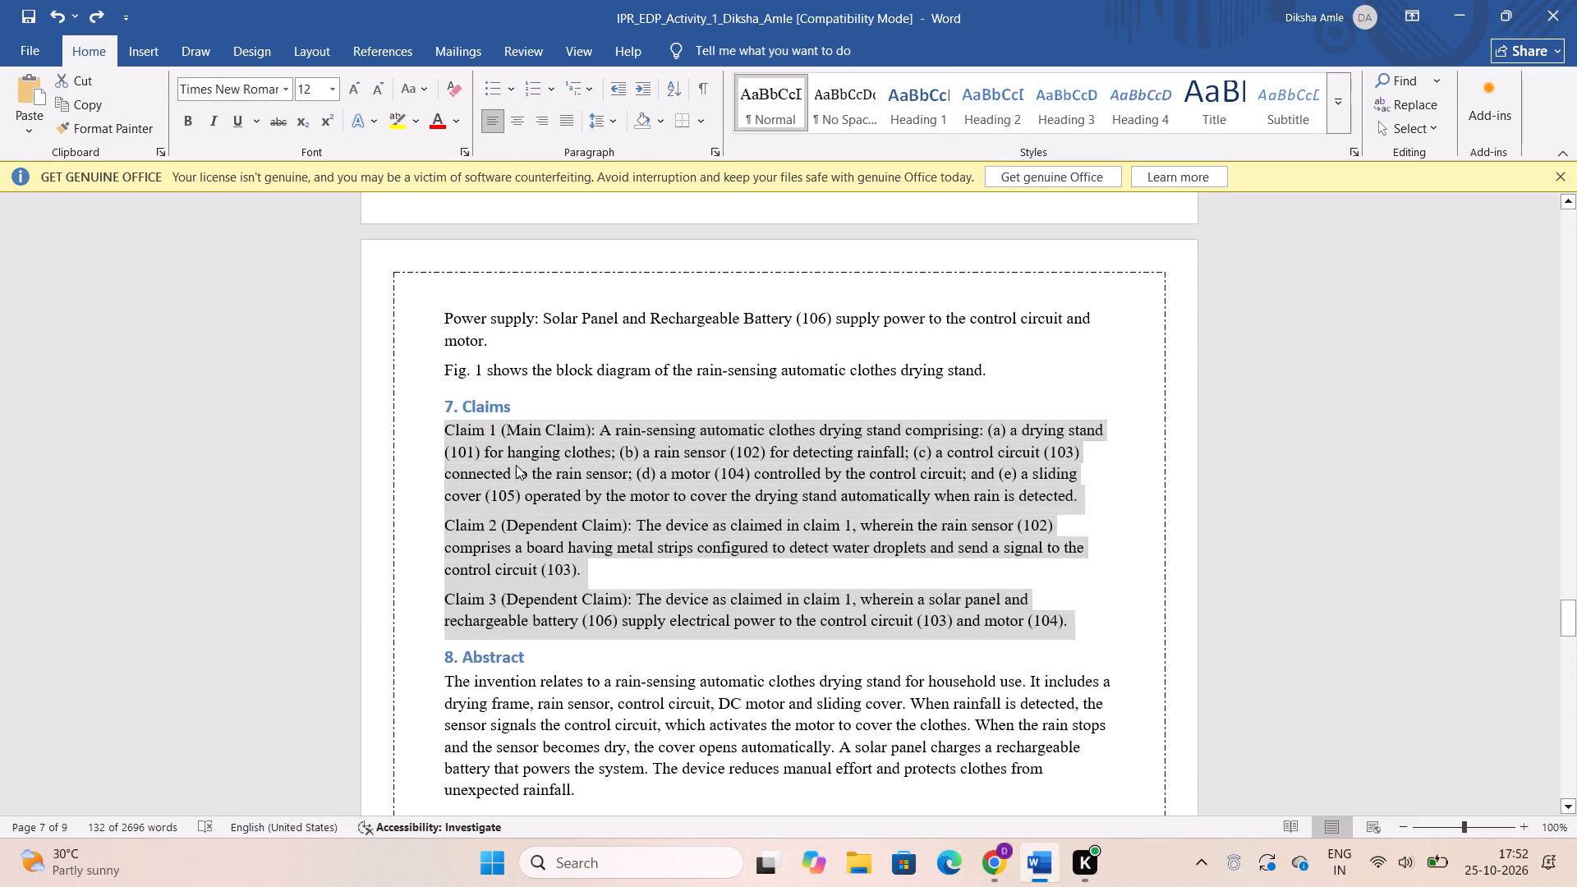
right_click(557, 466)
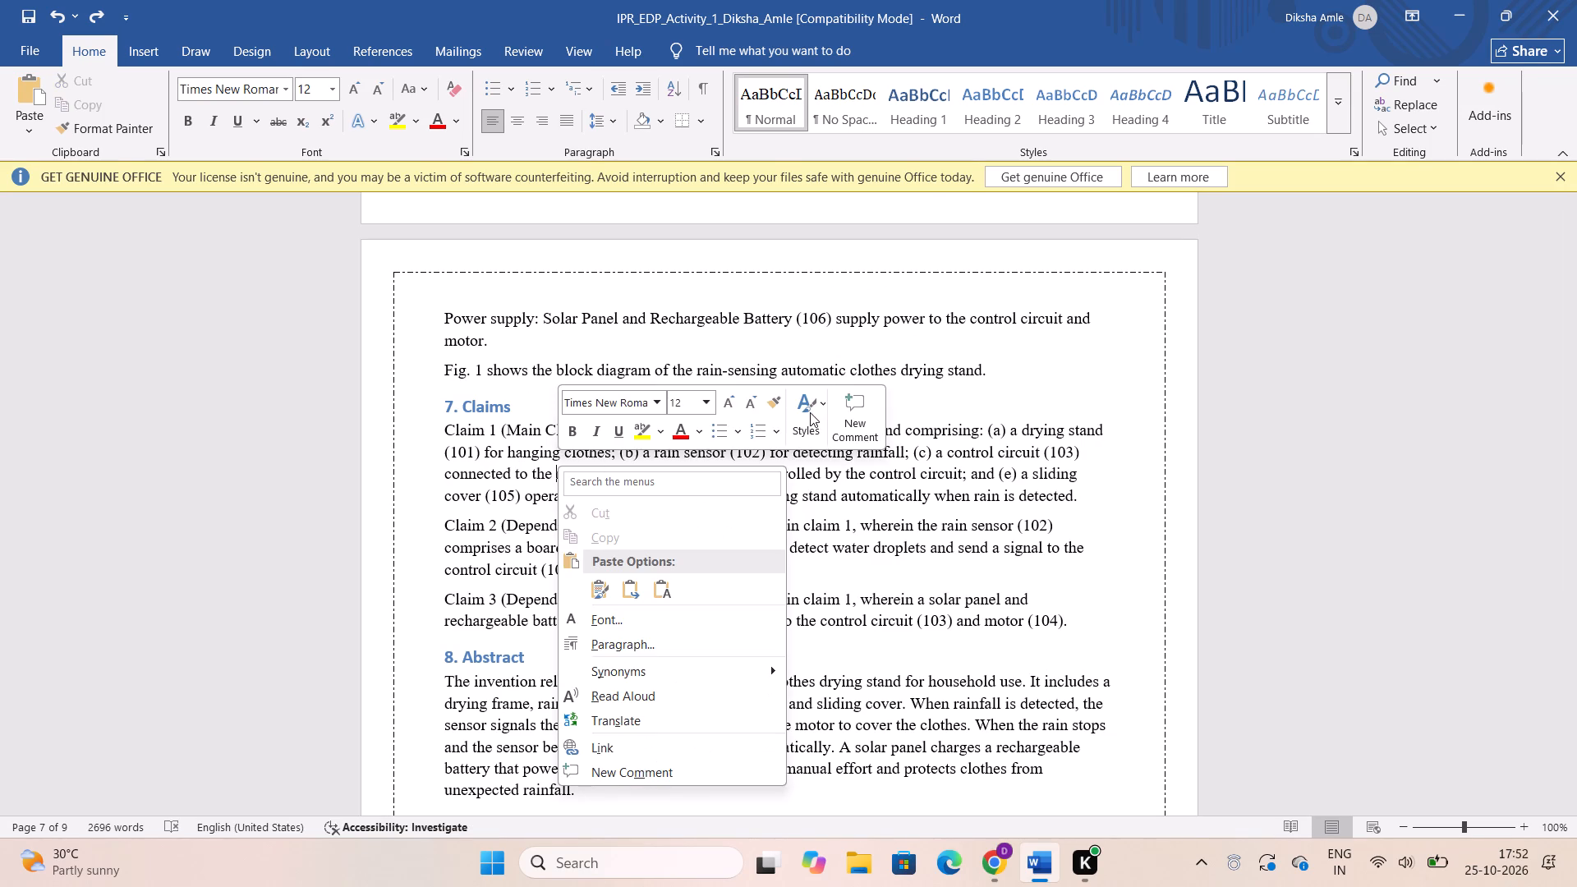
click(811, 408)
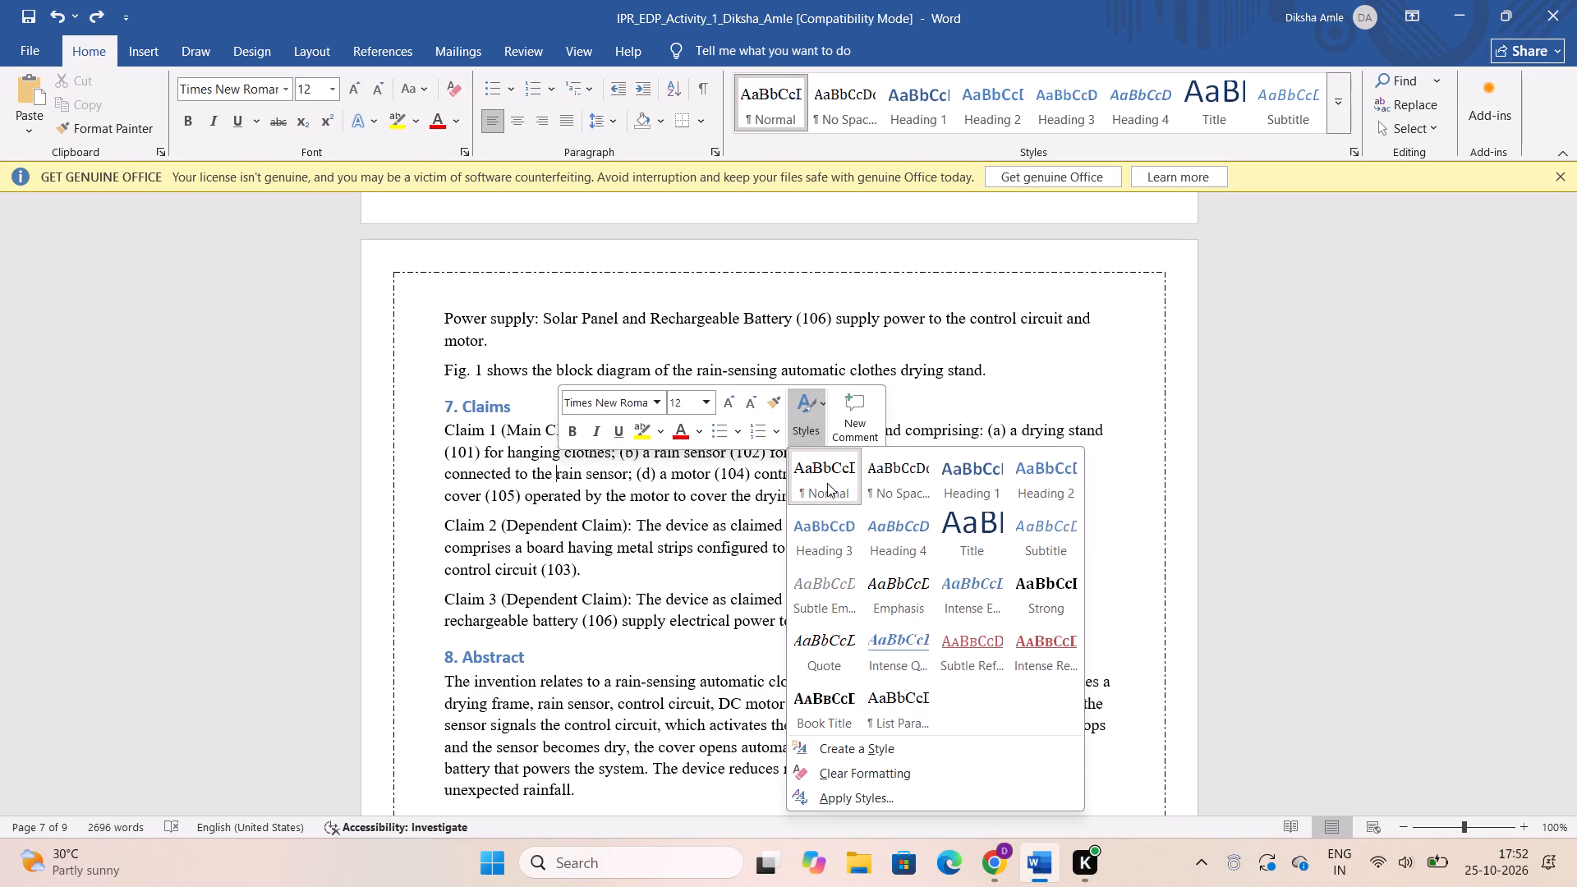
click(827, 483)
click(668, 498)
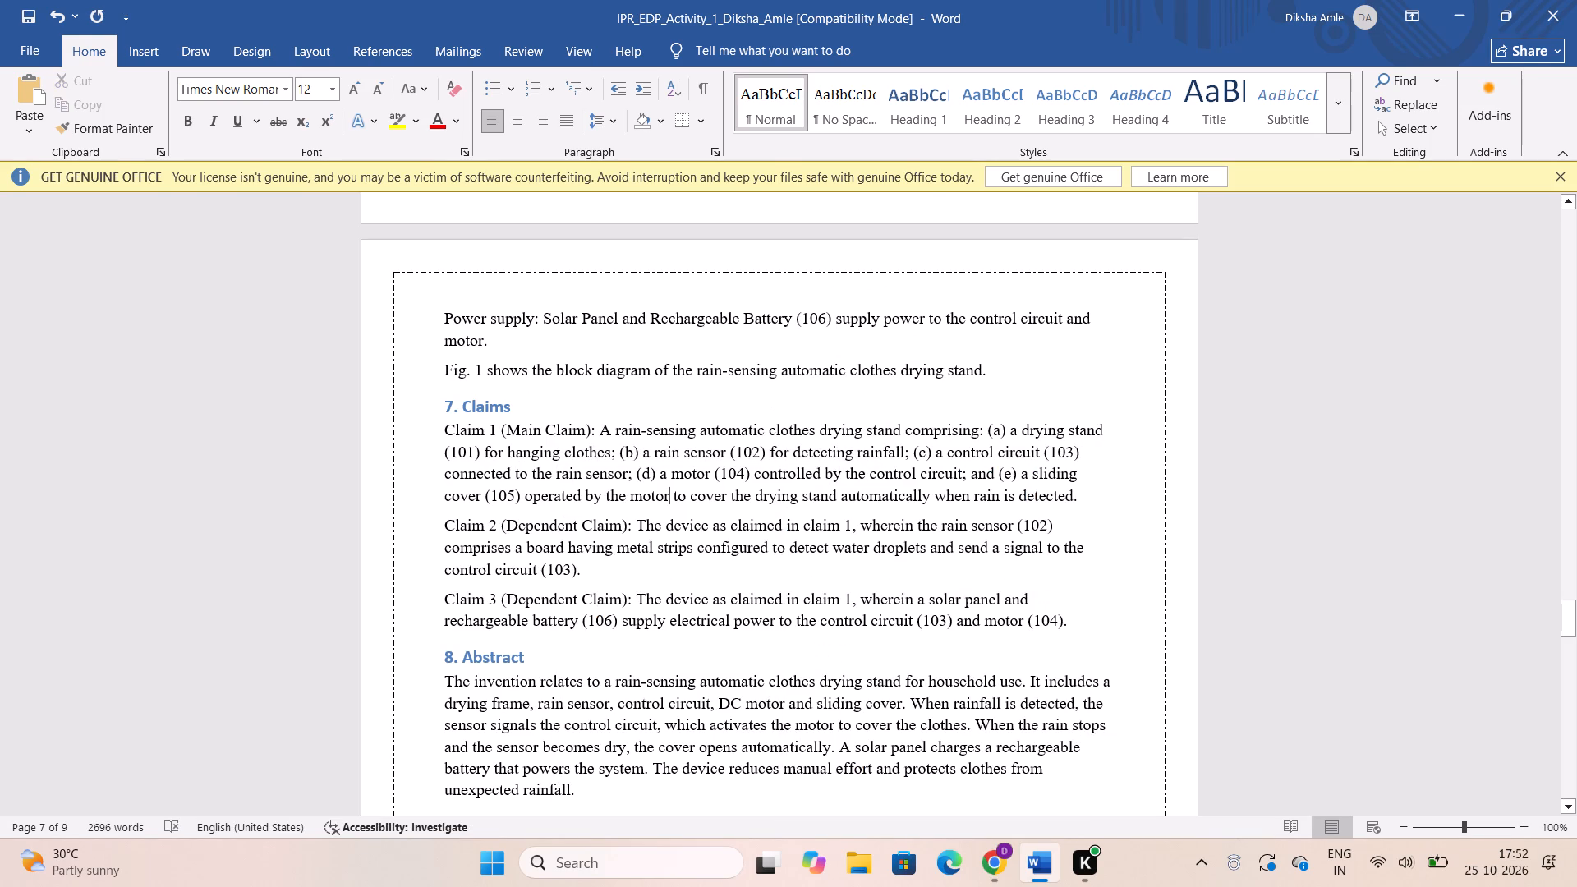
Delete the three existing claims under "7. Claims" and paste the copied claims text into a new Normal paragraph below that heading.
drag(442, 427, 442, 429)
drag(442, 429, 1040, 620)
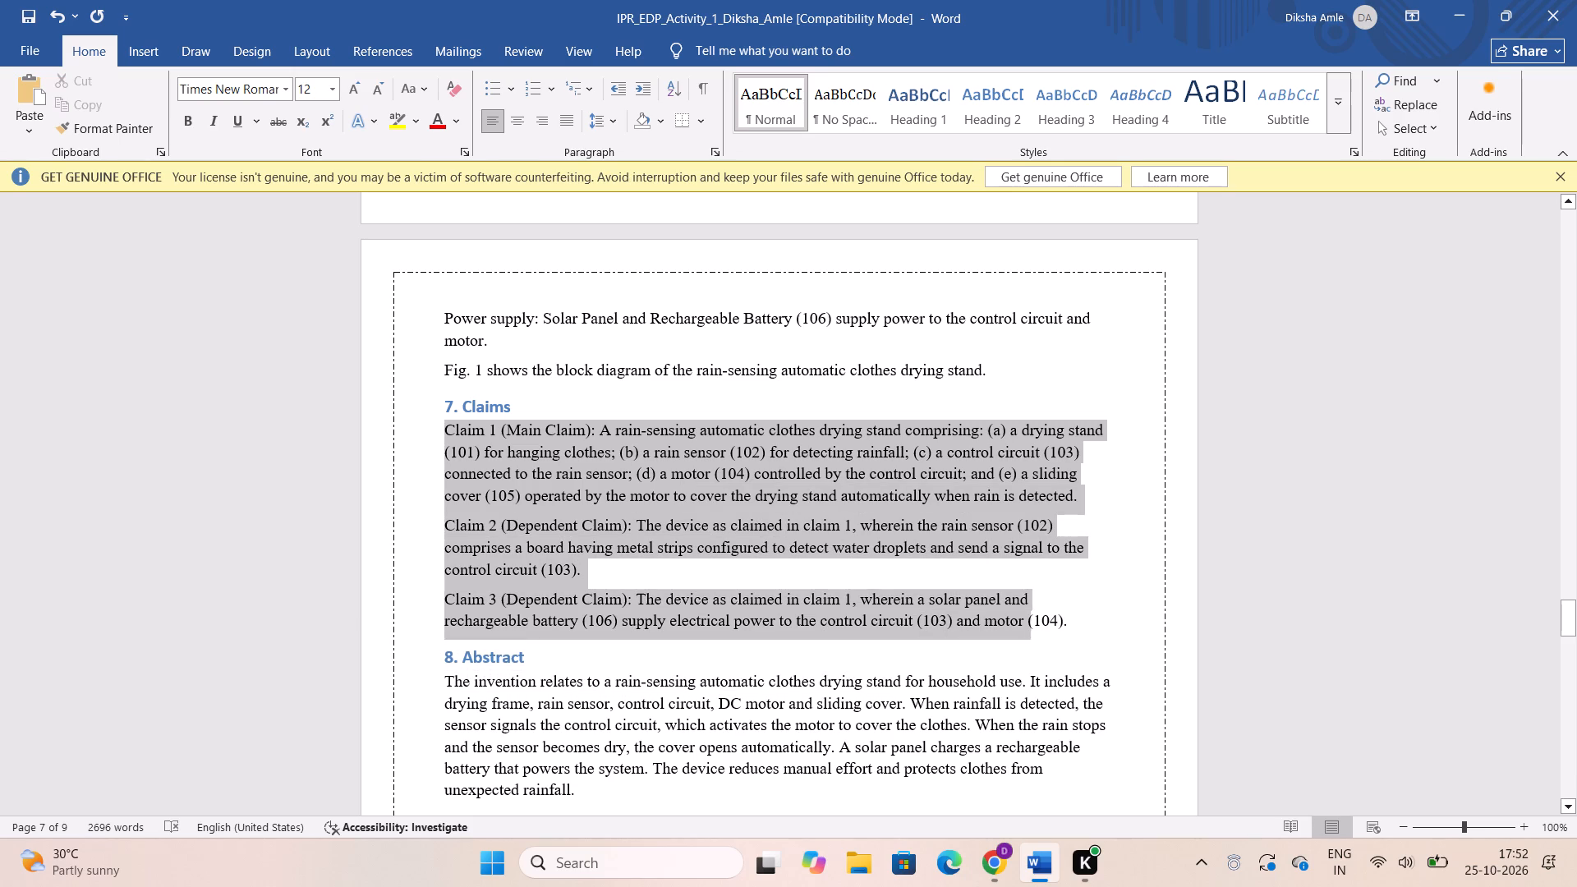
drag(1040, 620, 1082, 634)
key(BackSpace)
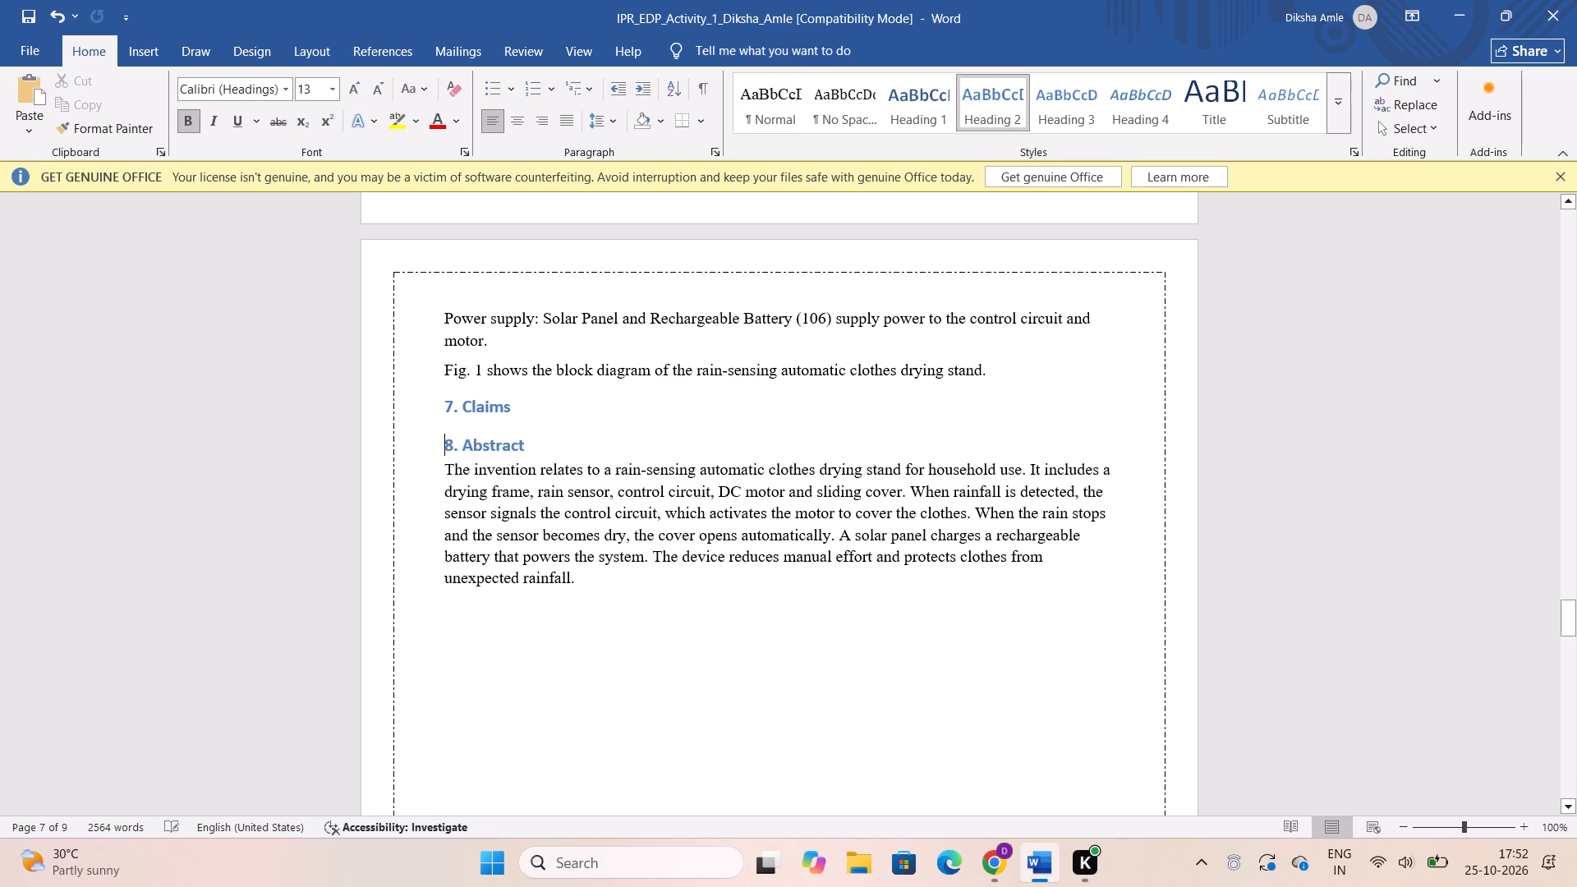
click(547, 405)
key(Return)
text(hbh)
key(BackSpace)
key(BackSpace)
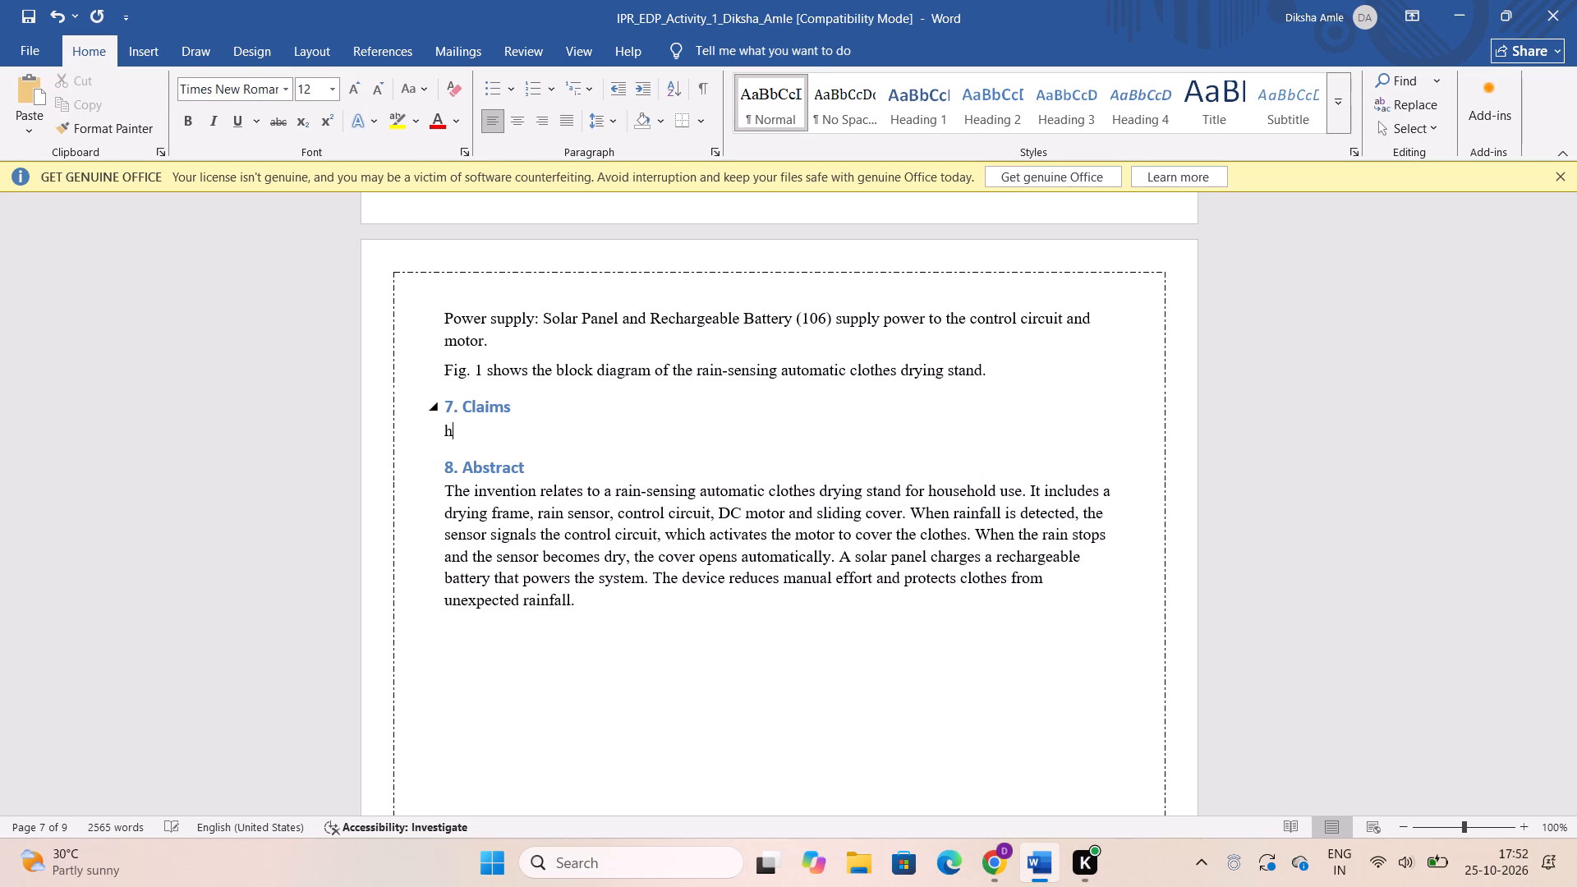
key(BackSpace)
key(ctrl+v)
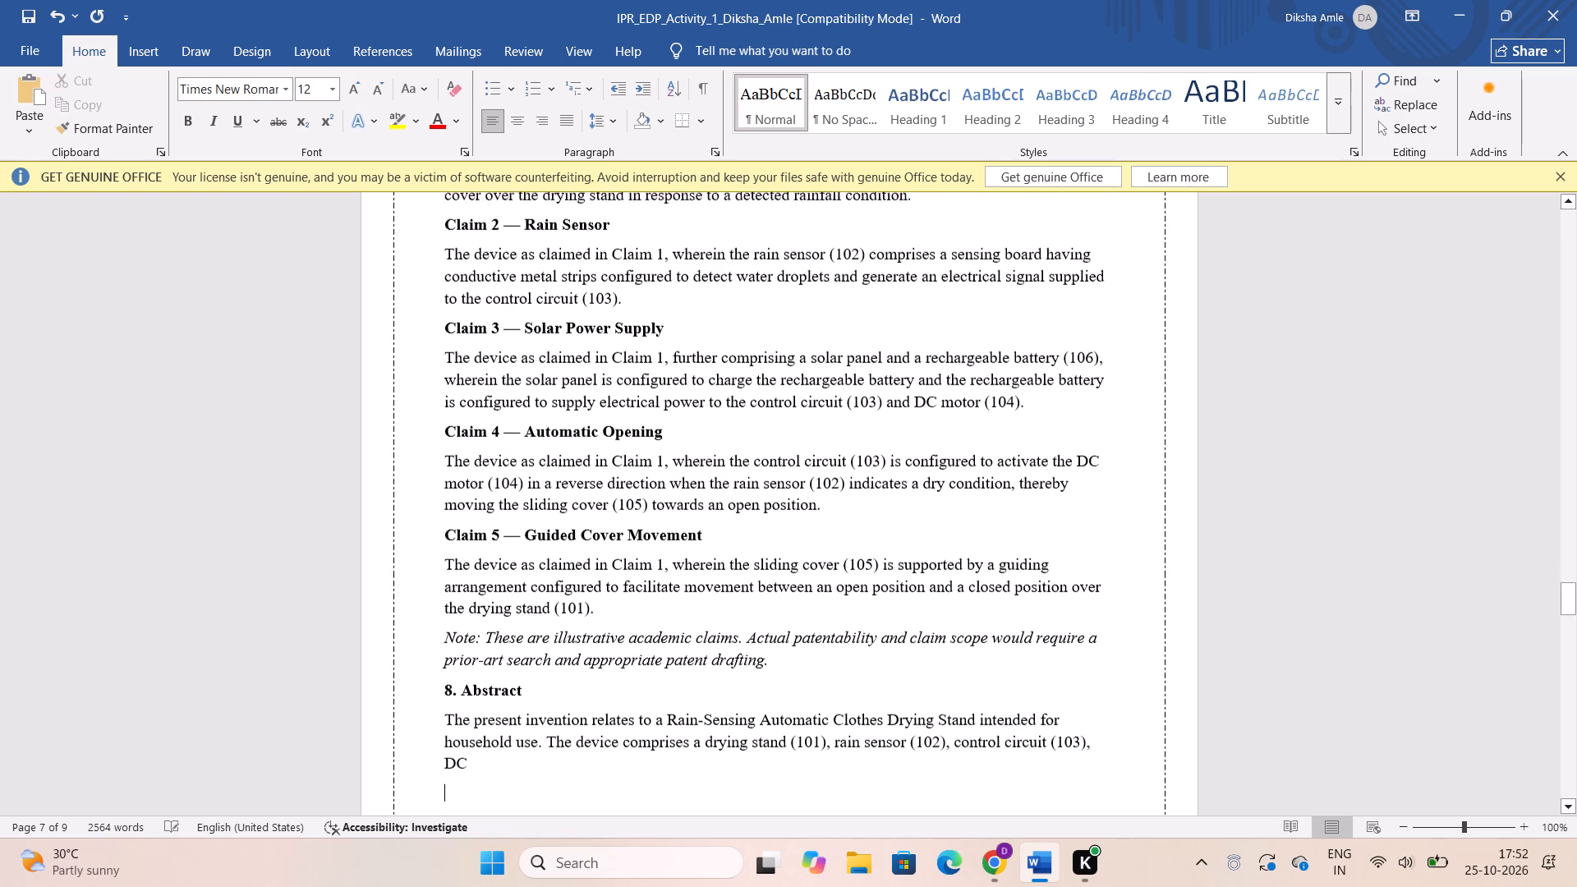
Delete the pasted black "8. Abstract" heading and its incomplete paragraph following the italic note after Claim 5.
scroll(742, 504, up, 3)
scroll(742, 504, down, 3)
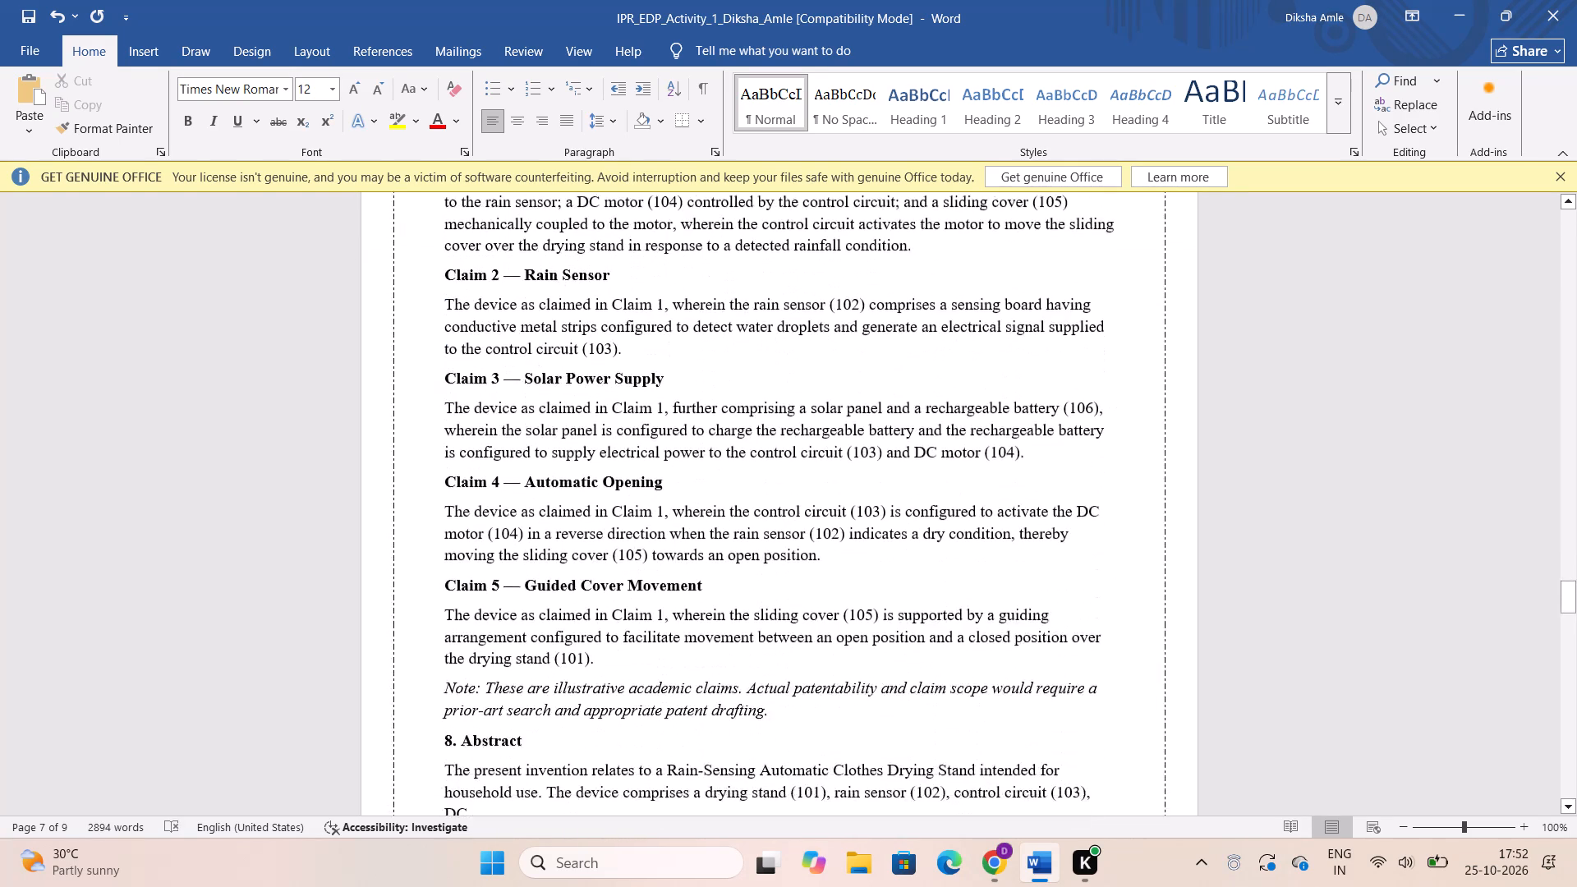
scroll(742, 504, down, 1)
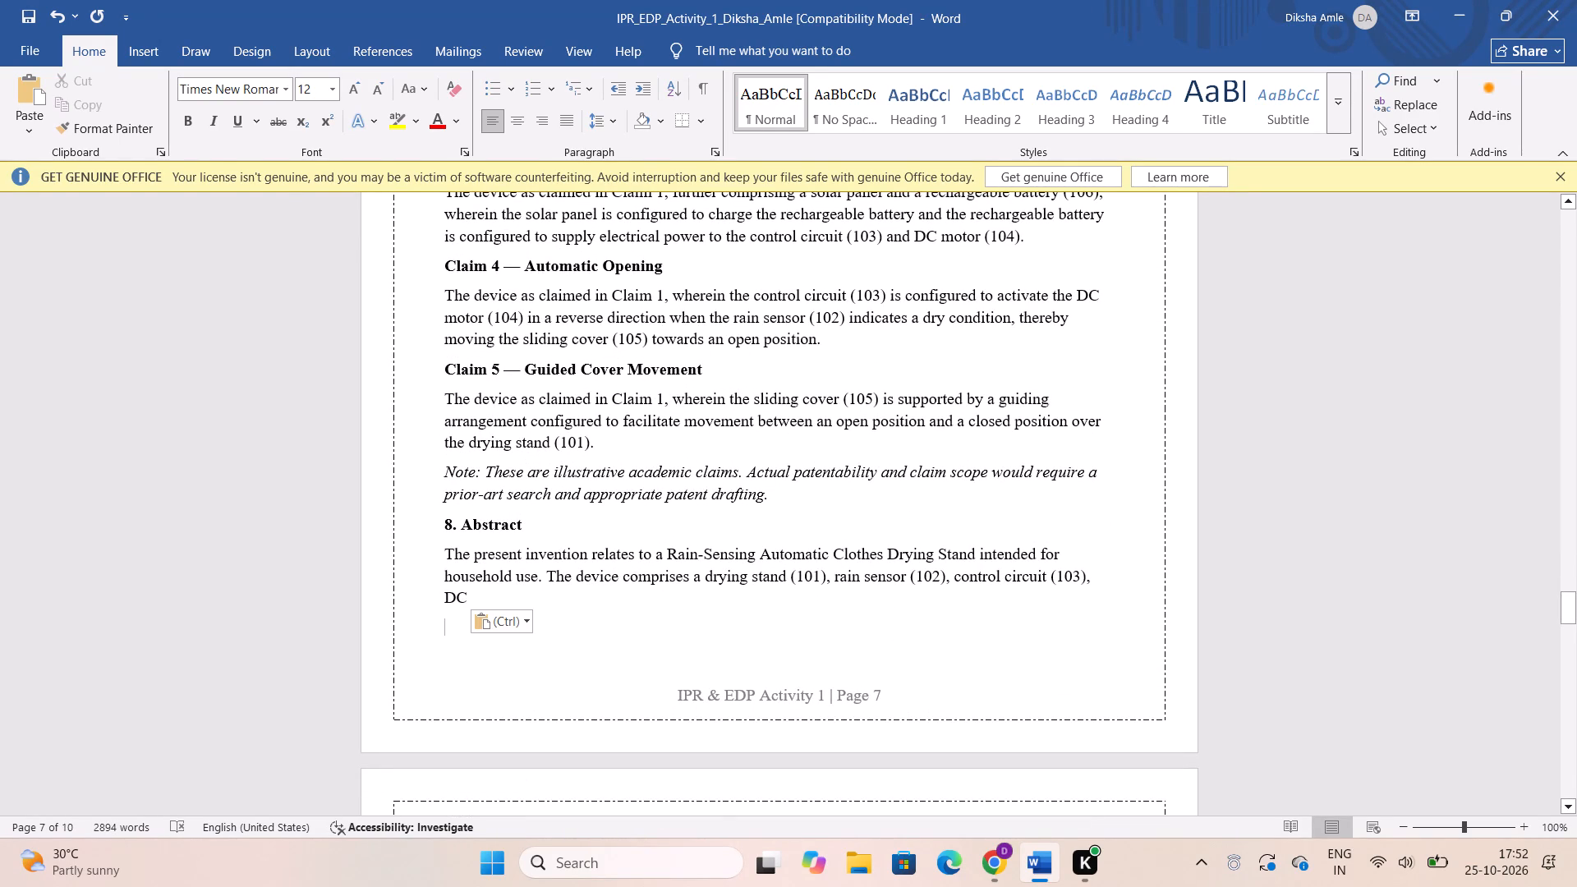
drag(439, 522, 490, 596)
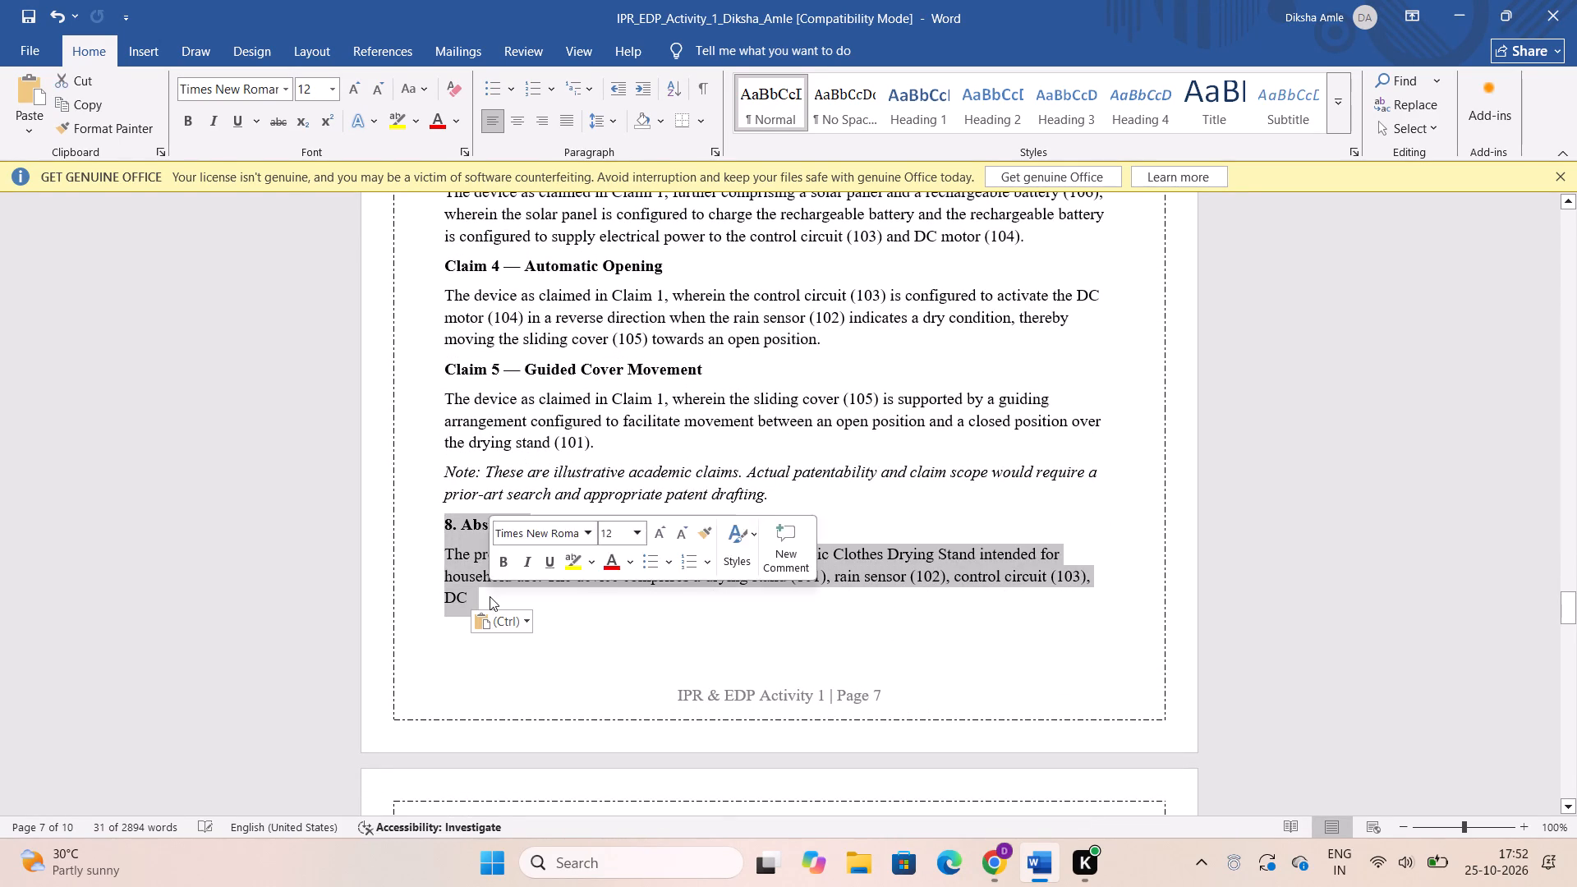
key(BackSpace)
Insert a blank line between the "Fig. 1 shows the block diagram" sentence and the "7. Claims" heading.
scroll(613, 573, down, 2)
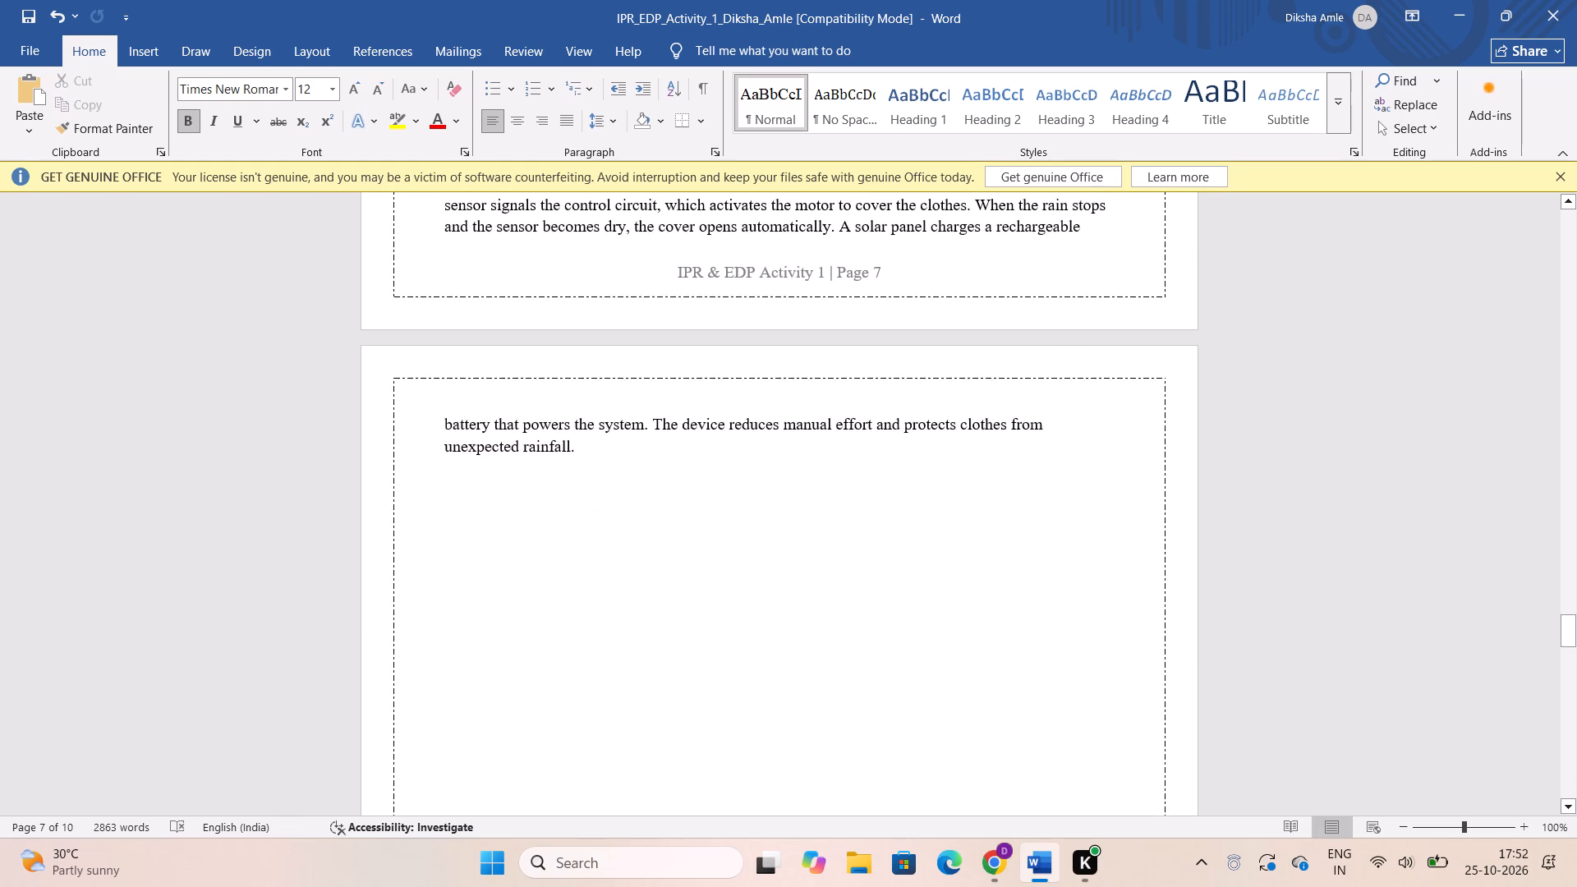
scroll(613, 573, up, 7)
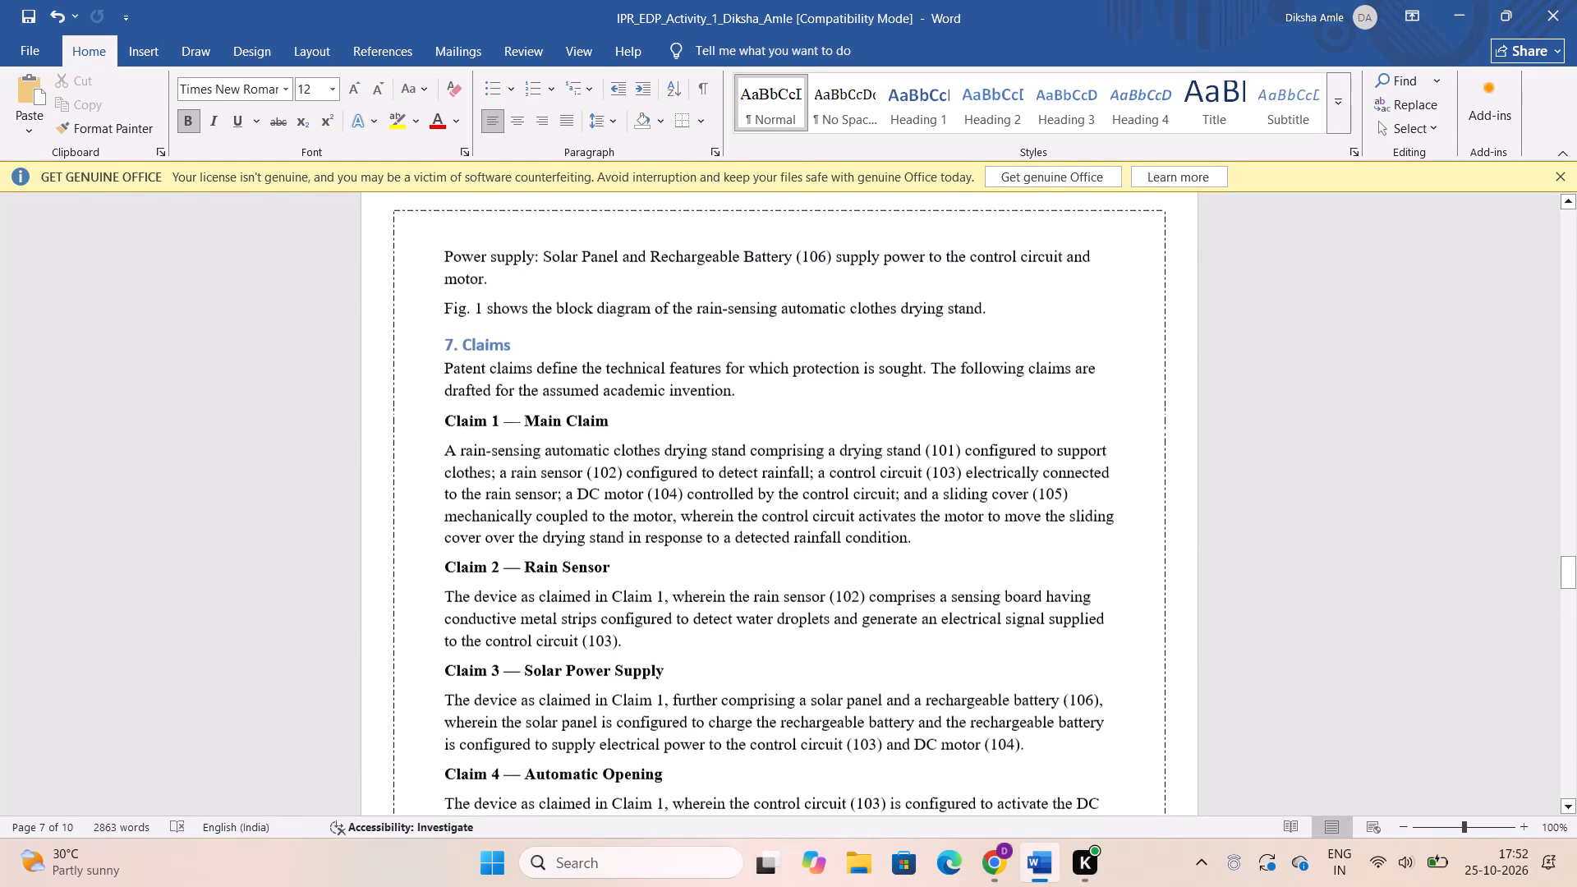
scroll(613, 573, up, 1)
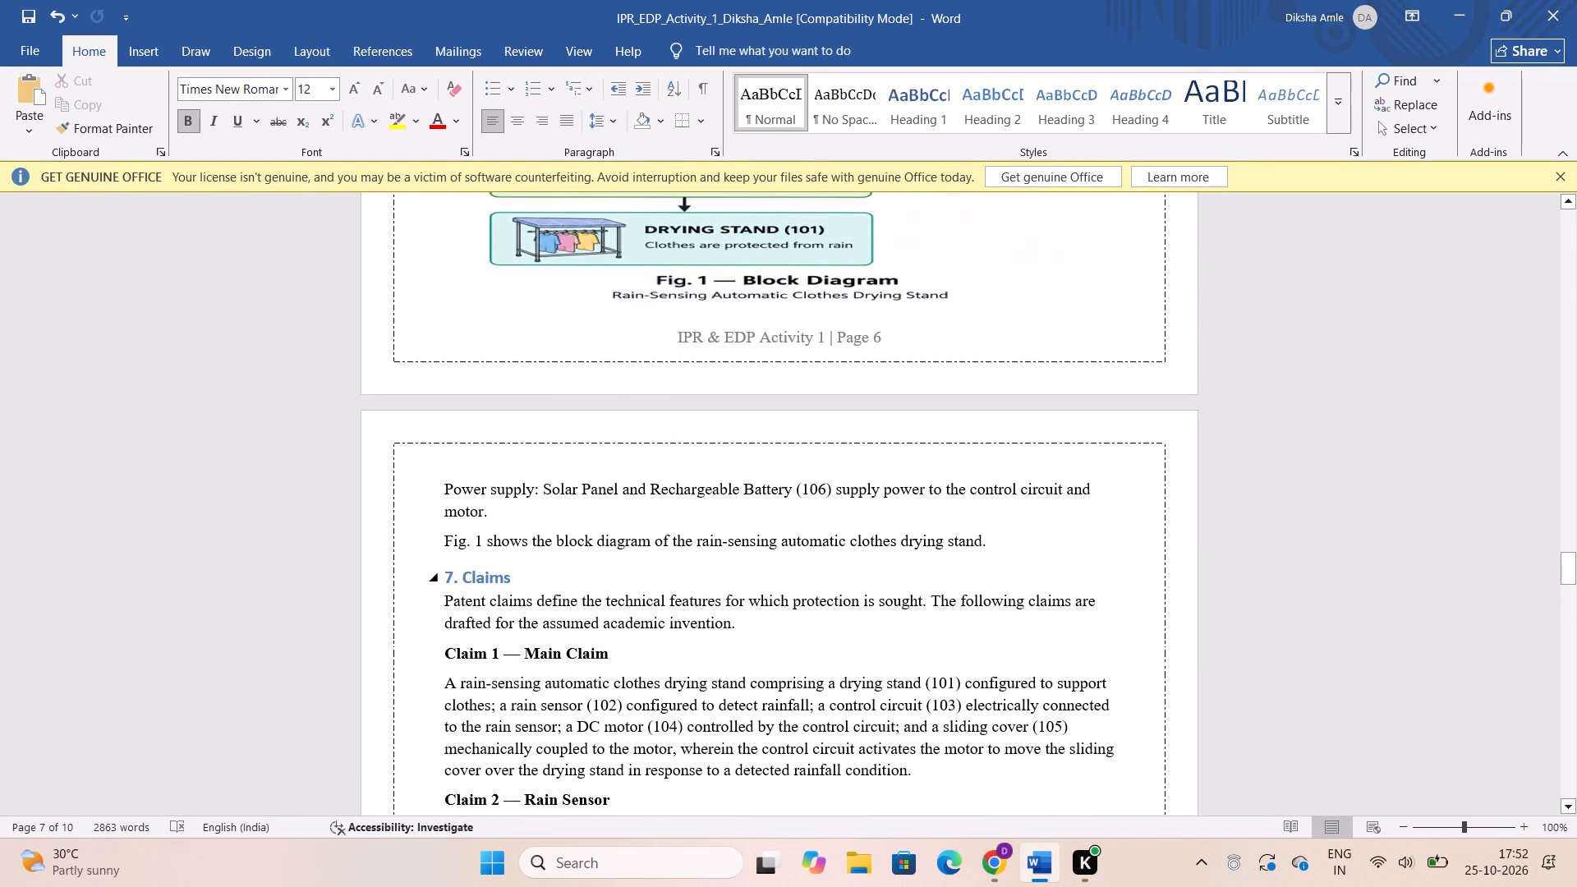
click(995, 532)
key(Return)
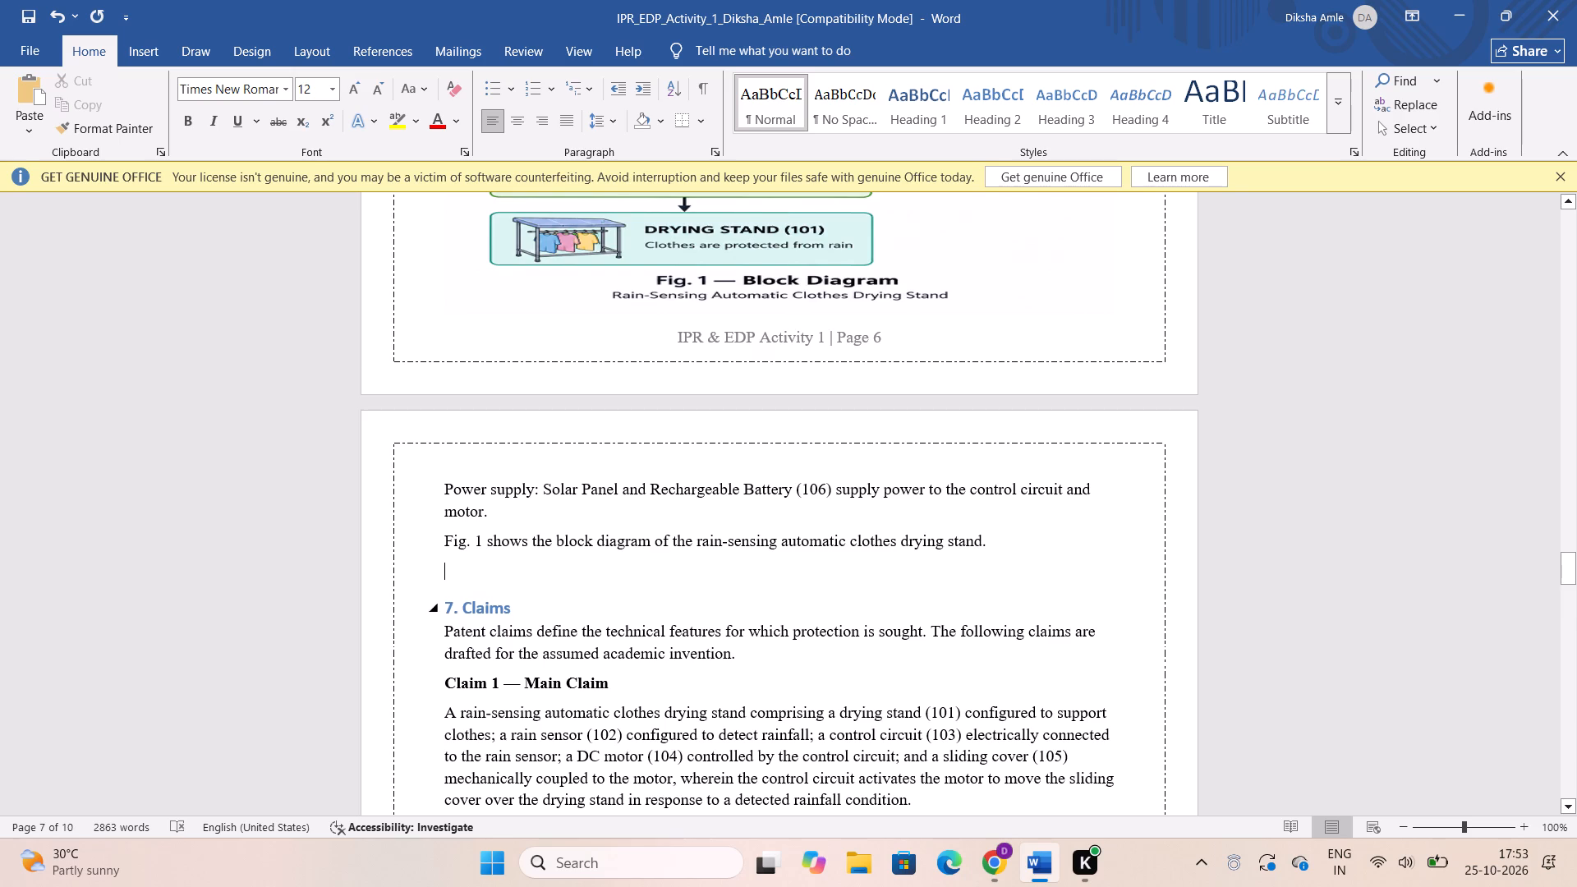
Push the blue "8. Abstract" heading onto the next page by adding two blank lines above it.
scroll(1059, 651, down, 5)
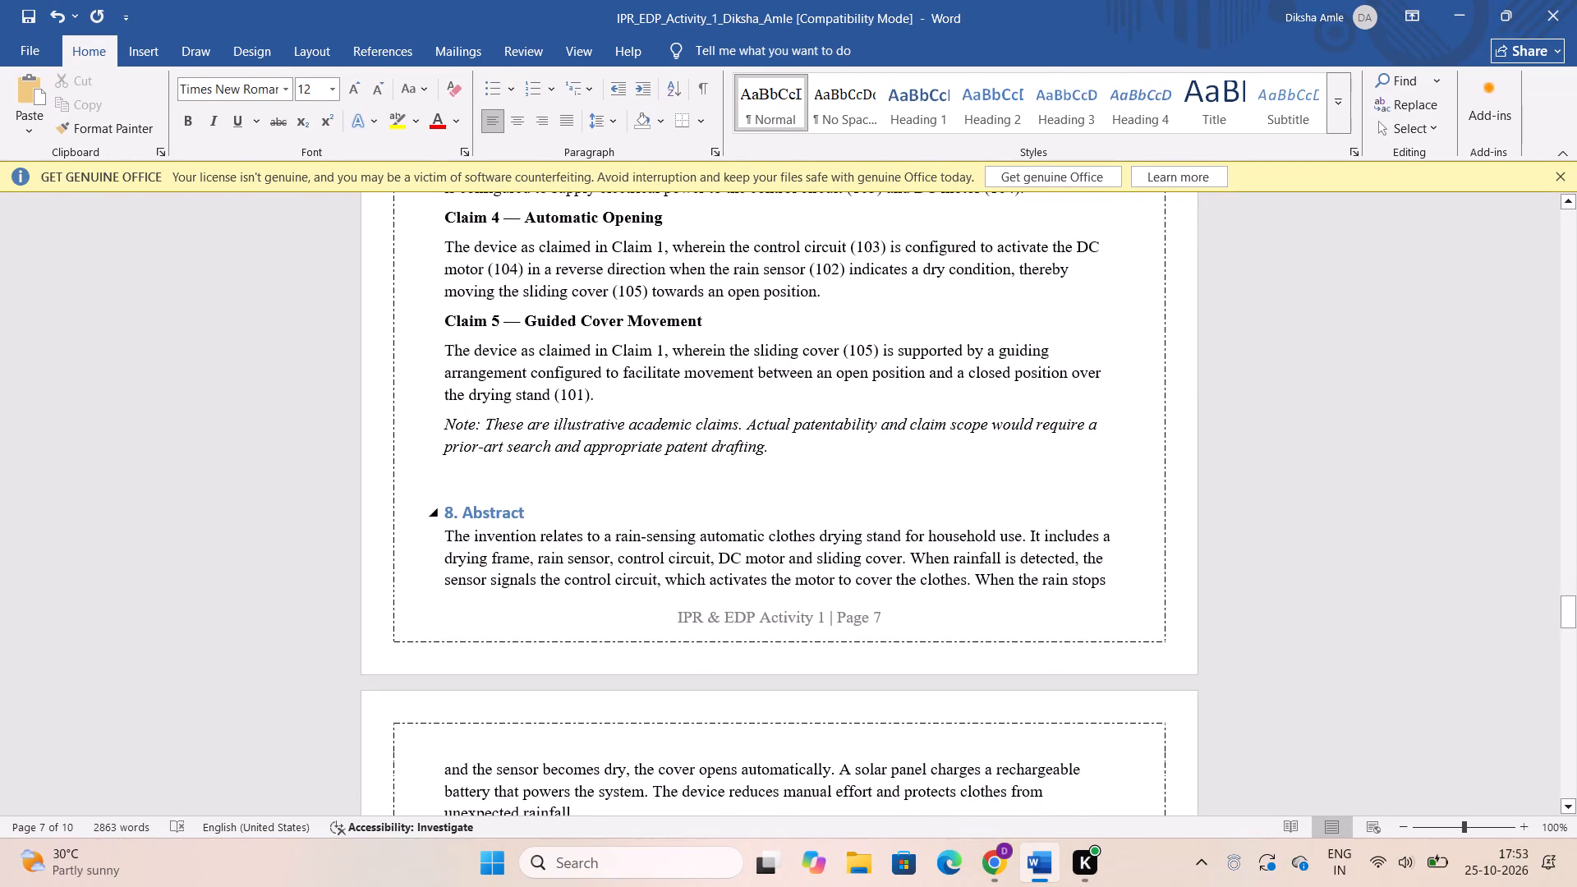
click(444, 491)
key(Return)
key(Return)
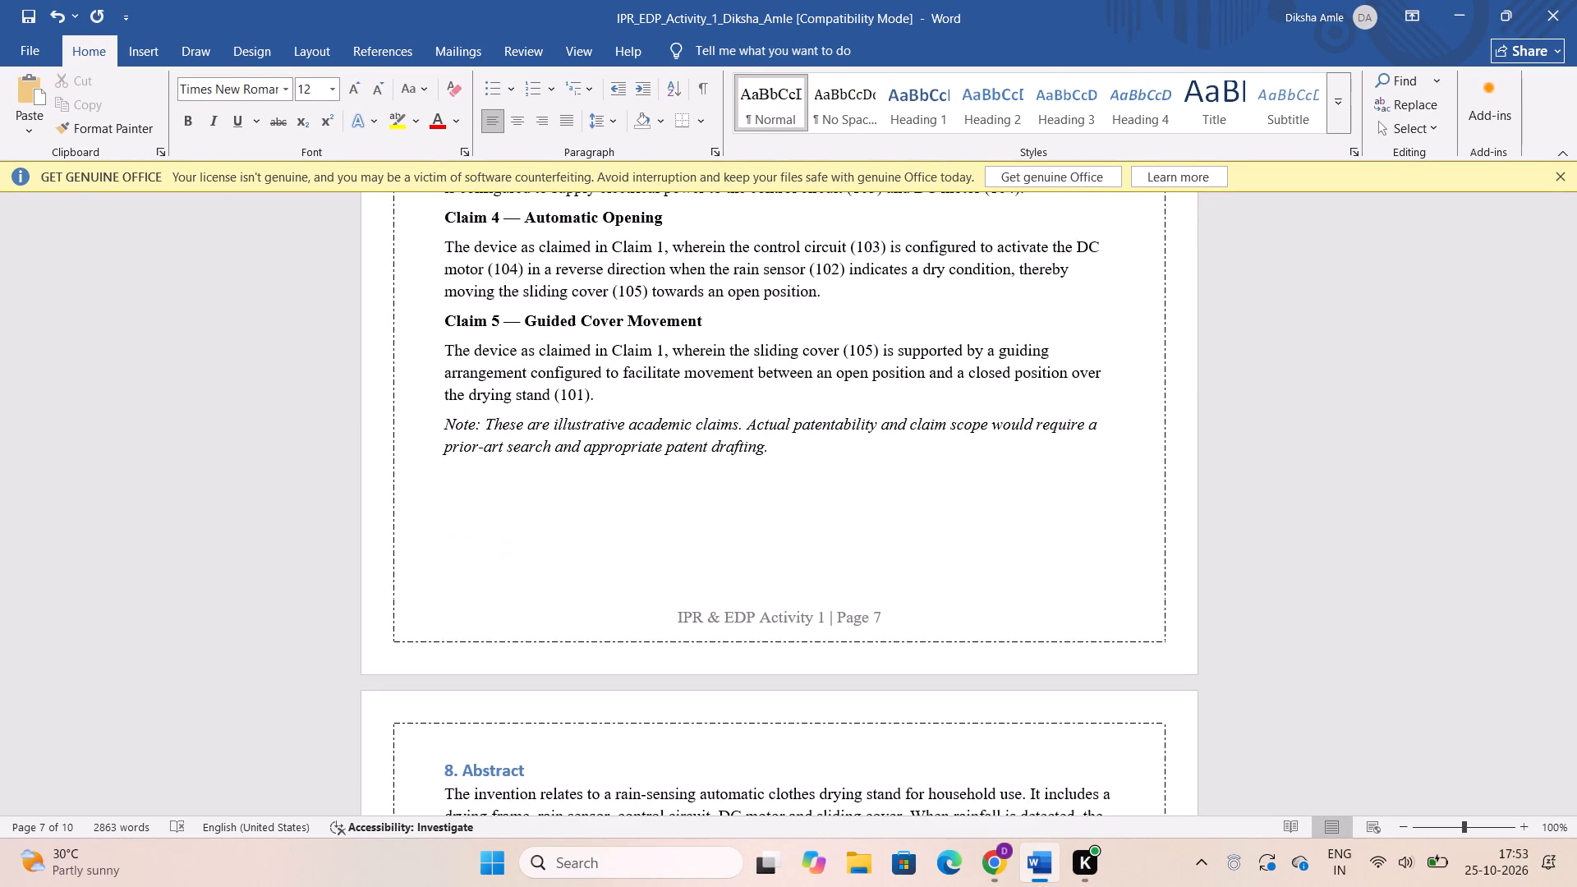
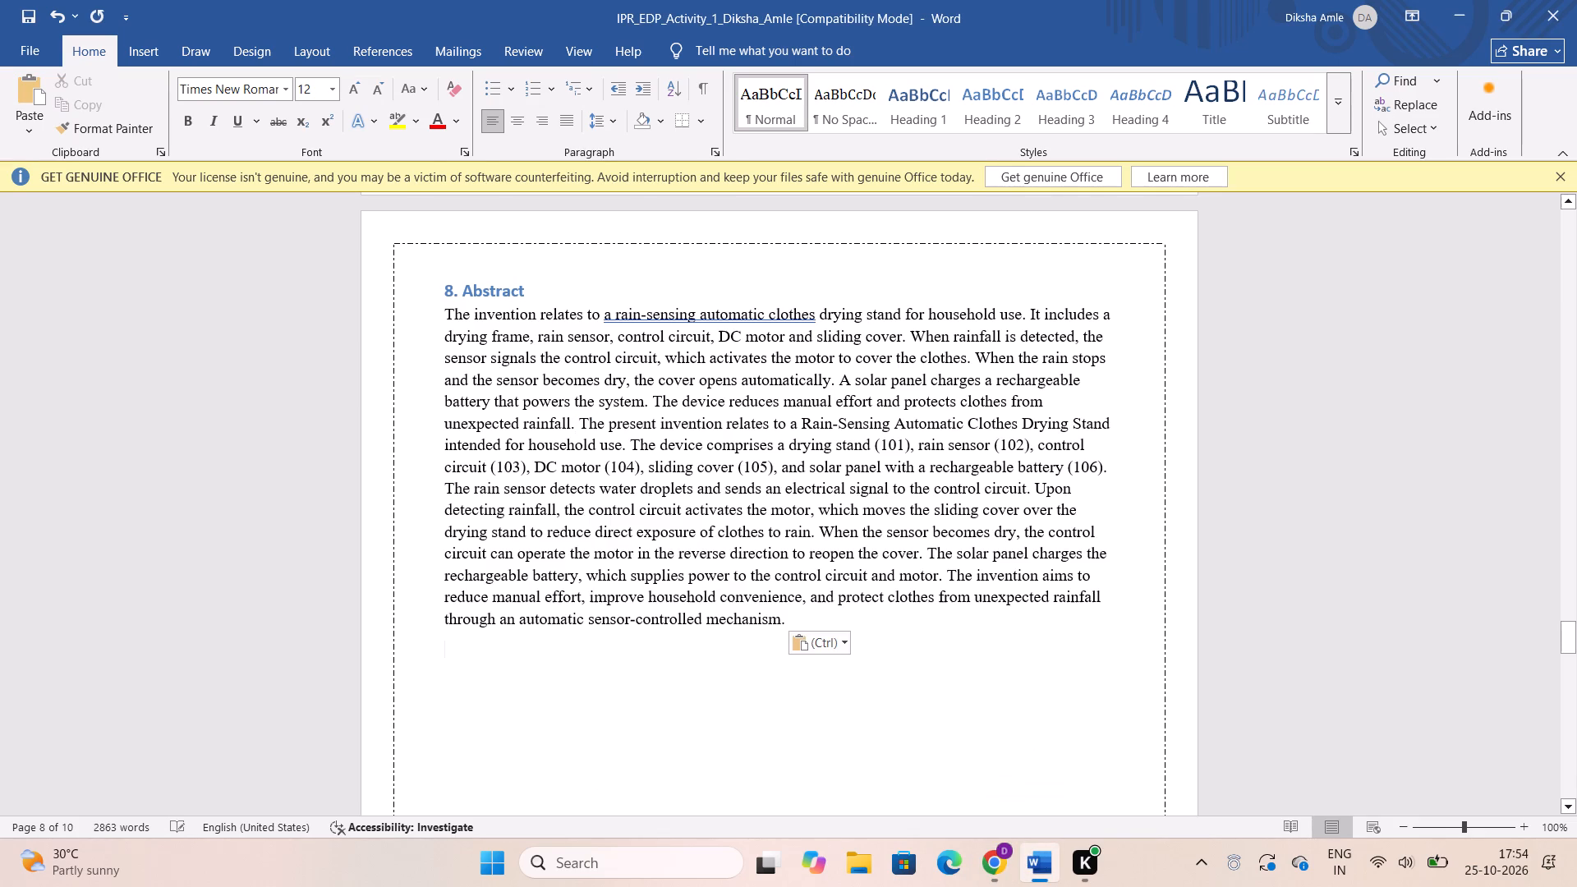
Set the text under "8. Abstract" to 1.5 line spacing and justify it.
scroll(614, 668, up, 1)
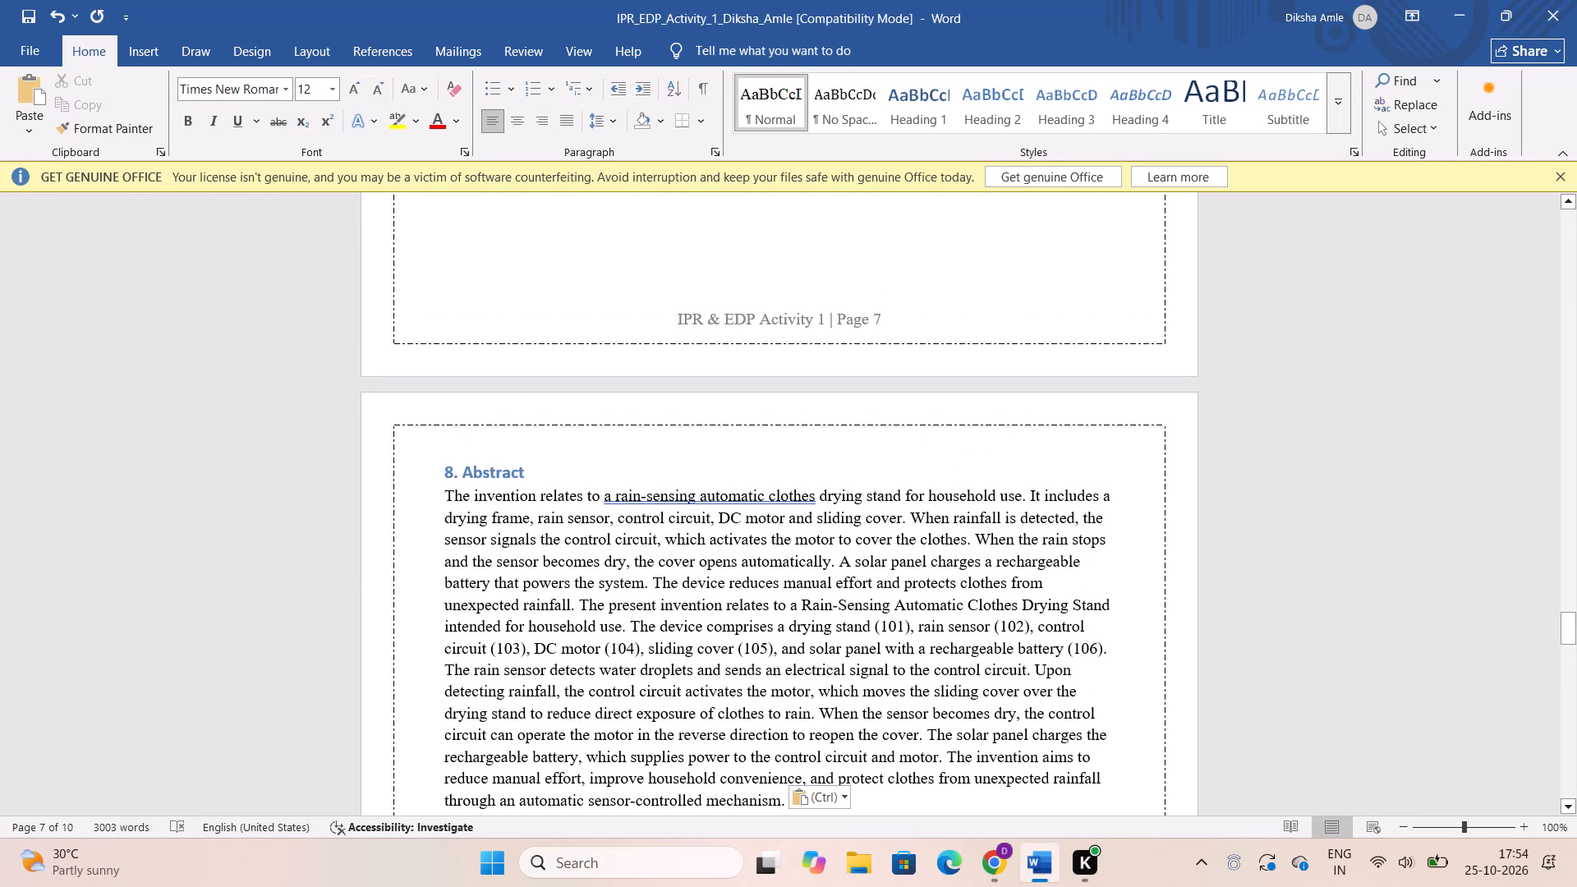
scroll(533, 576, down, 1)
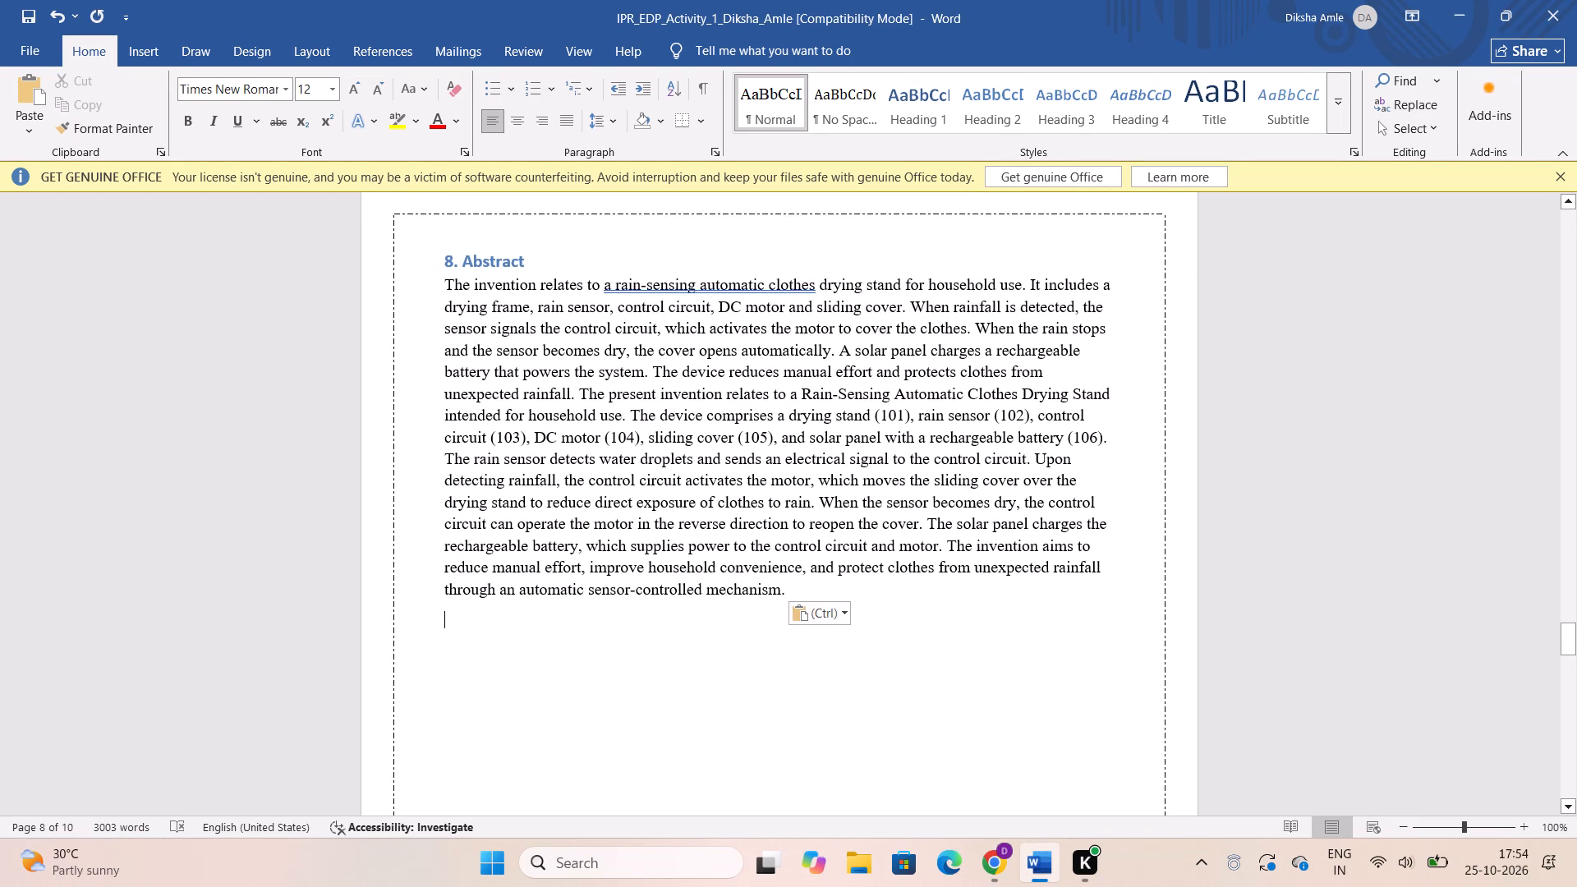
drag(436, 284, 731, 624)
scroll(635, 559, up, 1)
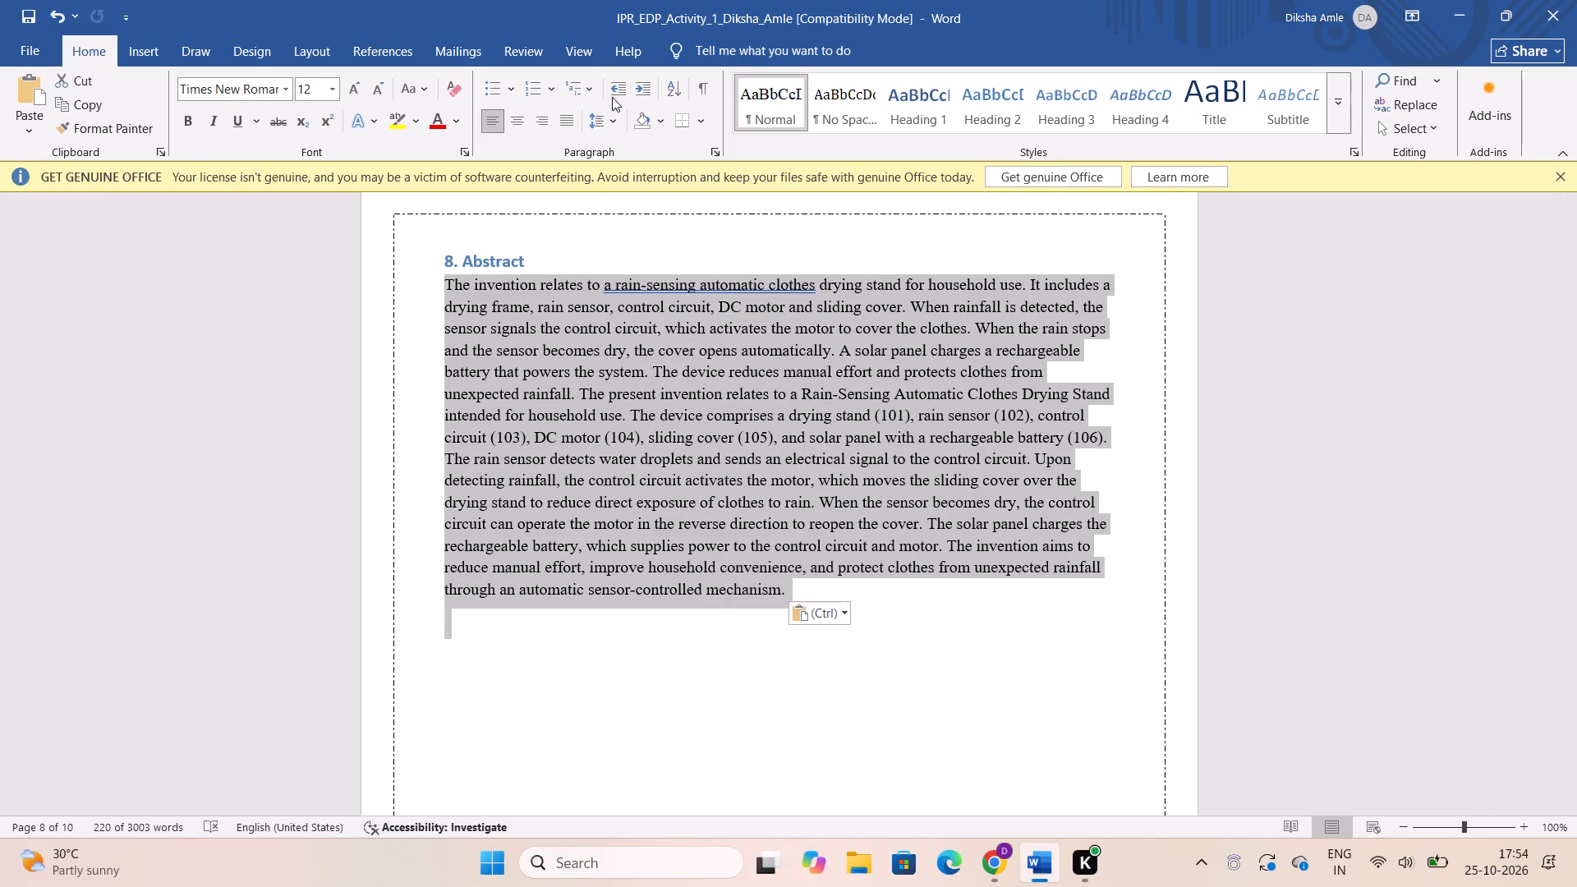
click(613, 113)
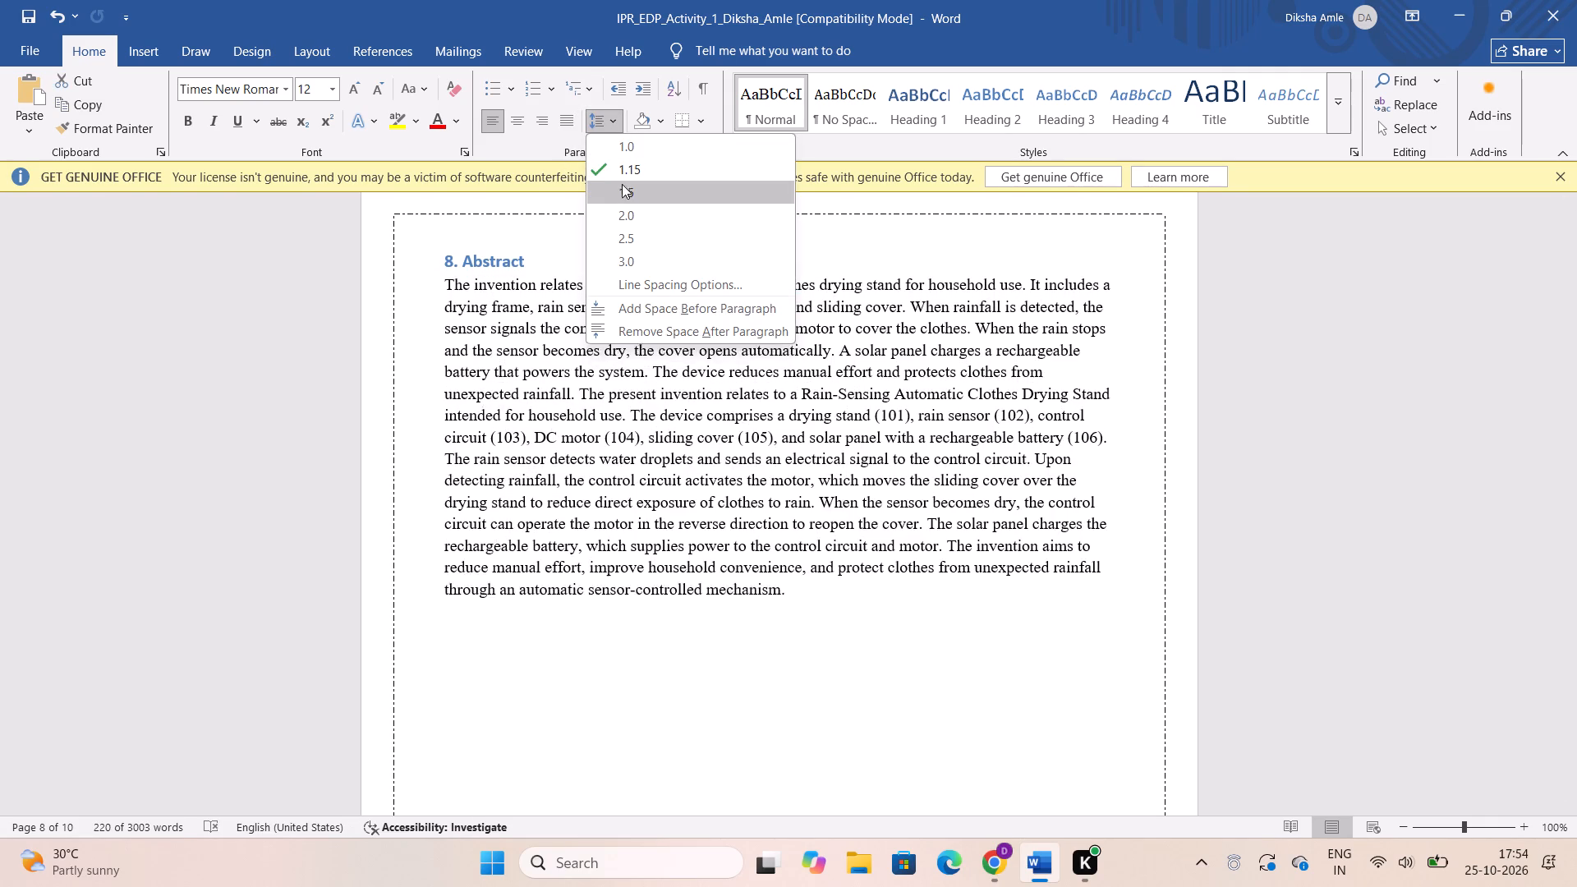
click(623, 189)
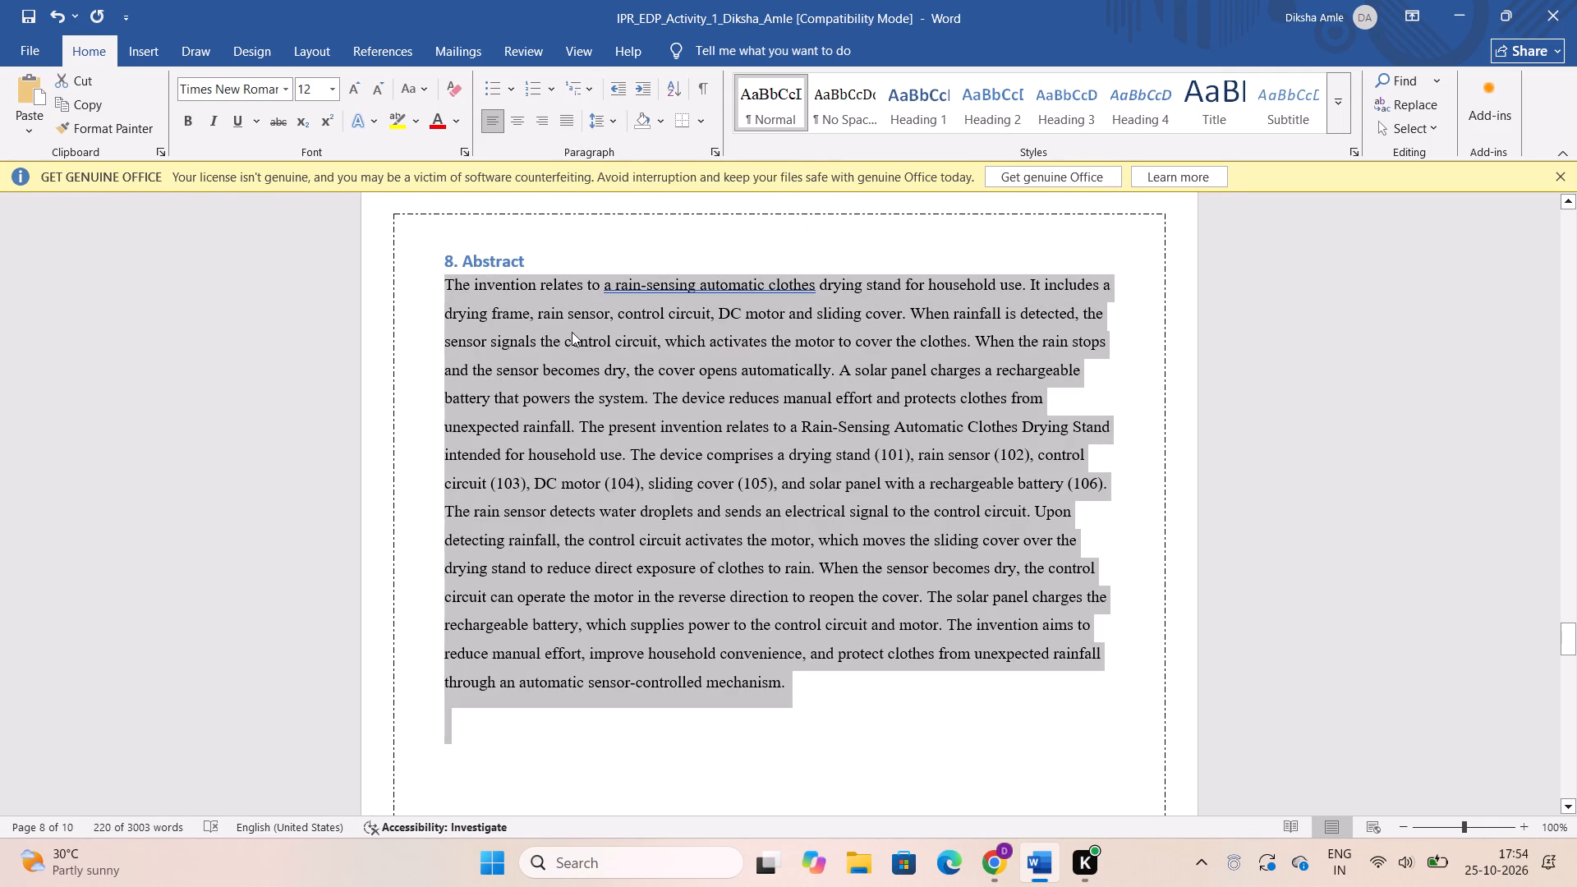
click(561, 117)
click(752, 255)
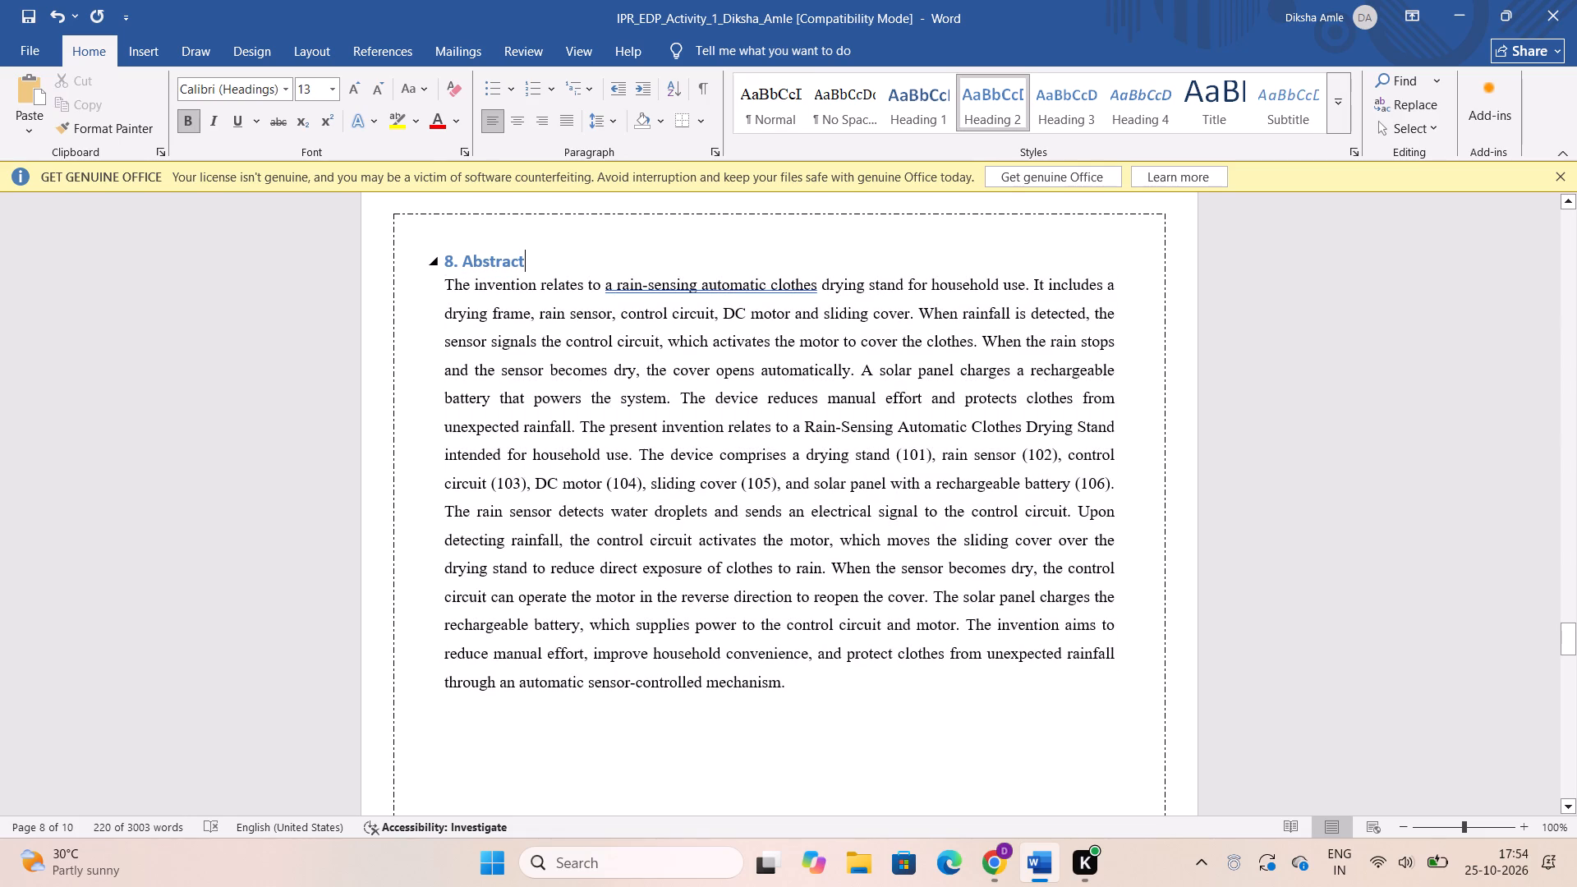
Set 1.5 line spacing on everything from the line under "1. Title" through the "Fig. 1 — Block Diagram" heading, stopping before the diagram picture.
scroll(740, 388, up, 4)
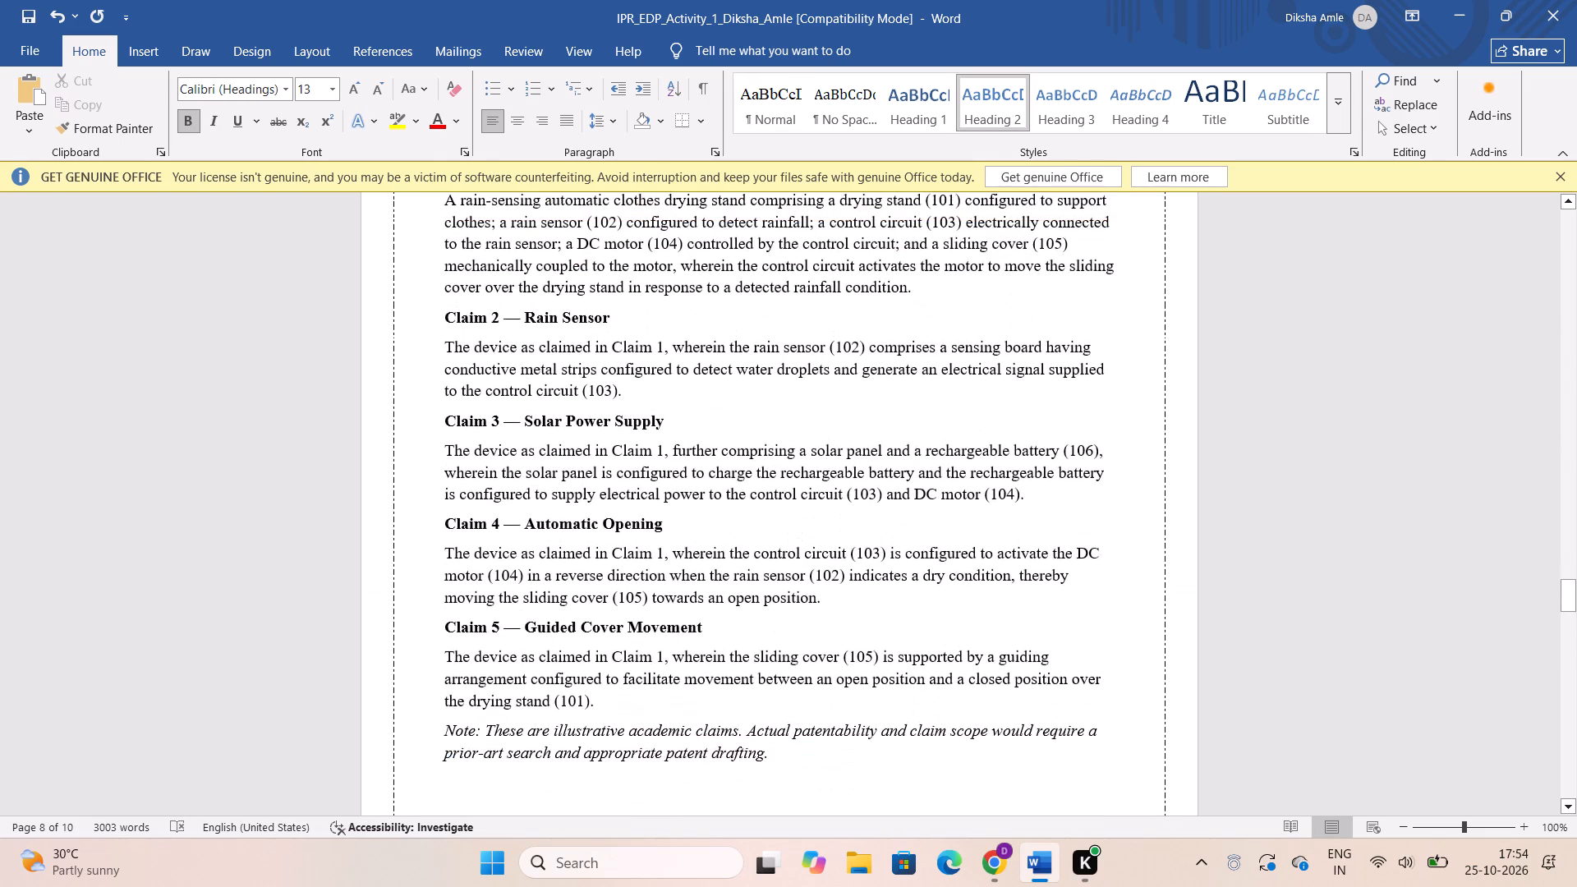
scroll(740, 388, up, 3)
scroll(676, 480, down, 2)
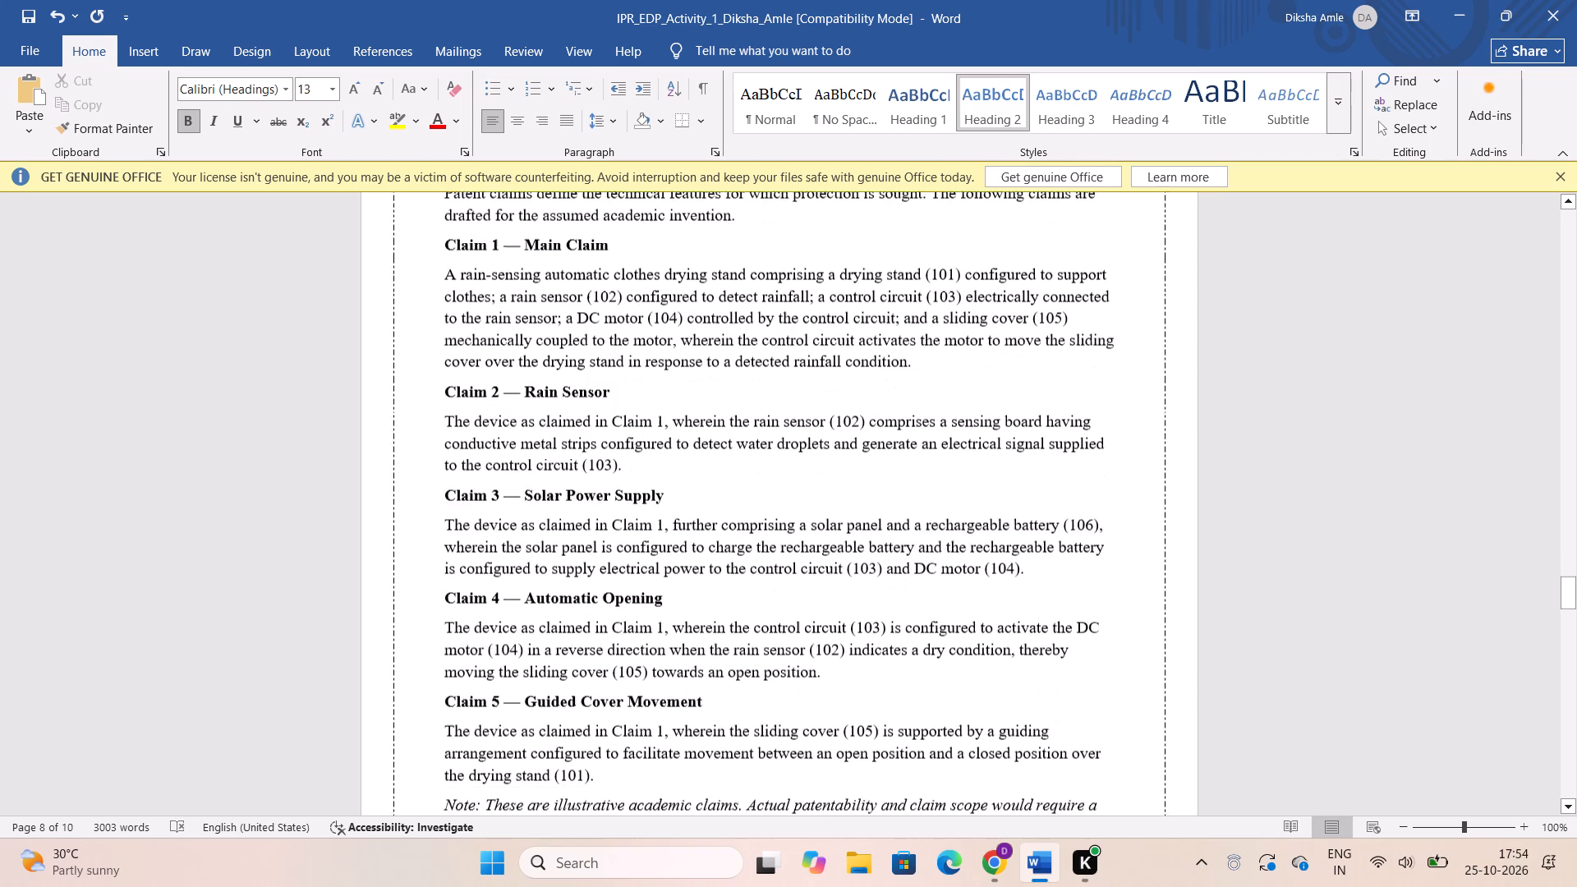
scroll(676, 480, up, 12)
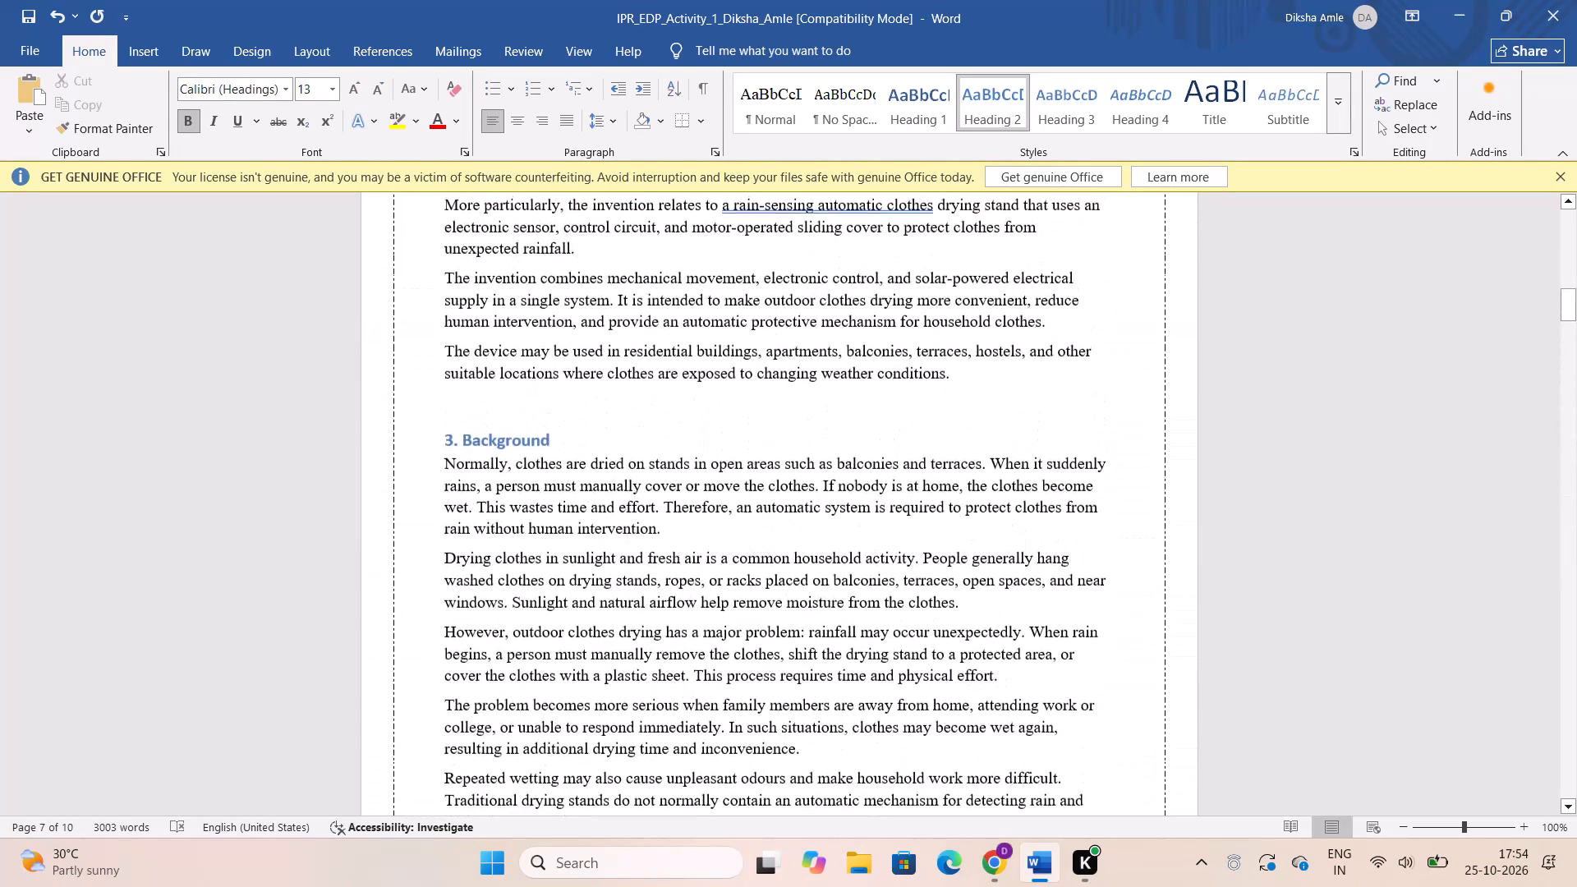
scroll(676, 480, up, 19)
scroll(676, 480, down, 6)
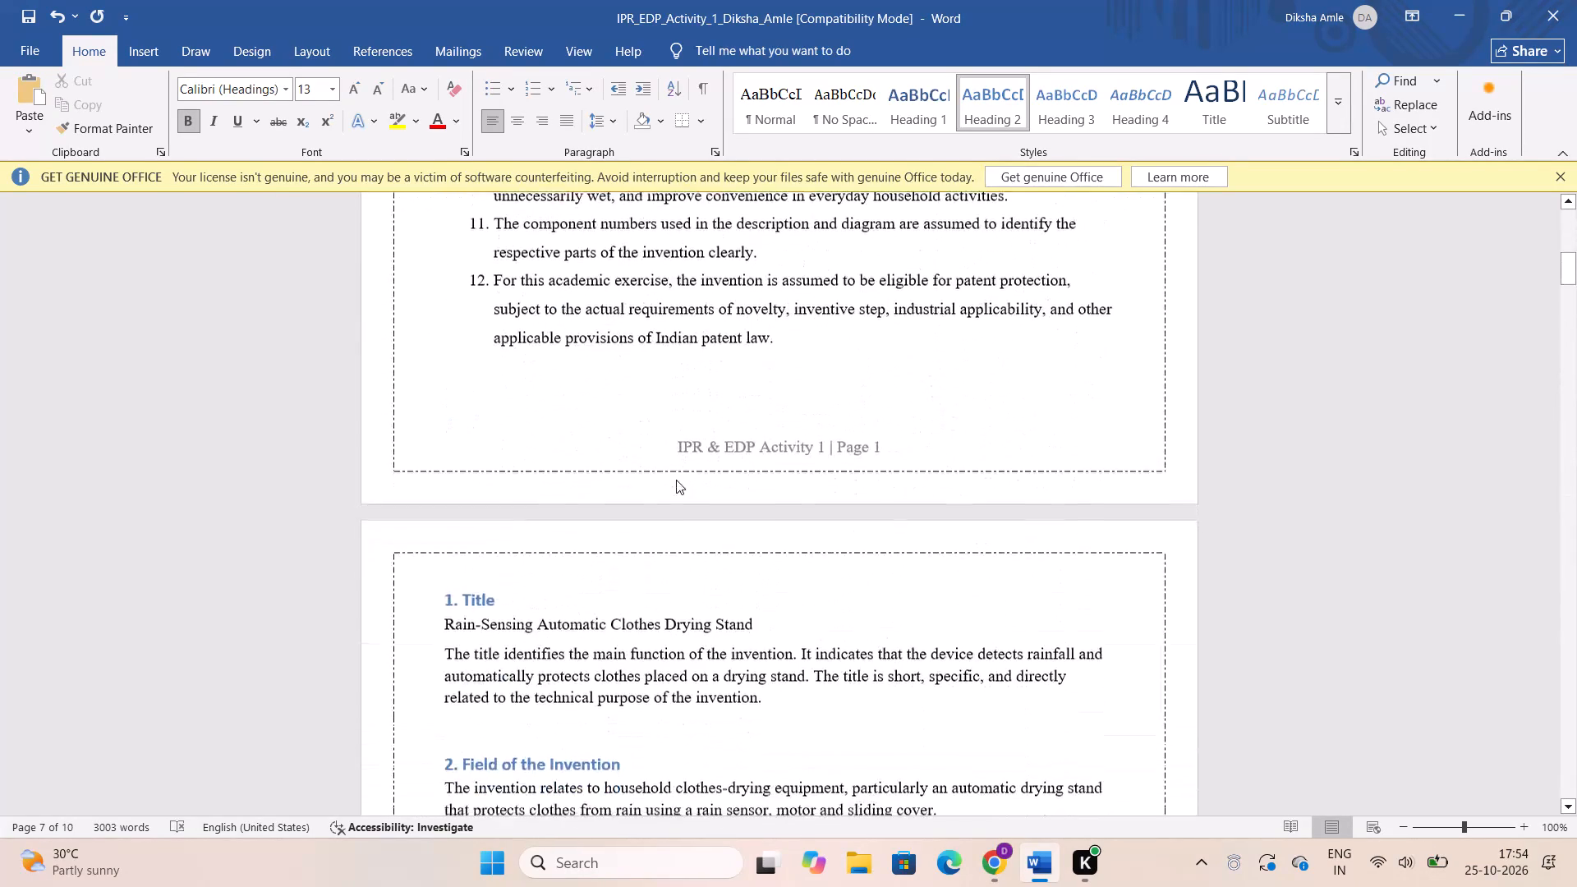
scroll(676, 480, down, 1)
click(435, 304)
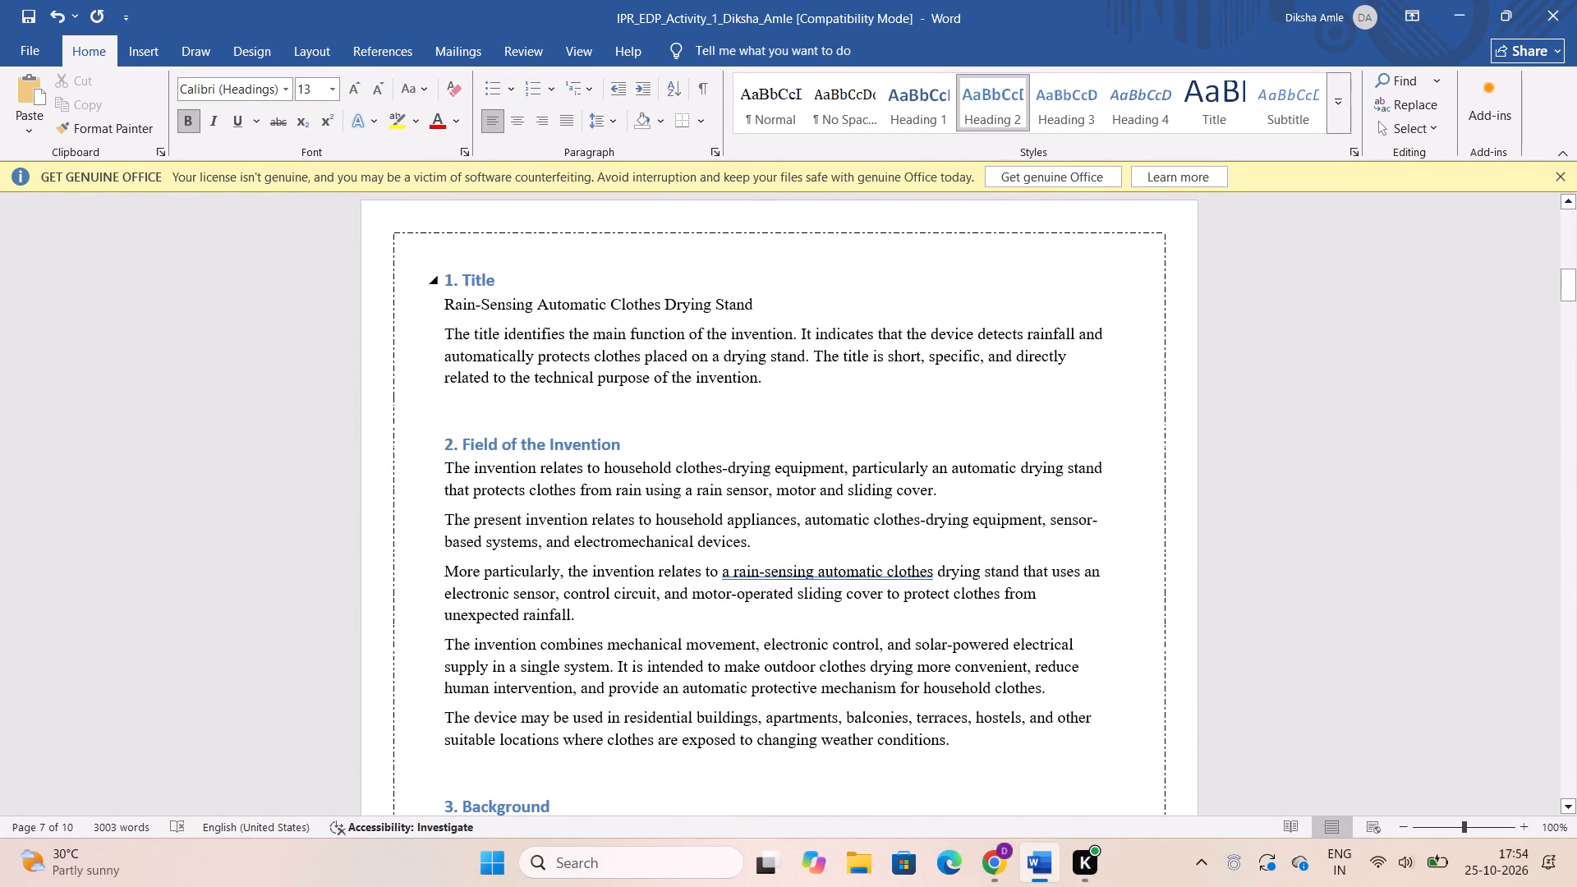
key(shift+Down)
key(shift+Down)
key(shift+Down)
key(shift+Down)
key(shift+Down)
key(shift+Down)
key(shift+Down)
key(shift+Down)
key(shift+Down)
key(shift+Down)
key(shift+Down)
key(shift+Down)
key(shift+Down)
key(shift+Down)
key(shift+Down)
key(shift+Down)
key(shift+Down)
key(shift+Down)
key(shift+Down)
key(shift+Down)
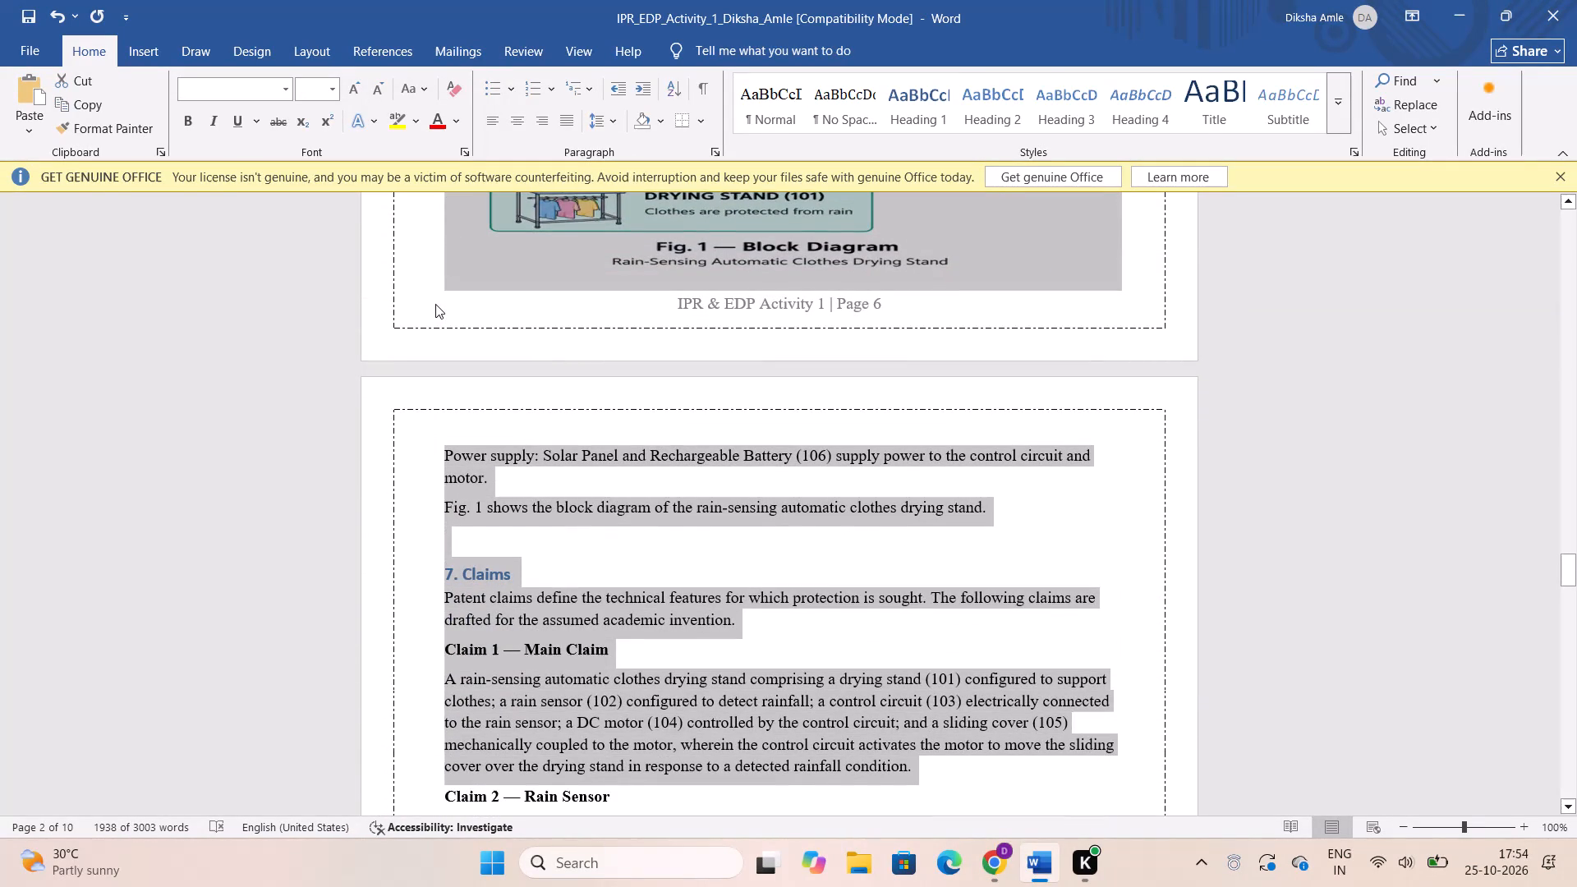
key(shift+Up)
key(shift+Up)
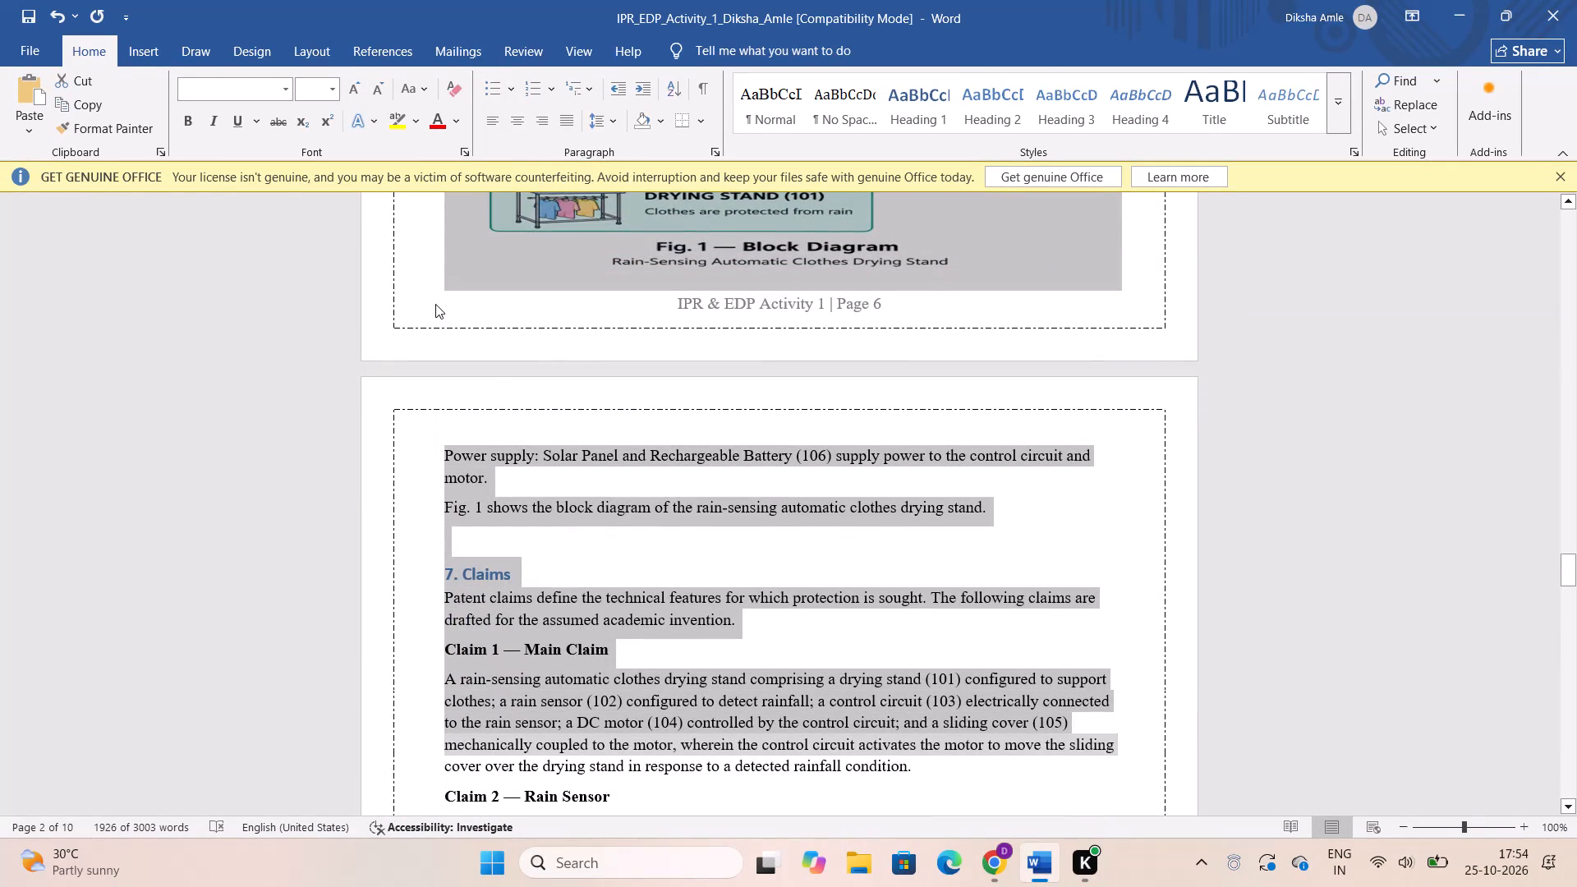
key(shift+Up)
key(shift+Up)
key(shift+Up)
key(shift+Up)
key(shift+Up)
key(shift+Up)
key(shift+Up)
key(shift+Up)
key(shift+Up)
key(shift+Up)
key(shift+Up)
key(shift+Up)
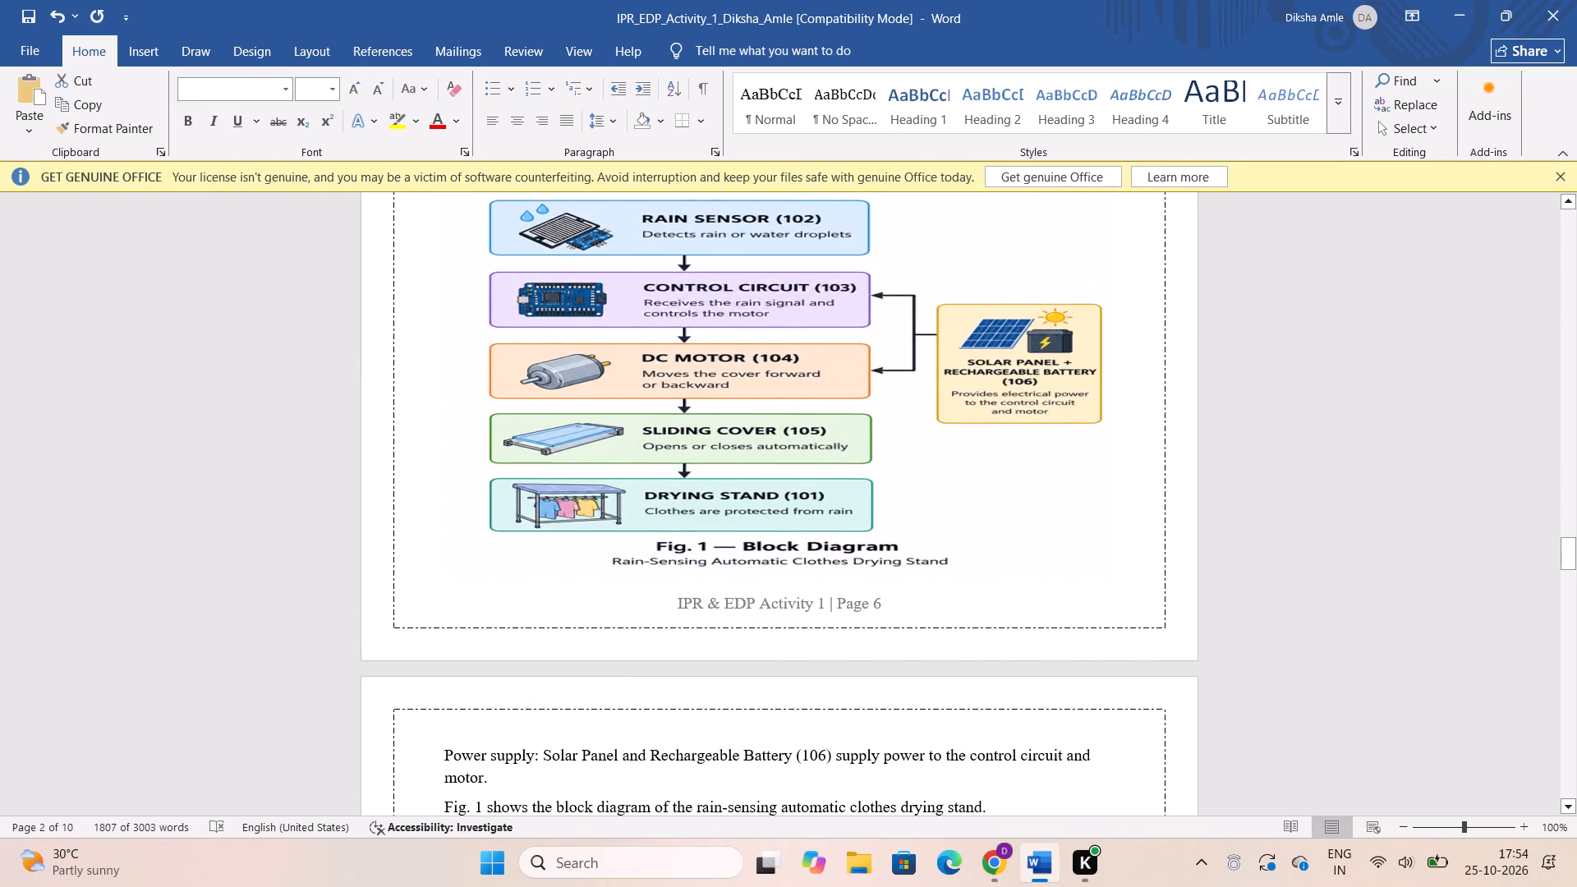
scroll(446, 310, up, 4)
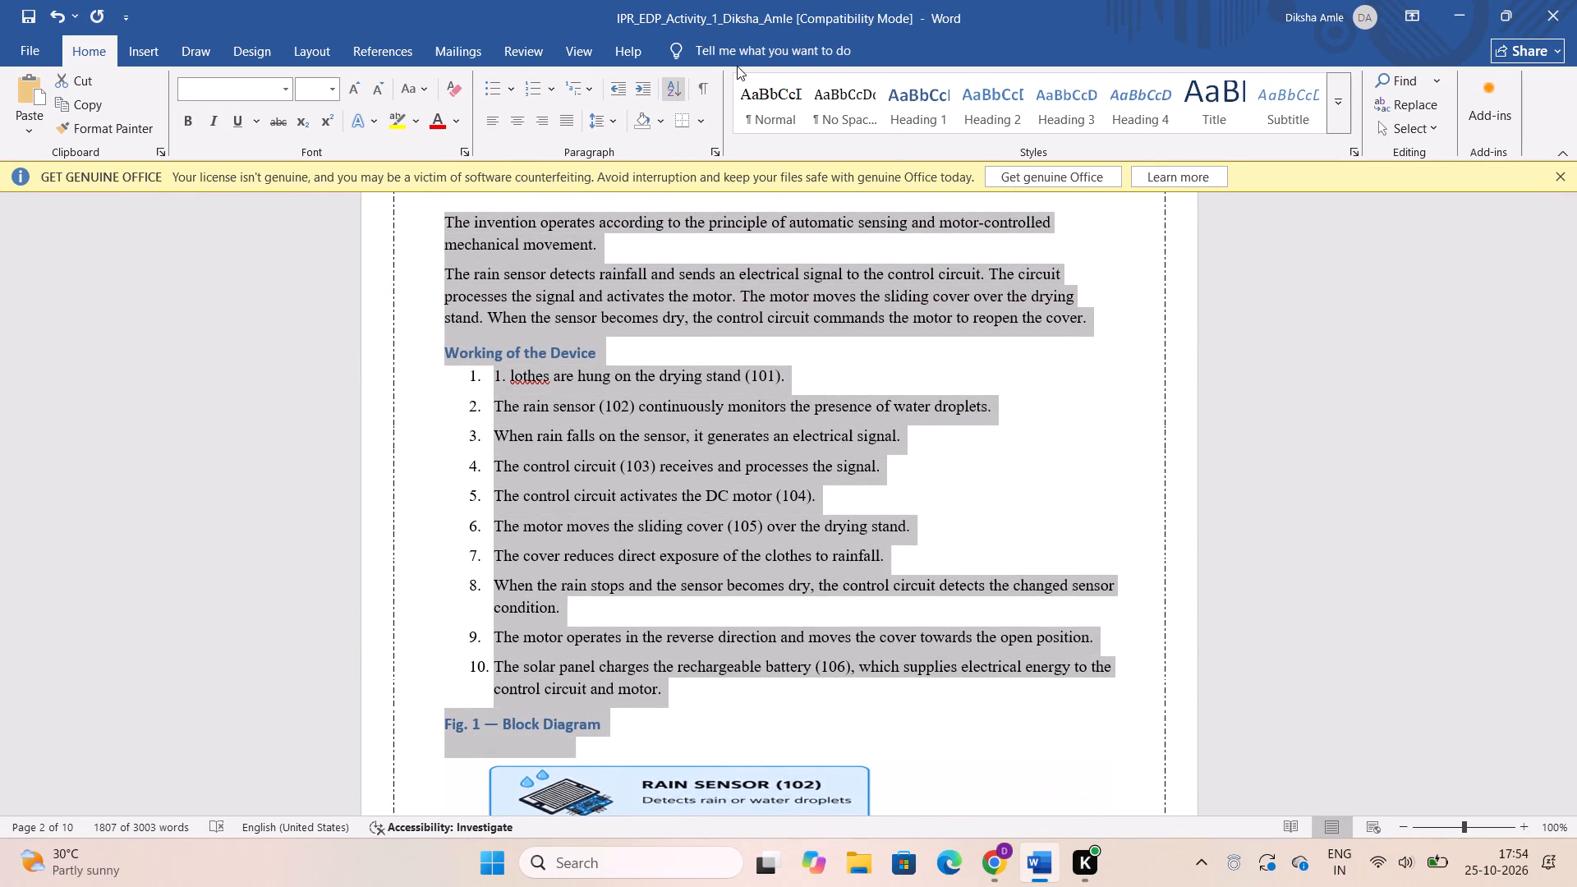
click(606, 116)
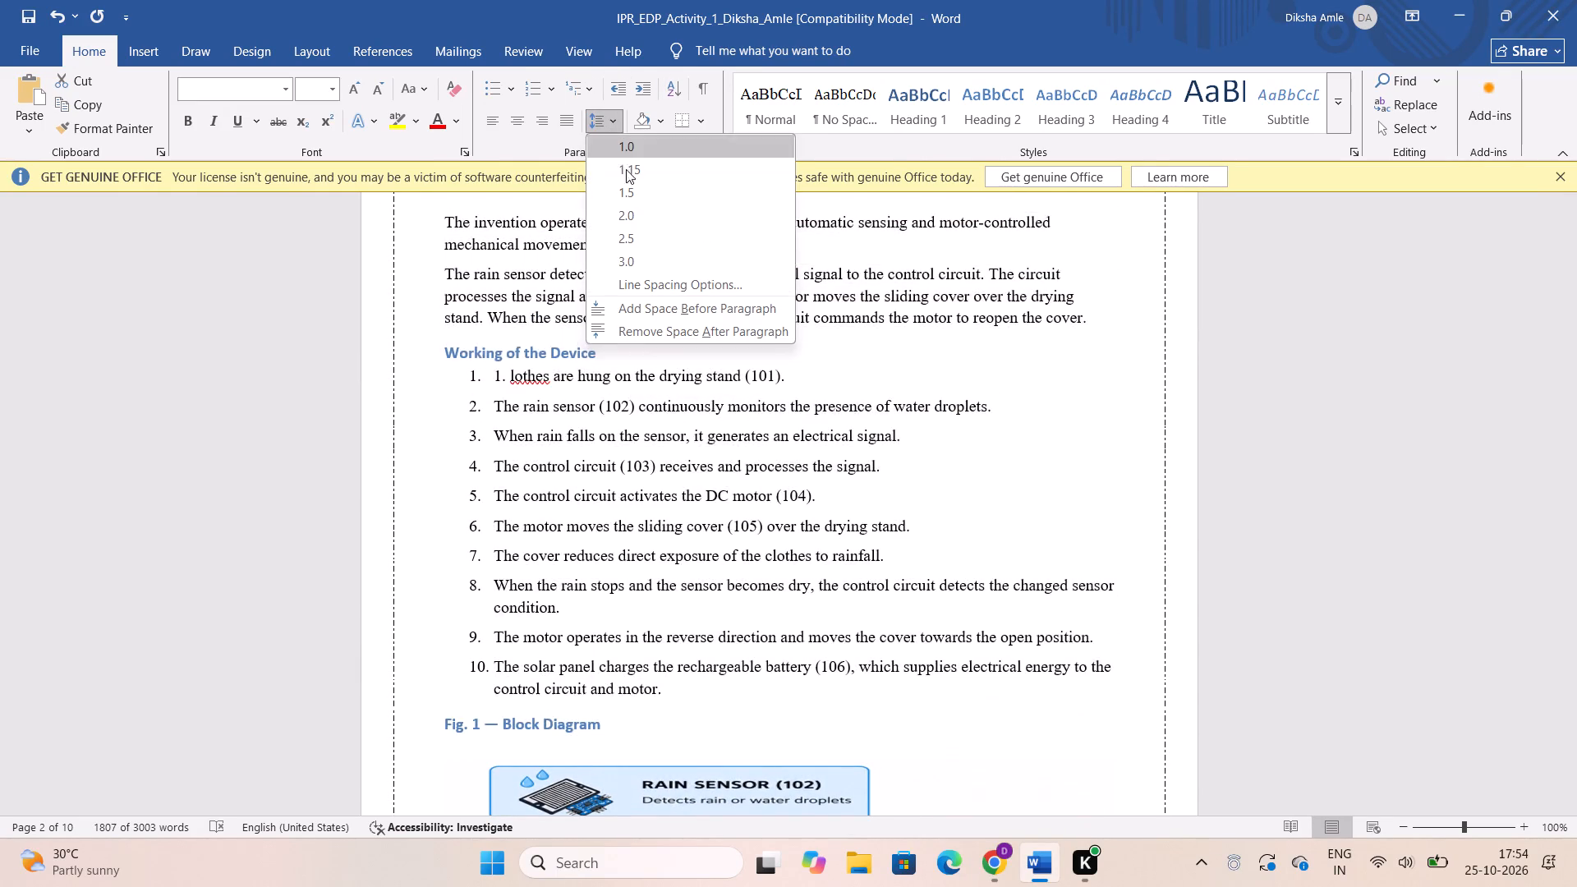
click(626, 195)
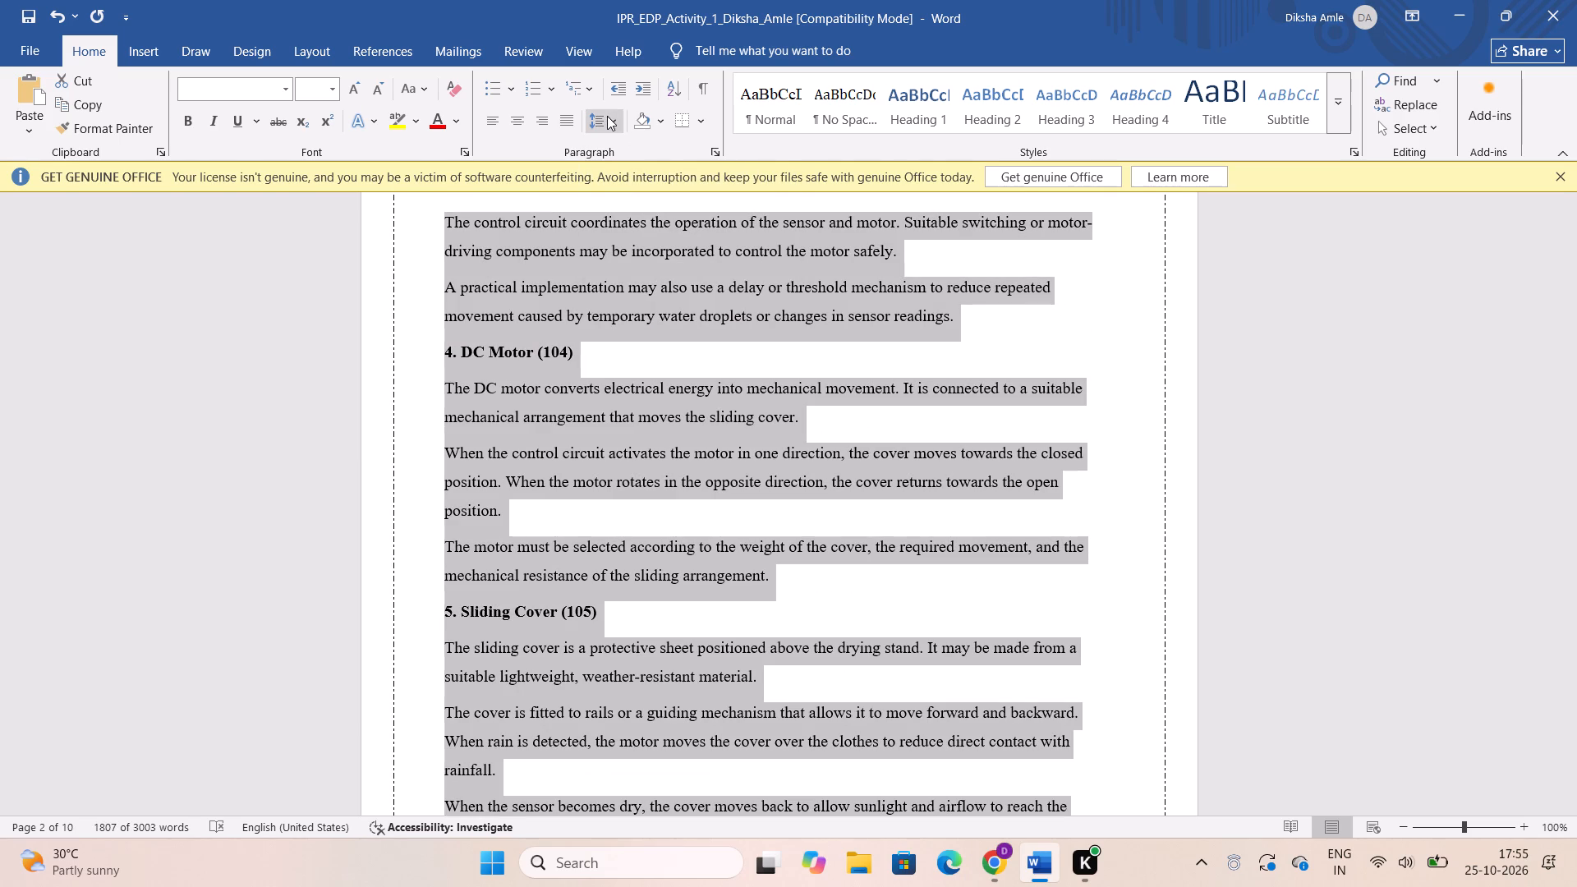
Apply 1.5 line spacing and justified alignment to the selected text from under "1. Title" through the "Fig. 1 — Block Diagram" heading.
click(607, 116)
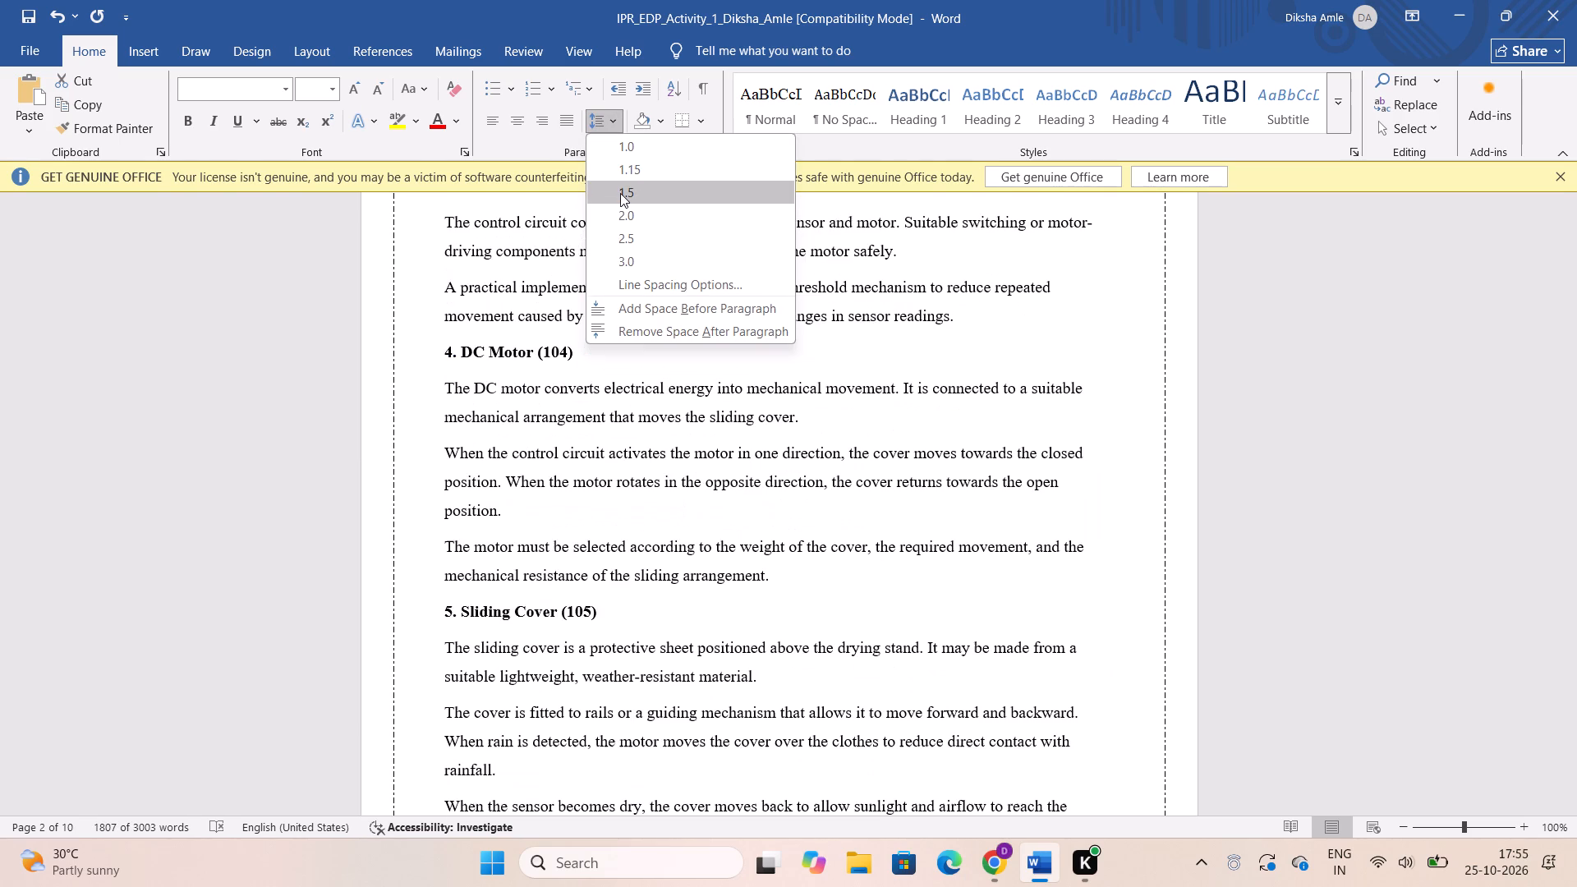
click(620, 193)
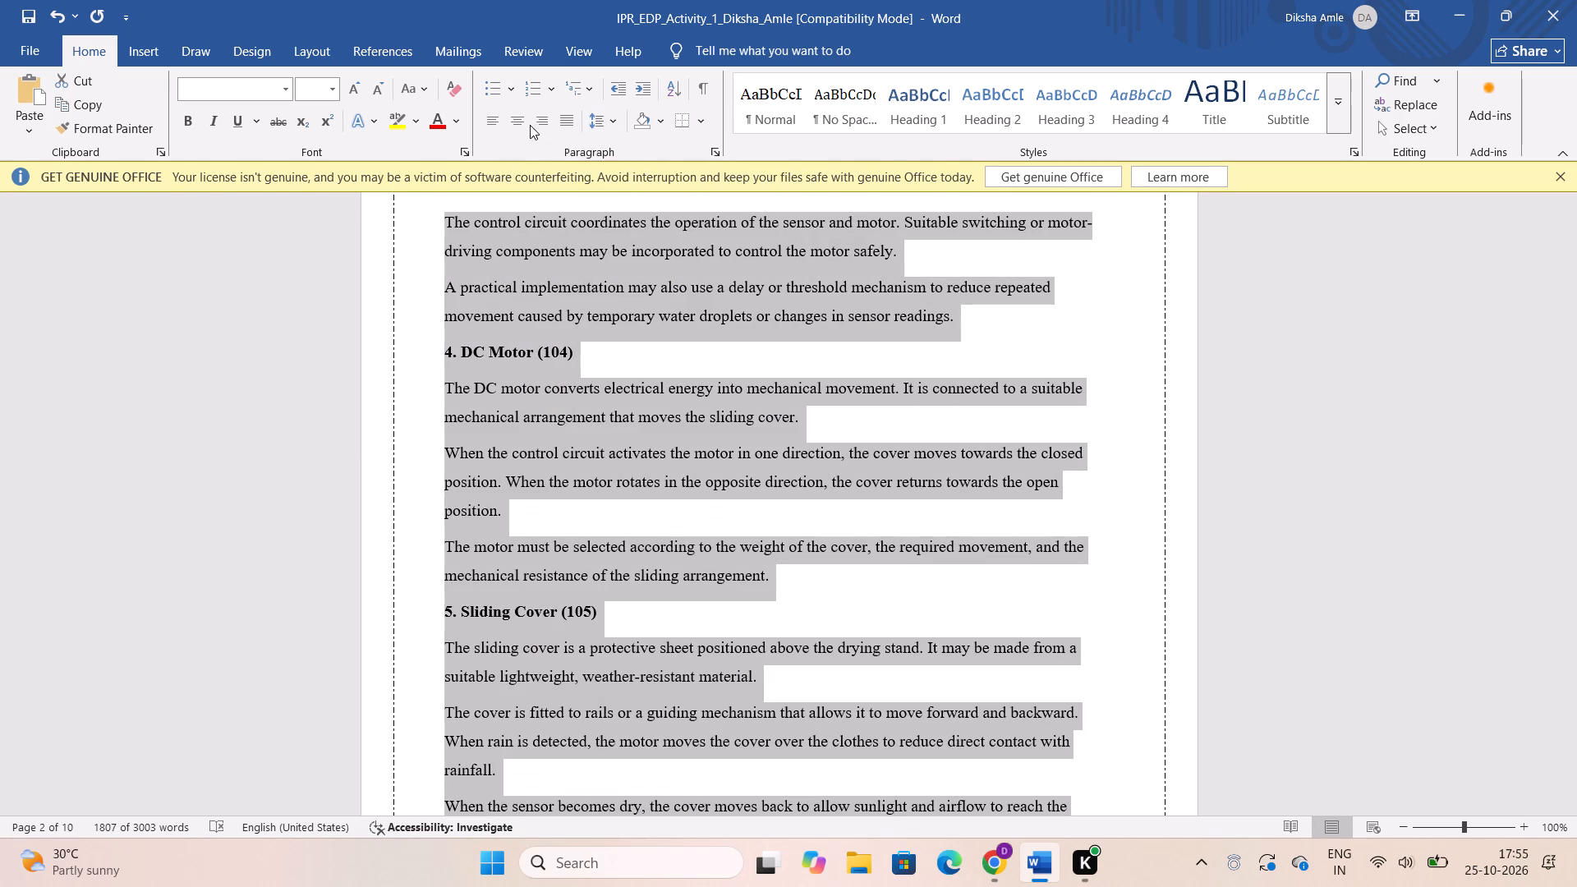
click(575, 117)
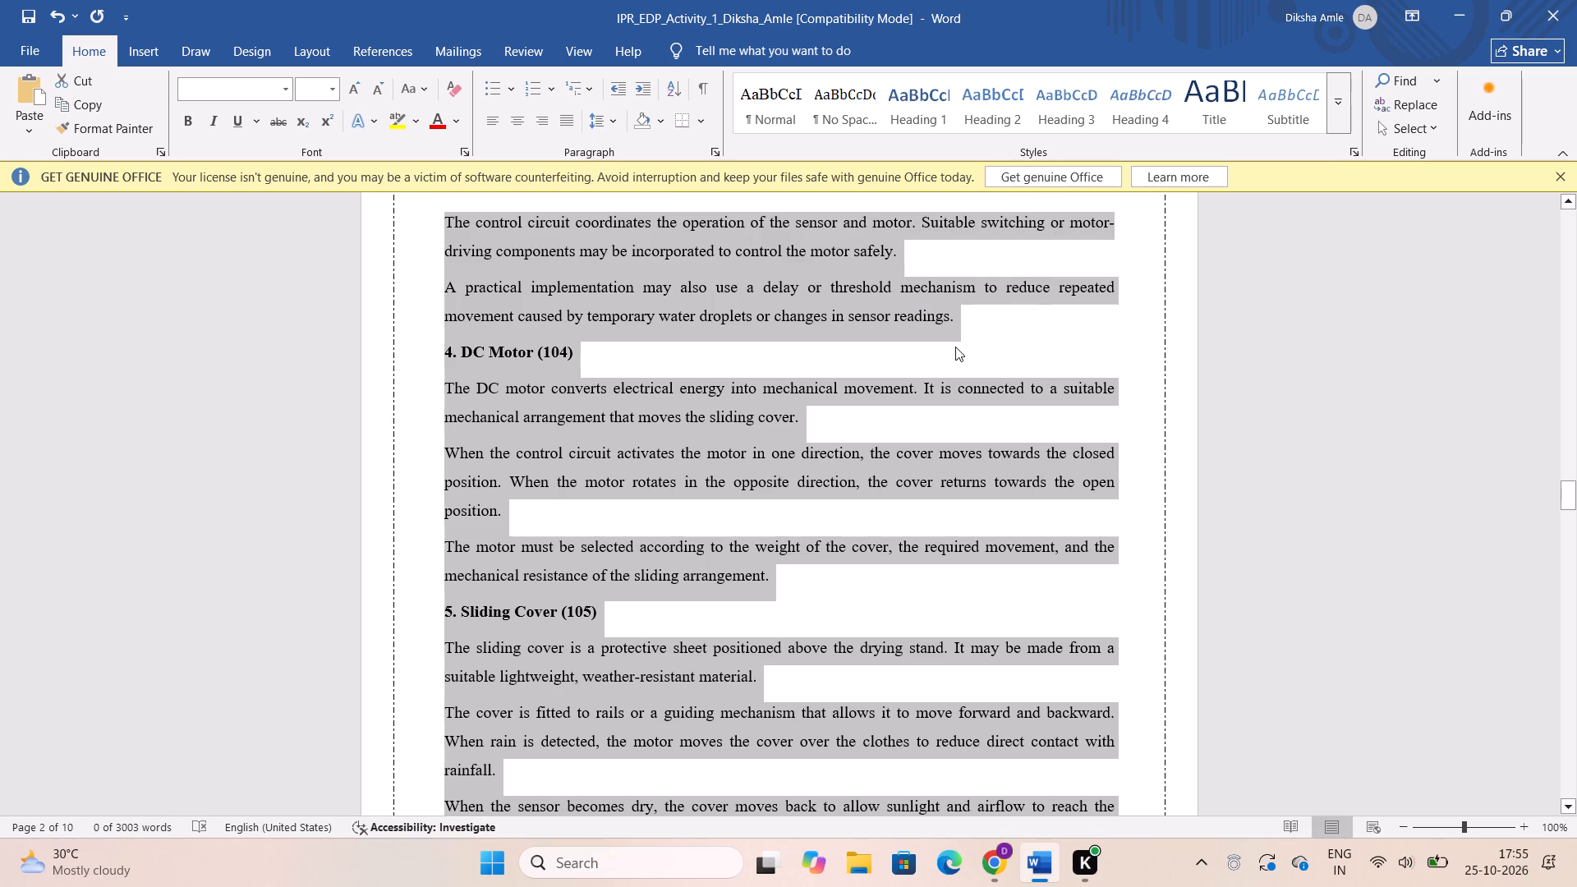
click(955, 347)
Justify the text from under "7. Claims" down to just above the "8. Abstract" heading and set it to 1.5 line spacing.
scroll(955, 347, down, 4)
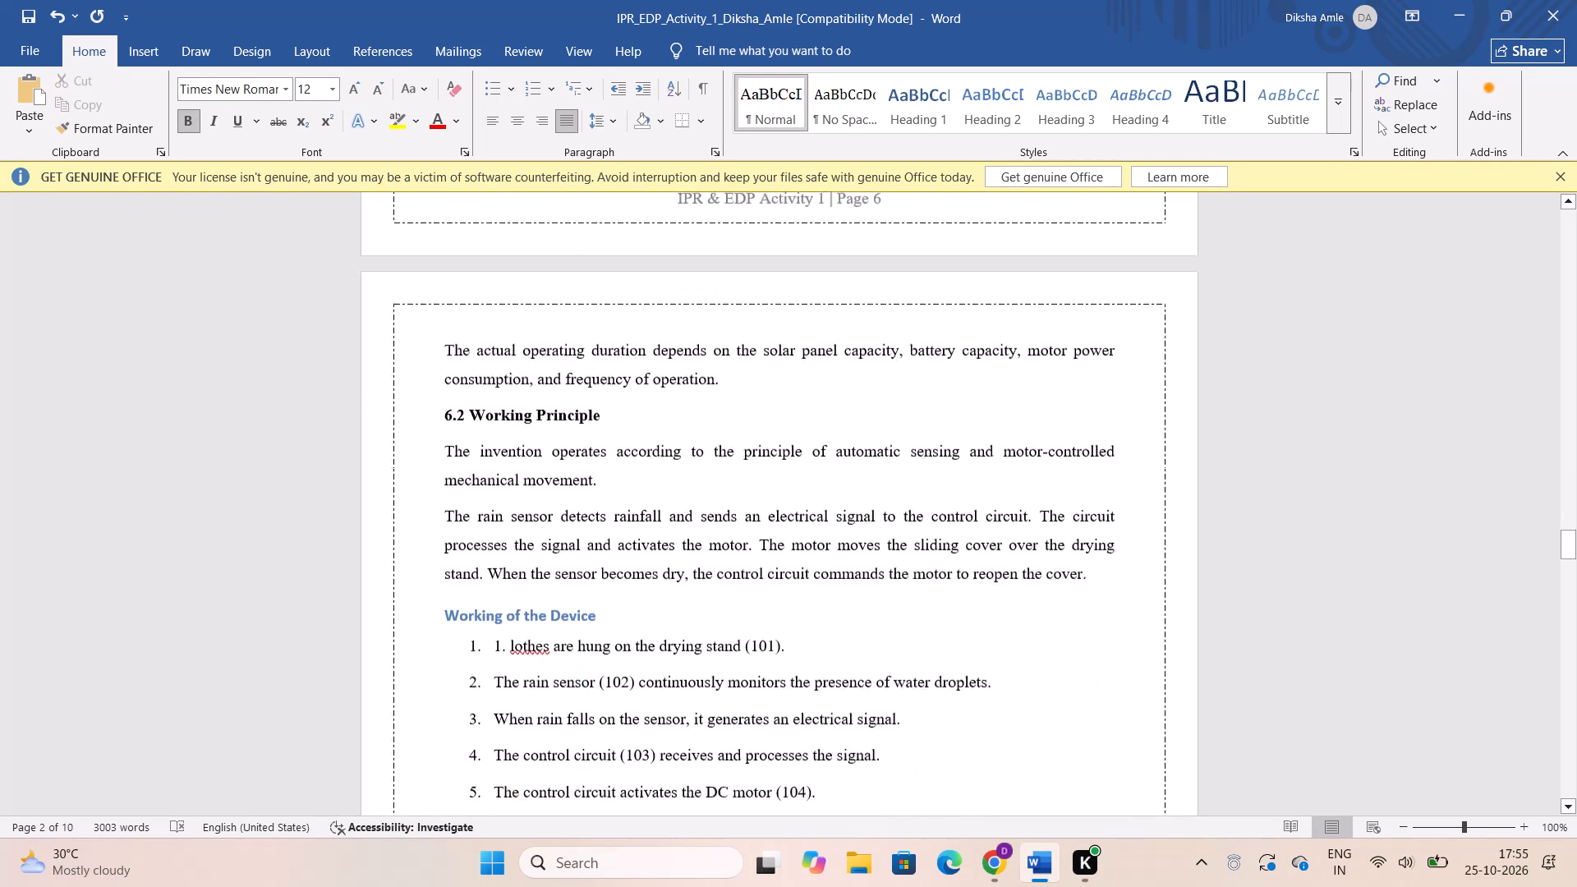
scroll(955, 347, down, 6)
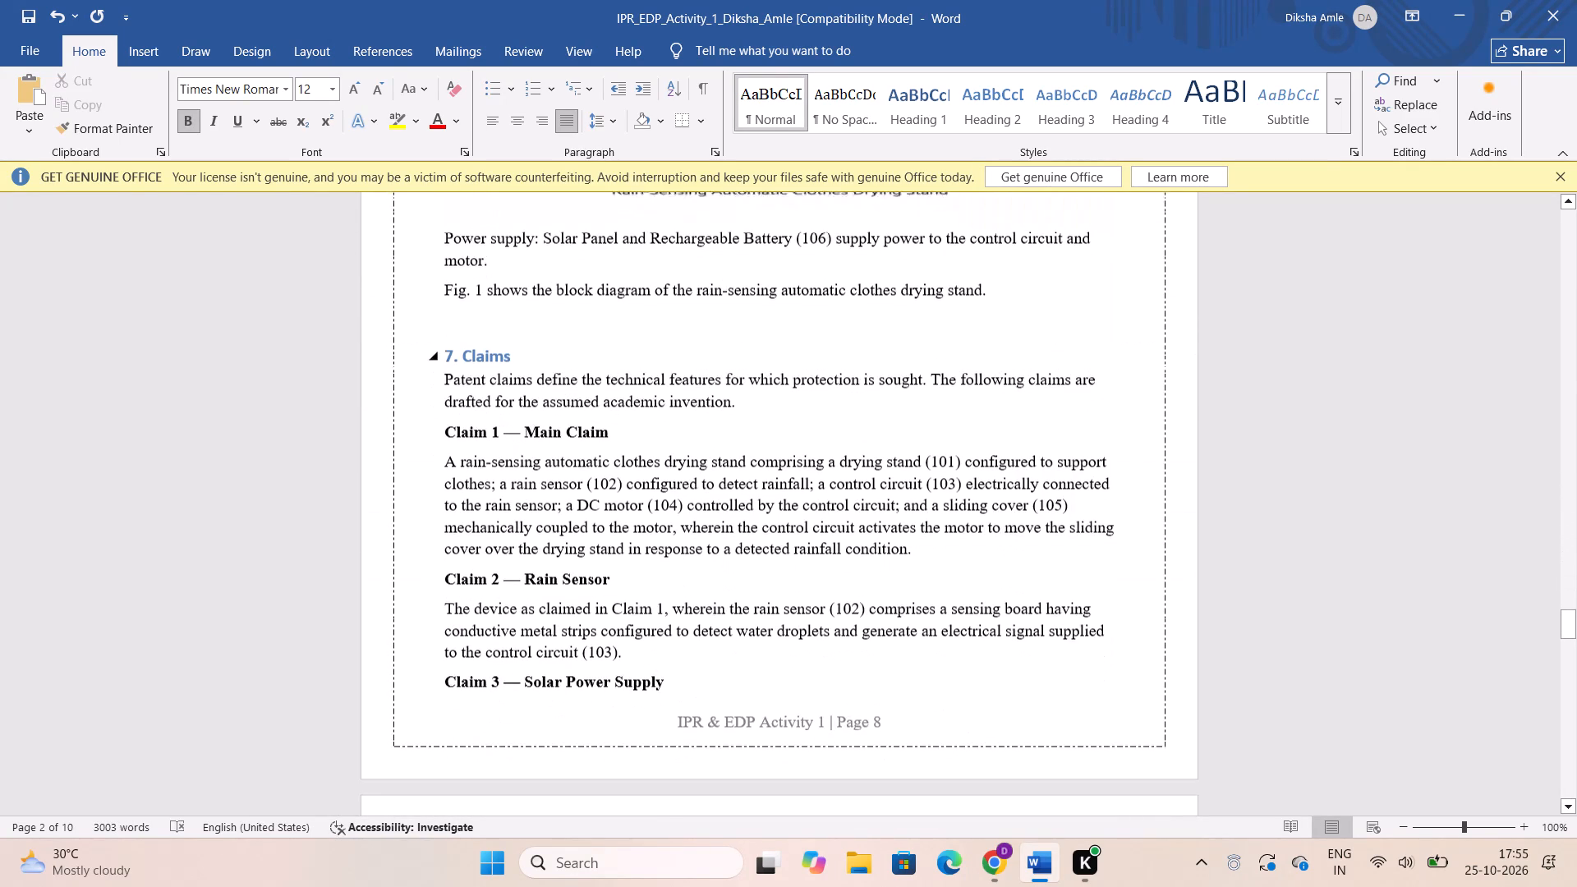
scroll(643, 338, up, 1)
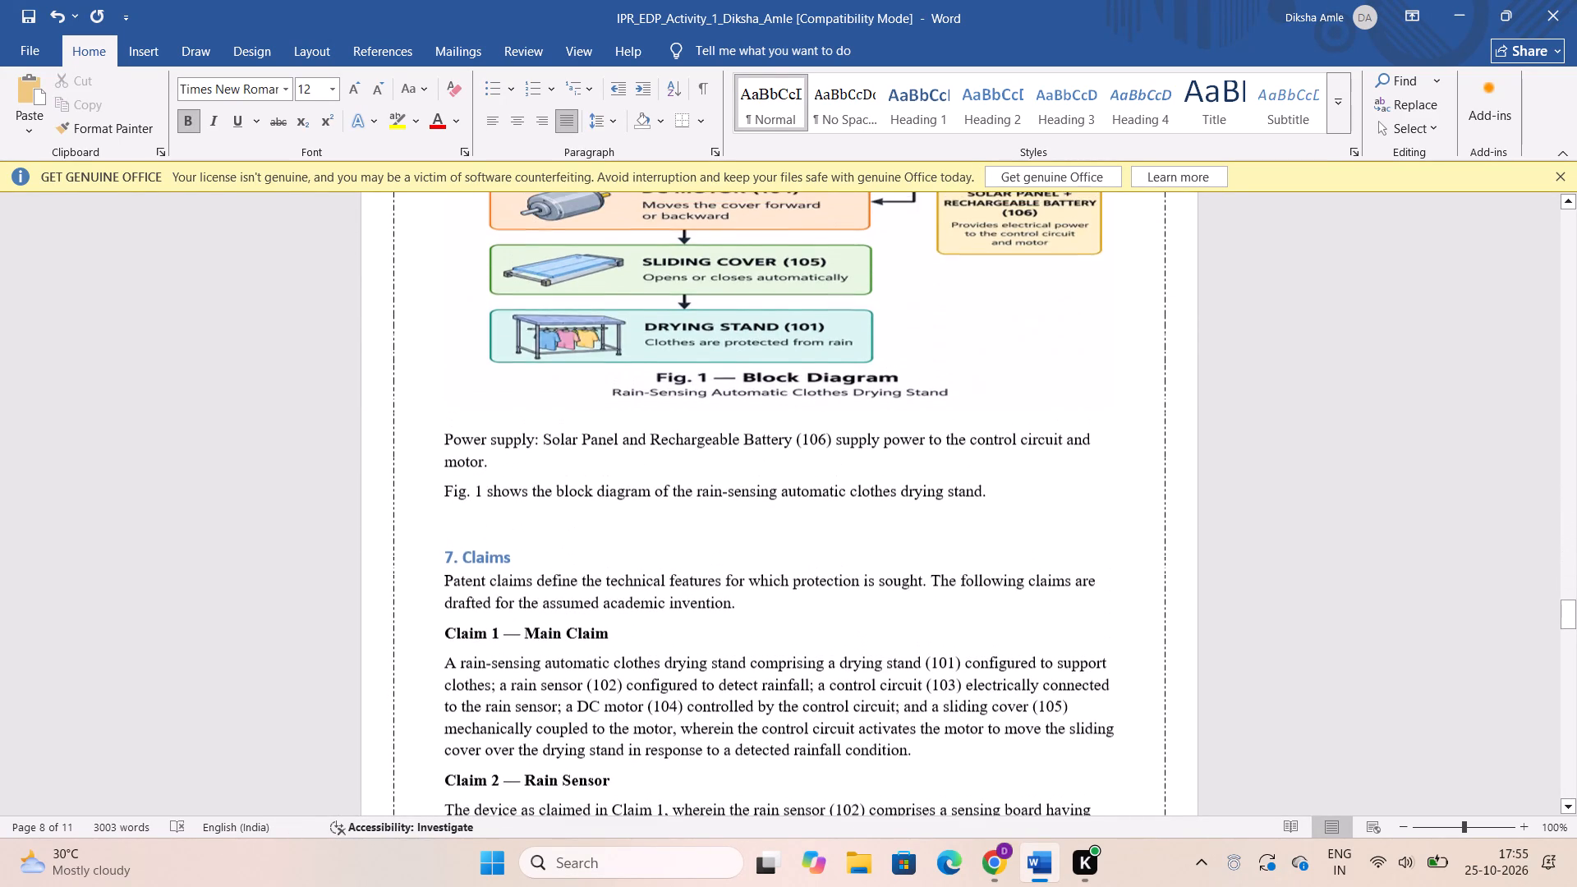
scroll(586, 459, down, 2)
scroll(544, 431, up, 1)
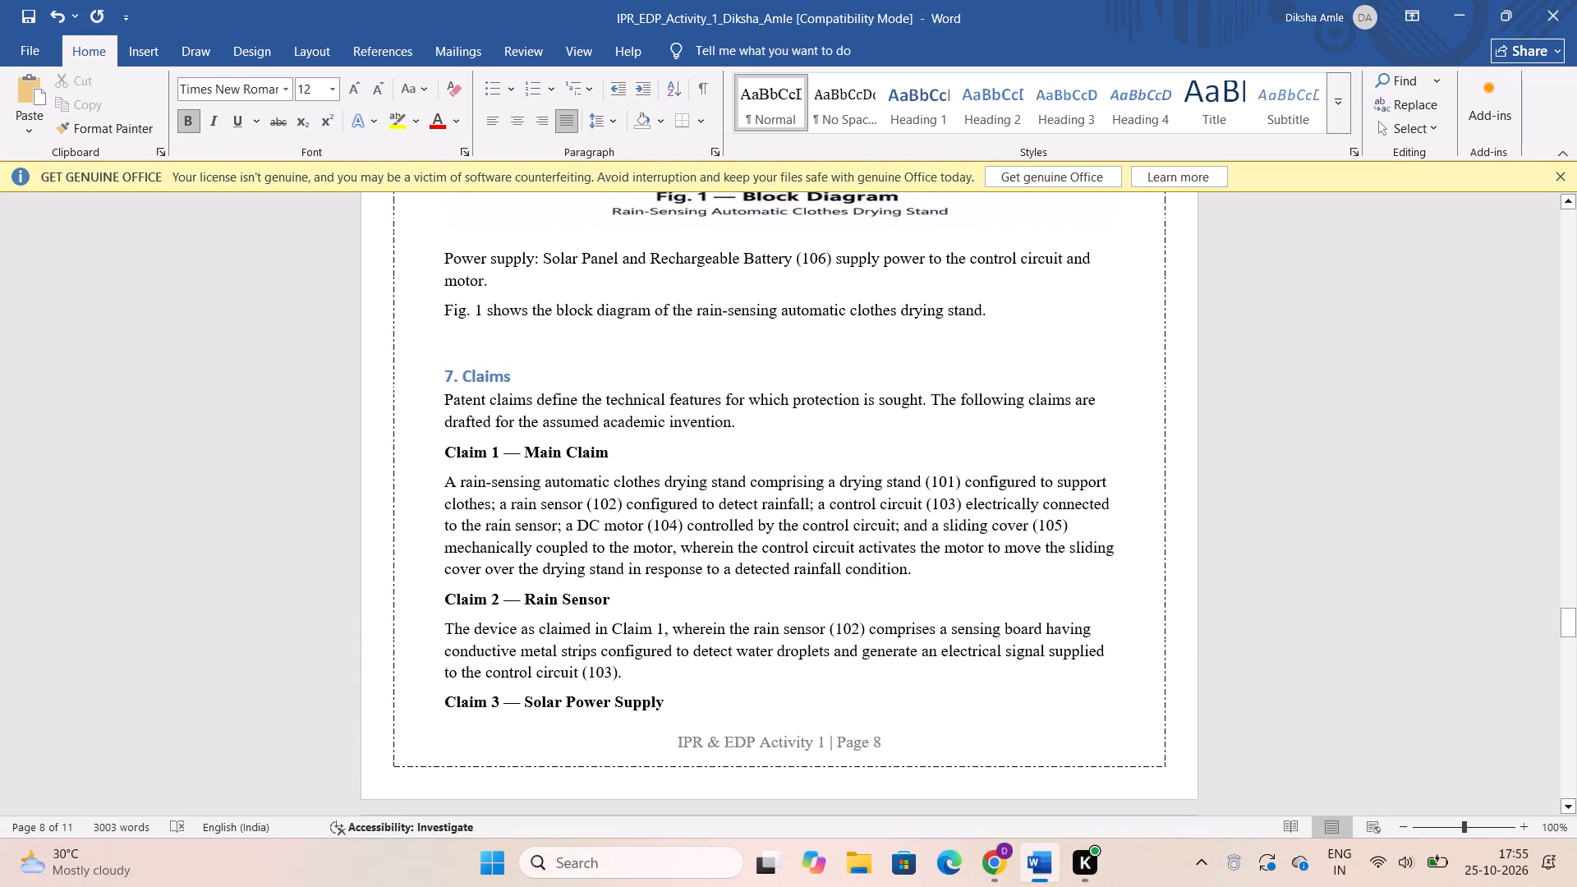
click(444, 393)
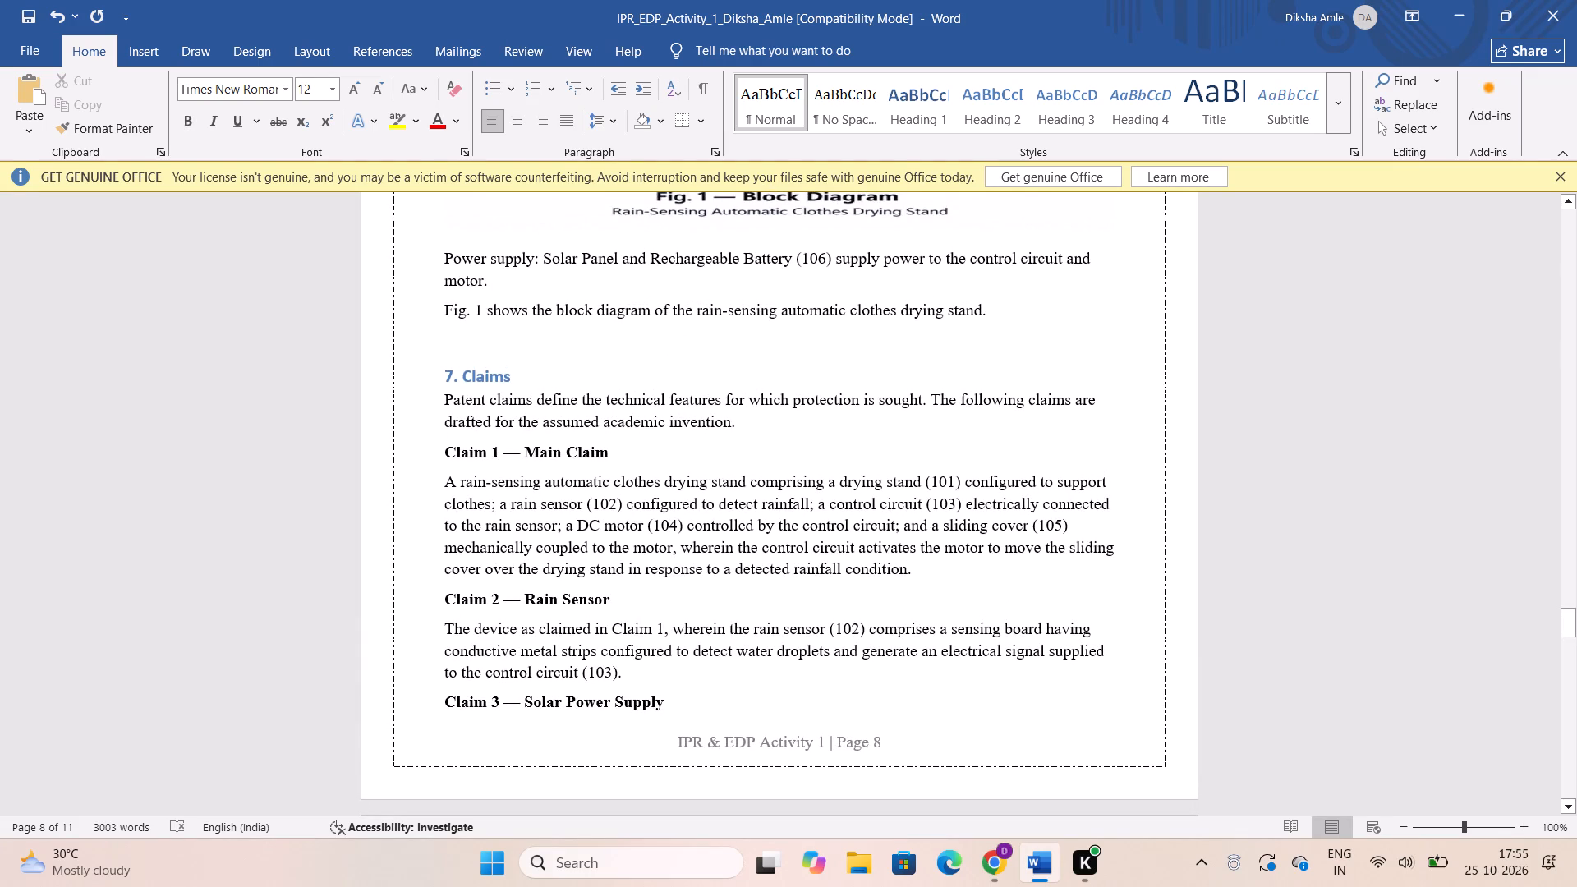
key(shift+Down)
key(shift+Down)
key(shift+Down)
key(shift+Down)
key(shift+Down)
key(shift+Down)
key(shift+Down)
key(shift+Down)
key(shift+Down)
key(shift+Down)
key(shift+Down)
key(shift+Down)
key(shift+Down)
key(shift+Down)
key(shift+Down)
key(shift+Down)
key(shift+Down)
key(shift+Down)
key(shift+Down)
key(shift+Down)
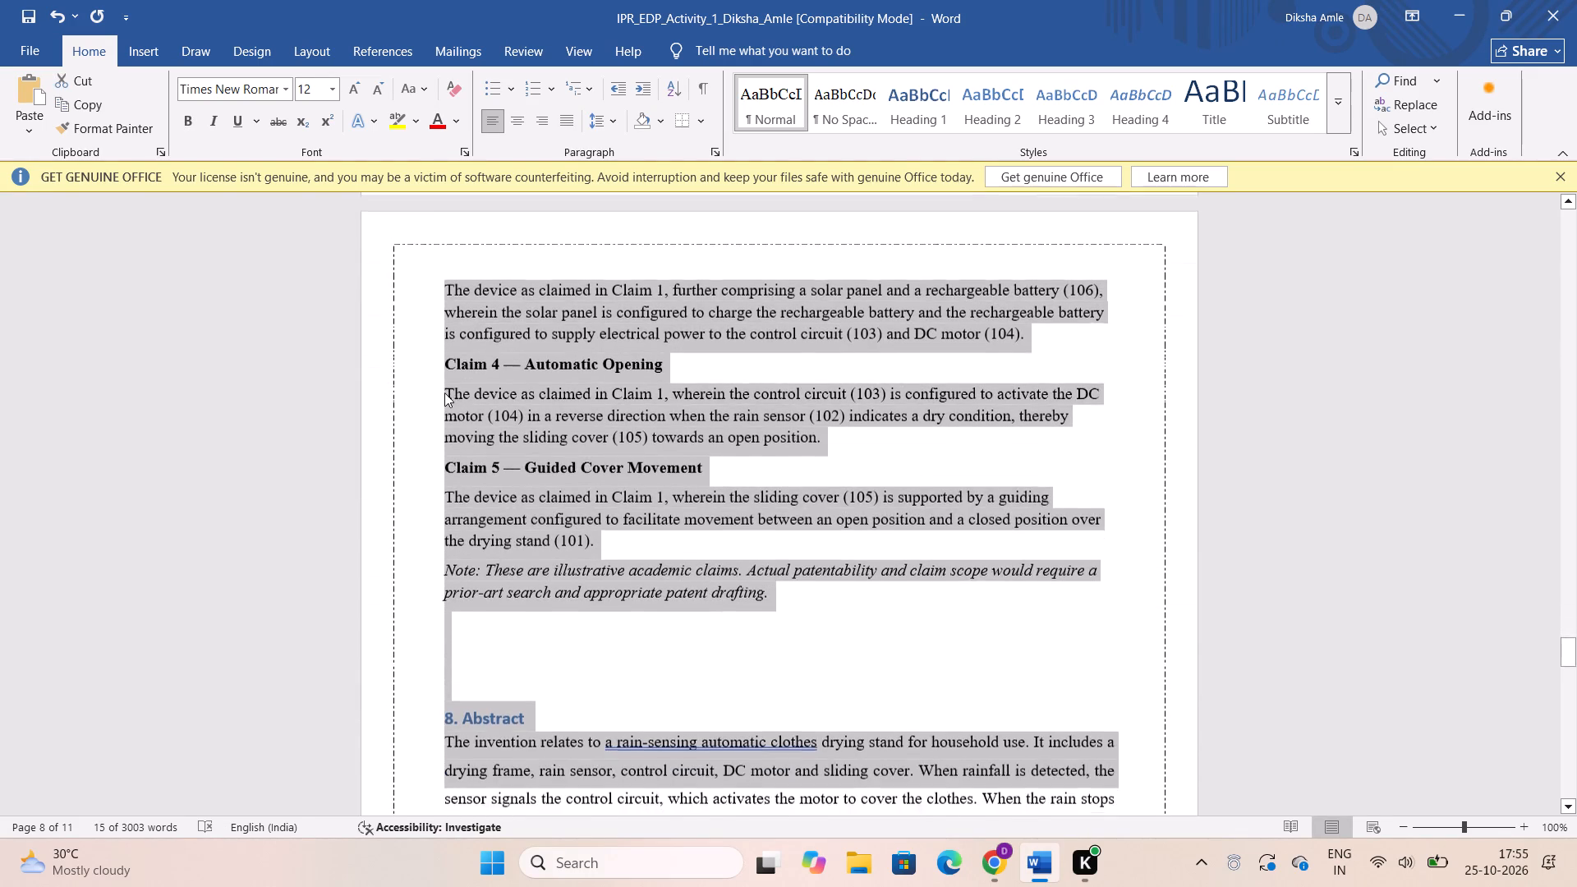
key(shift+Down)
key(shift+Down)
key(shift+Down)
key(shift+Down)
key(shift+Down)
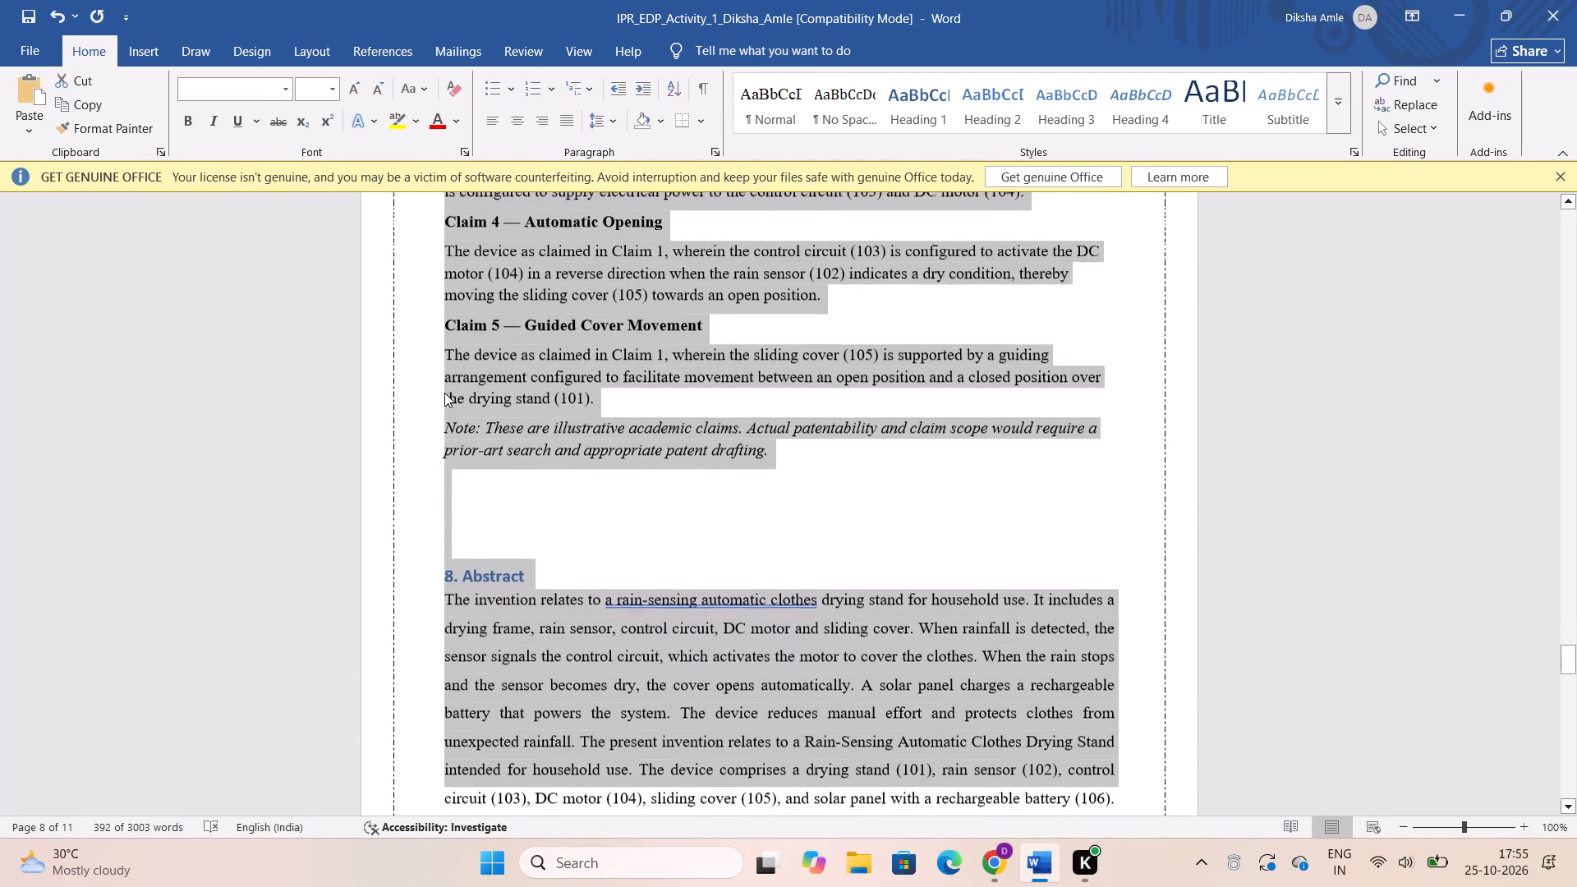
key(shift+Down)
key(shift+Down)
key(shift+Down)
key(shift+Up)
key(shift+Up)
key(shift+Up)
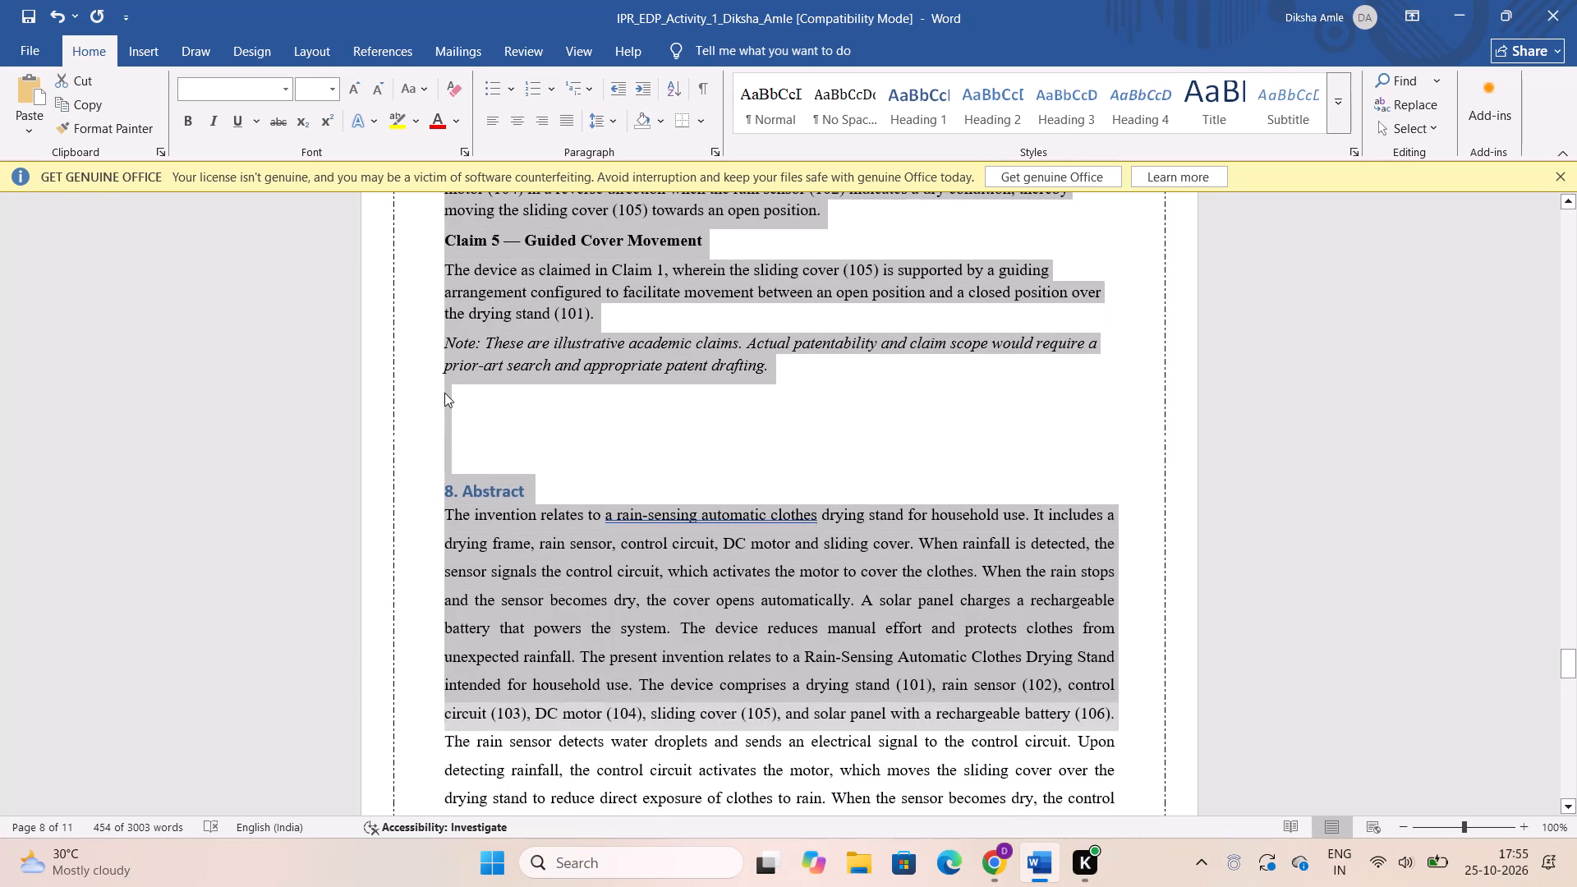
key(shift+Up)
key(shift+Up)
key(shift+Up)
key(shift+Up)
key(shift+Up)
key(shift+Up)
key(shift+Up)
key(shift+Up)
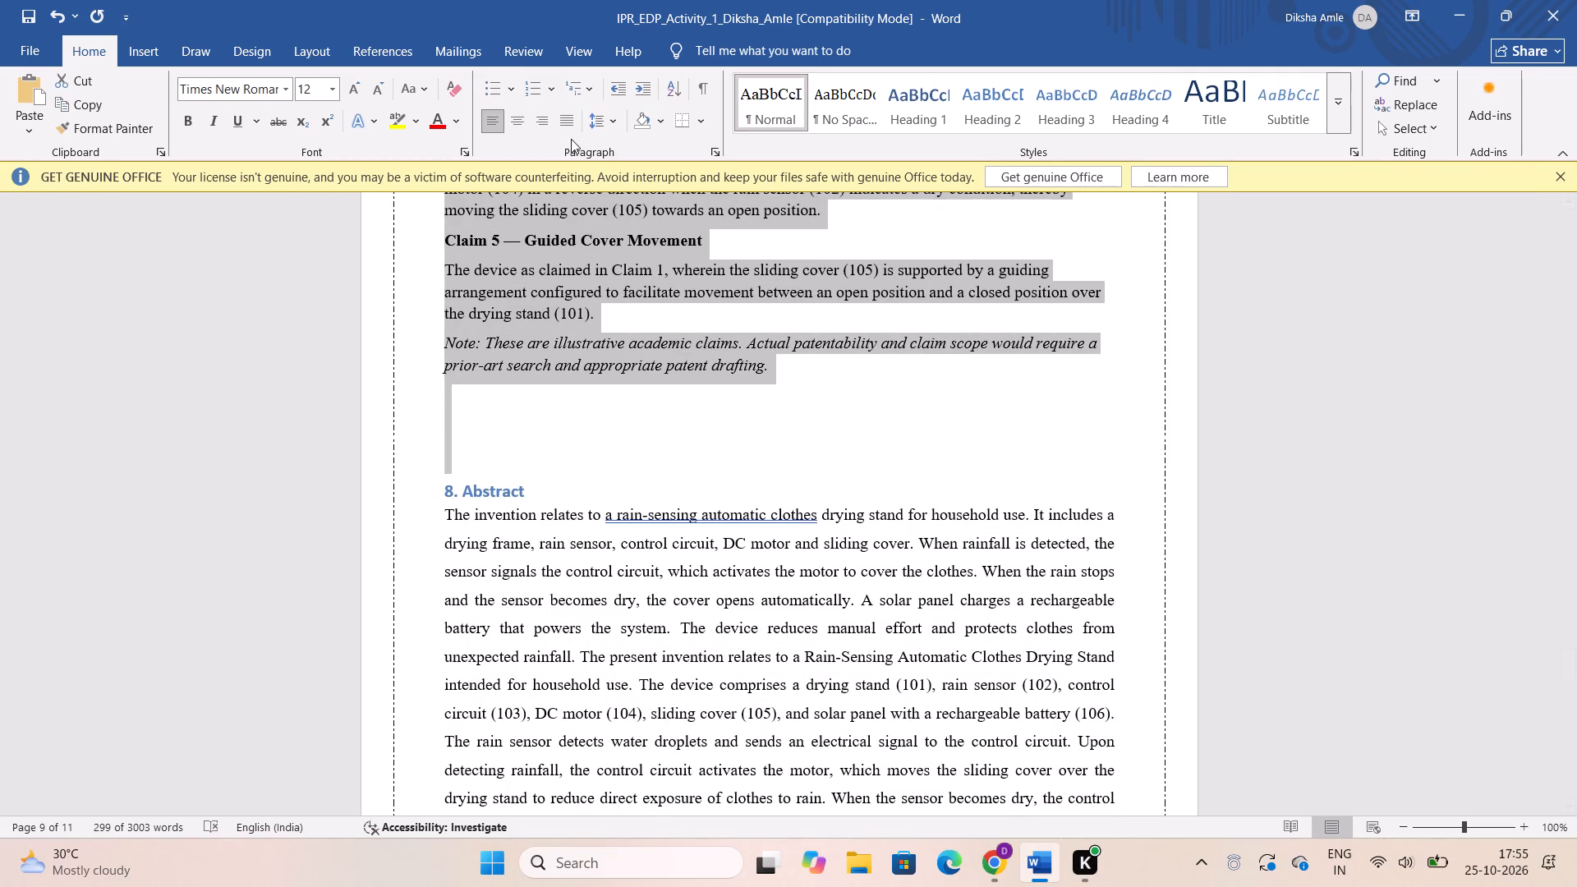
click(572, 117)
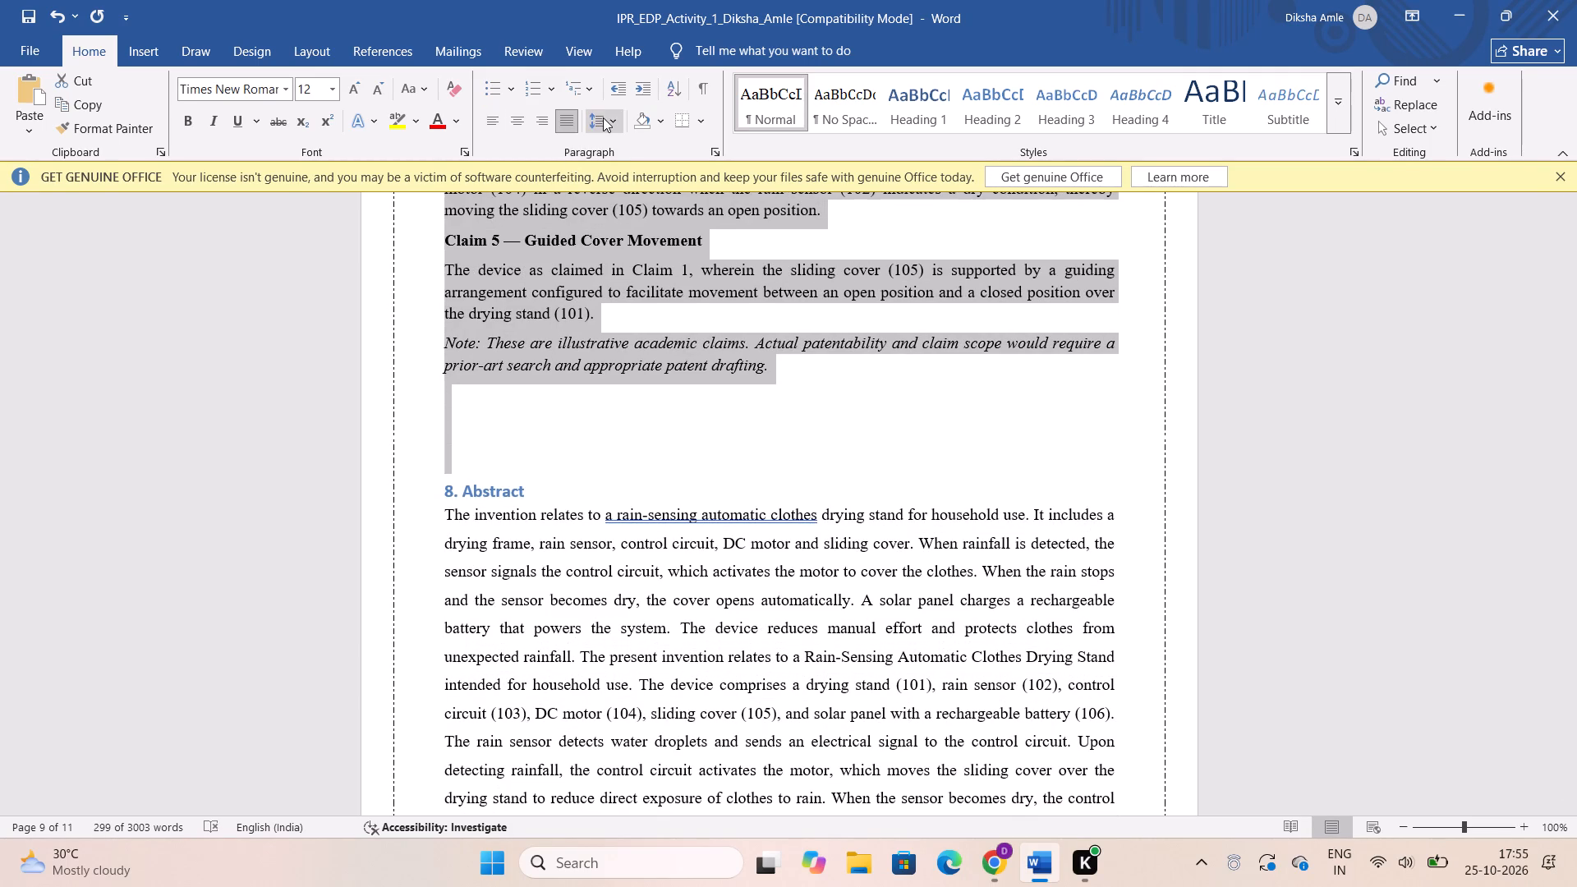
click(603, 117)
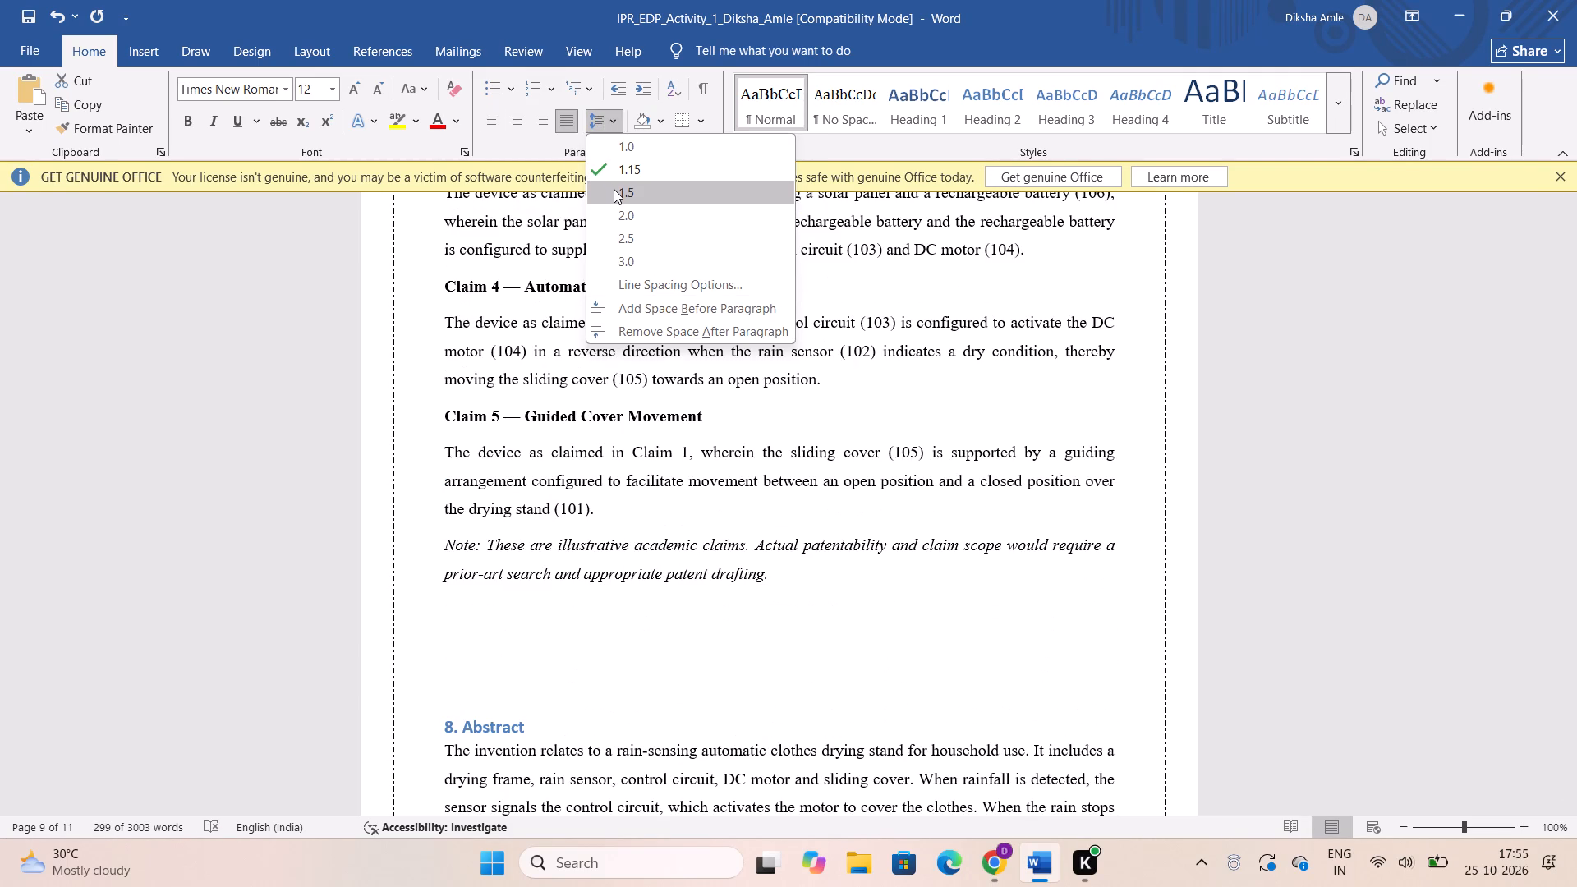
click(614, 189)
click(857, 628)
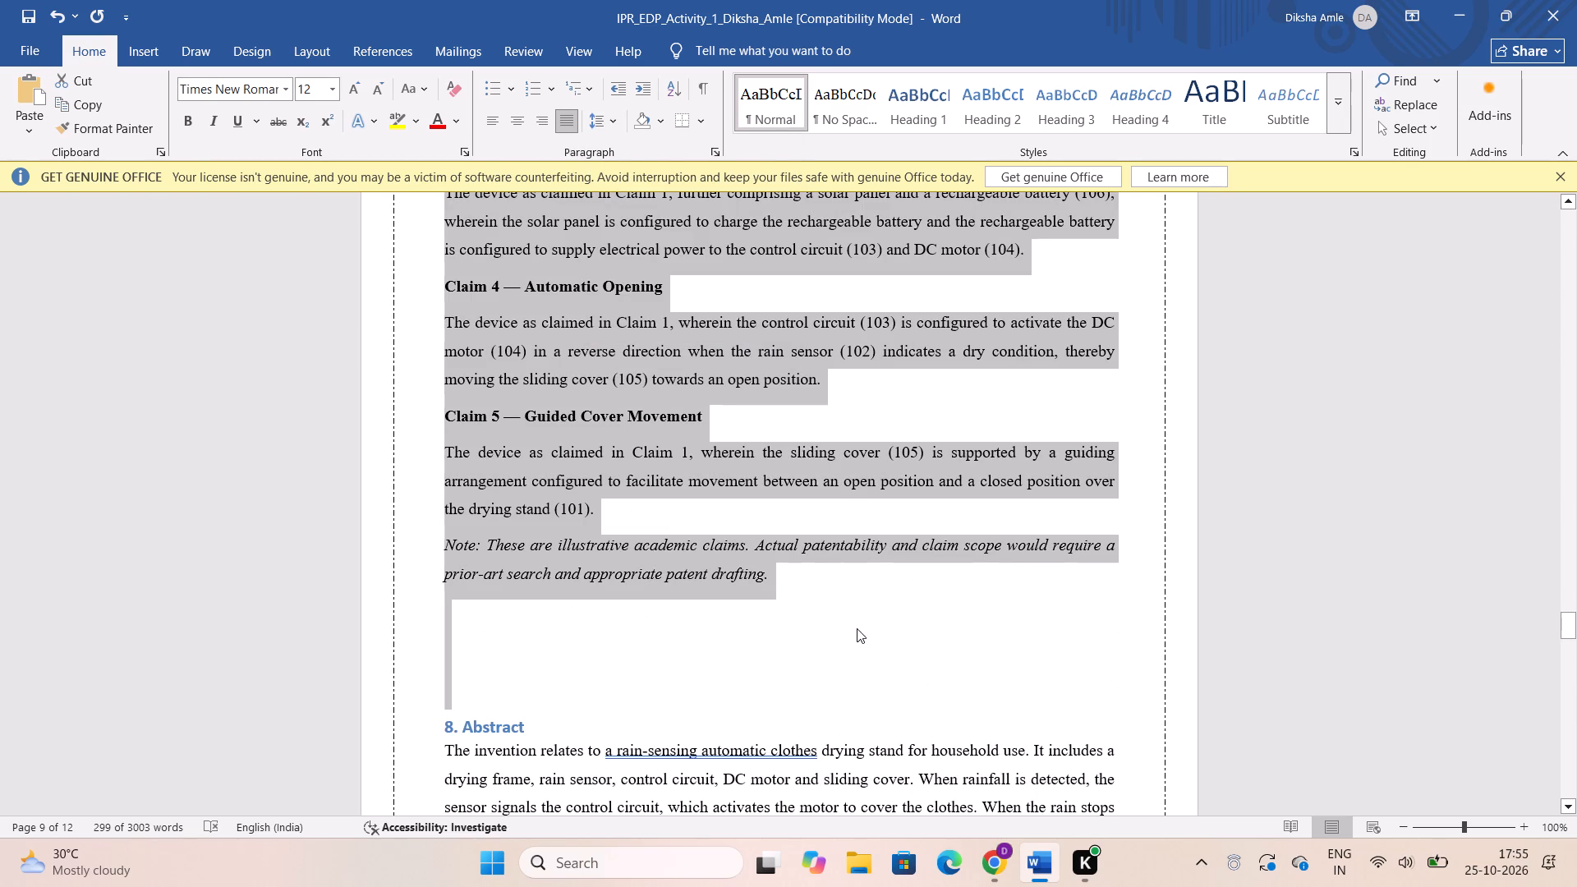
Review the formatting across the whole document, from the Q1 title and assumptions to the end of the copyright application.
scroll(857, 628, up, 5)
scroll(857, 628, up, 20)
scroll(857, 628, up, 6)
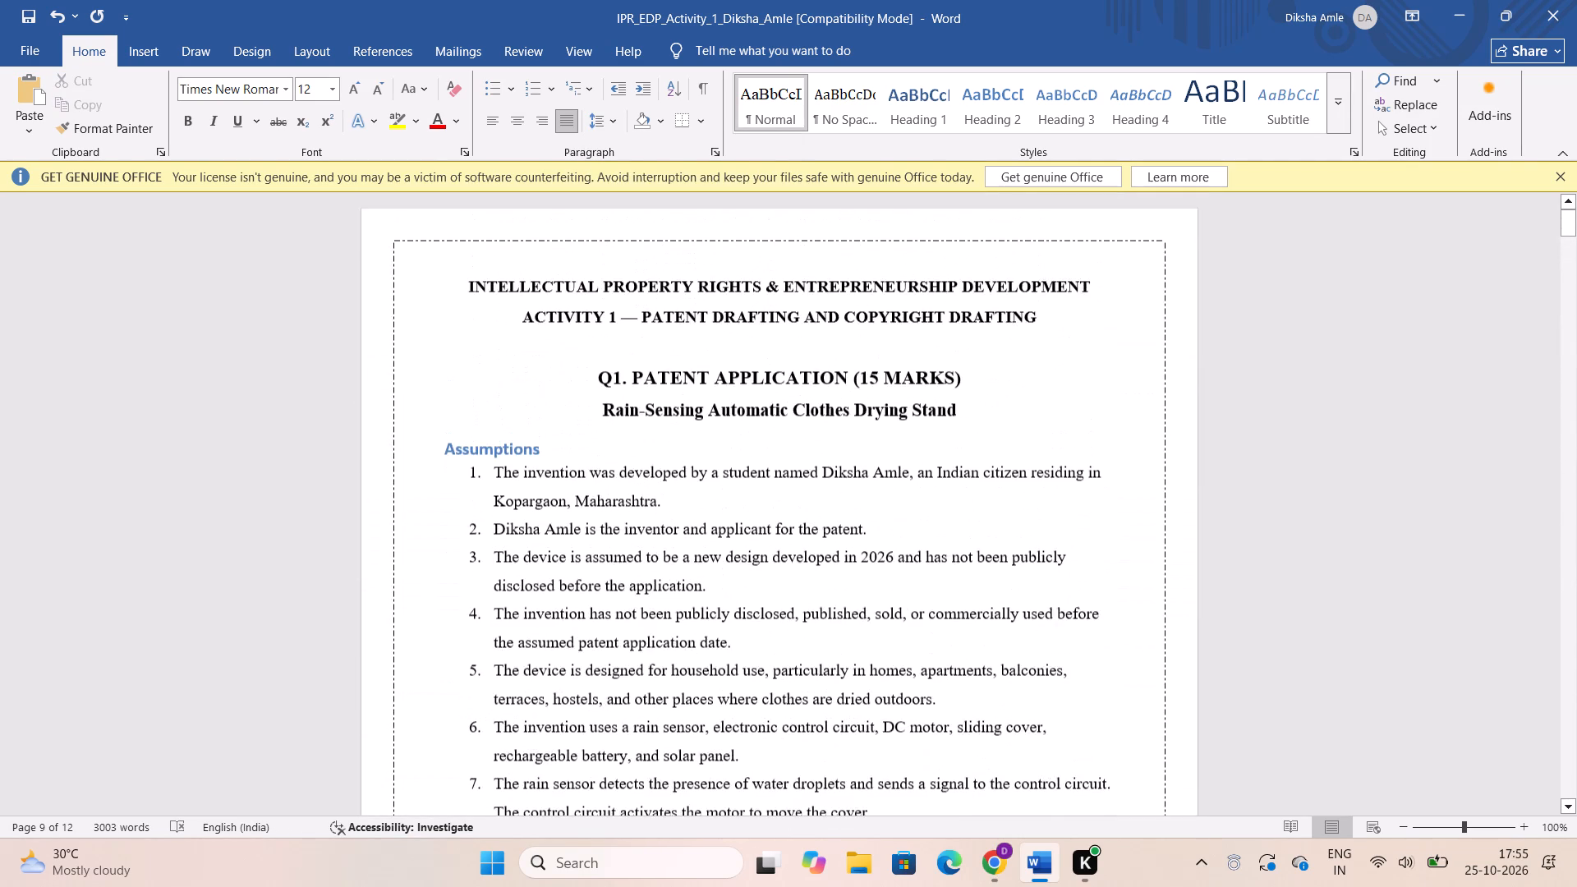
scroll(857, 628, down, 20)
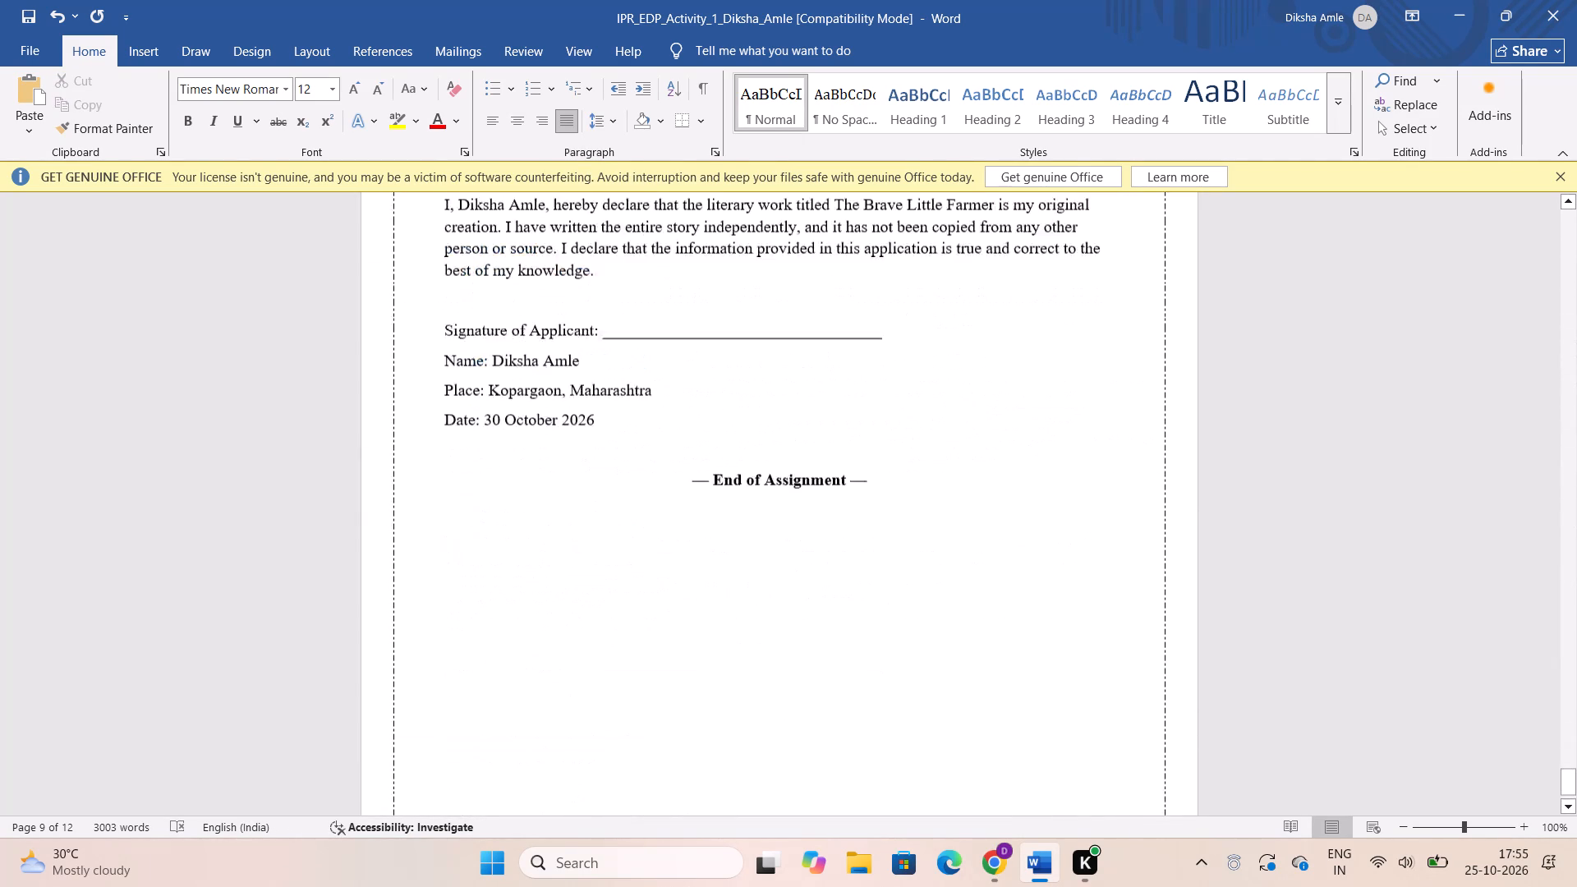
scroll(857, 628, down, 2)
scroll(857, 628, up, 5)
scroll(857, 628, down, 1)
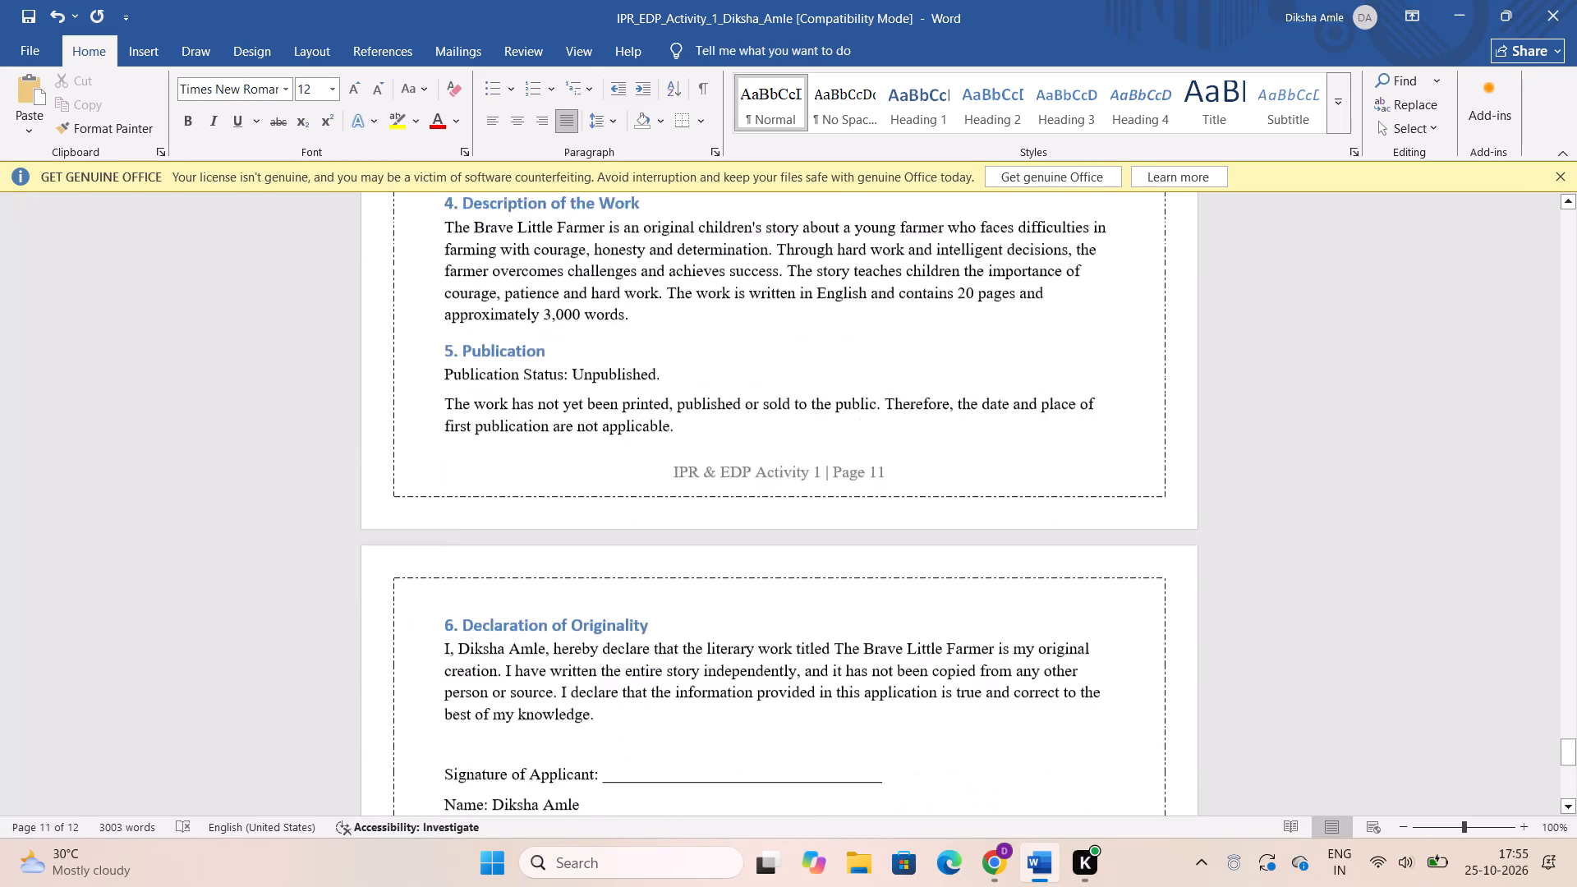
scroll(857, 628, down, 2)
scroll(857, 628, up, 7)
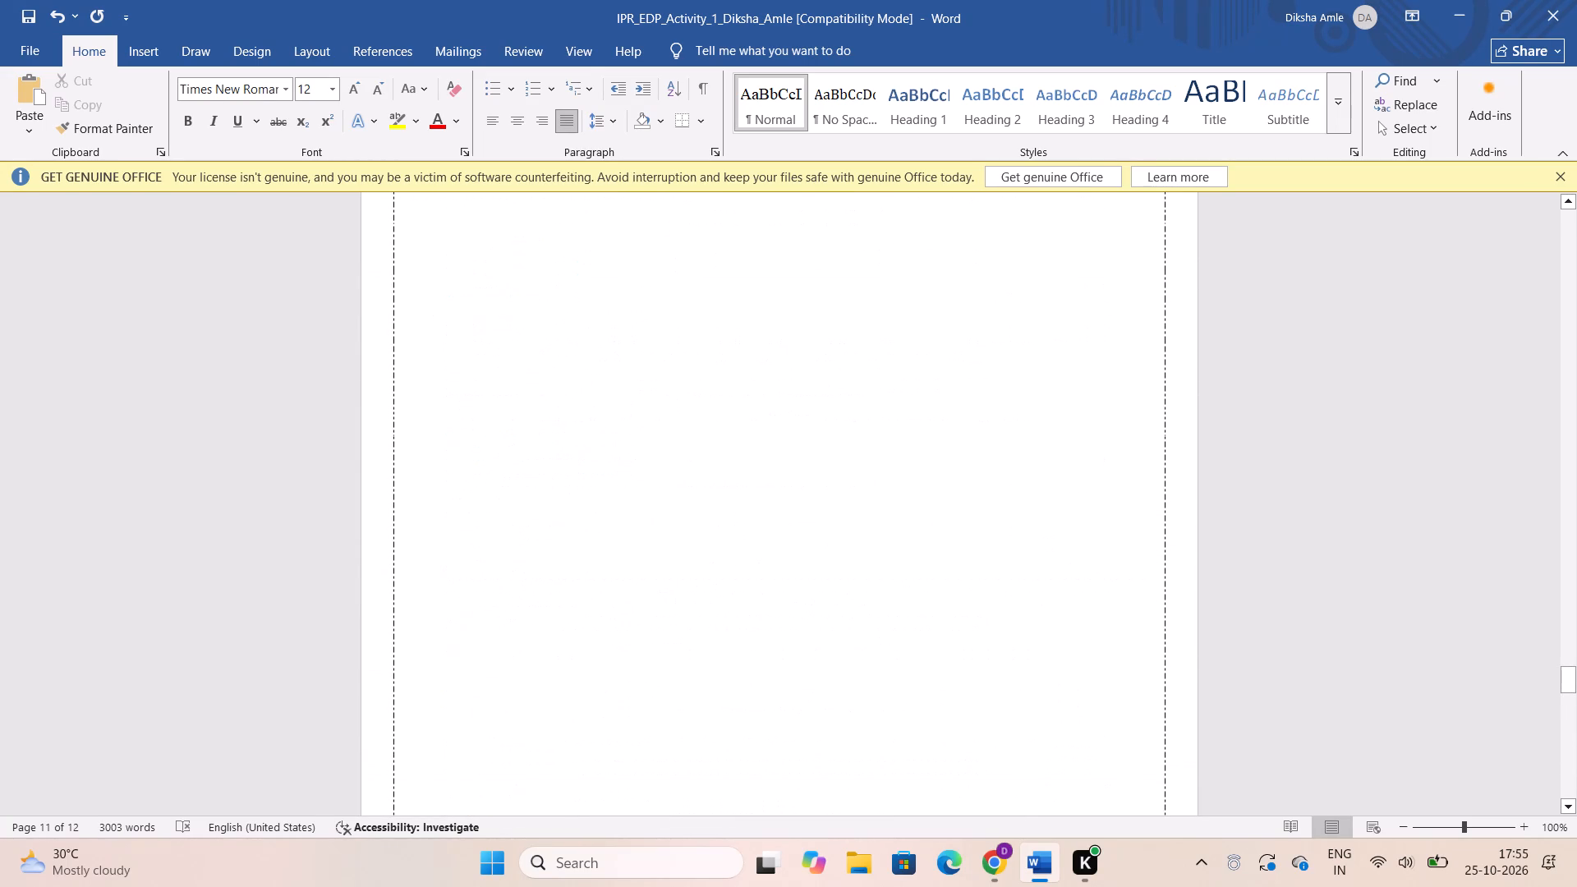
Insert seven blank lines above the "8. Abstract" heading to move it and its text to the top of the next page.
scroll(857, 628, up, 5)
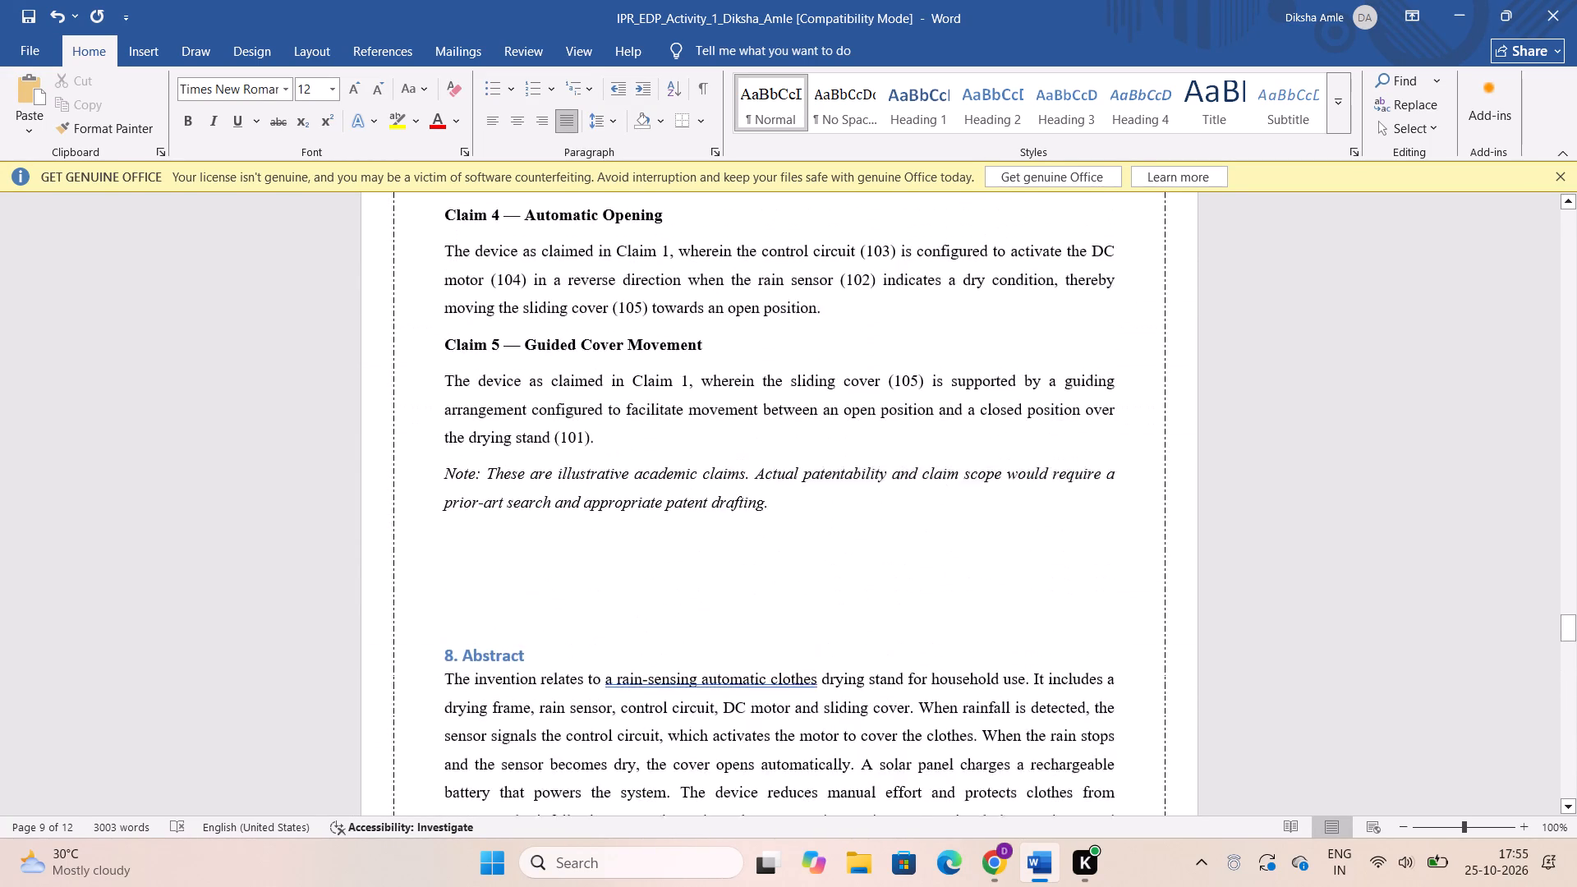
scroll(857, 628, up, 1)
scroll(857, 628, down, 2)
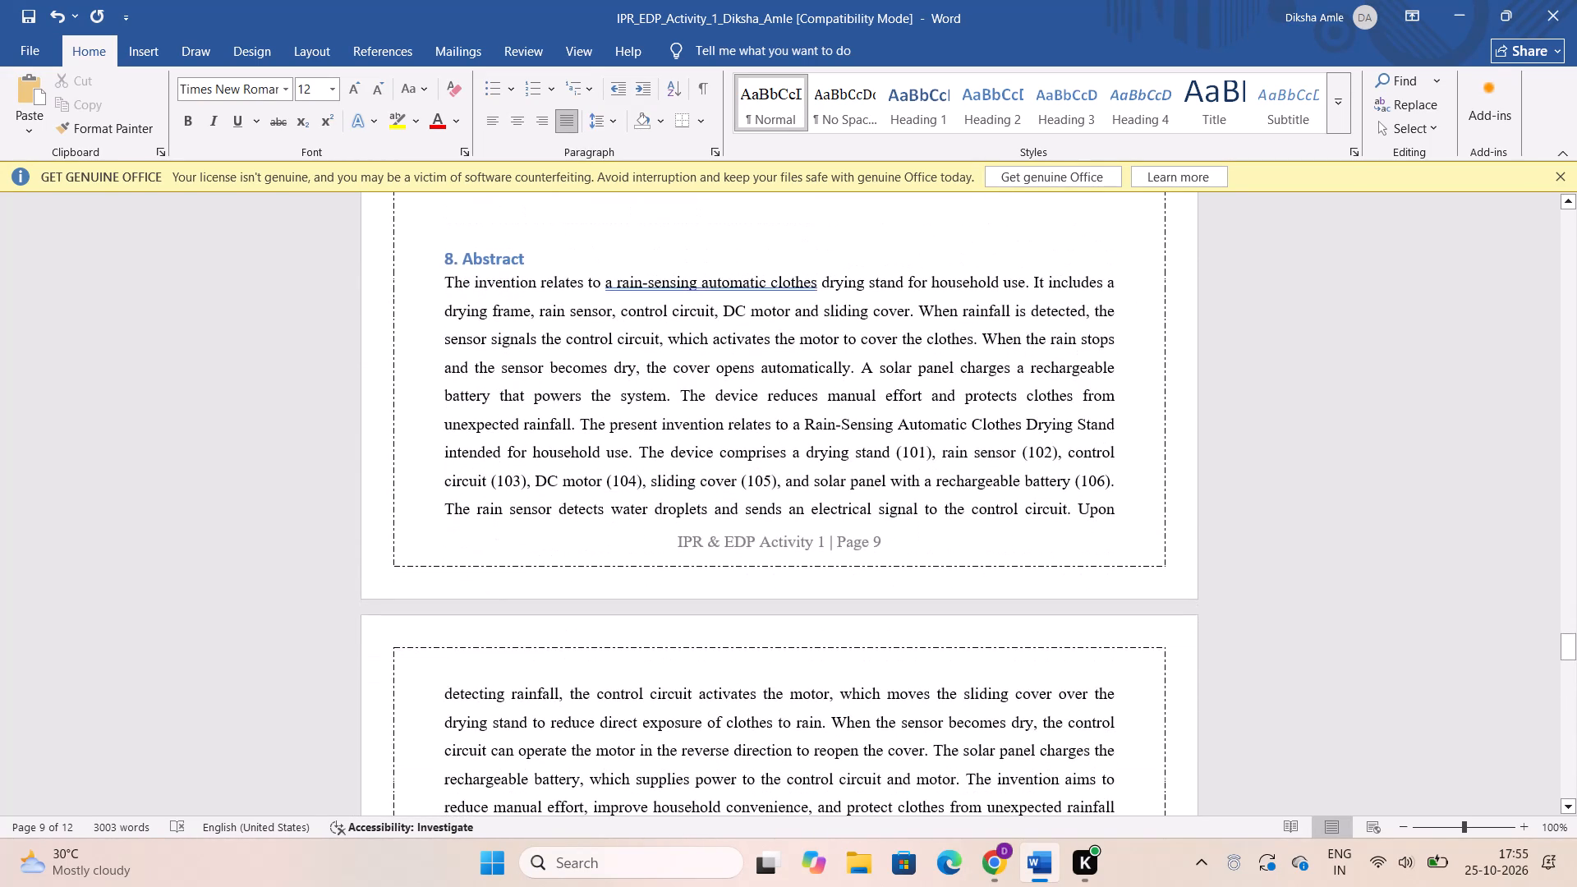
click(439, 244)
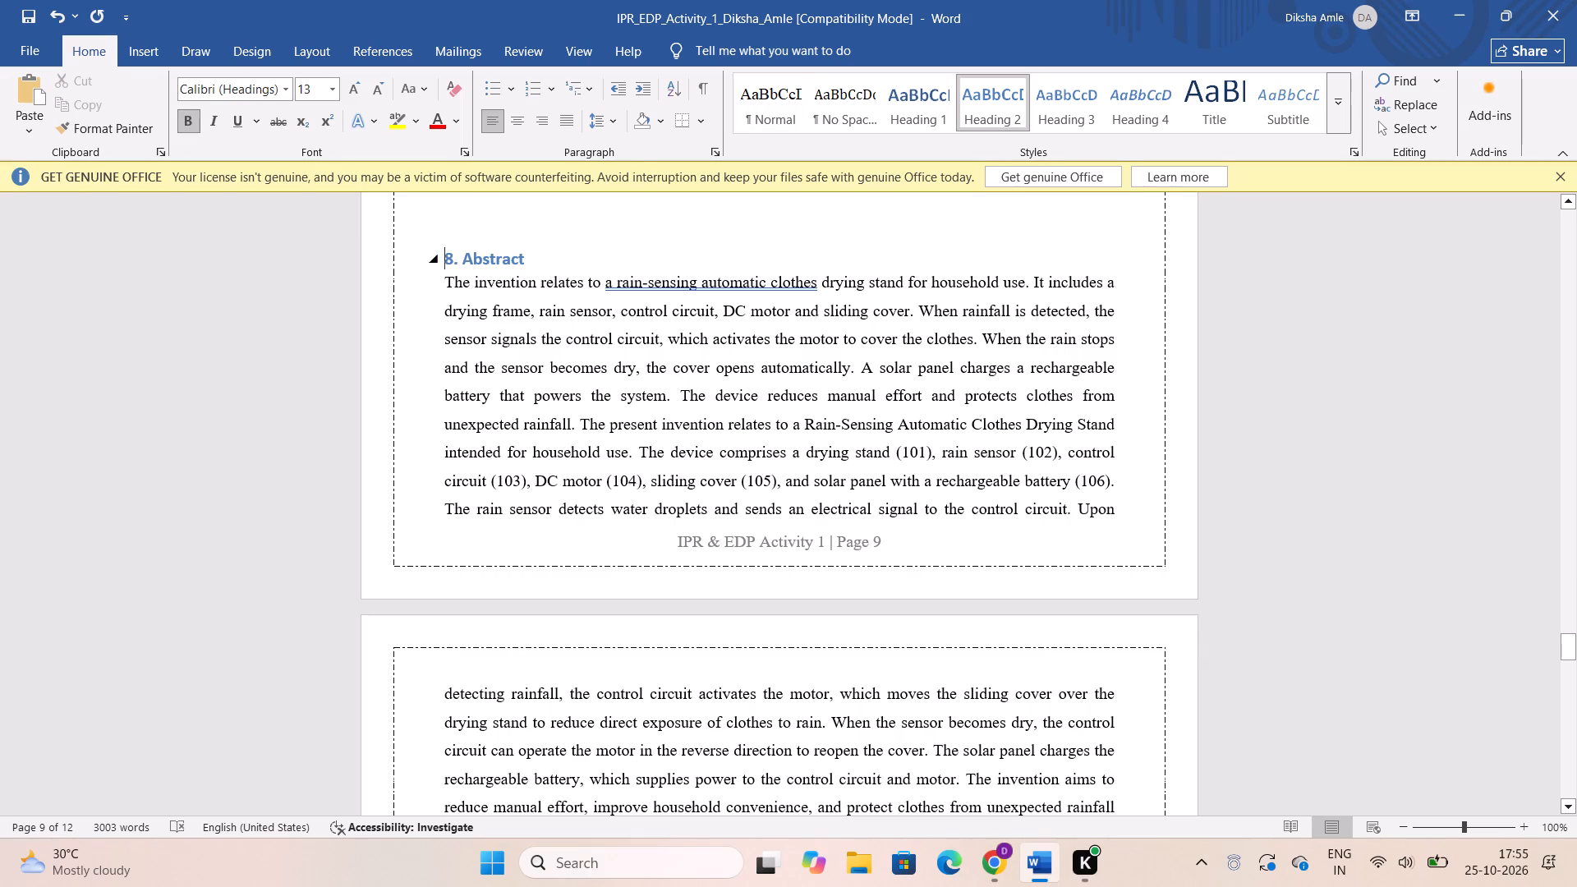
click(444, 234)
key(Return)
key(Return)
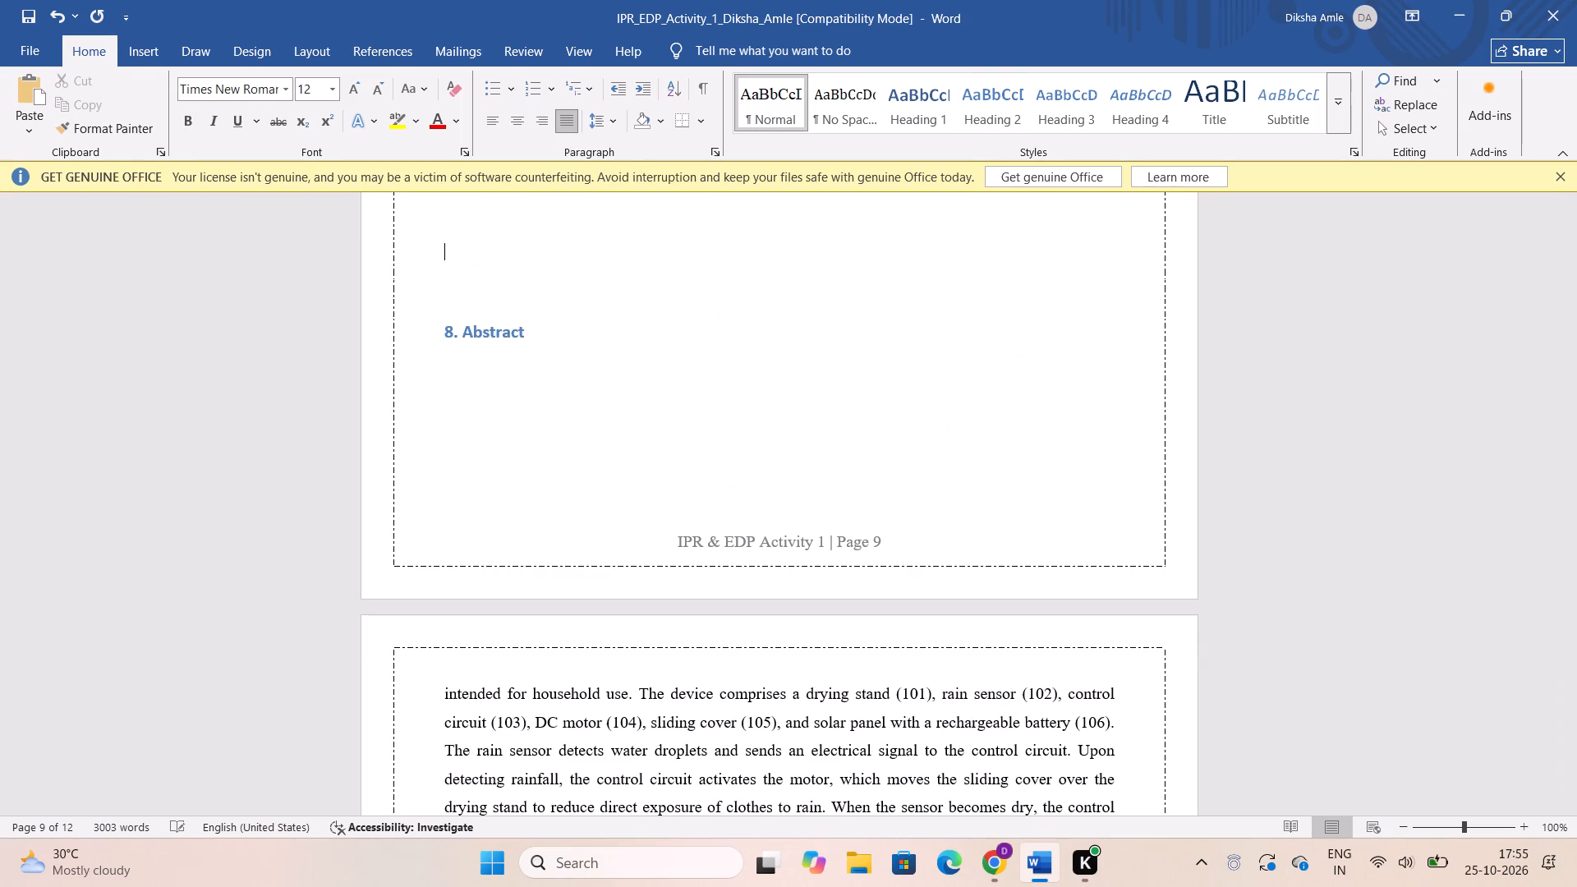
key(Return)
key(Return)
key(Return)
key(Return)
key(Return)
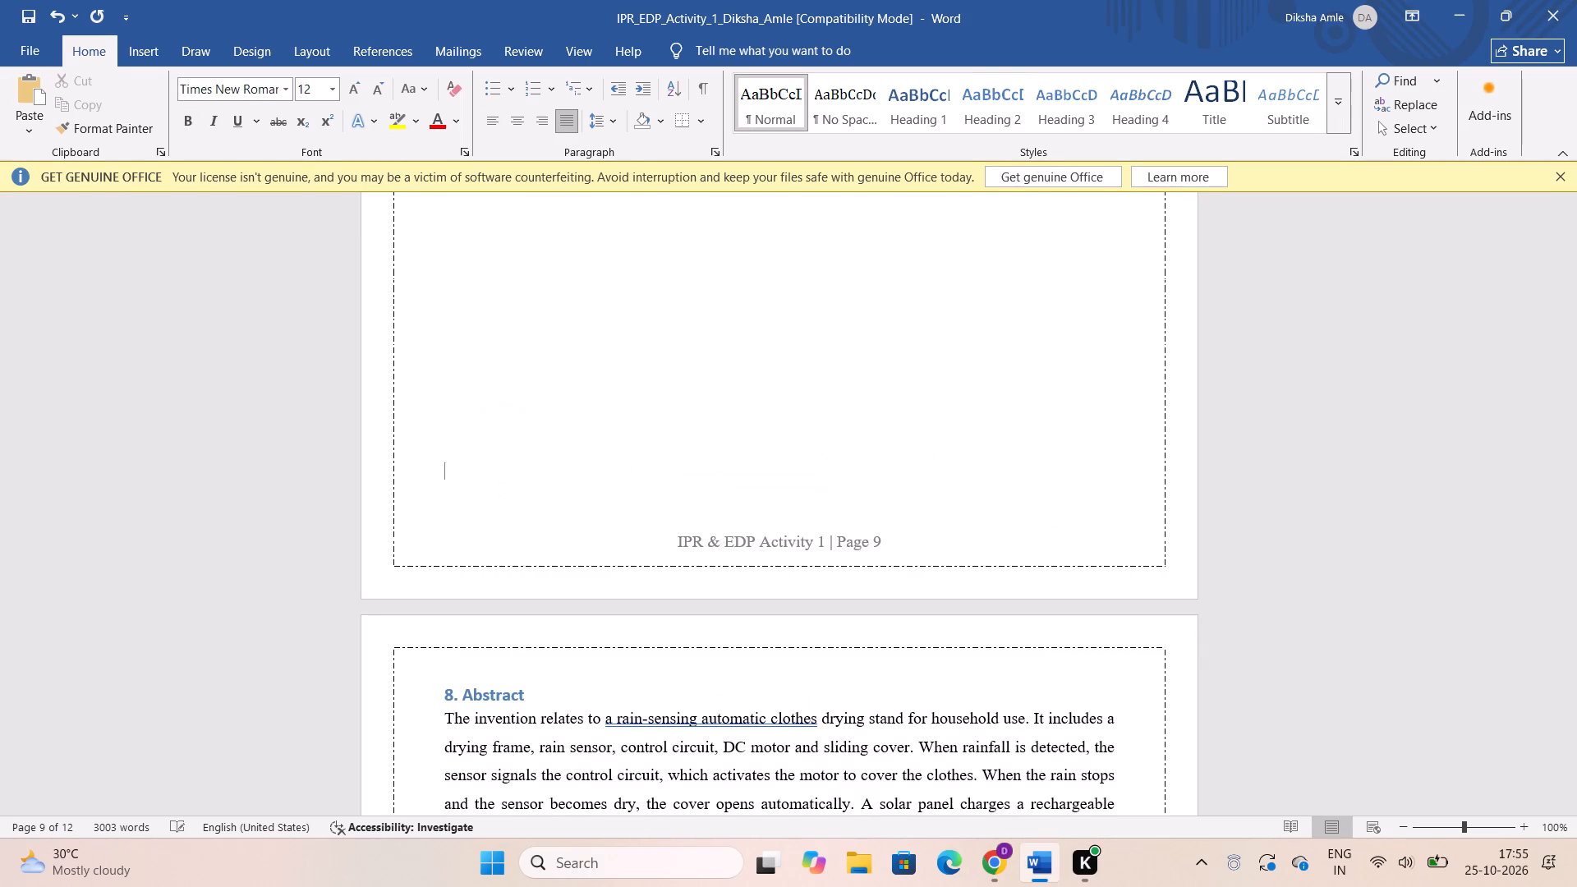
Check the page layout from the claims through the abstract to the start of the Q2 copyright application.
scroll(654, 175, up, 5)
scroll(854, 86, up, 1)
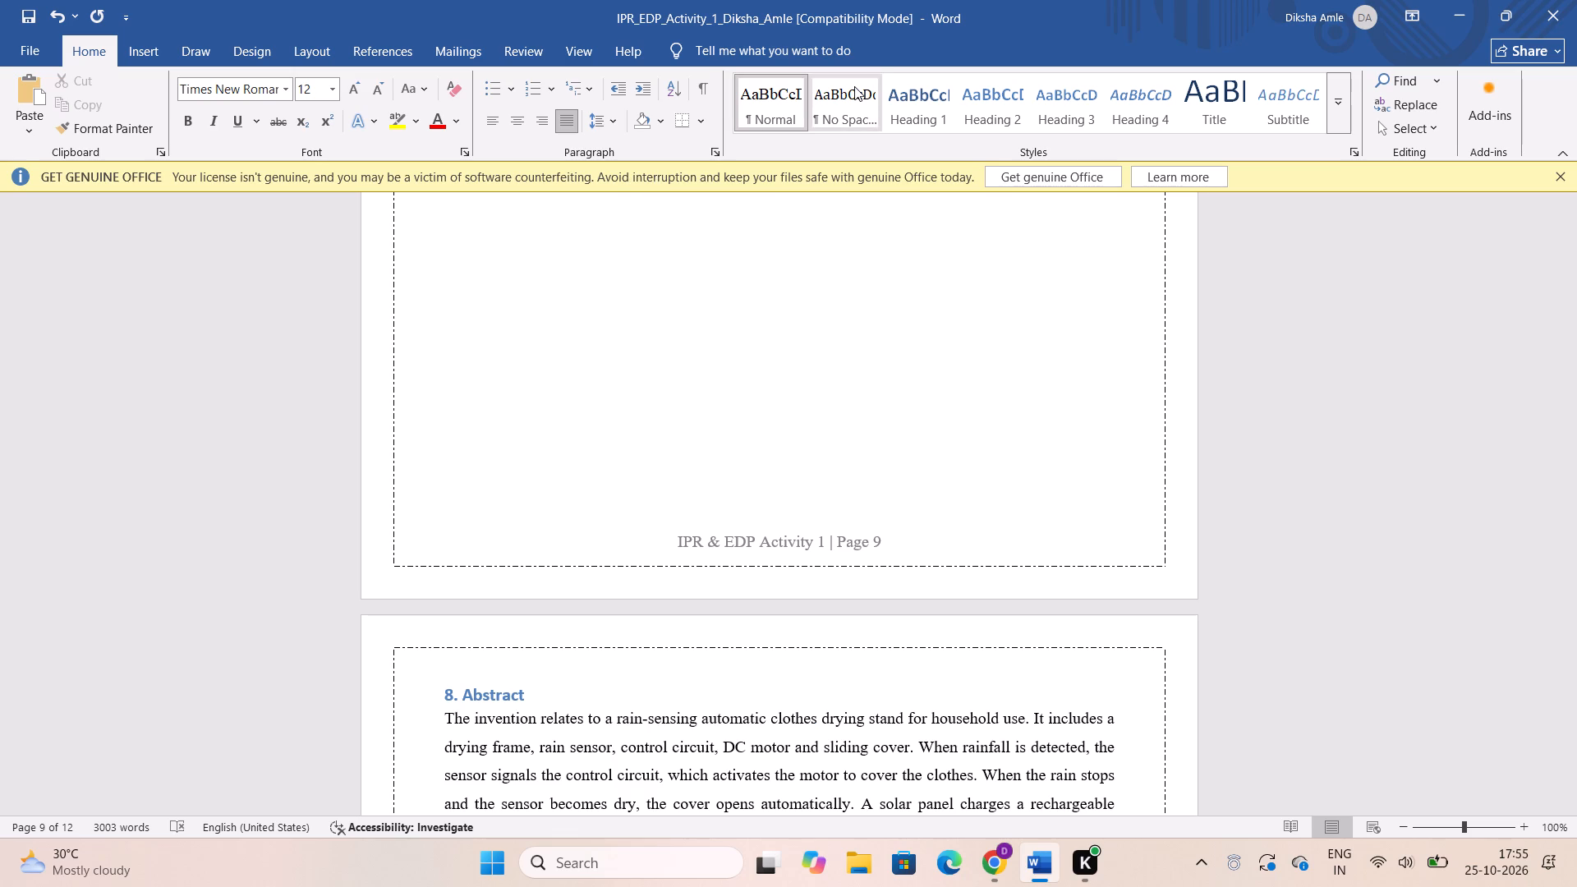
scroll(854, 86, up, 1)
scroll(582, 278, up, 2)
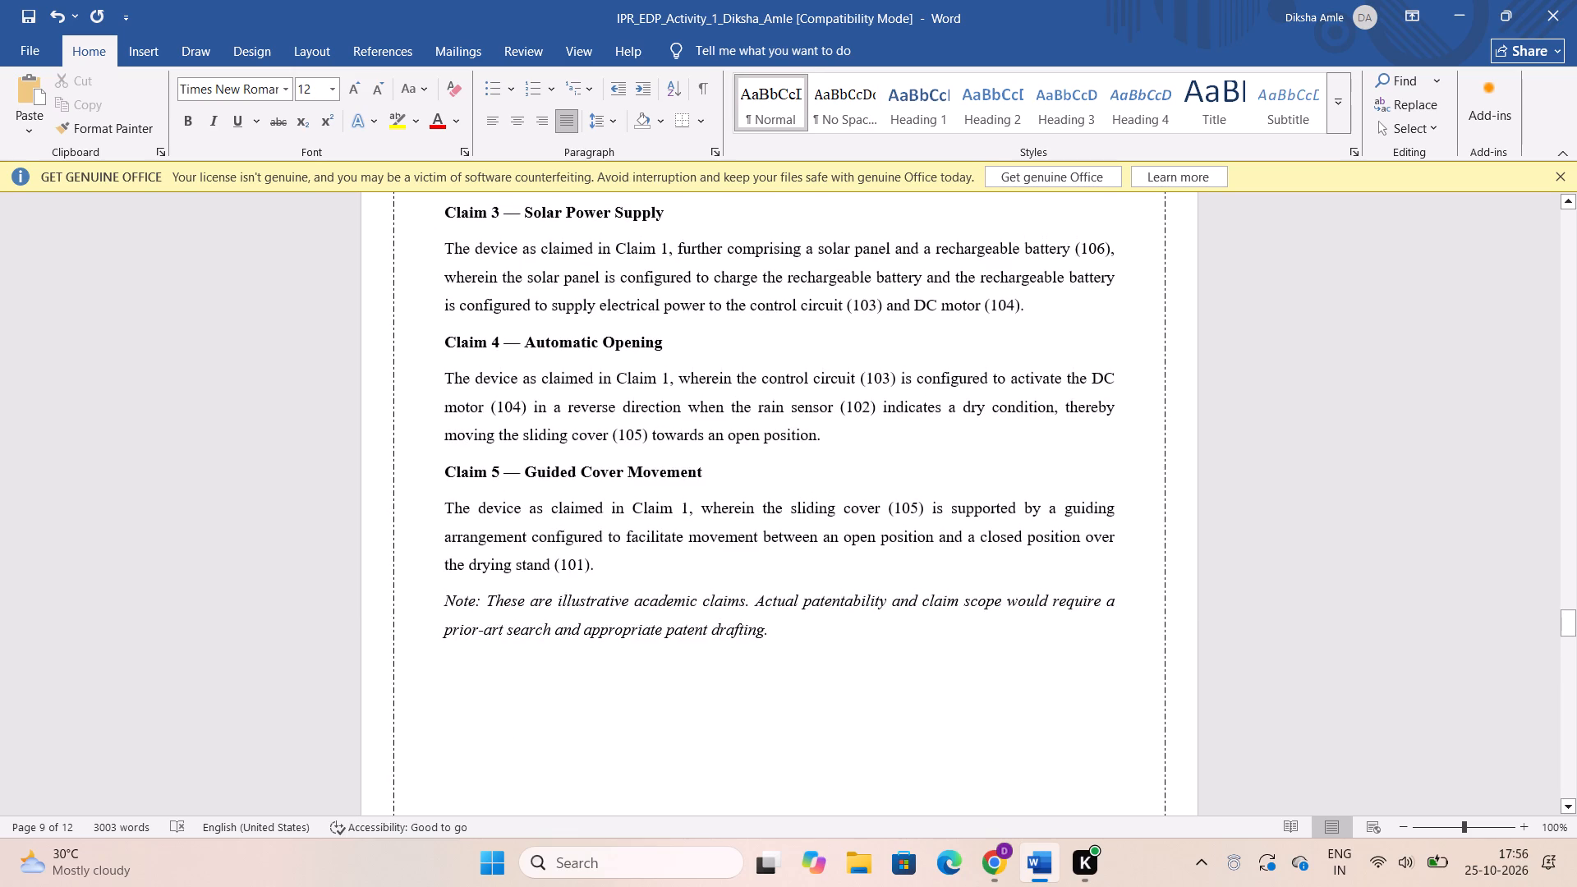
scroll(624, 457, up, 1)
scroll(624, 457, down, 6)
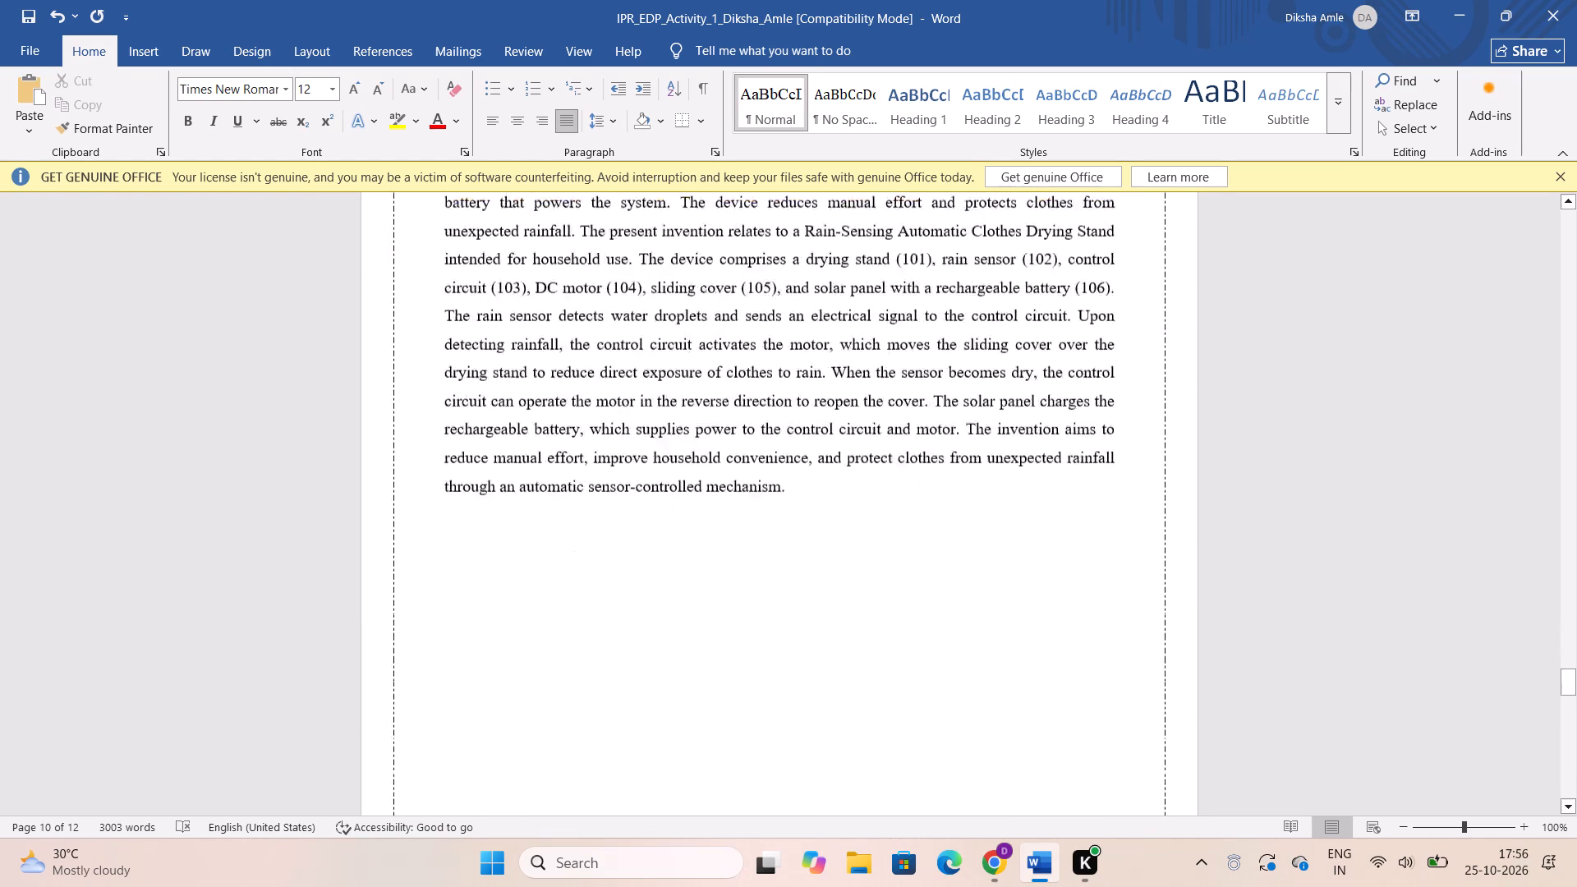
scroll(624, 457, down, 3)
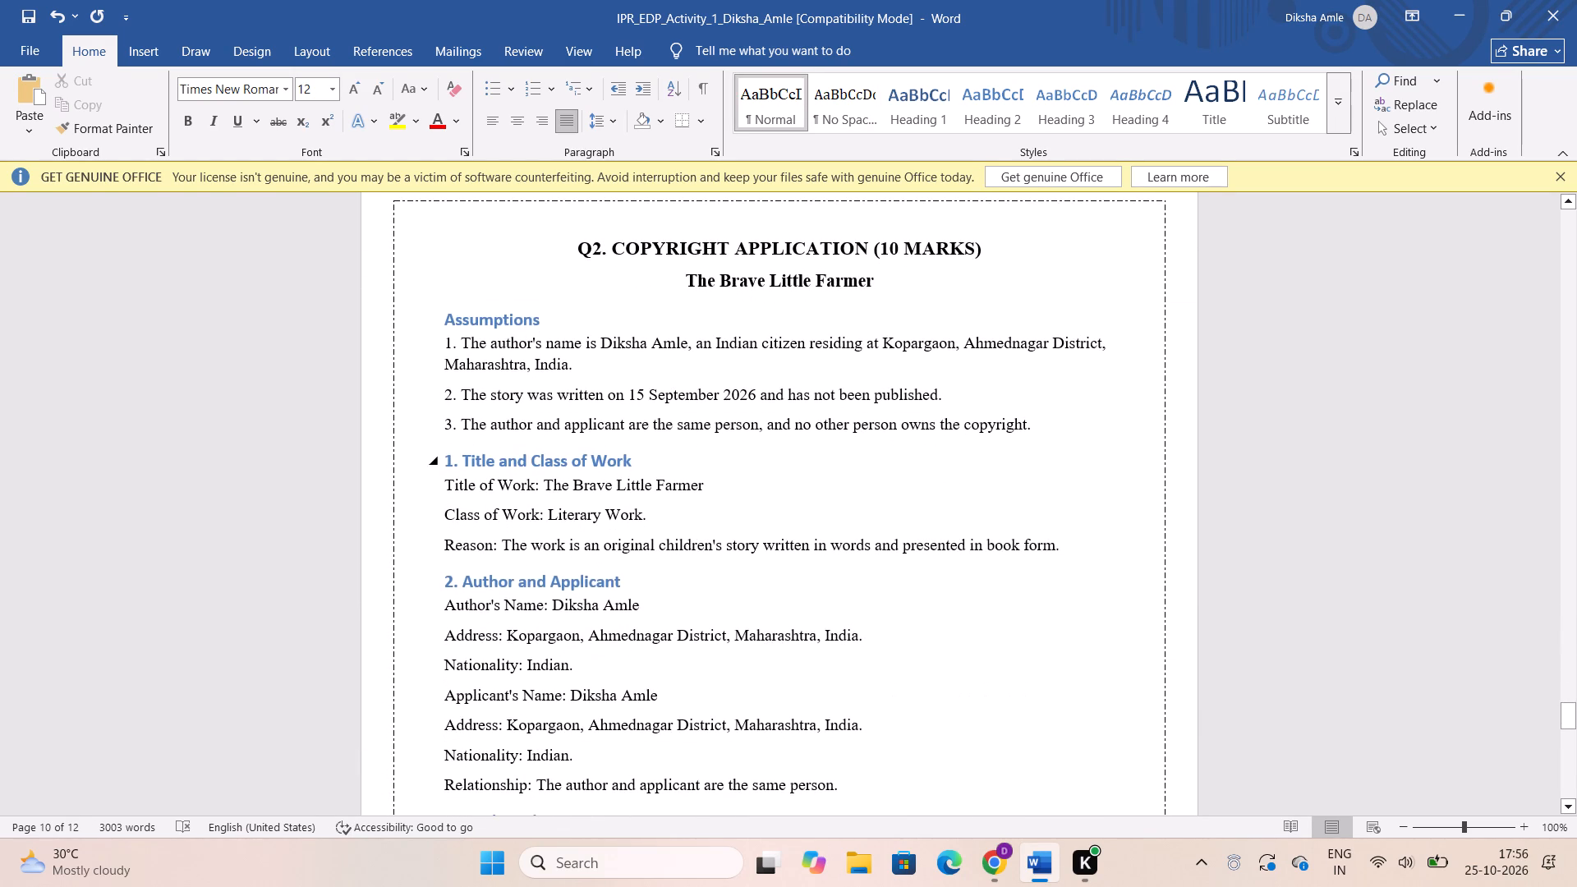
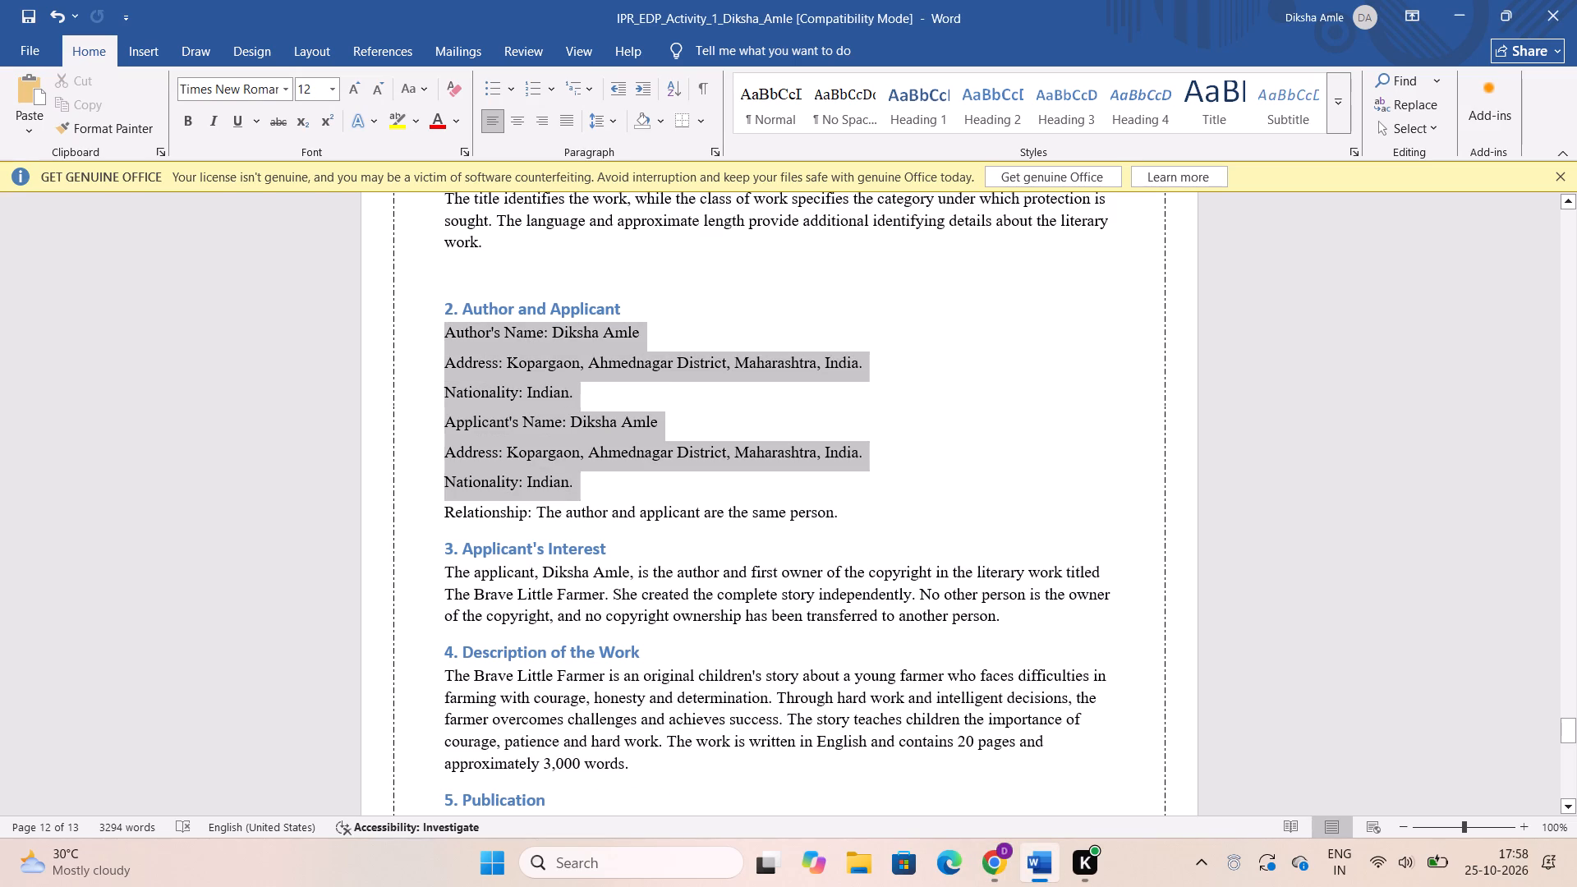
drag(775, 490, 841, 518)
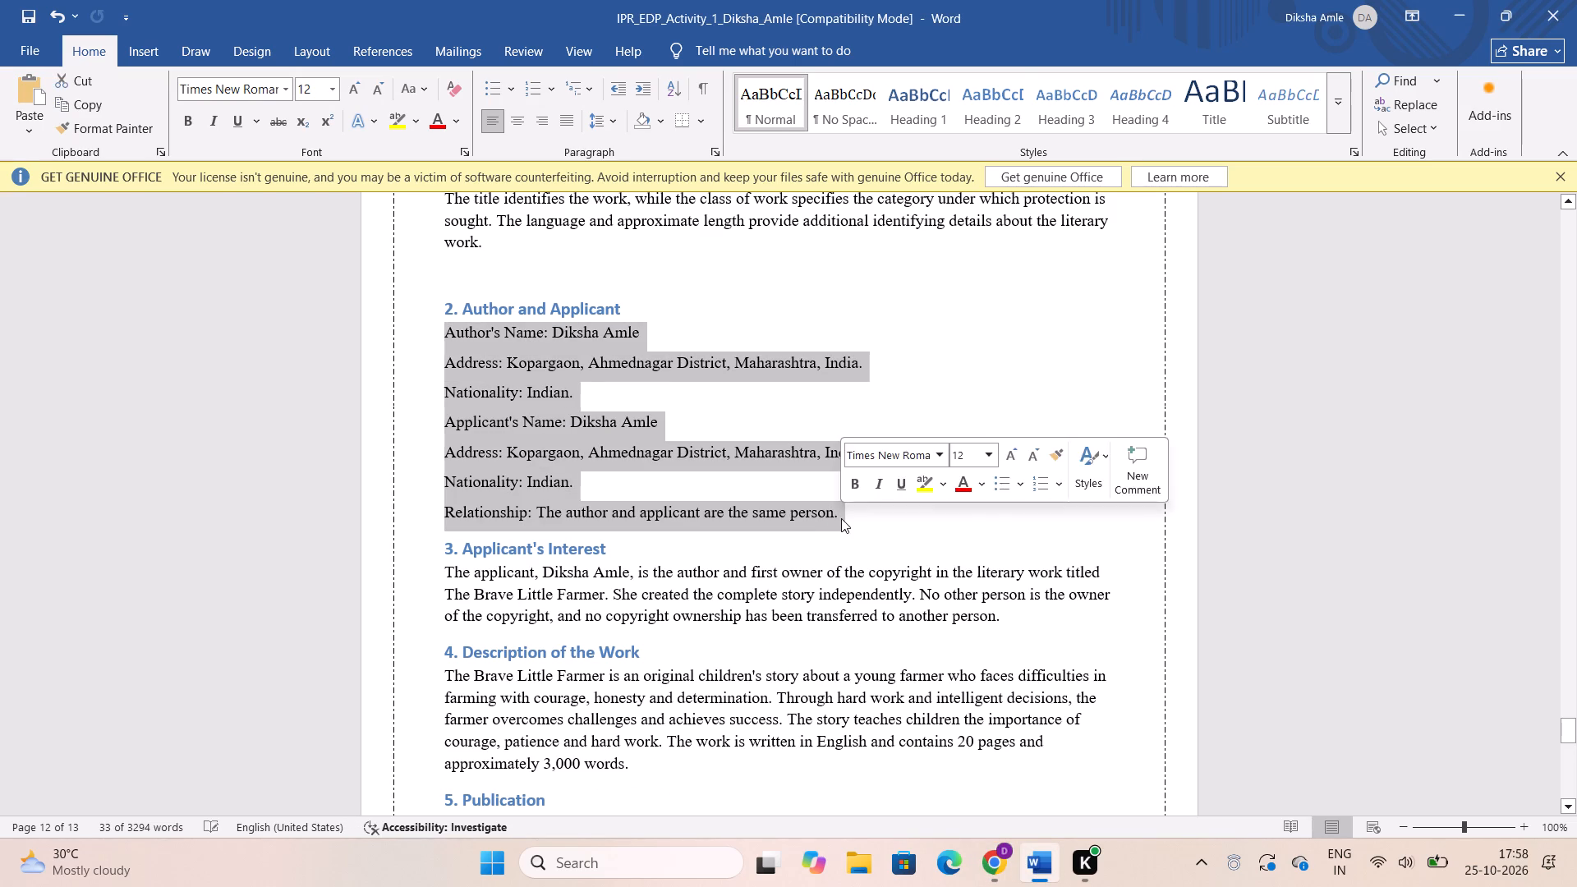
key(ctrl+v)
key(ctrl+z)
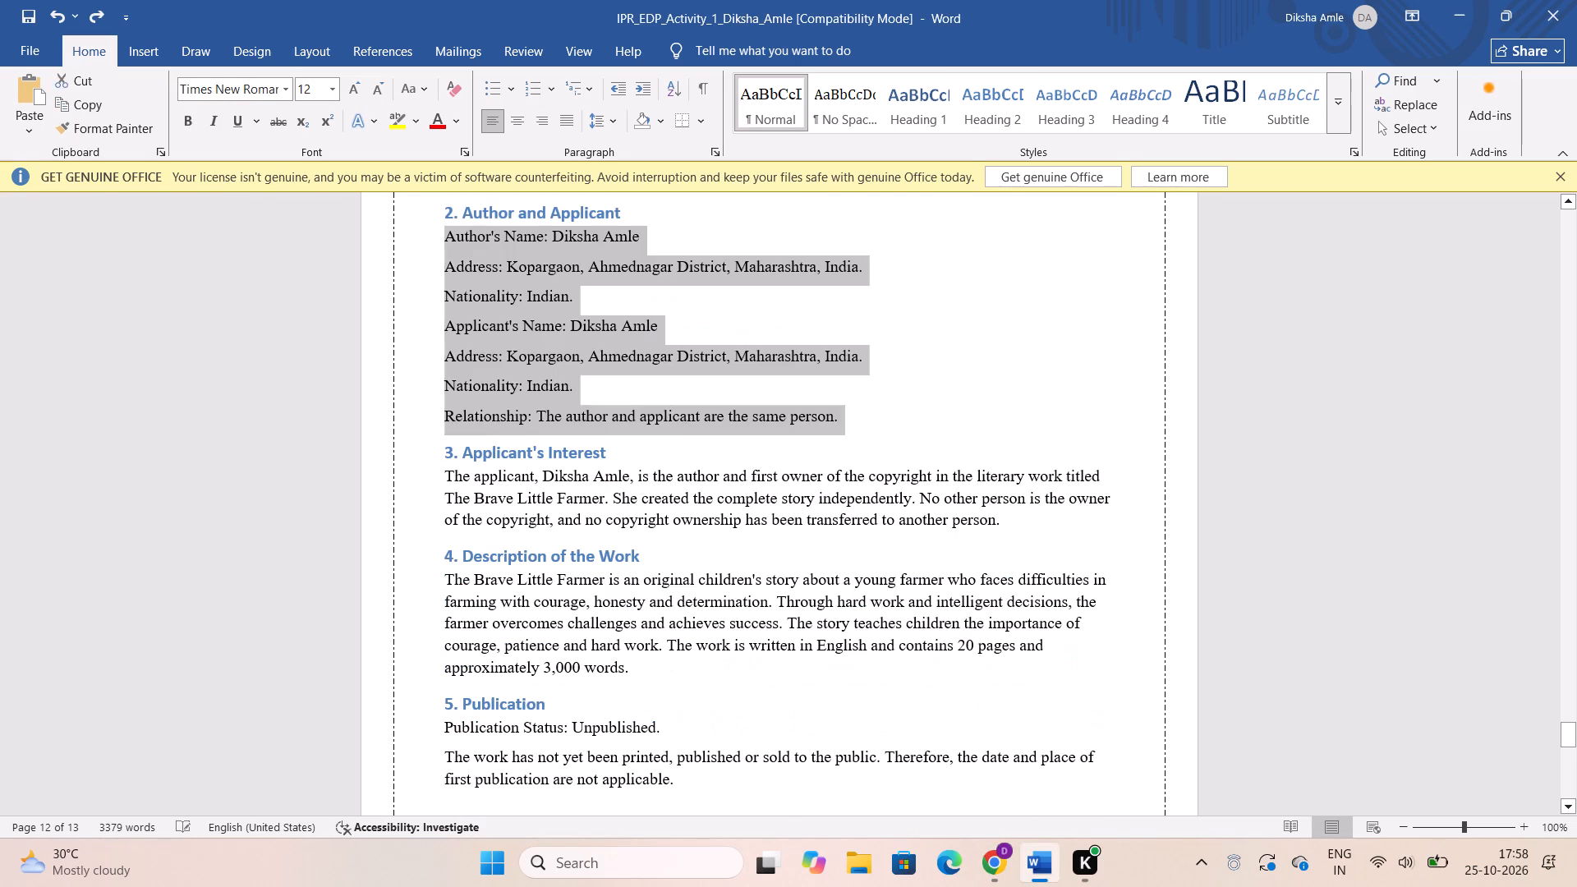
Delete the seven old lines under "2. Author and Applicant" and paste the copied content on a new unnumbered line below the heading.
key(BackSpace)
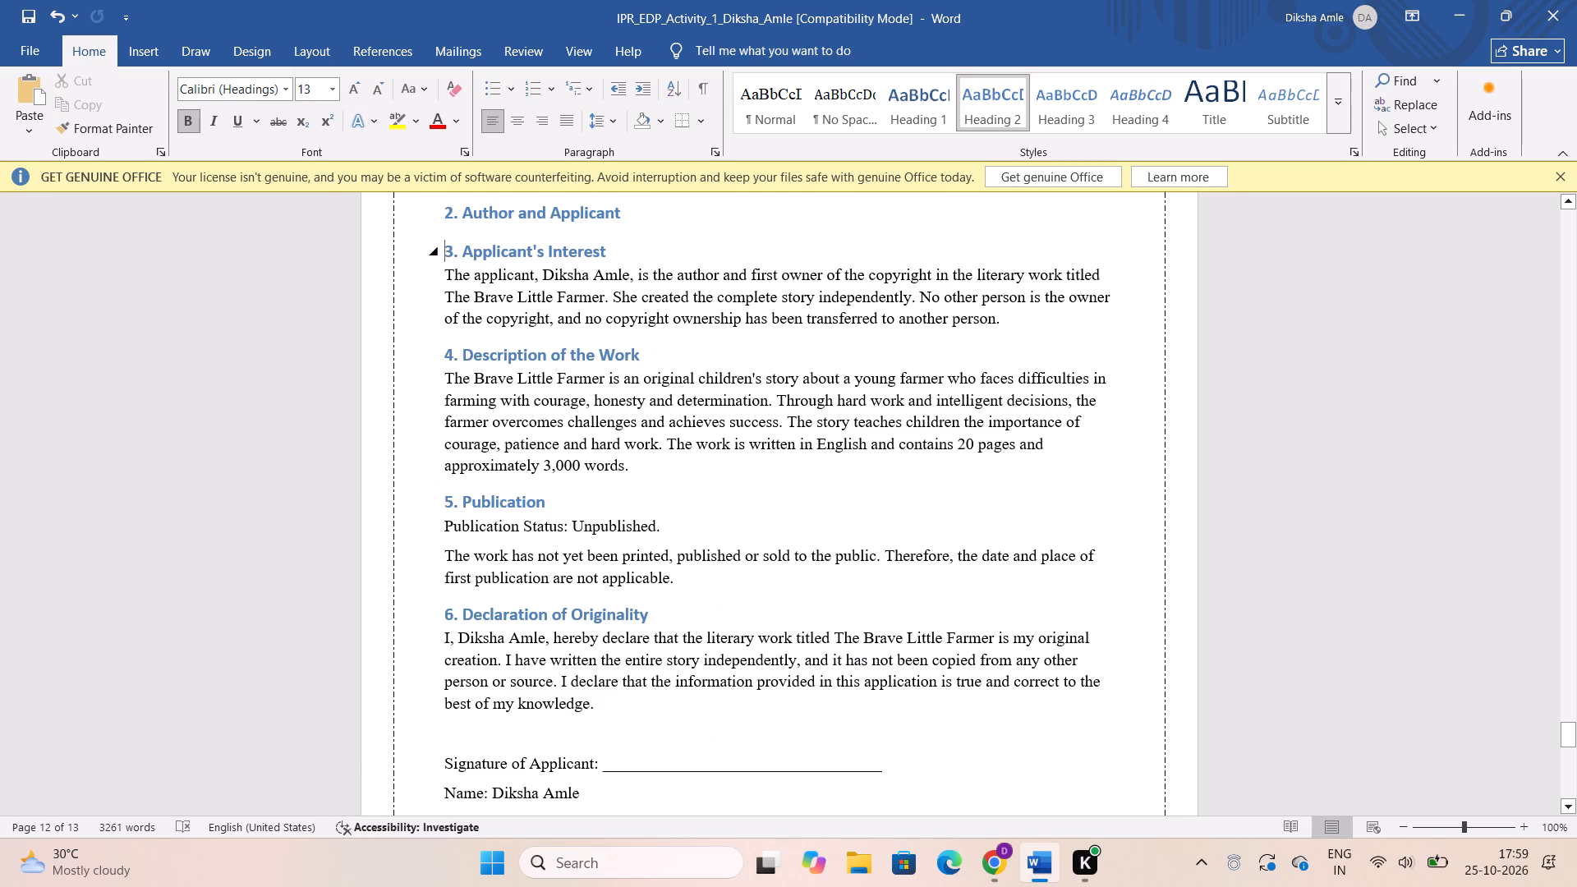
click(639, 210)
key(Return)
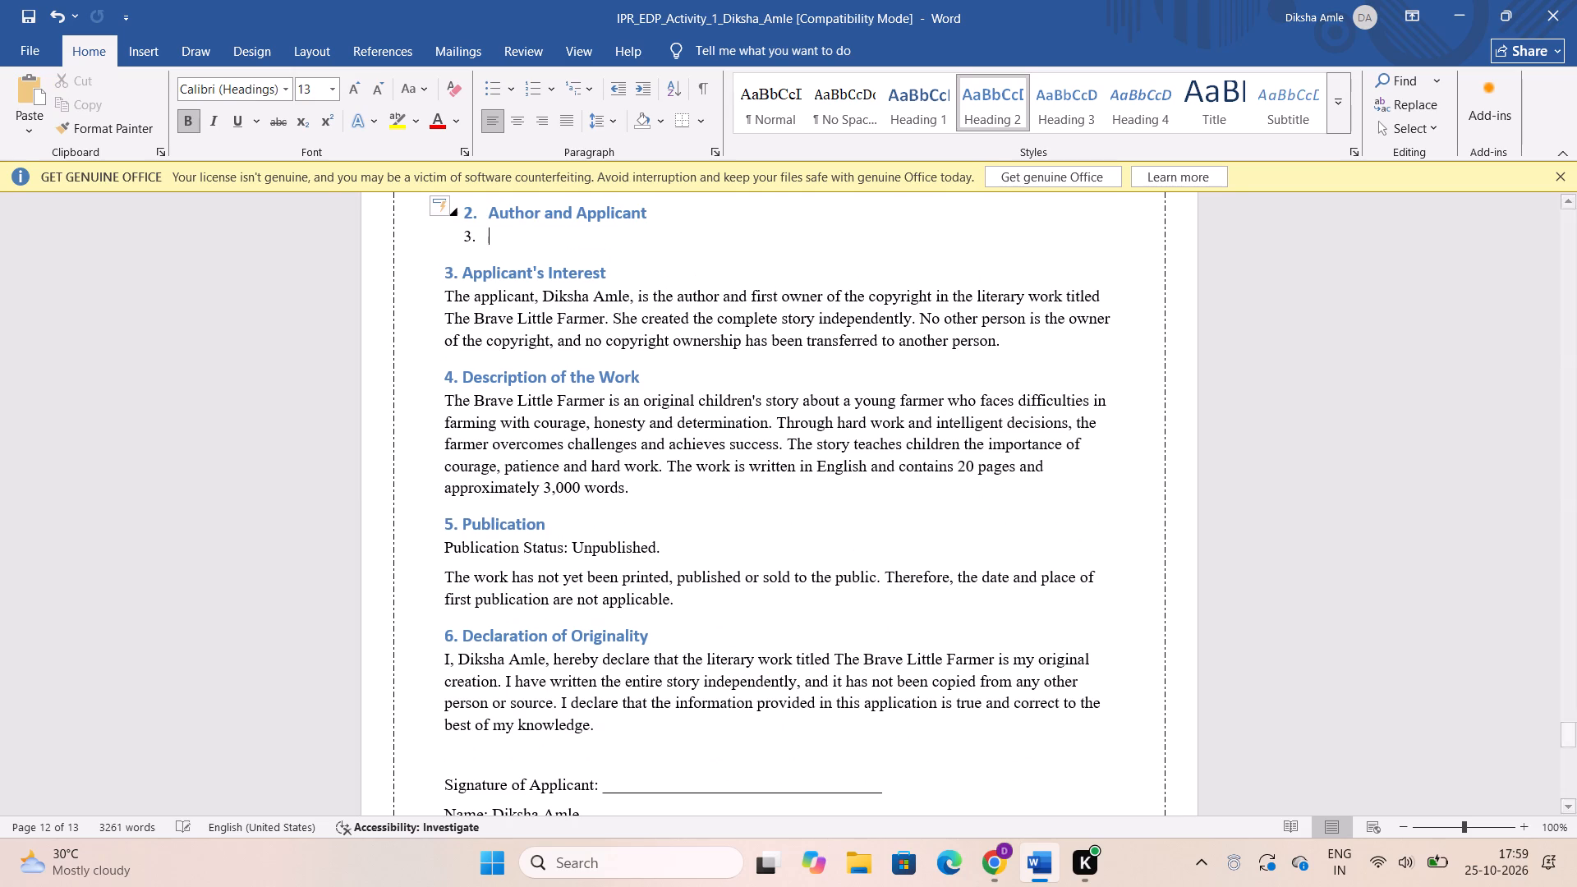
key(BackSpace)
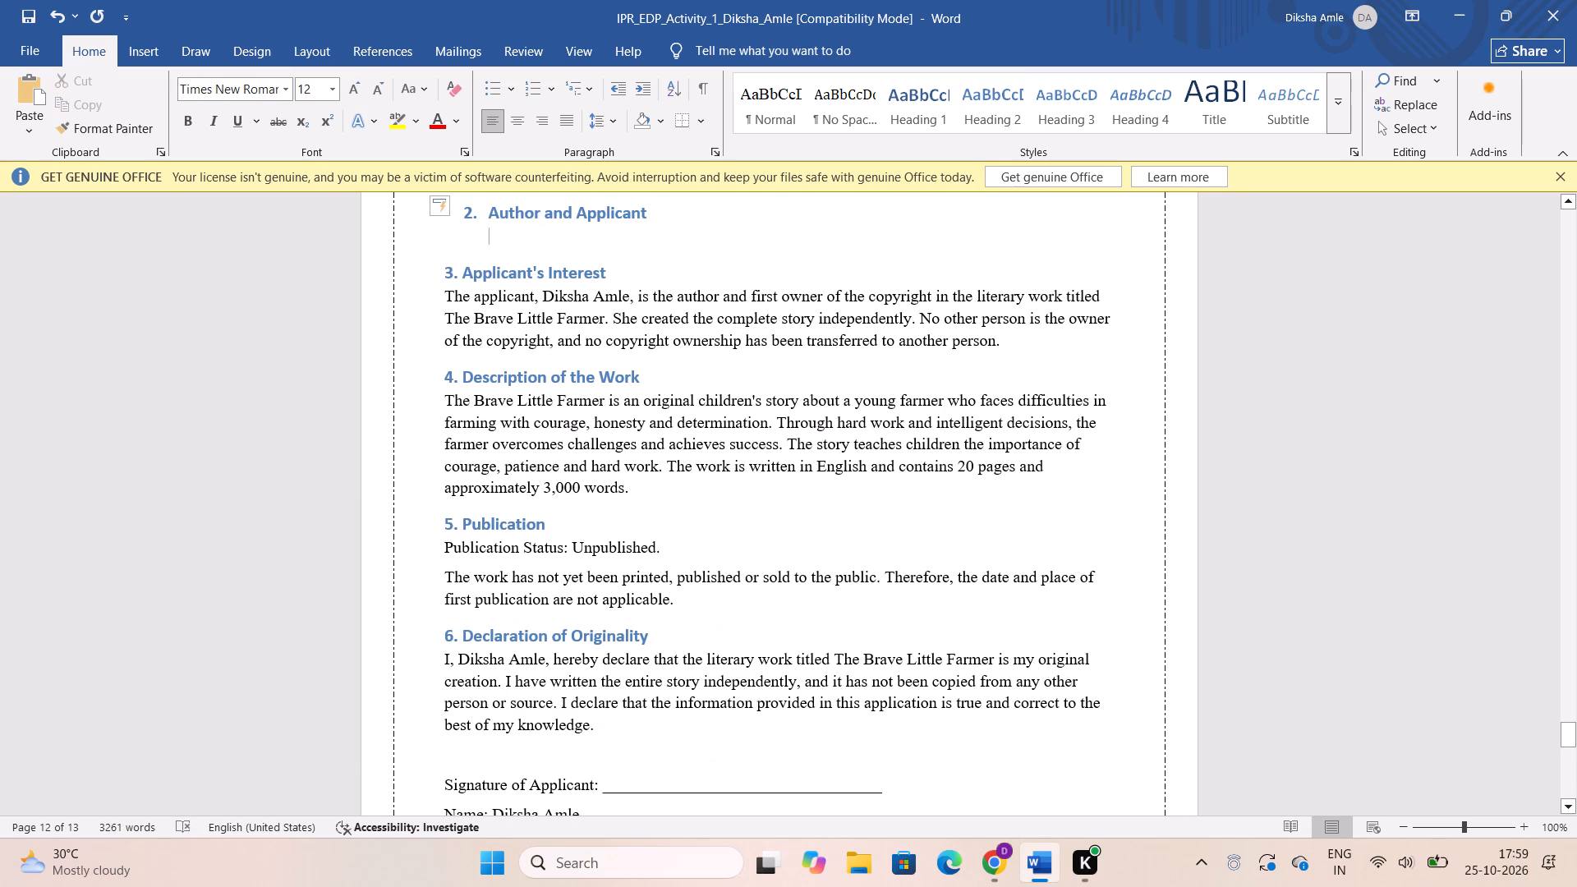
key(ctrl+v)
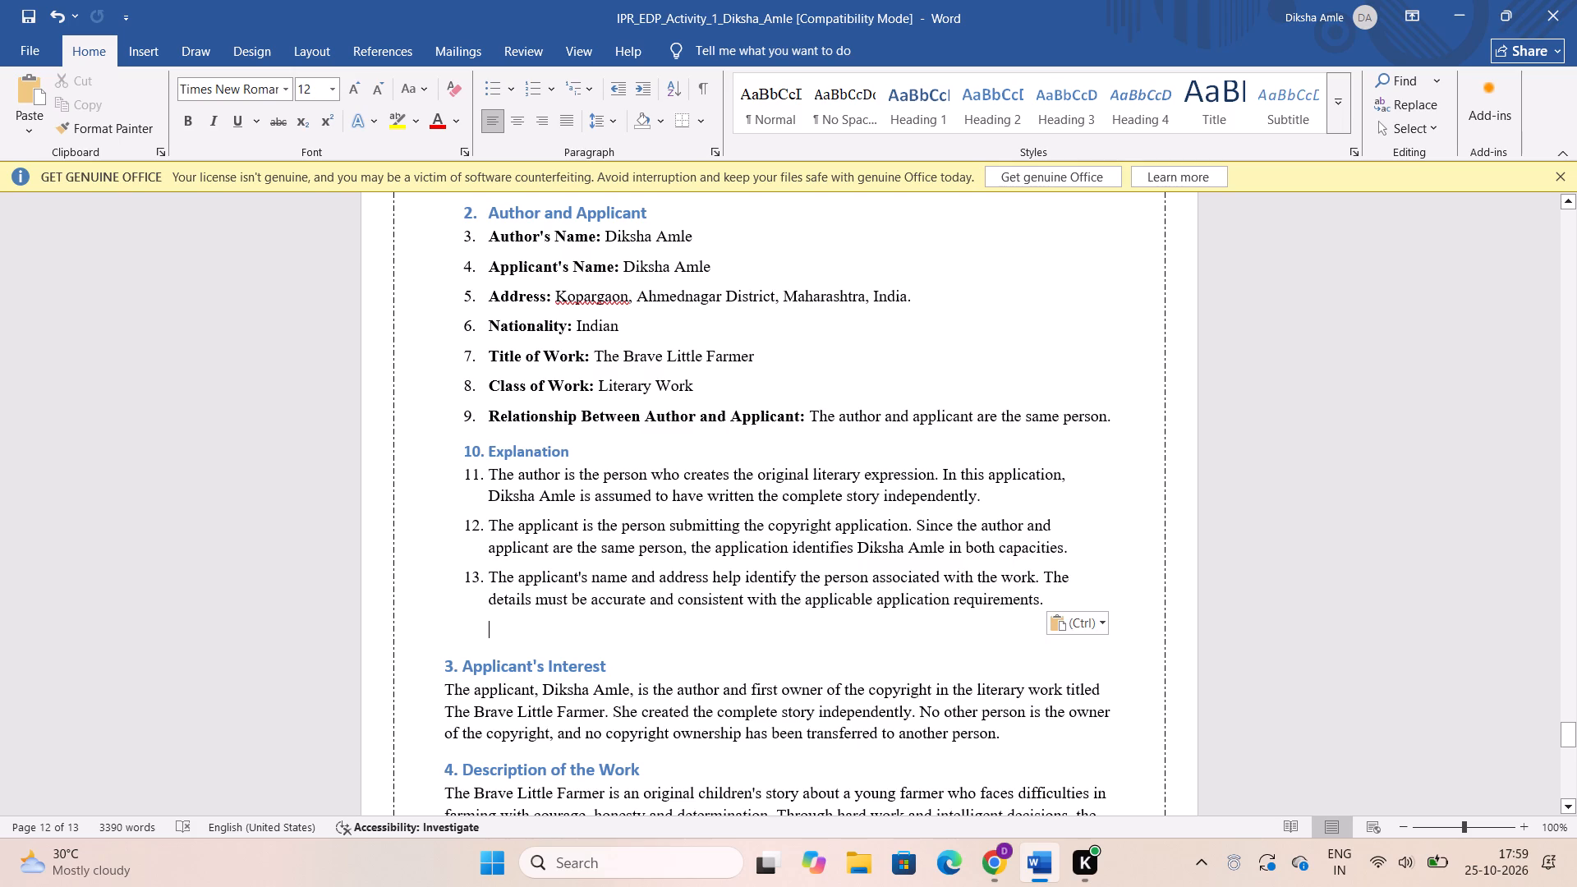
Remove the list numbering from the seven detail lines from "Author's Name" to "Relationship Between Author and Applicant".
scroll(690, 481, up, 1)
scroll(675, 610, down, 1)
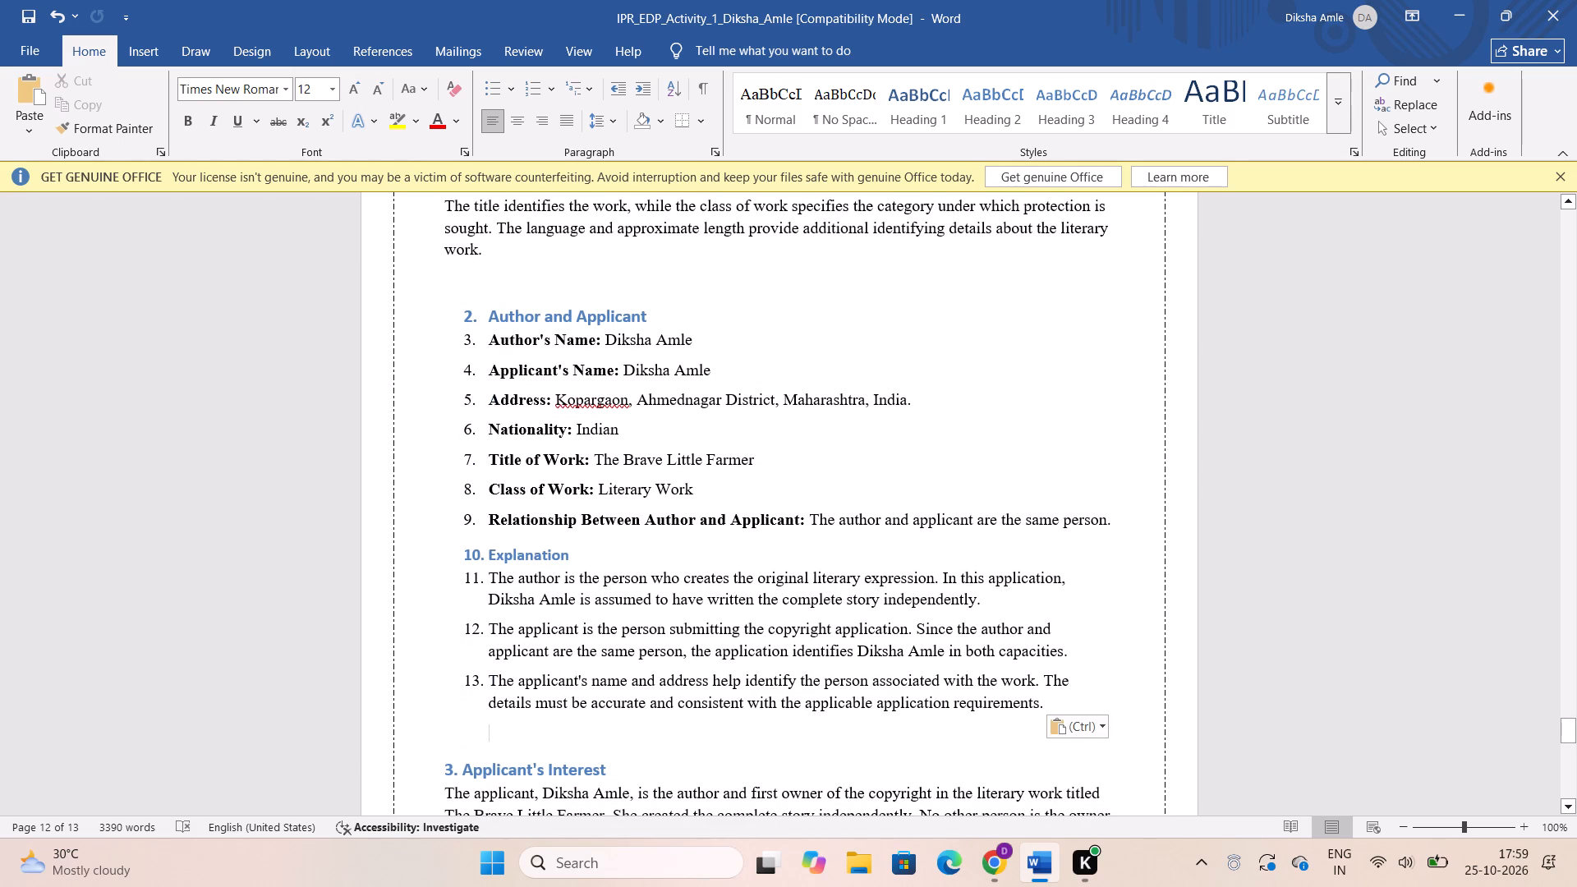
drag(483, 342, 876, 530)
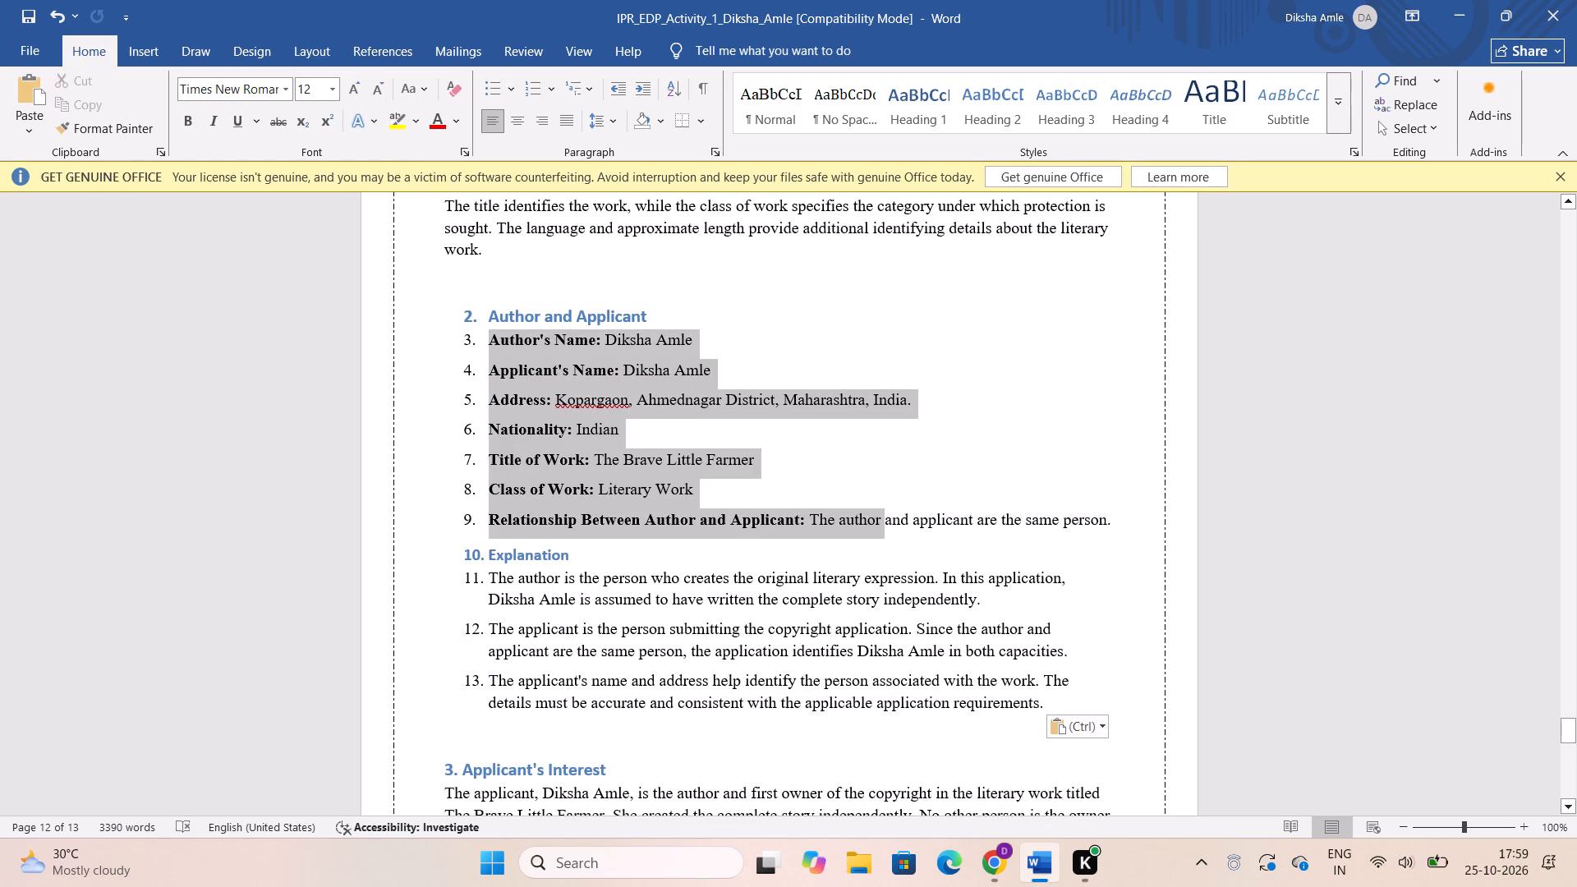
drag(876, 530, 1075, 512)
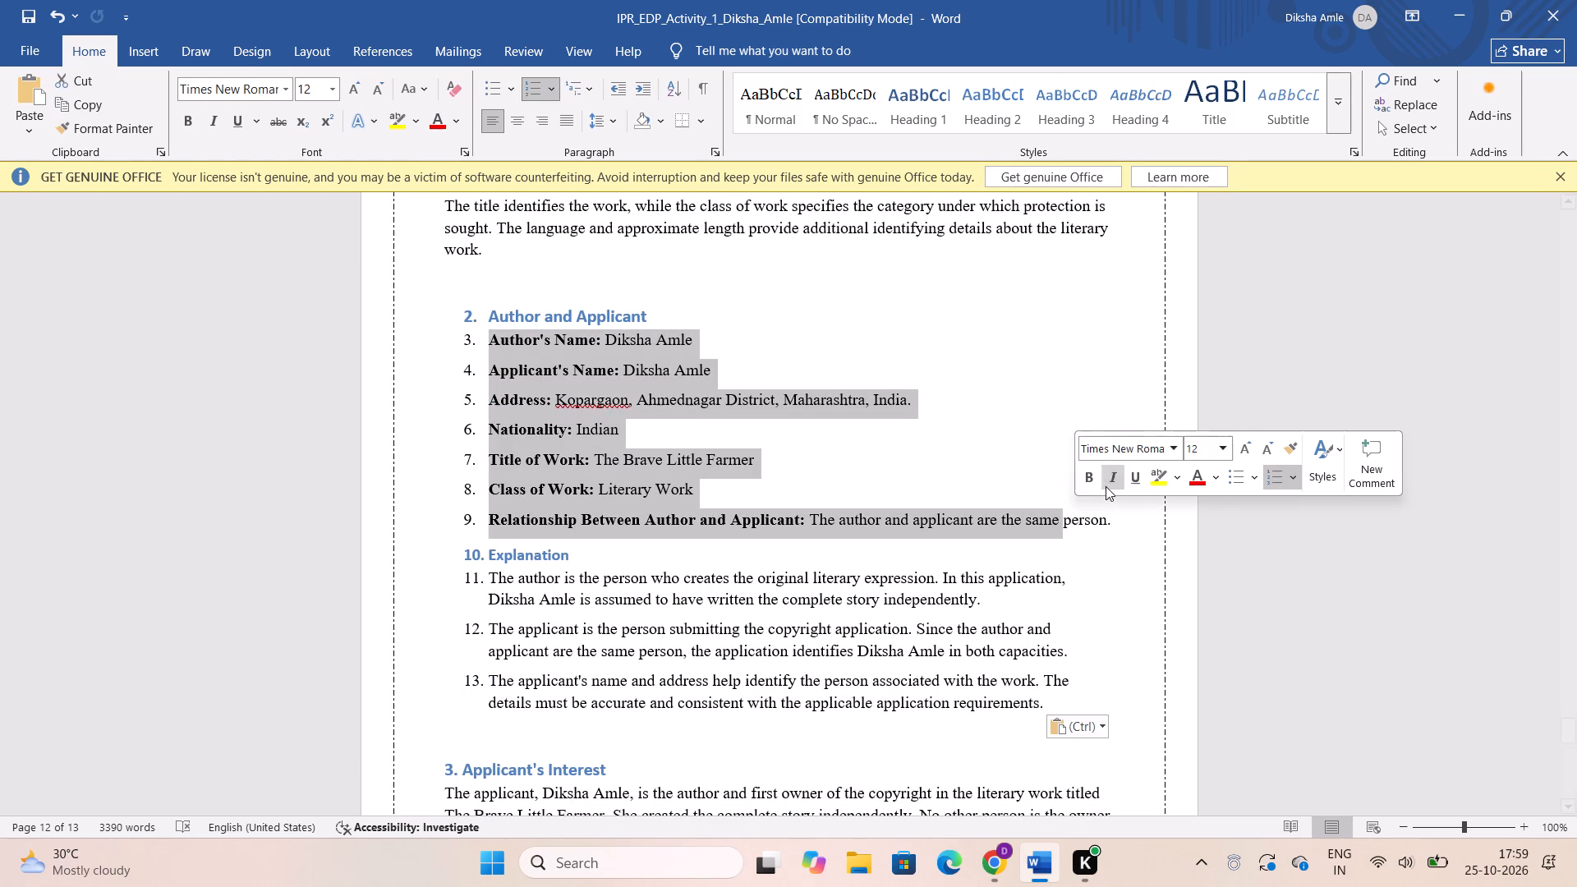
click(508, 93)
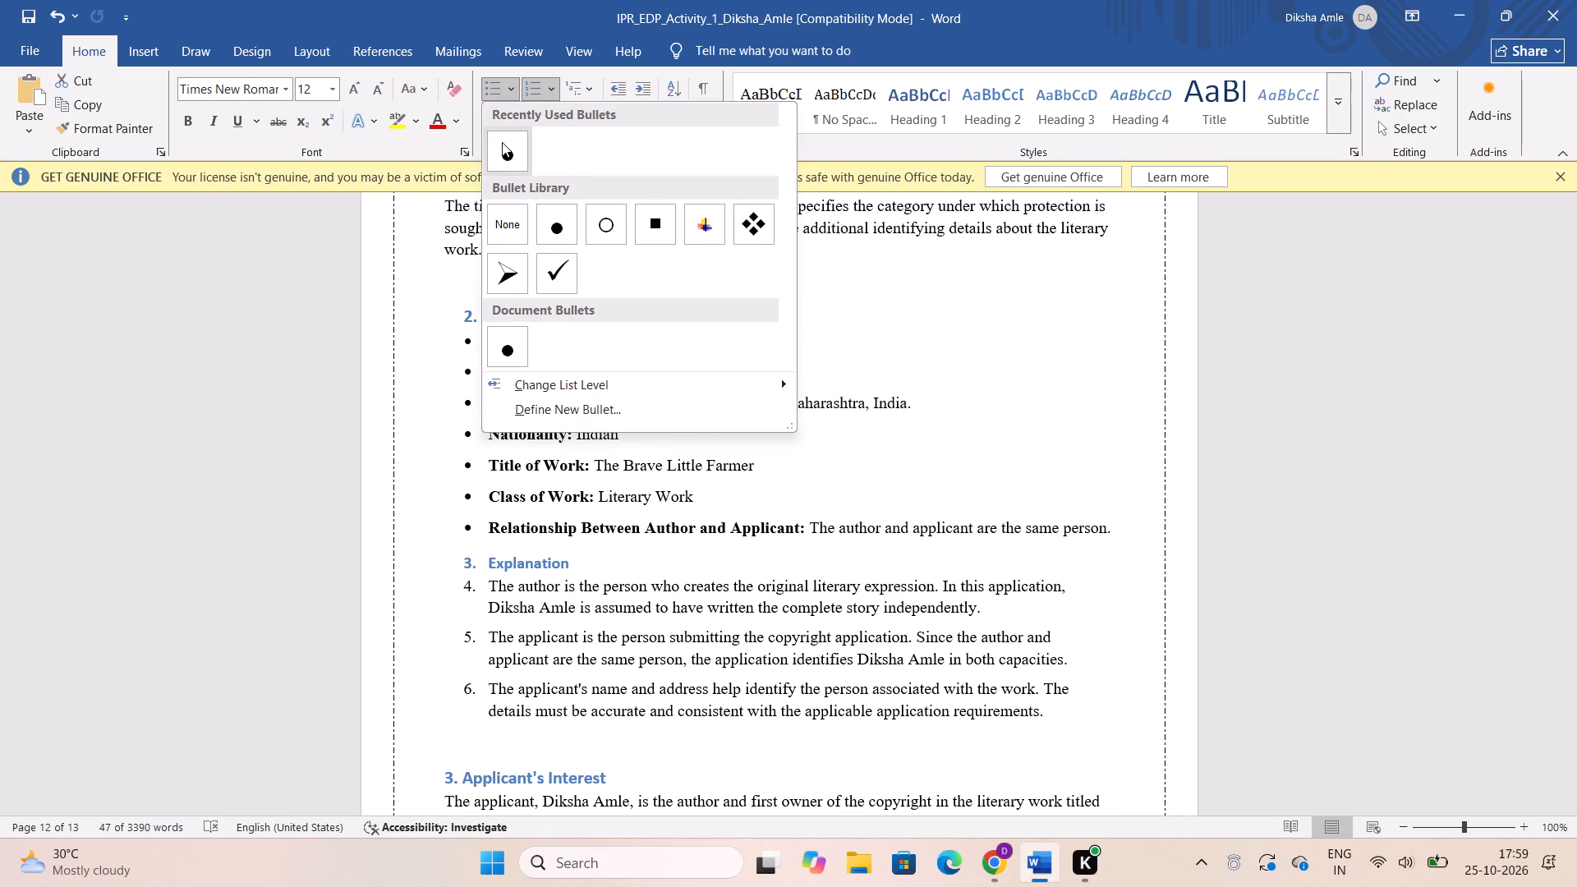
click(502, 205)
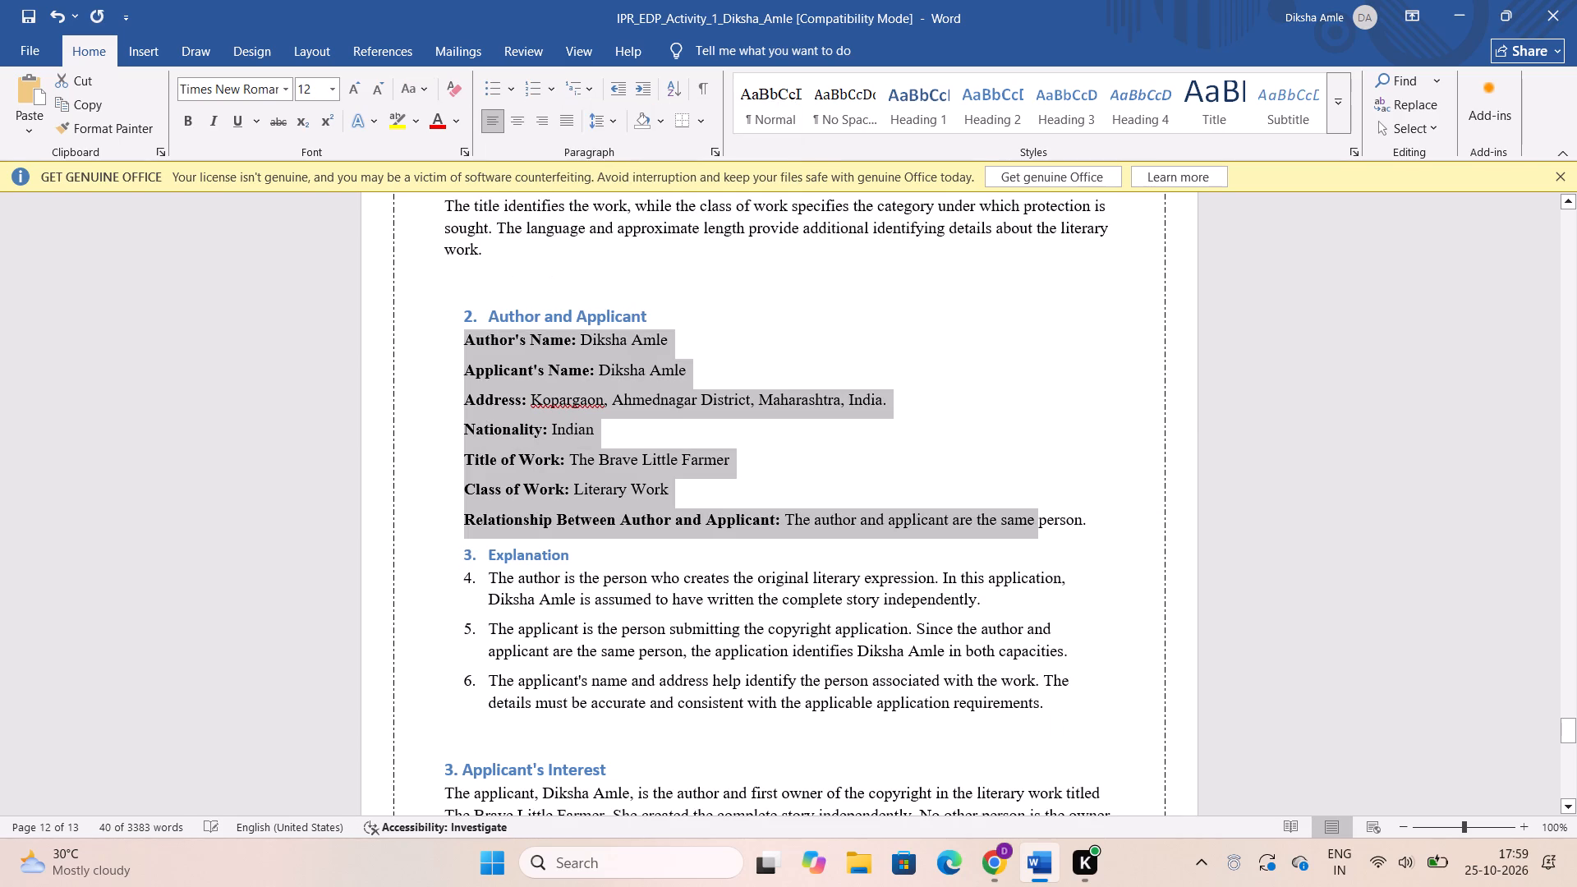
Set the seven detail lines under "2. Author and Applicant" to 1.5 line spacing and format them as a round-bulleted list.
click(602, 119)
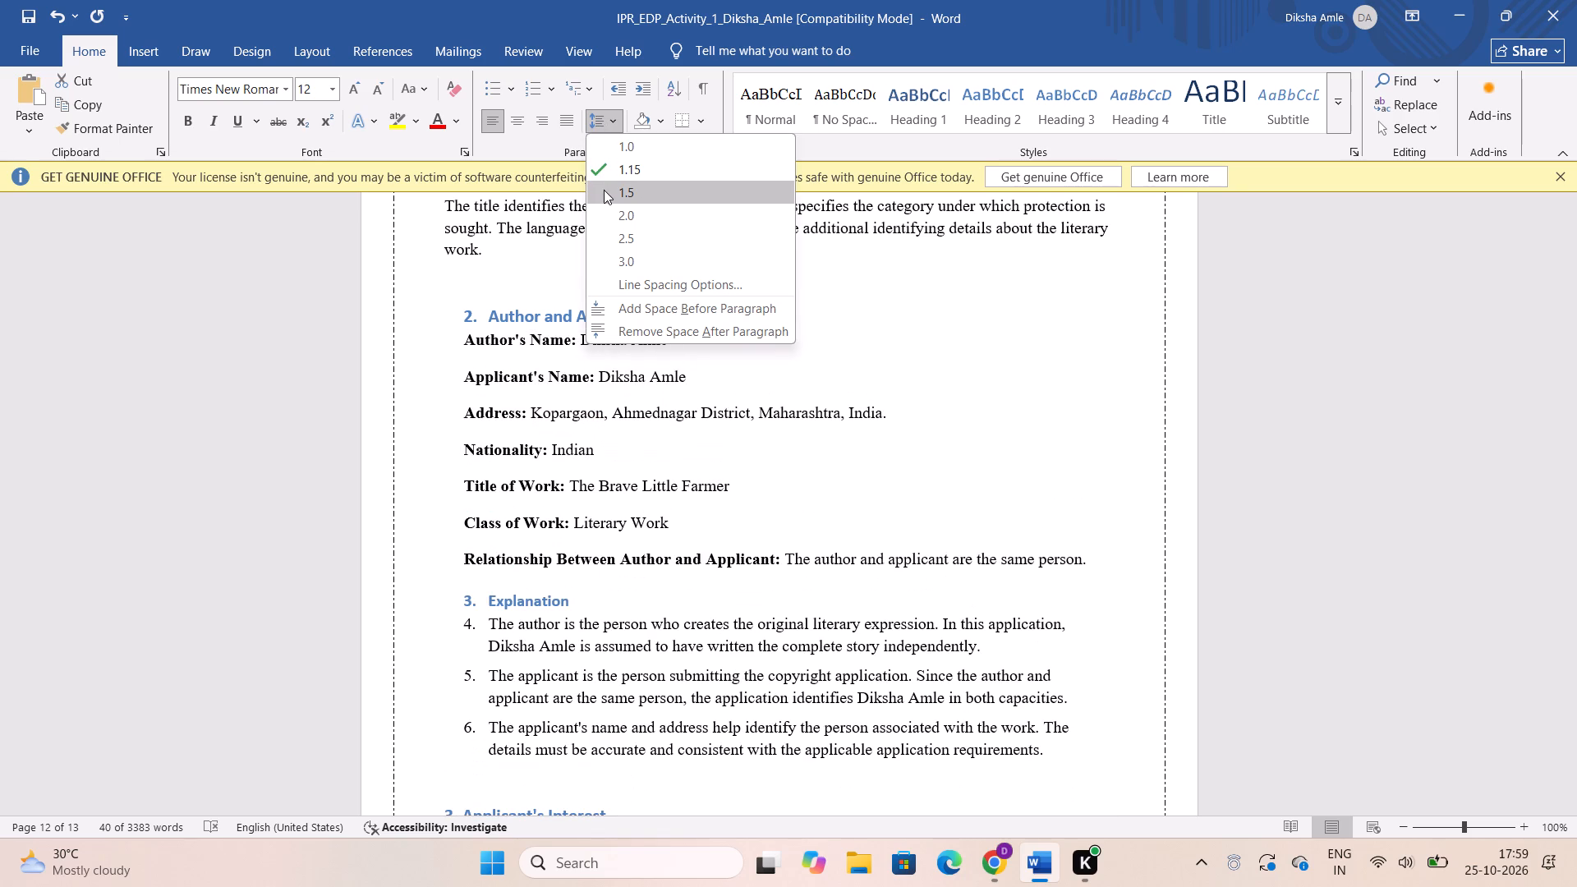
click(604, 190)
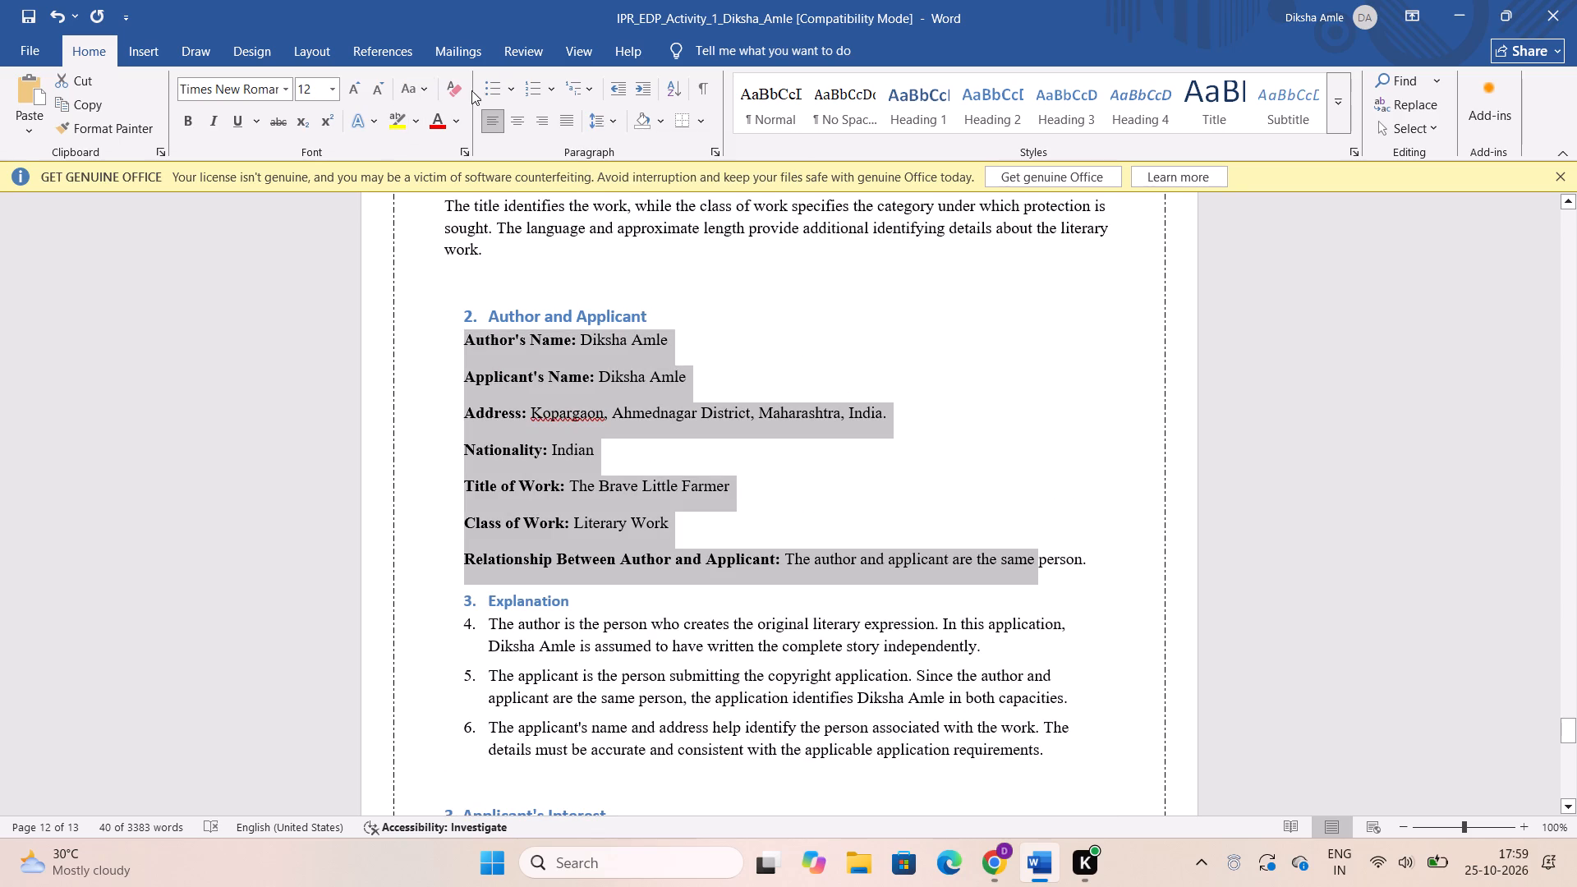
click(512, 94)
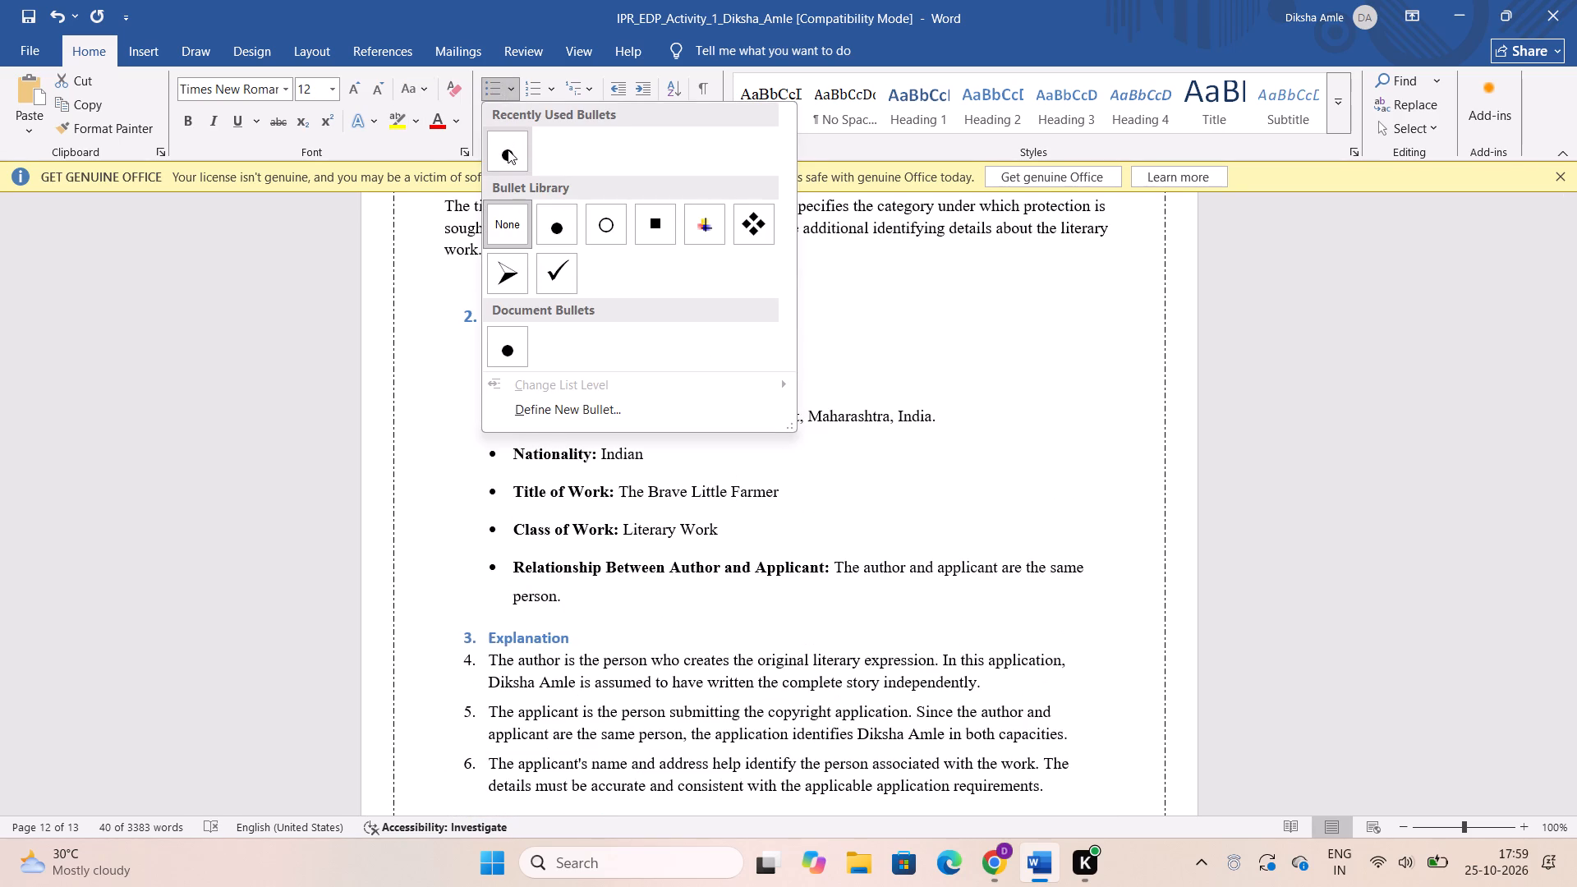
click(508, 149)
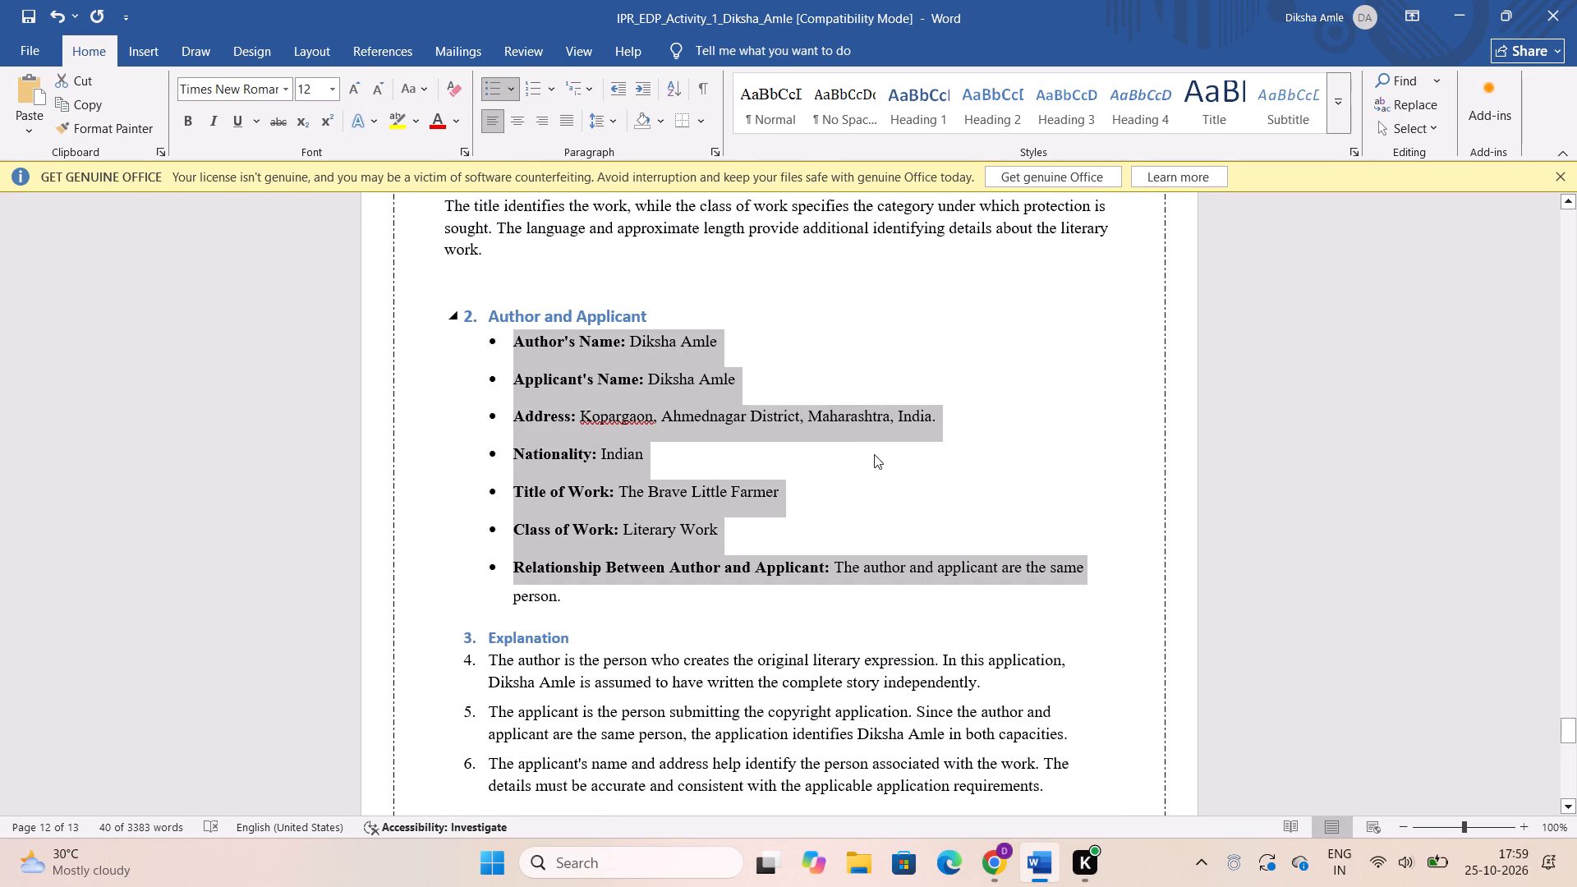
click(894, 497)
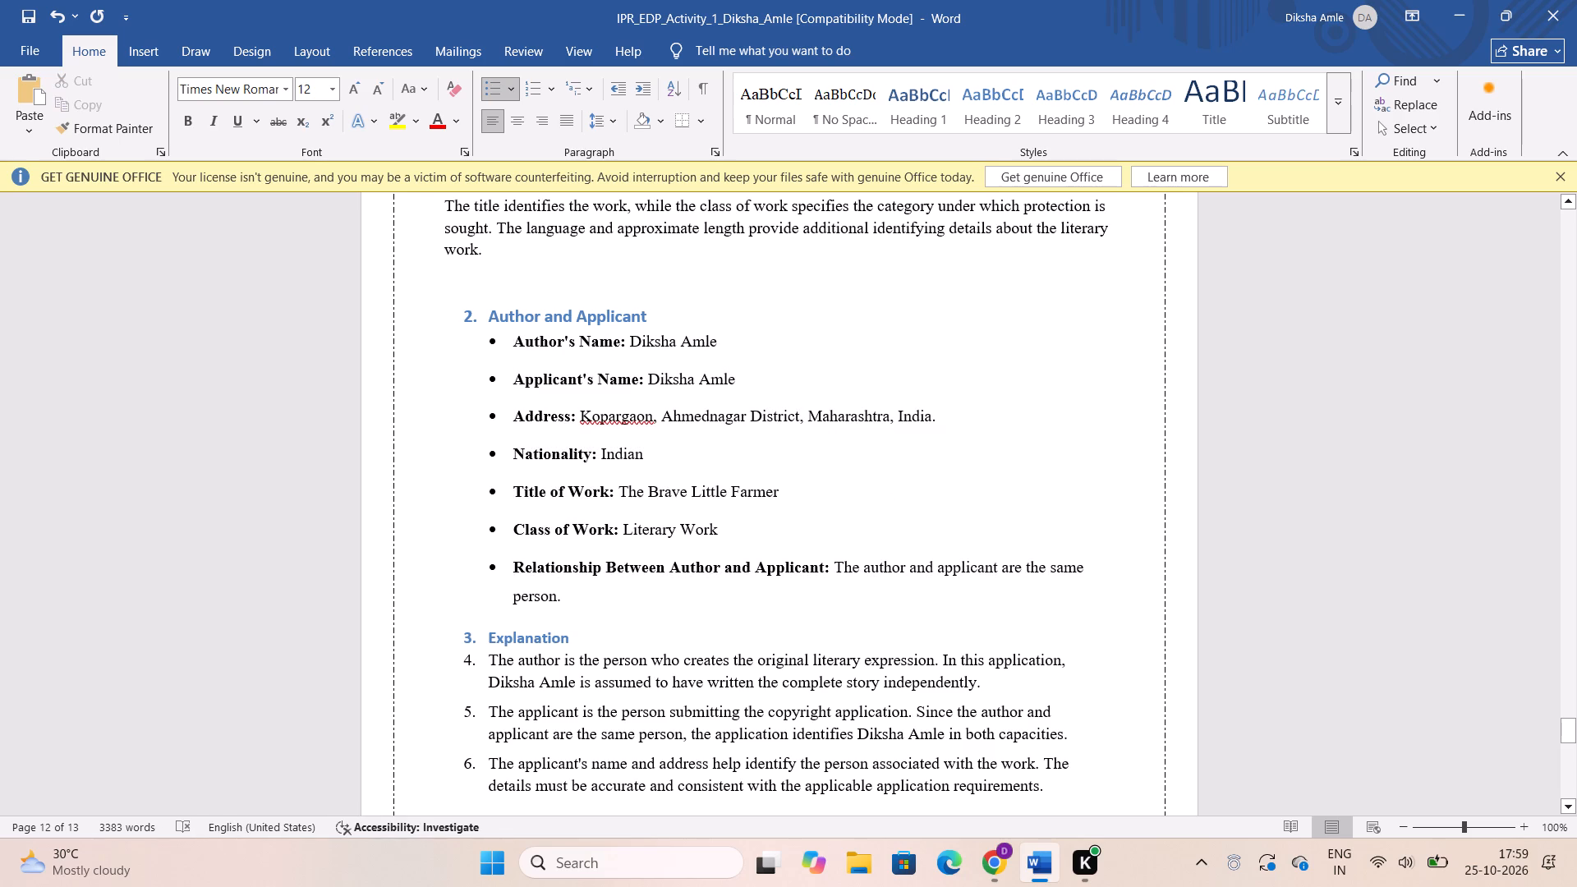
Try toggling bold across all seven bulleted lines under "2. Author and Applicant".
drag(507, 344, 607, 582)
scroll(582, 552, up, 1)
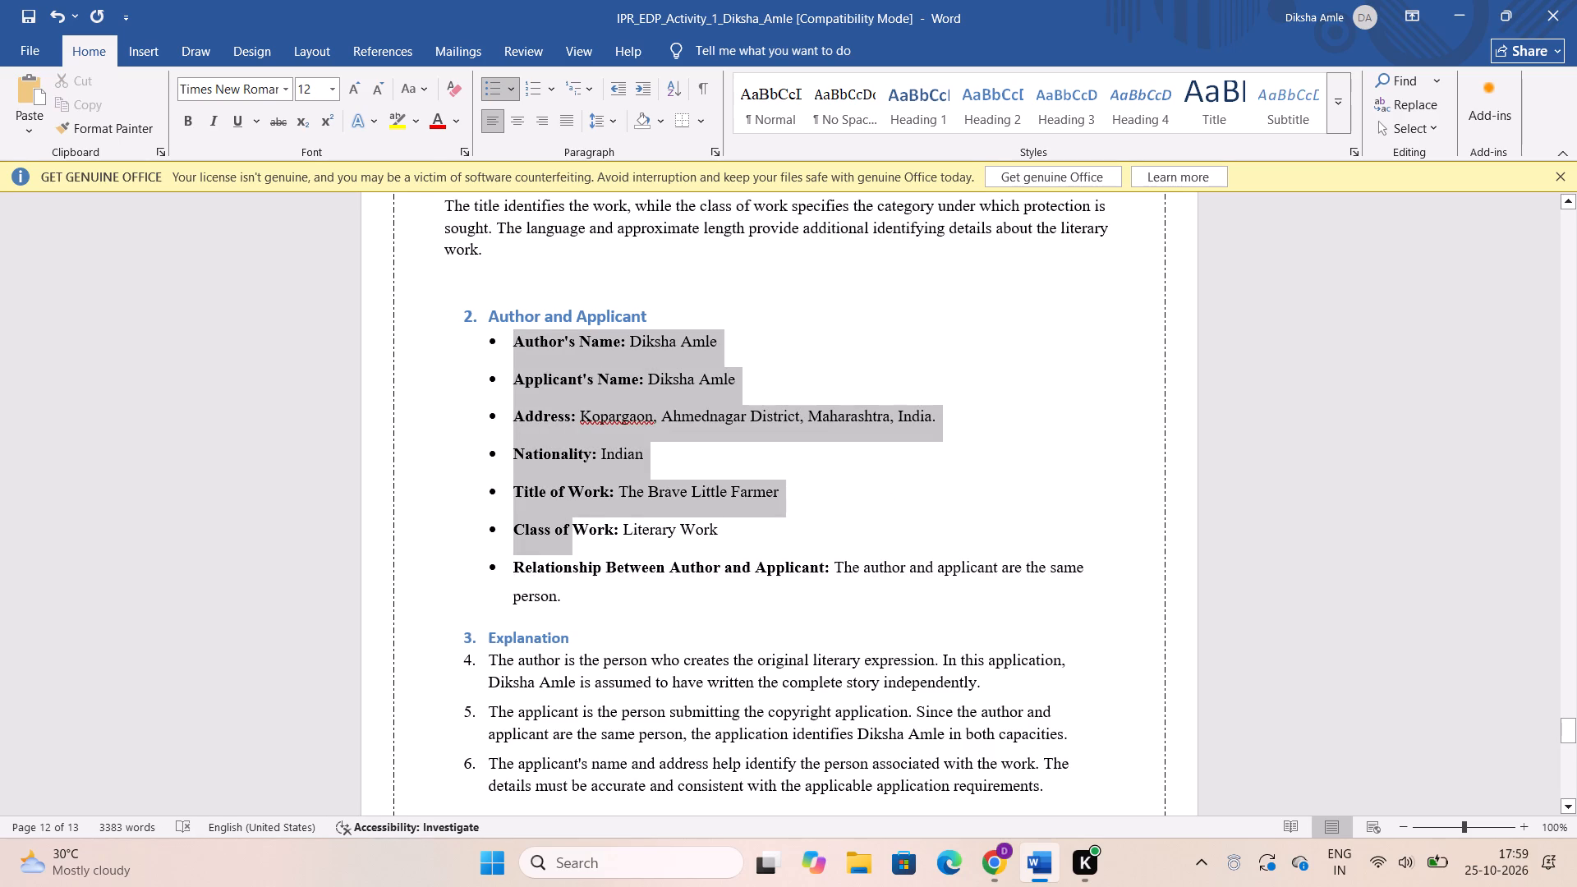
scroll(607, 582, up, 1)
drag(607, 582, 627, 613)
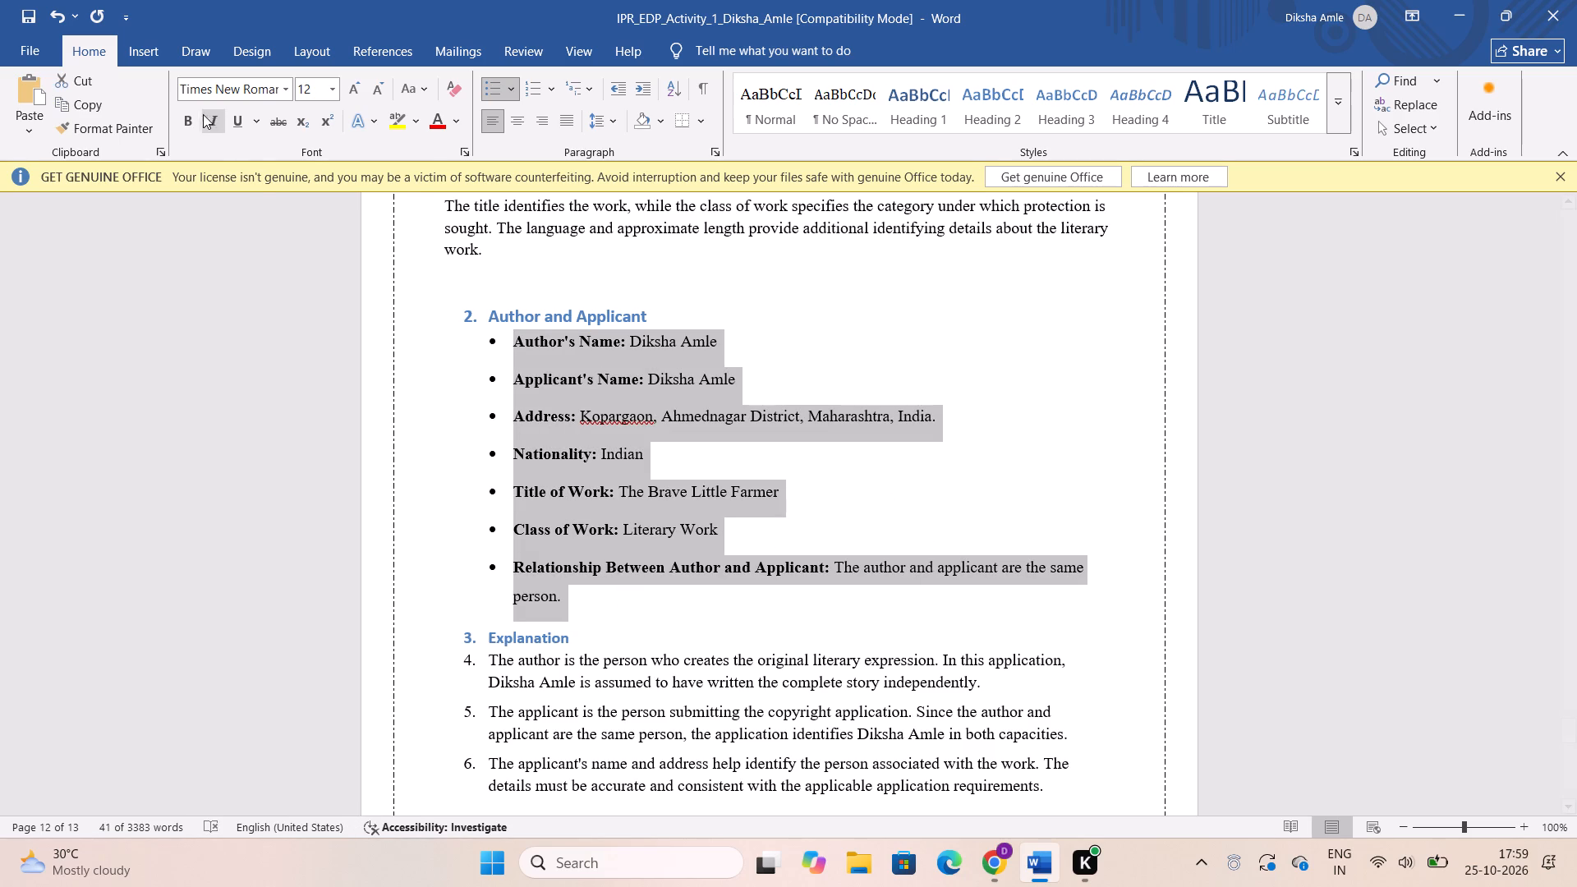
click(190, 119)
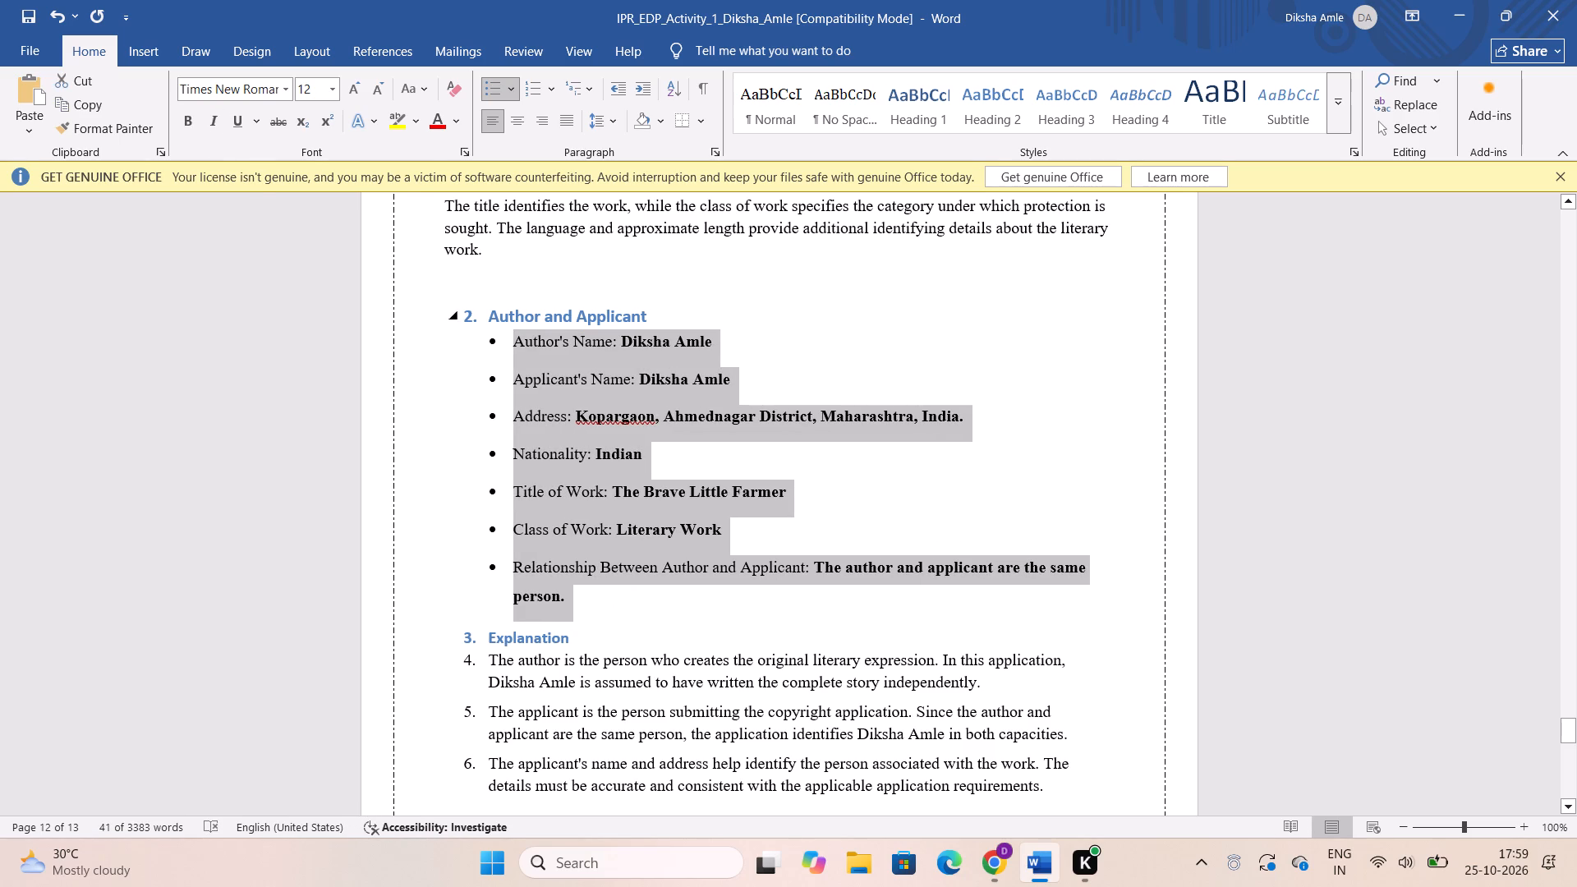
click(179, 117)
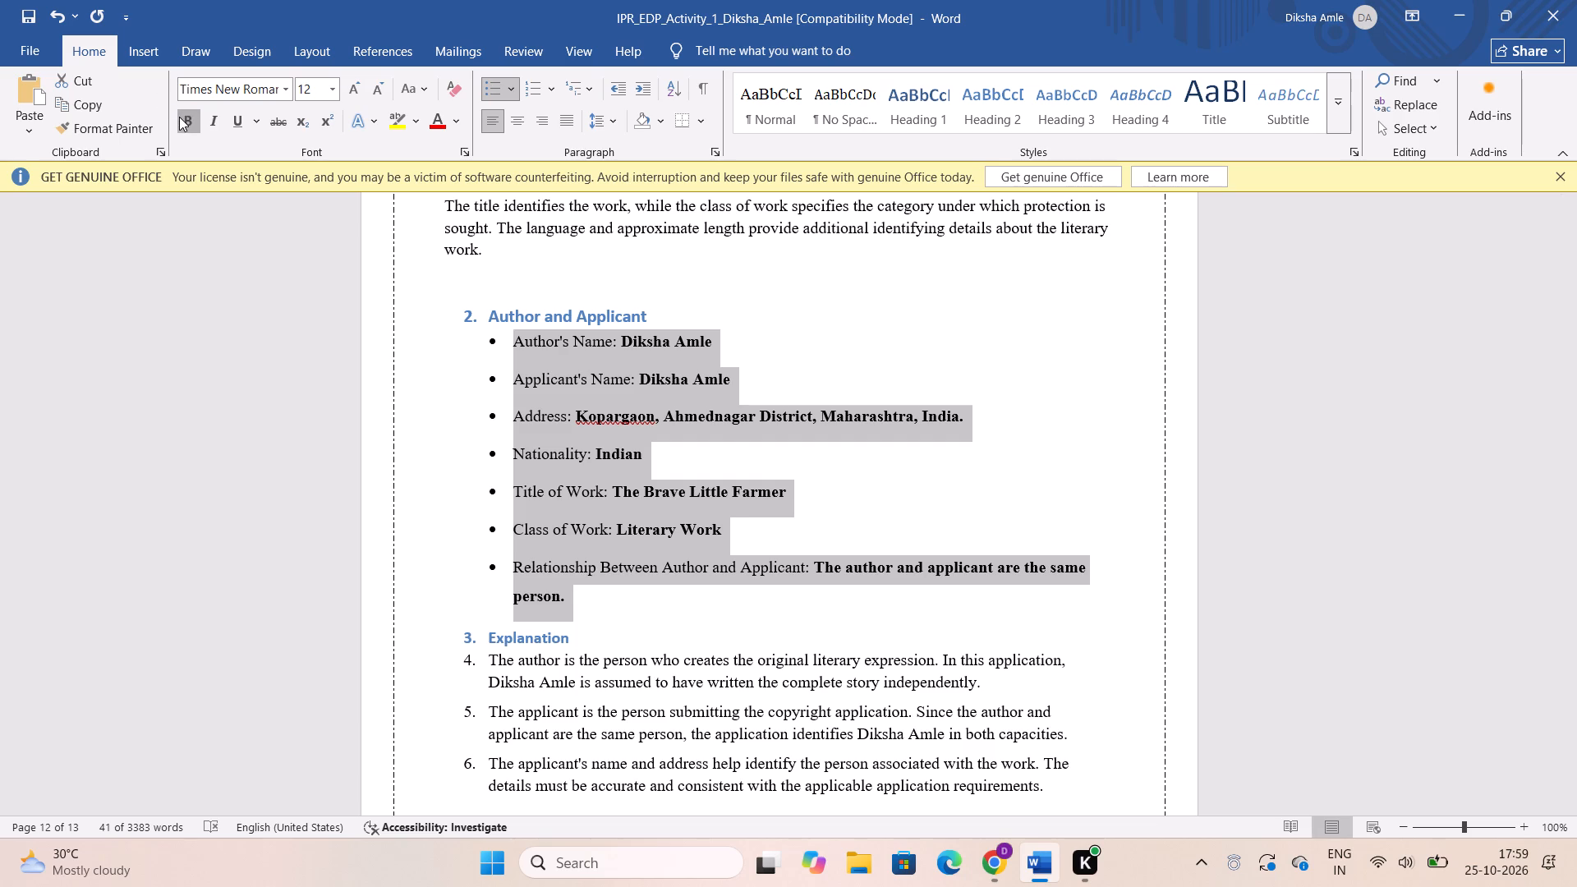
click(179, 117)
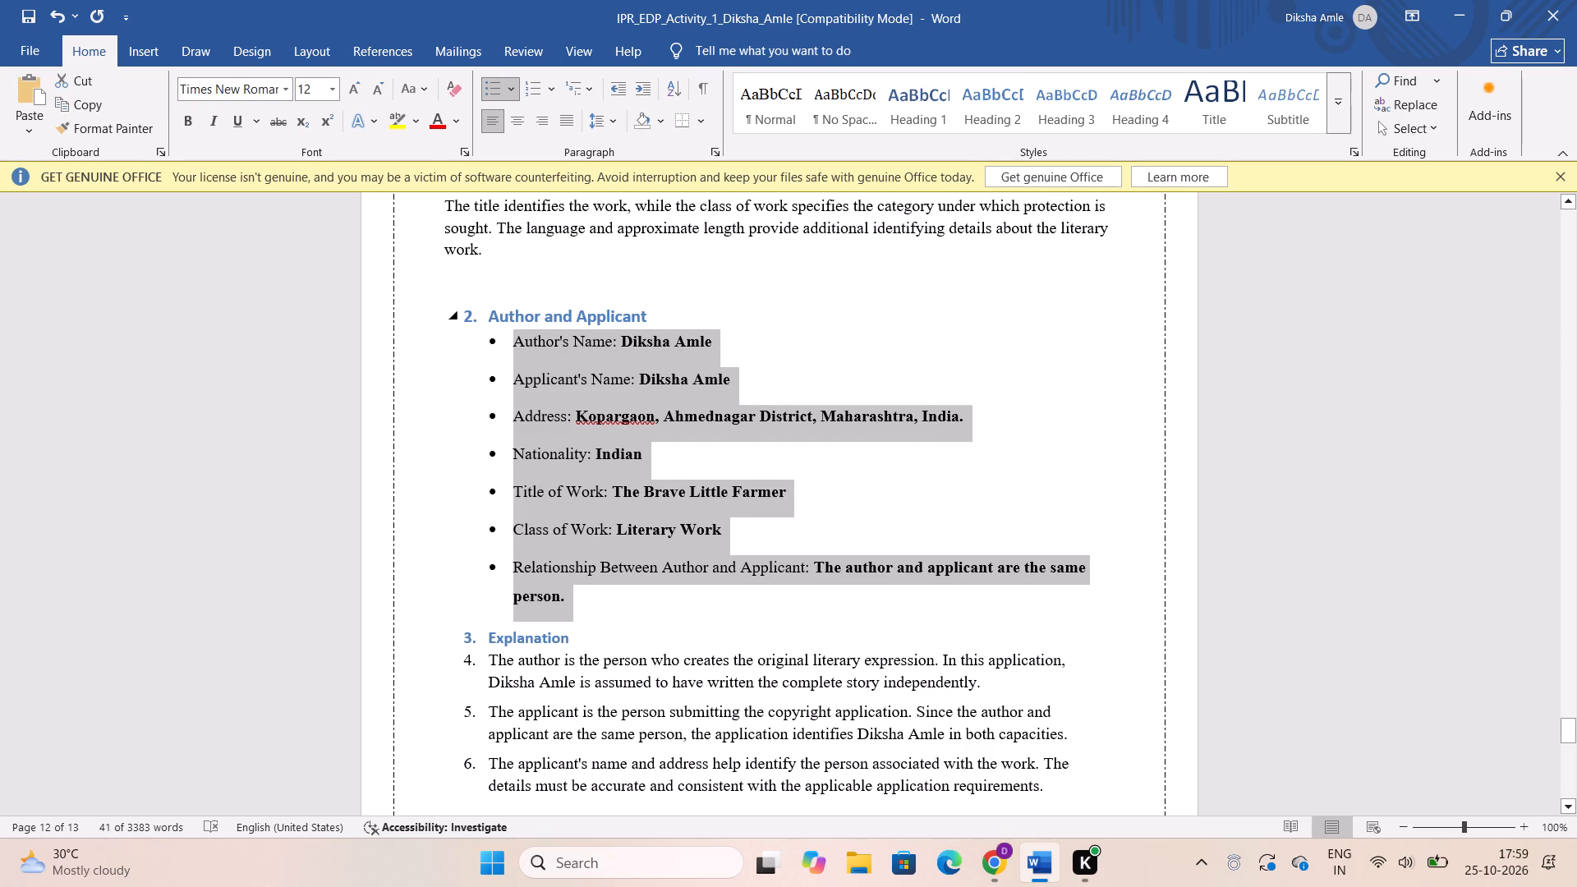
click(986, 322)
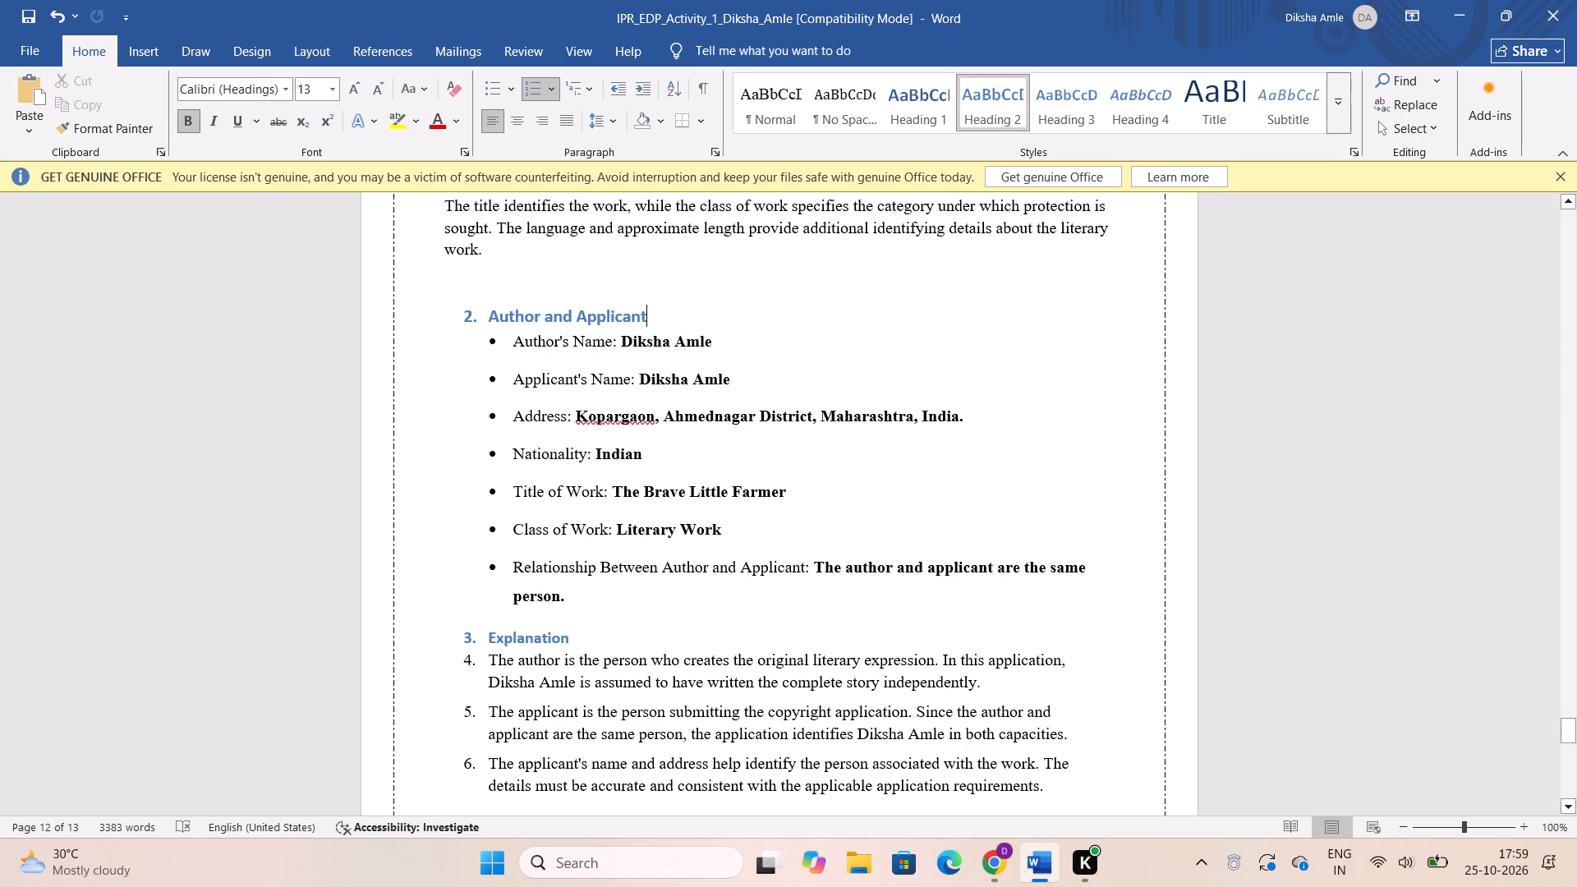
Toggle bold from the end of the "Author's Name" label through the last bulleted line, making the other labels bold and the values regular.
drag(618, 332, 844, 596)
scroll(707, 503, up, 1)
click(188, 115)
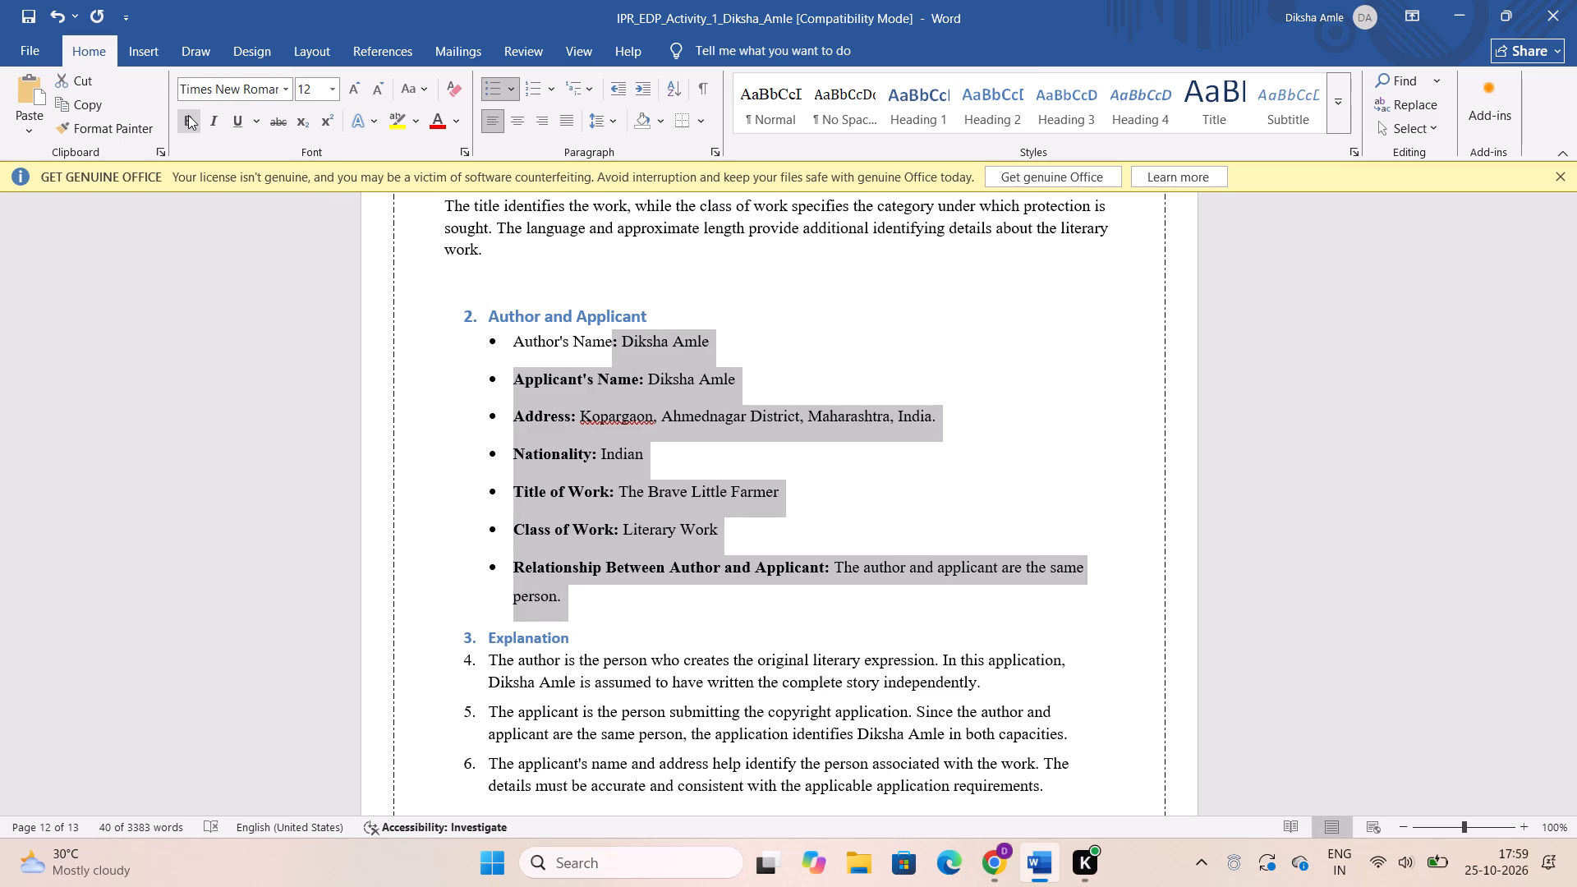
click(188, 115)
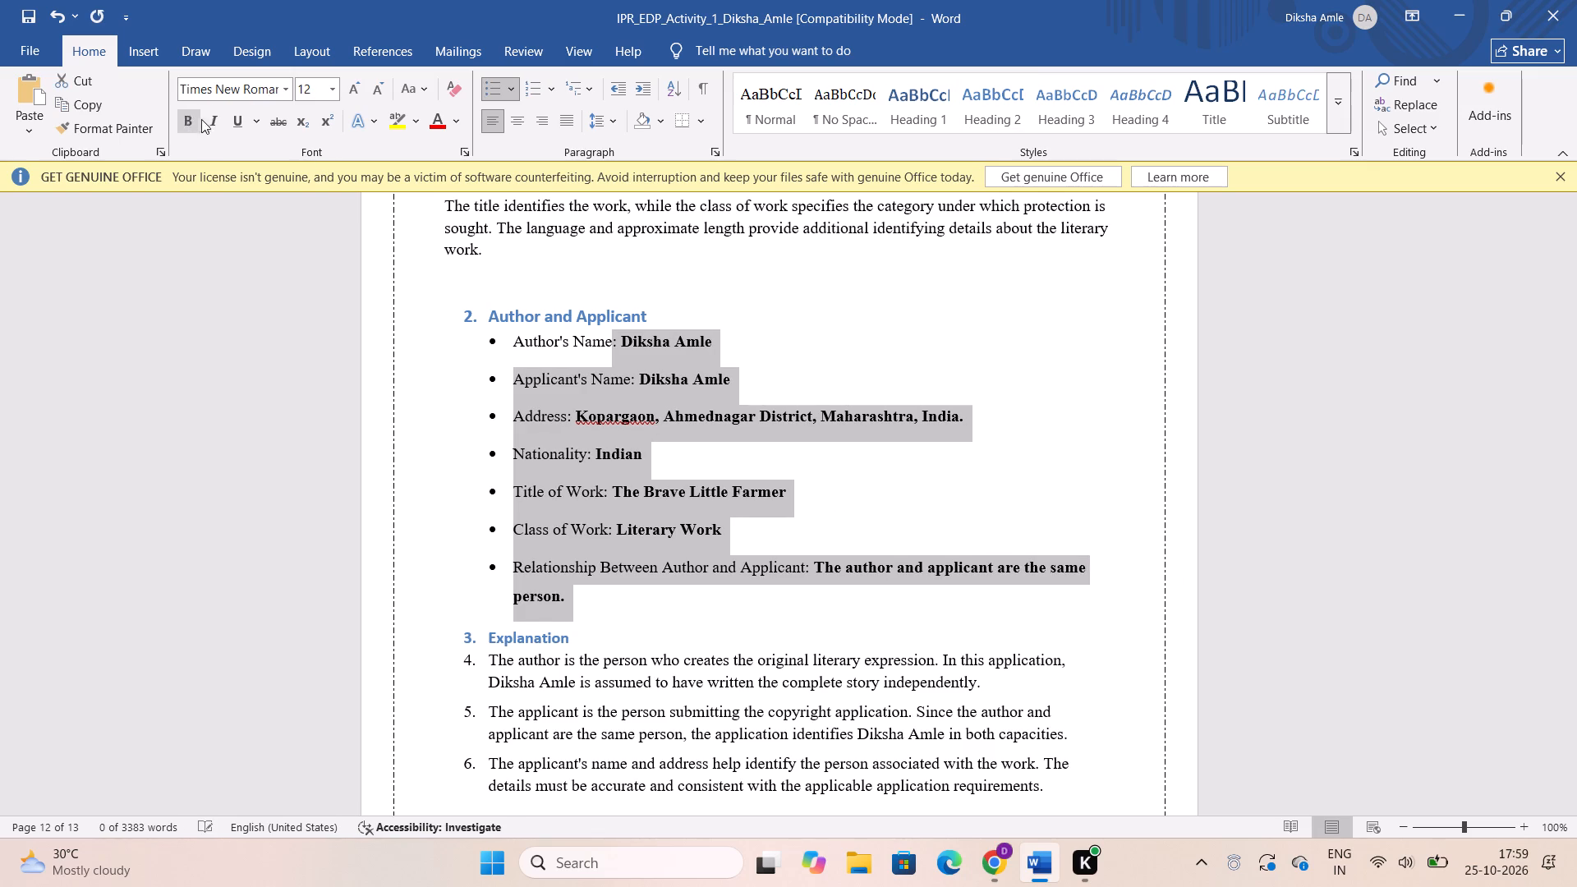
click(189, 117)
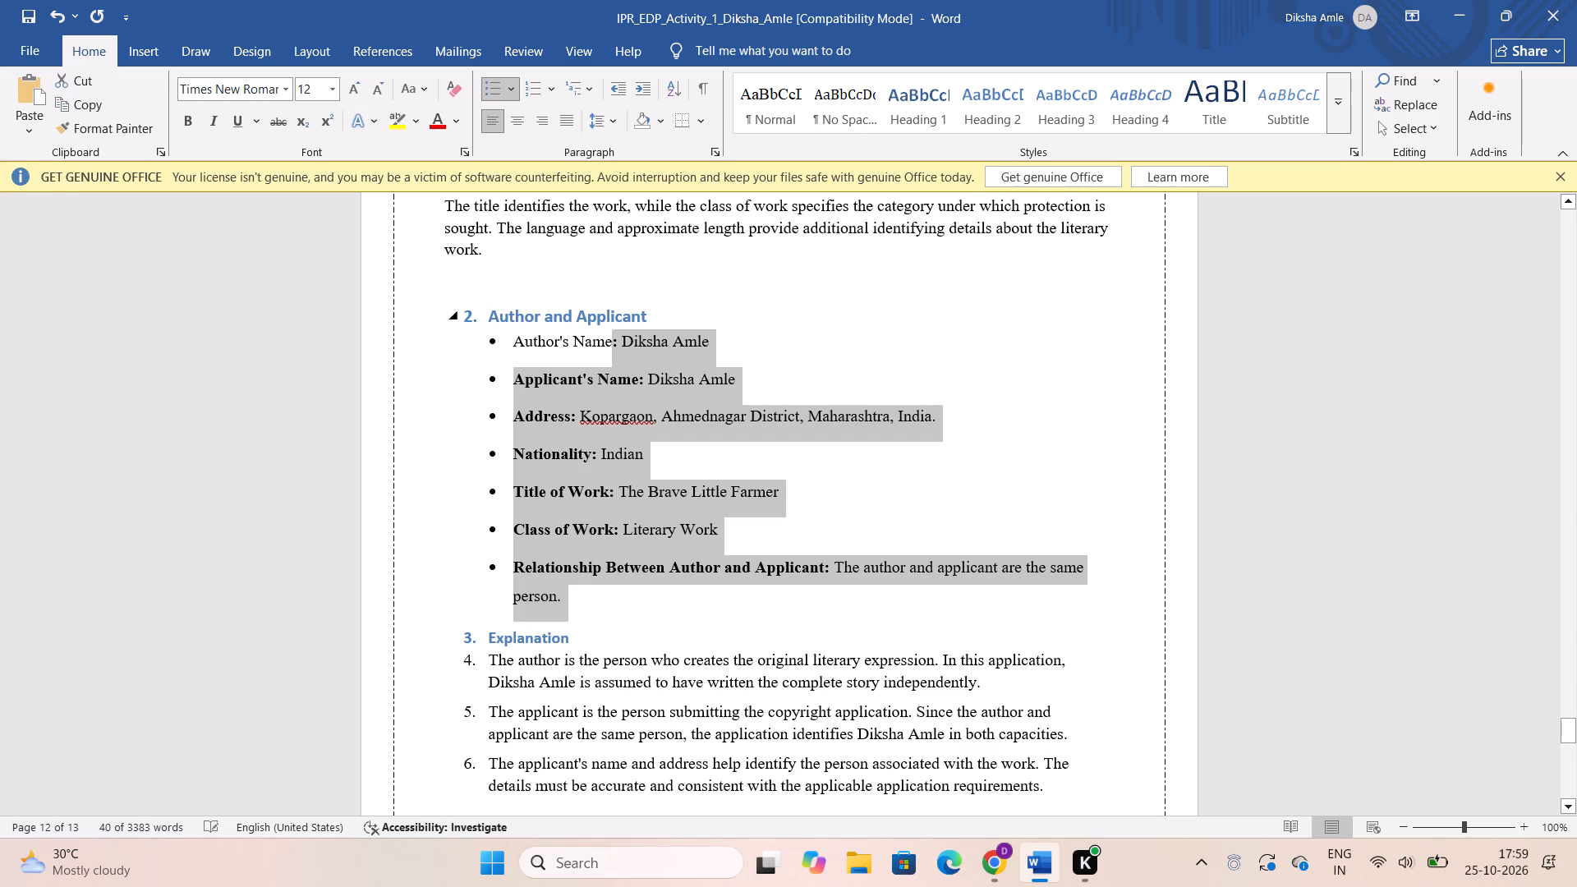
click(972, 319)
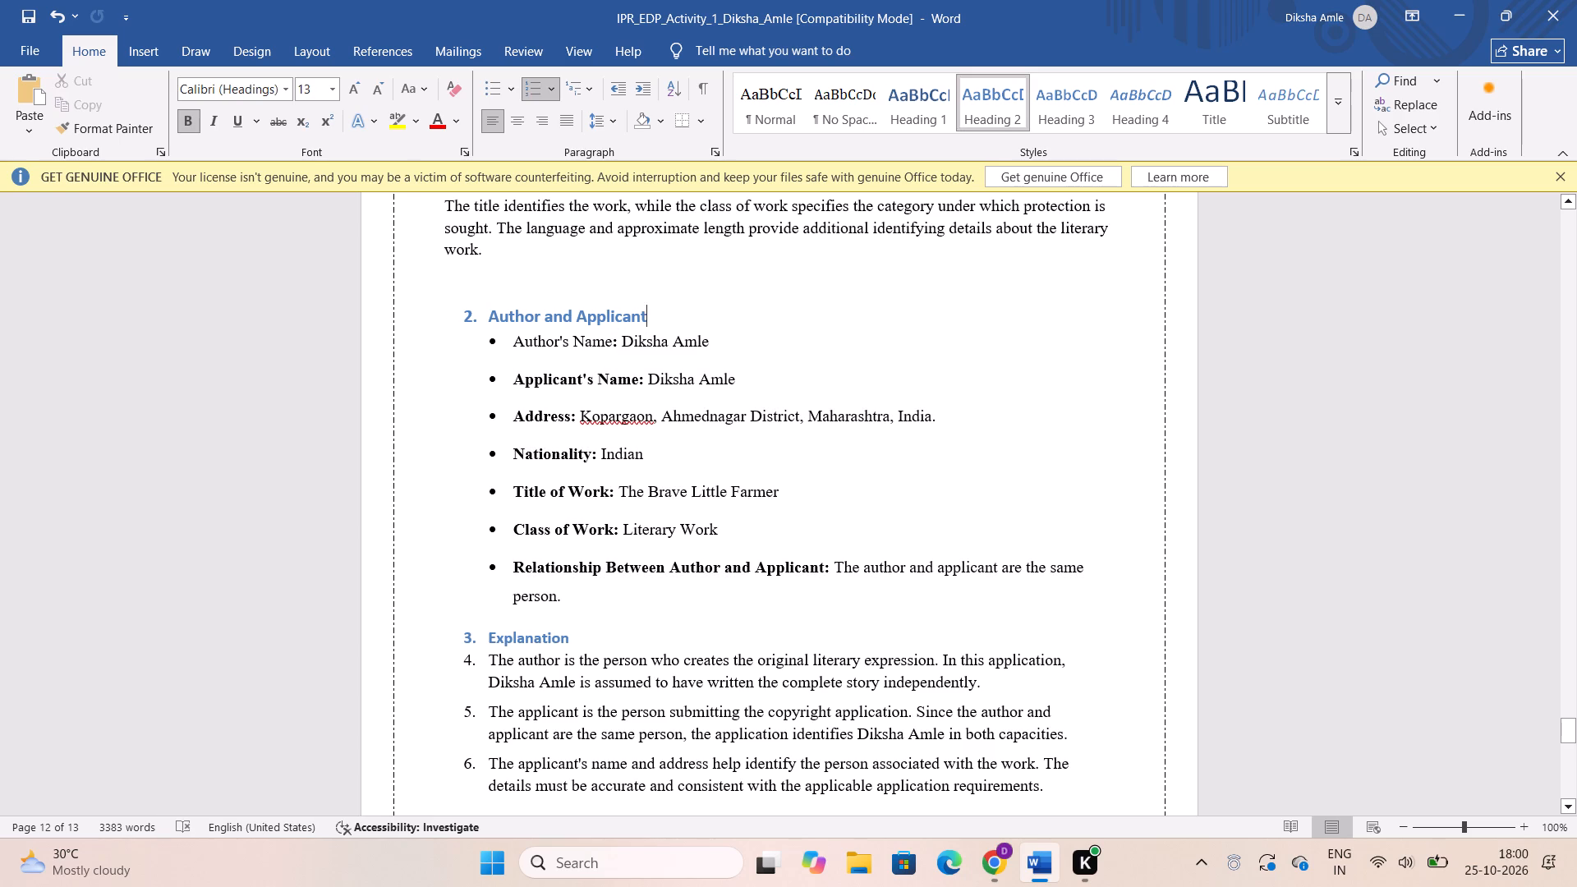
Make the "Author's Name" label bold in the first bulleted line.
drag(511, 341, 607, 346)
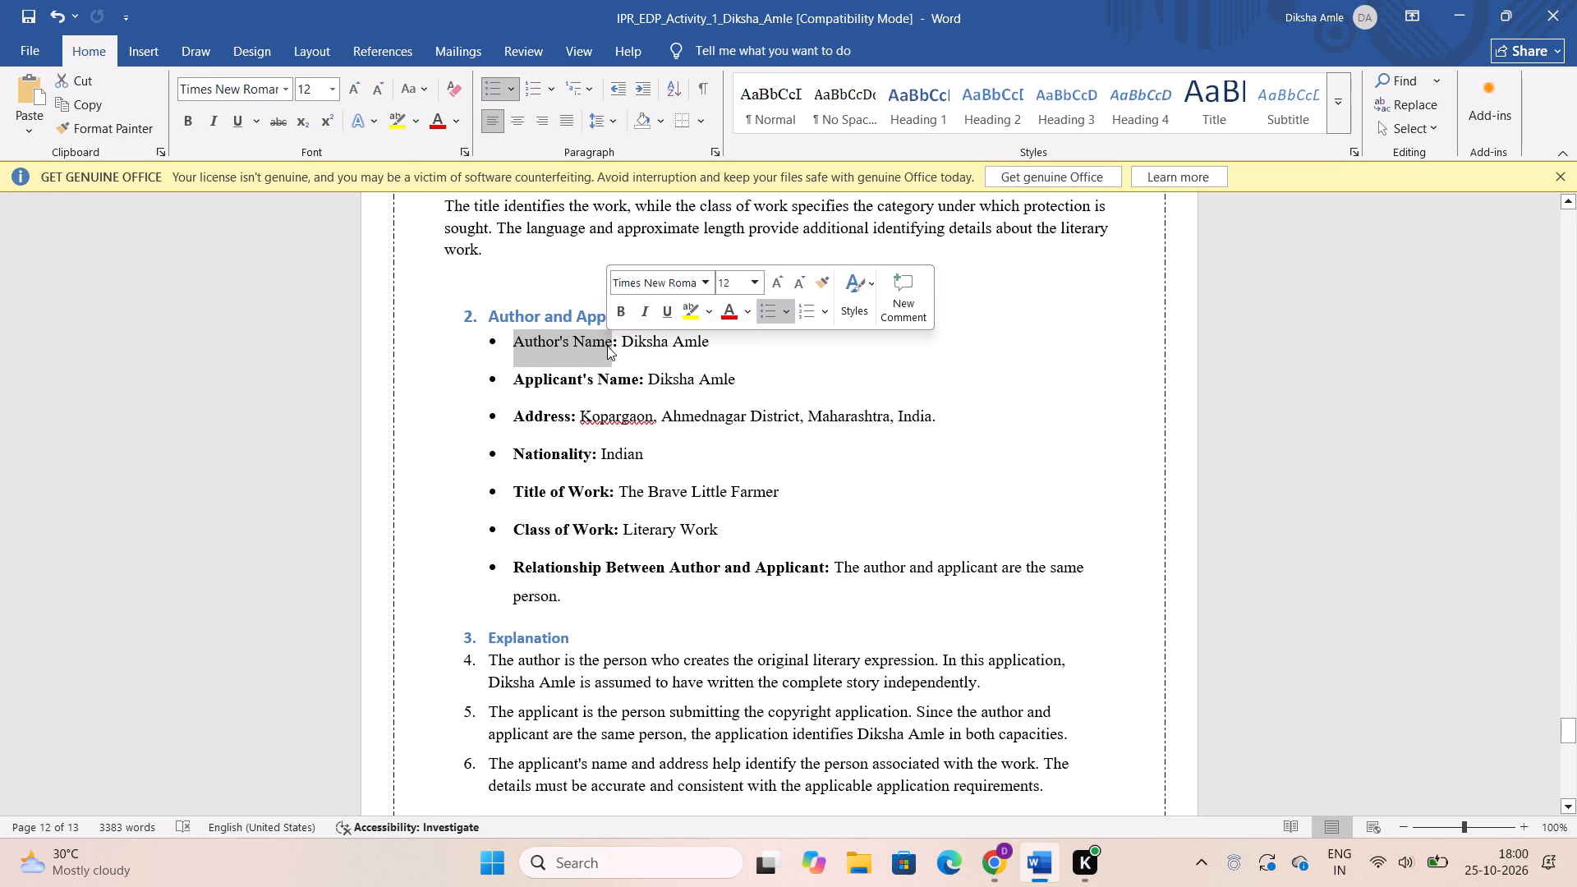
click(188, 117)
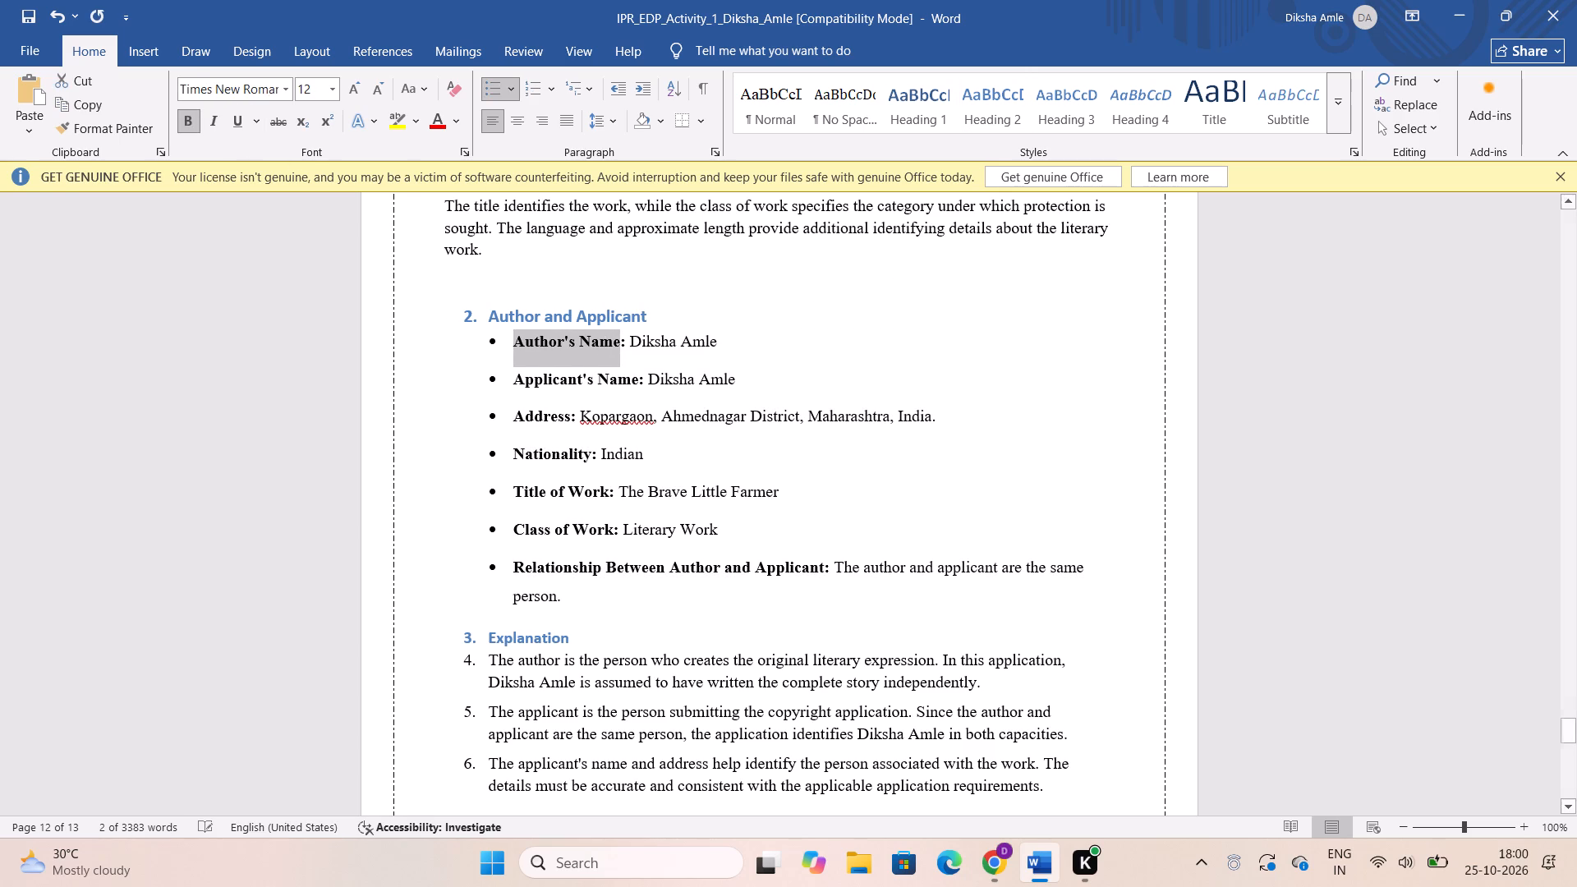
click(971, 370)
Remove the list numbering from the three paragraphs under the Explanation heading of "2. Author and Applicant".
scroll(918, 480, down, 1)
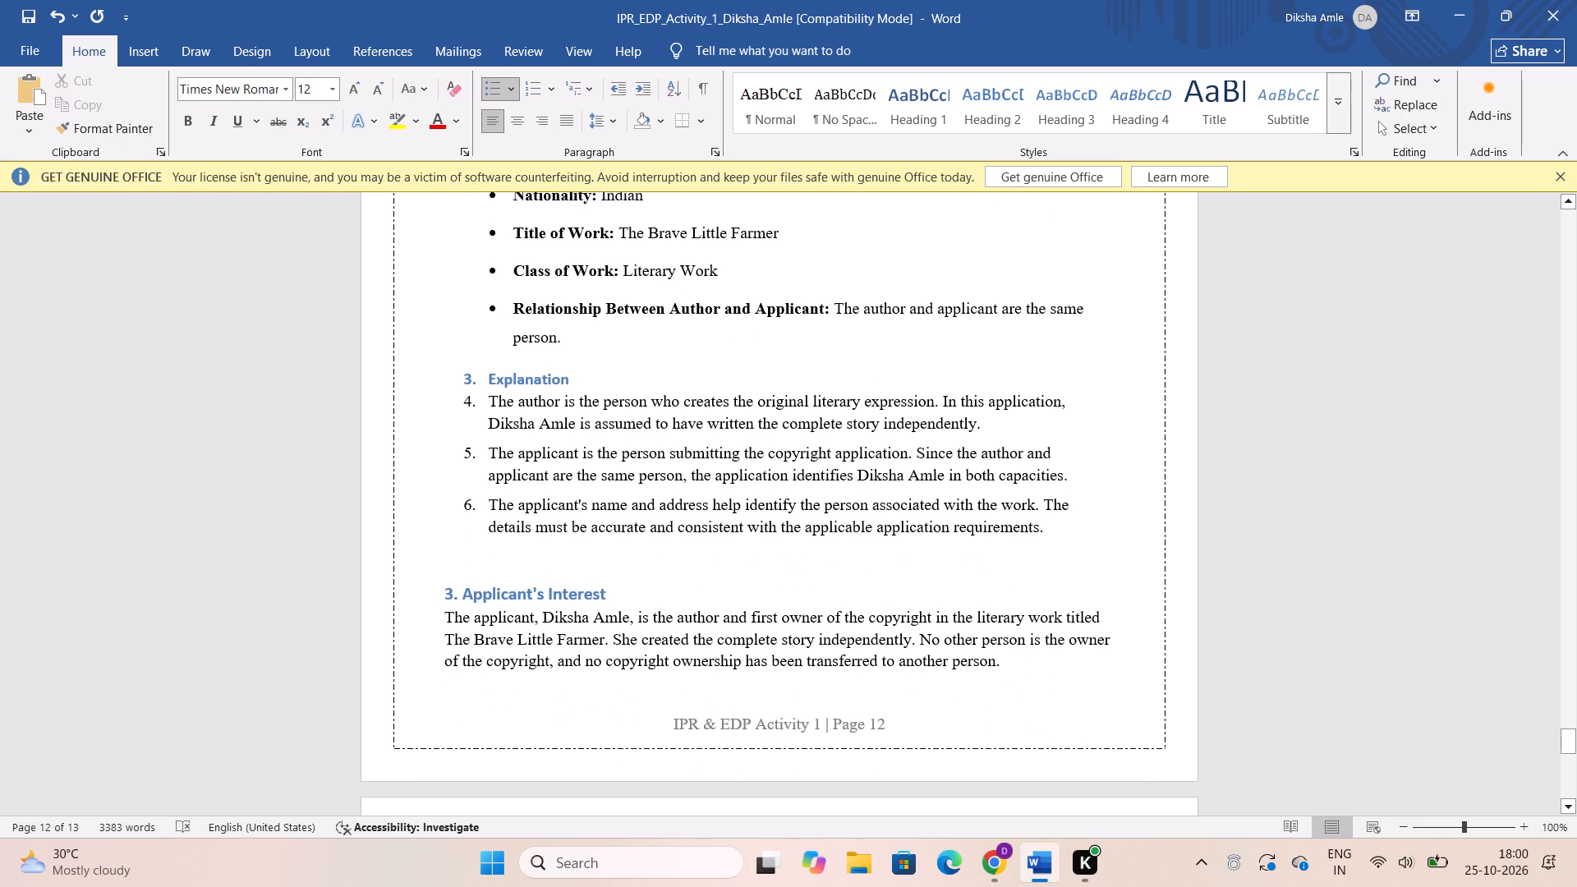
drag(486, 402, 878, 525)
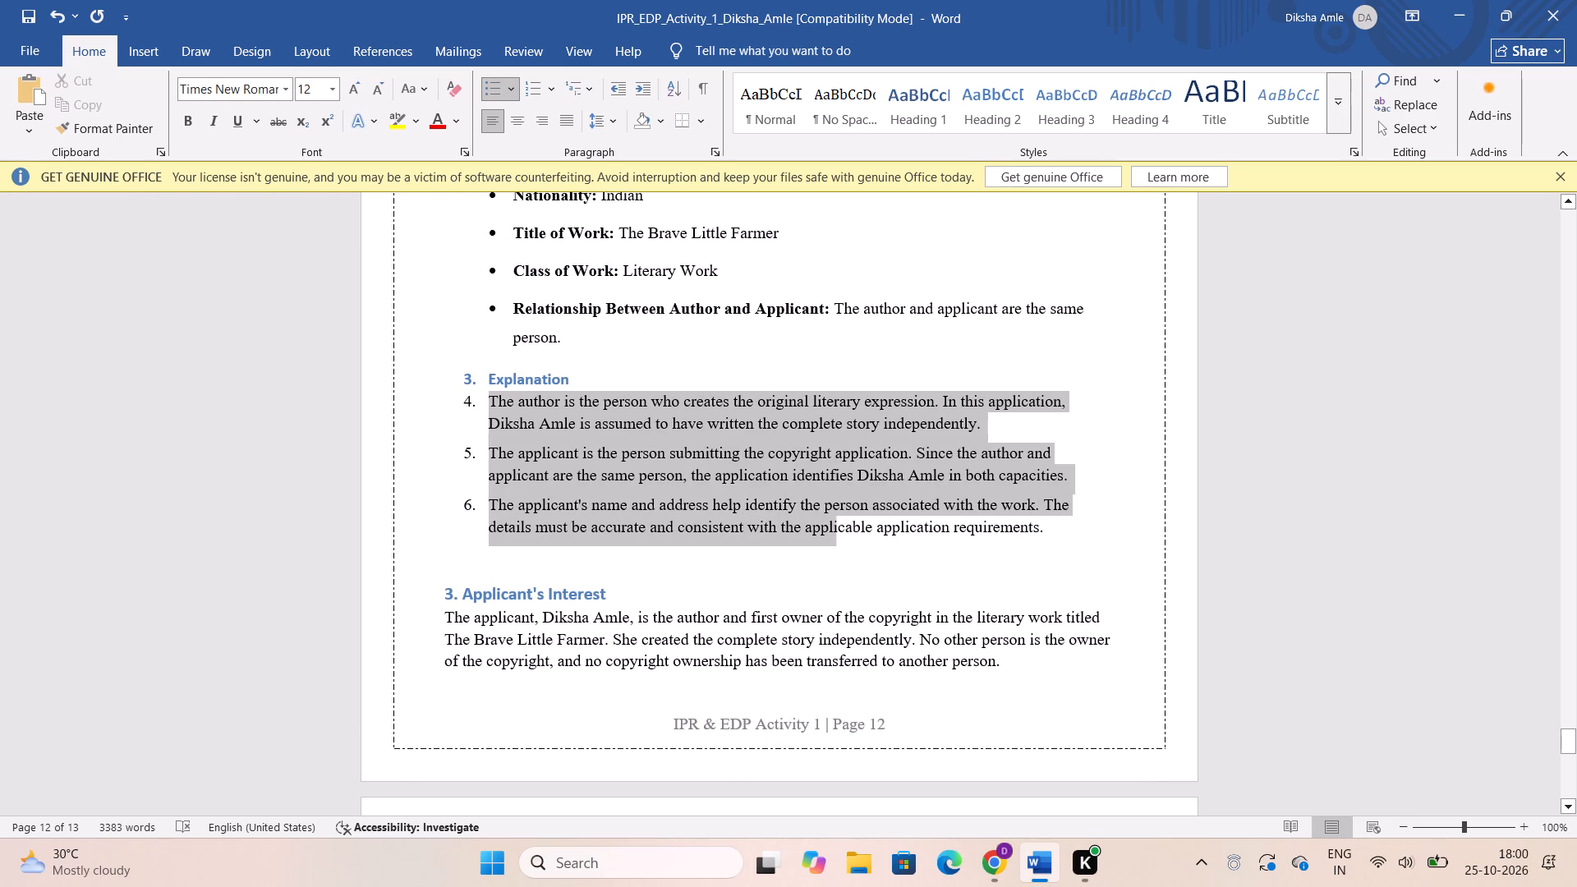
drag(878, 525, 1041, 525)
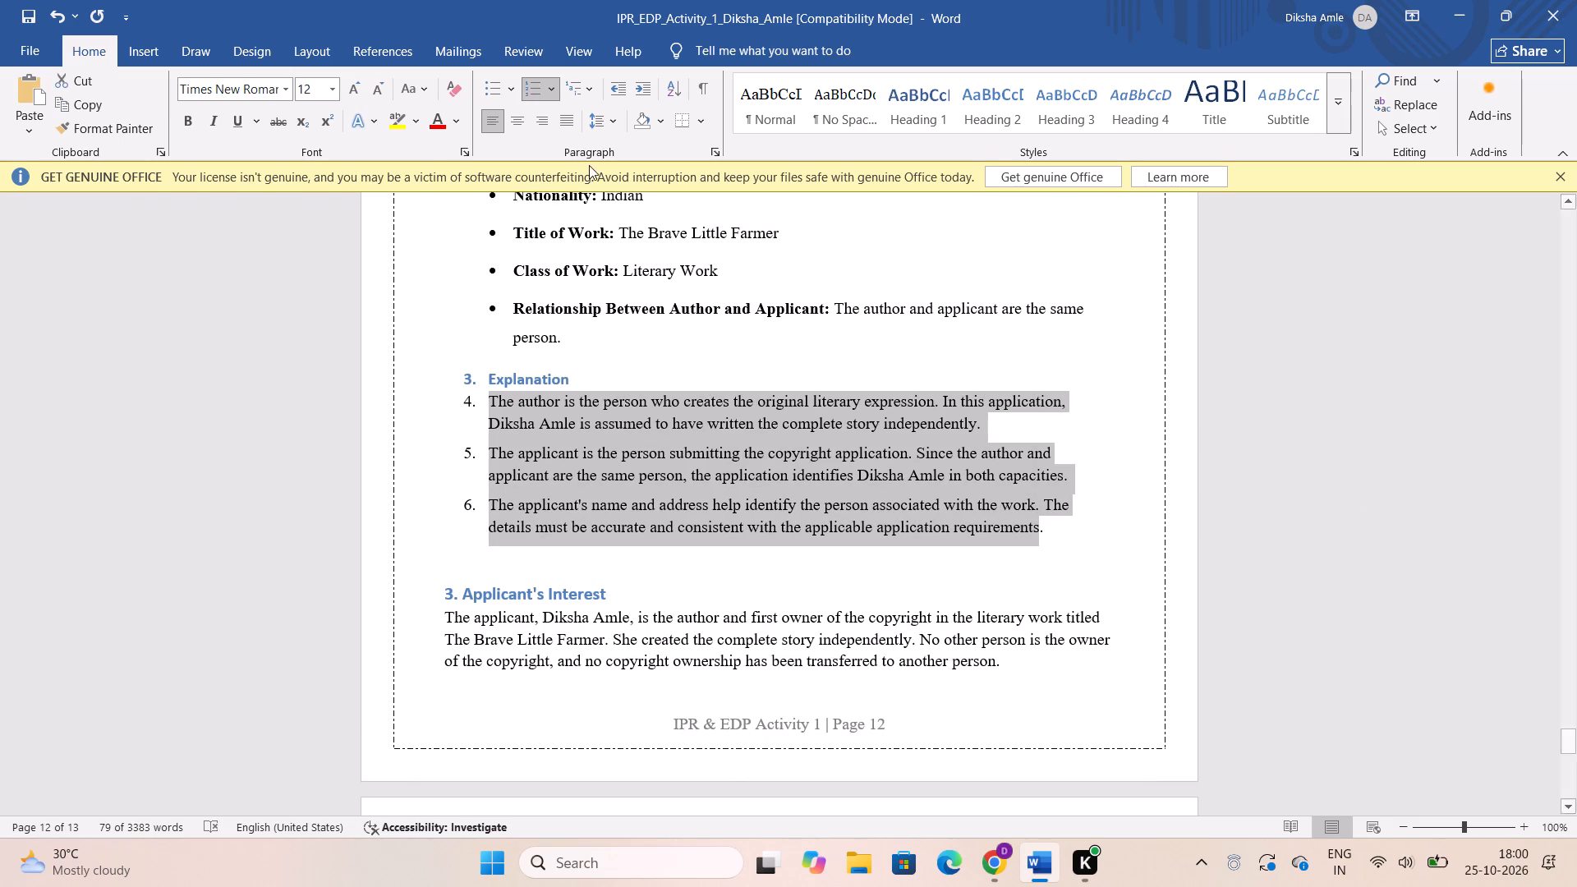
click(512, 84)
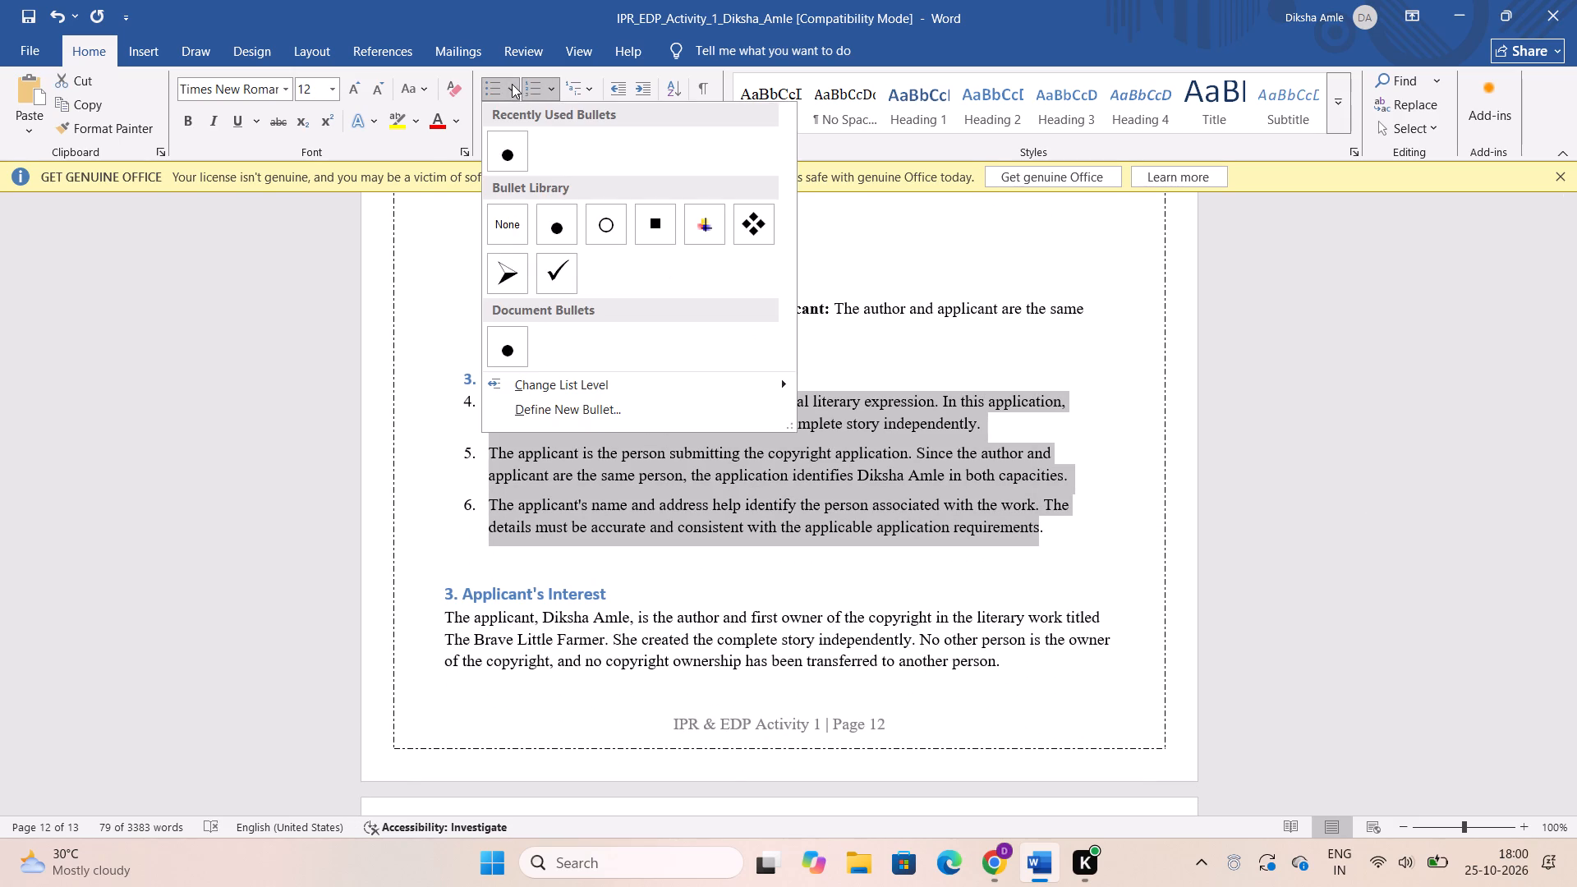
click(503, 217)
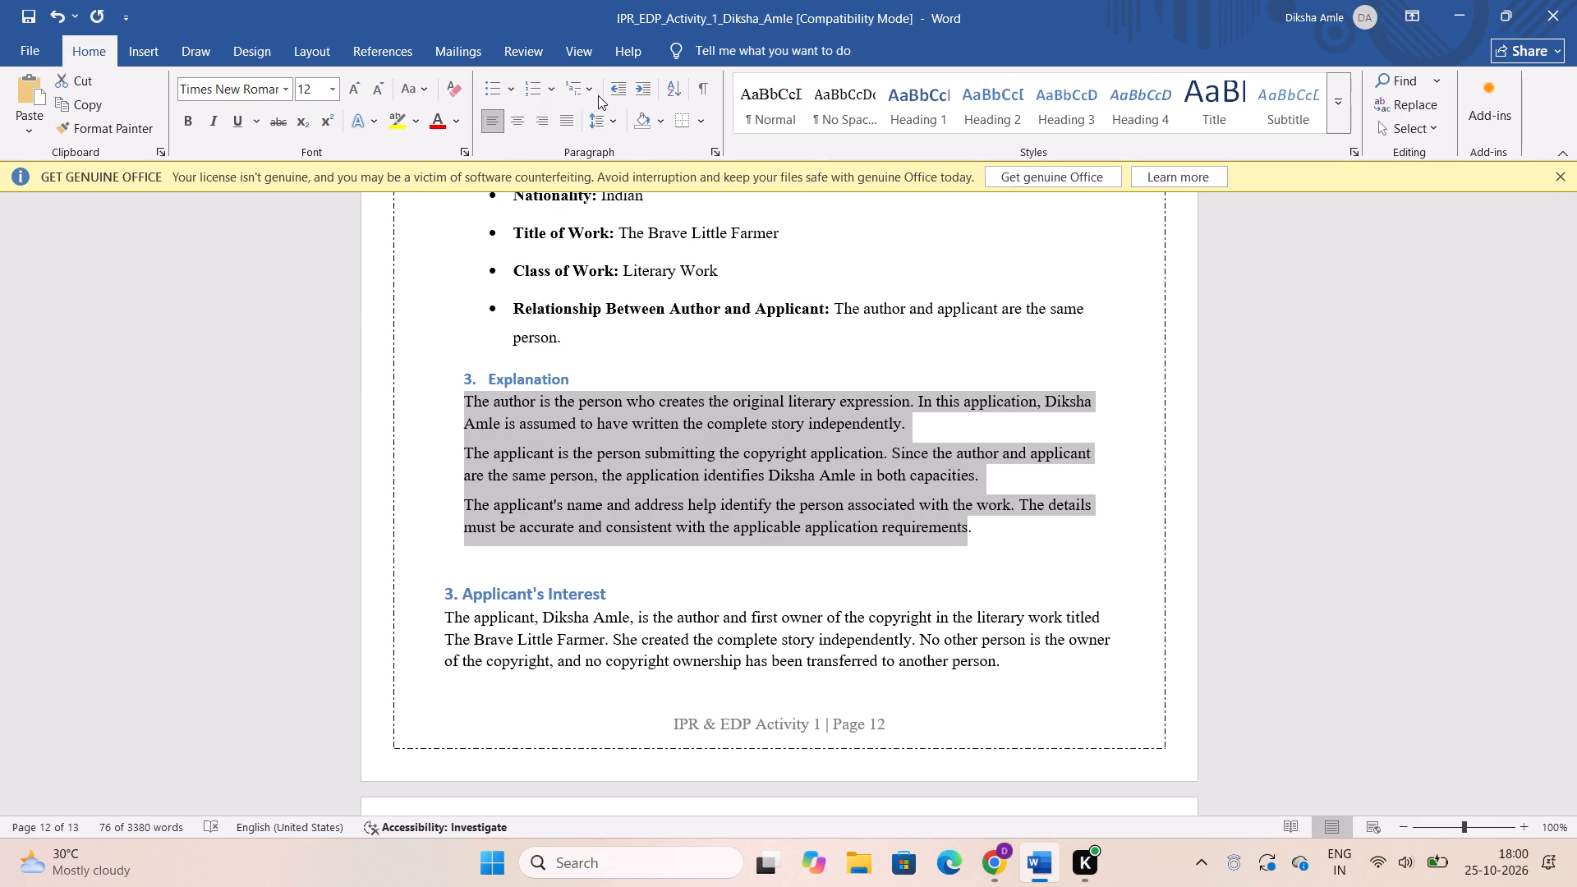
Set the three Explanation paragraphs to 1.5 line spacing and format them as a numbered list from 1 to 3.
click(618, 127)
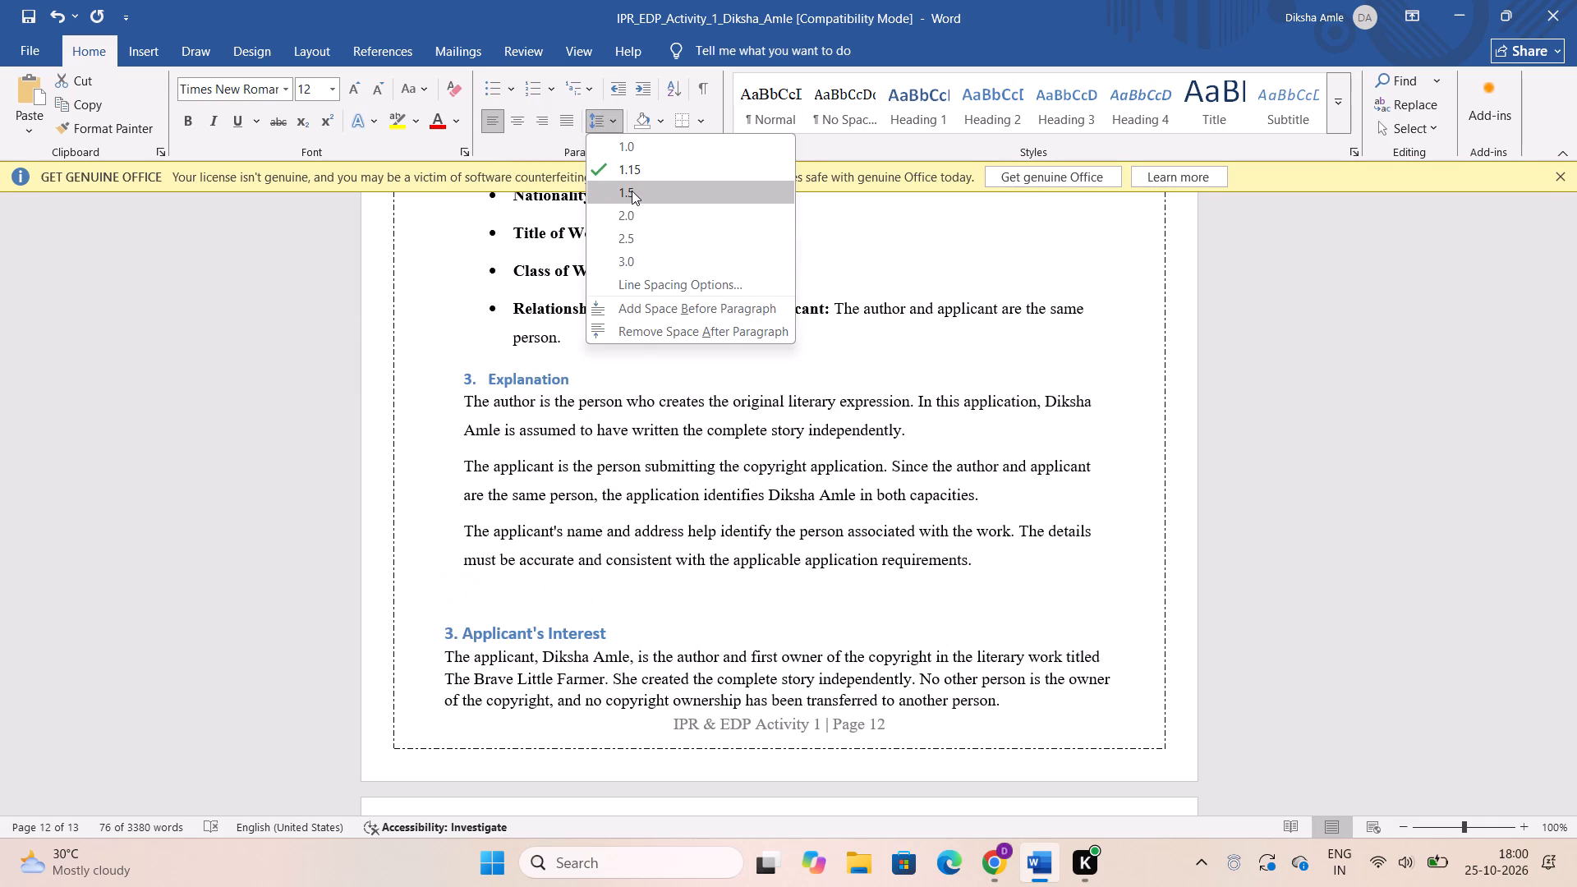
click(632, 191)
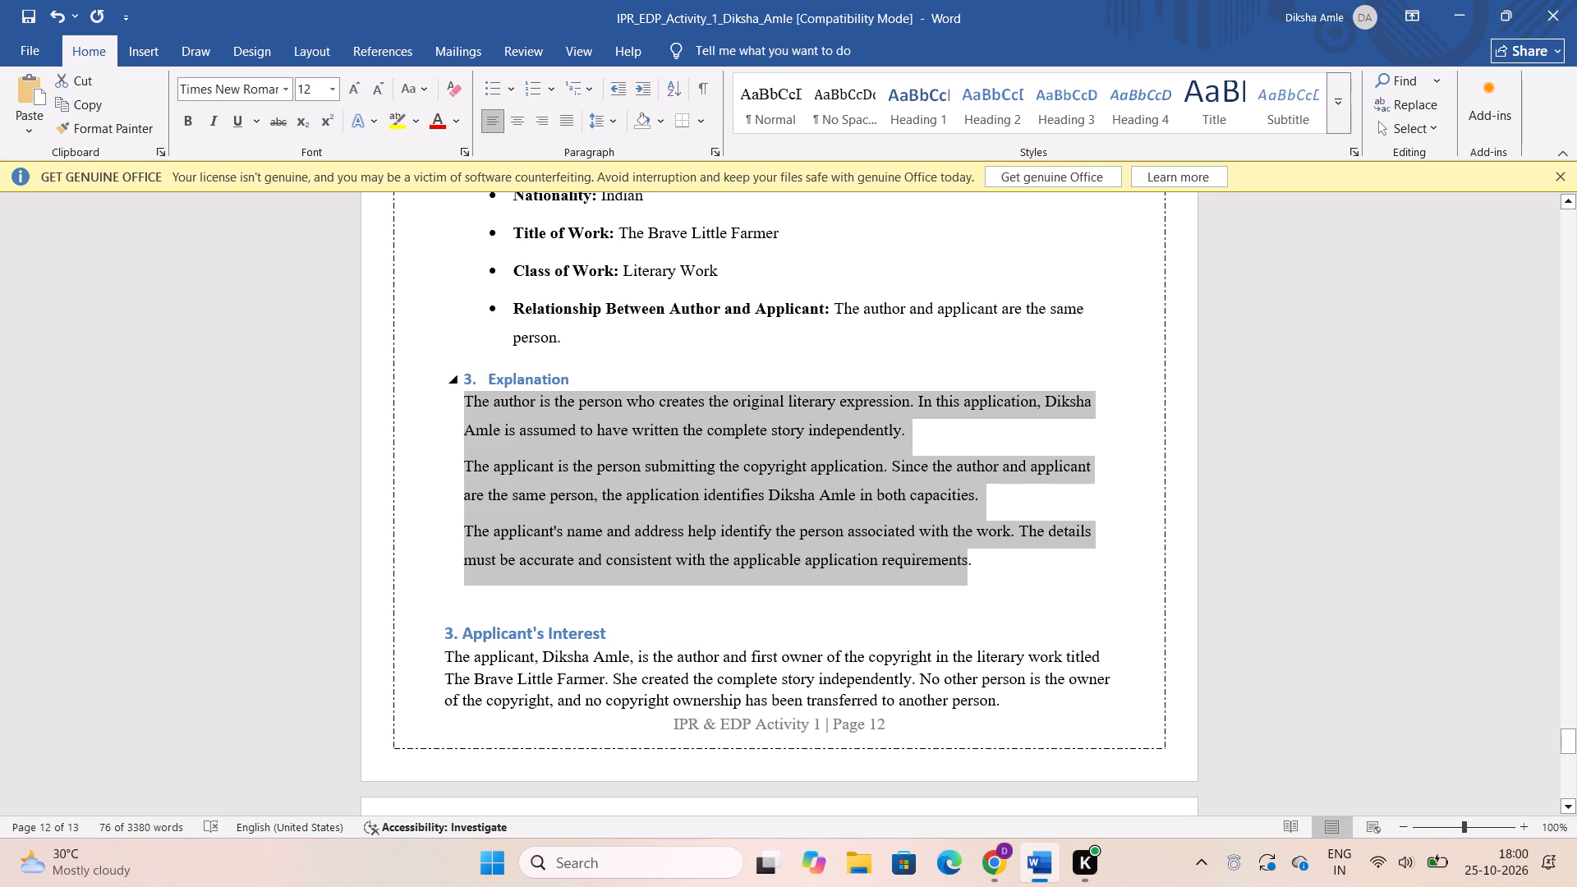
click(549, 90)
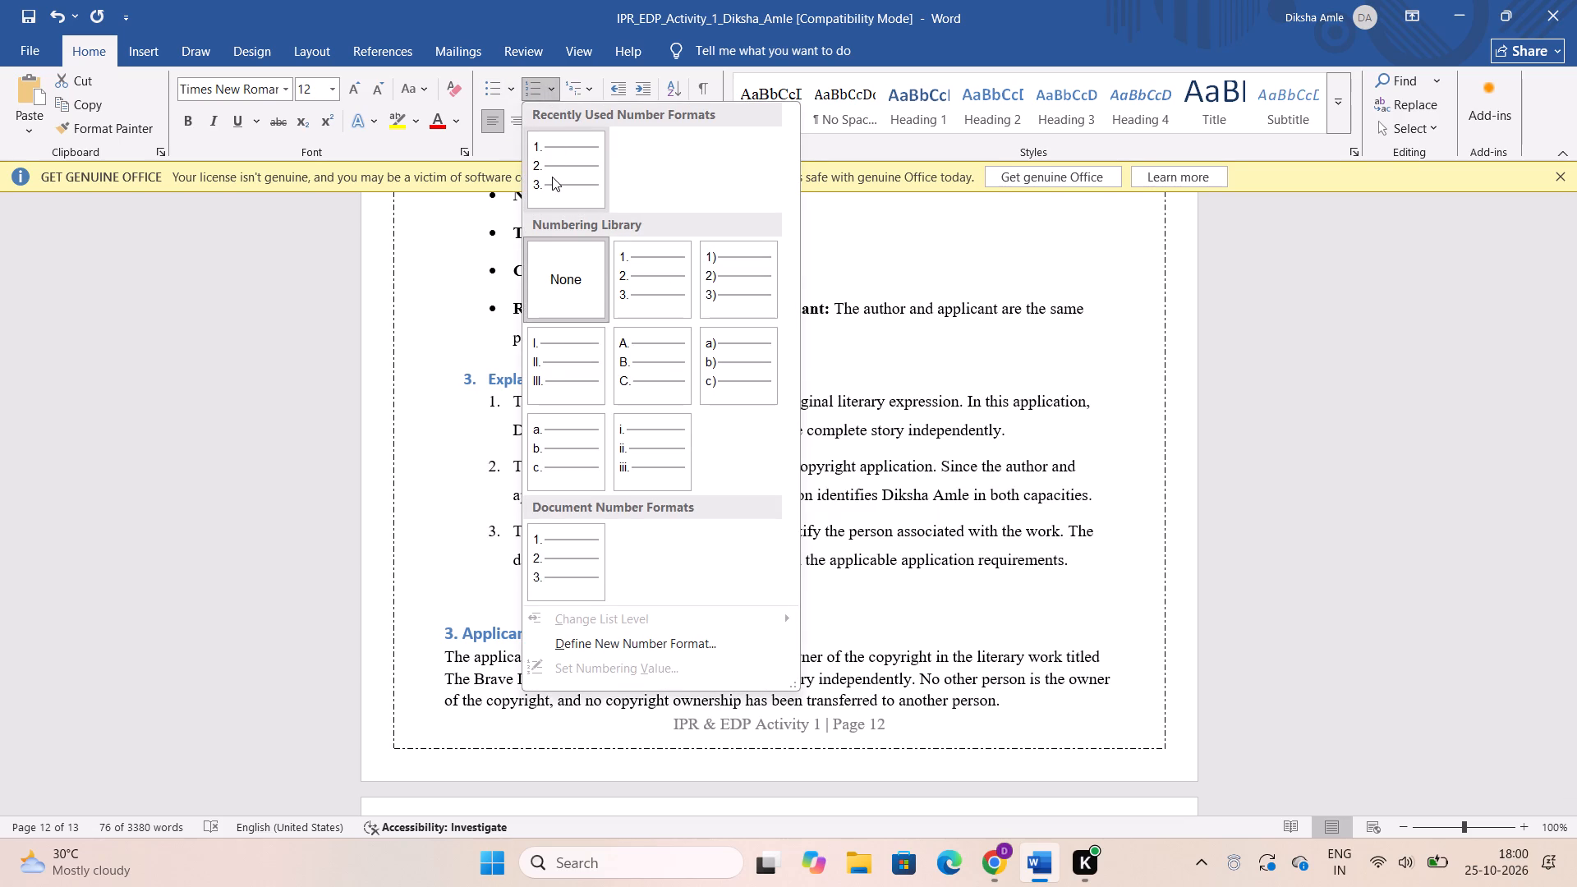
click(552, 177)
click(1040, 336)
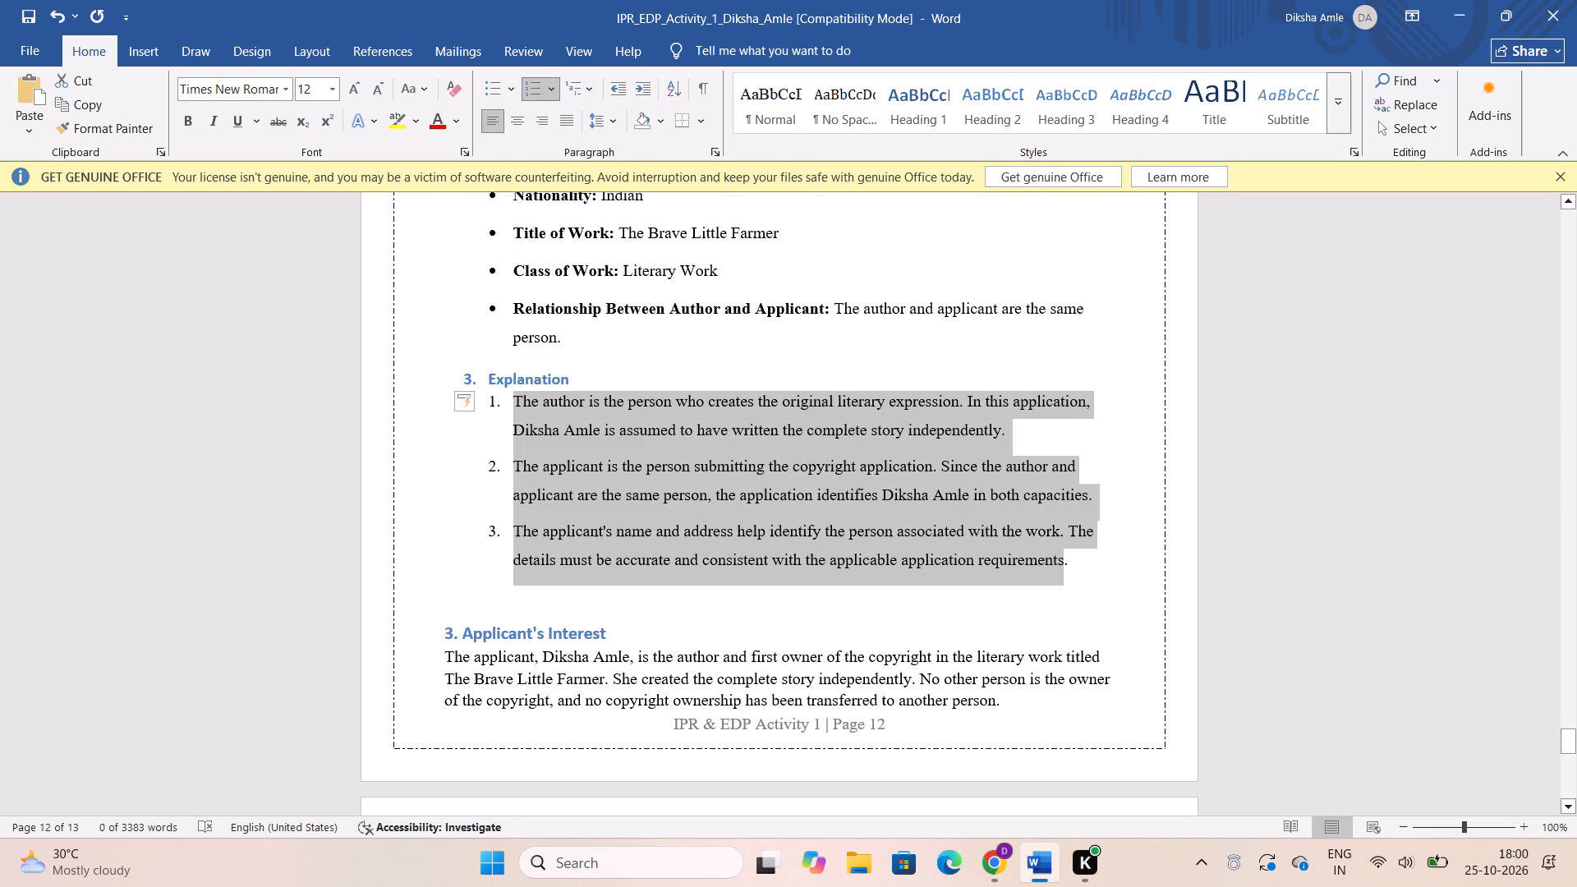
Switch to the ChatGPT conversation in Chrome for the expanded Applicant's Interest content.
scroll(846, 450, down, 1)
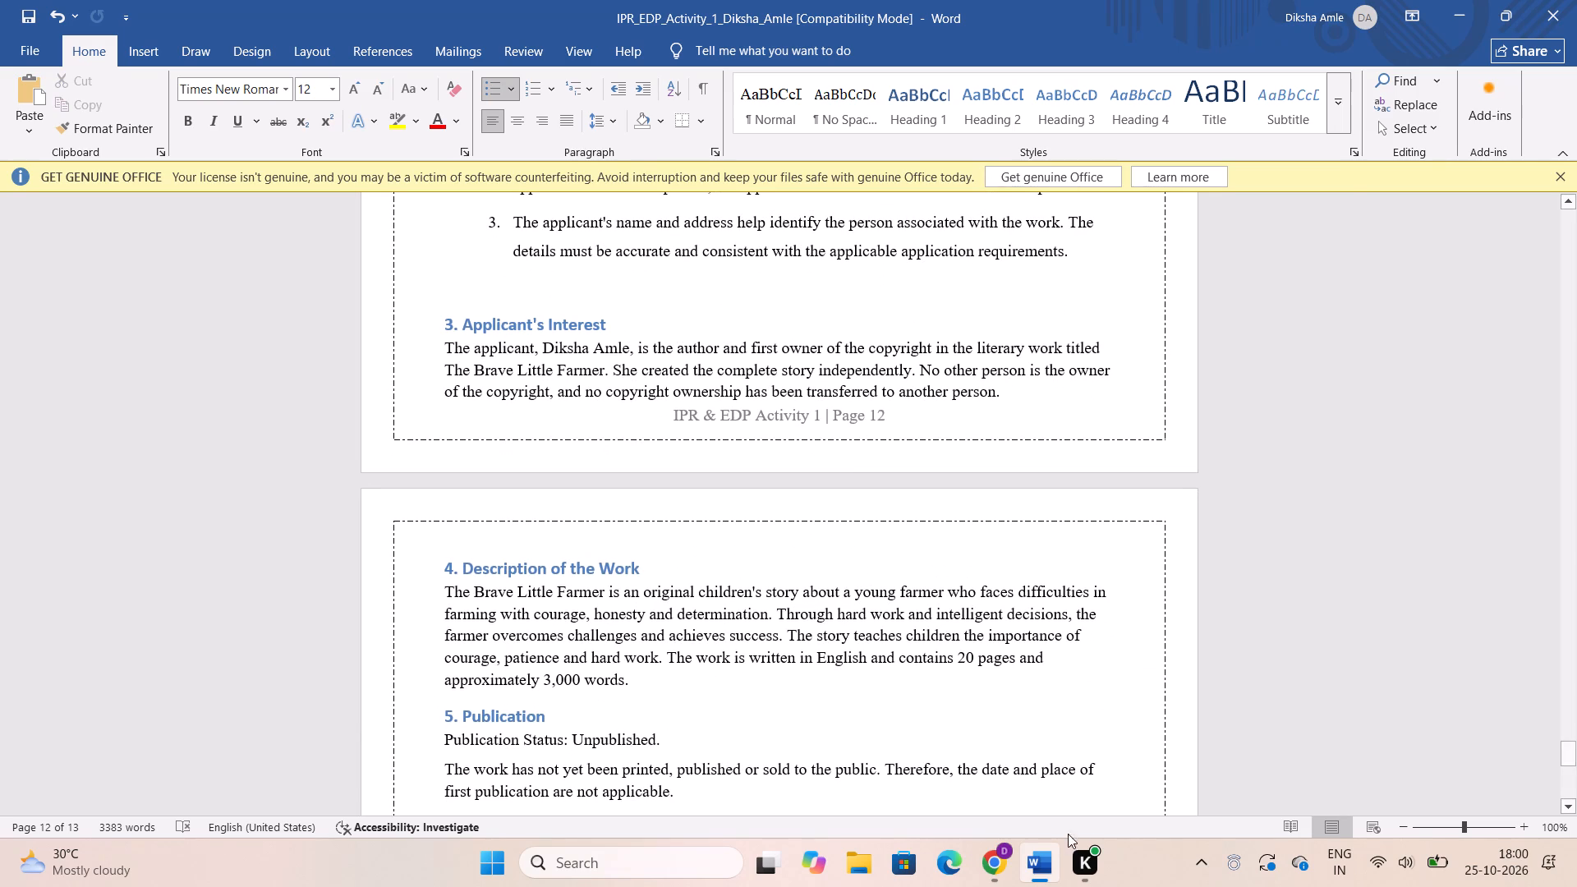
click(986, 857)
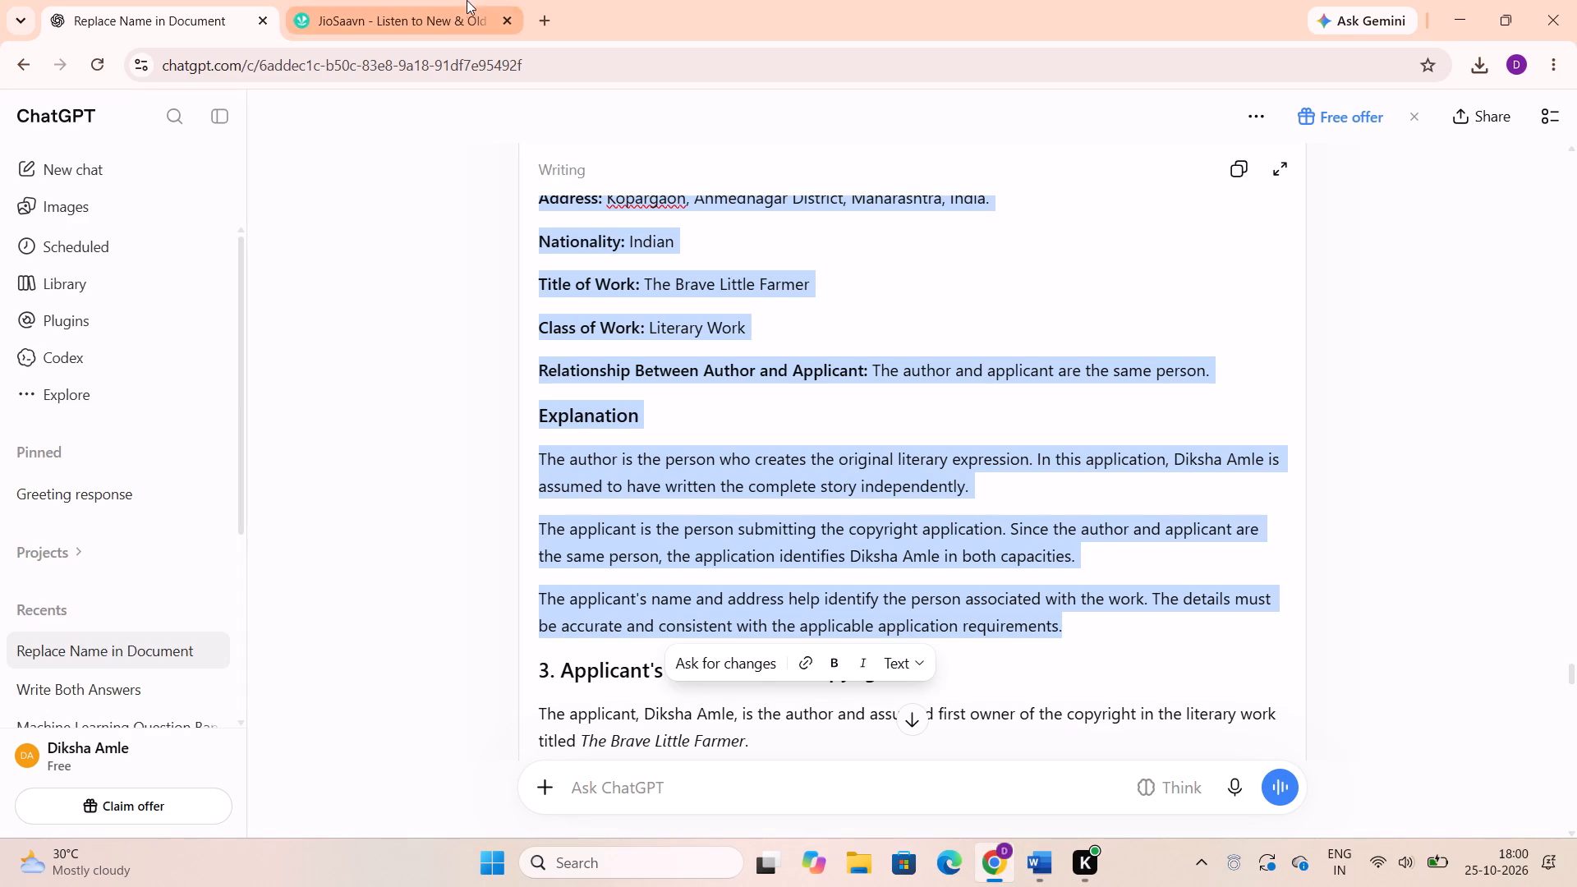
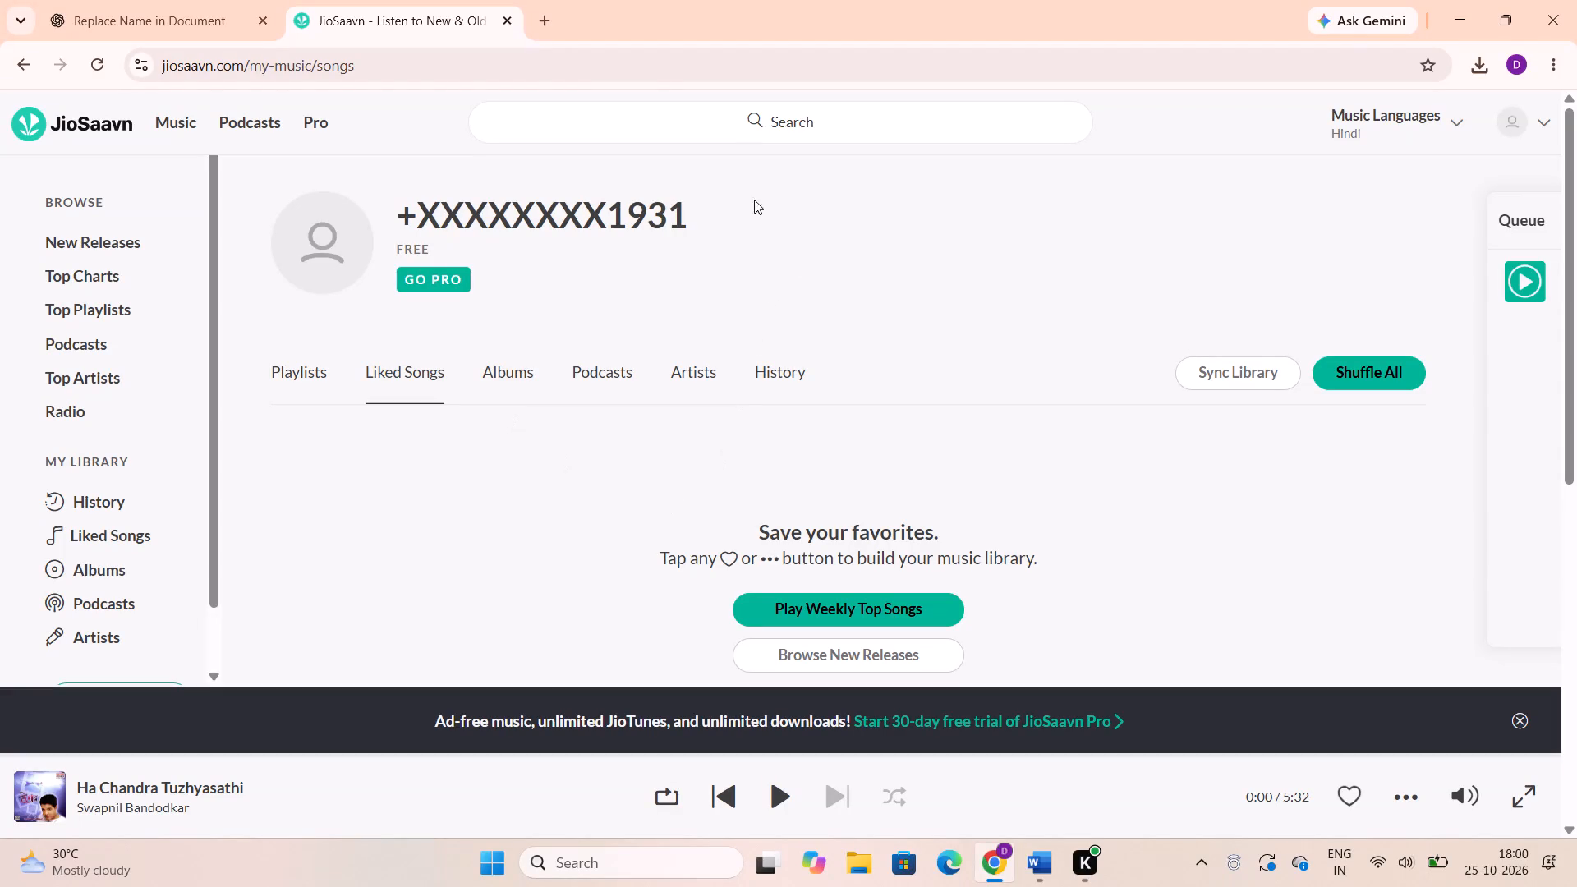
Replace the existing search text on JioSaavn with "pirtichya fadat" to search for the song.
click(691, 127)
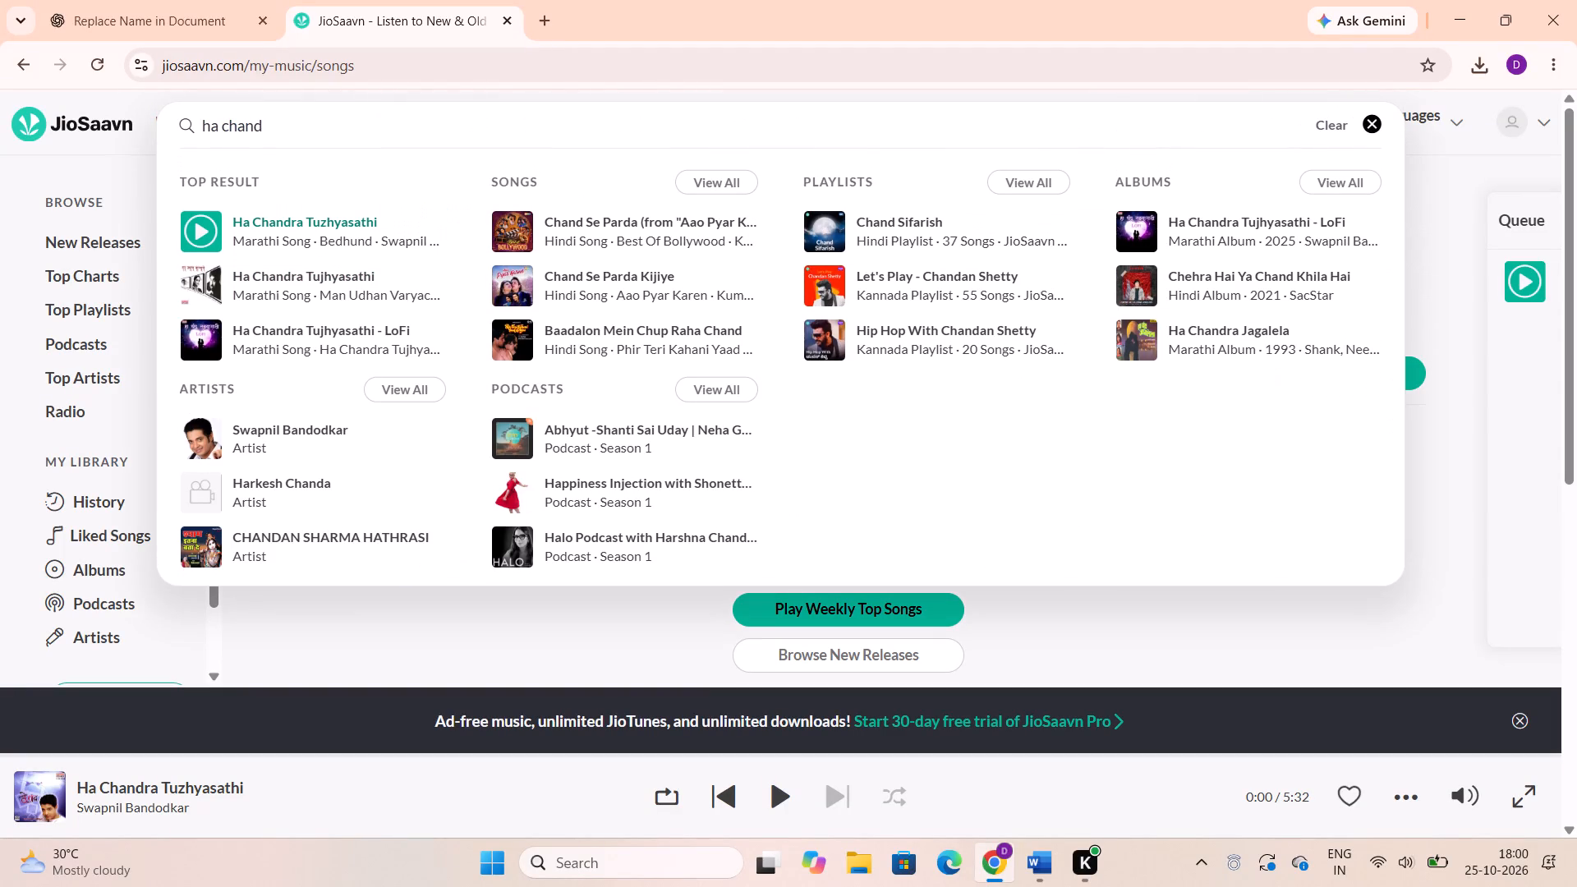
key(BackSpace)
key(BackSpace)
key(BackSpace)
key(BackSpace)
key(BackSpace)
key(BackSpace)
key(BackSpace)
key(BackSpace)
key(BackSpace)
key(BackSpace)
key(BackSpace)
key(BackSpace)
key(BackSpace)
key(BackSpace)
key(BackSpace)
key(BackSpace)
key(BackSpace)
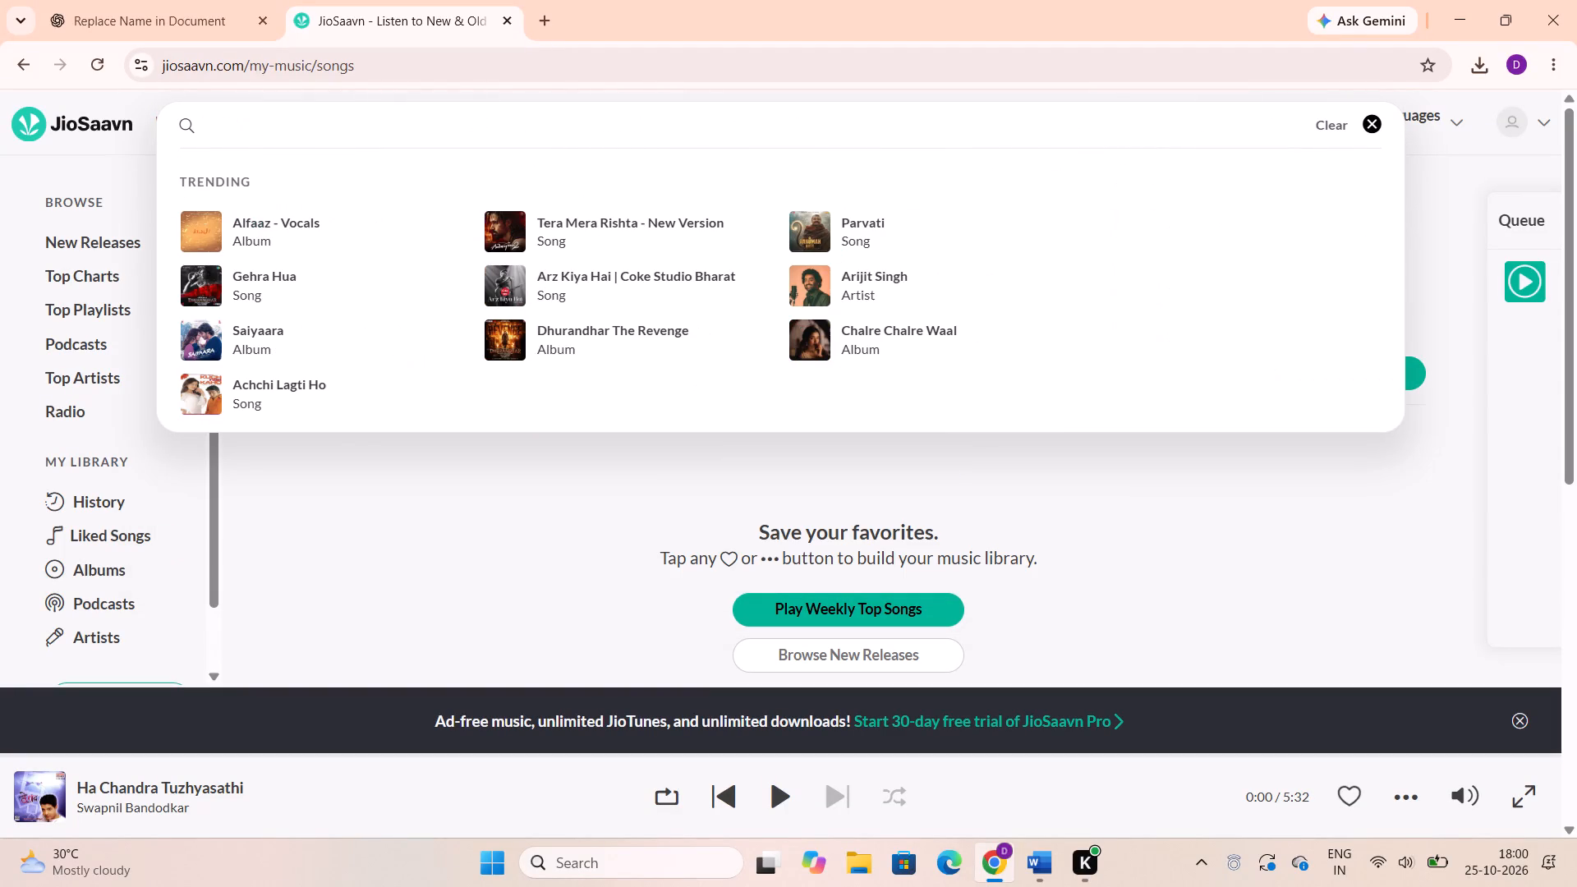
text(pirtich)
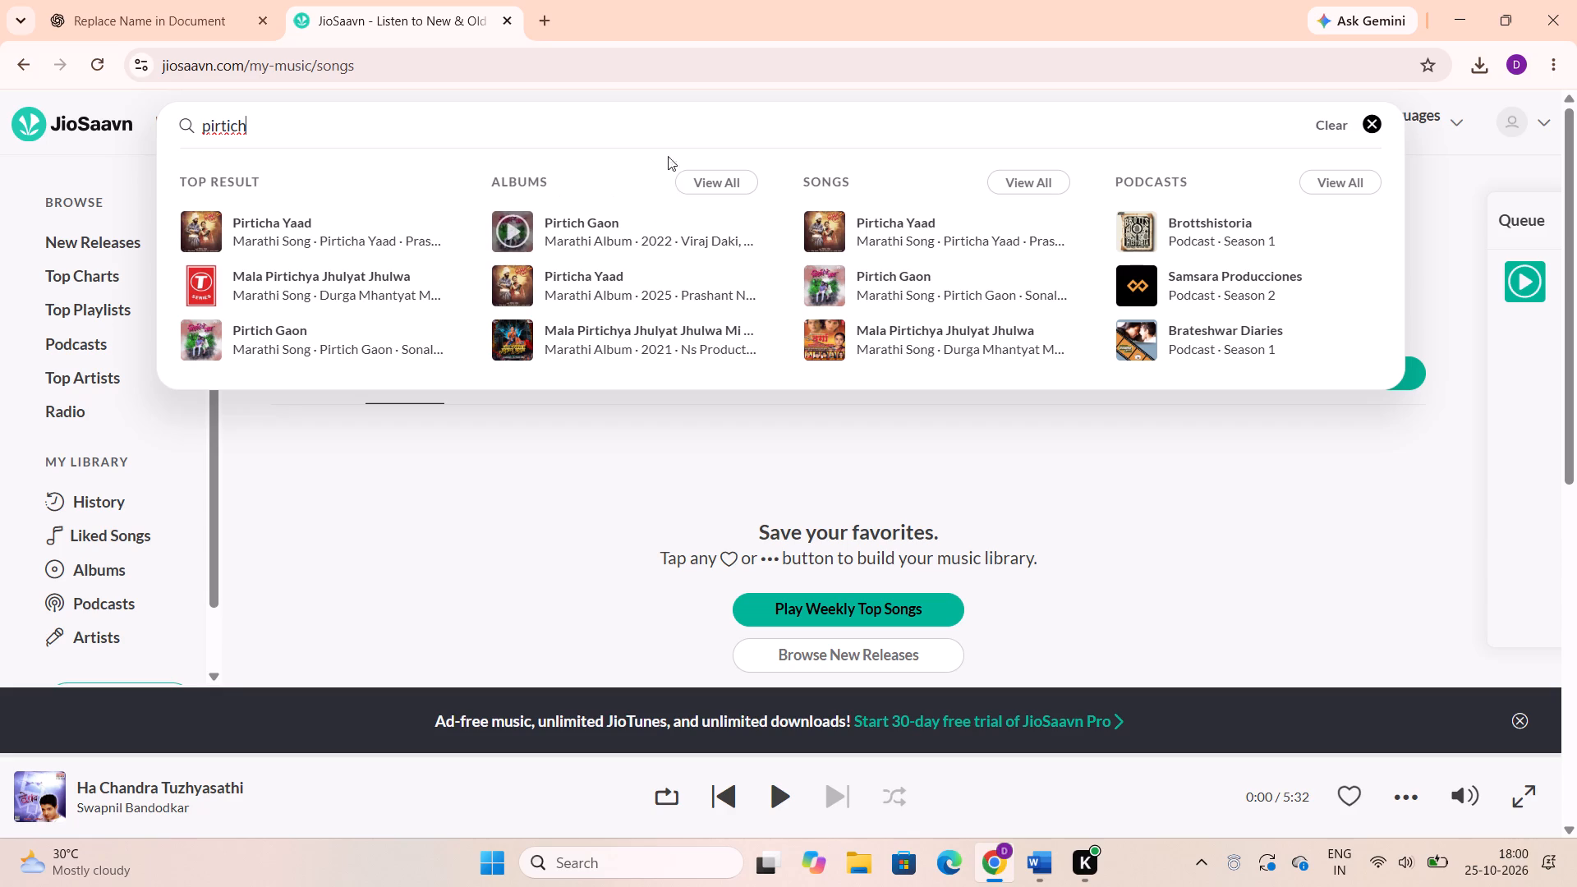
text(ya)
key(space)
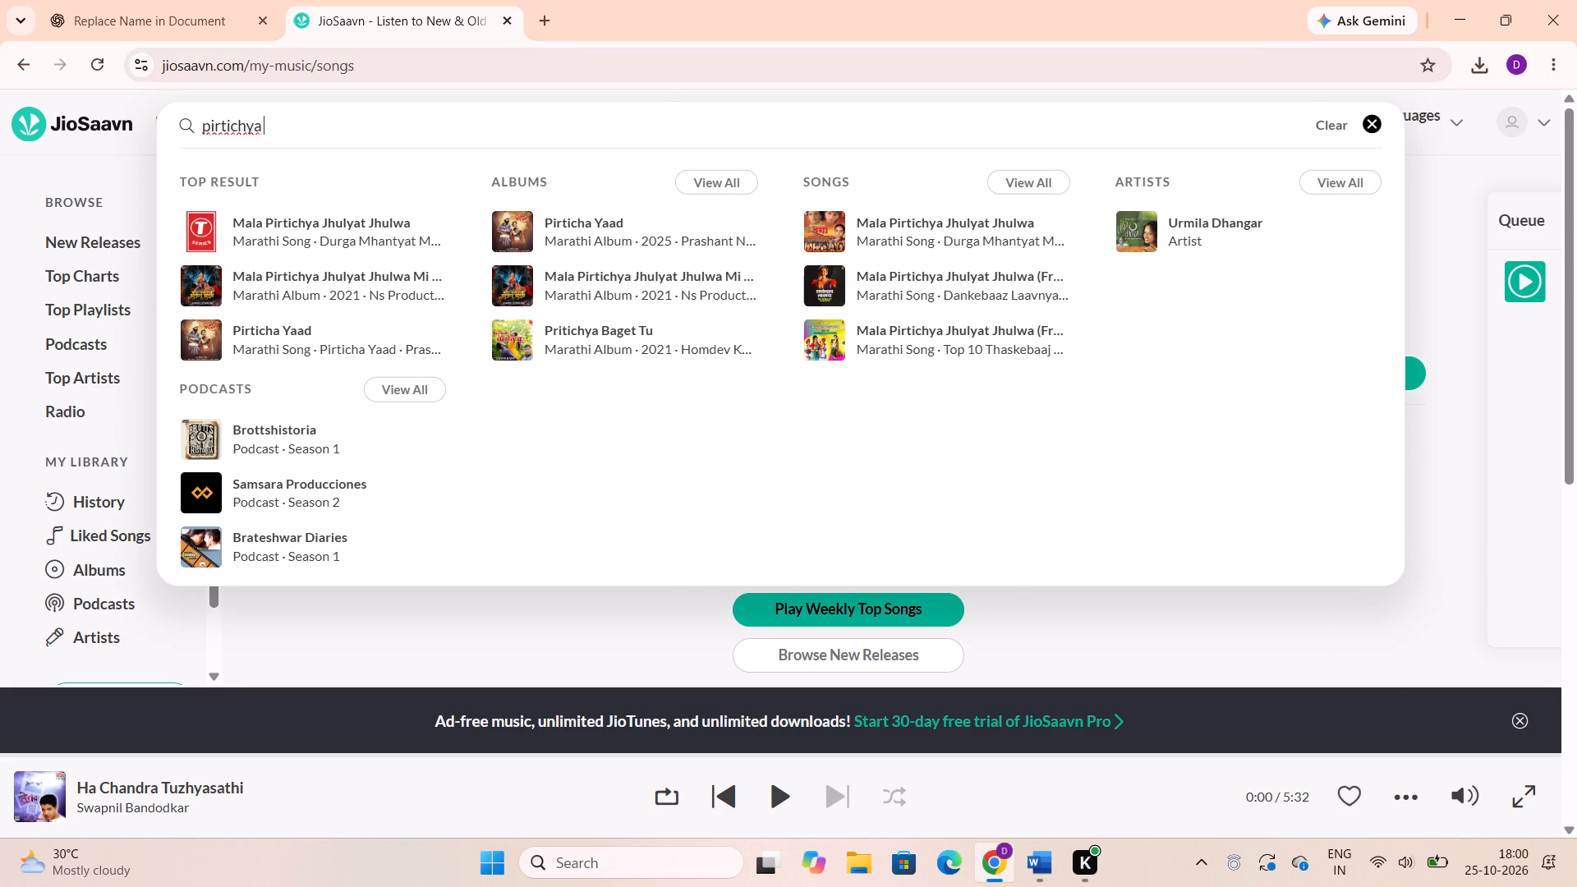
text(fadat)
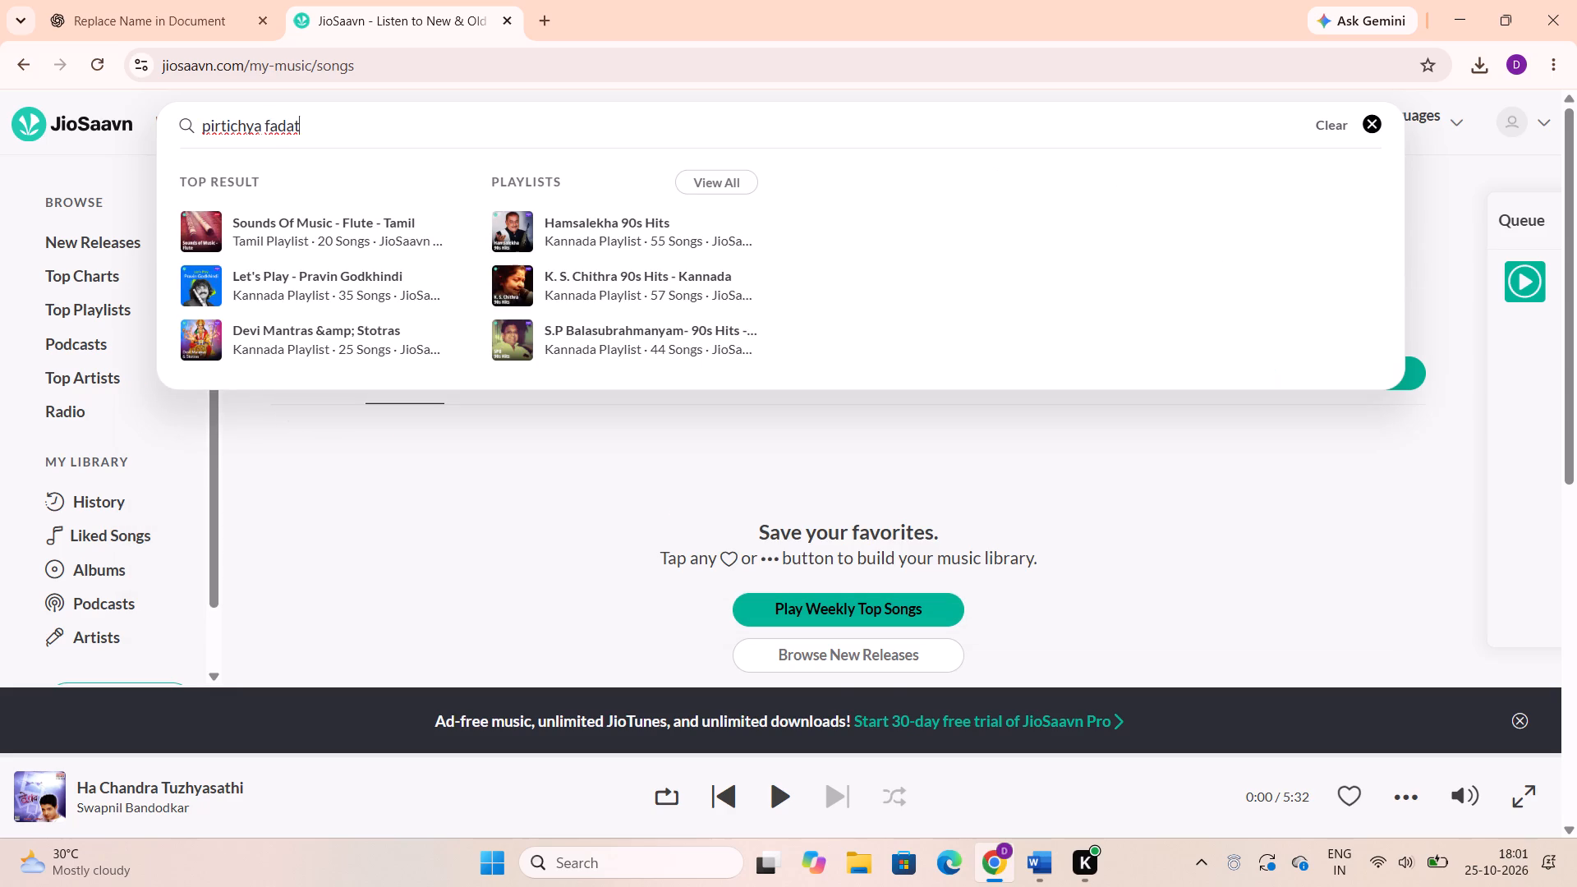
Clear the song search and search JioSaavn for "pirtichya" instead.
key(BackSpace)
key(BackSpace)
key(BackSpace)
key(BackSpace)
key(BackSpace)
key(BackSpace)
key(BackSpace)
key(BackSpace)
key(BackSpace)
key(BackSpace)
key(BackSpace)
key(BackSpace)
key(BackSpace)
key(BackSpace)
key(BackSpace)
key(BackSpace)
key(BackSpace)
key(BackSpace)
key(BackSpace)
key(BackSpace)
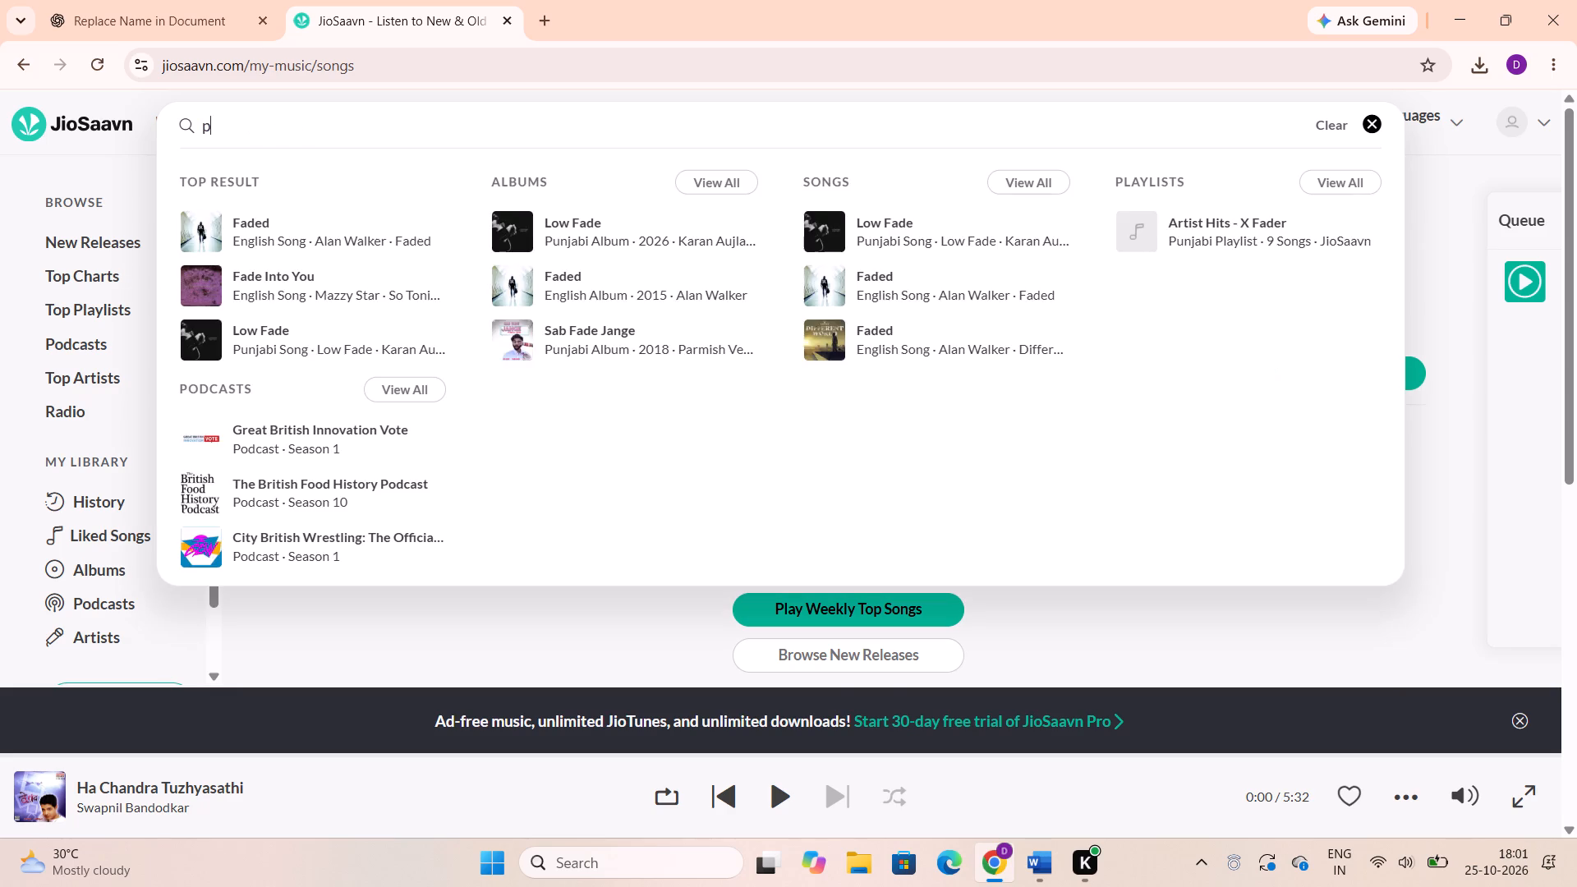
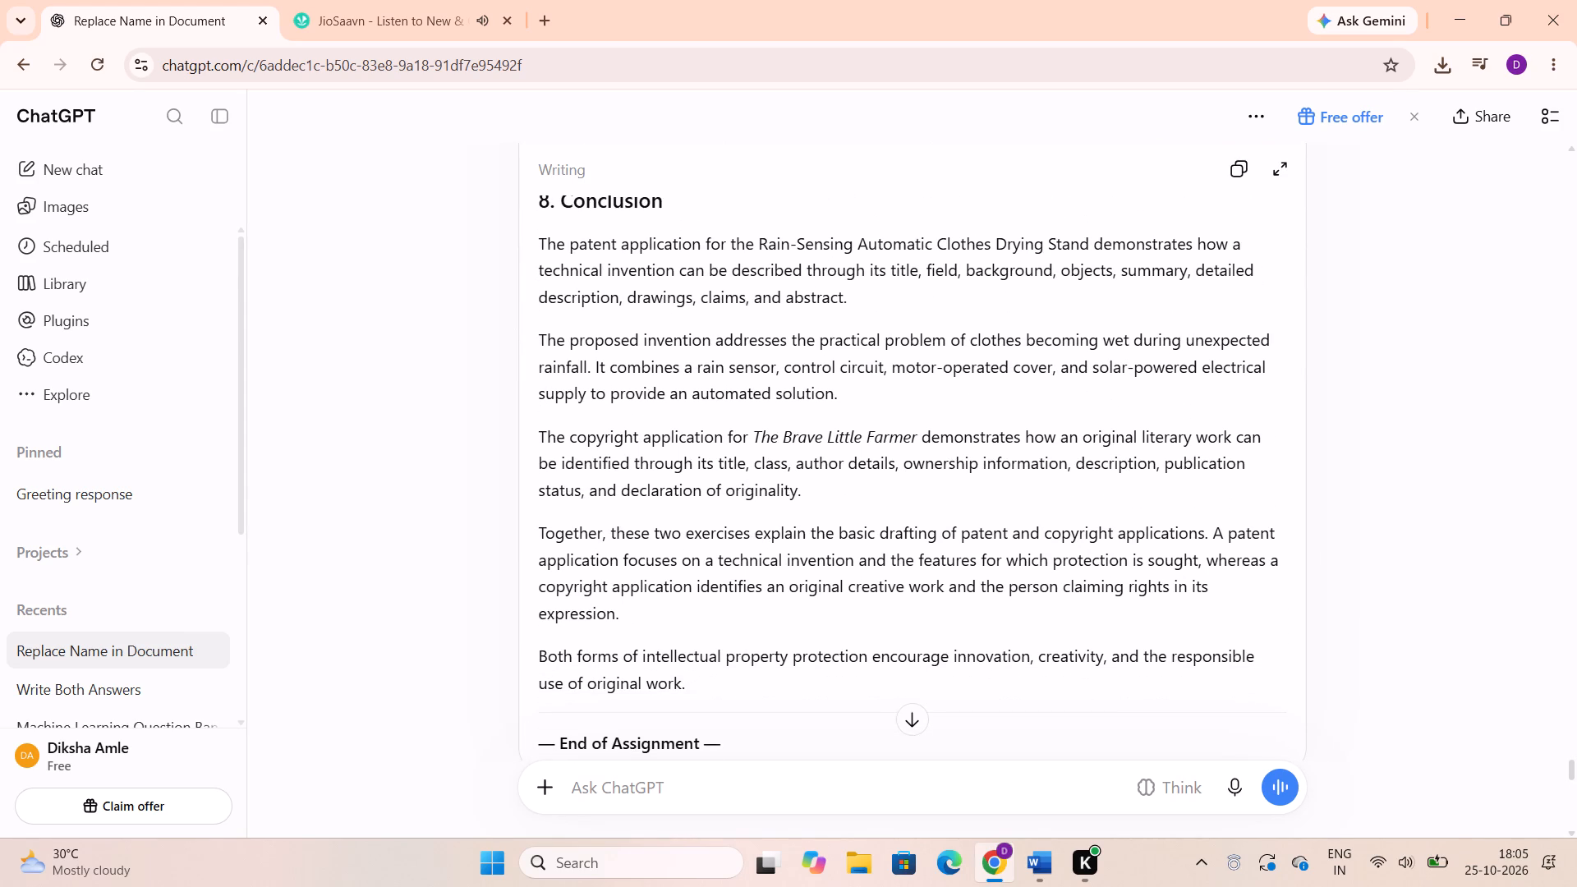
drag(553, 197, 750, 658)
scroll(625, 400, up, 1)
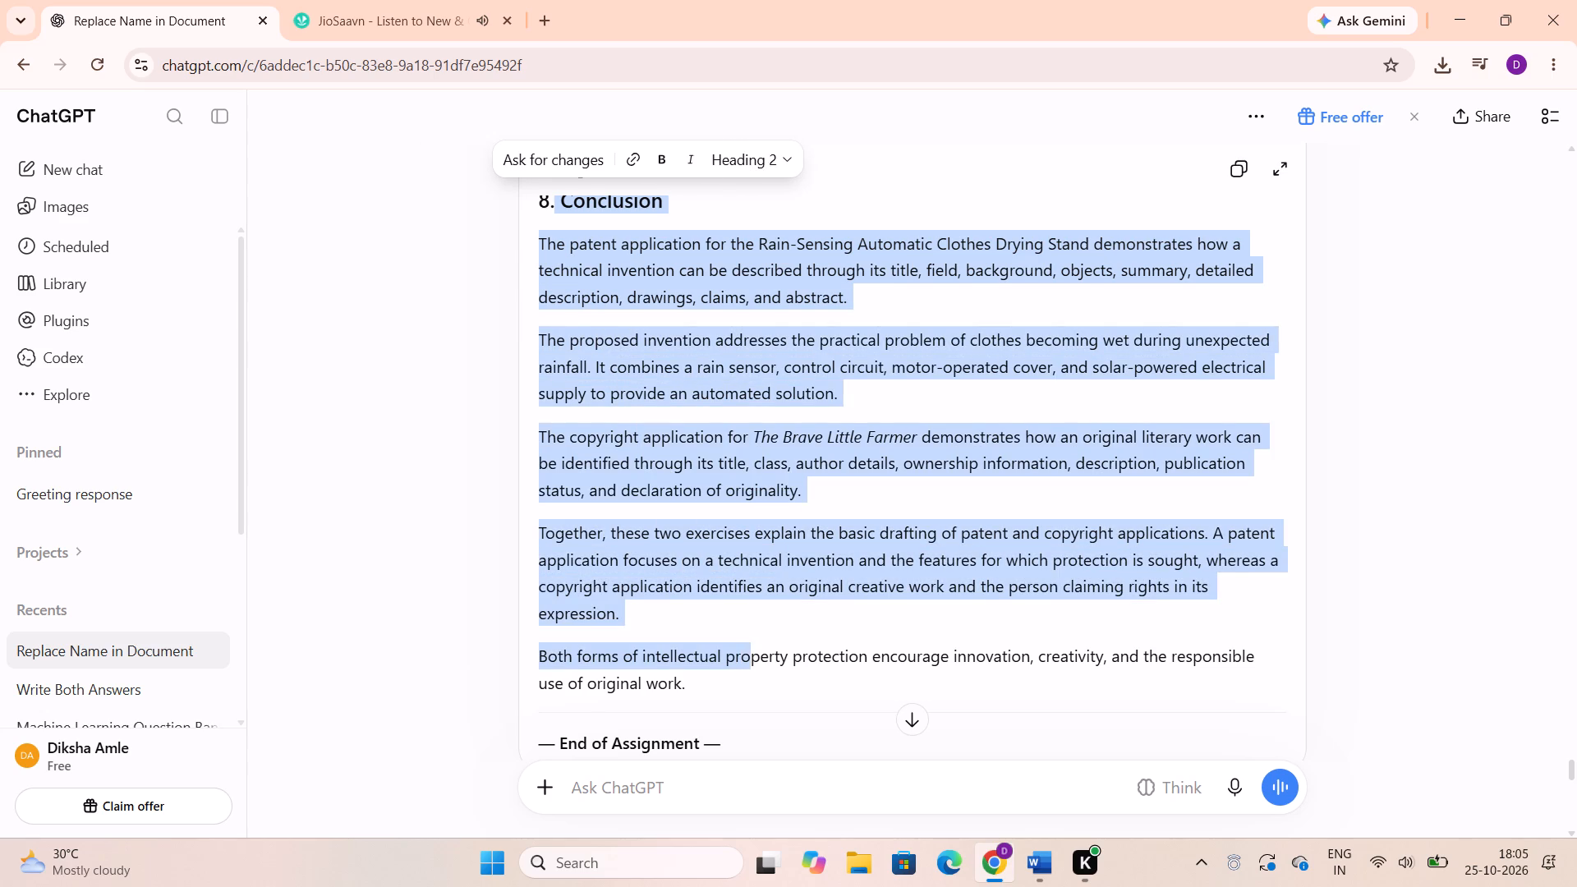
drag(750, 658, 750, 679)
key(ctrl+c)
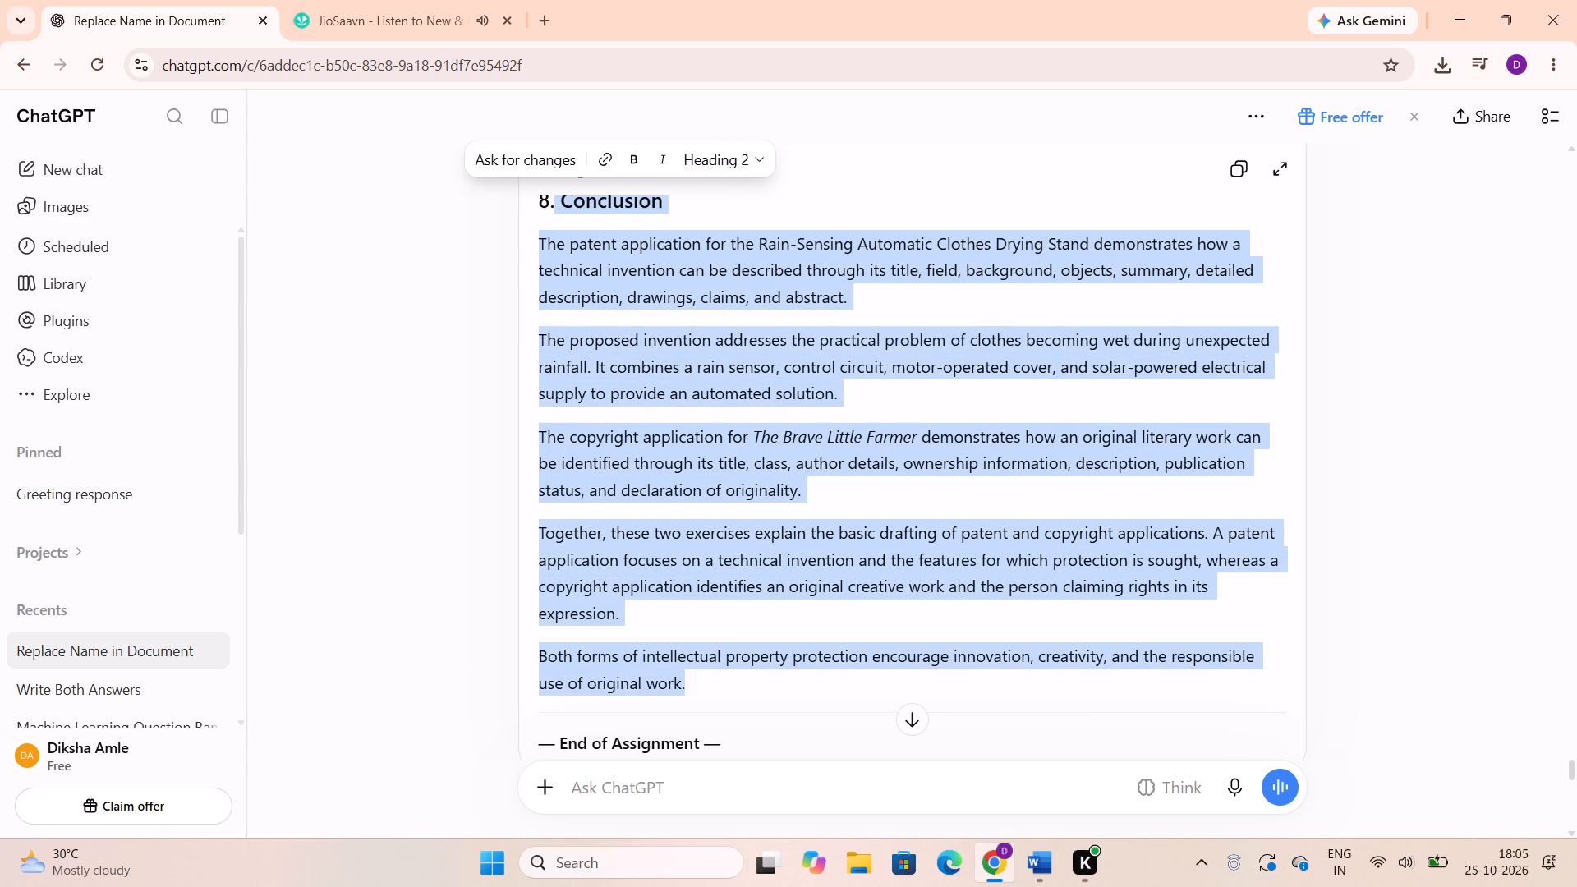
Switch to Word and paste the copied Conclusion heading and its five paragraphs above "End of Assignment".
click(1057, 886)
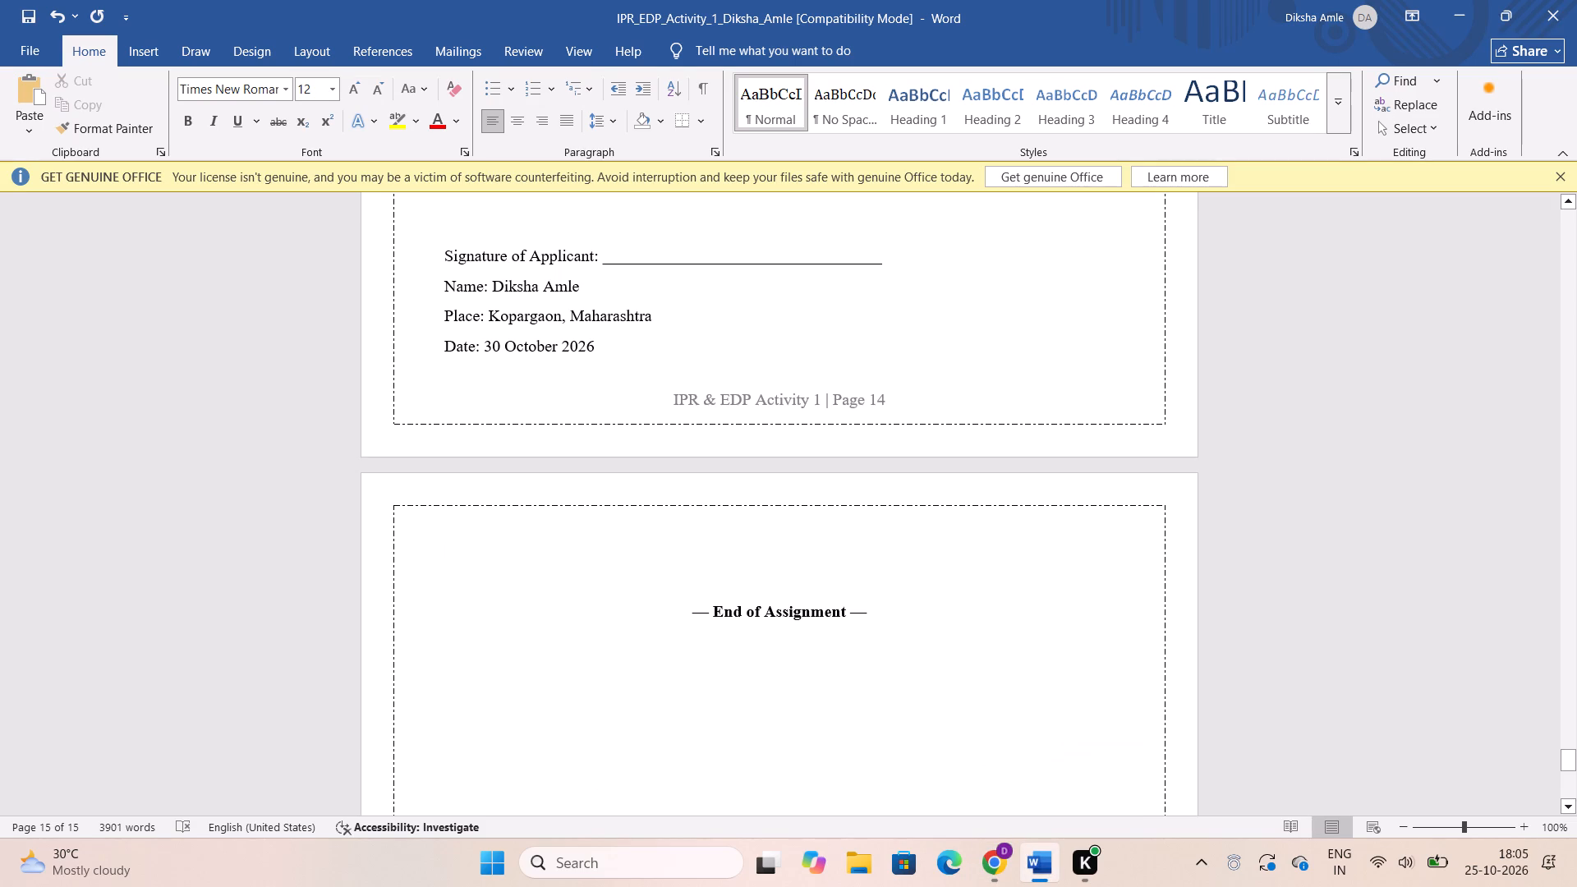
key(ctrl+v)
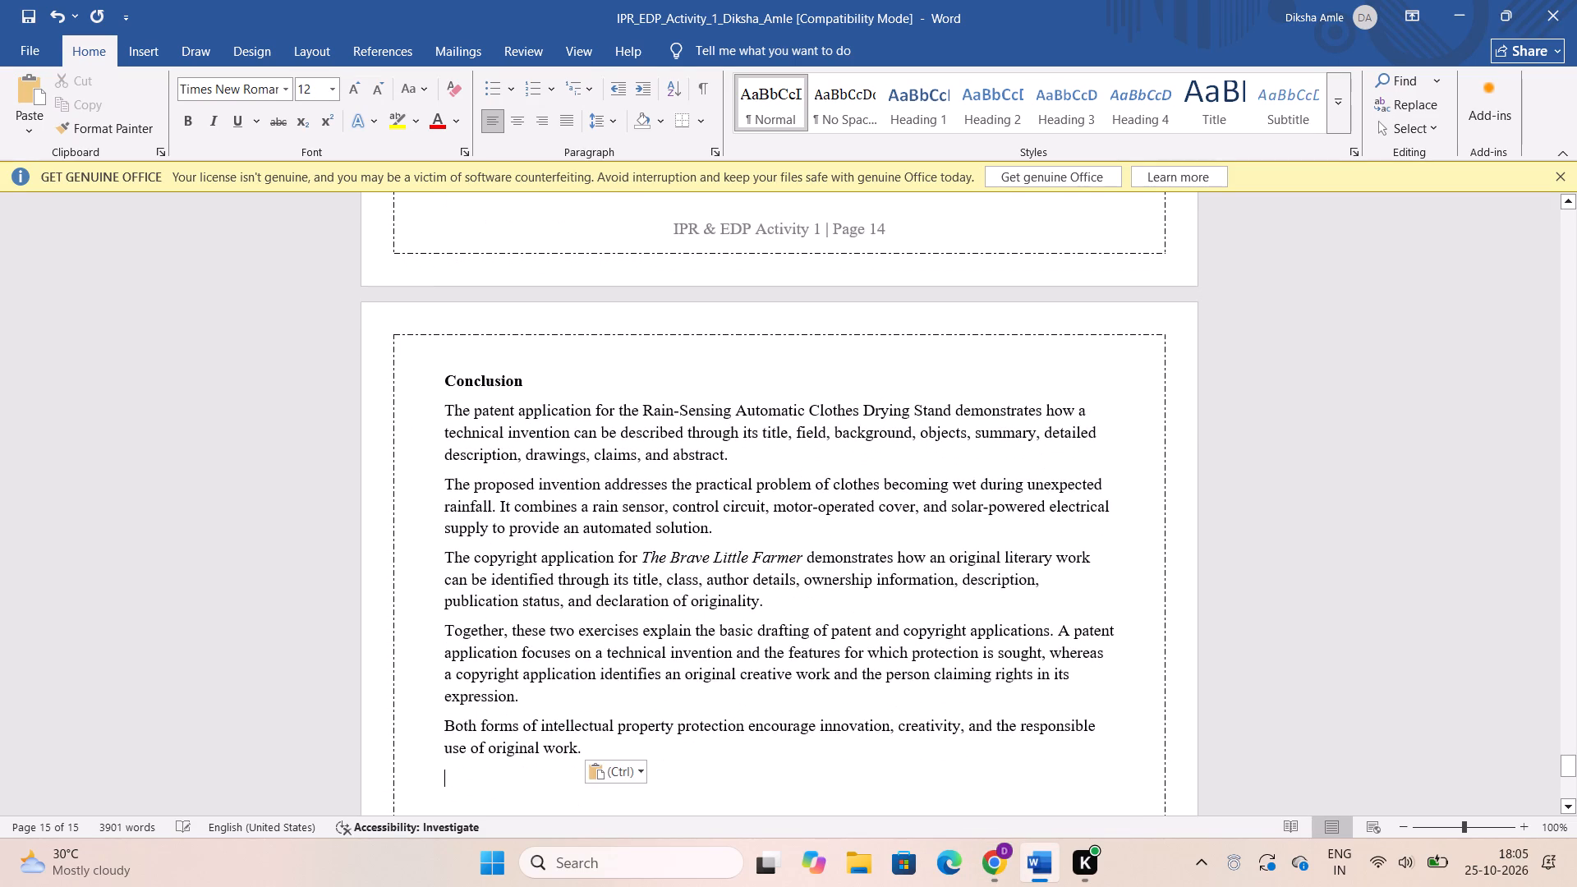
Apply the Heading 3 style to the pasted "Conclusion" heading.
click(438, 375)
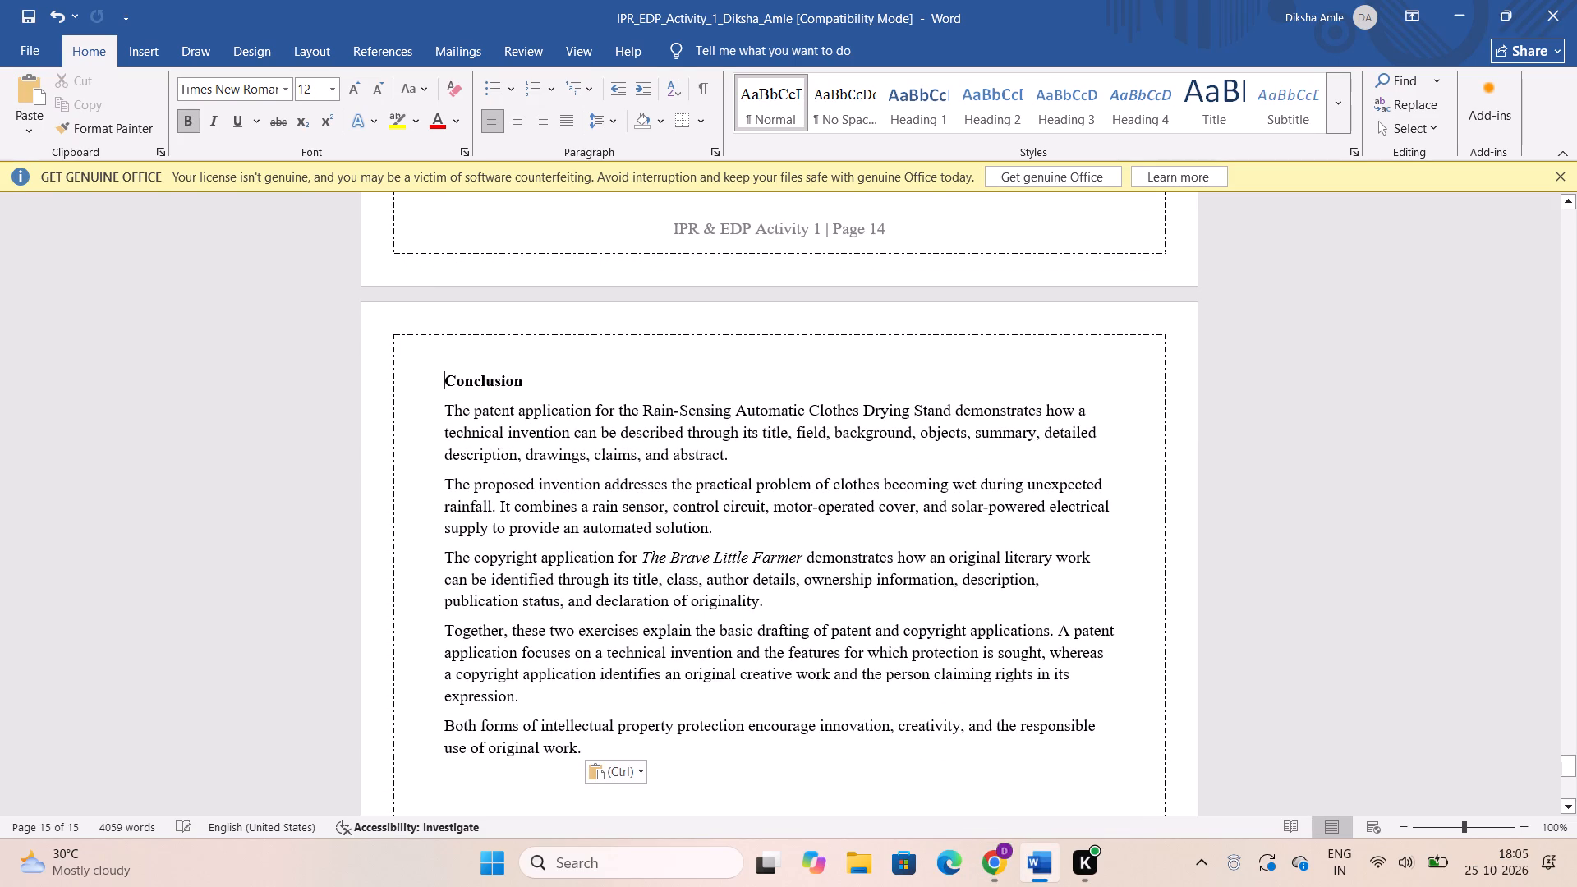
drag(438, 375, 538, 378)
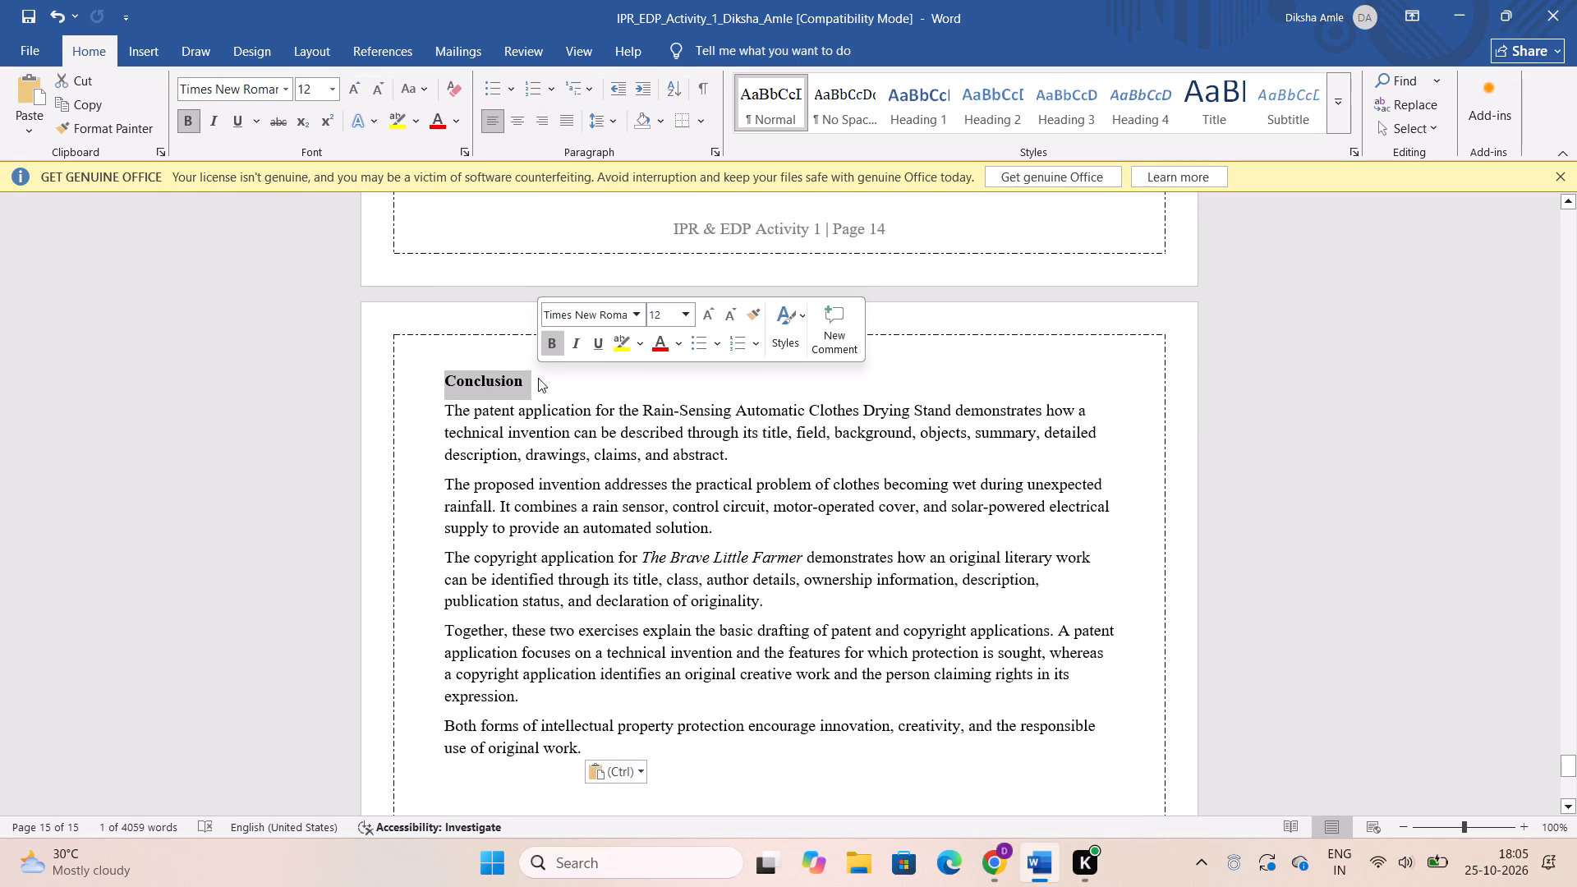
click(788, 322)
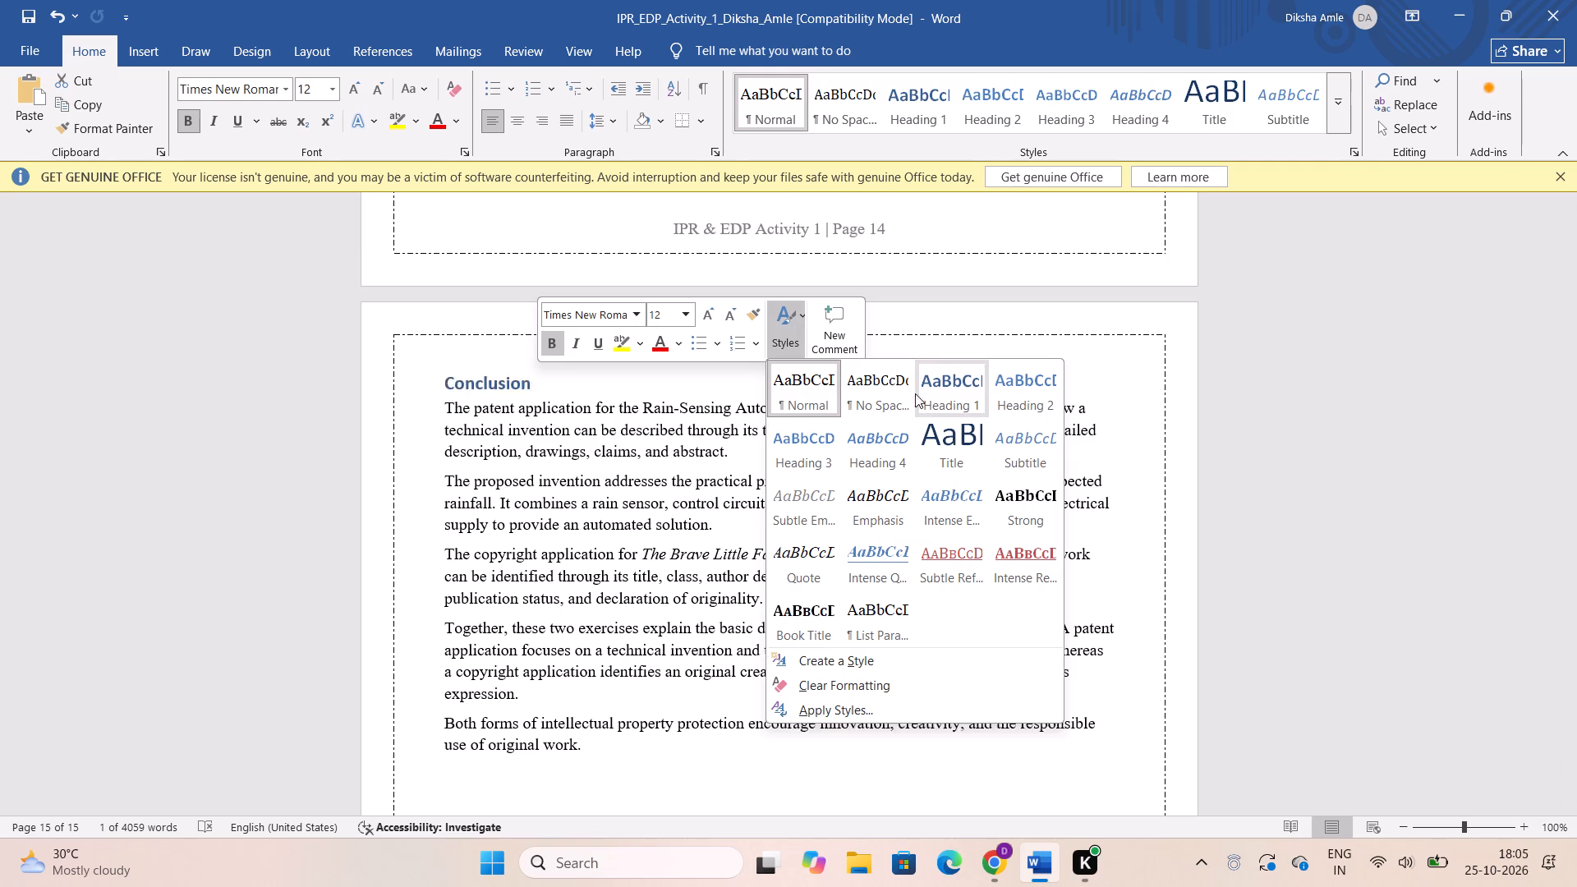
click(802, 438)
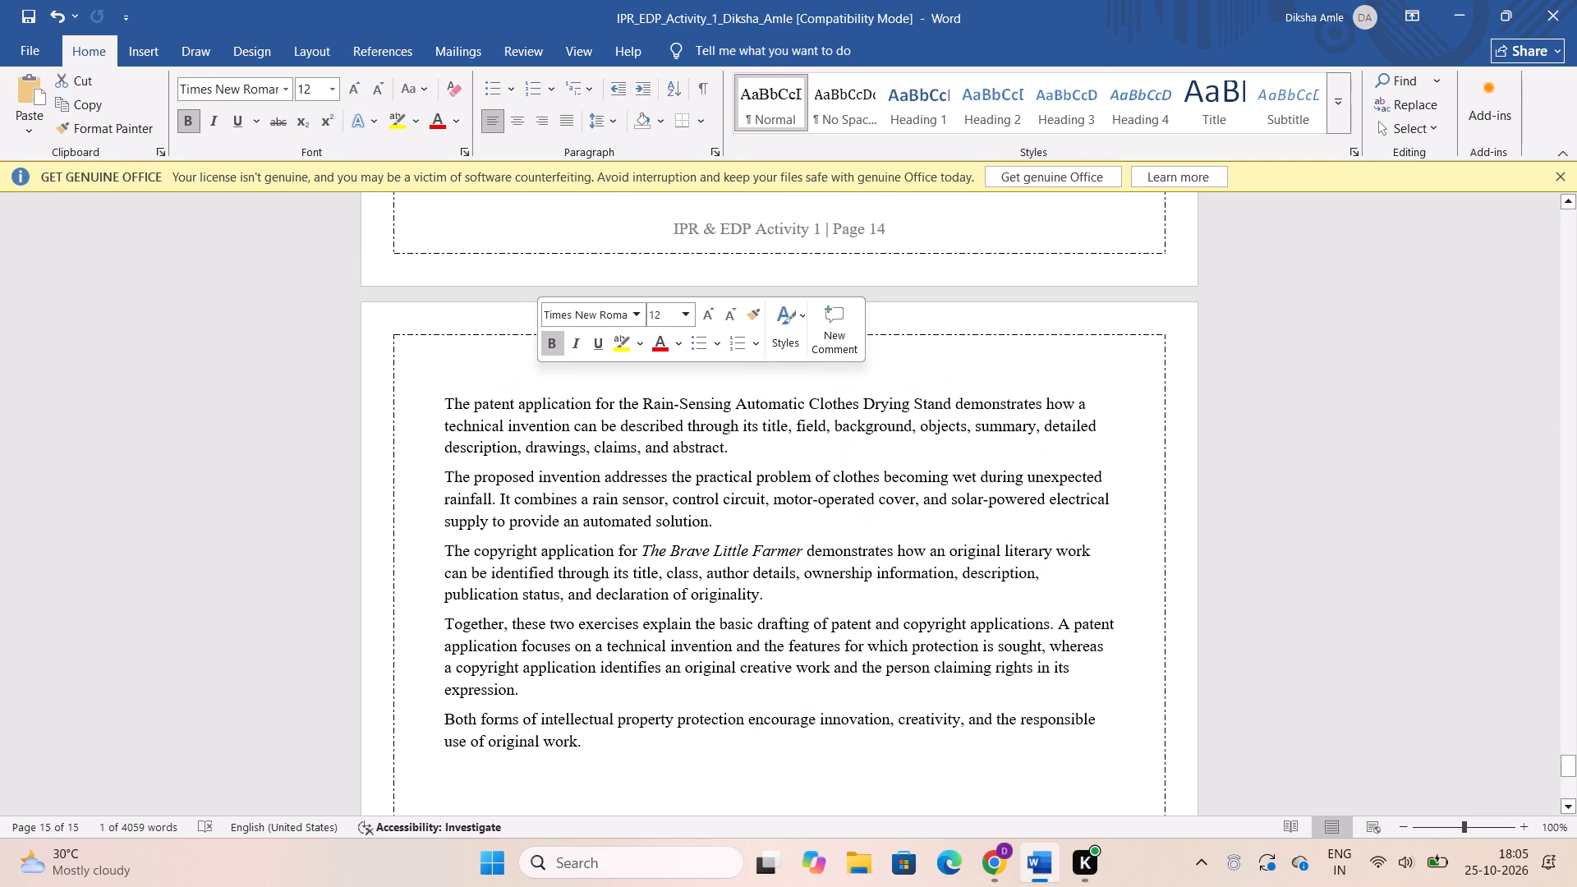
click(726, 478)
Format all Q2 text, from the first Assumptions item to just above "End of Assignment", with 1.5 line spacing and justified alignment.
scroll(726, 478, down, 3)
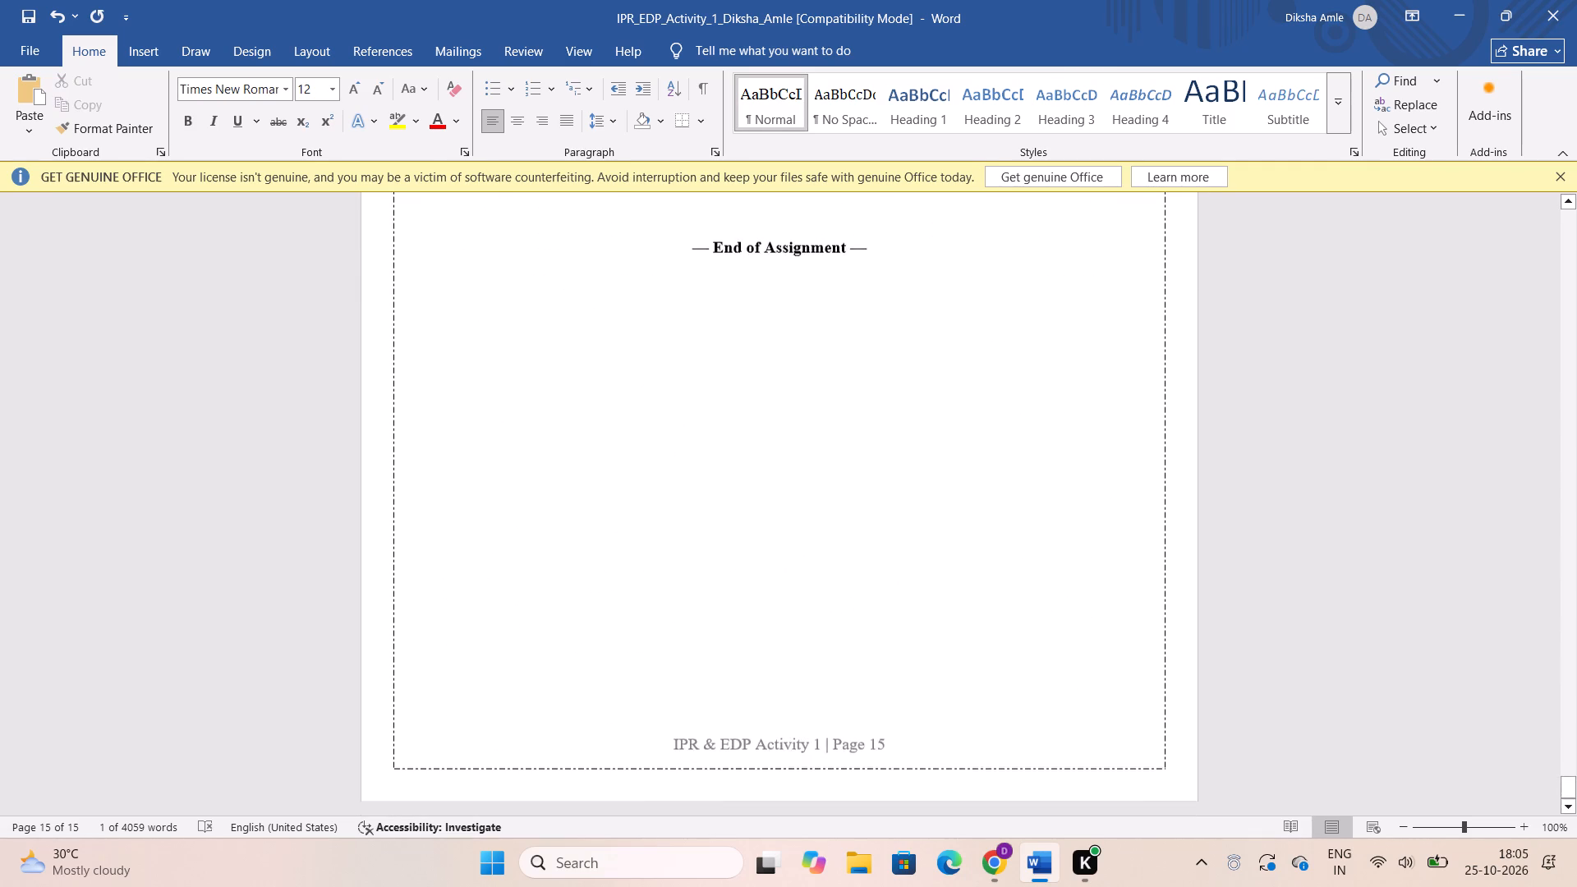
scroll(726, 478, up, 5)
scroll(726, 478, down, 6)
scroll(726, 478, up, 7)
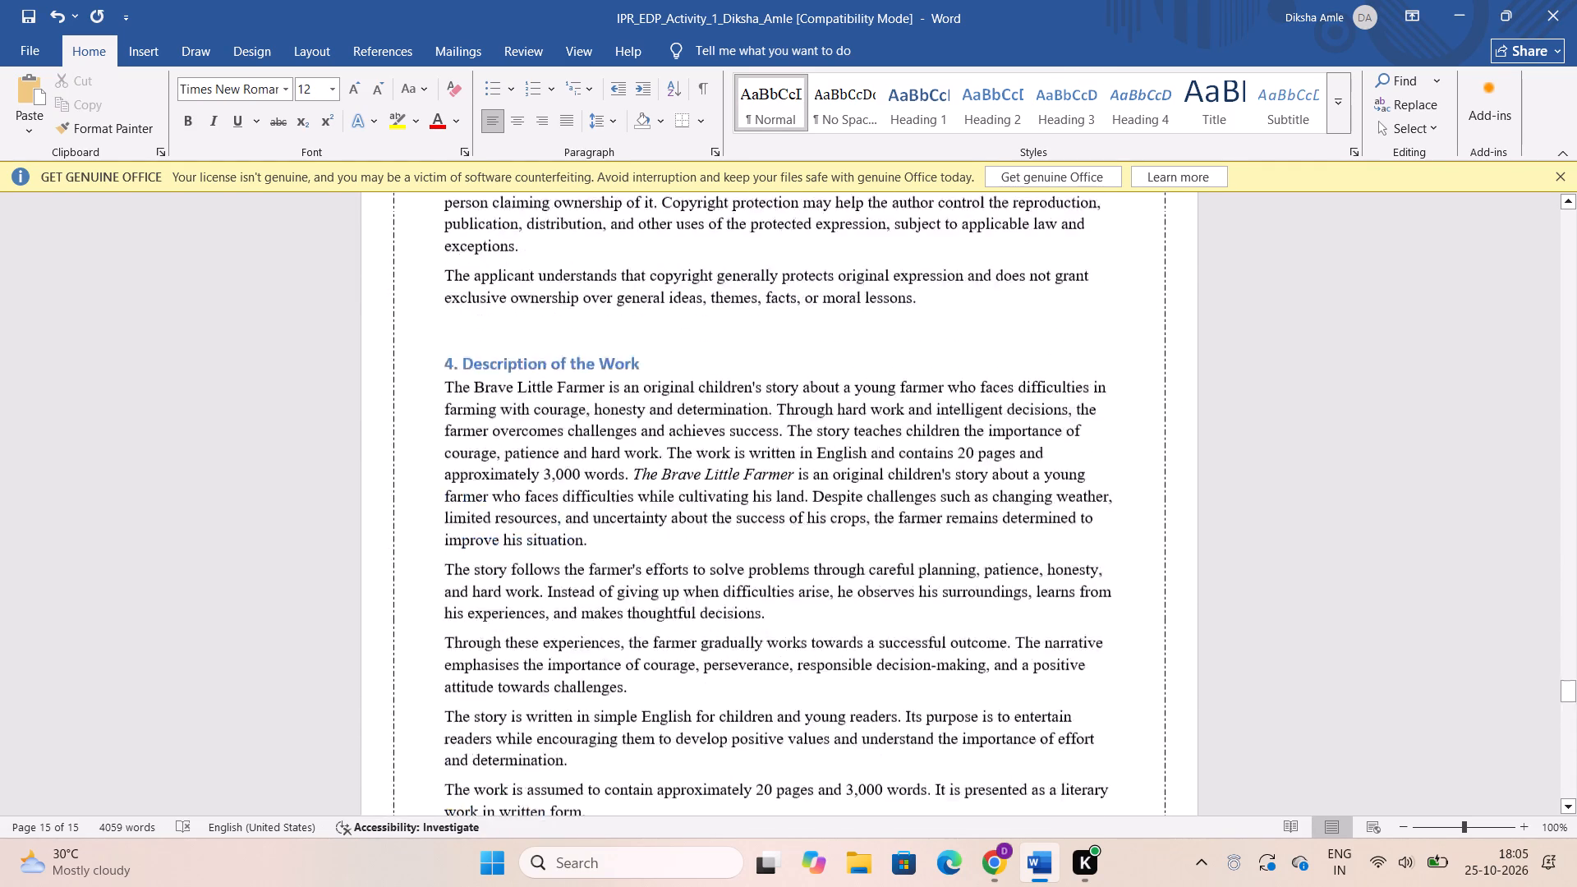
scroll(726, 478, up, 15)
scroll(726, 478, up, 10)
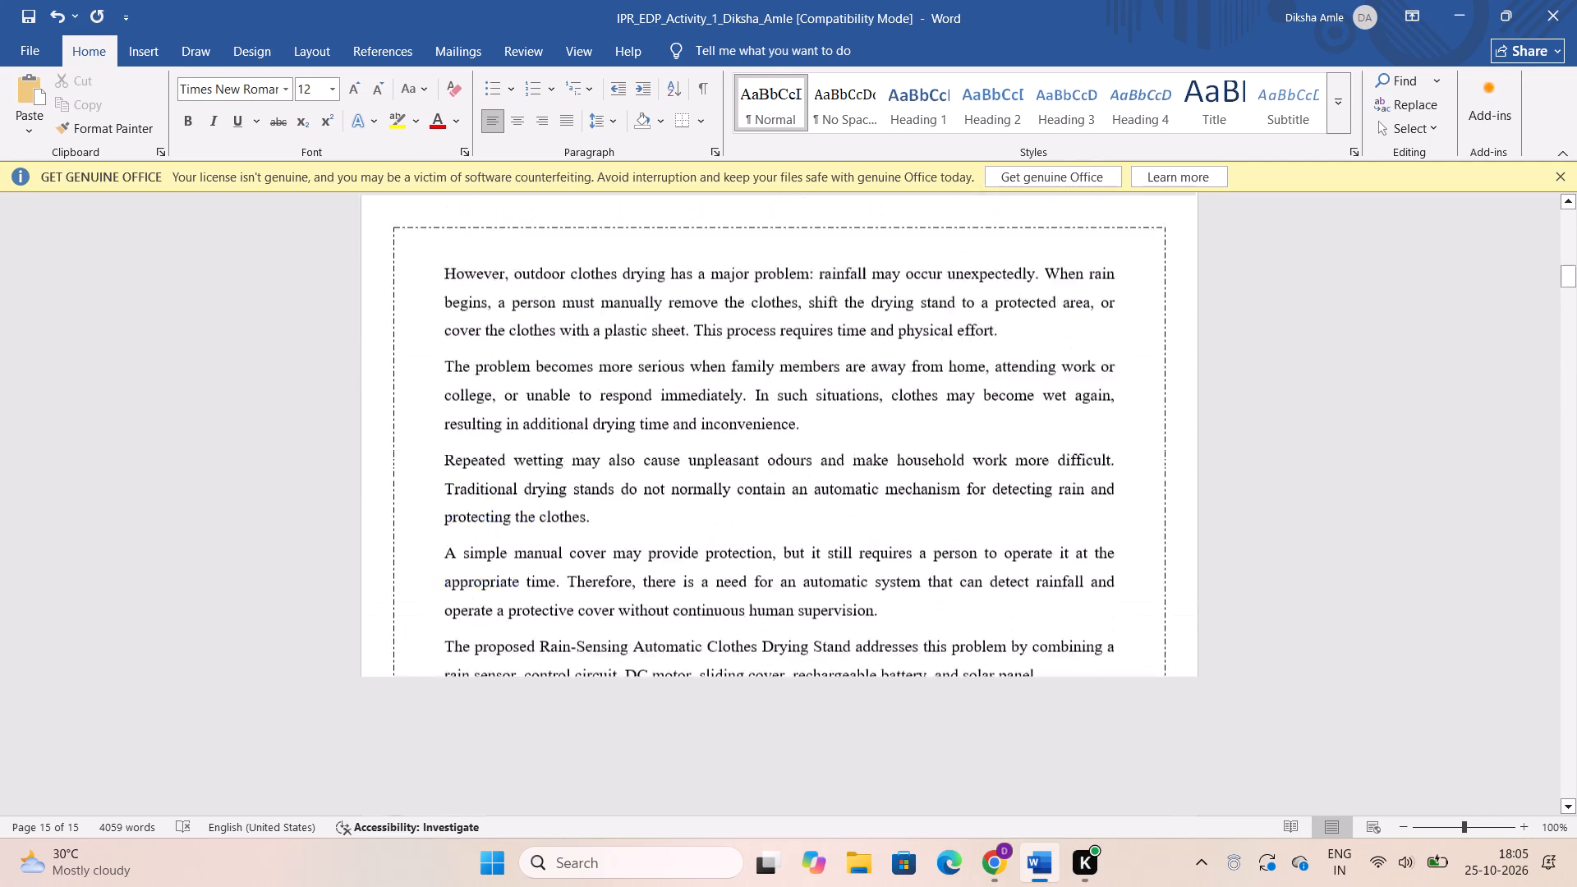
scroll(726, 478, up, 4)
scroll(726, 478, down, 8)
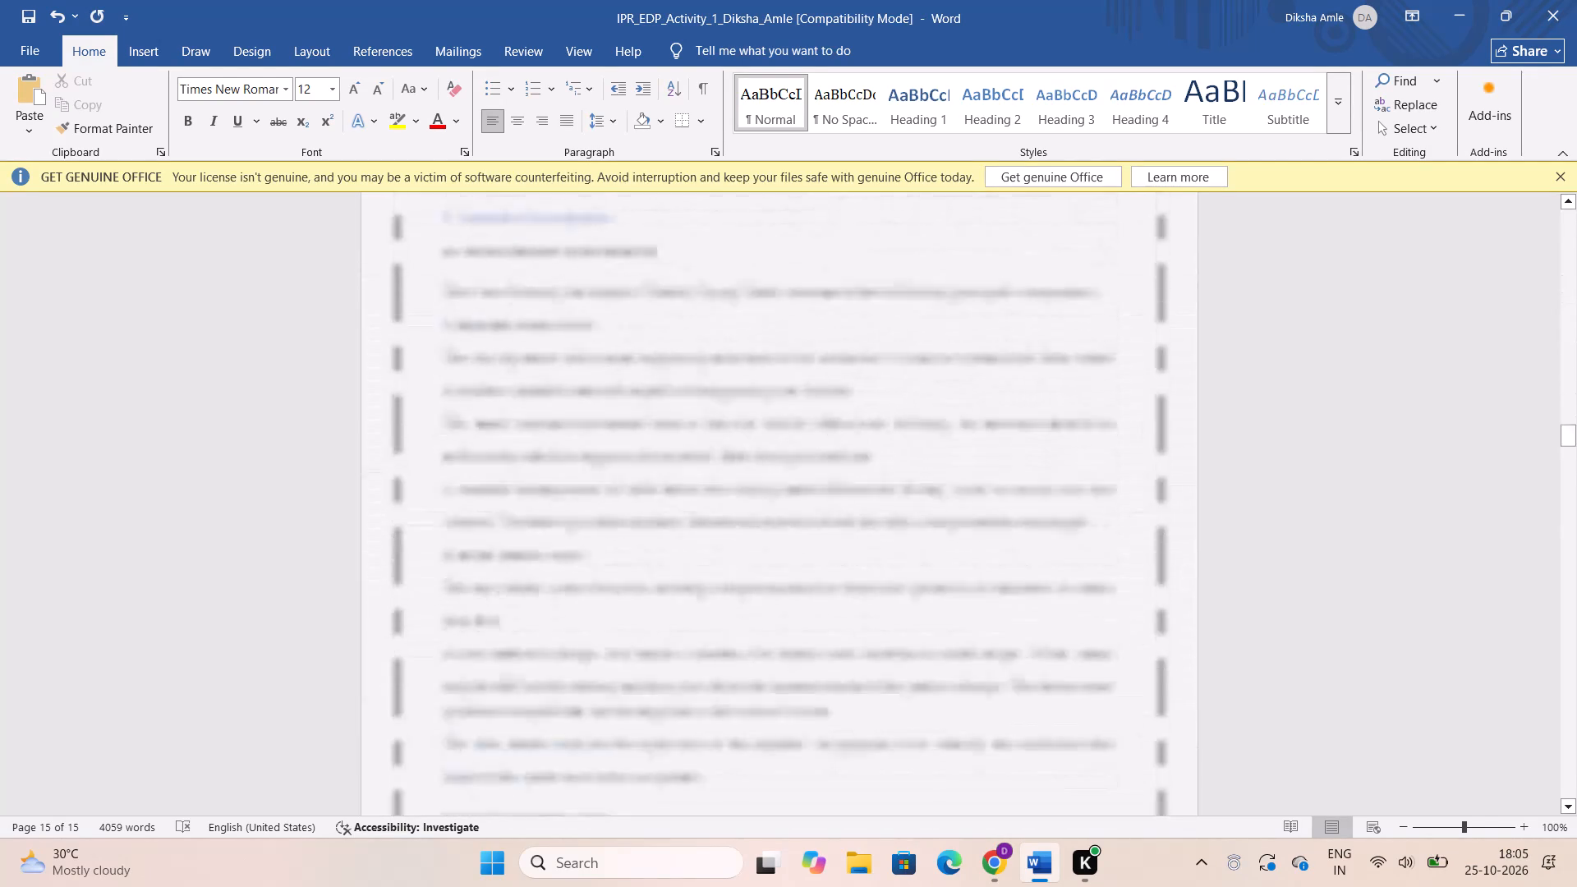
scroll(726, 478, down, 7)
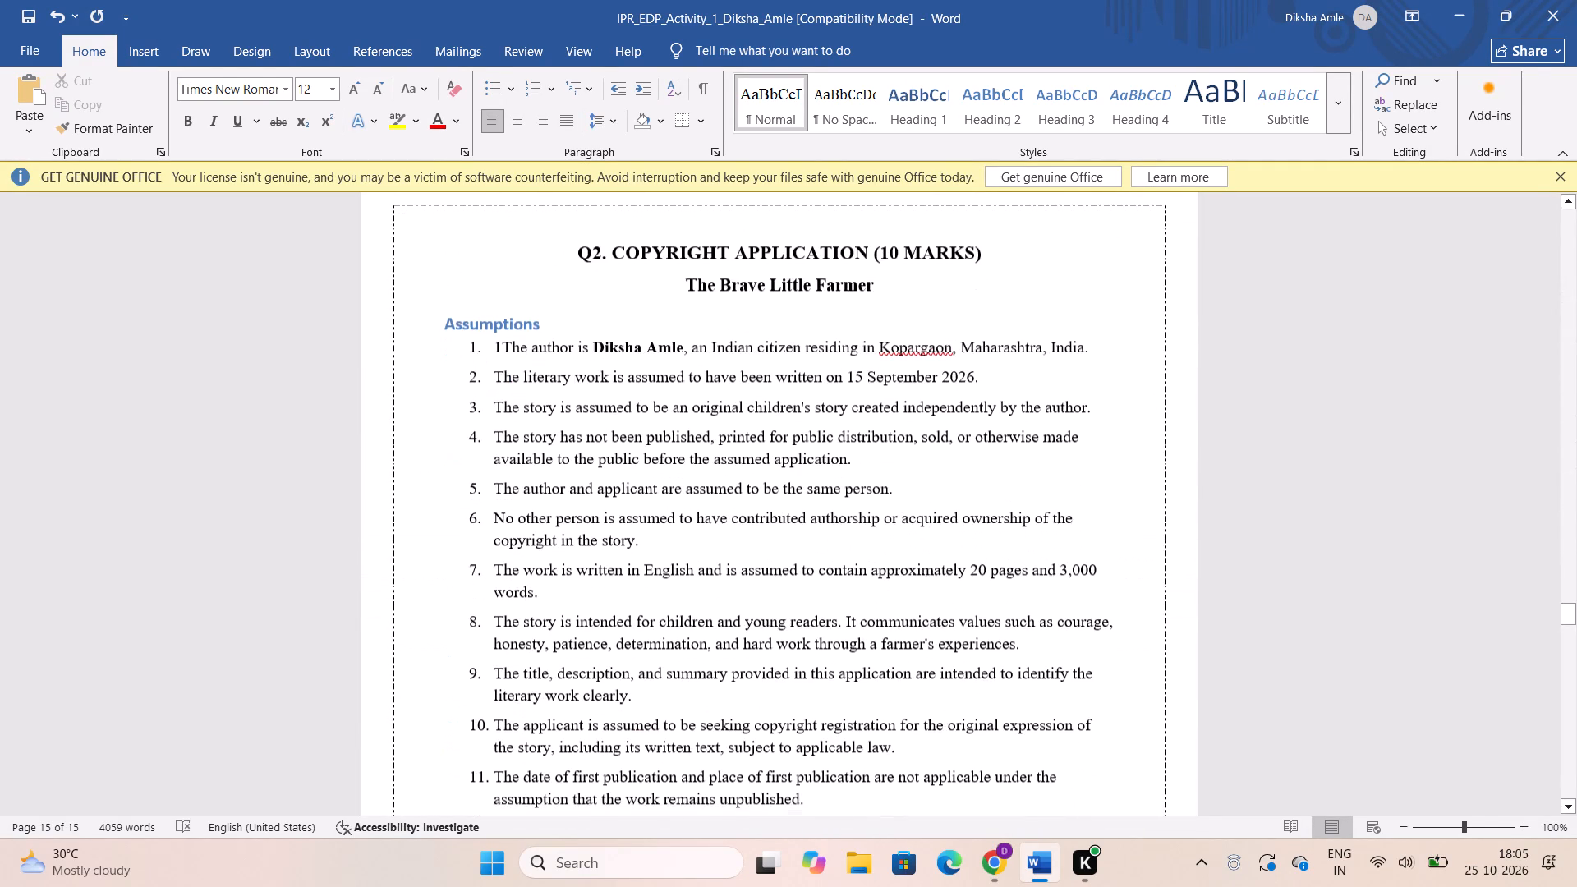
click(481, 342)
key(shift+Down)
key(shift+Down)
key(shift+Down)
key(shift+Down)
key(shift+Down)
key(shift+Down)
key(shift+Down)
key(shift+Down)
key(shift+Down)
key(shift+Down)
key(shift+Down)
key(shift+Down)
key(shift+Down)
key(shift+Down)
key(shift+Down)
key(shift+Down)
key(shift+Down)
key(shift+Down)
key(shift+Down)
key(shift+Down)
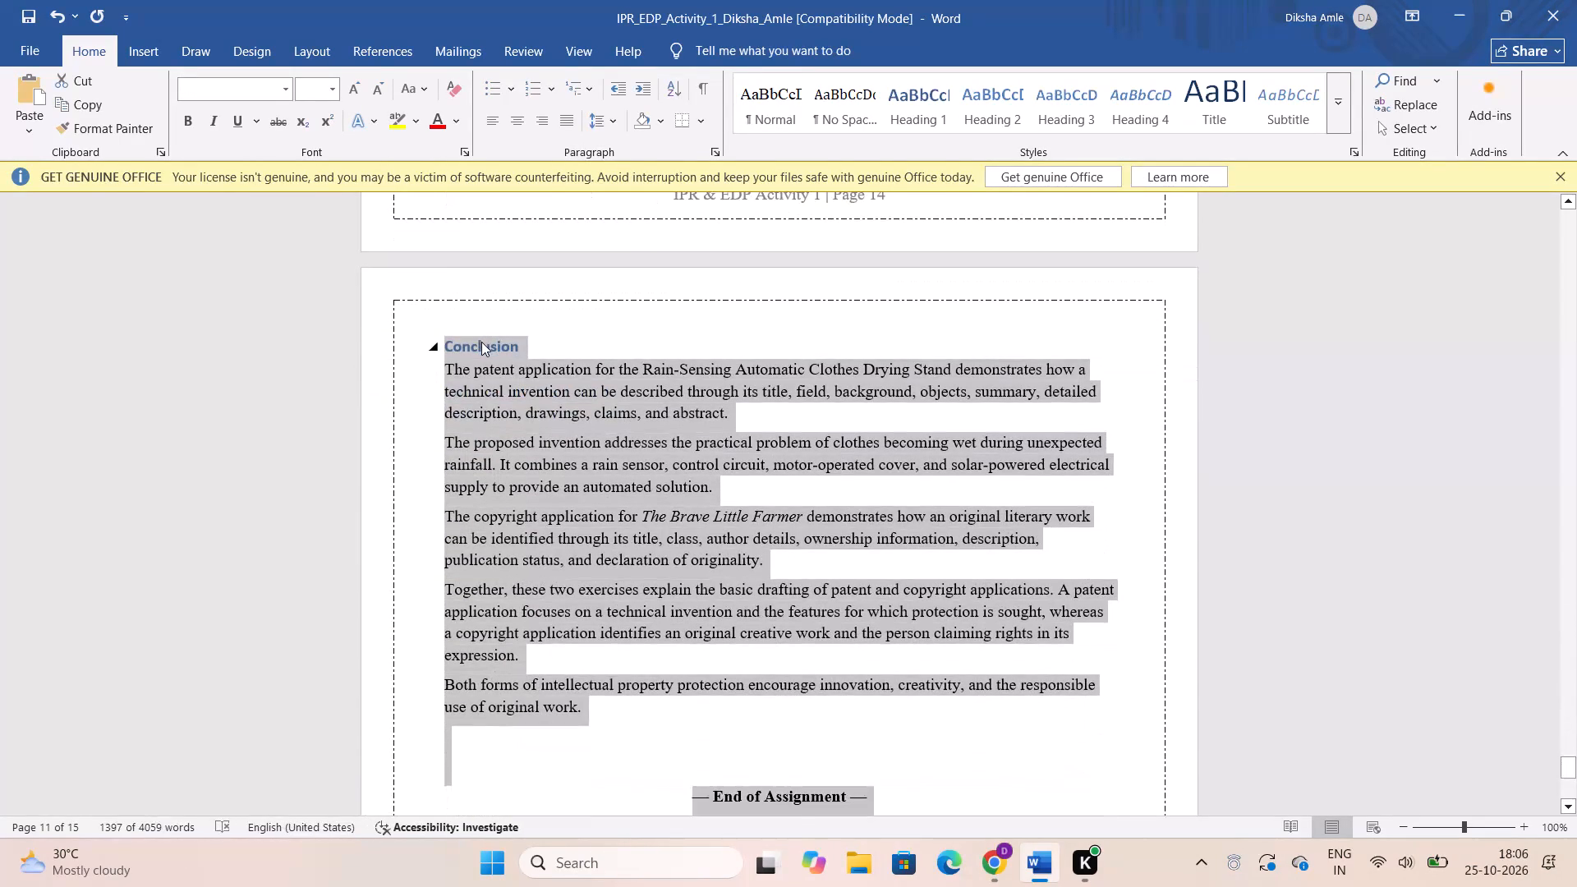
key(shift+Up)
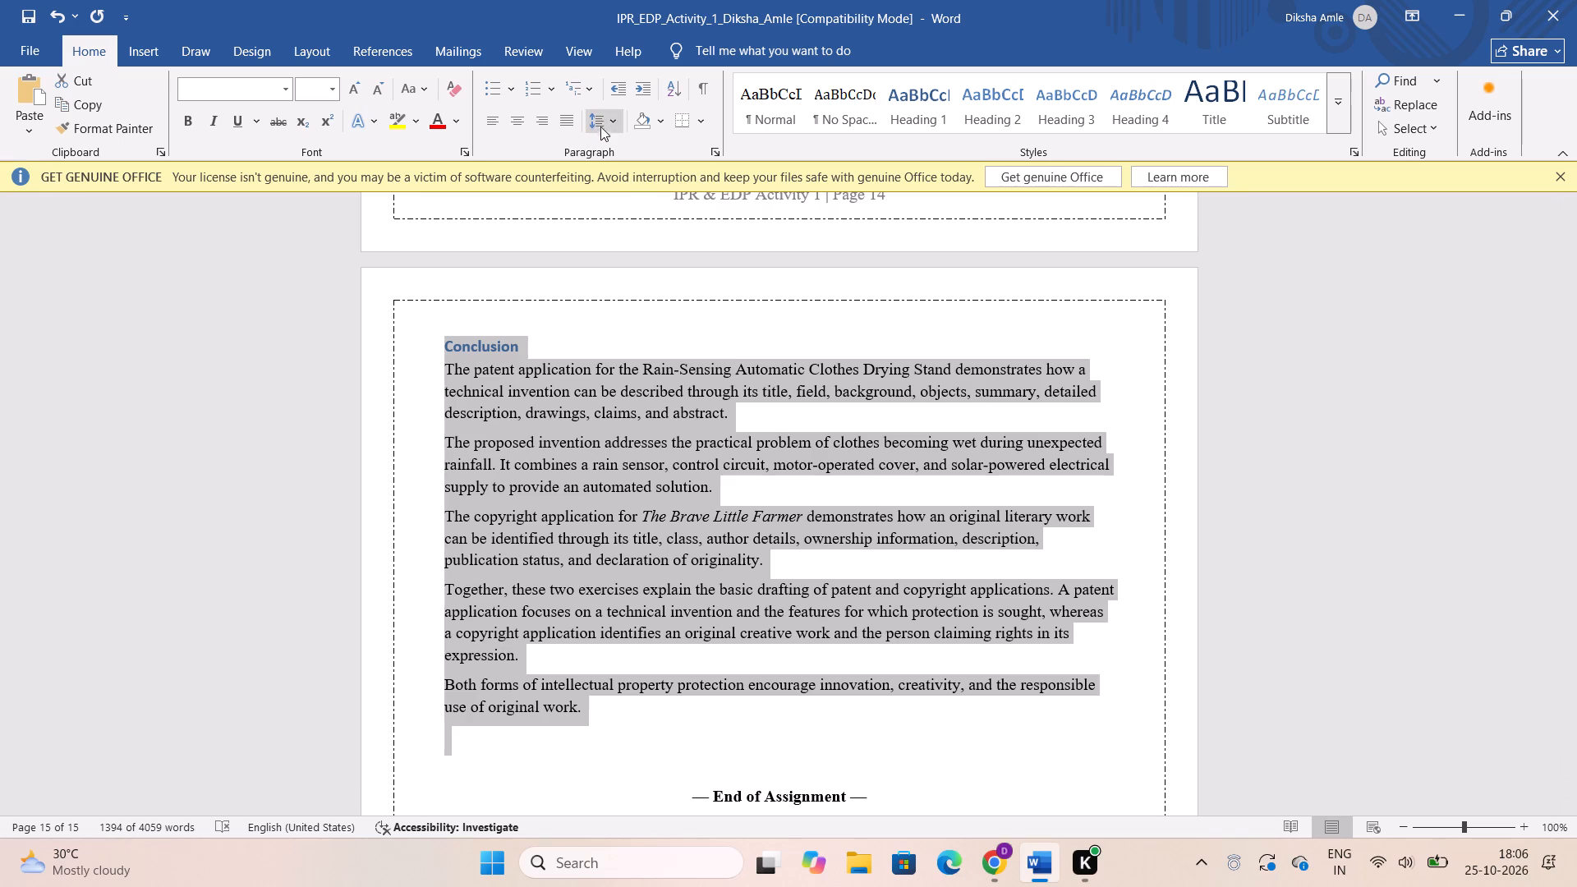
click(605, 122)
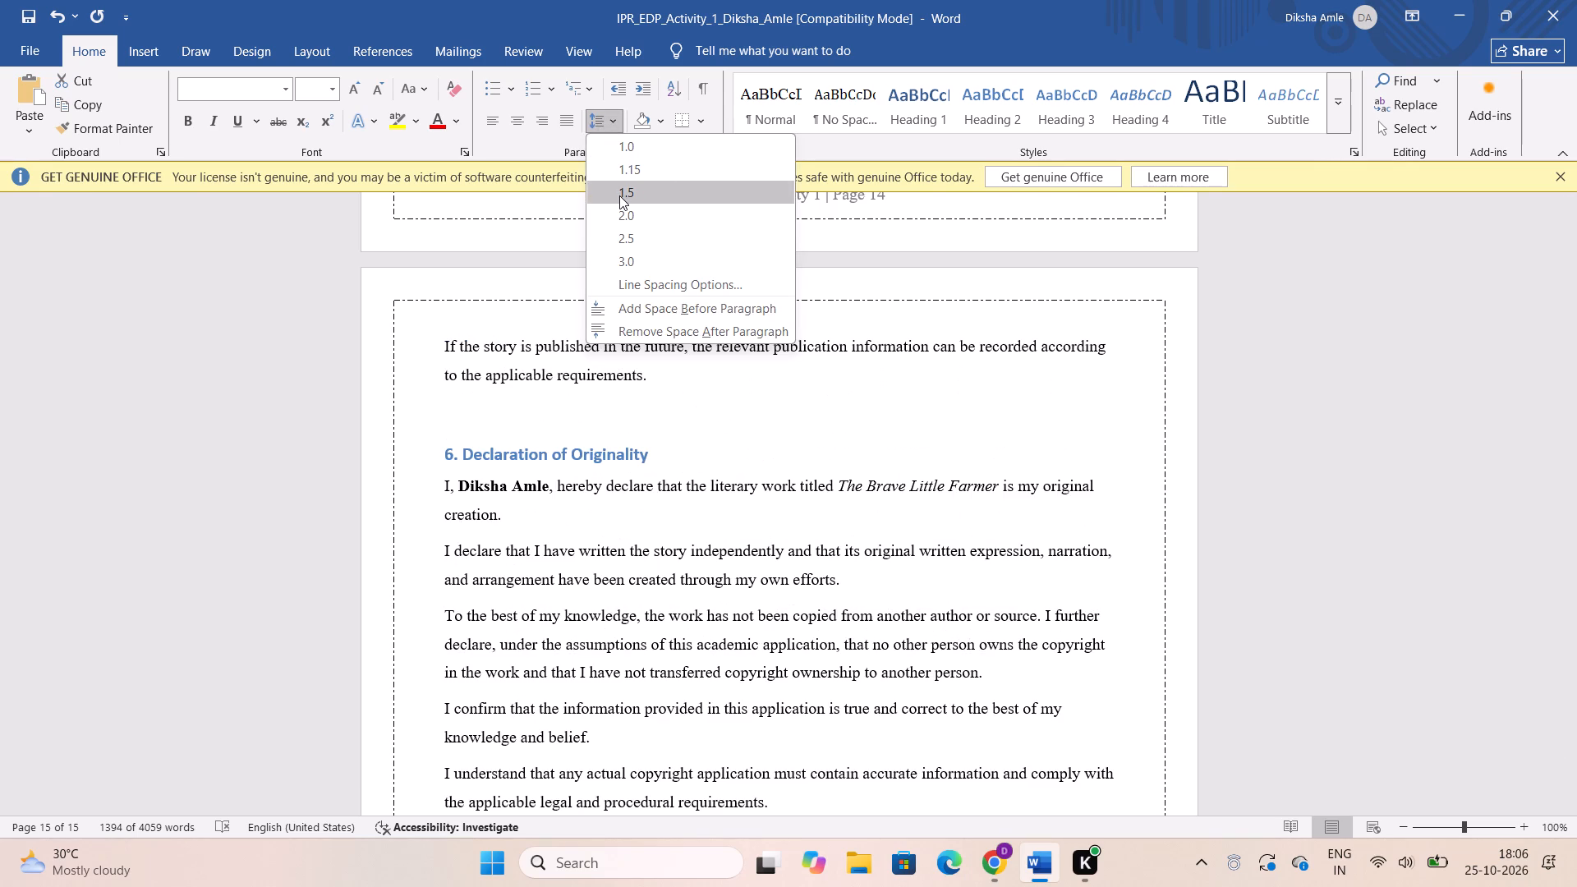
click(619, 195)
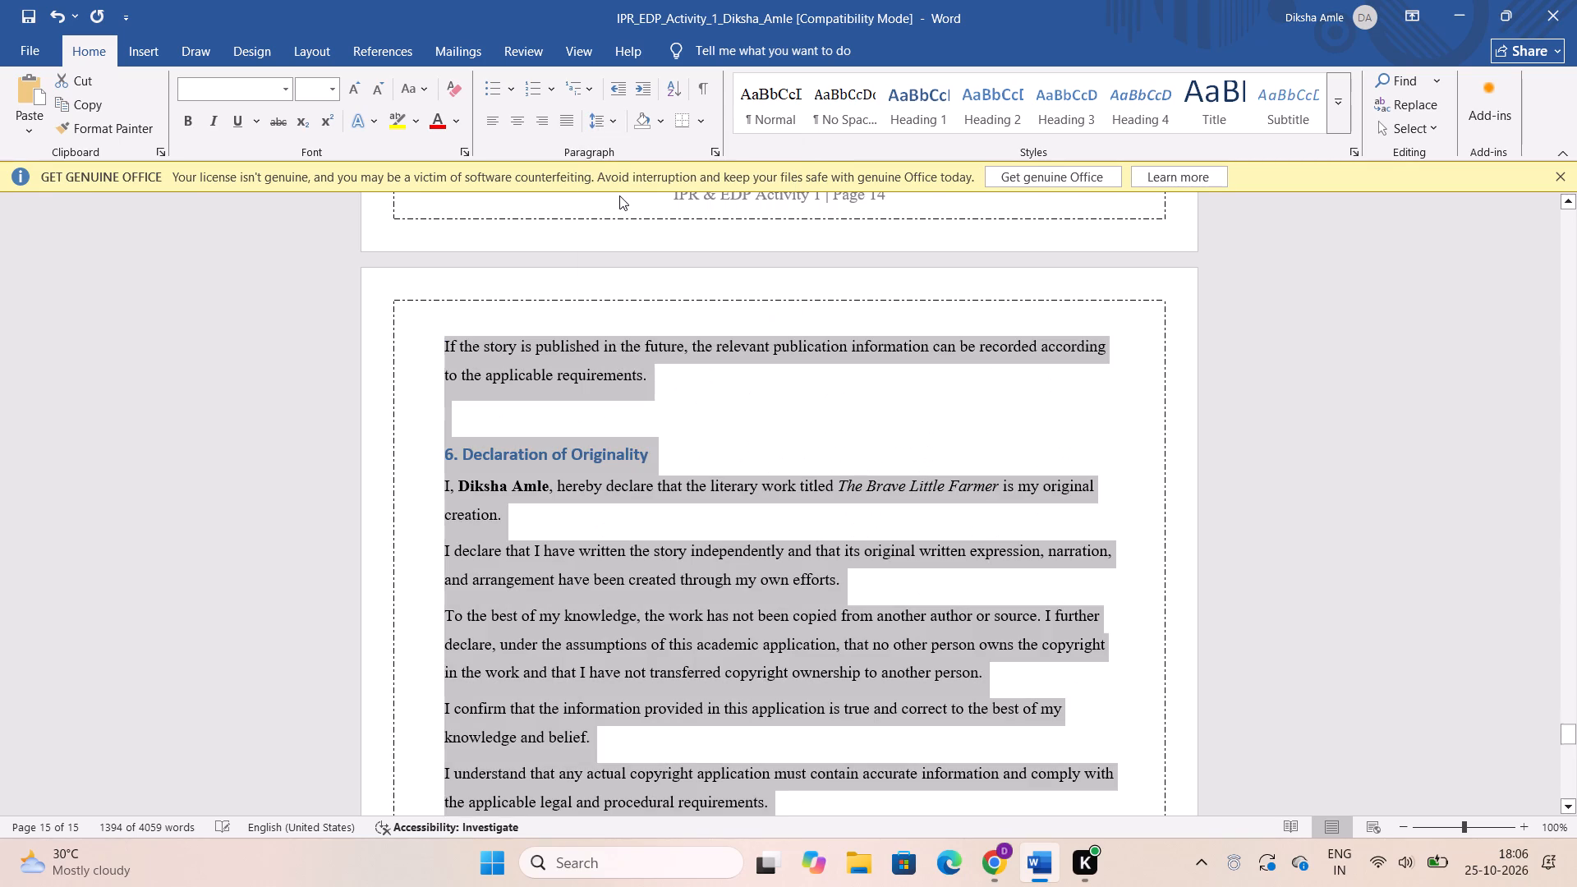
click(570, 124)
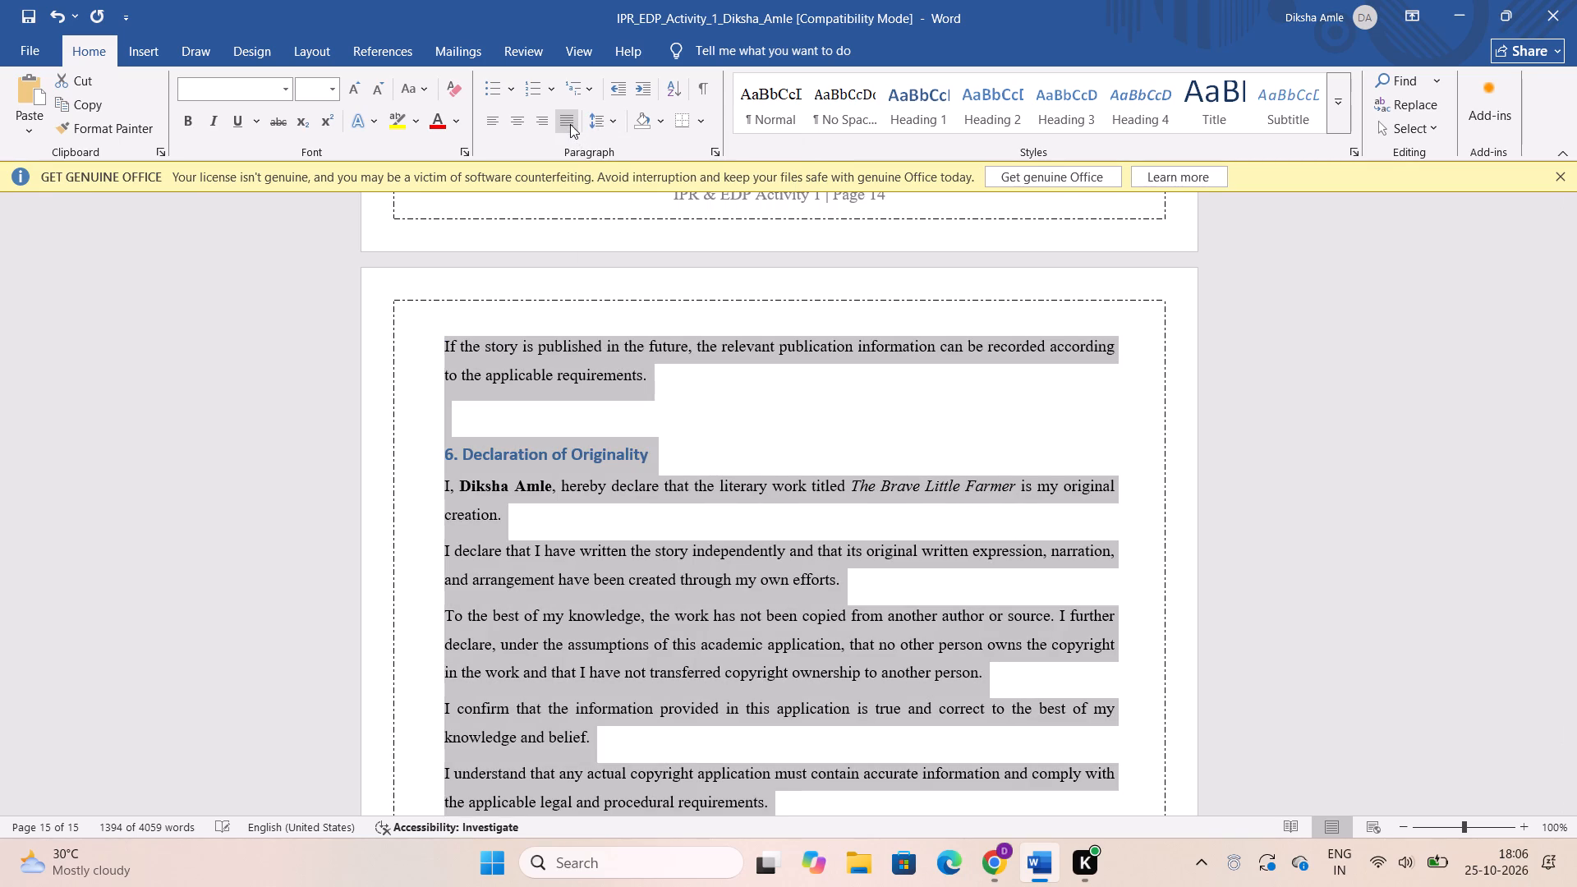
click(922, 274)
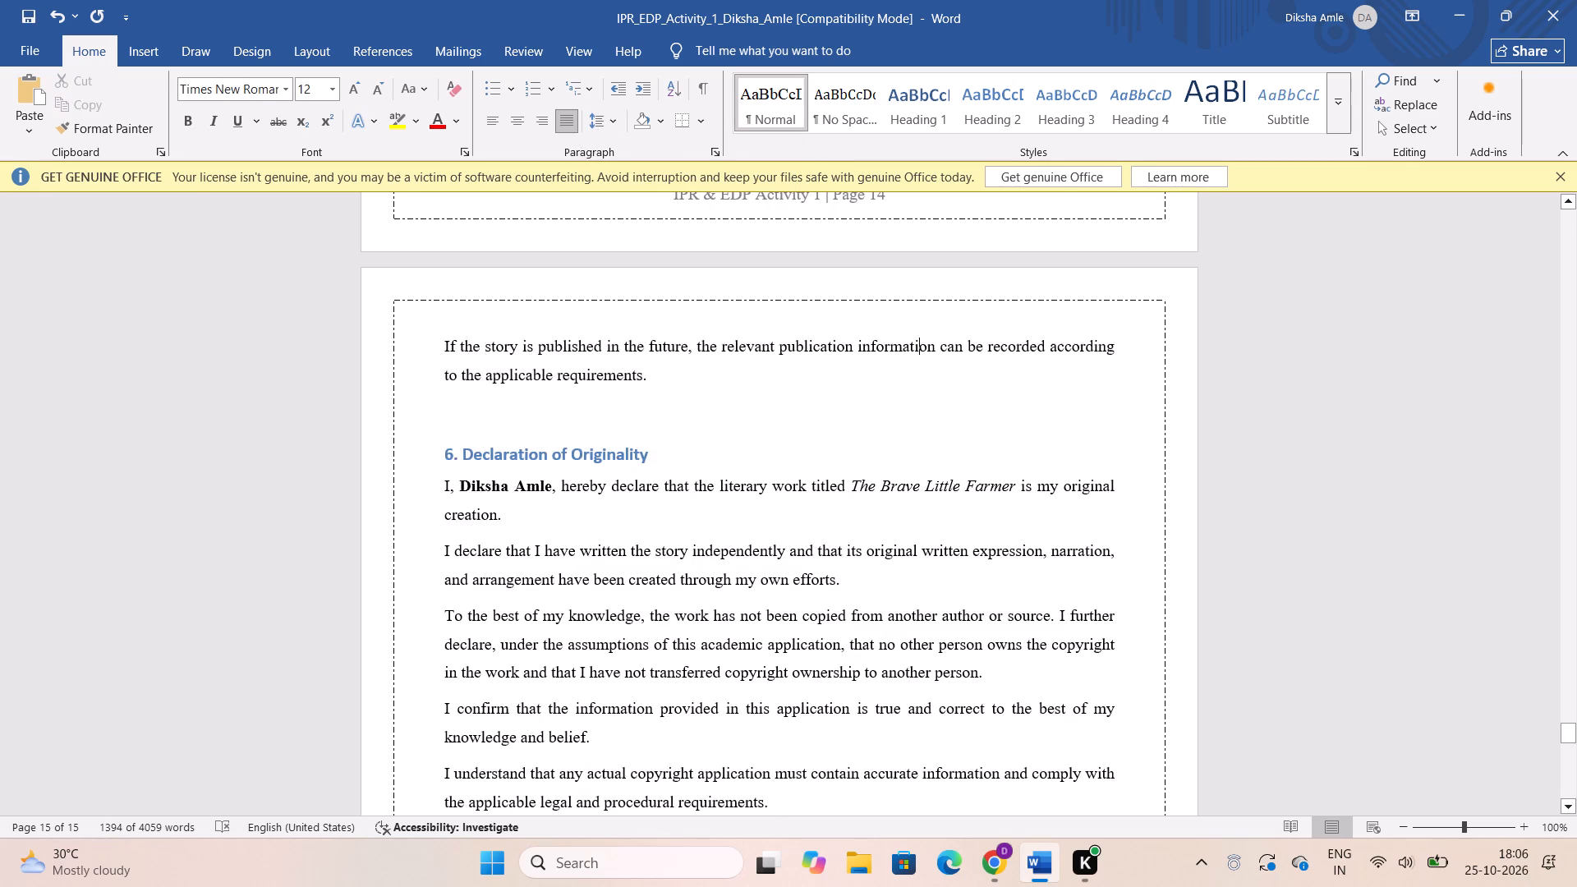
Insert four blank lines between the signature details' Date line and the "Conclusion" heading to push the conclusion onto a new page.
scroll(922, 274, up, 2)
scroll(922, 274, down, 12)
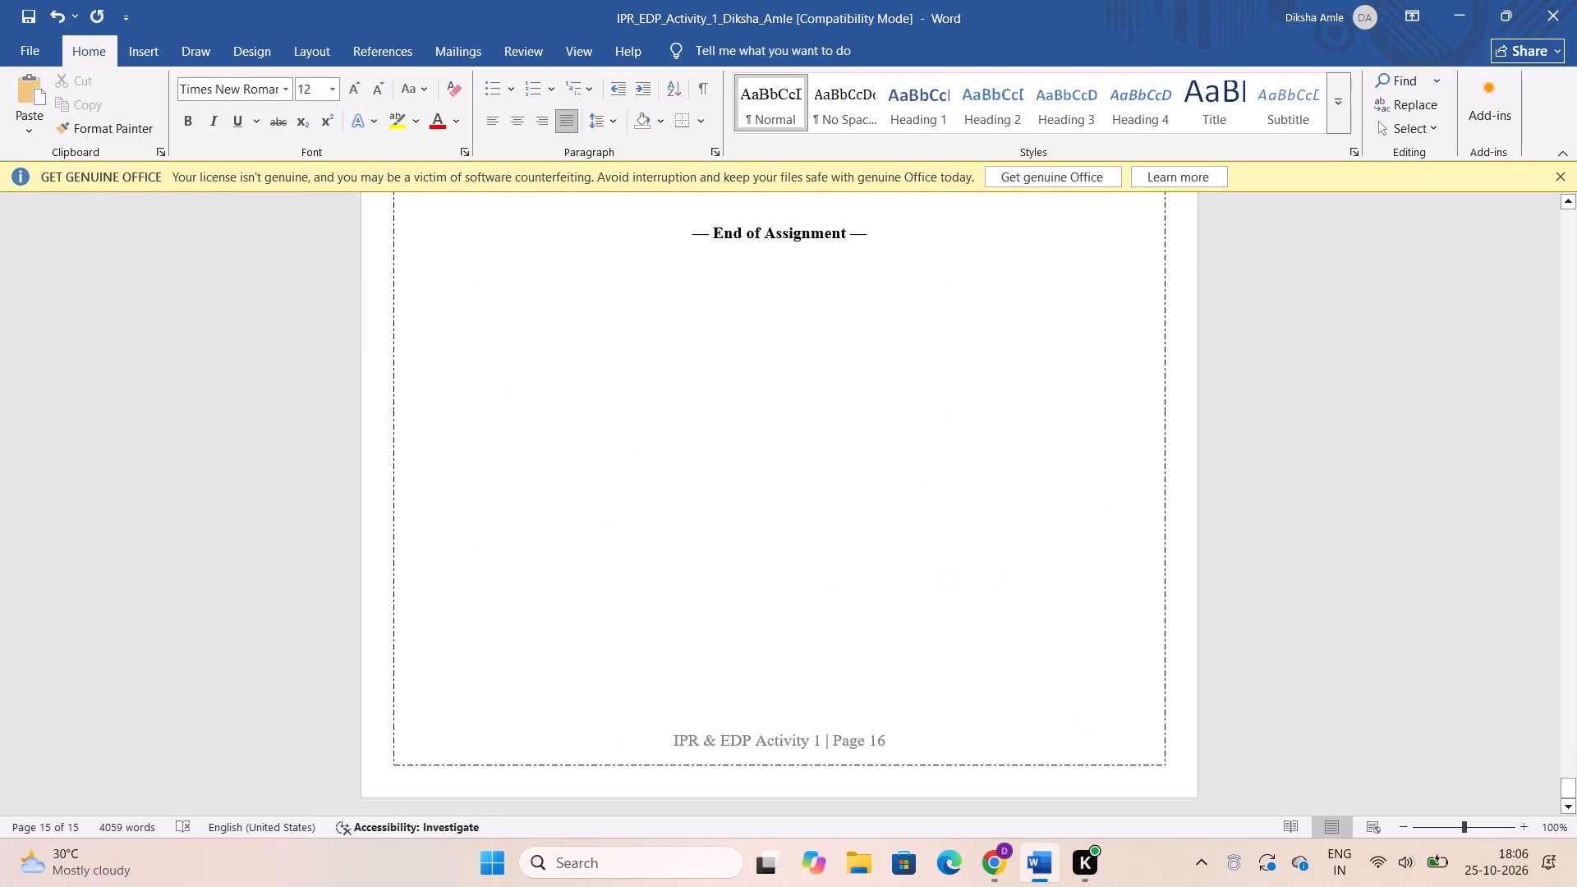
scroll(922, 274, up, 4)
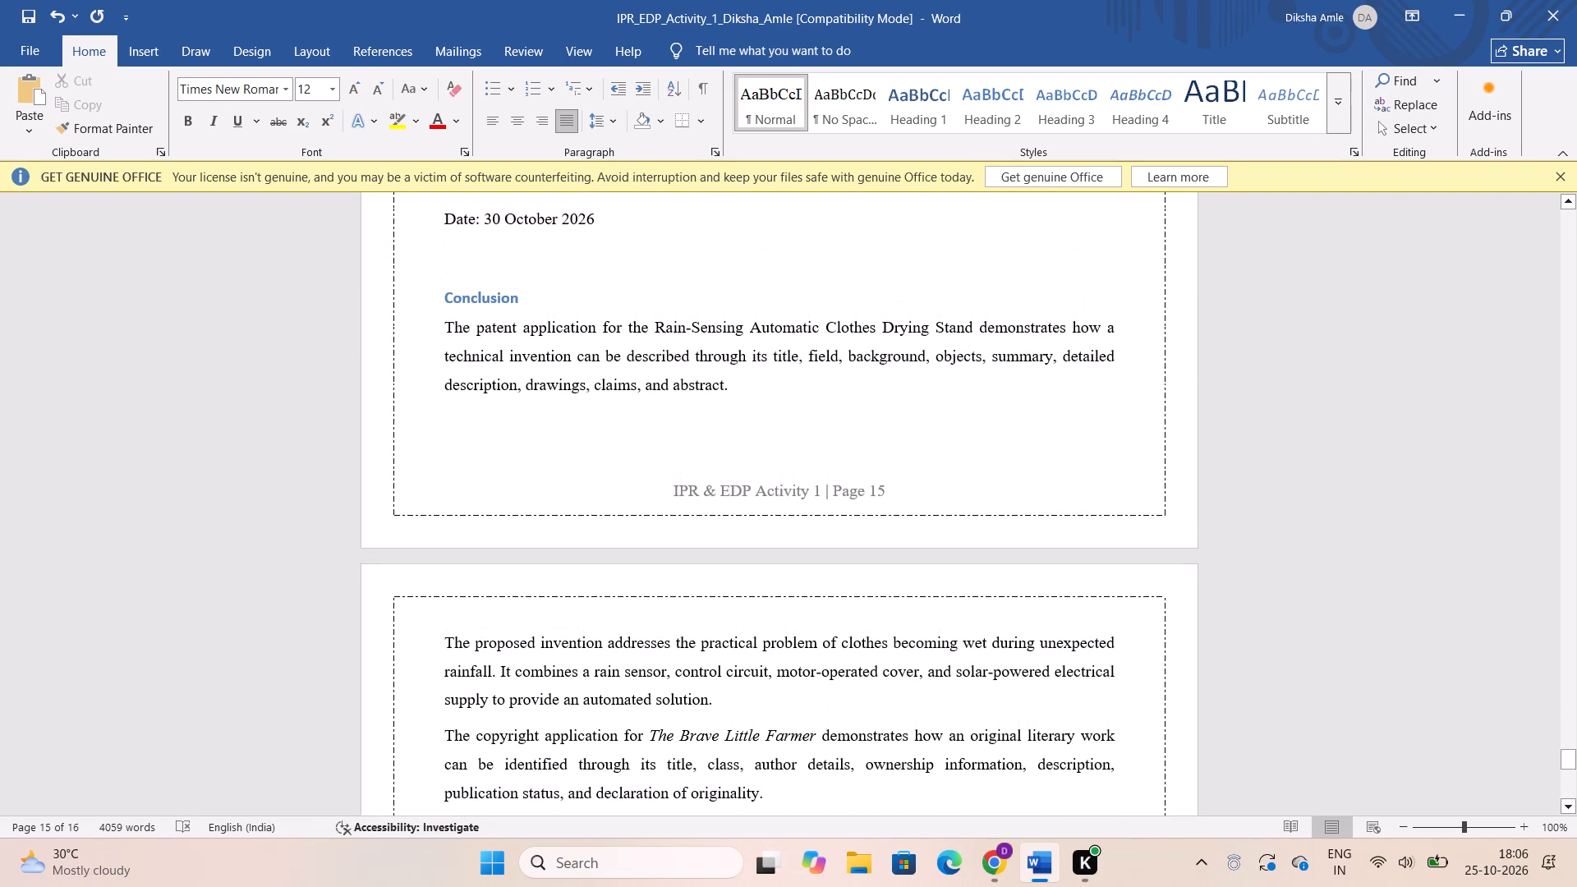
scroll(747, 278, up, 1)
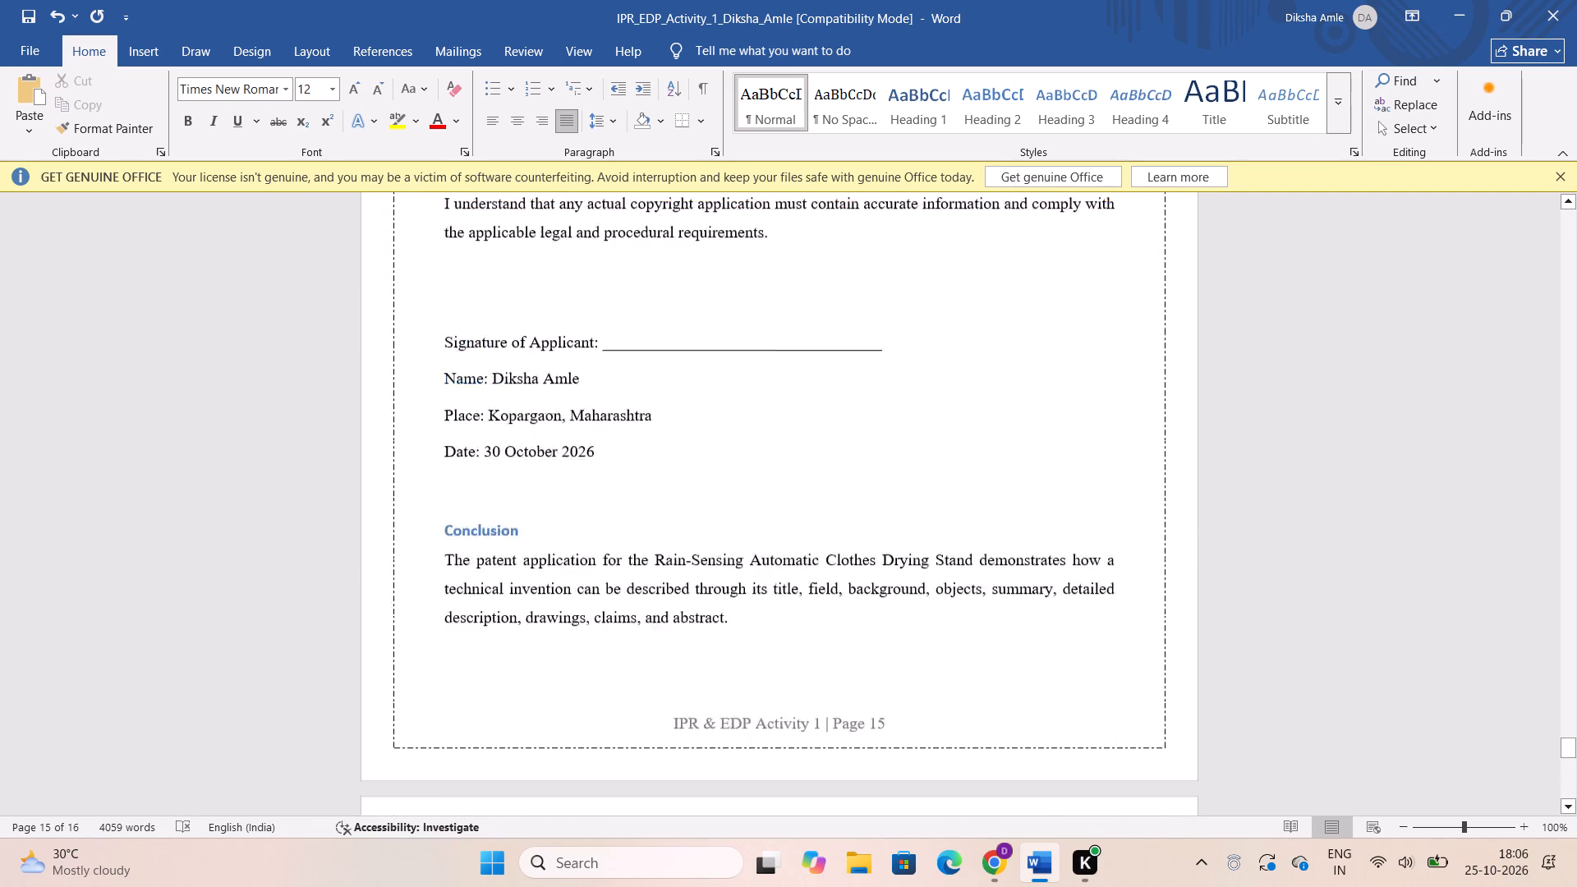
scroll(747, 278, up, 1)
scroll(746, 388, up, 1)
scroll(746, 388, down, 2)
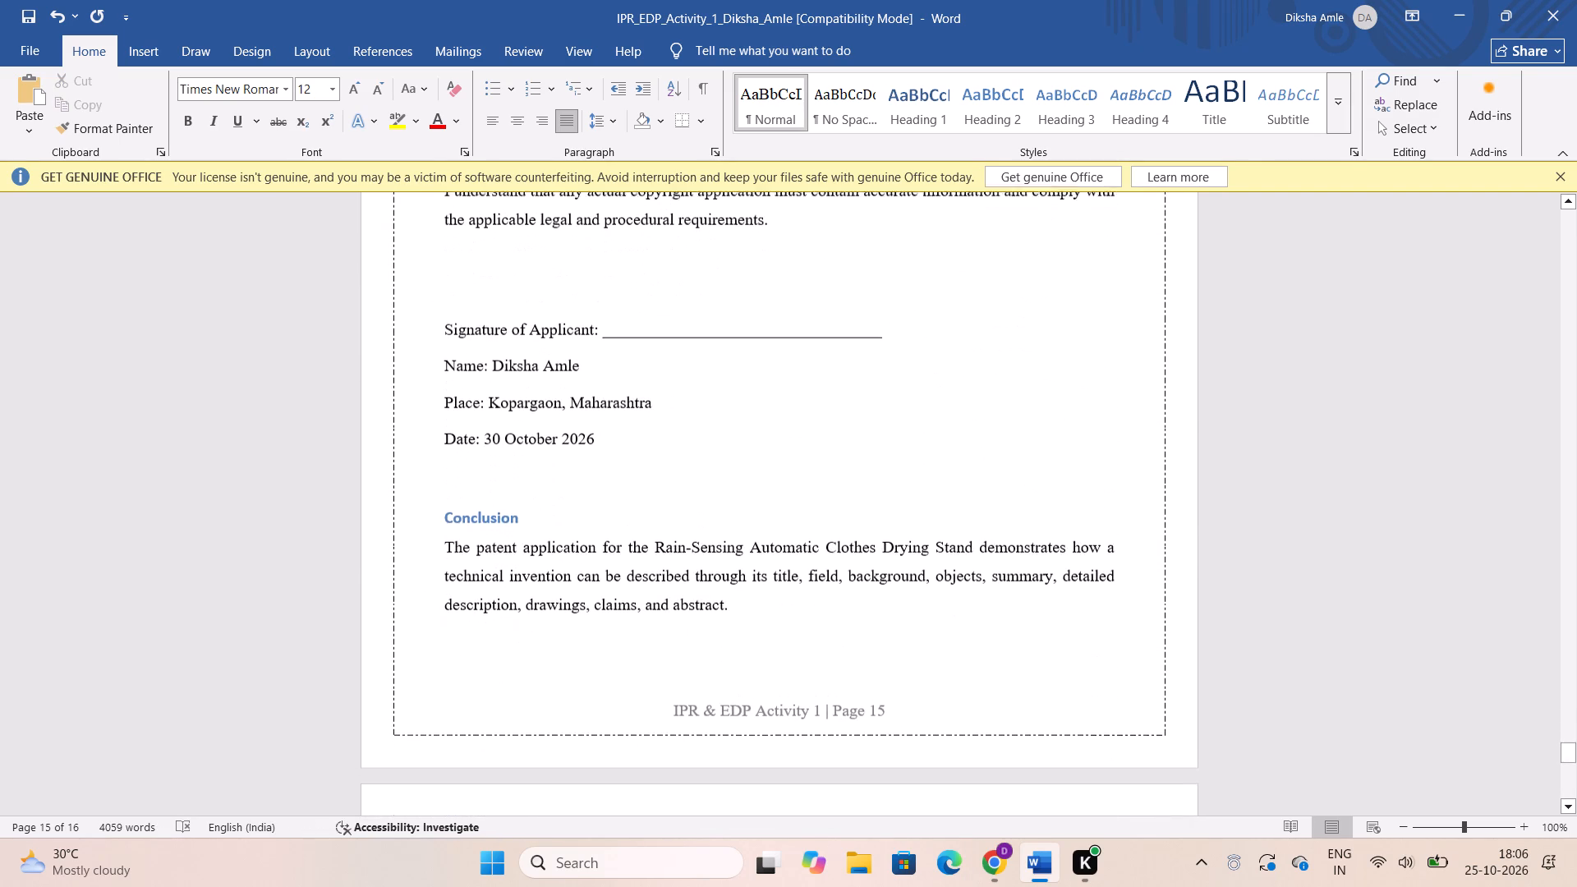
click(594, 459)
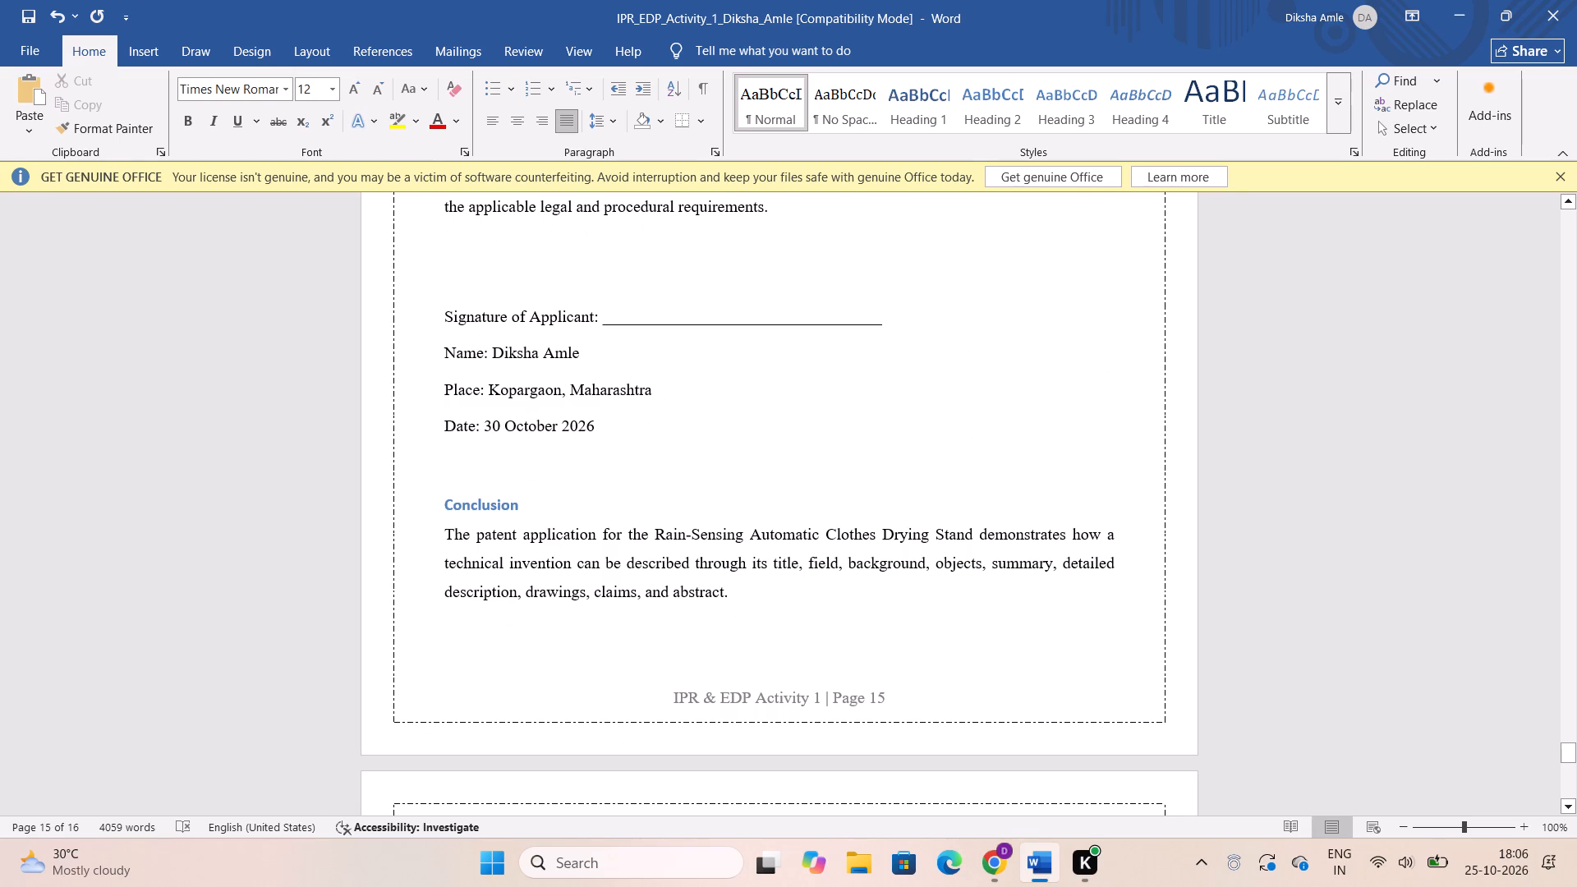
key(Return)
key(Return)
key(Return)
key(Return)
Review the document's layout and formatting, from the conclusion back to the Q1 patent application on the first pages.
scroll(594, 459, down, 4)
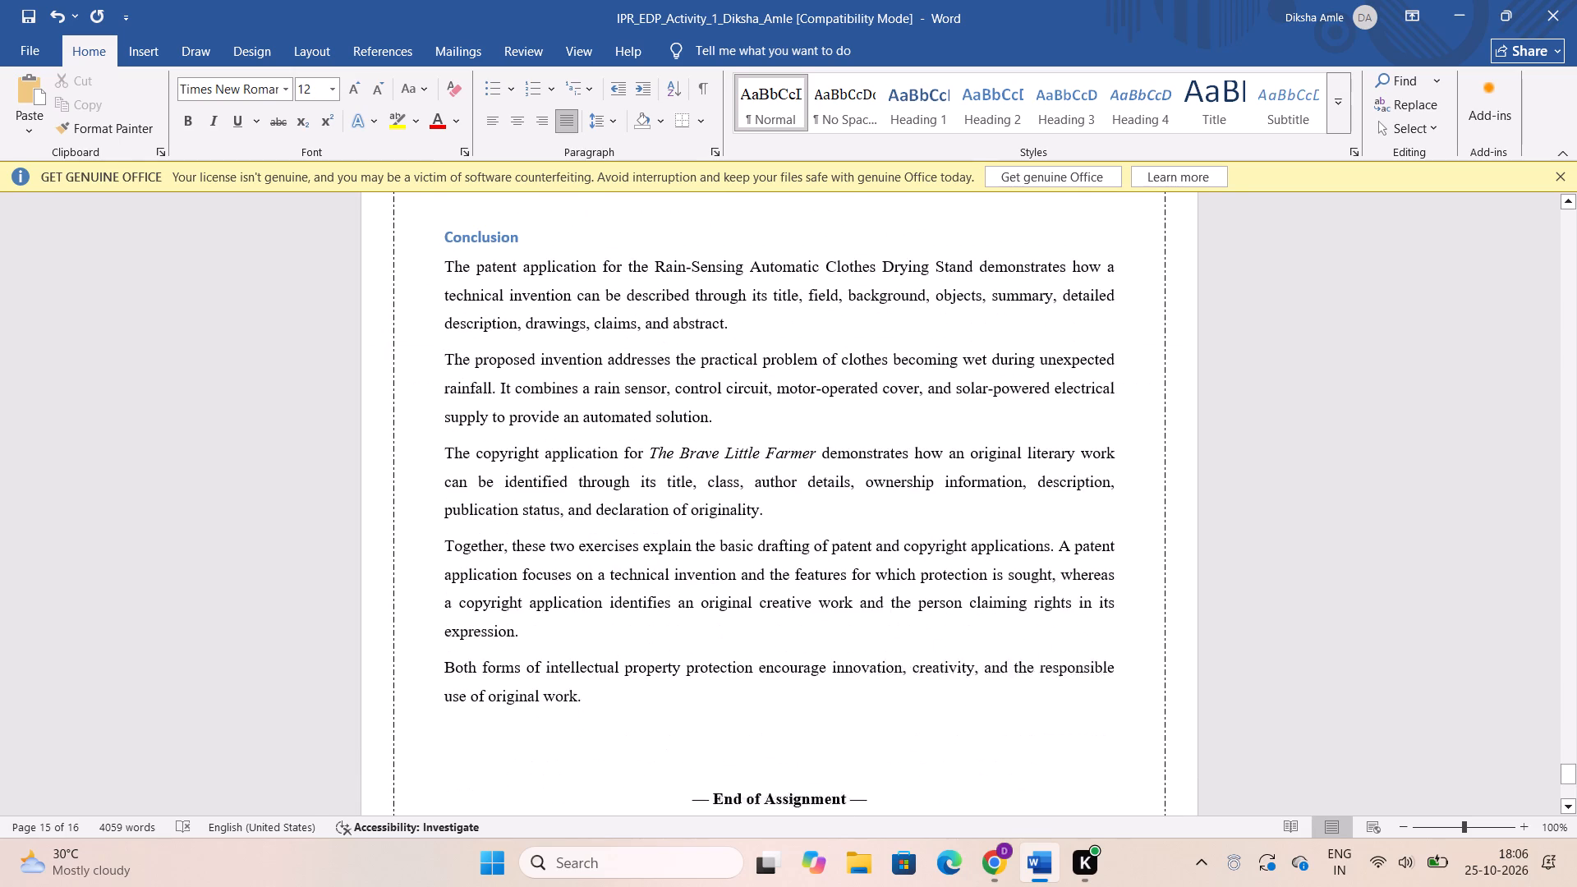
scroll(594, 459, up, 10)
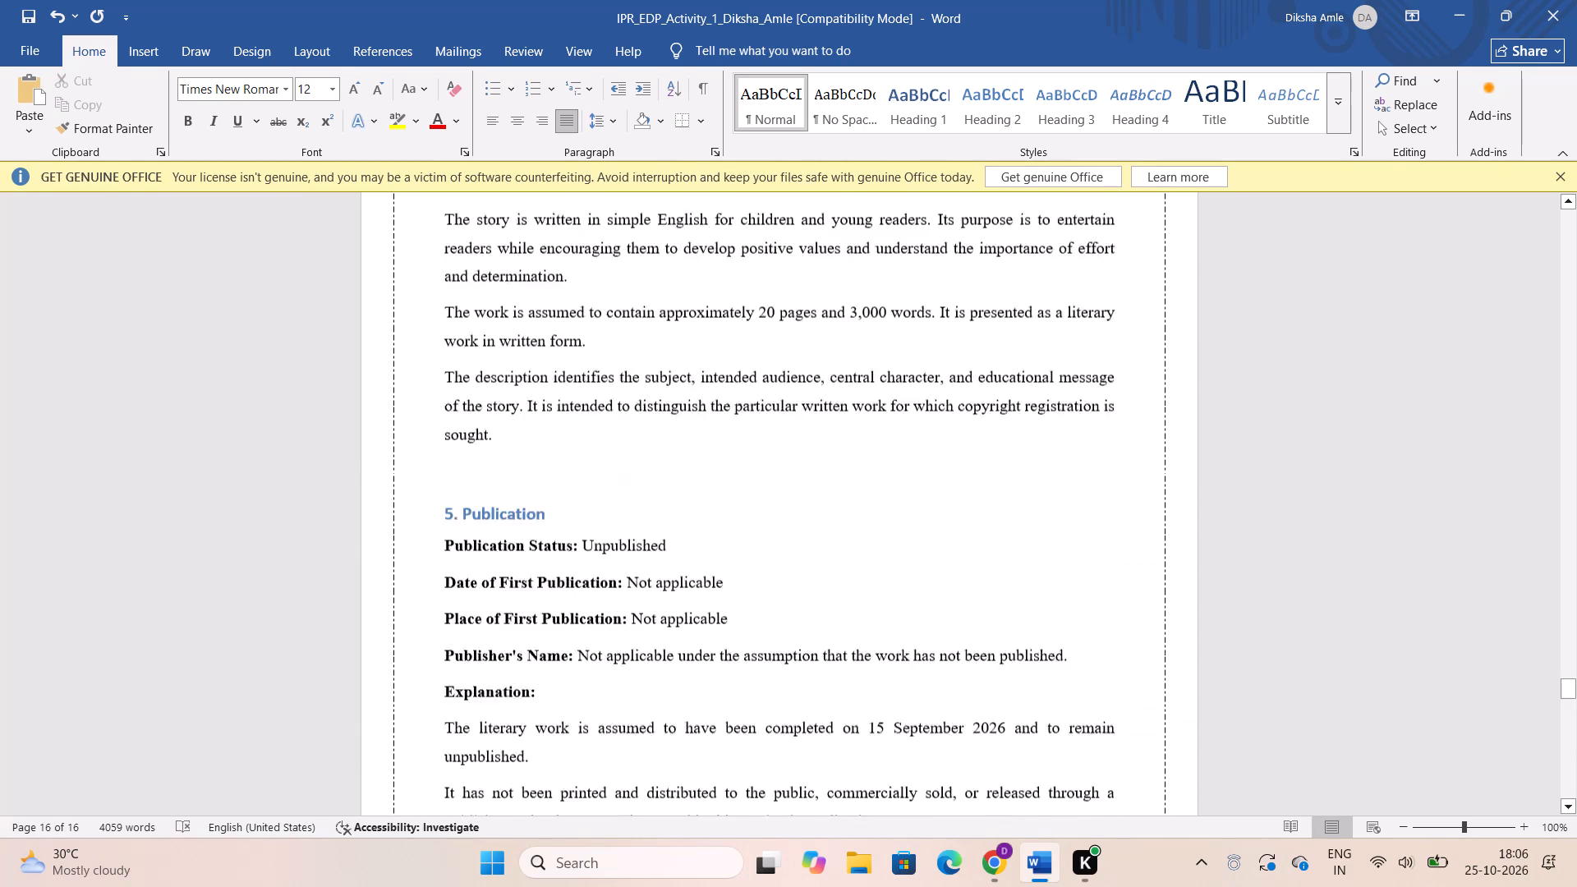
scroll(594, 459, up, 20)
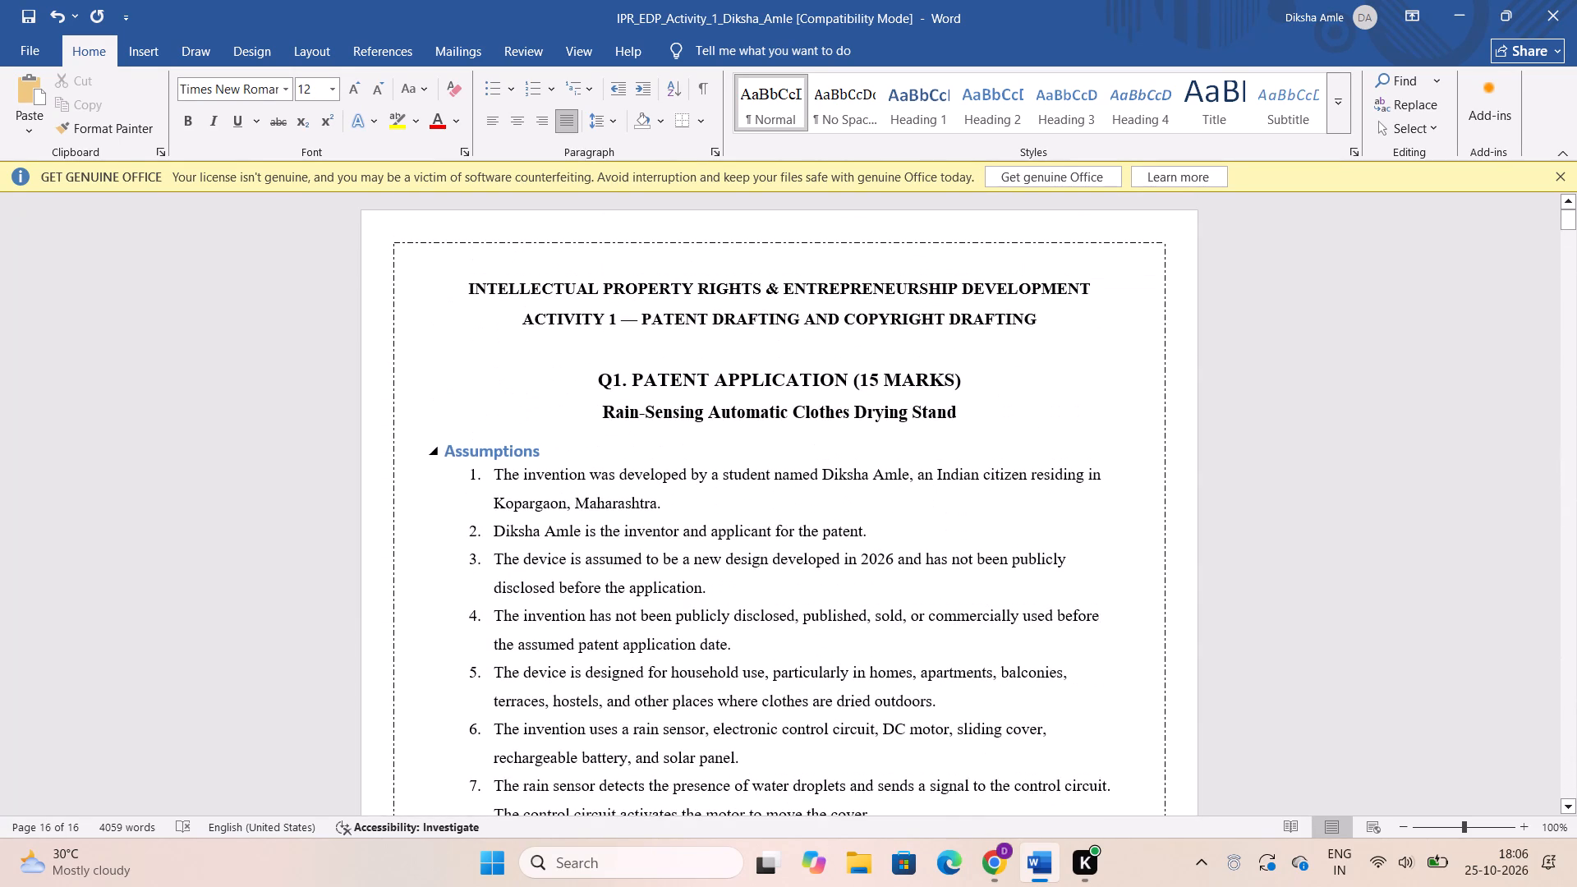
click(442, 232)
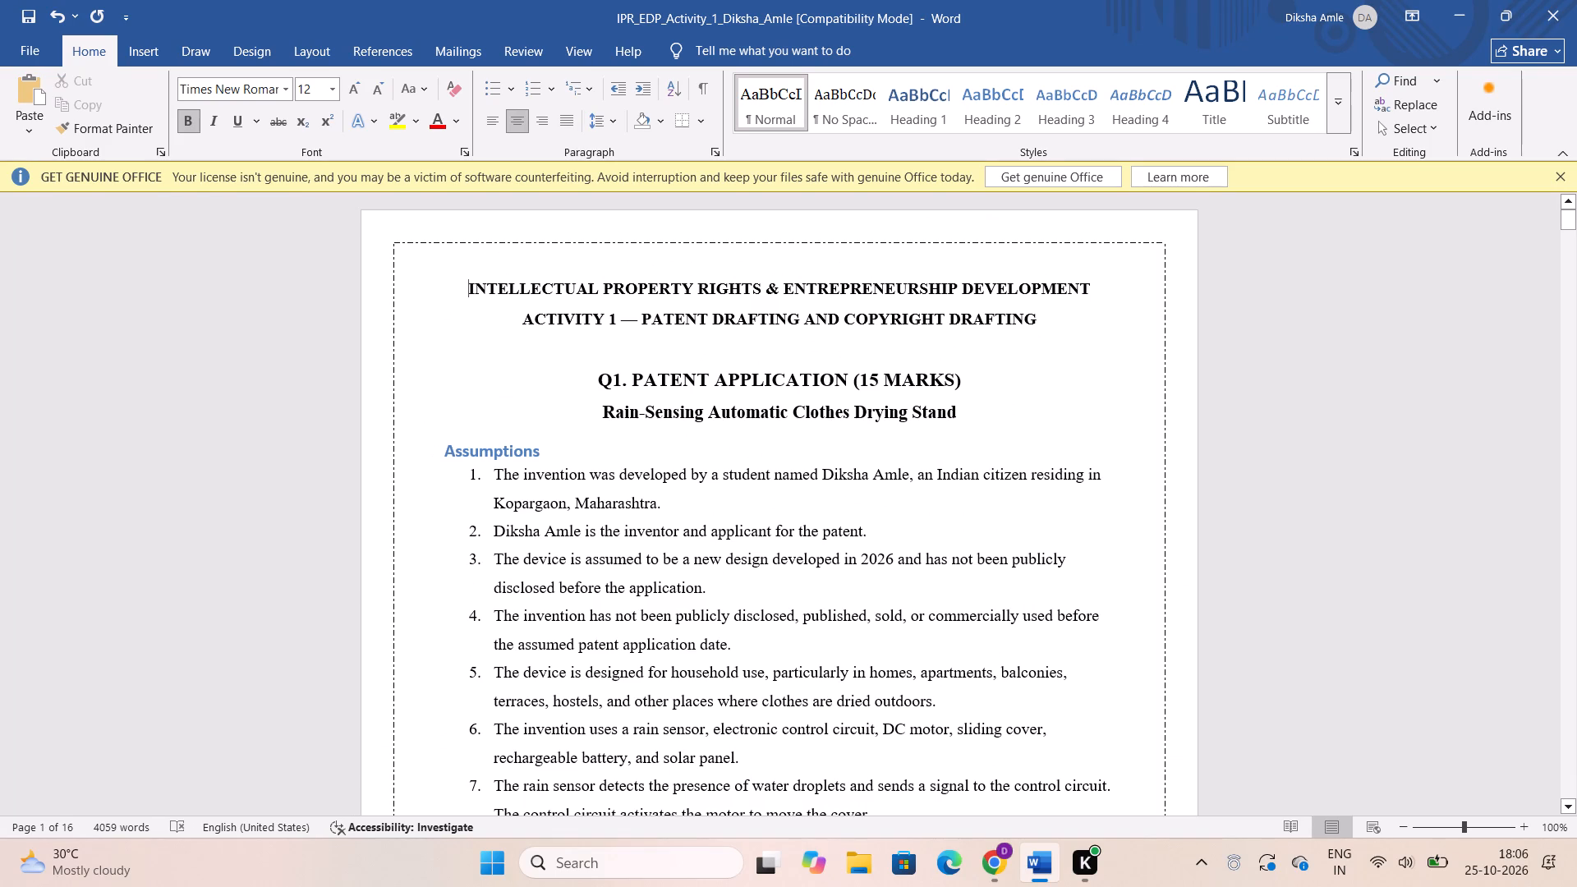
scroll(640, 527, down, 7)
scroll(640, 527, up, 5)
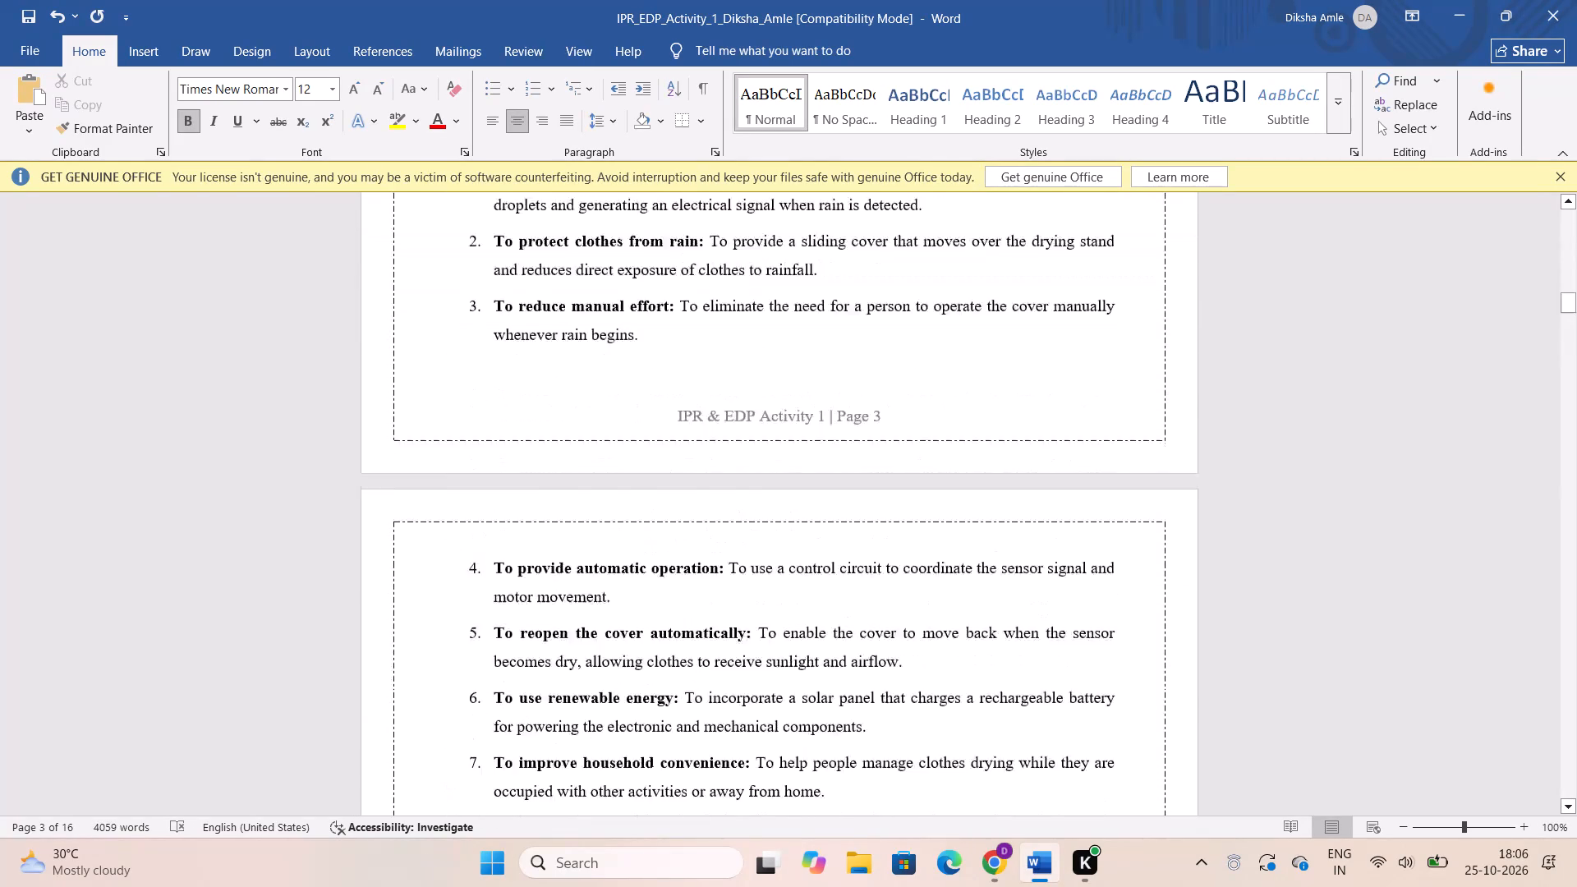
scroll(640, 527, up, 4)
scroll(595, 385, up, 7)
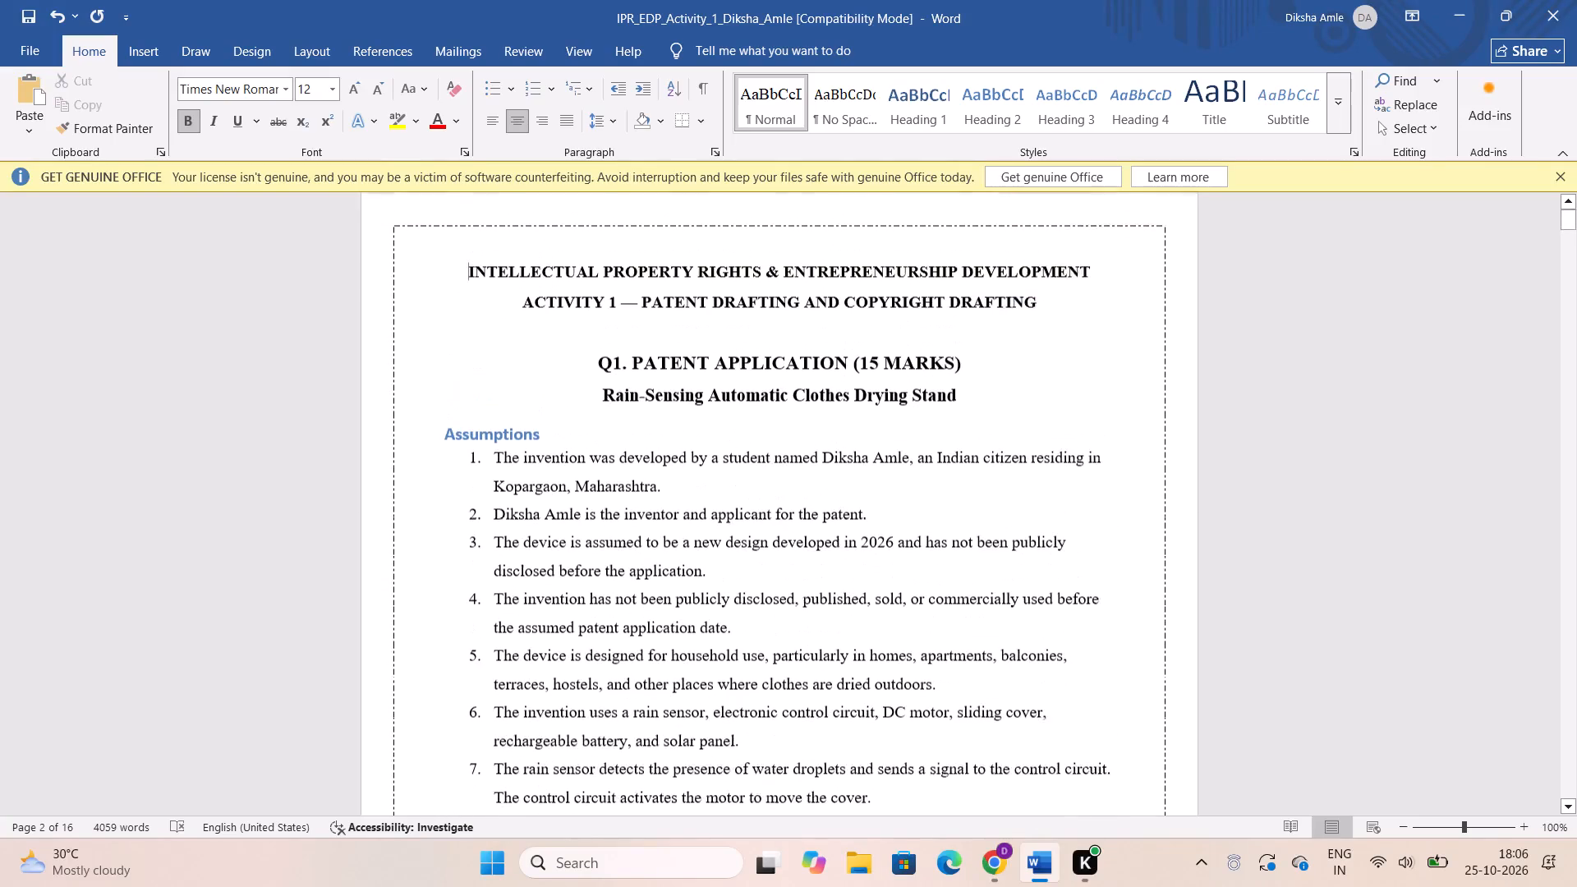
Save the IPR & EDP Activity 1 document as a PDF in the Desktop folder, keeping its file name.
click(39, 48)
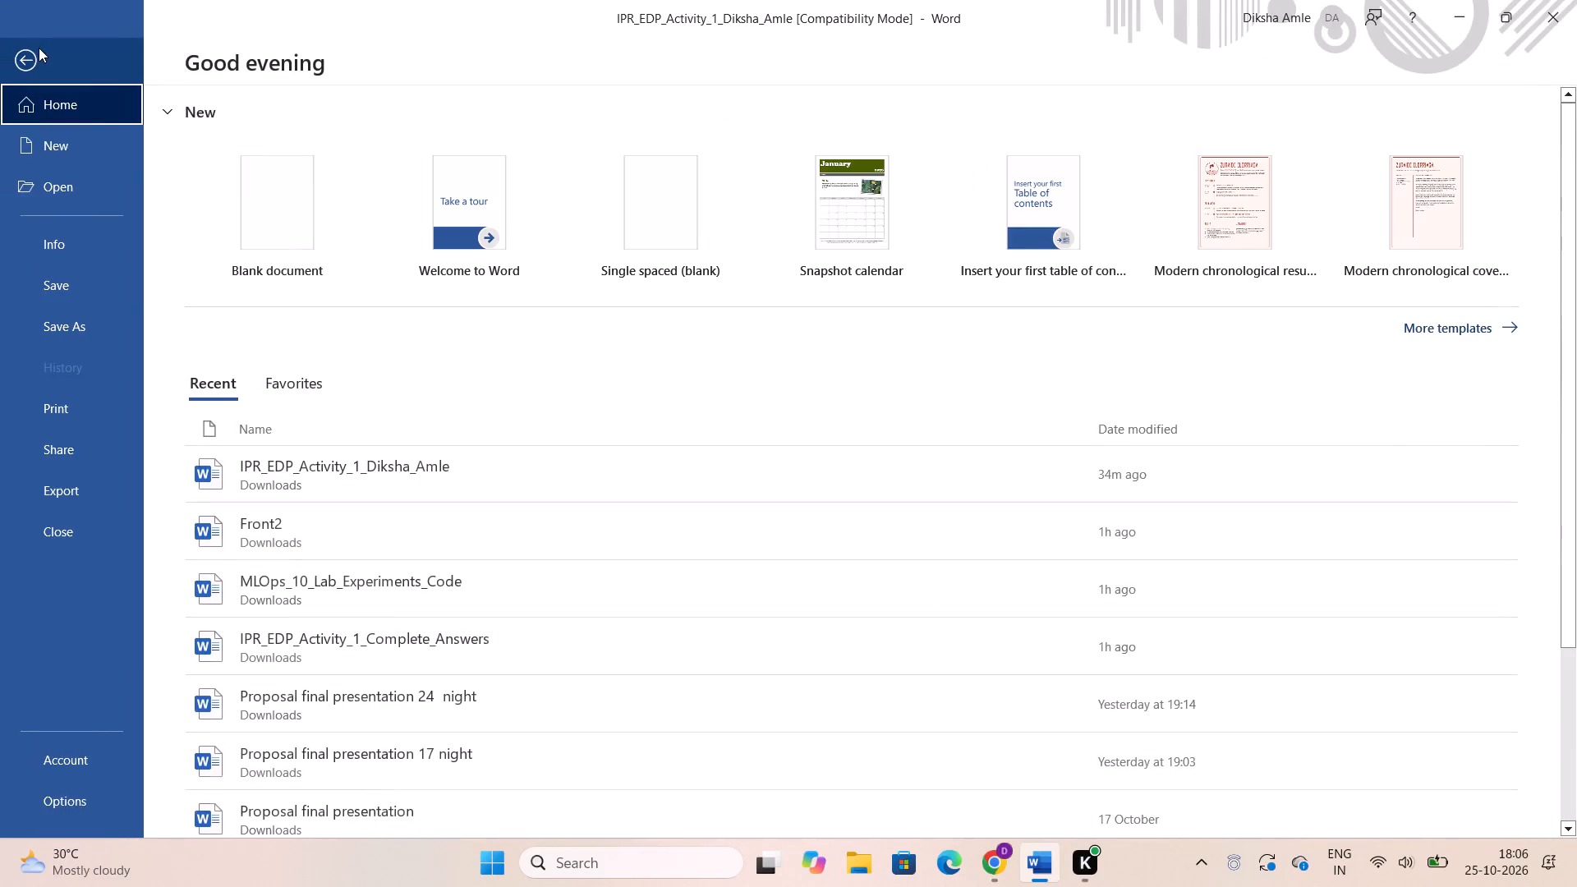
click(60, 319)
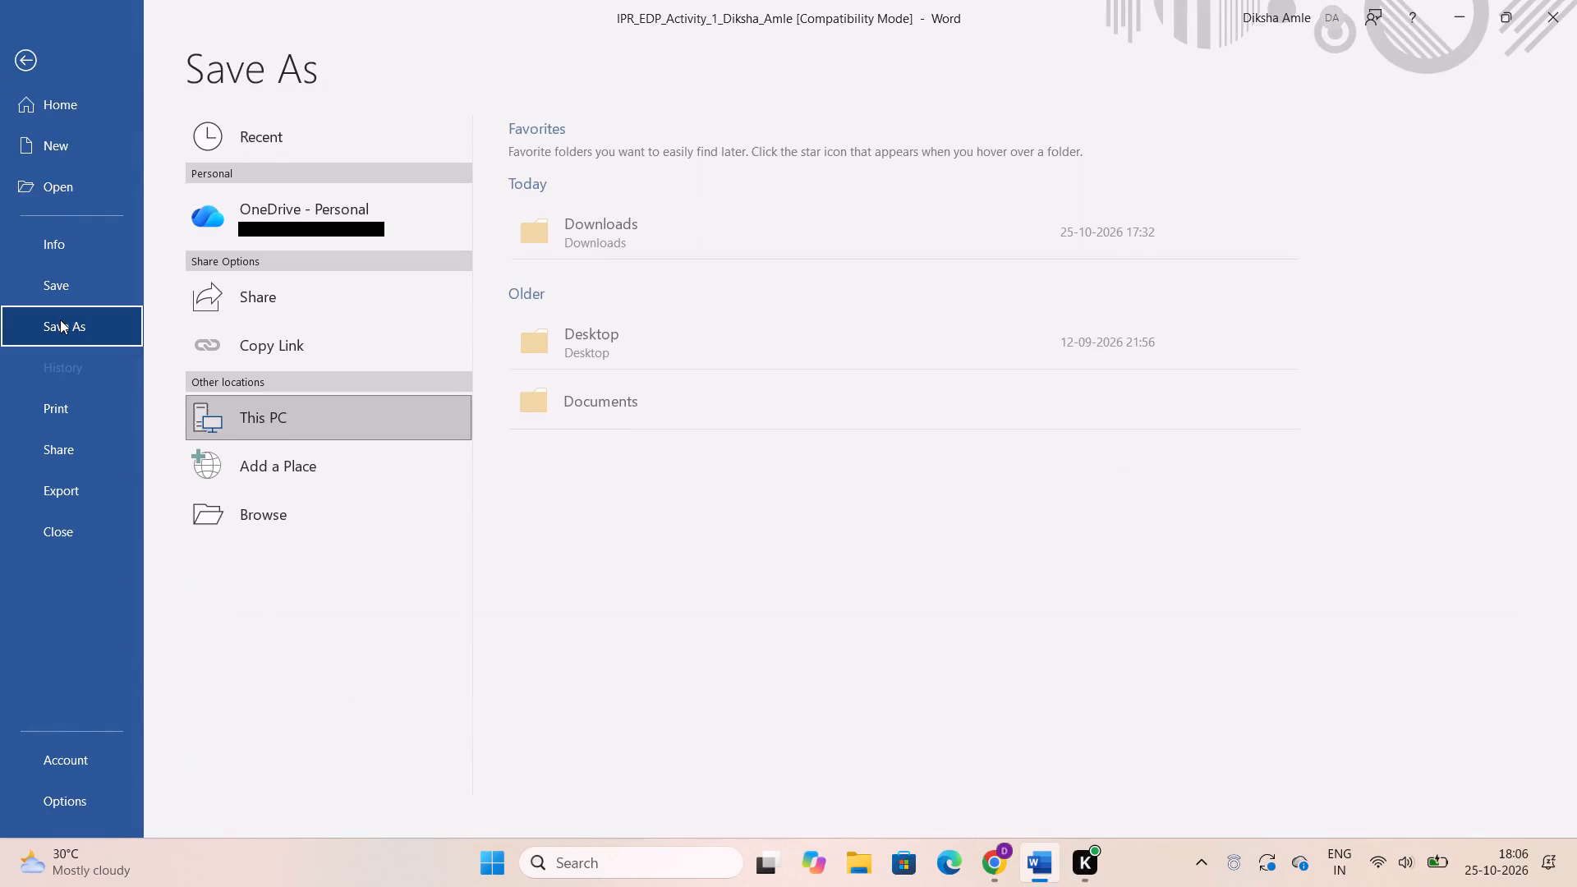
click(567, 334)
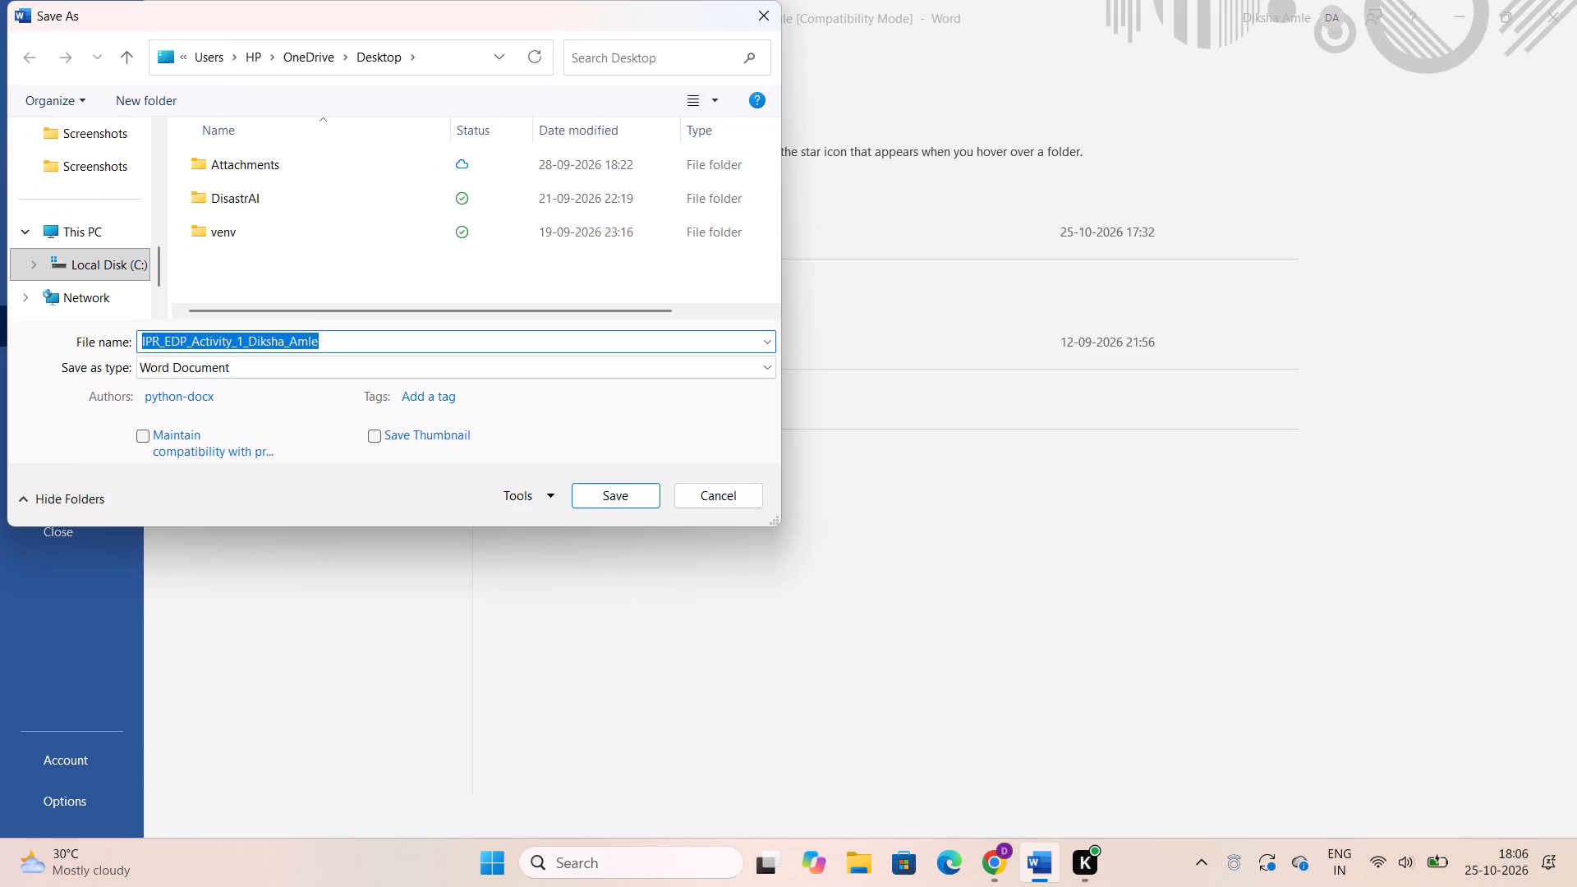
click(272, 375)
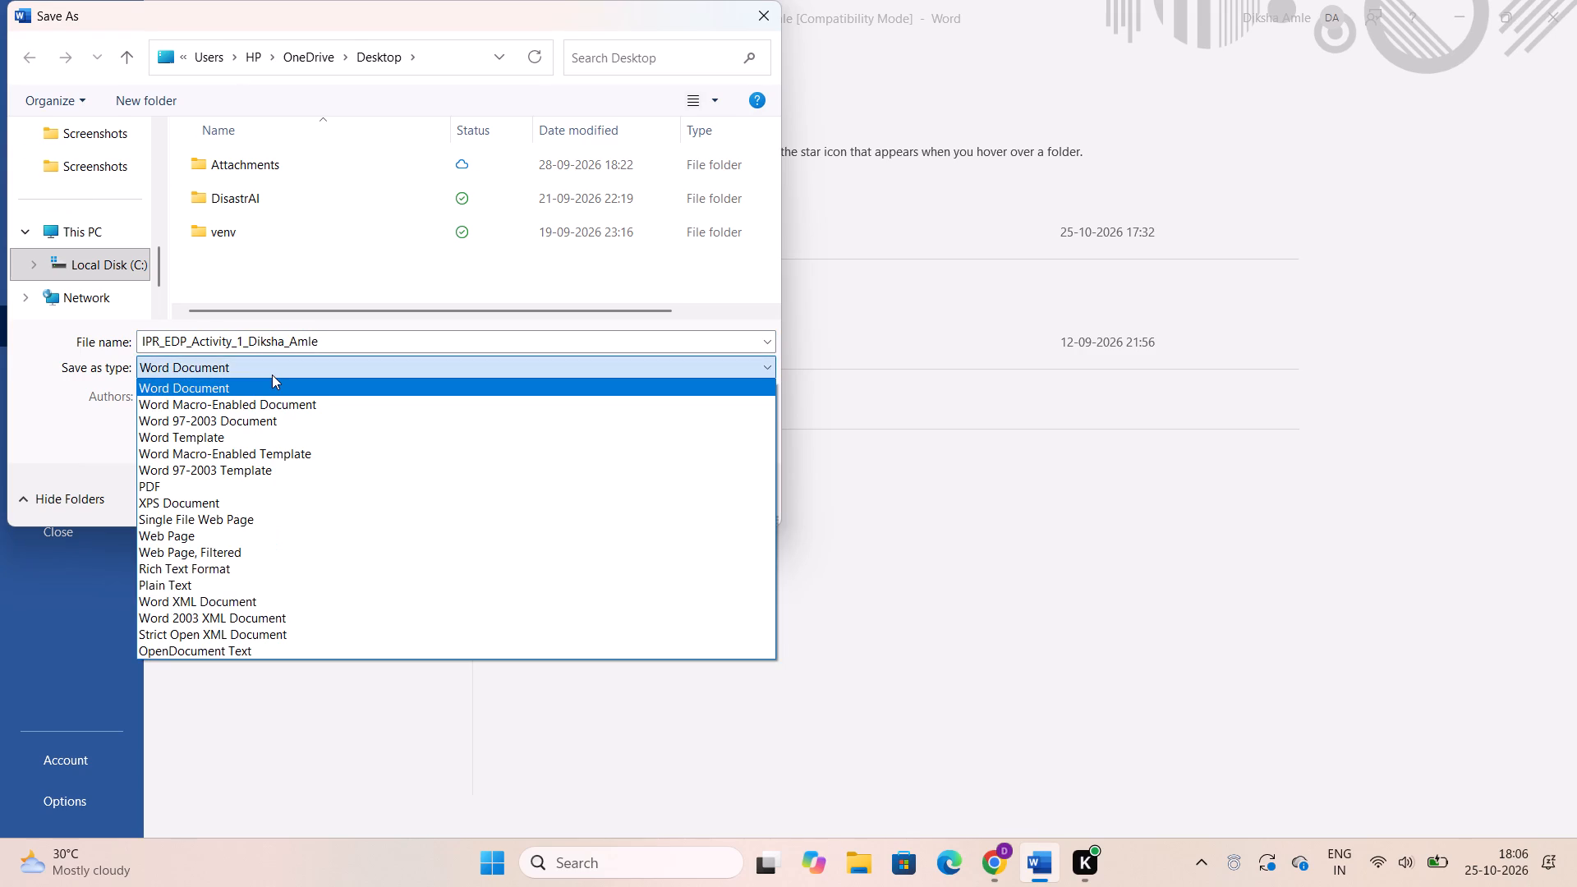
click(200, 486)
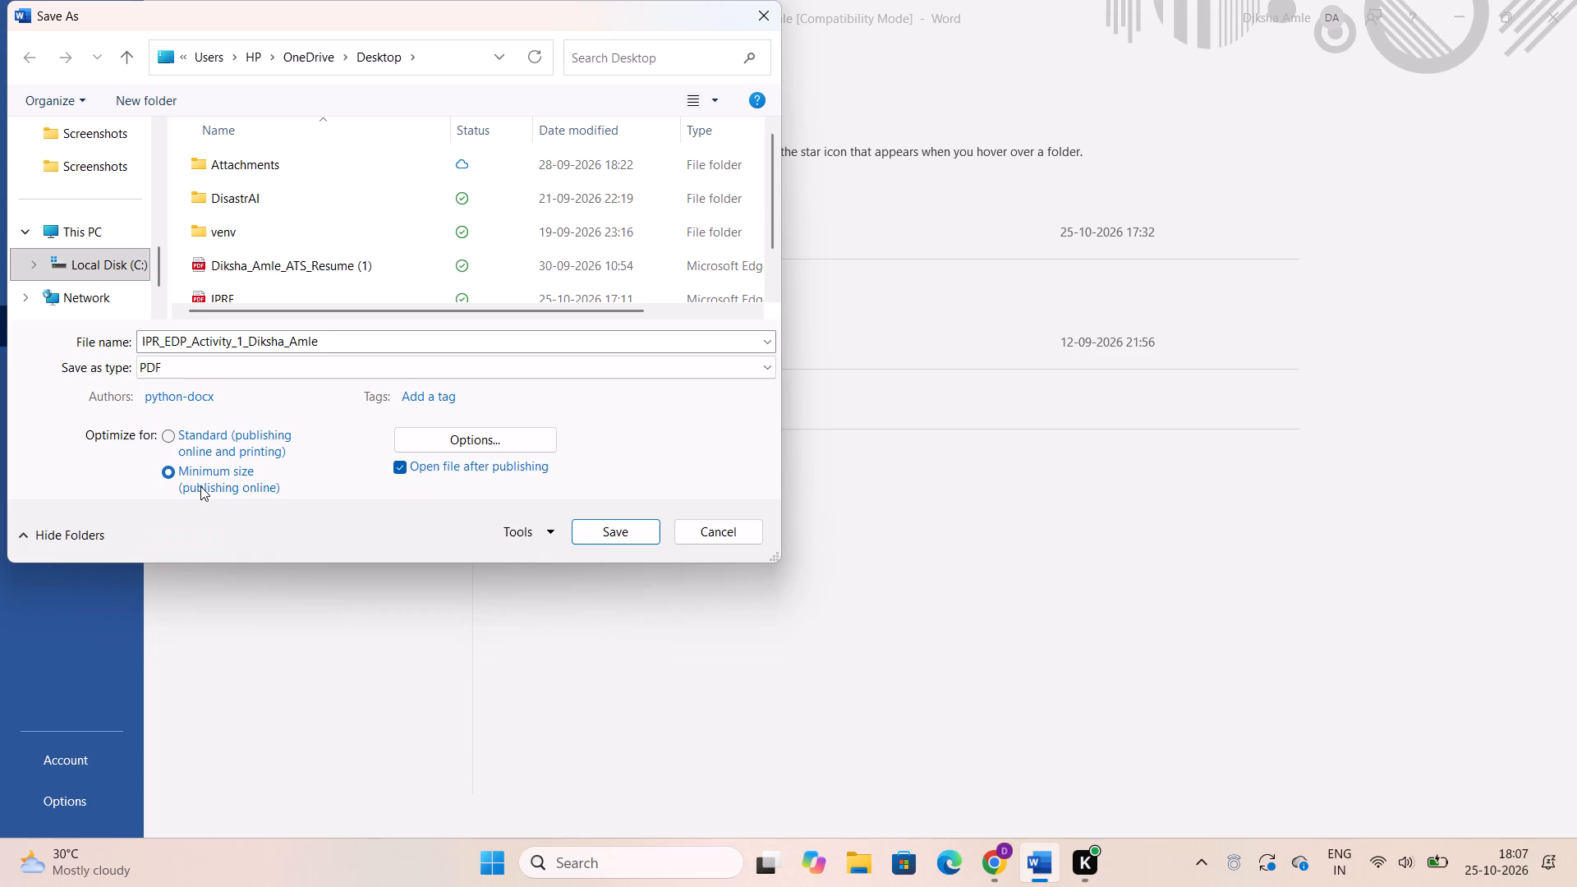
scroll(108, 211, up, 3)
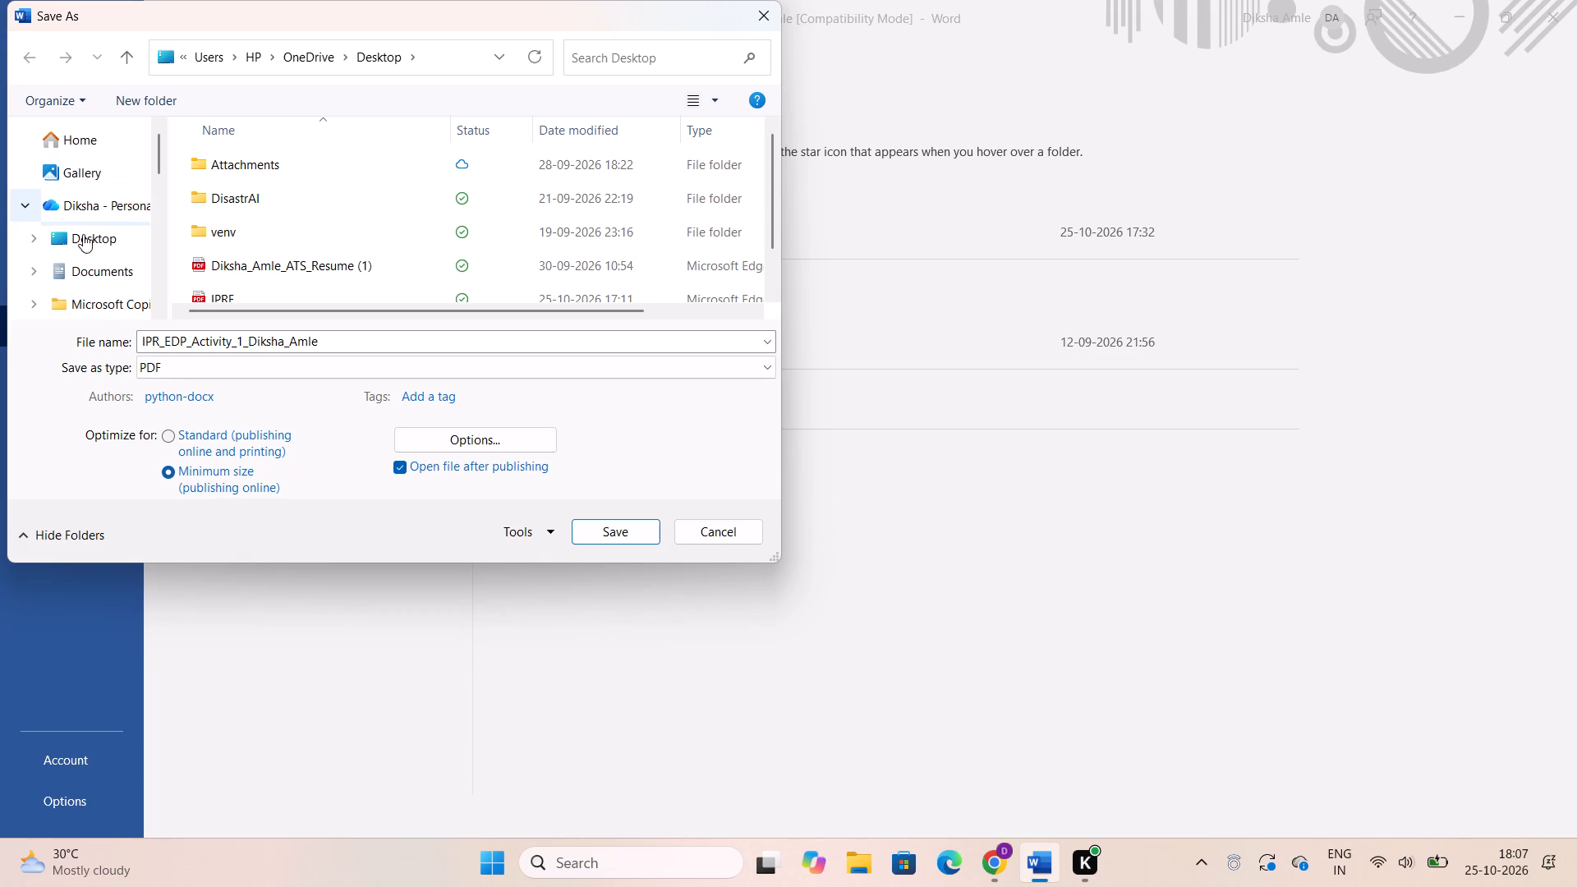
click(98, 241)
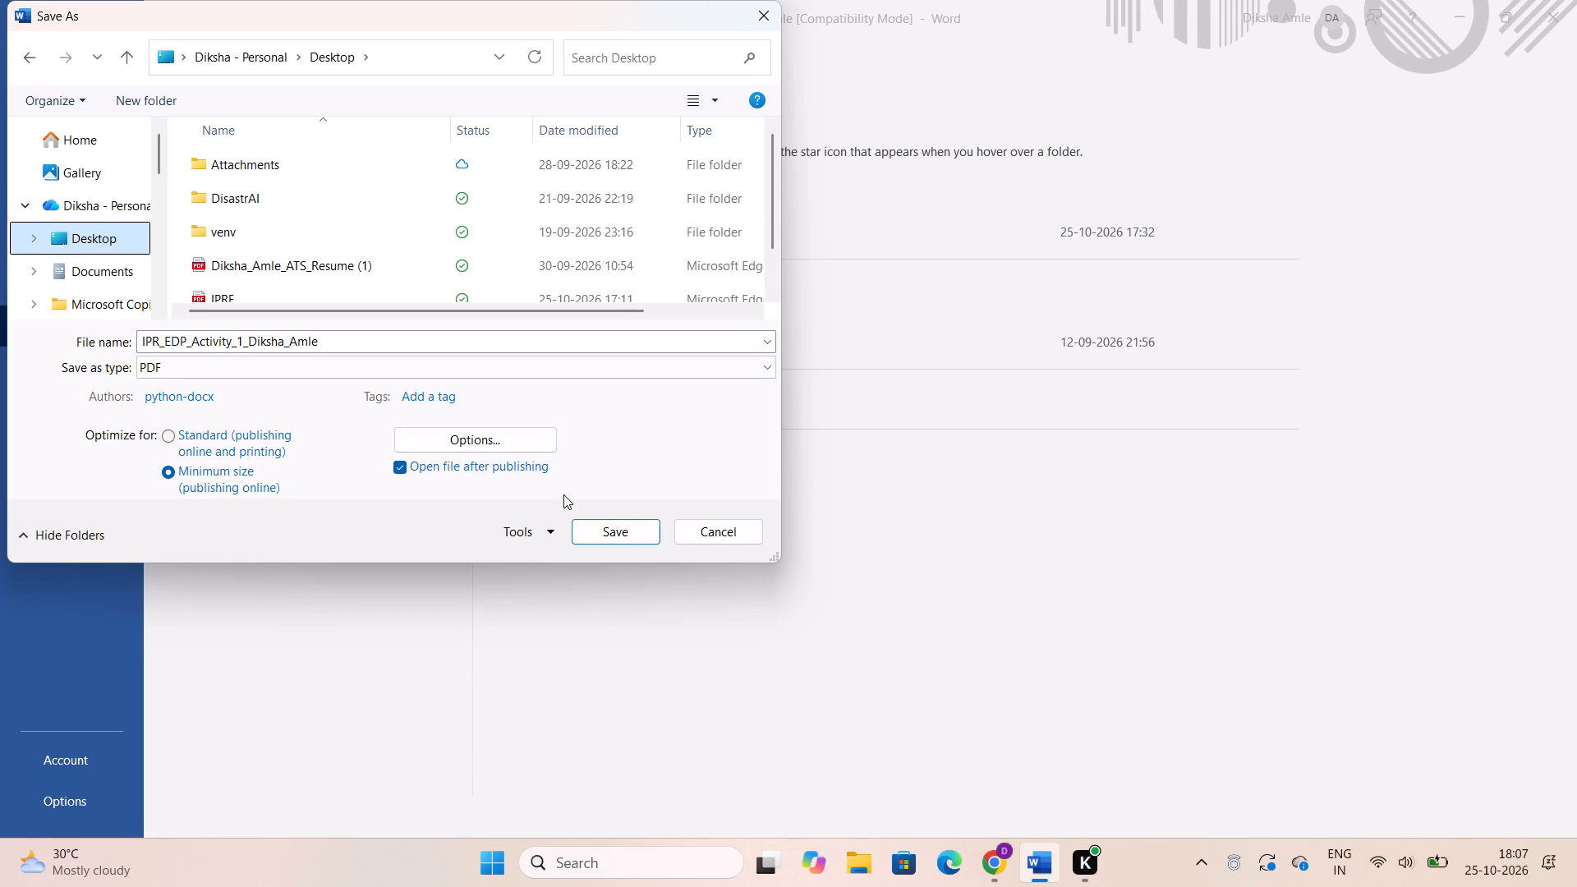
click(605, 535)
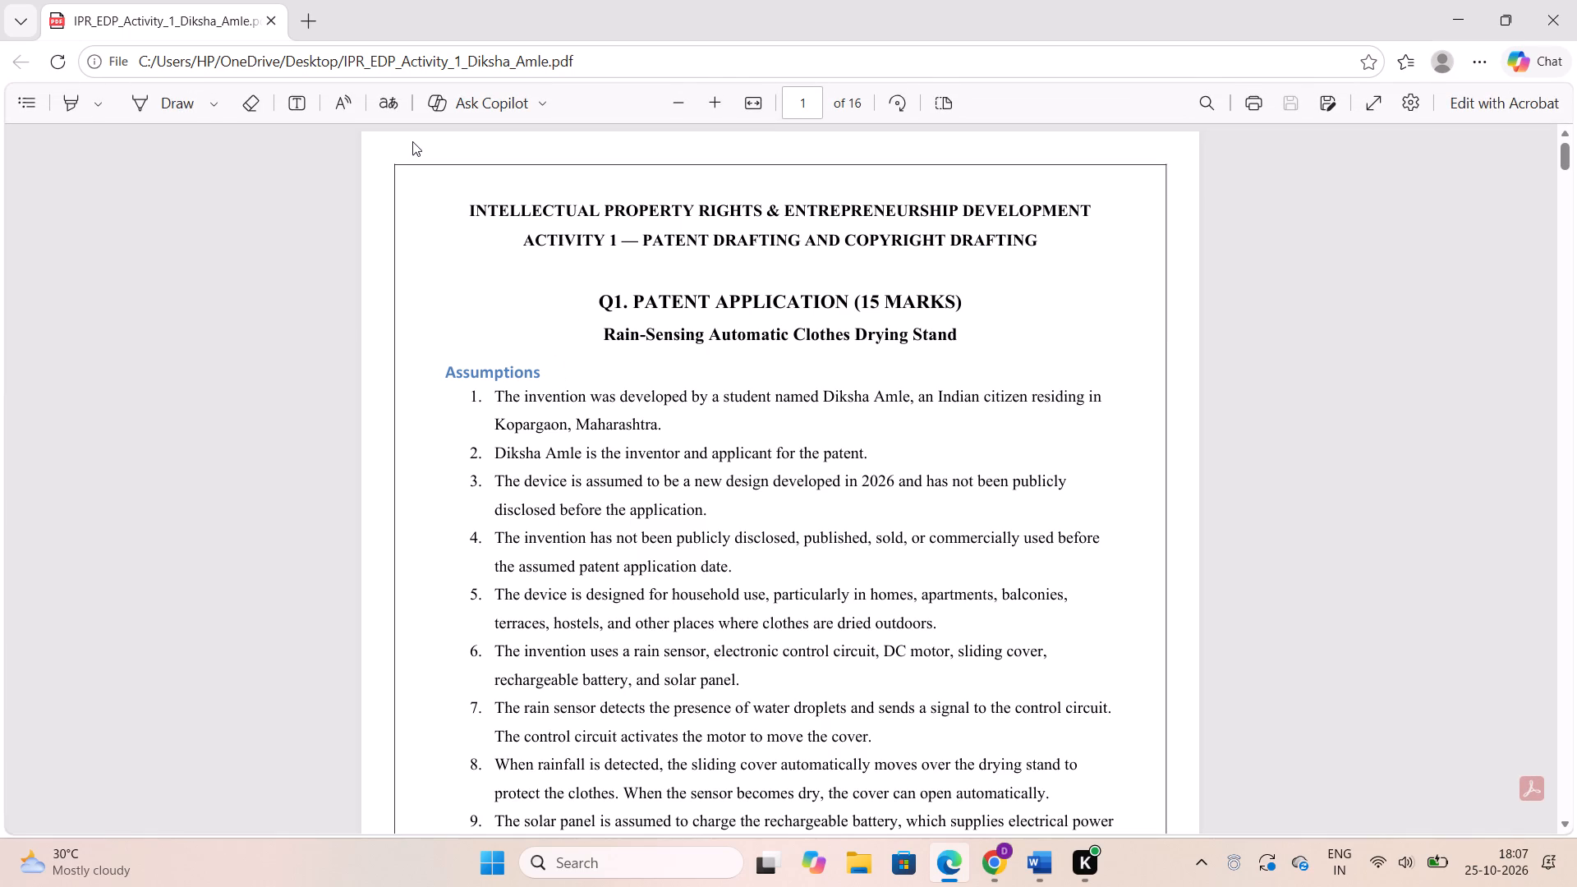
Review the exported PDF's pages from the Q1 patent application through the conclusion and back, and close it.
scroll(885, 465, down, 19)
scroll(885, 465, down, 7)
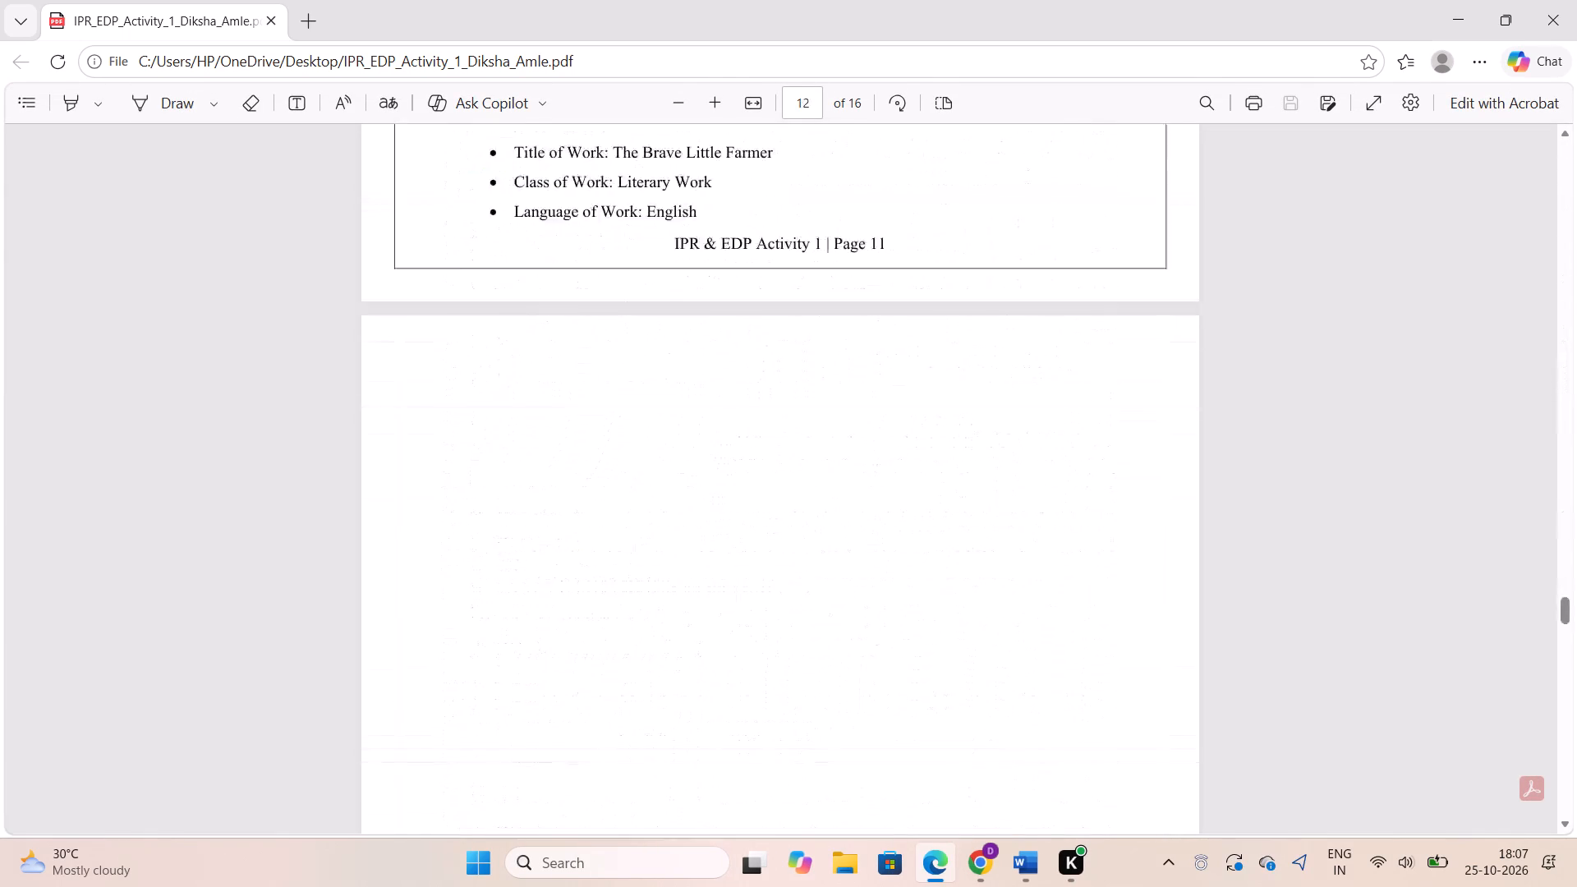
scroll(885, 465, down, 12)
scroll(885, 465, up, 9)
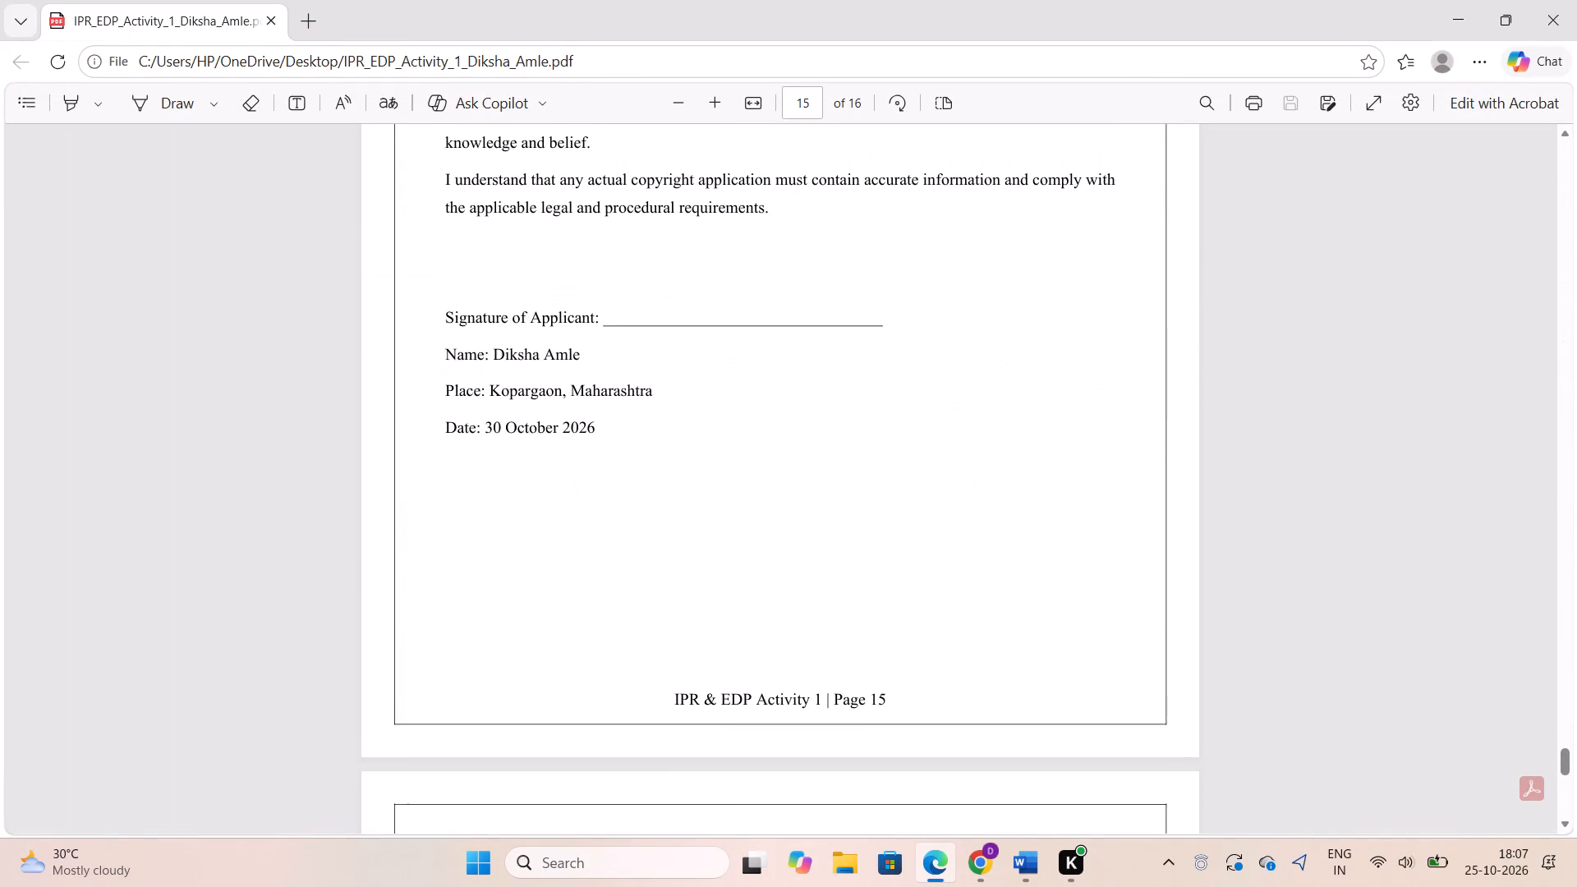
scroll(885, 465, up, 18)
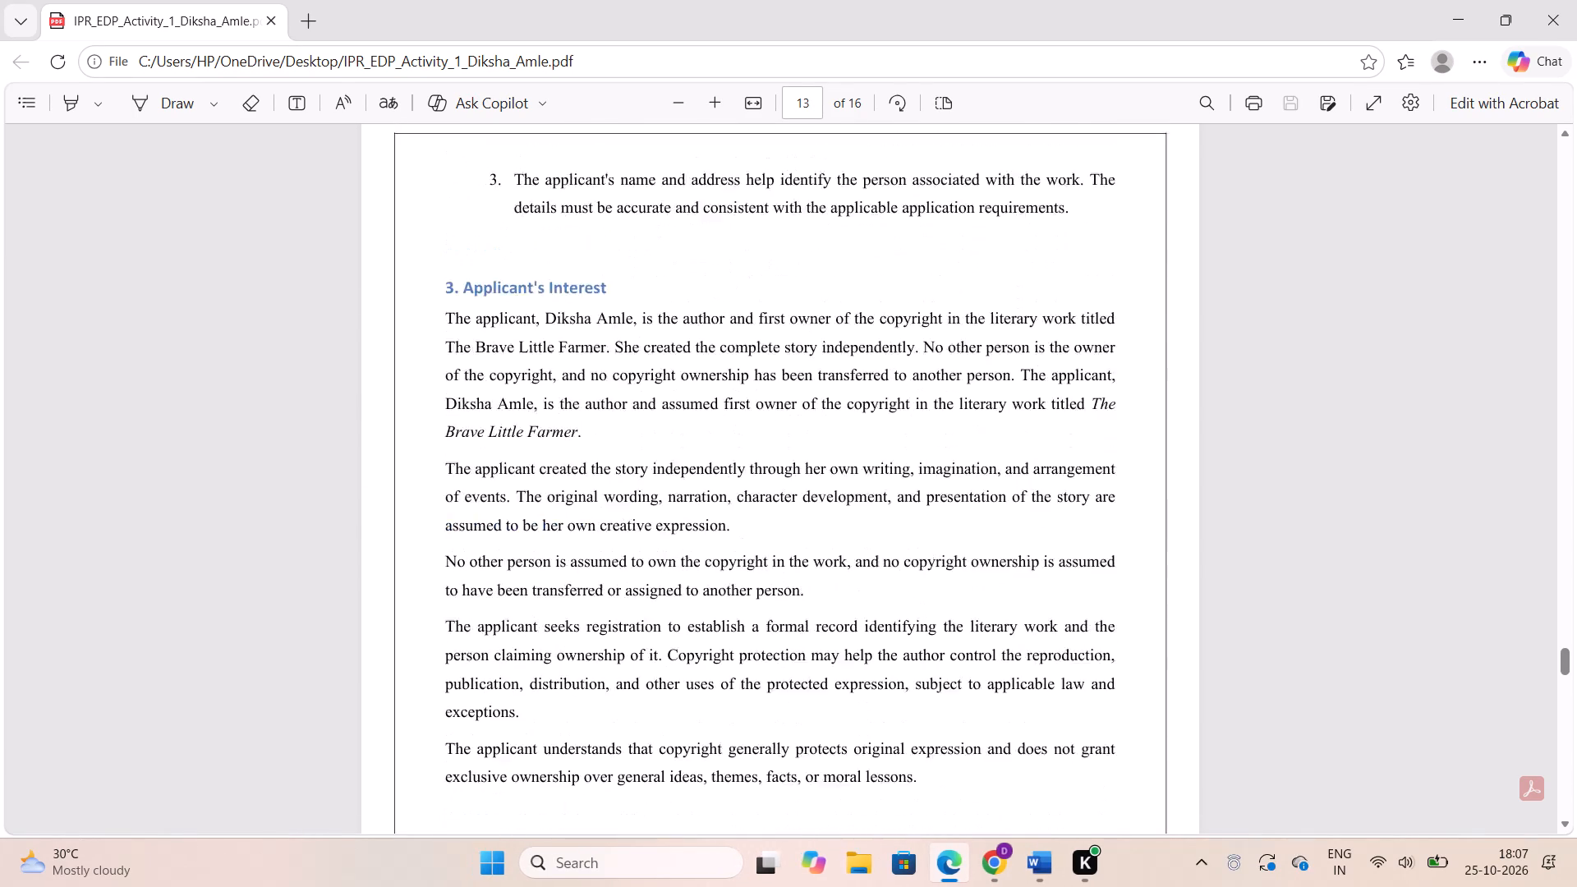
scroll(885, 465, up, 16)
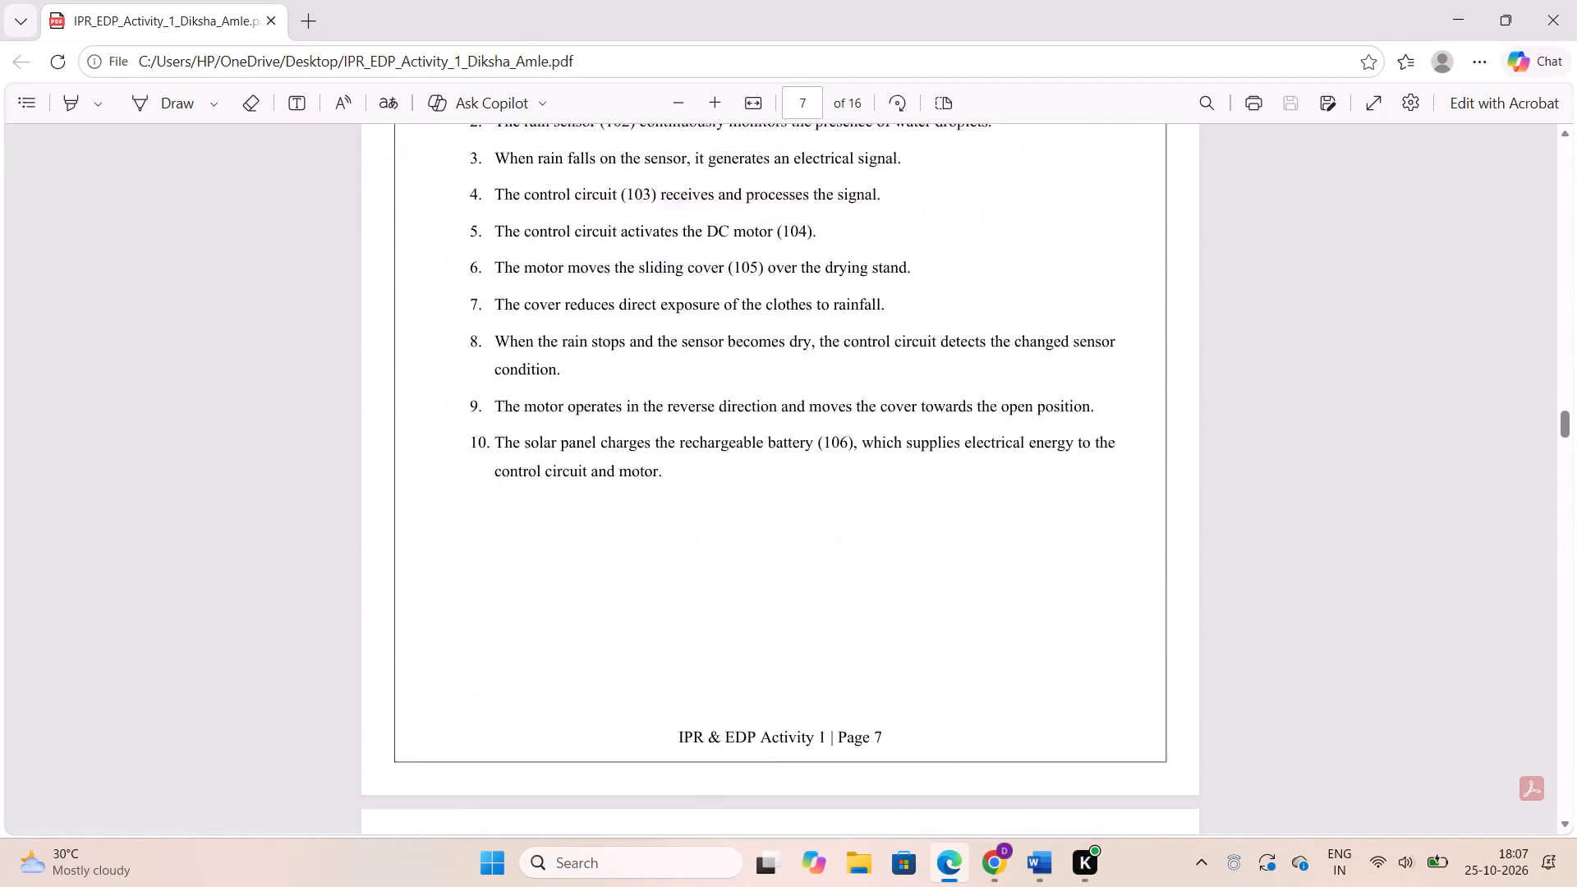
scroll(885, 465, up, 16)
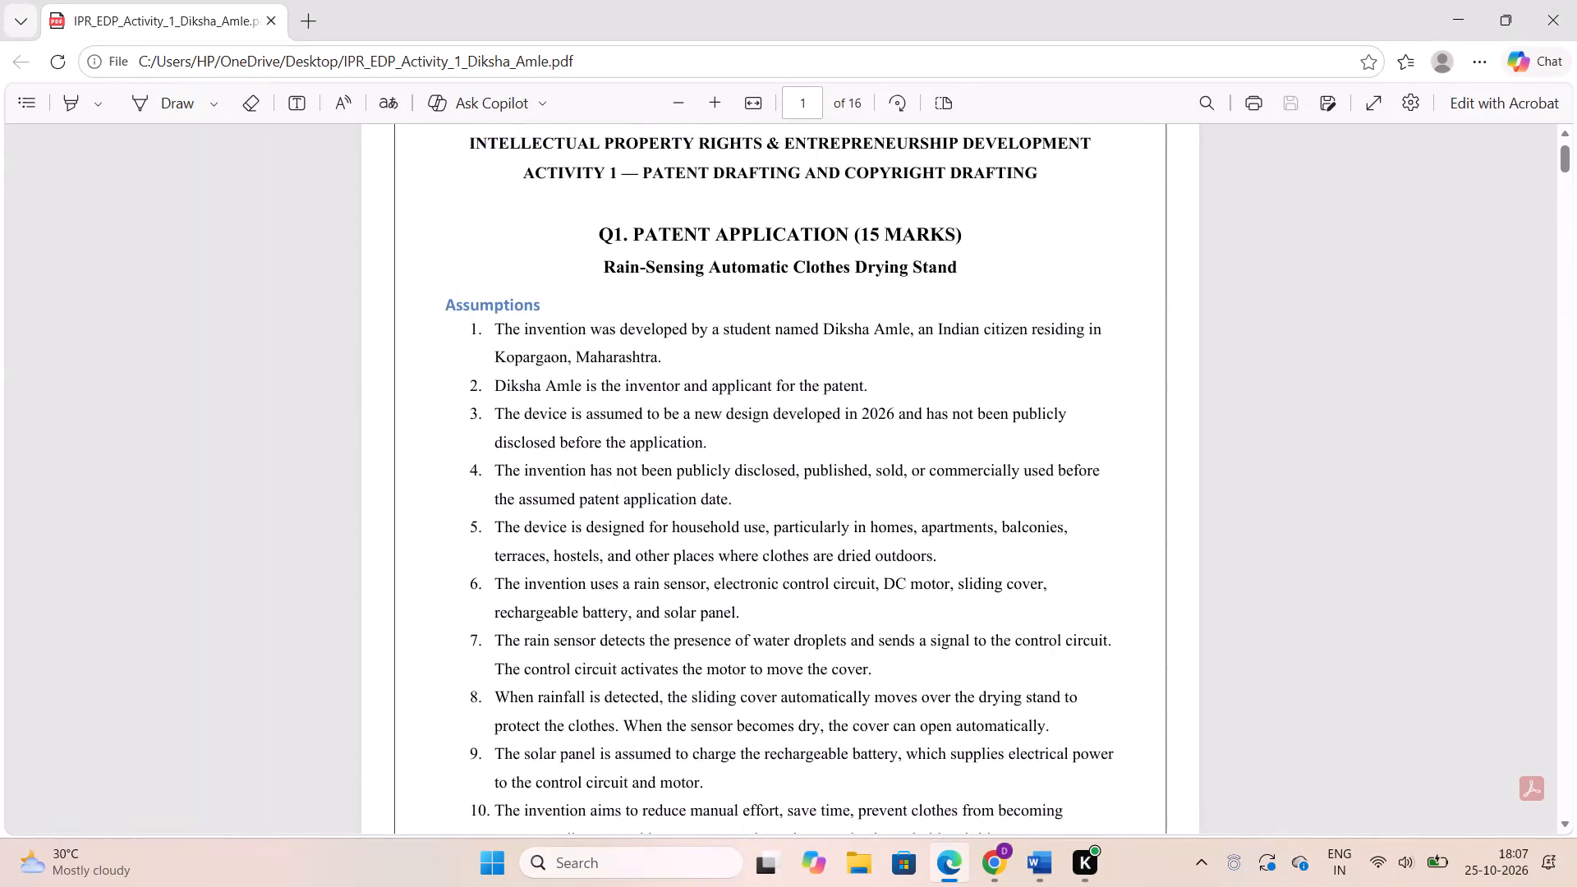
click(270, 23)
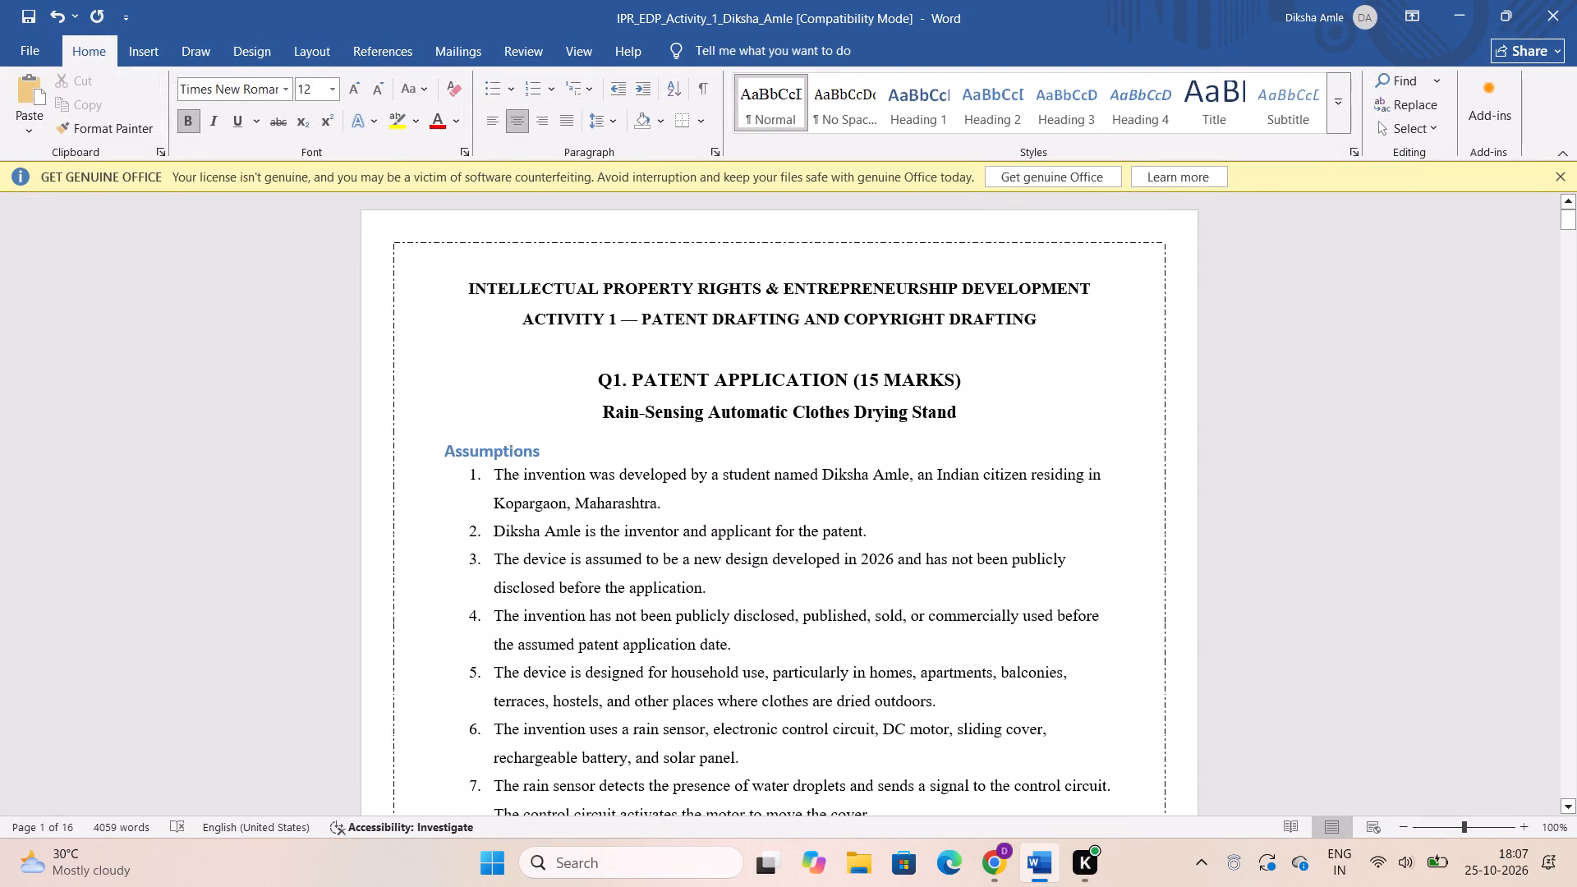
Save the IPR & EDP Activity 1 Word document under its existing name and format.
click(40, 48)
click(42, 291)
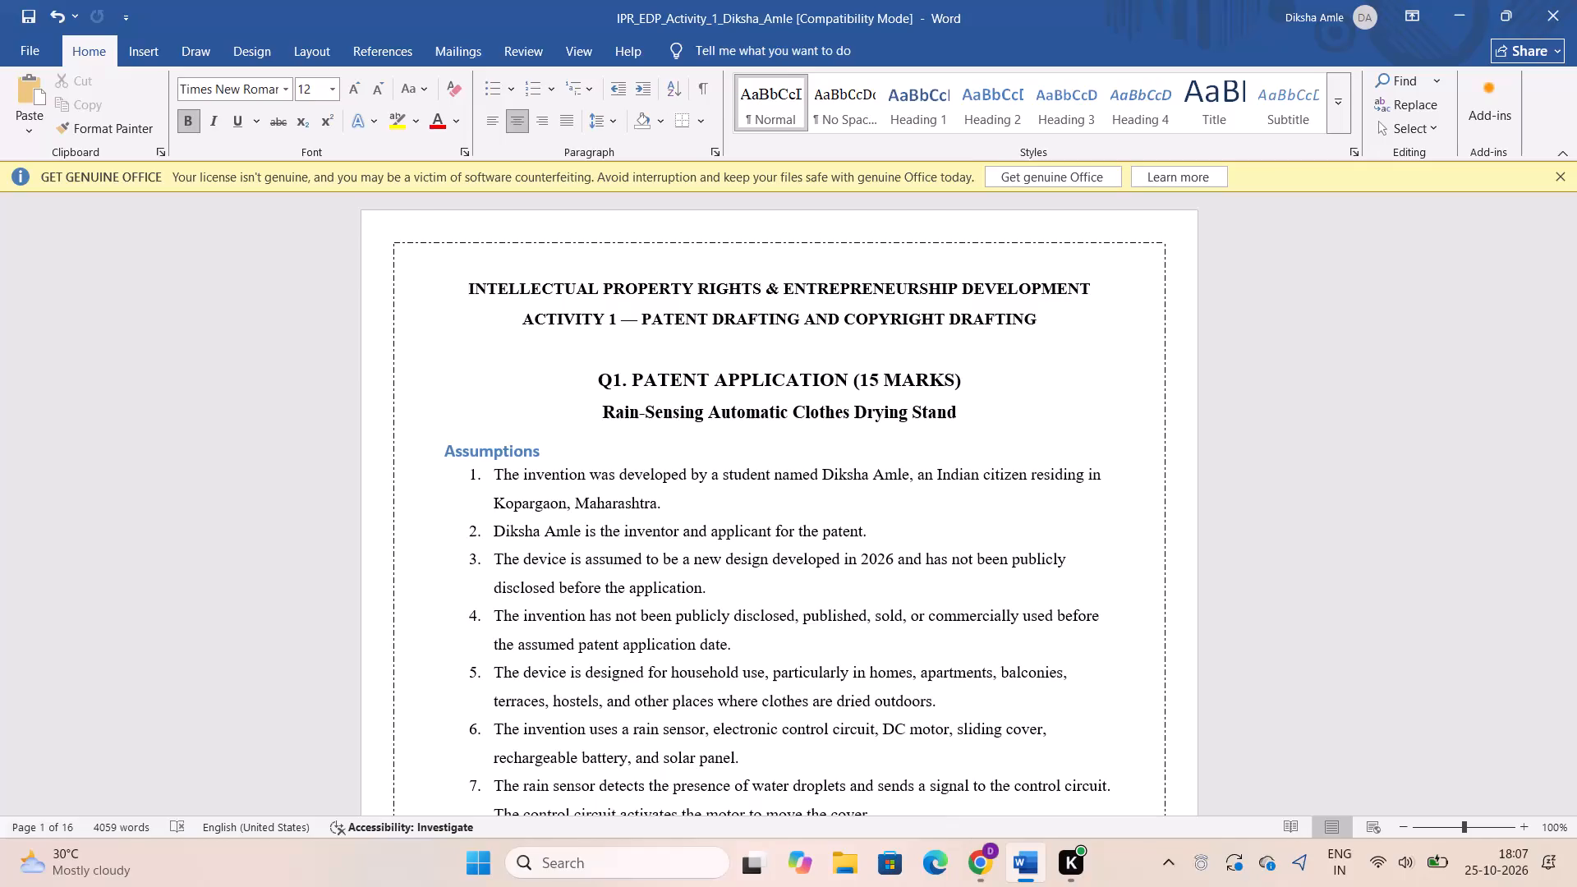
Switch to Chrome and play the song "He Assa Pahila" on JioSaavn.
click(988, 886)
click(390, 30)
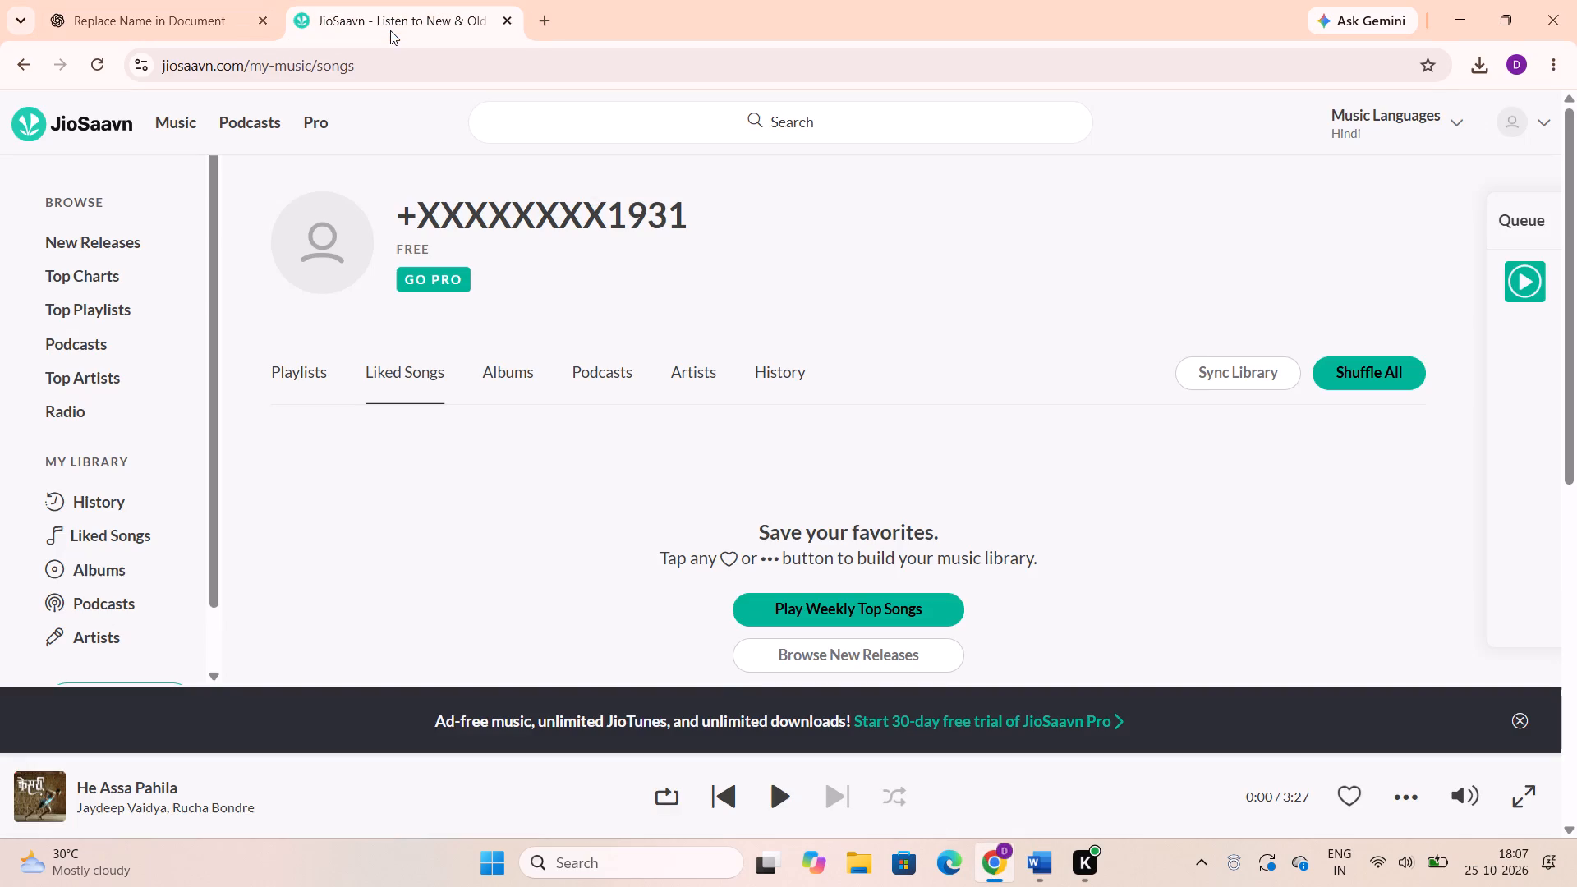
click(767, 814)
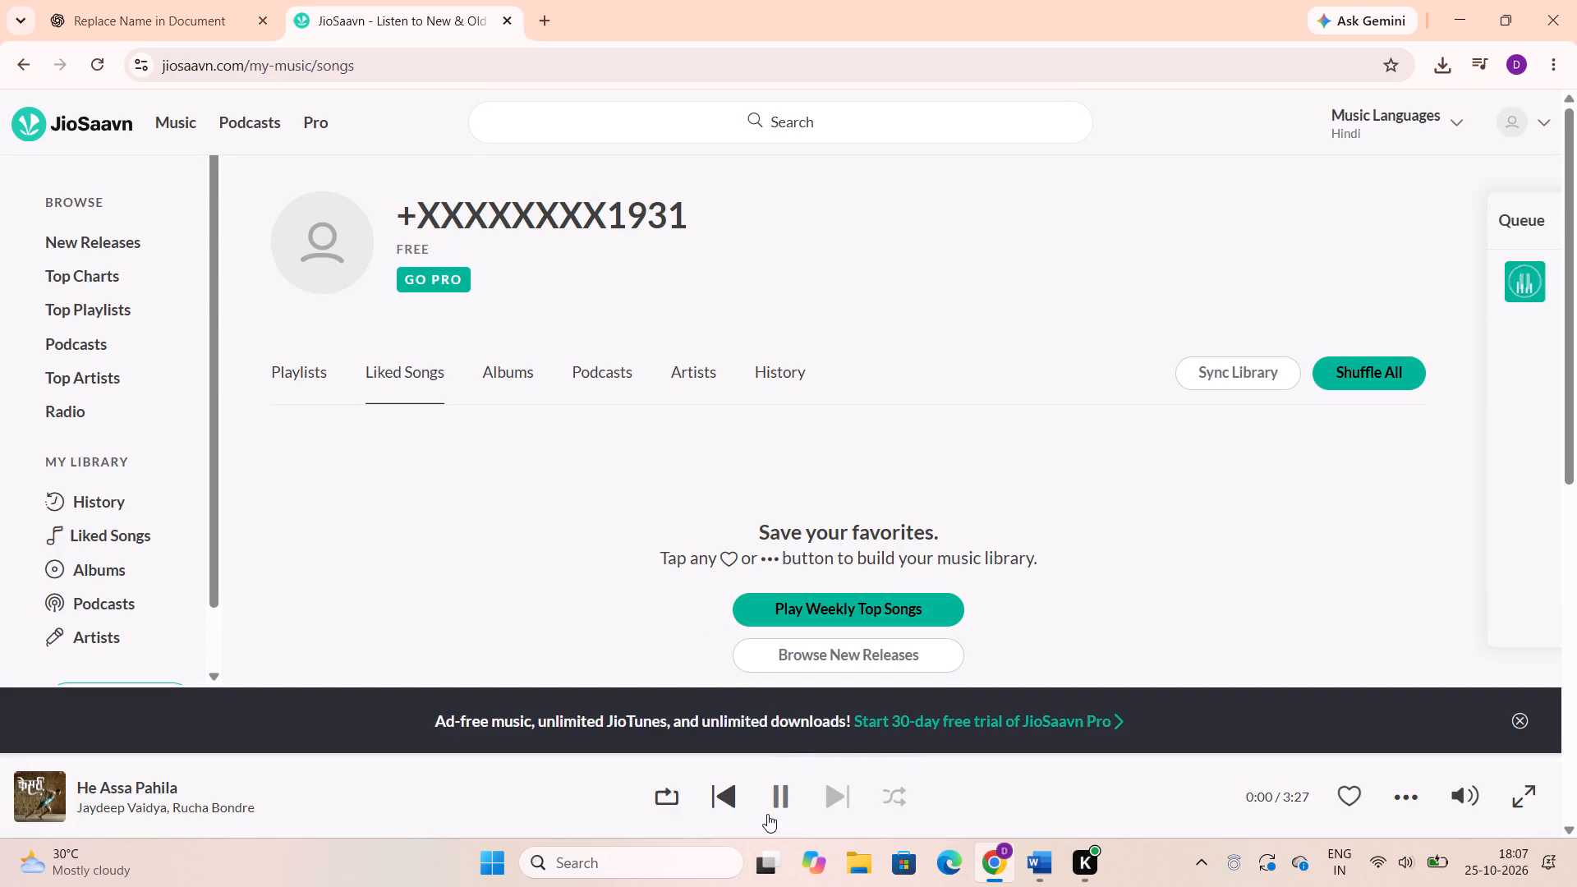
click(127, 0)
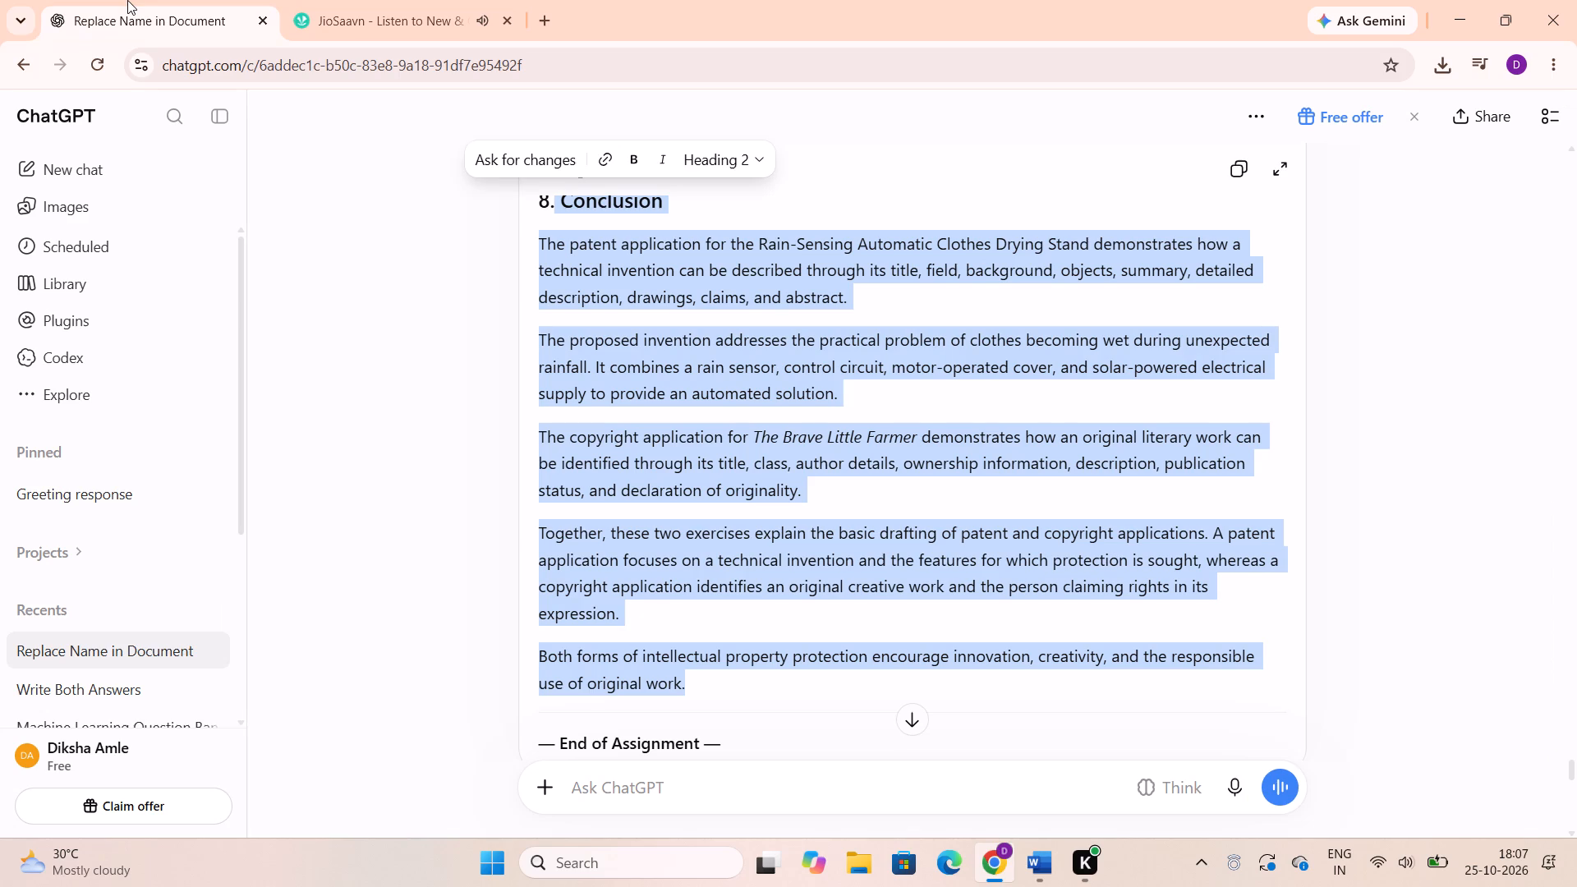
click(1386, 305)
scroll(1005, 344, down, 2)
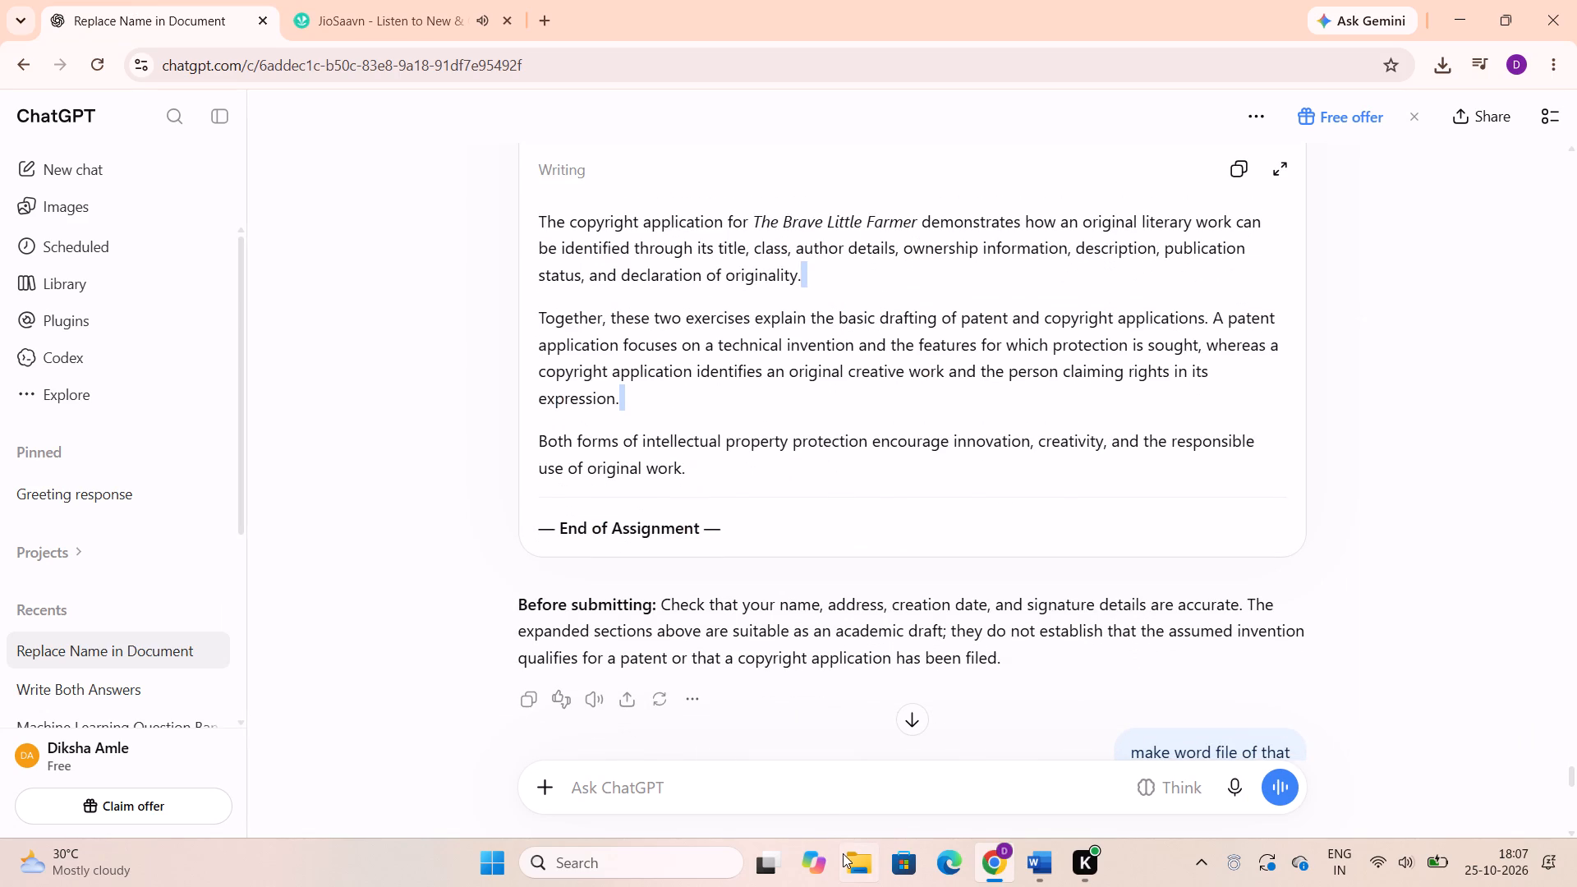
In File Explorer's Downloads folder, delete today's six files from the Rain-Sensing Automatic Drying Stand diagram through the Assignment_5712 PDF.
click(845, 857)
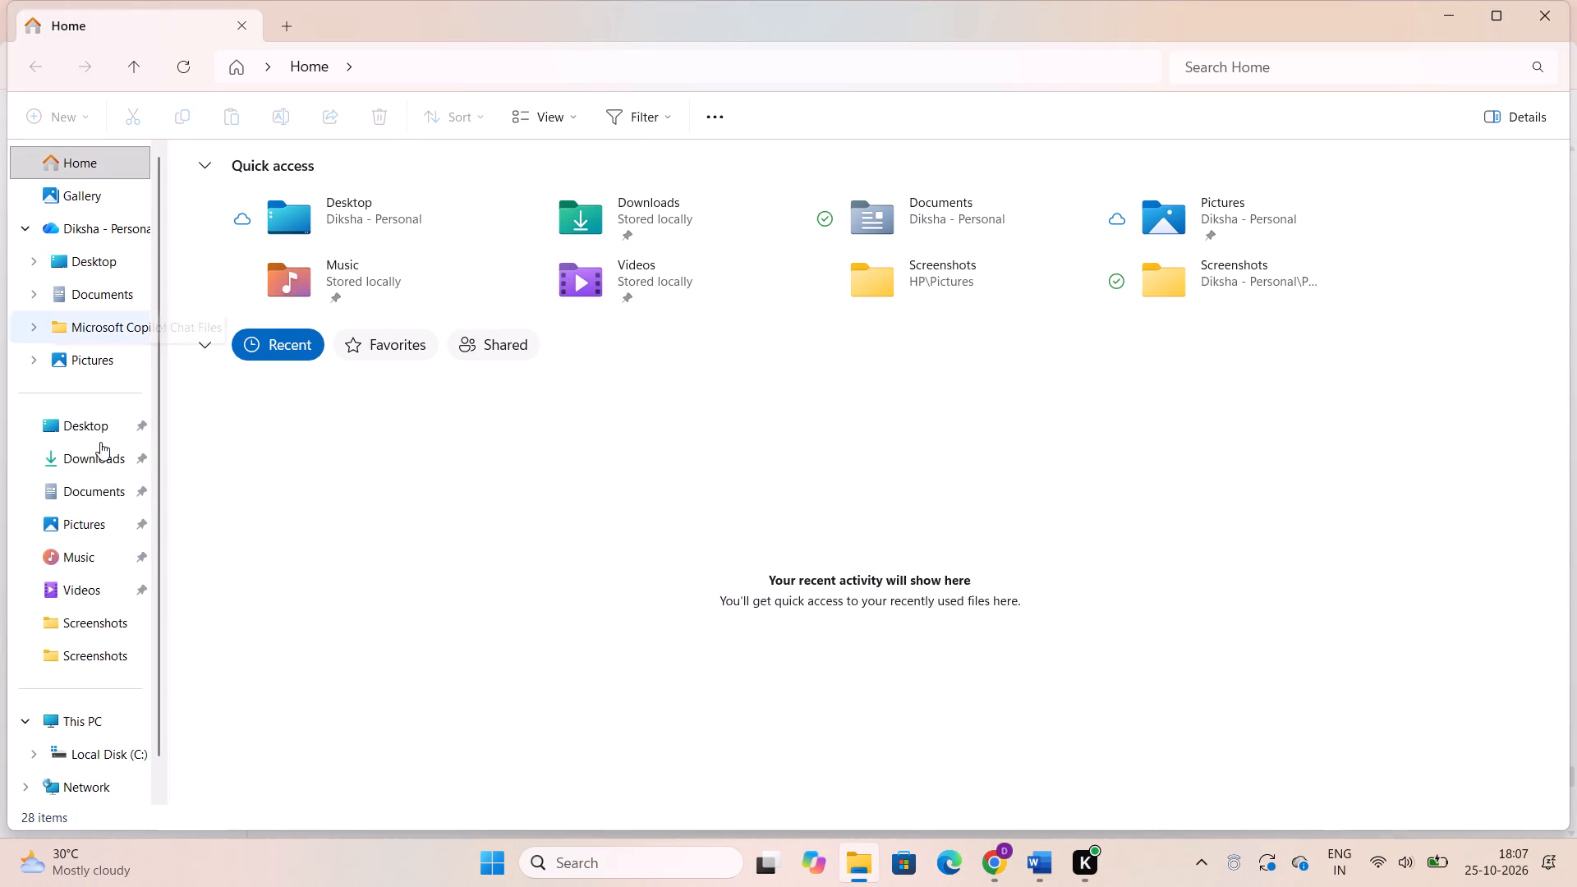
click(85, 458)
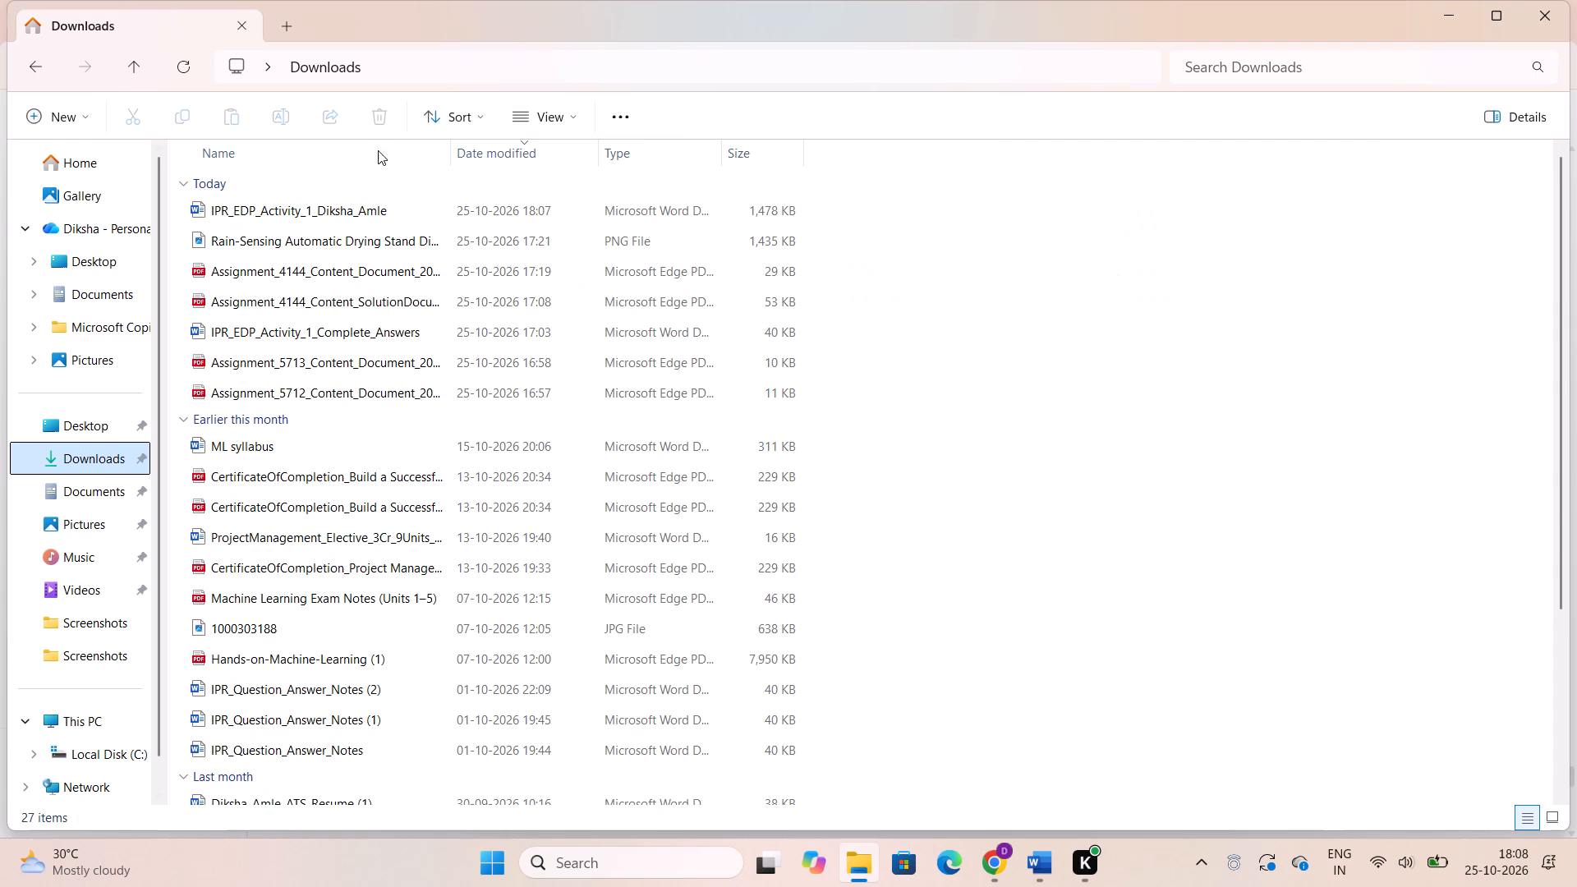
click(449, 237)
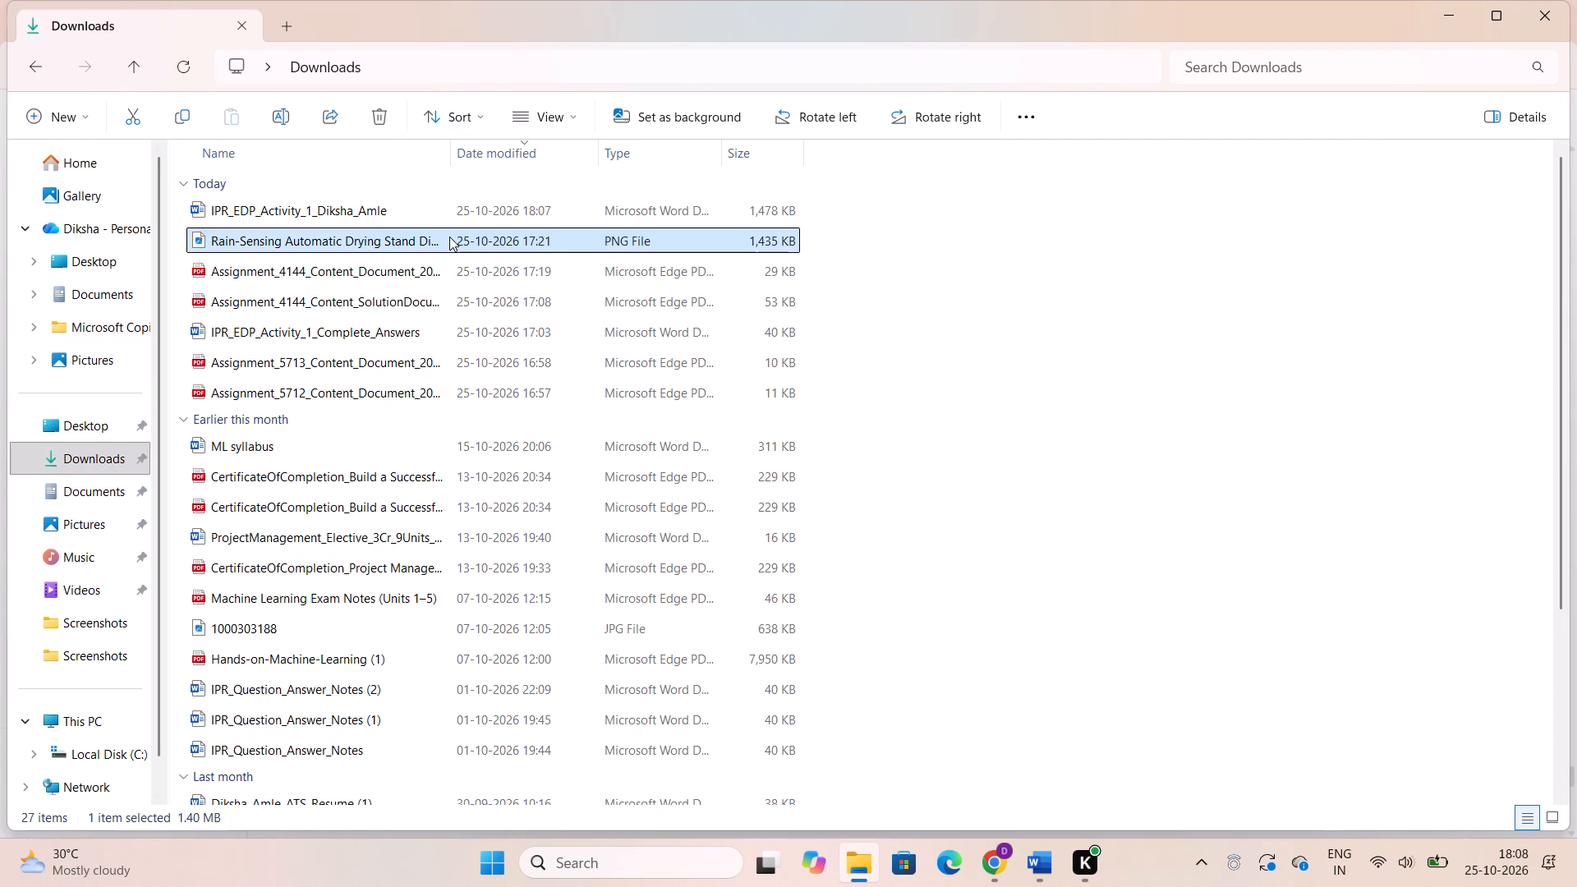
key(shift+Down)
key(shift+Down)
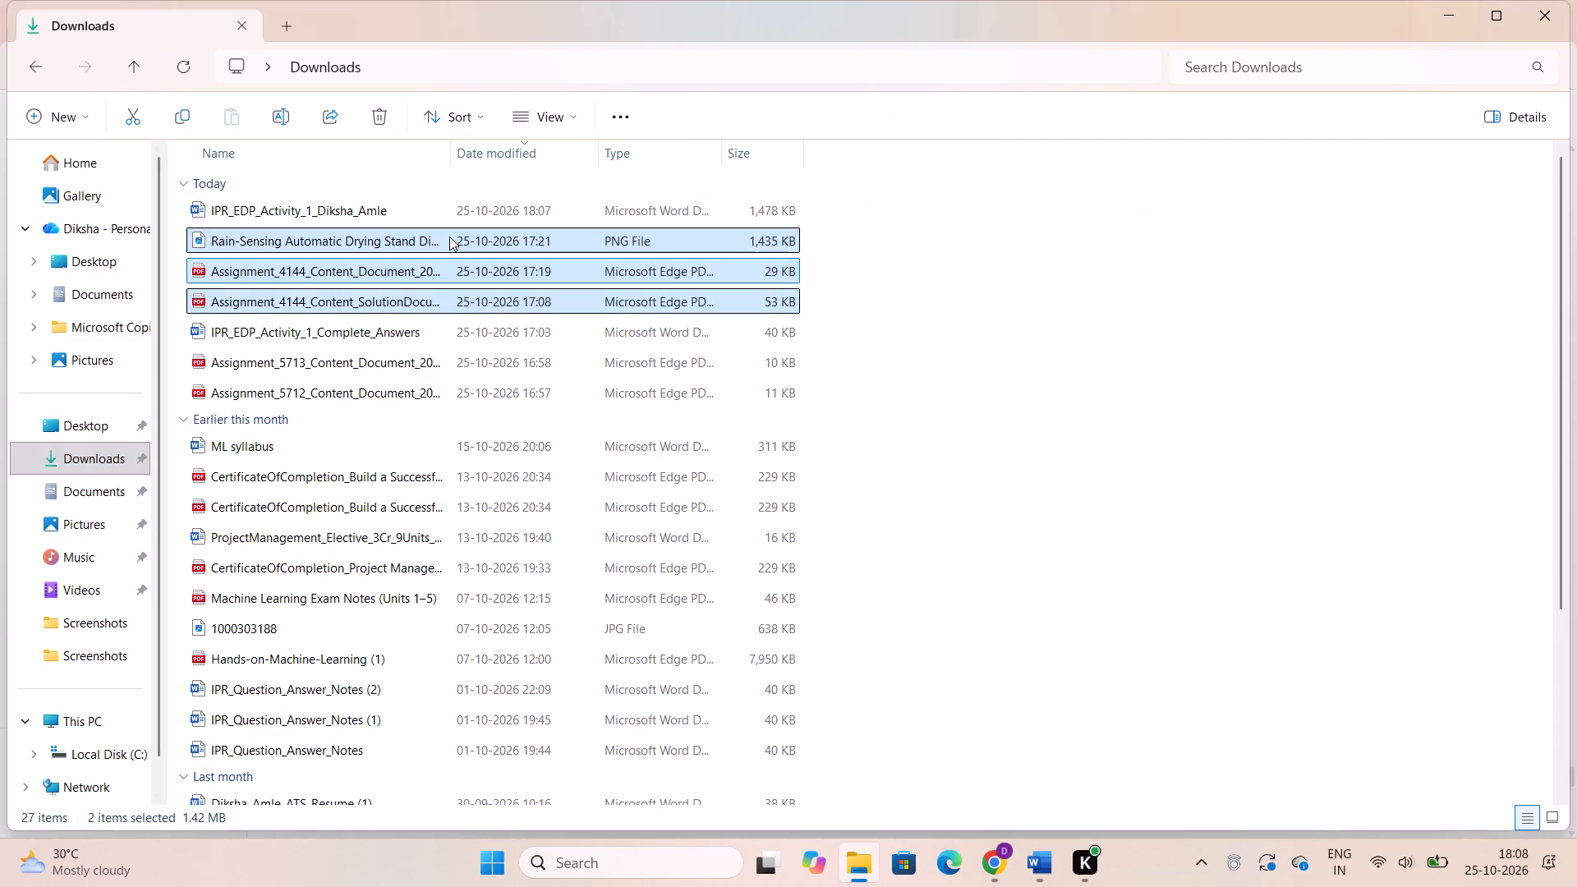
key(shift+Down)
key(shift+Down)
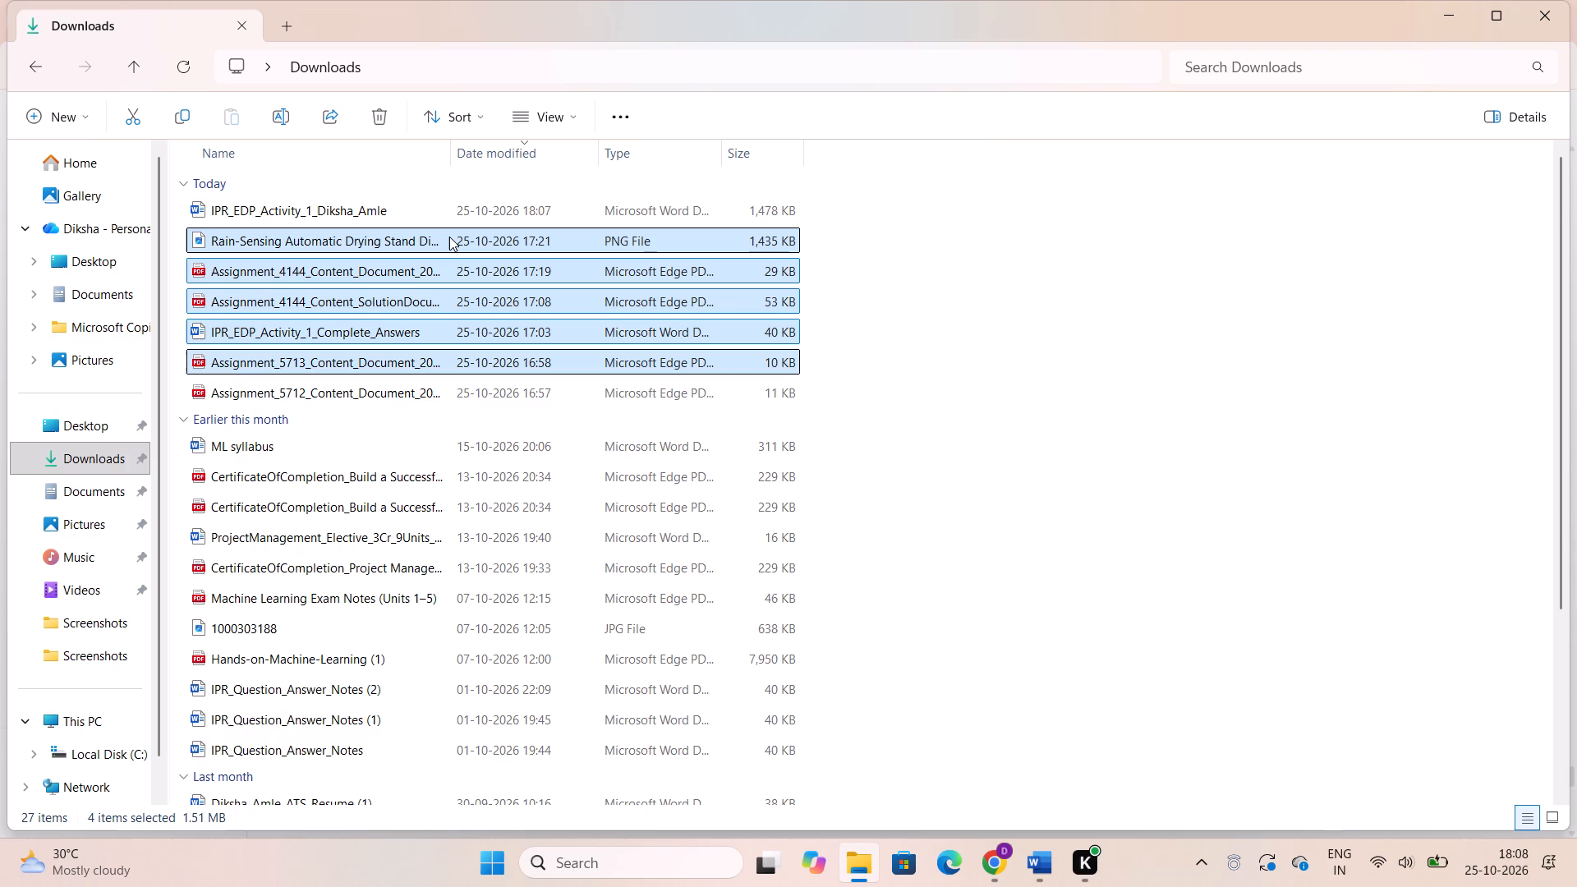
key(shift+Down)
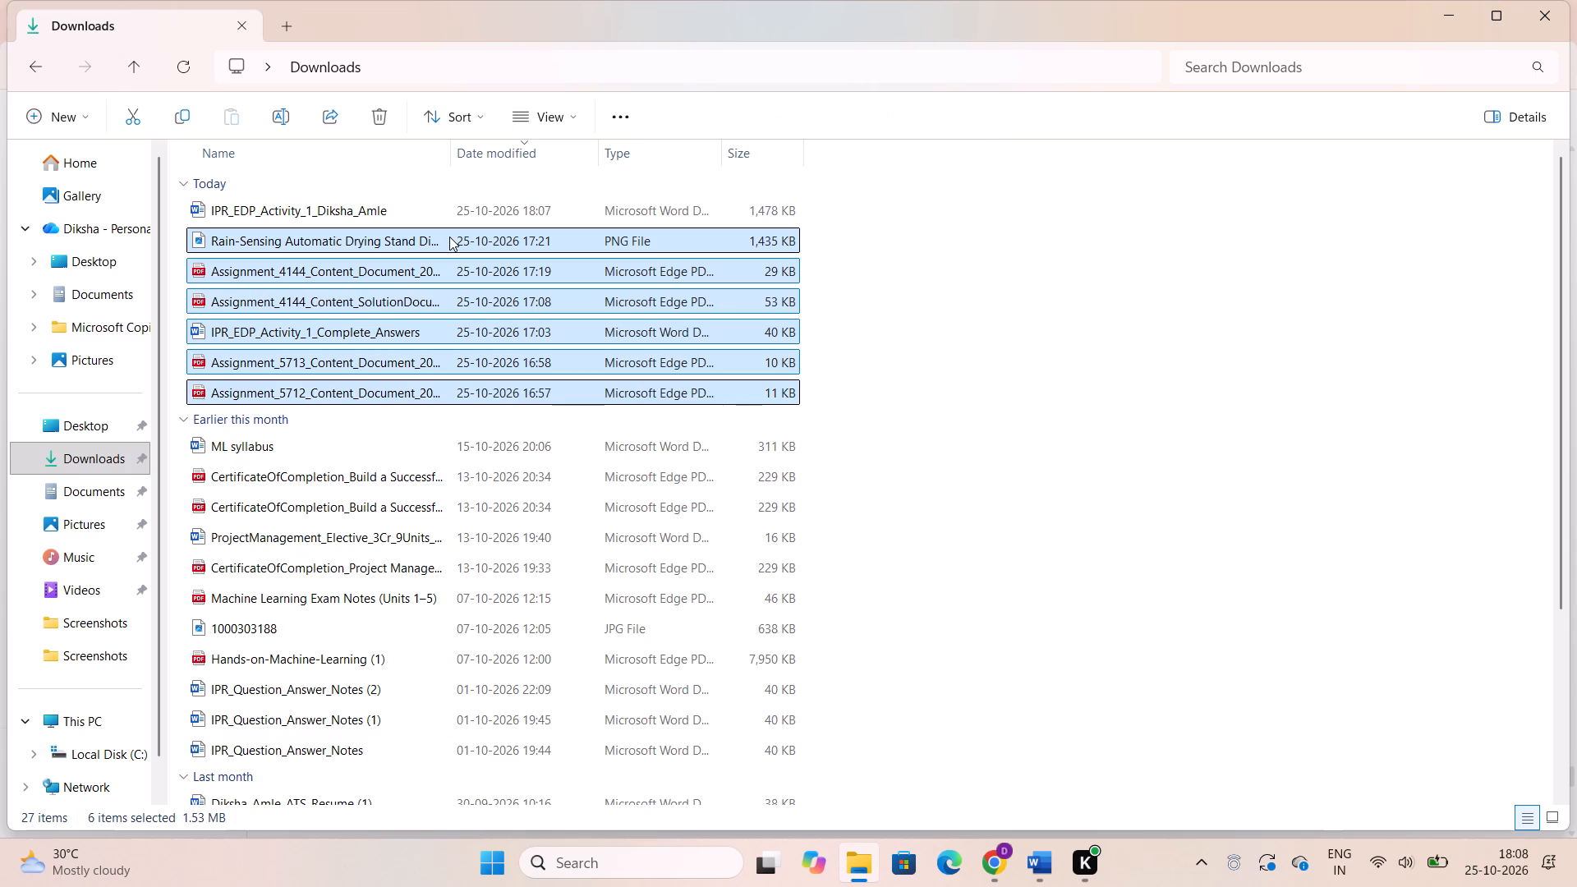
click(377, 118)
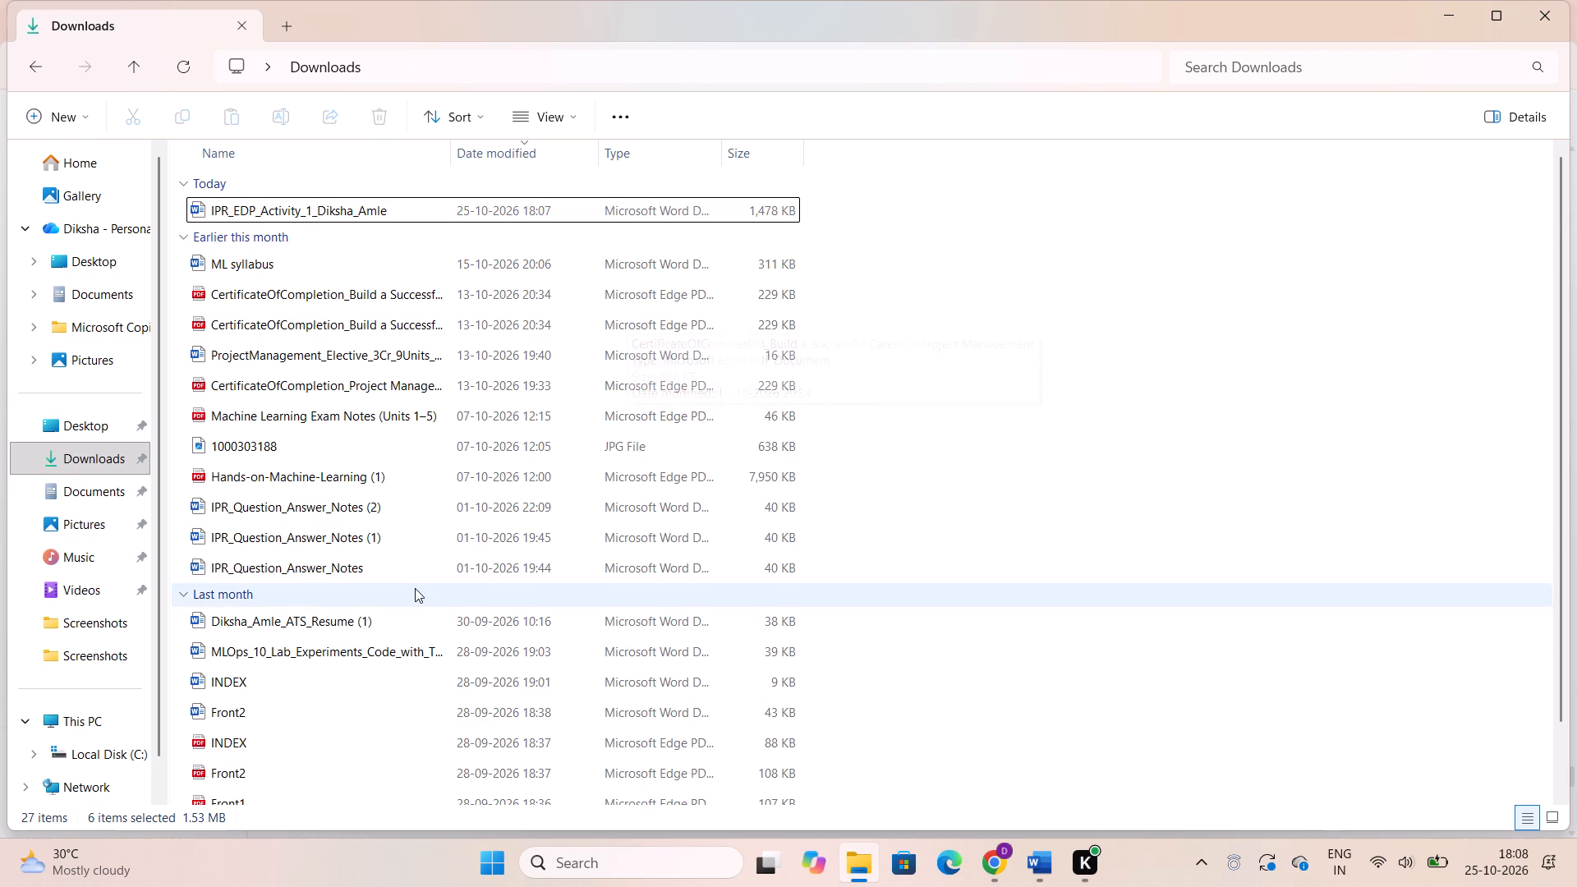
Look through the Downloads and Desktop folders and examine the experiment list in the INDEX Word document from Downloads.
scroll(415, 588, down, 2)
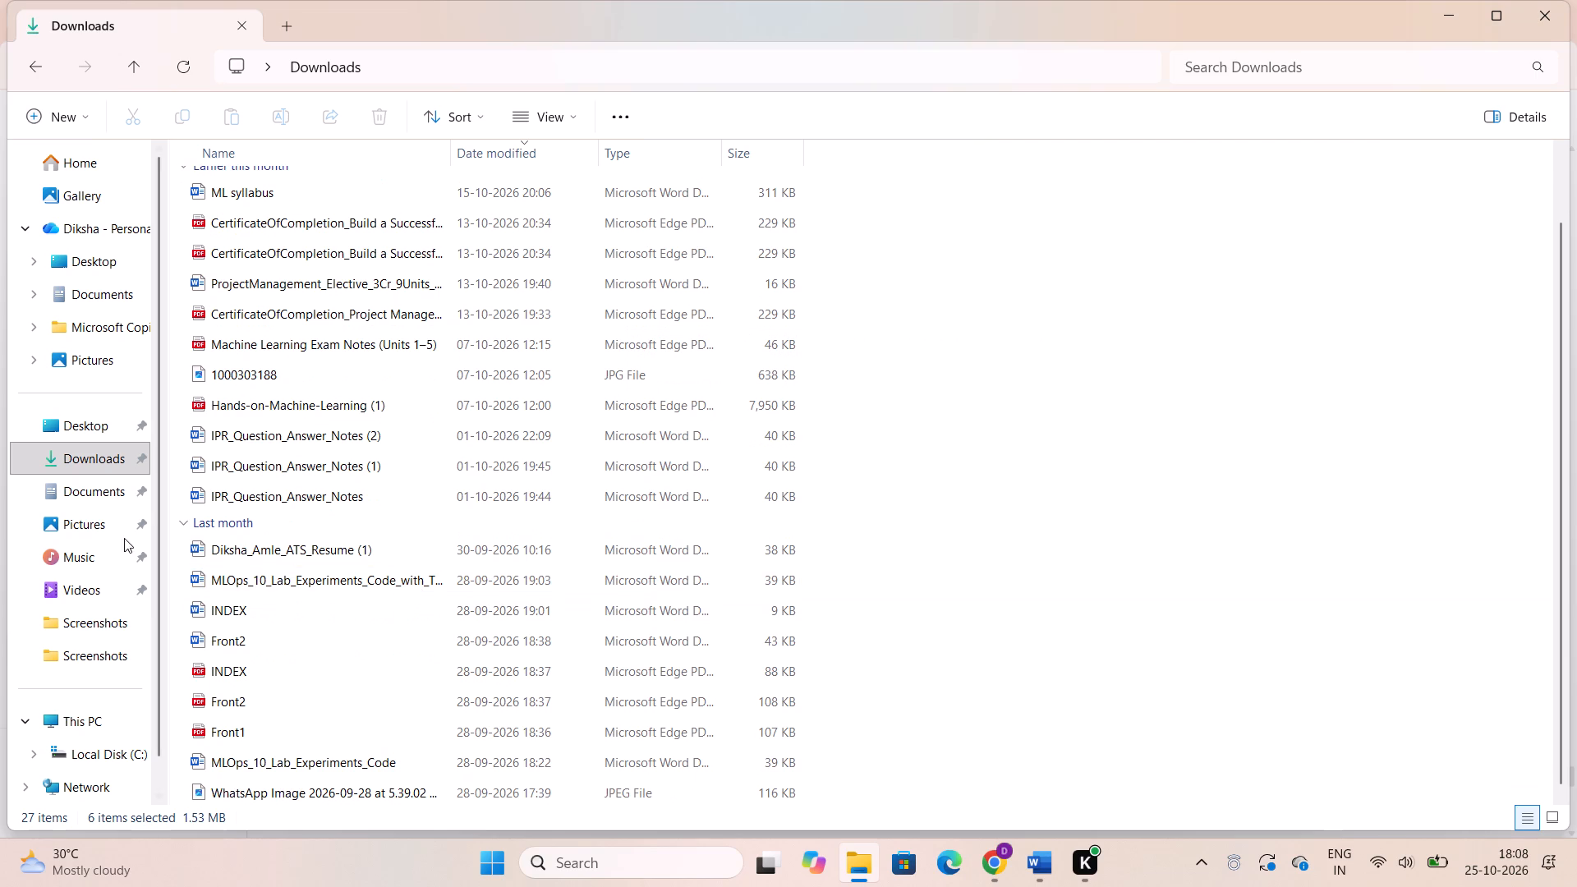
click(75, 423)
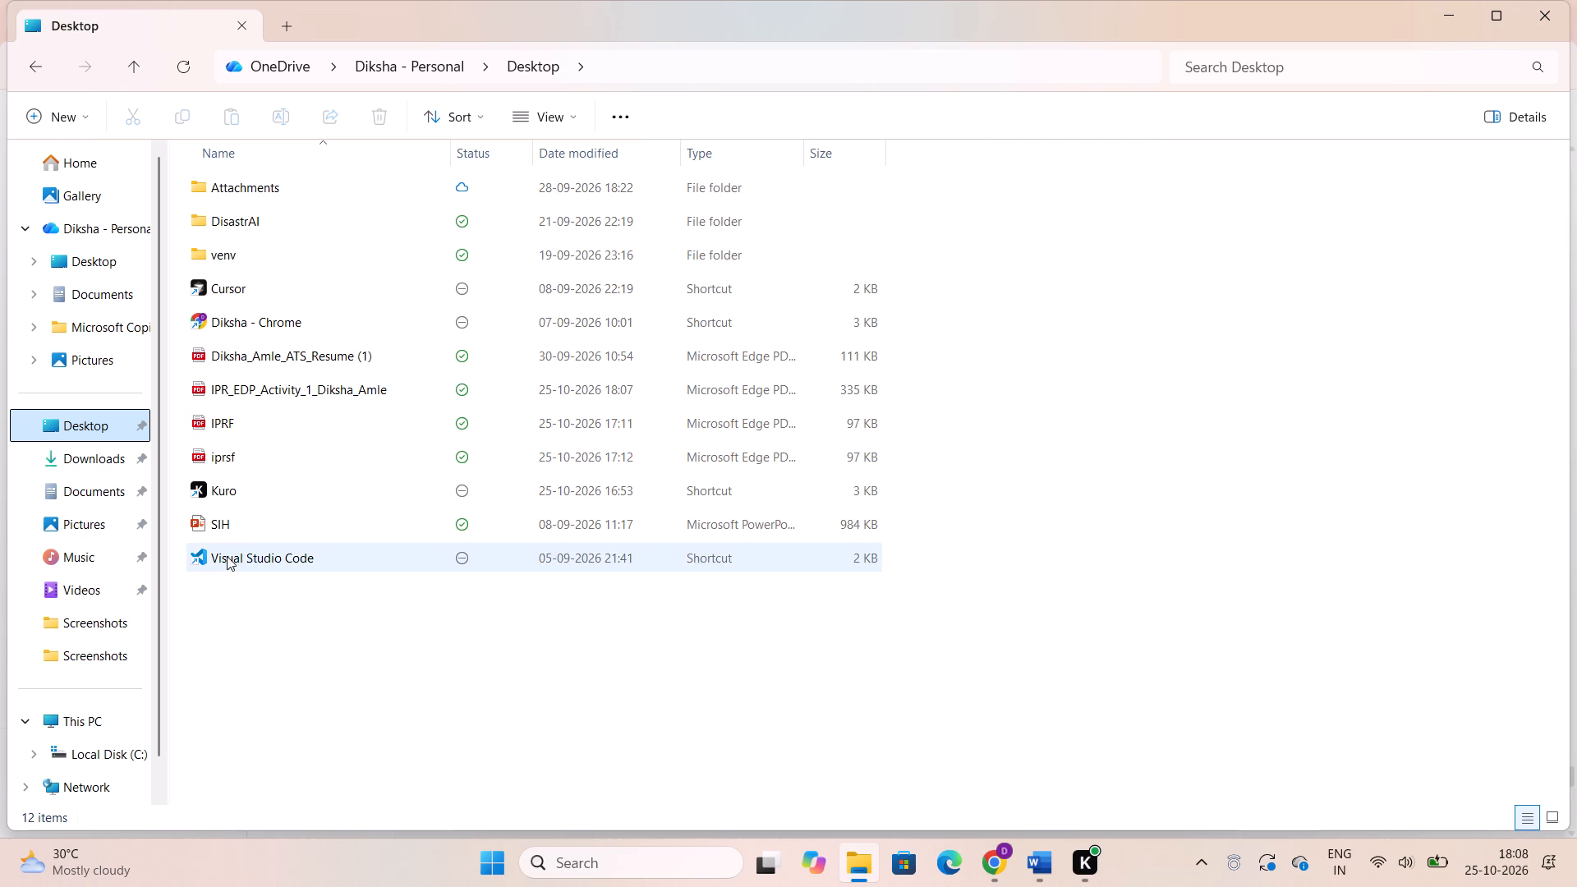
click(59, 459)
scroll(486, 485, down, 3)
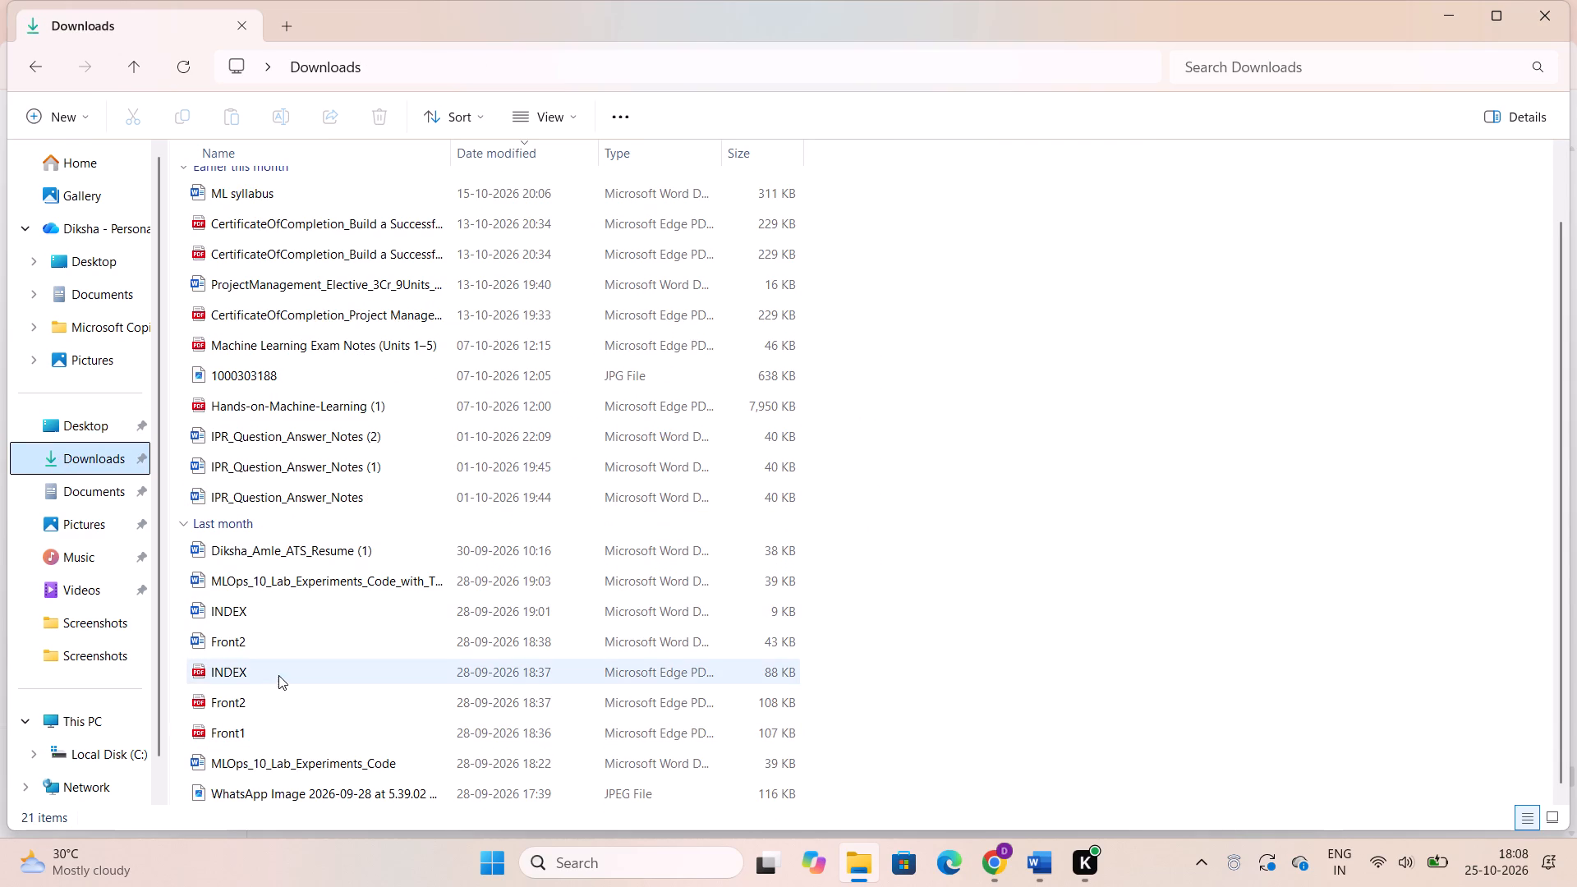
double_click(320, 610)
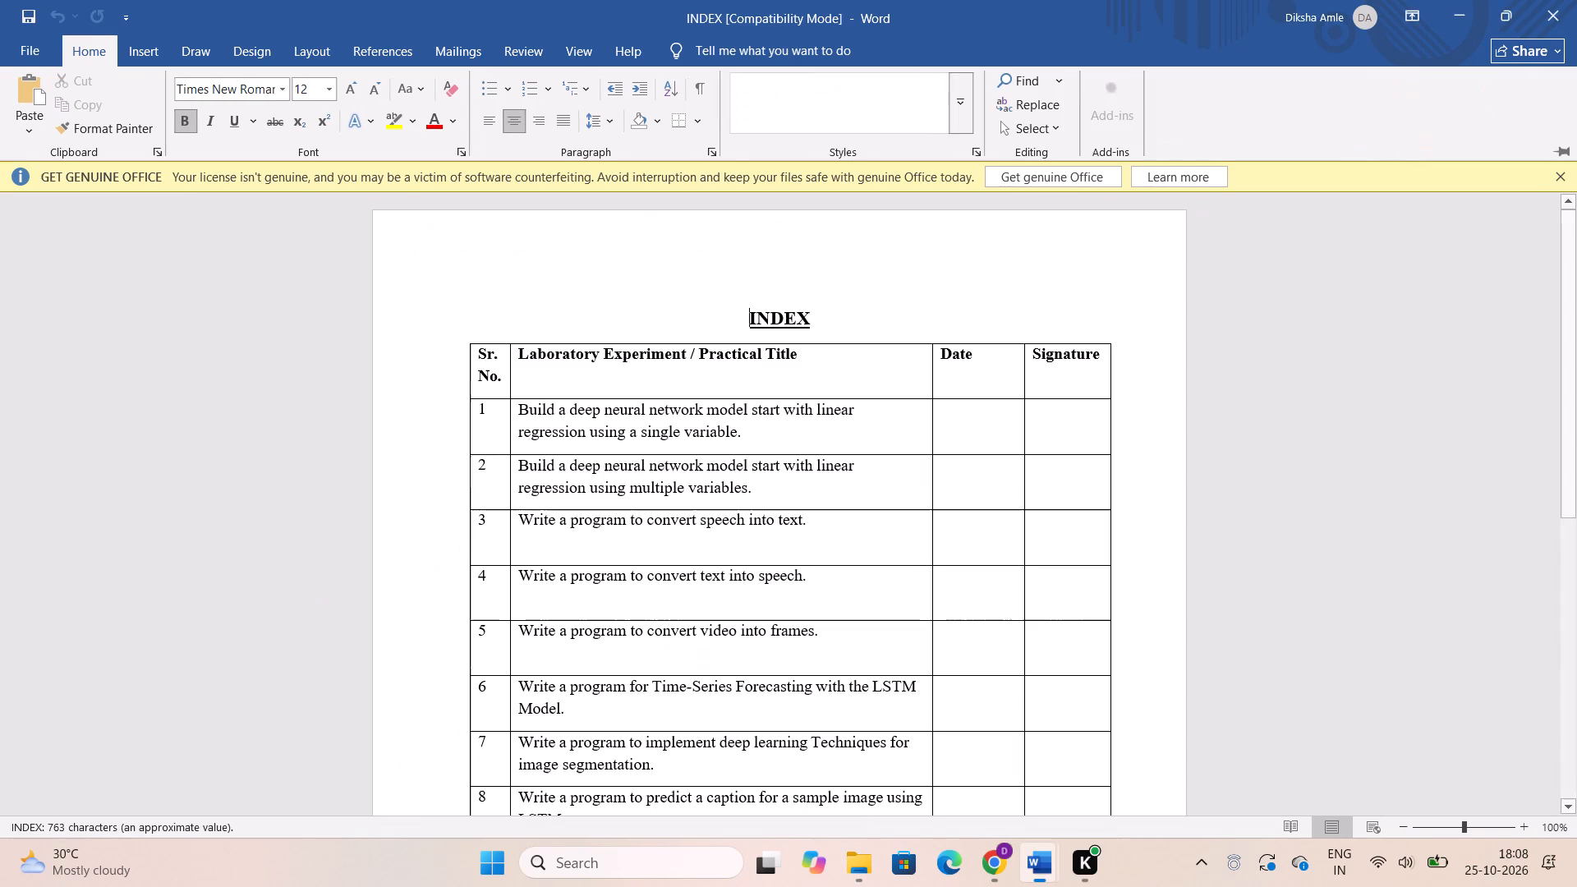
scroll(1005, 347, down, 2)
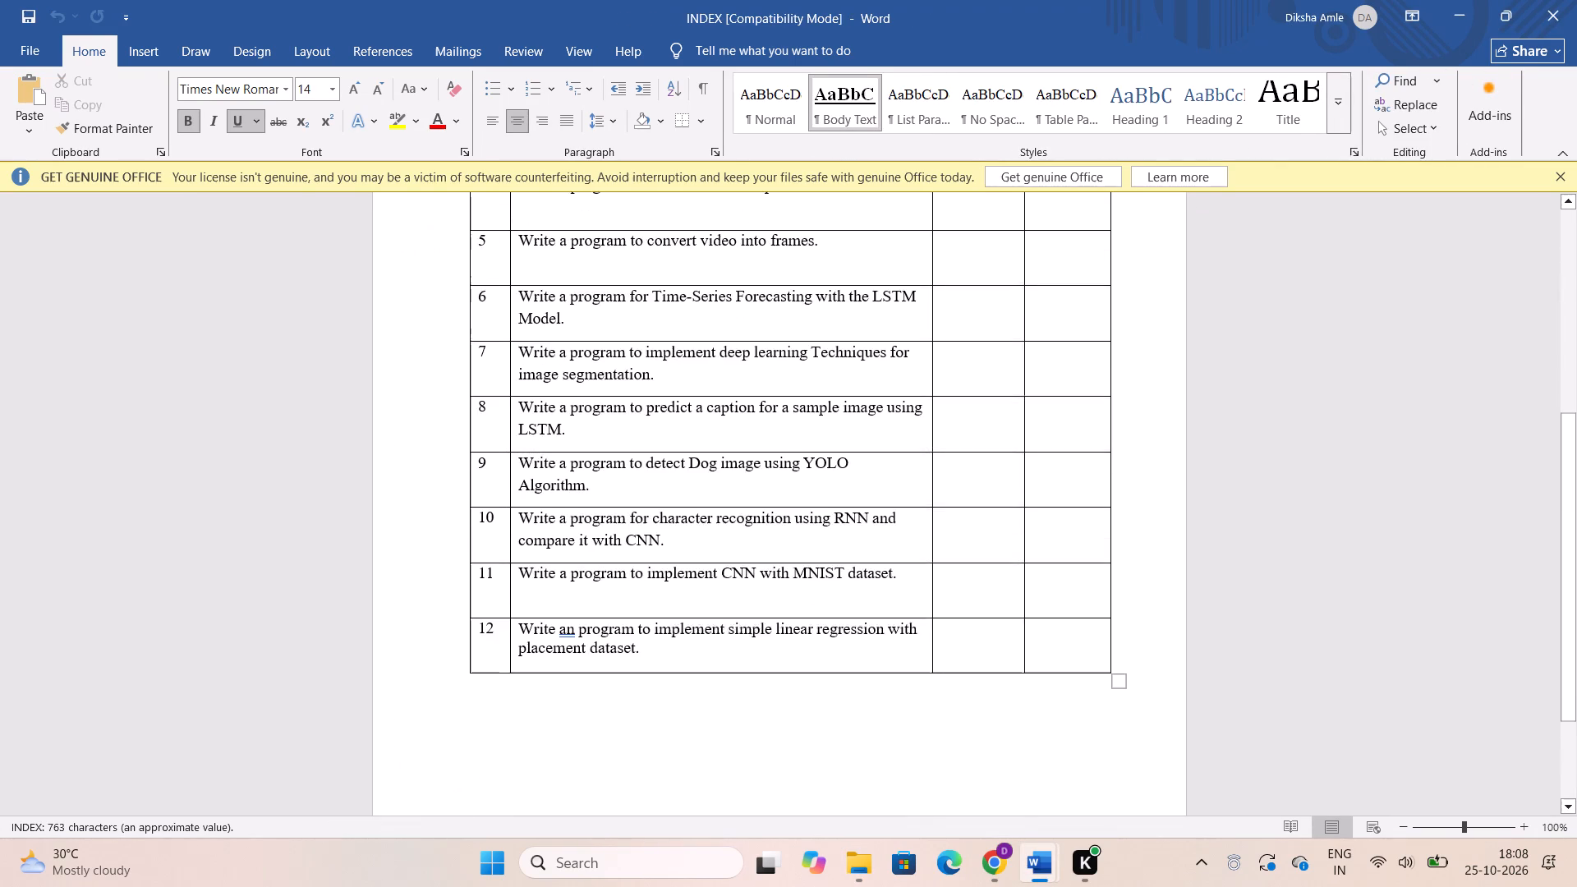
scroll(1005, 347, up, 2)
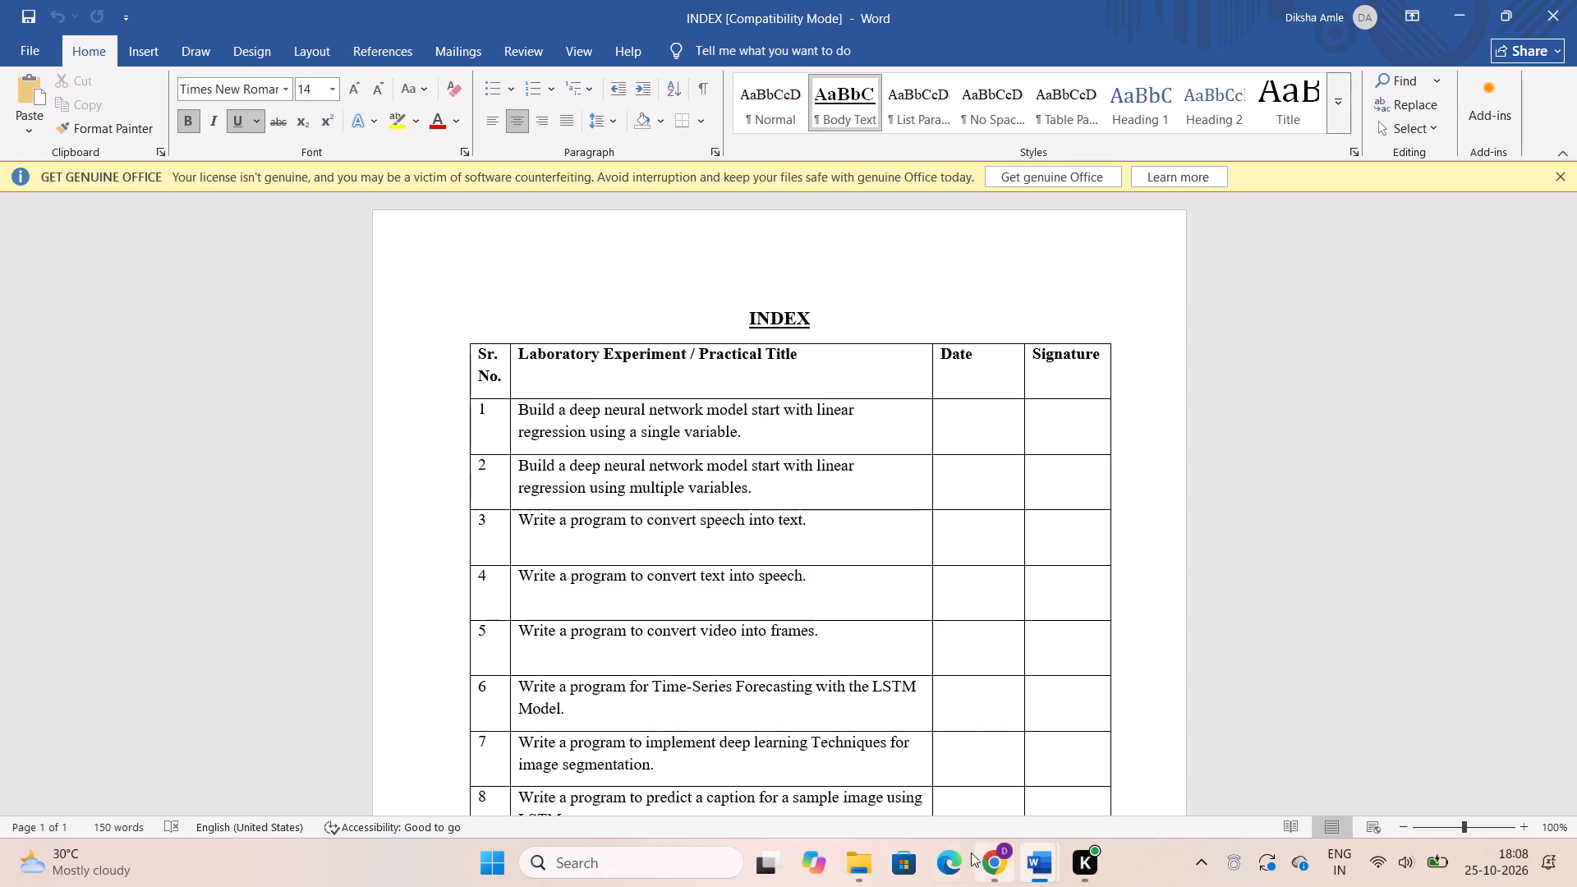
click(842, 874)
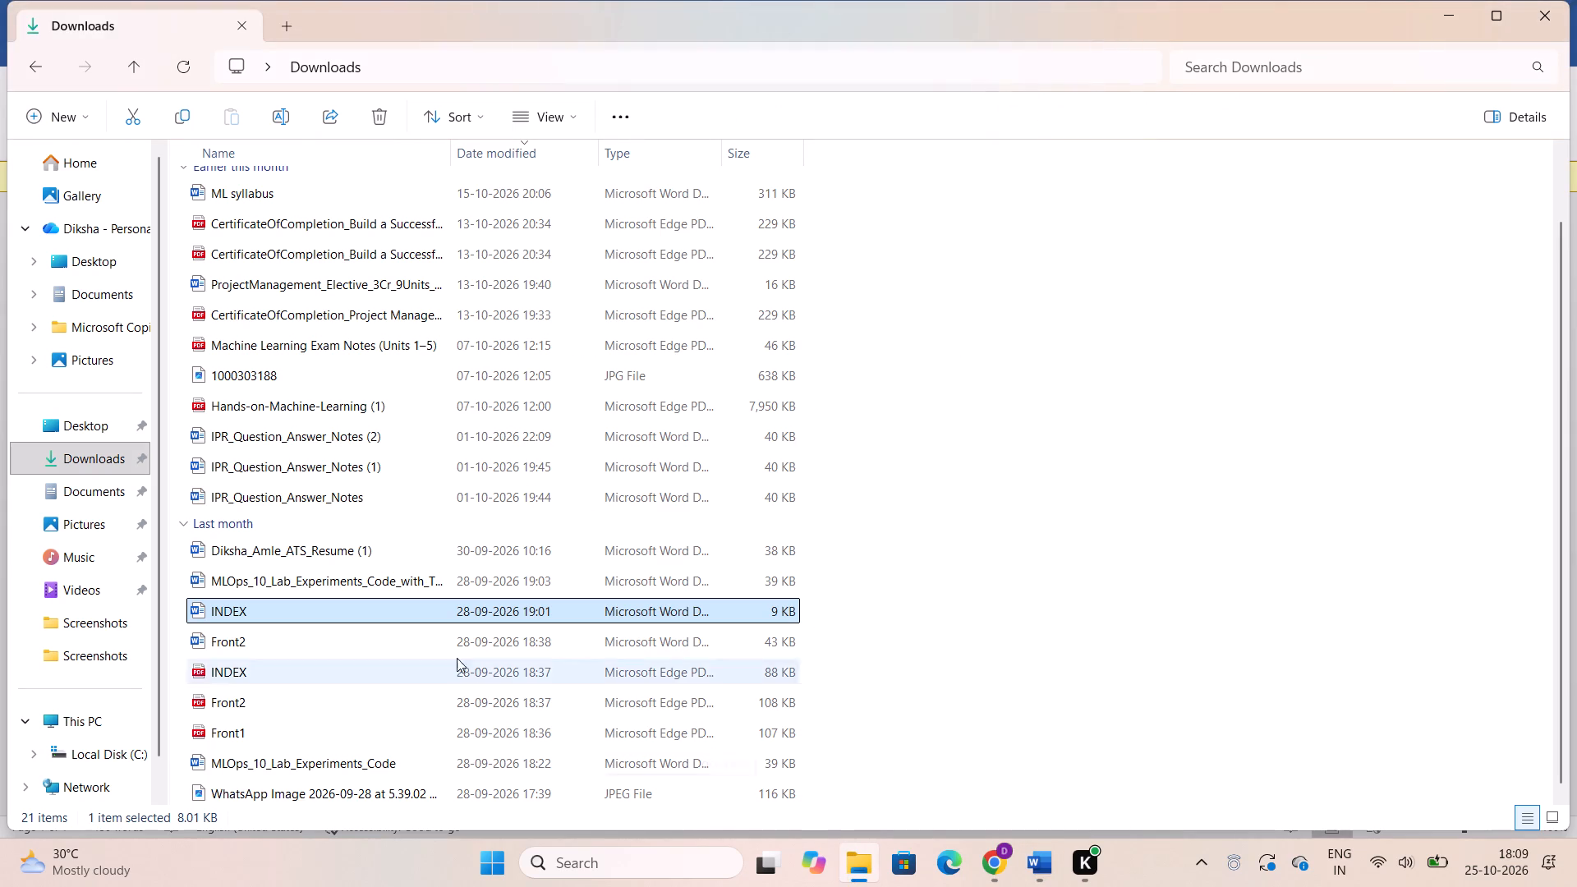
scroll(301, 231, up, 3)
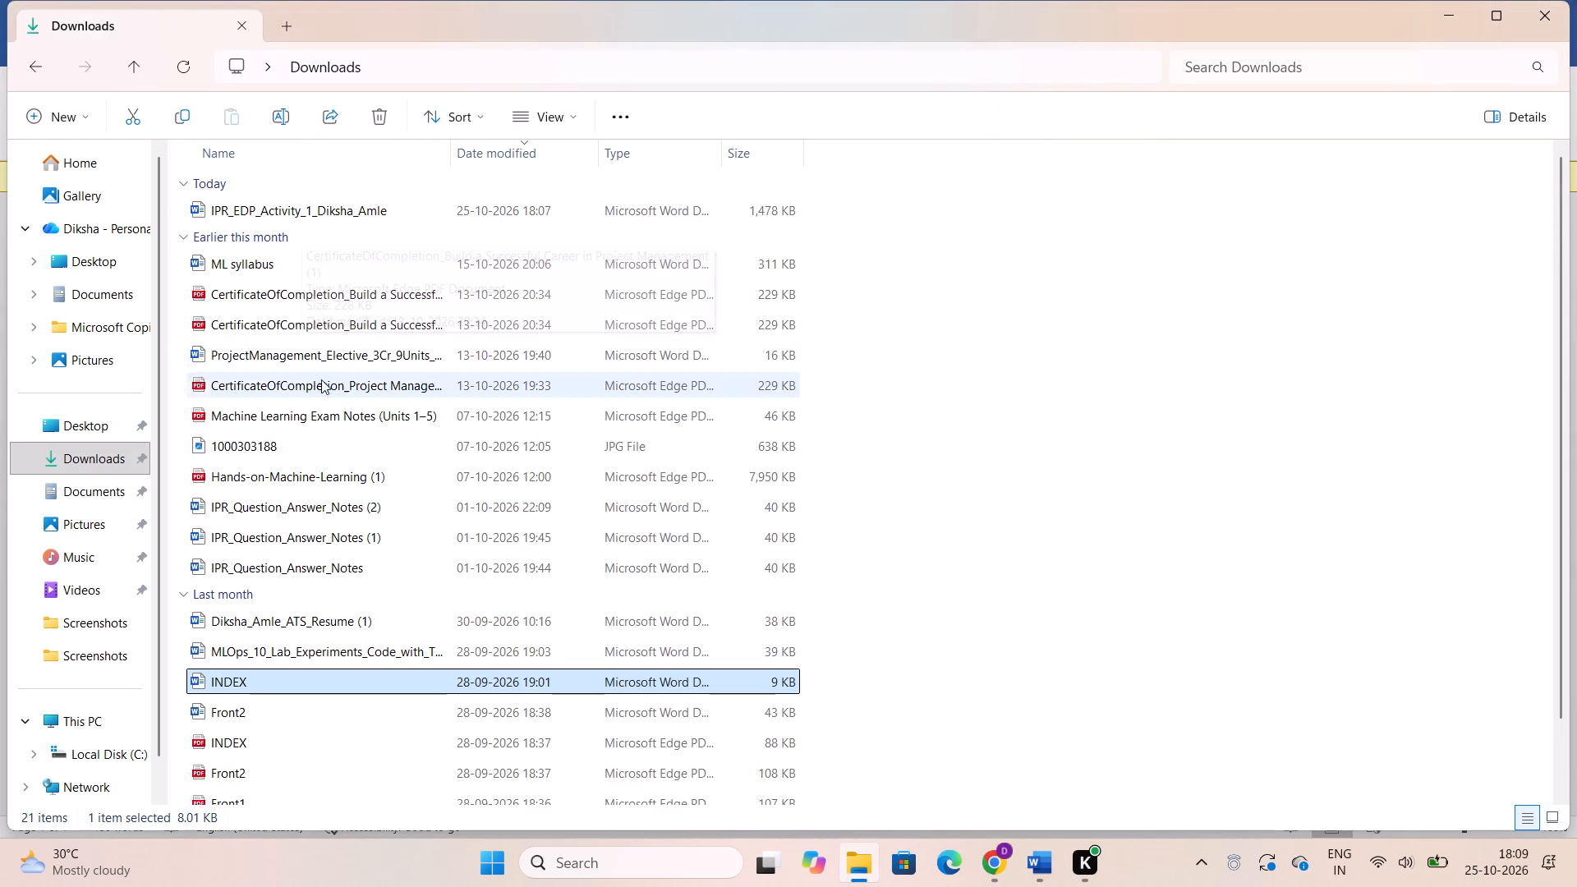
click(1083, 519)
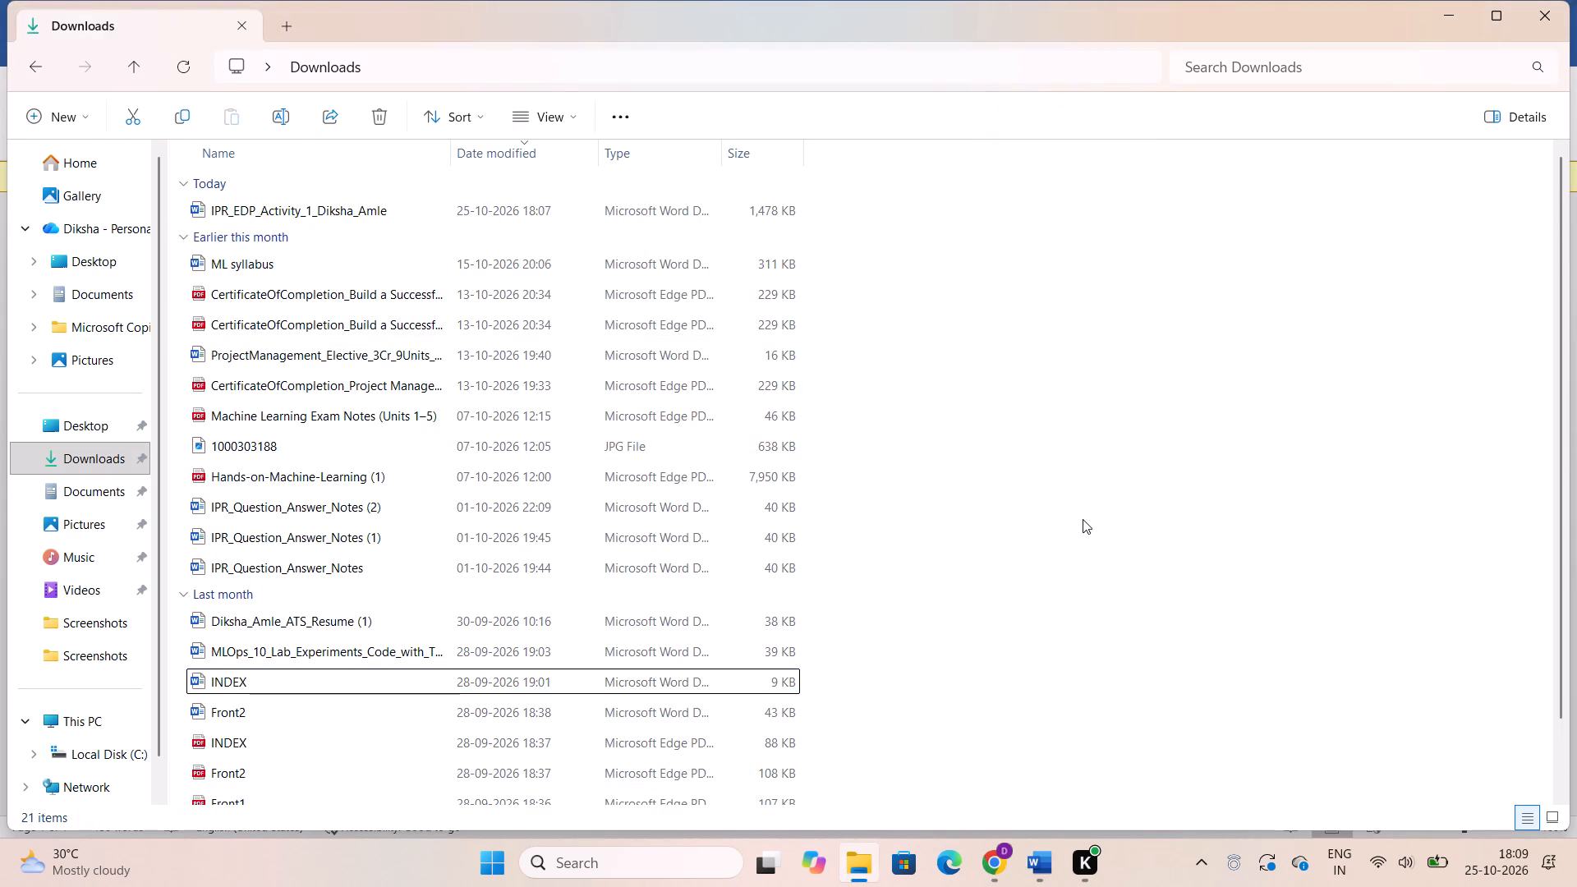
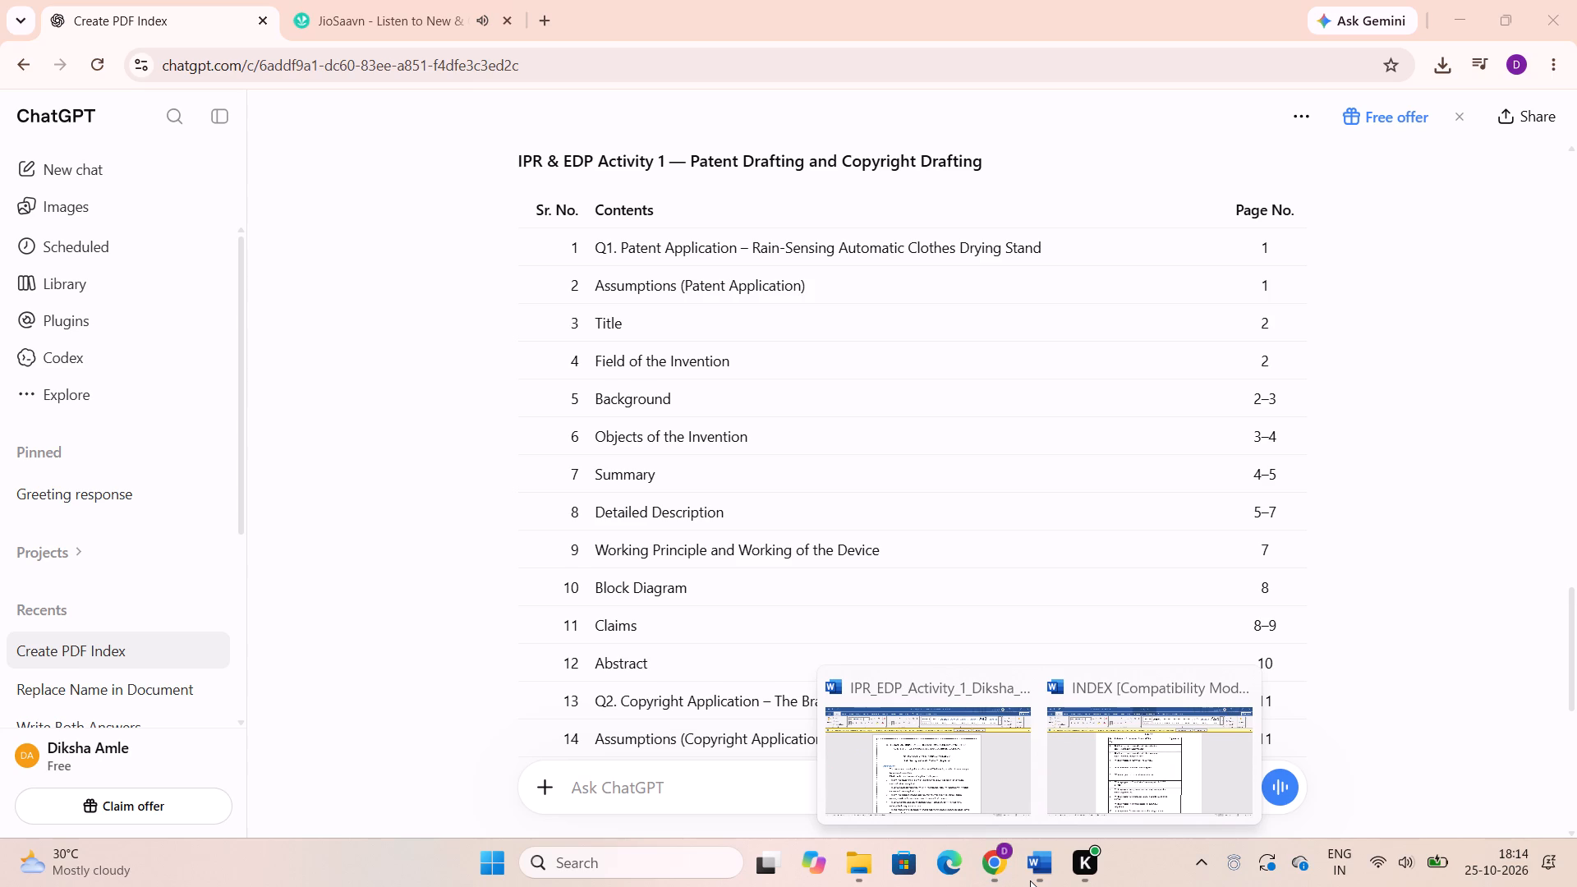
click(1087, 754)
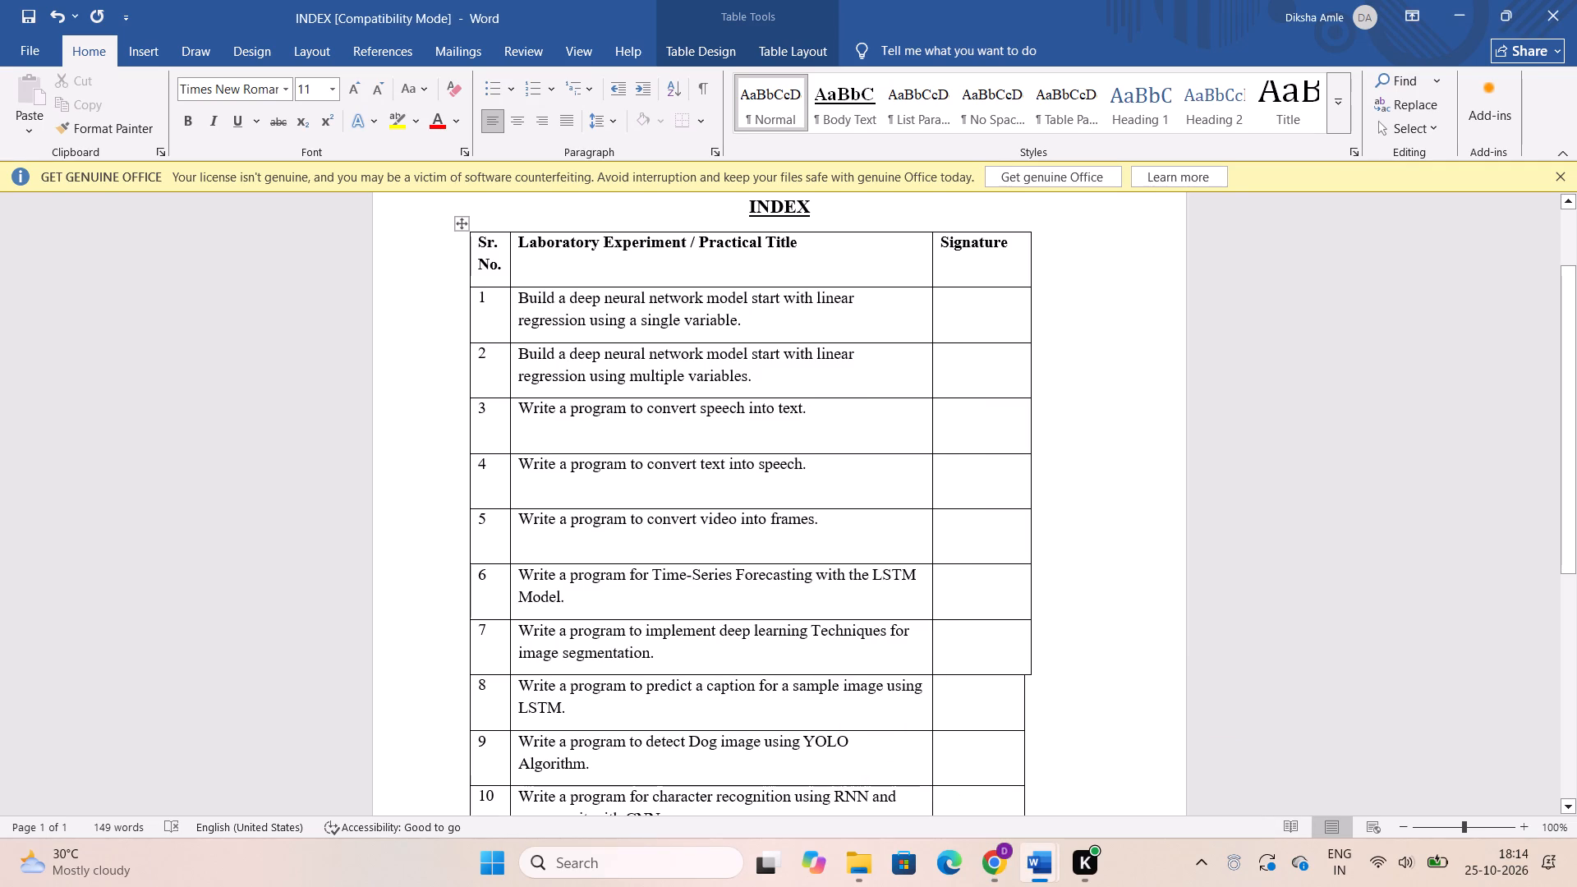
scroll(522, 430, up, 1)
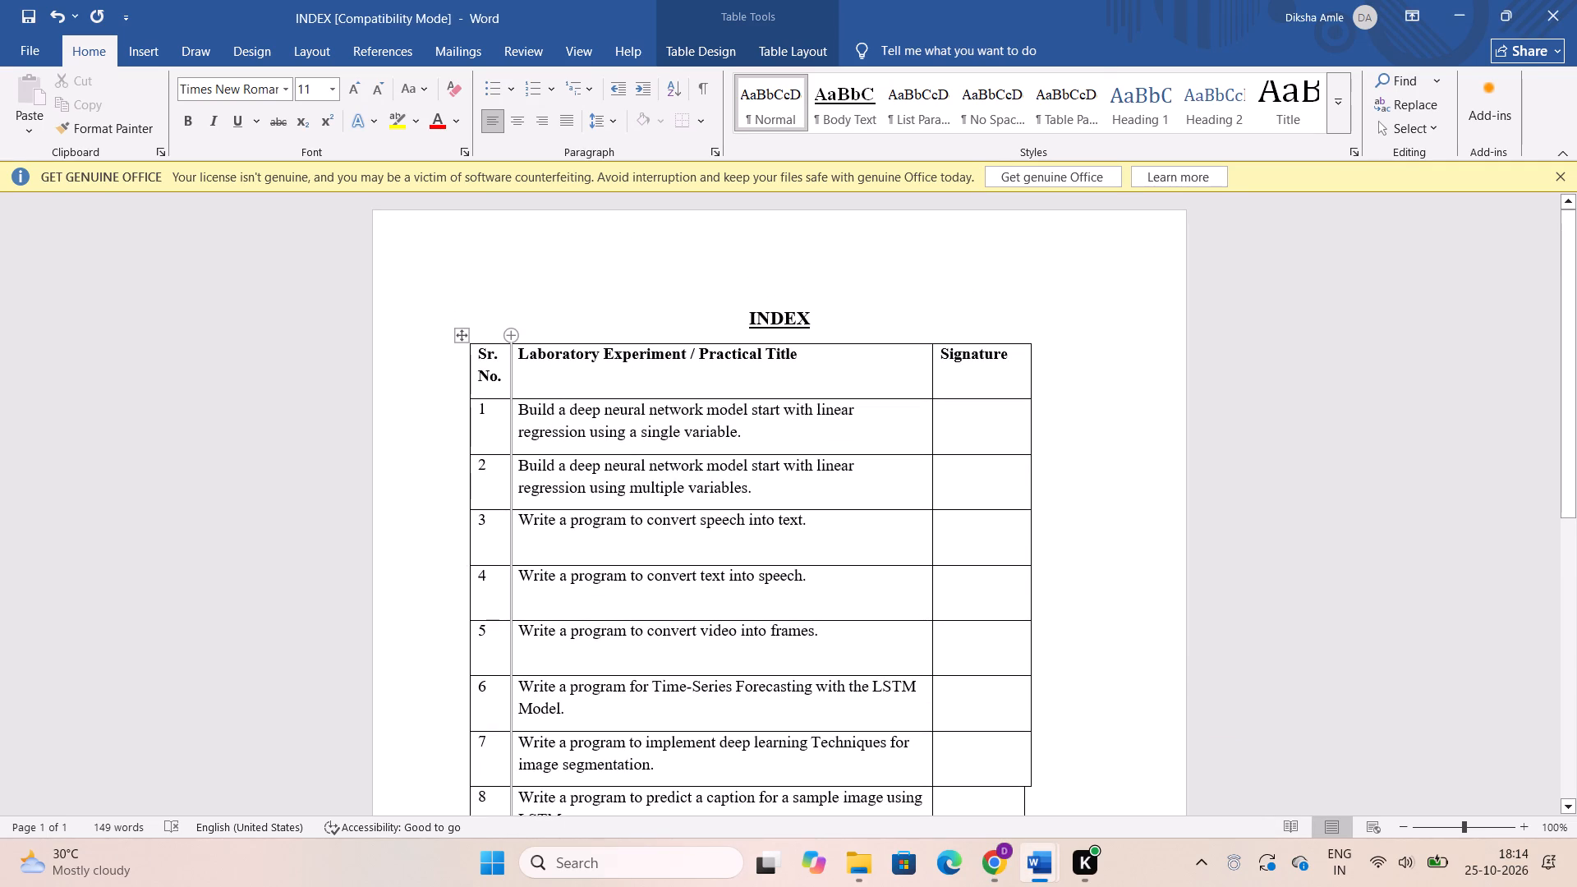
click(460, 334)
key(BackSpace)
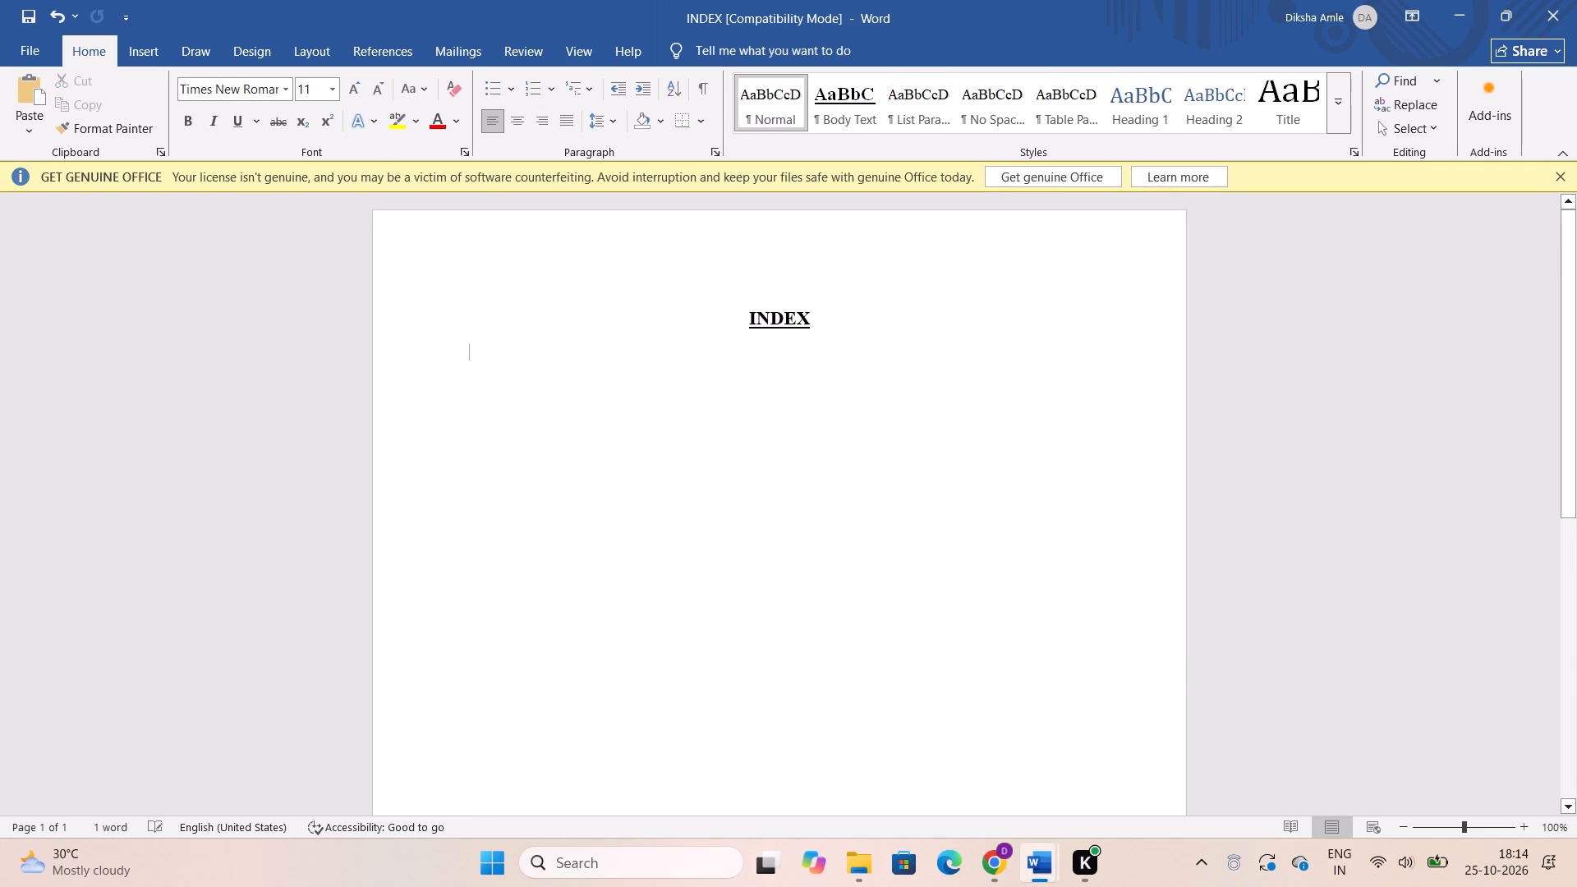
key(Return)
Apply a ½ pt dash-dot box page border to the whole document.
click(260, 49)
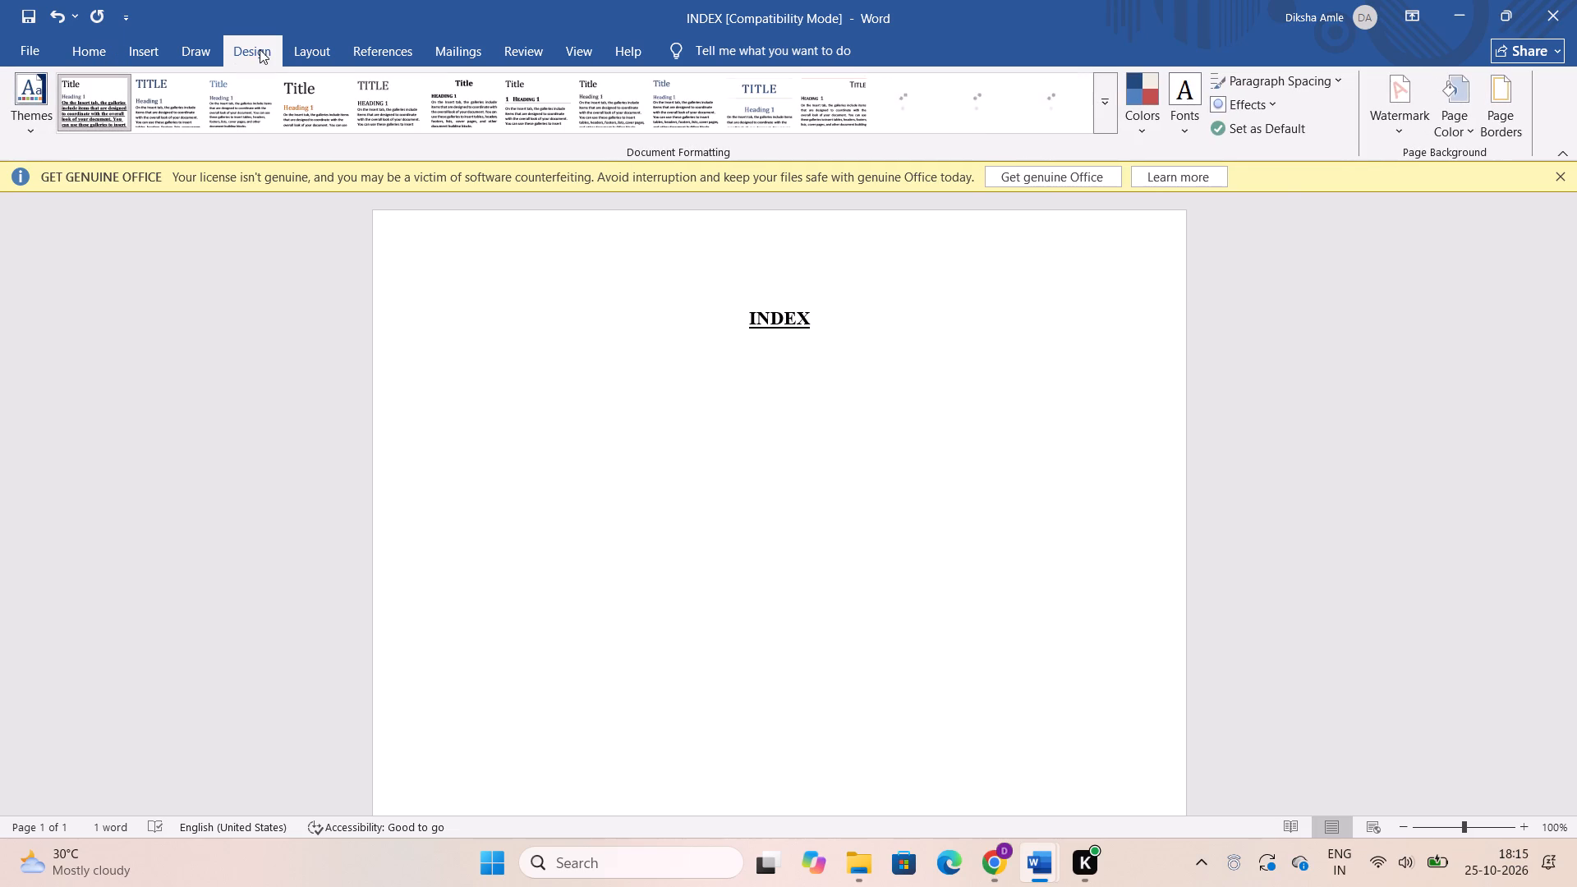
click(1504, 112)
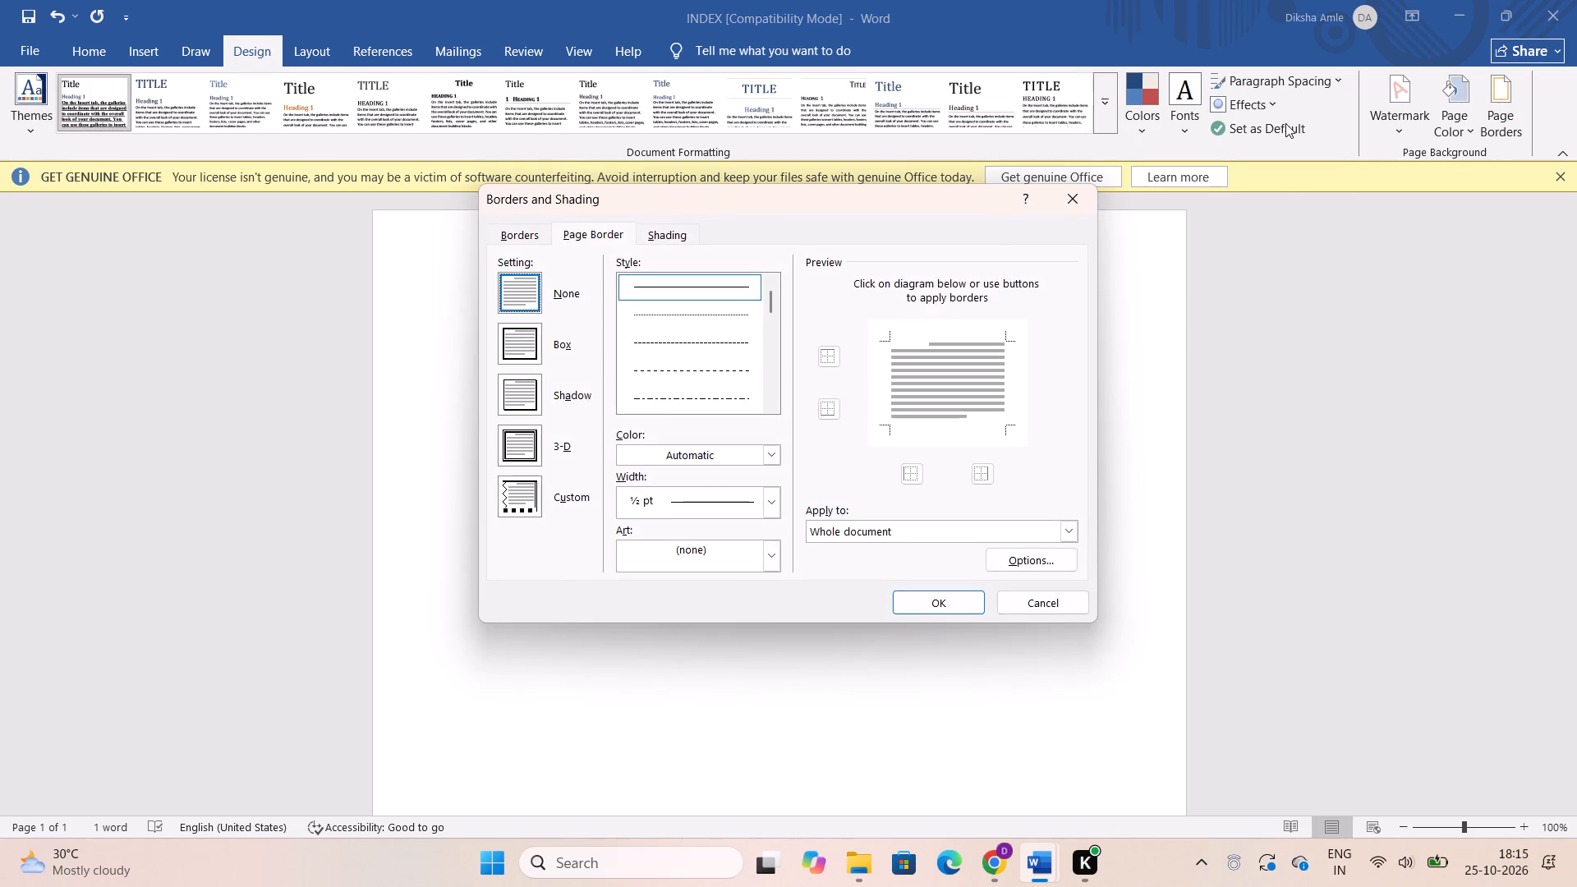
click(729, 398)
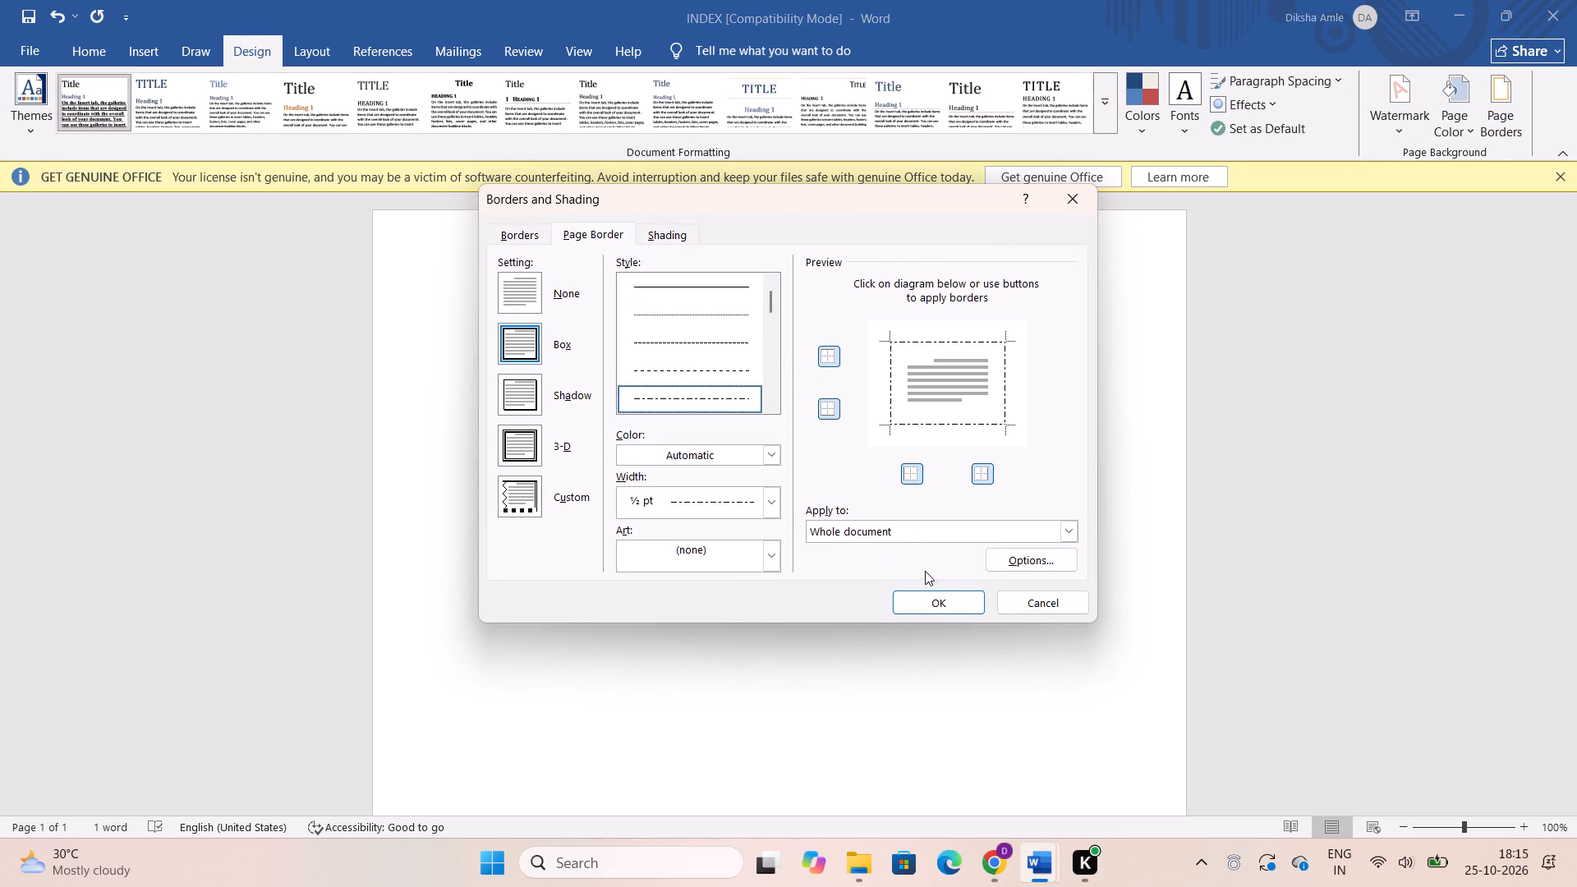
click(928, 609)
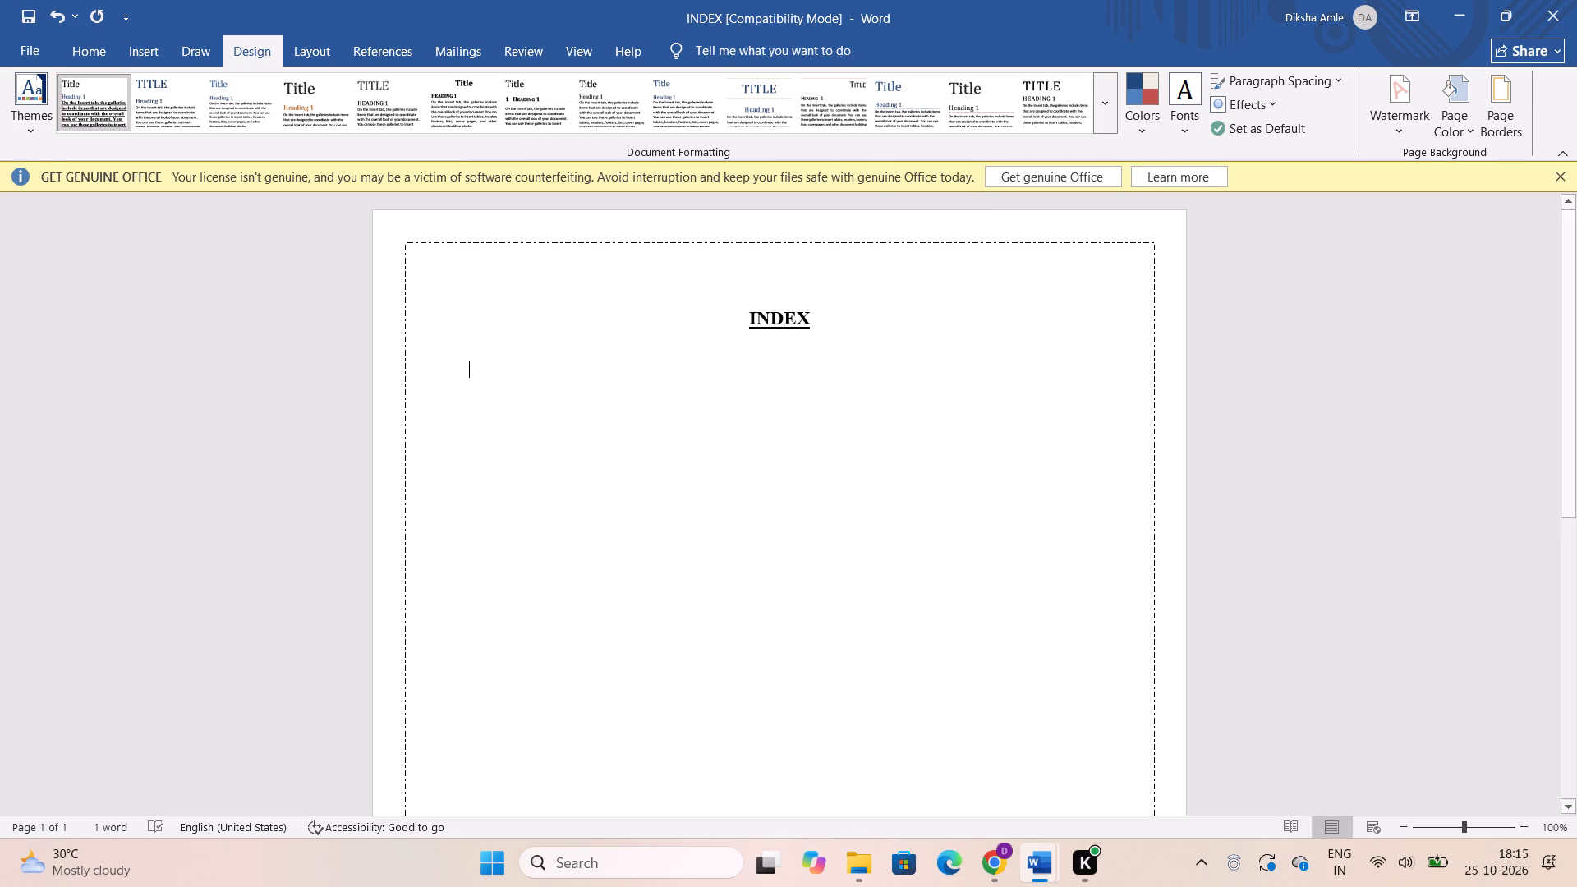
Insert a table with three columns and six rows below the INDEX heading.
click(150, 46)
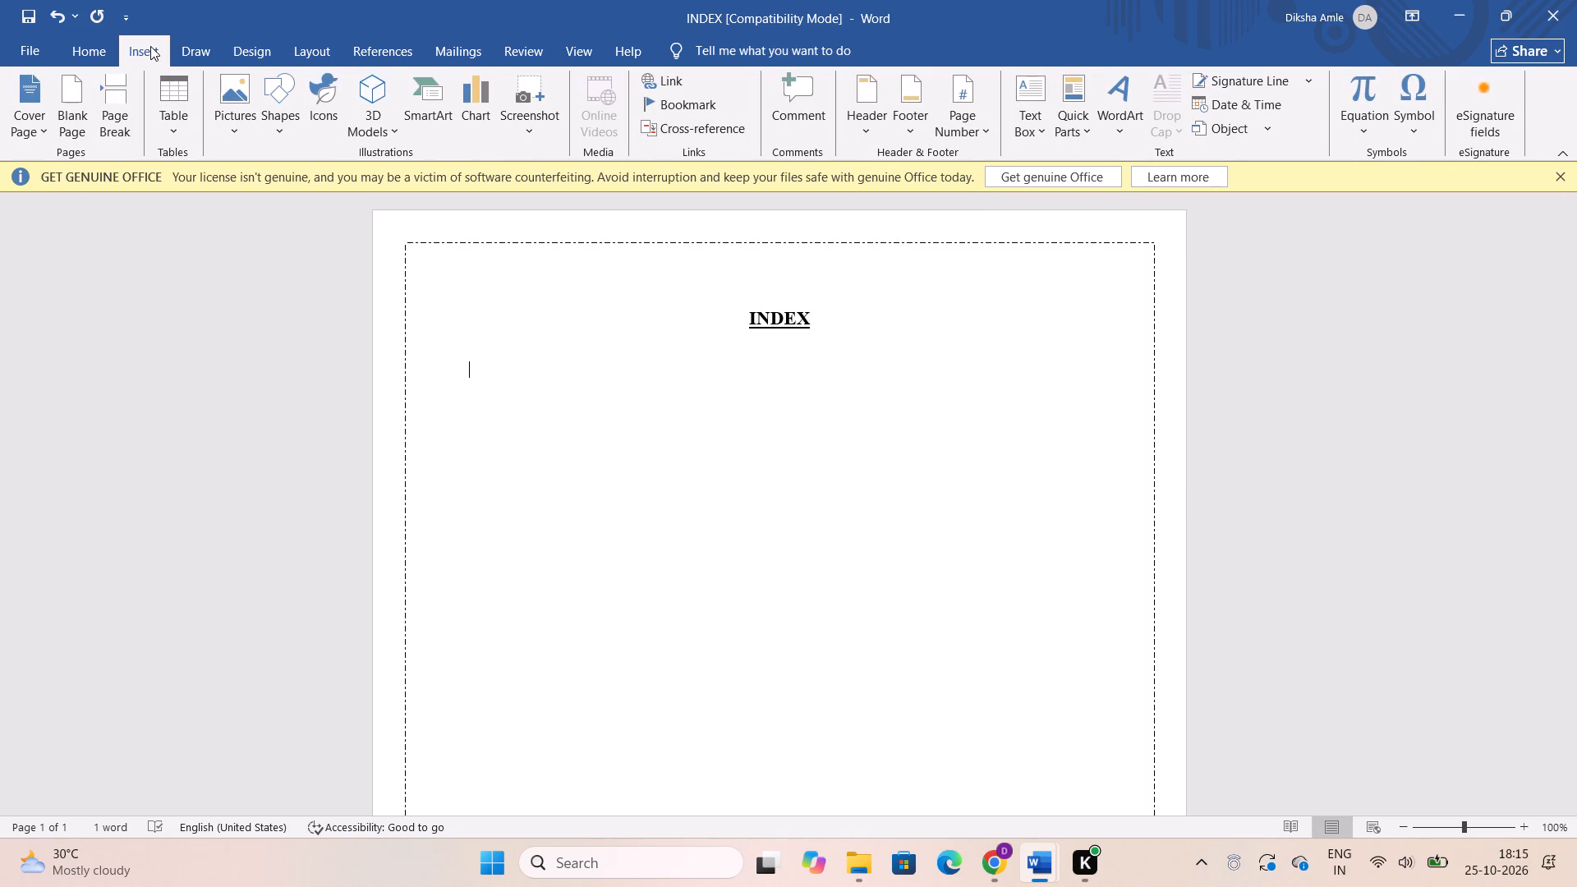
click(183, 95)
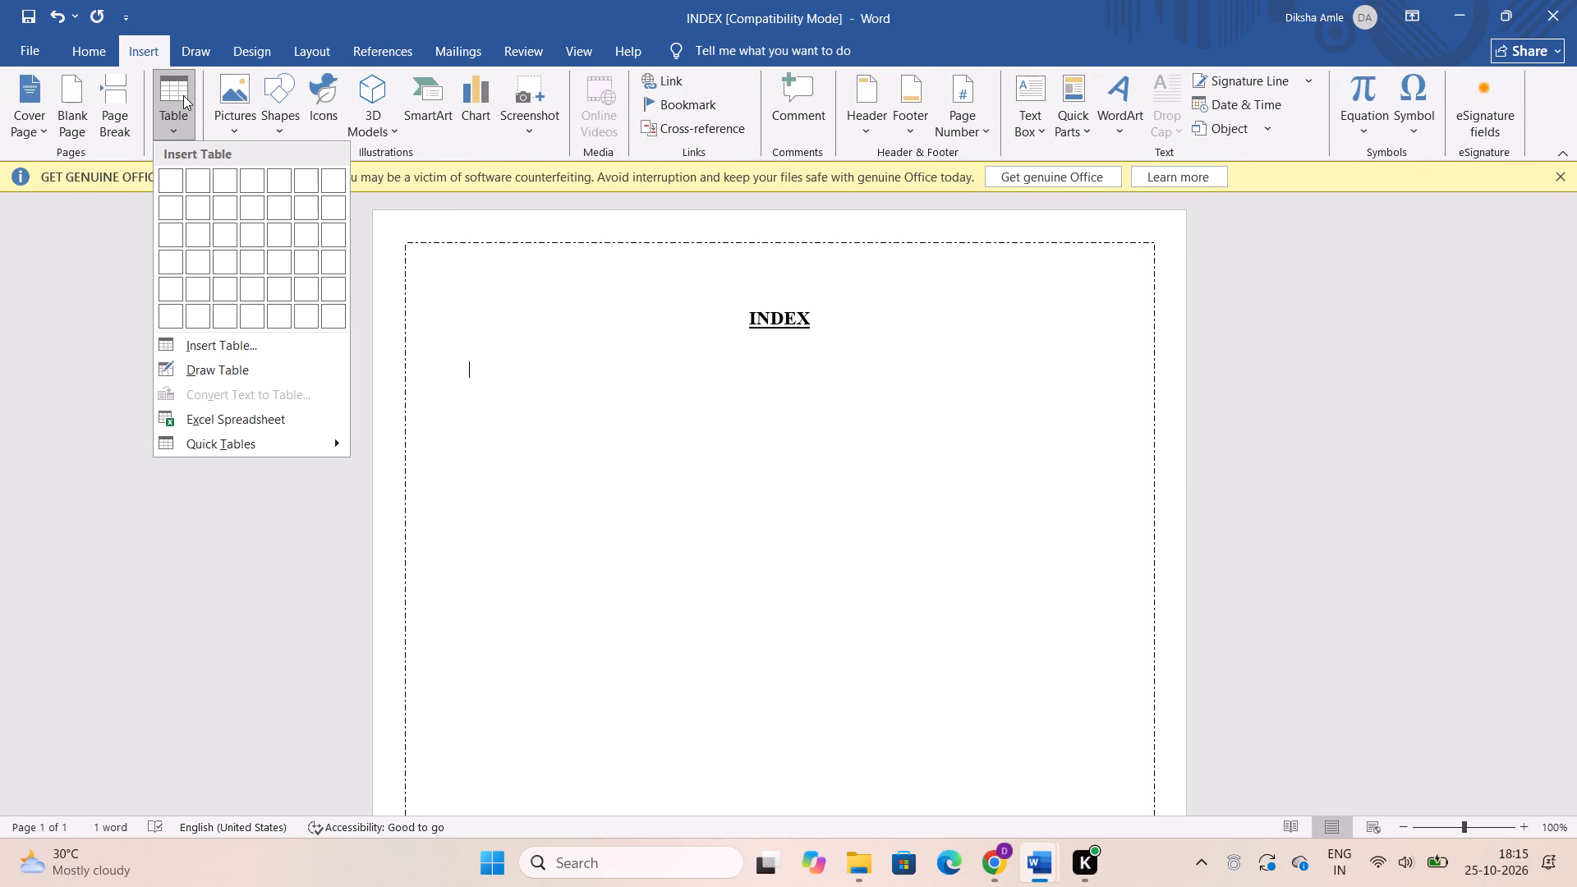
drag(167, 182, 199, 187)
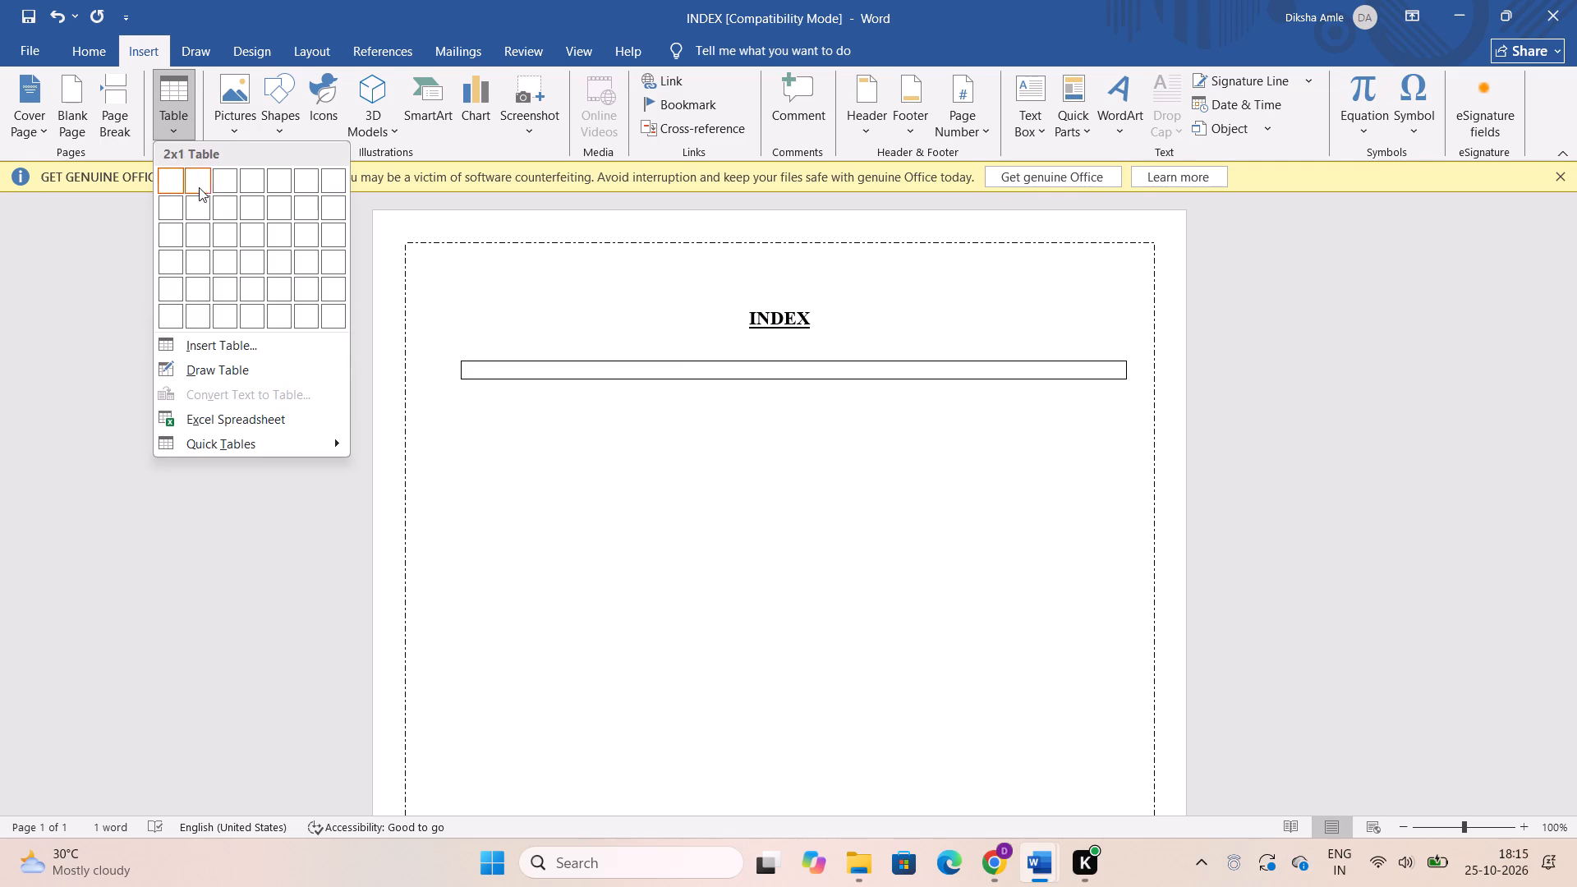
drag(199, 187, 230, 219)
drag(230, 219, 225, 315)
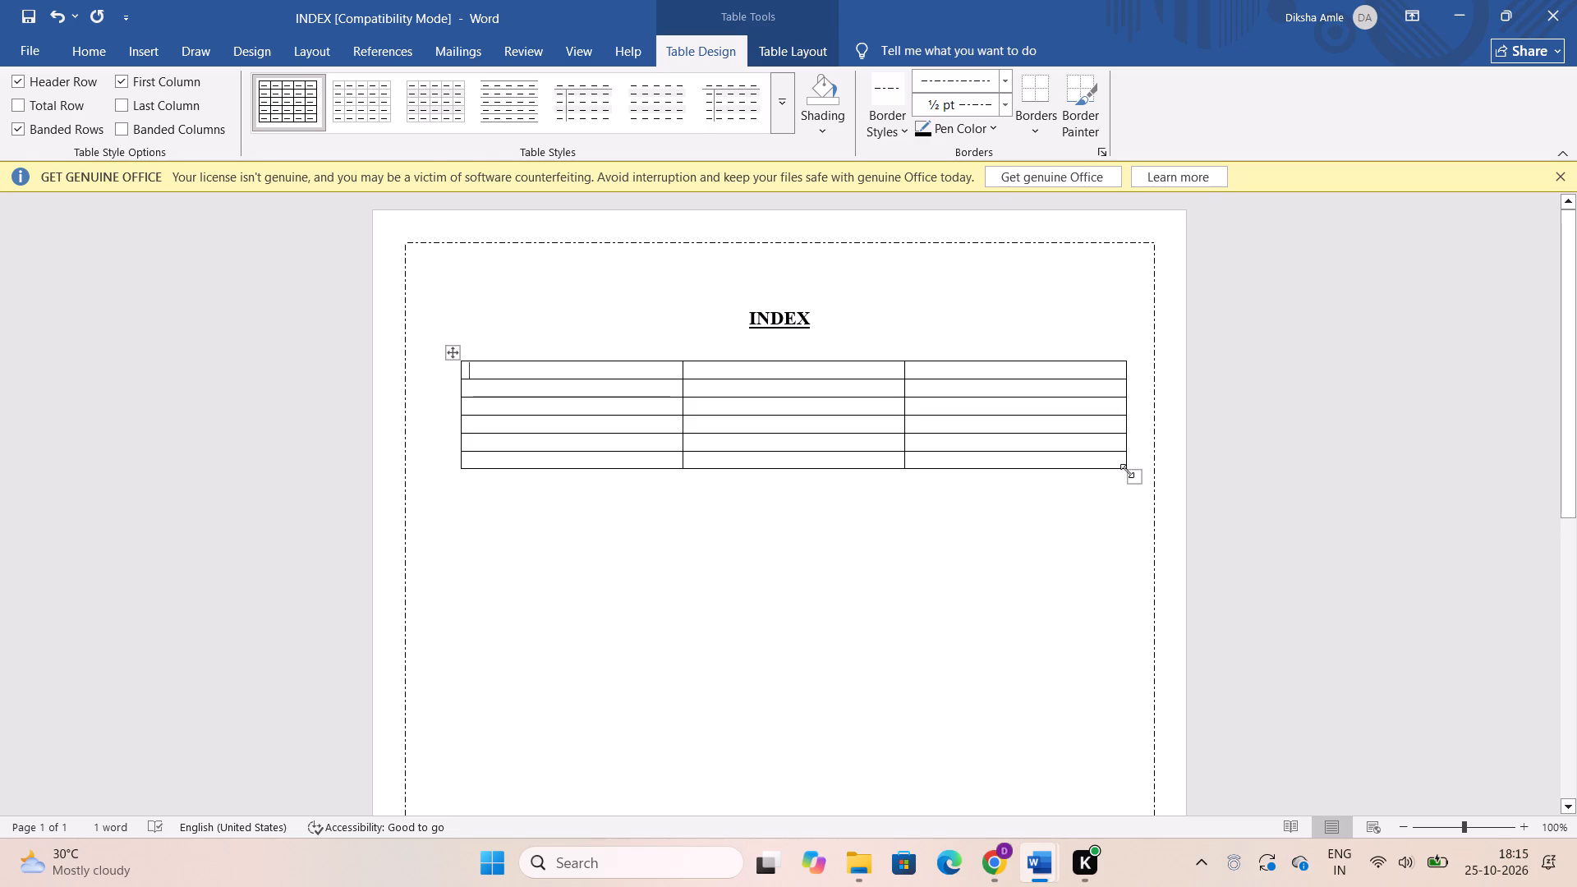
Stretch the new table to about three times its height and make it slightly narrower.
drag(1135, 479, 1107, 701)
Copy all six rows of the empty table and paste them directly below it to extend the table to twelve rows.
scroll(1030, 646, down, 1)
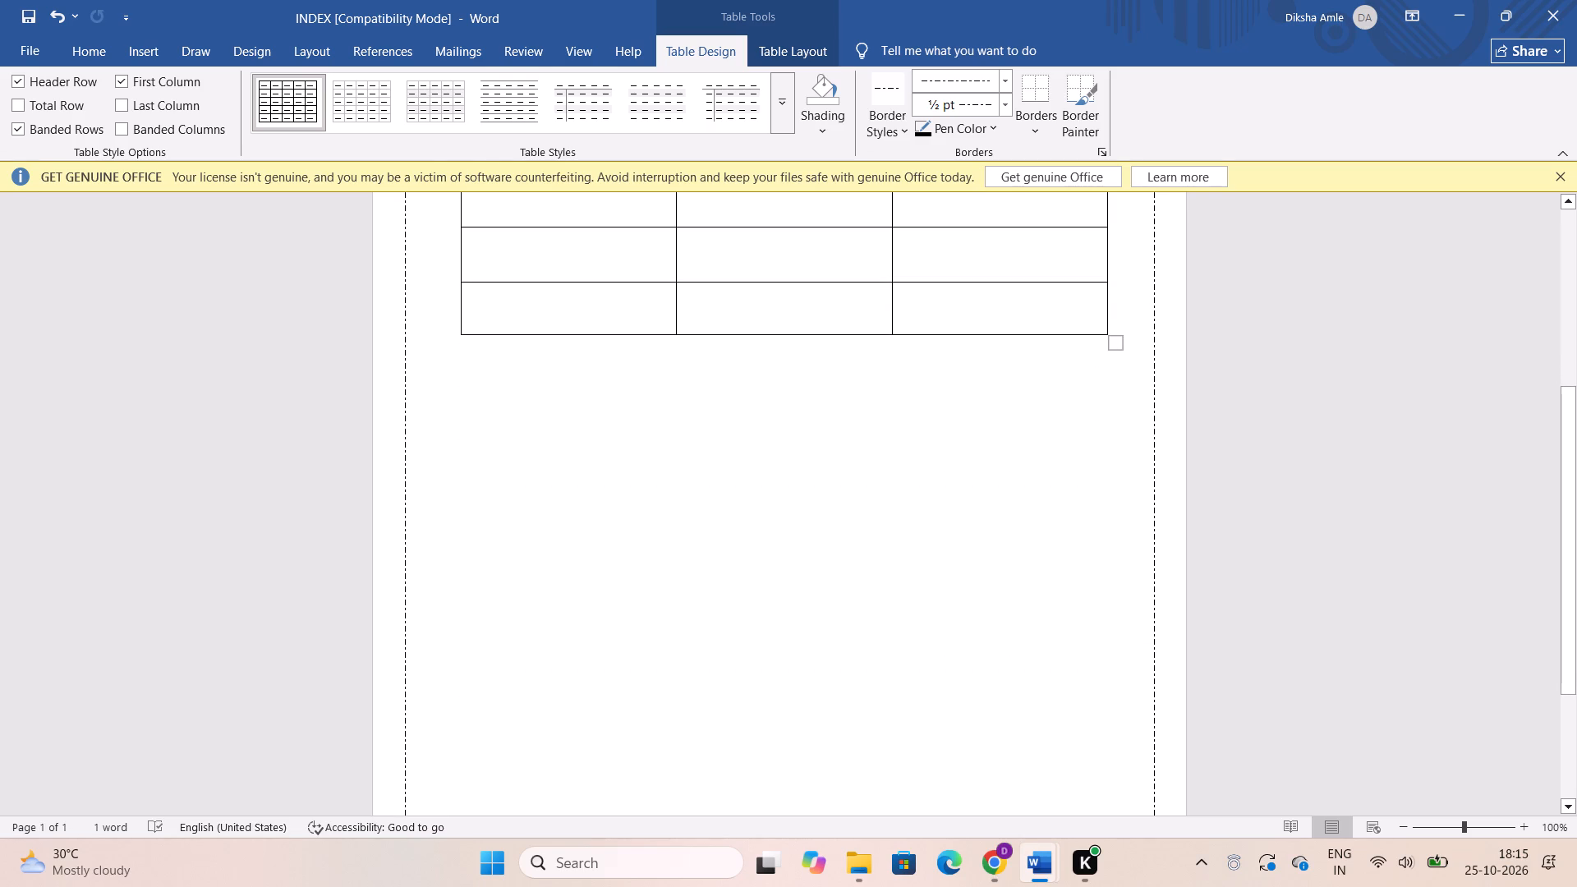
scroll(1116, 350, up, 2)
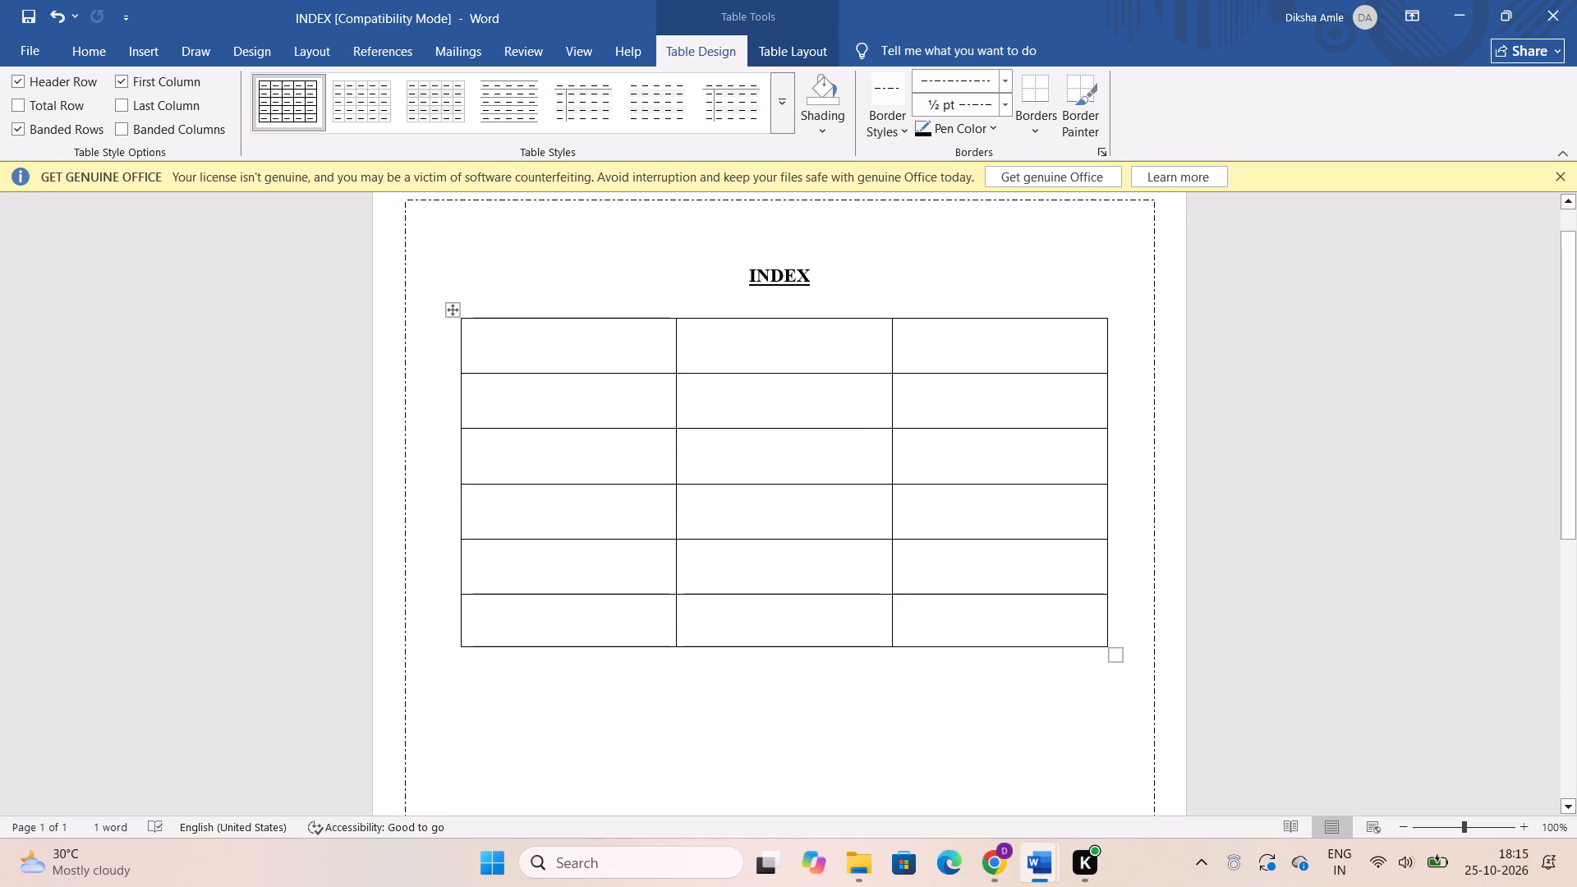
drag(570, 346, 1002, 591)
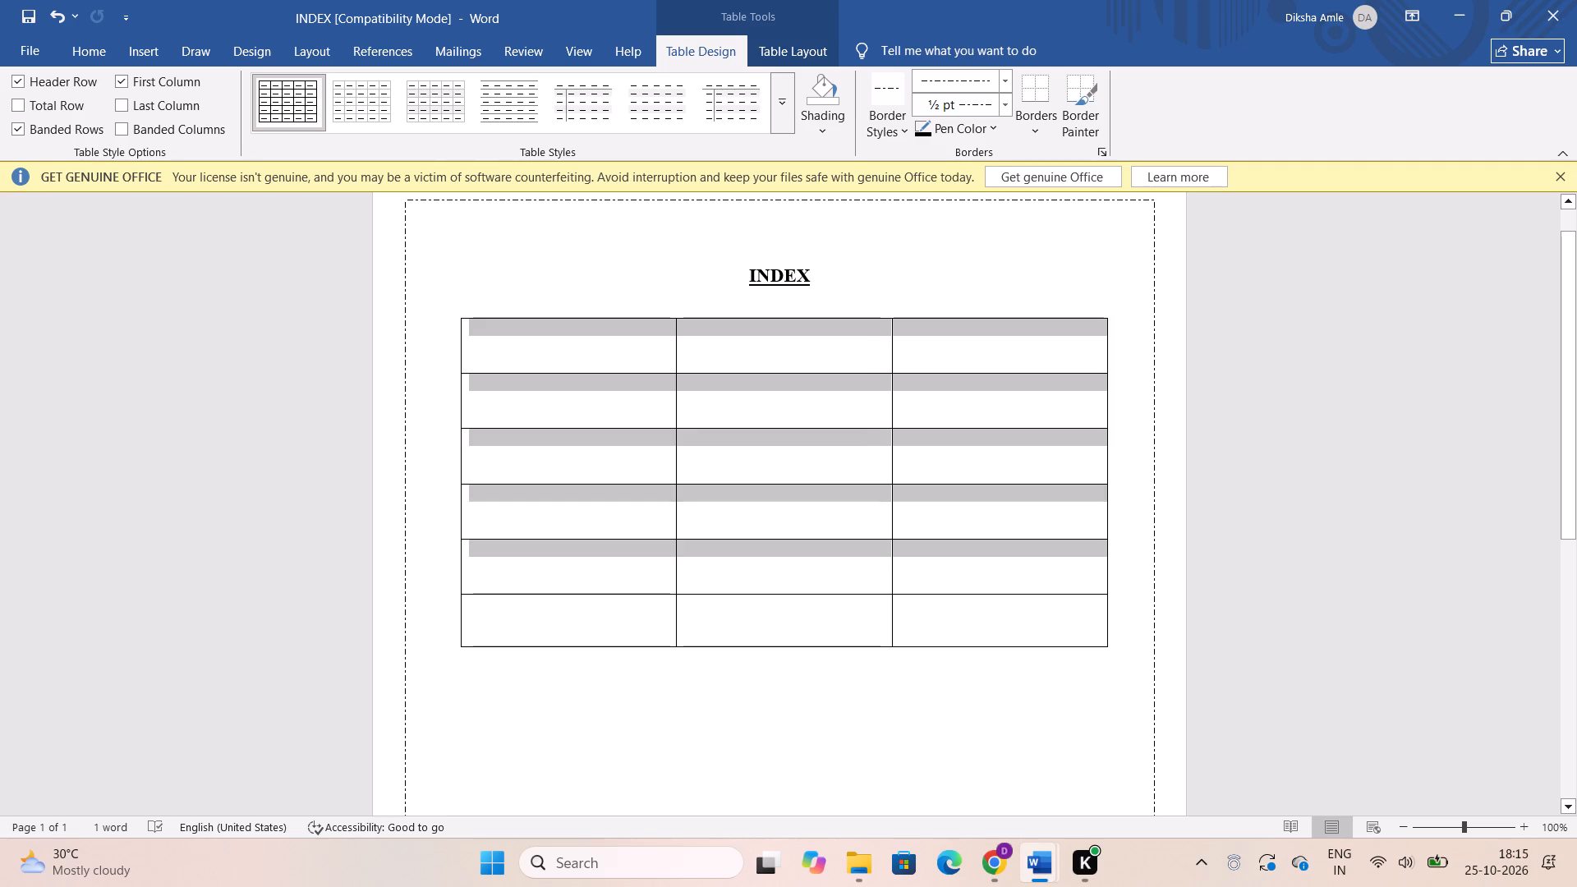
drag(1002, 591, 998, 603)
key(ctrl+c)
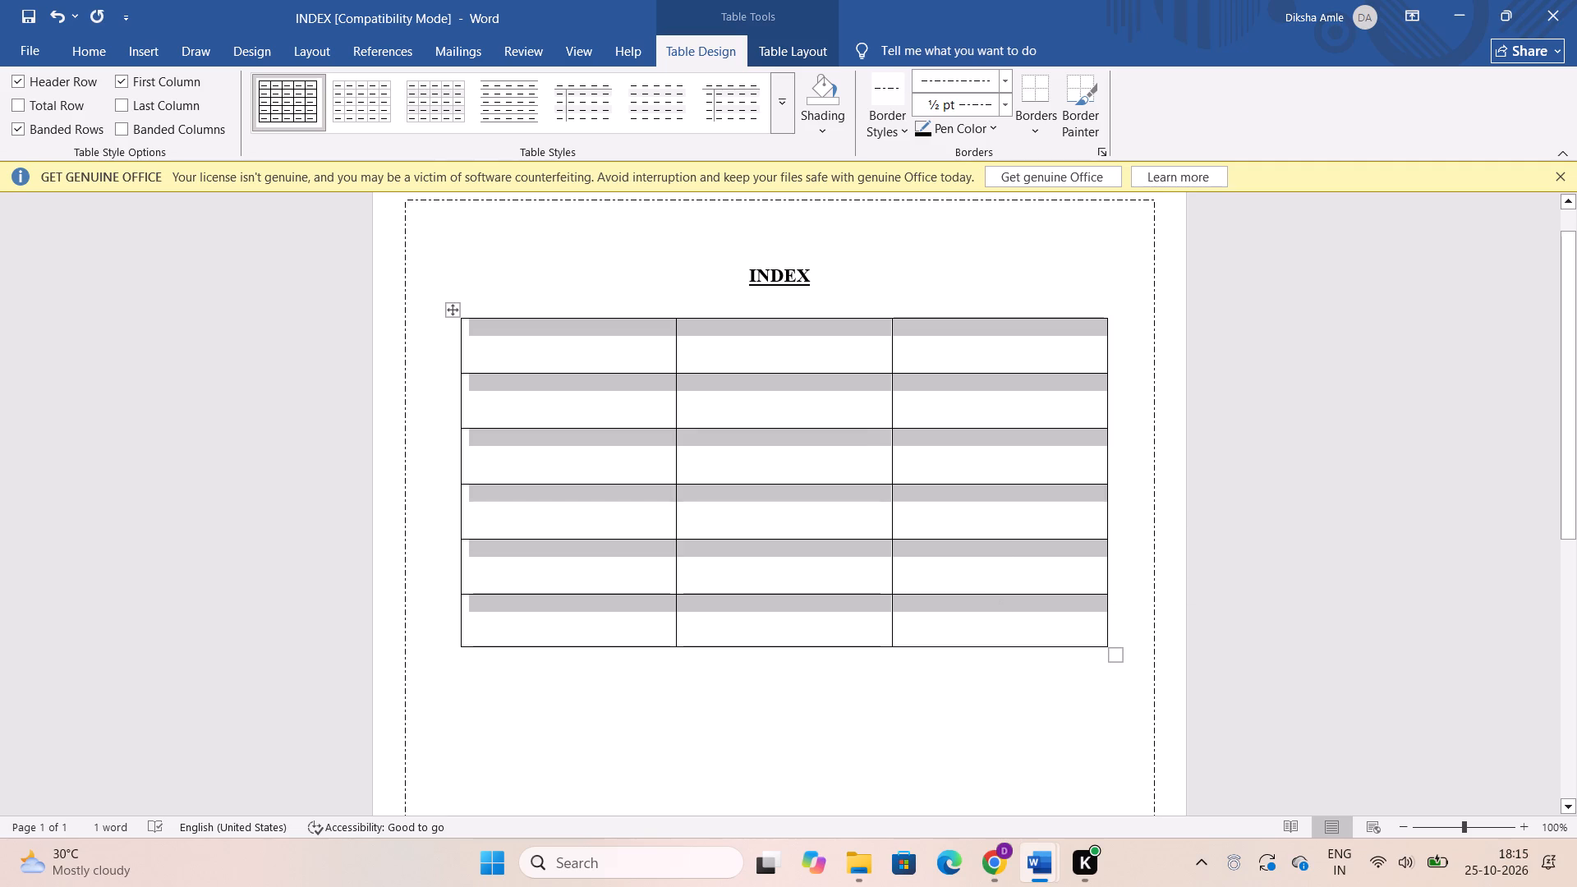
click(532, 680)
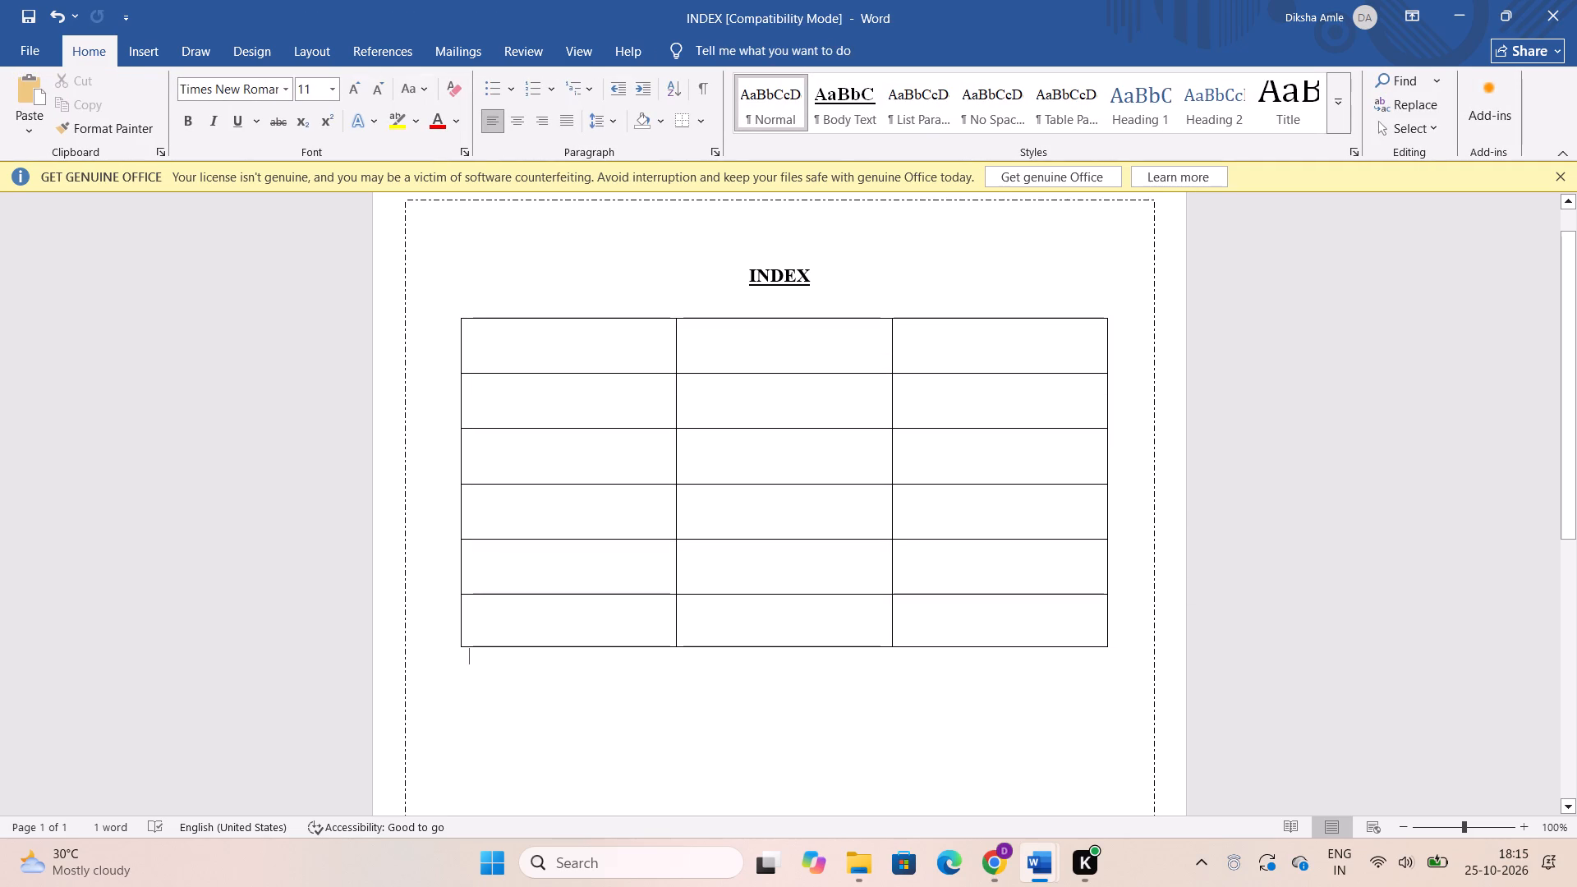
key(ctrl+v)
scroll(684, 503, up, 2)
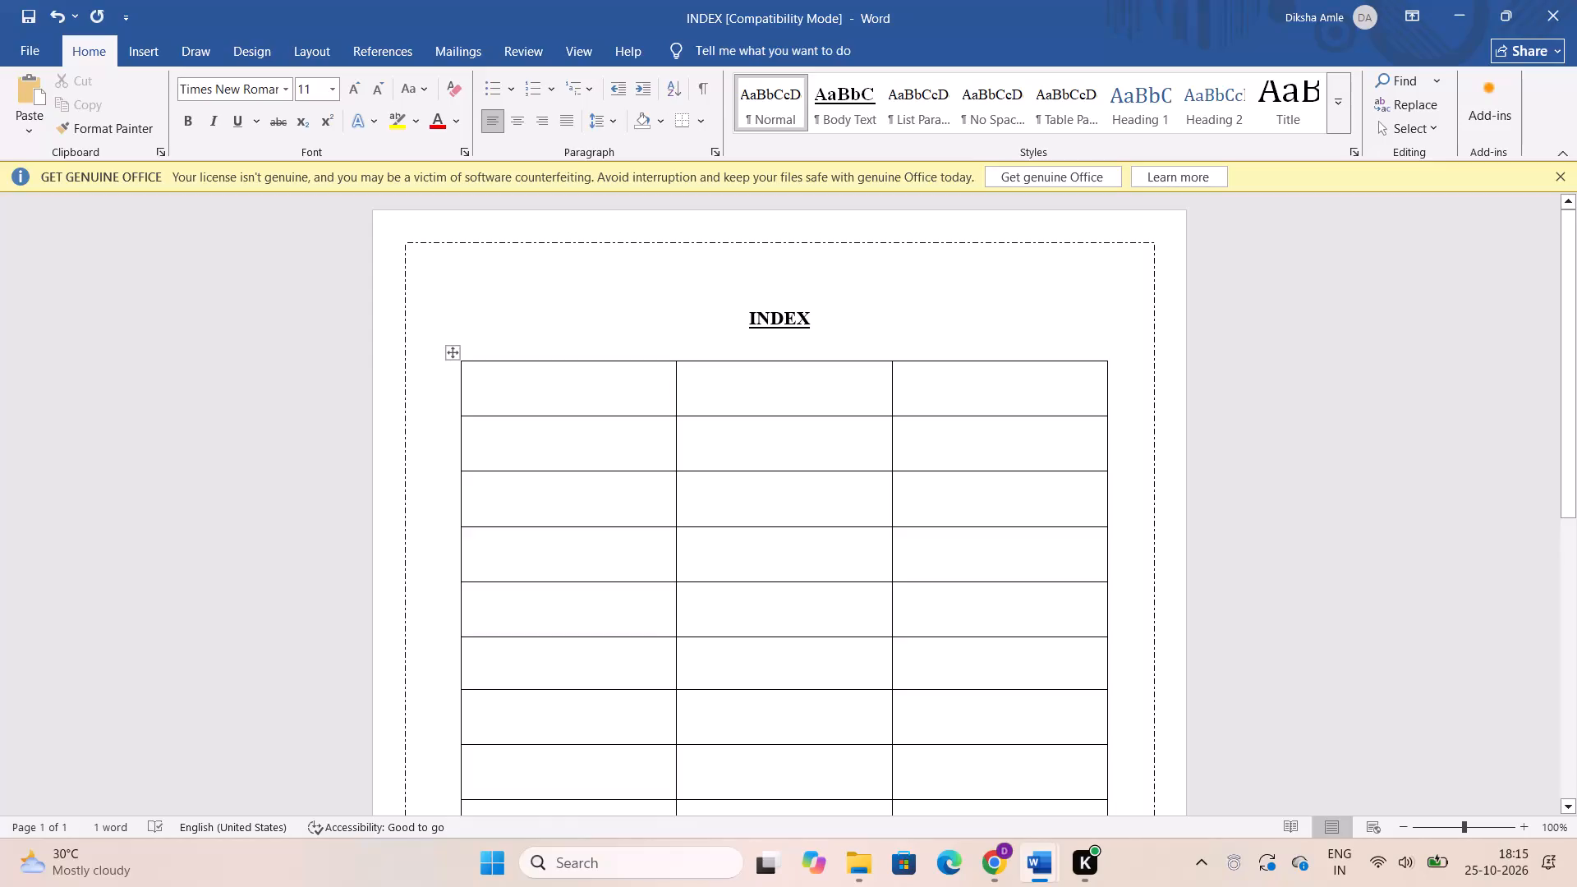
Narrow the first column to about a third of its width and the third to under half, giving the middle column the space.
drag(675, 367, 543, 354)
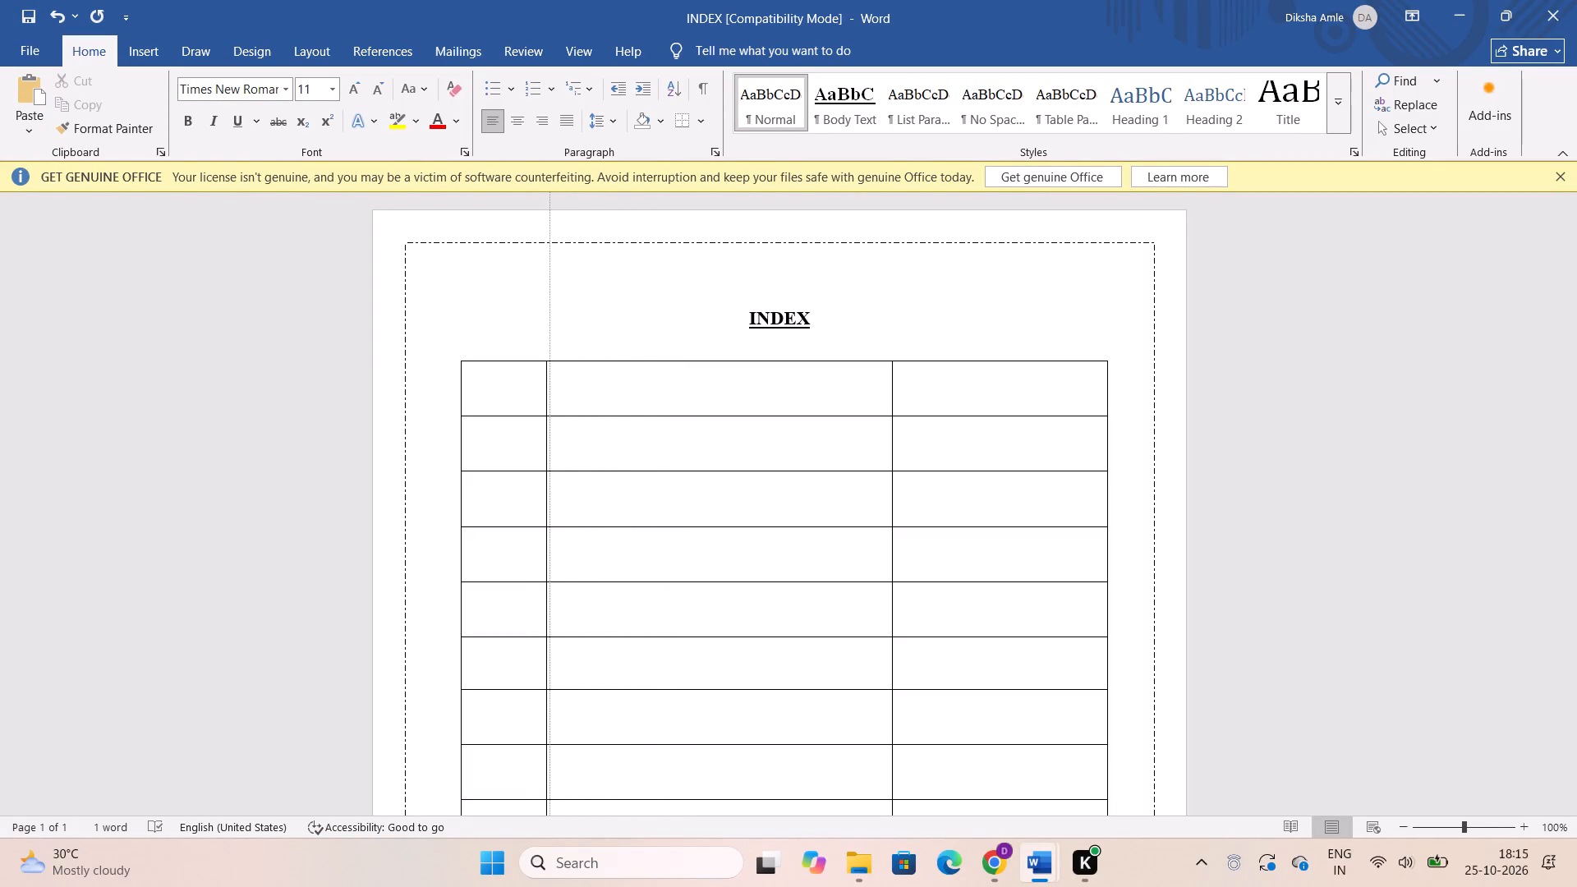
drag(543, 354, 536, 354)
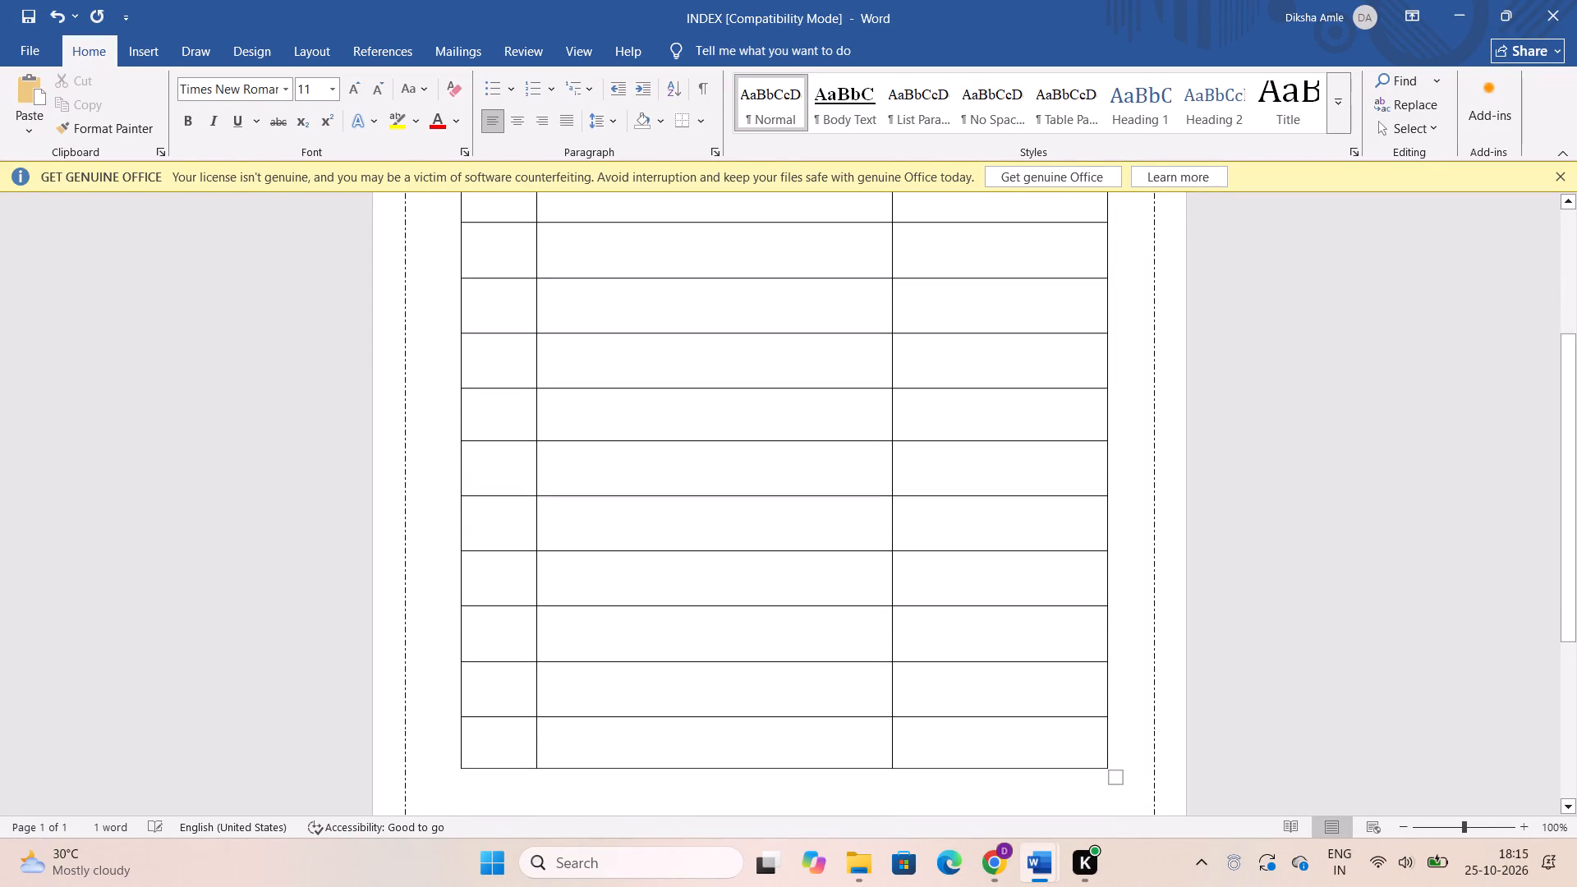
scroll(984, 374, up, 2)
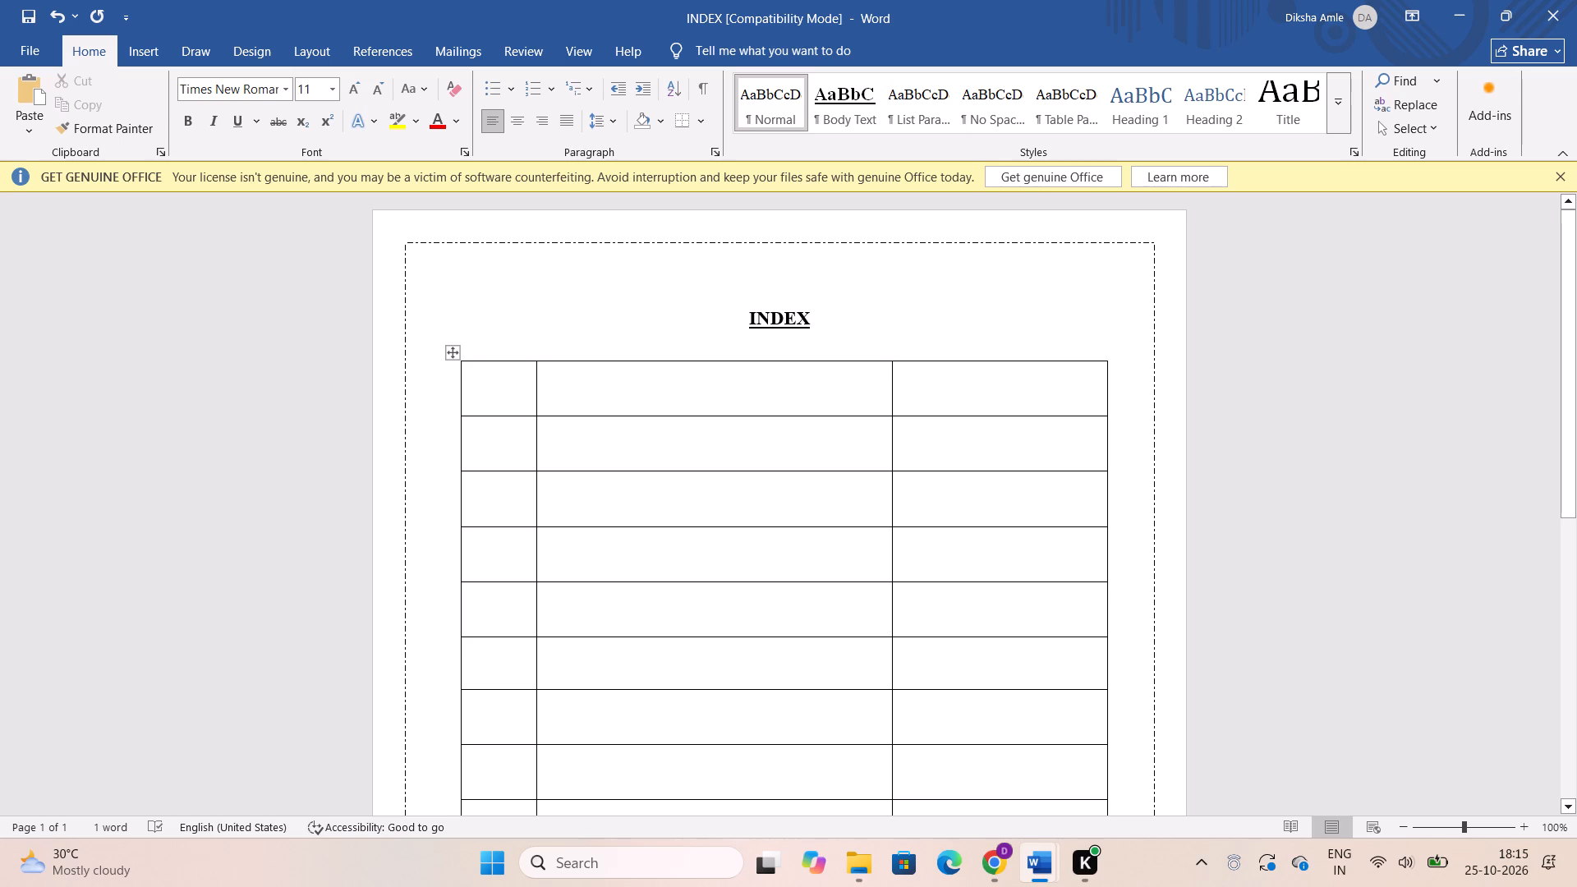
drag(891, 393, 941, 393)
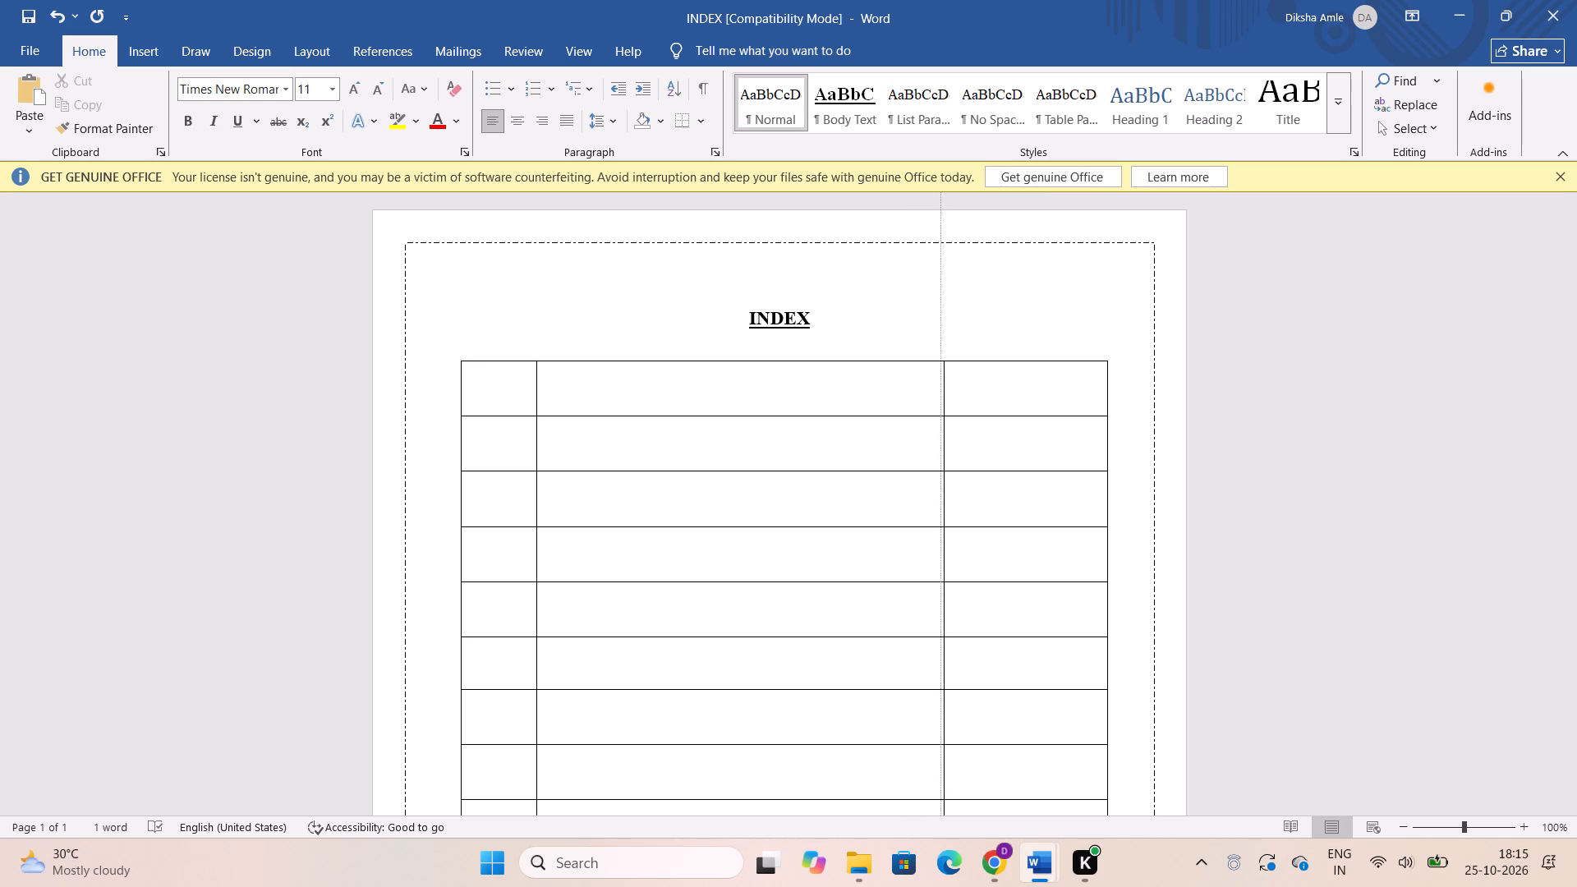
drag(941, 393, 1014, 402)
scroll(913, 444, down, 4)
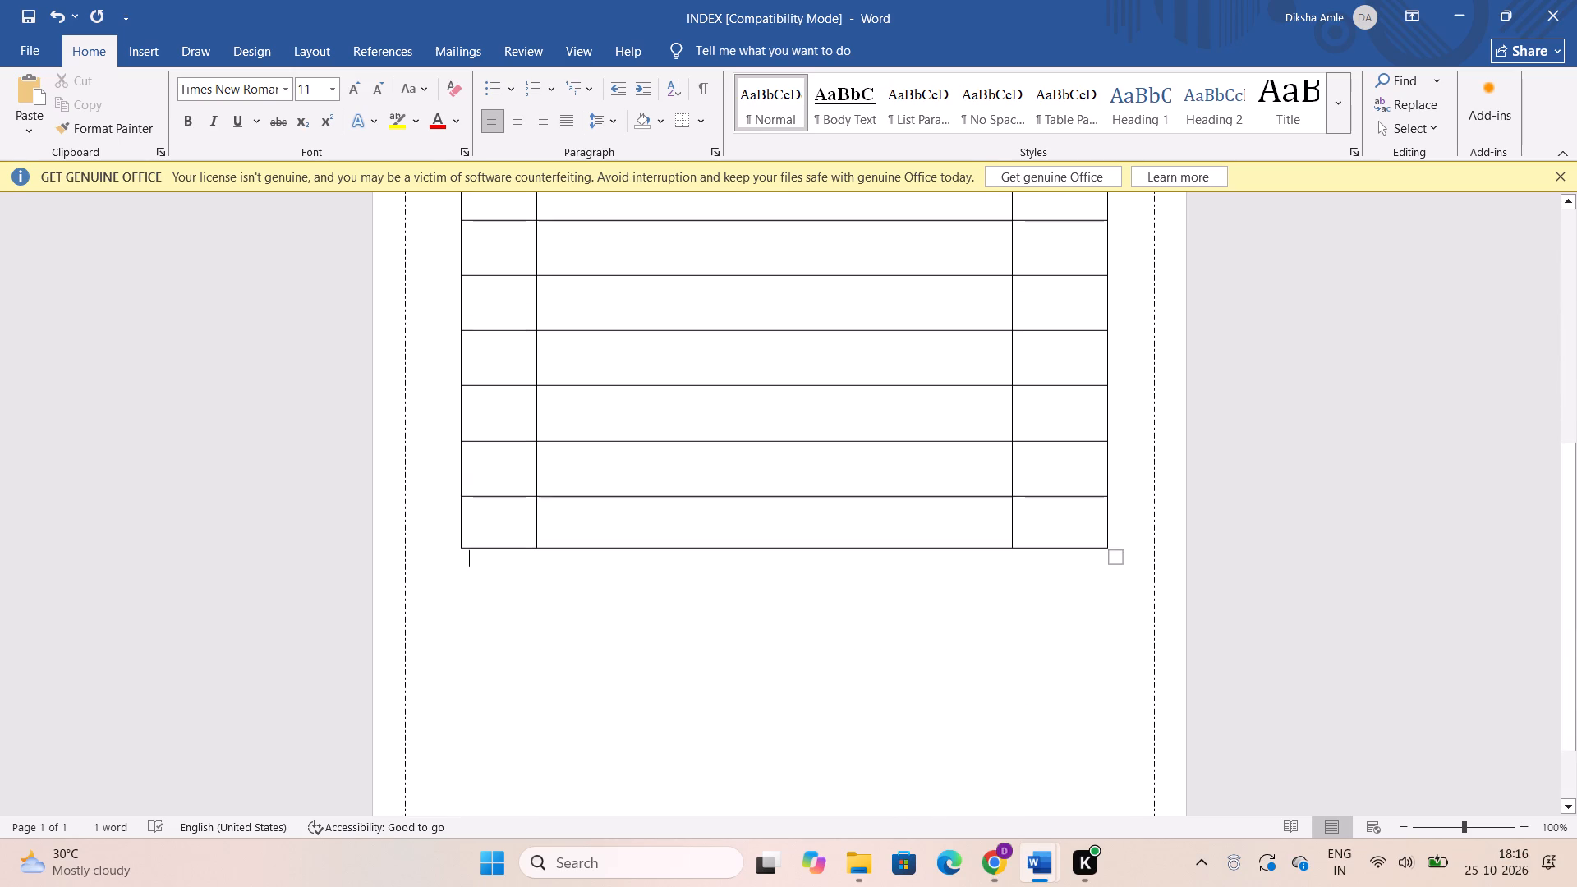
scroll(797, 501, up, 2)
scroll(797, 501, down, 2)
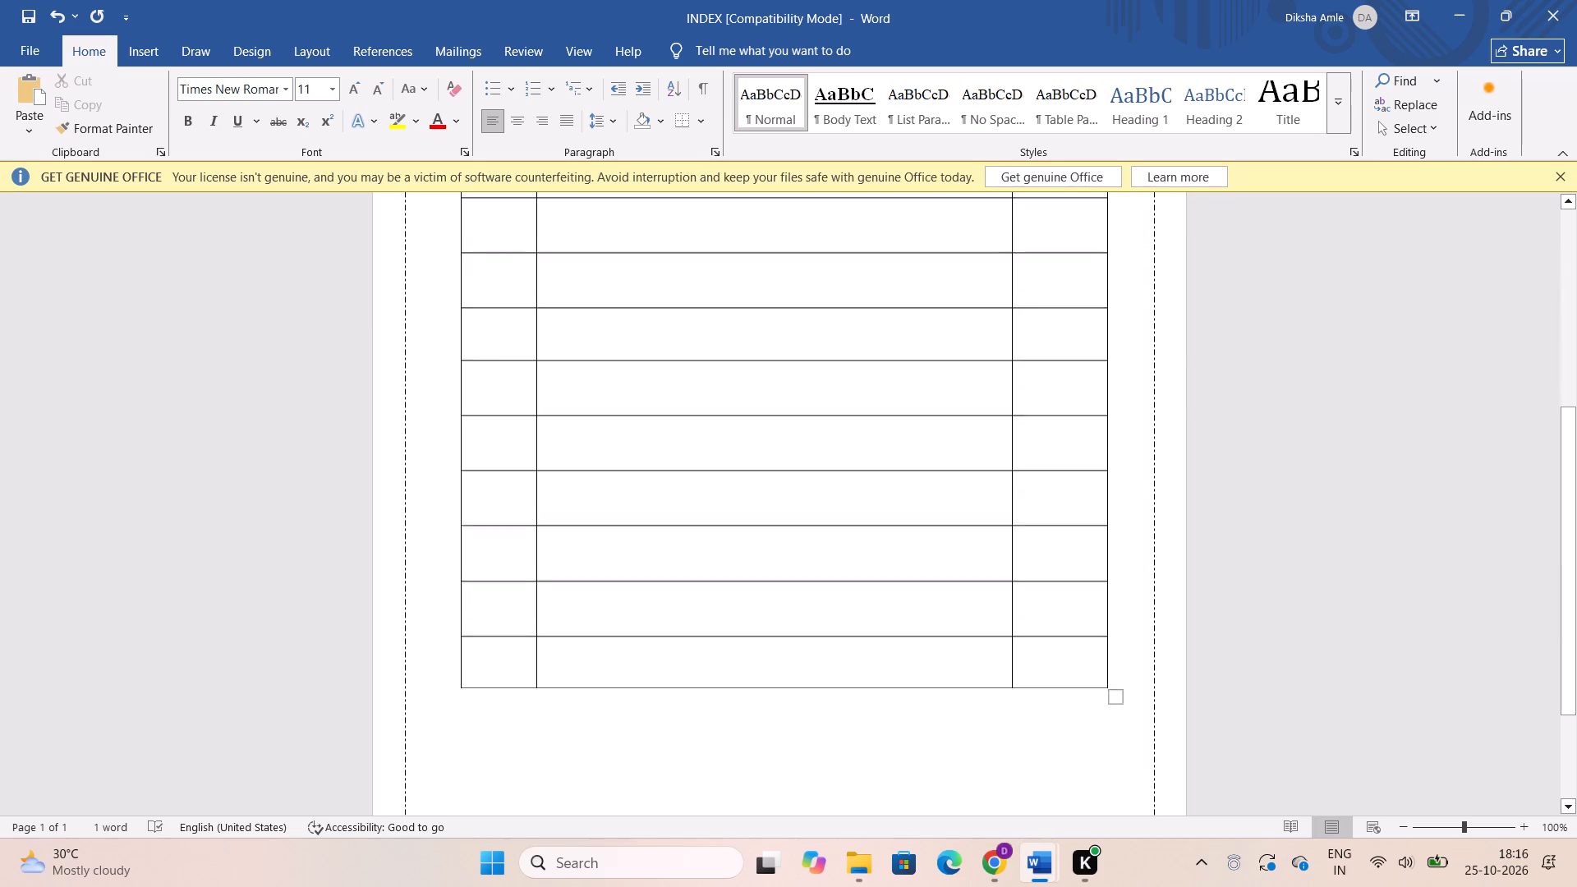
scroll(797, 501, up, 3)
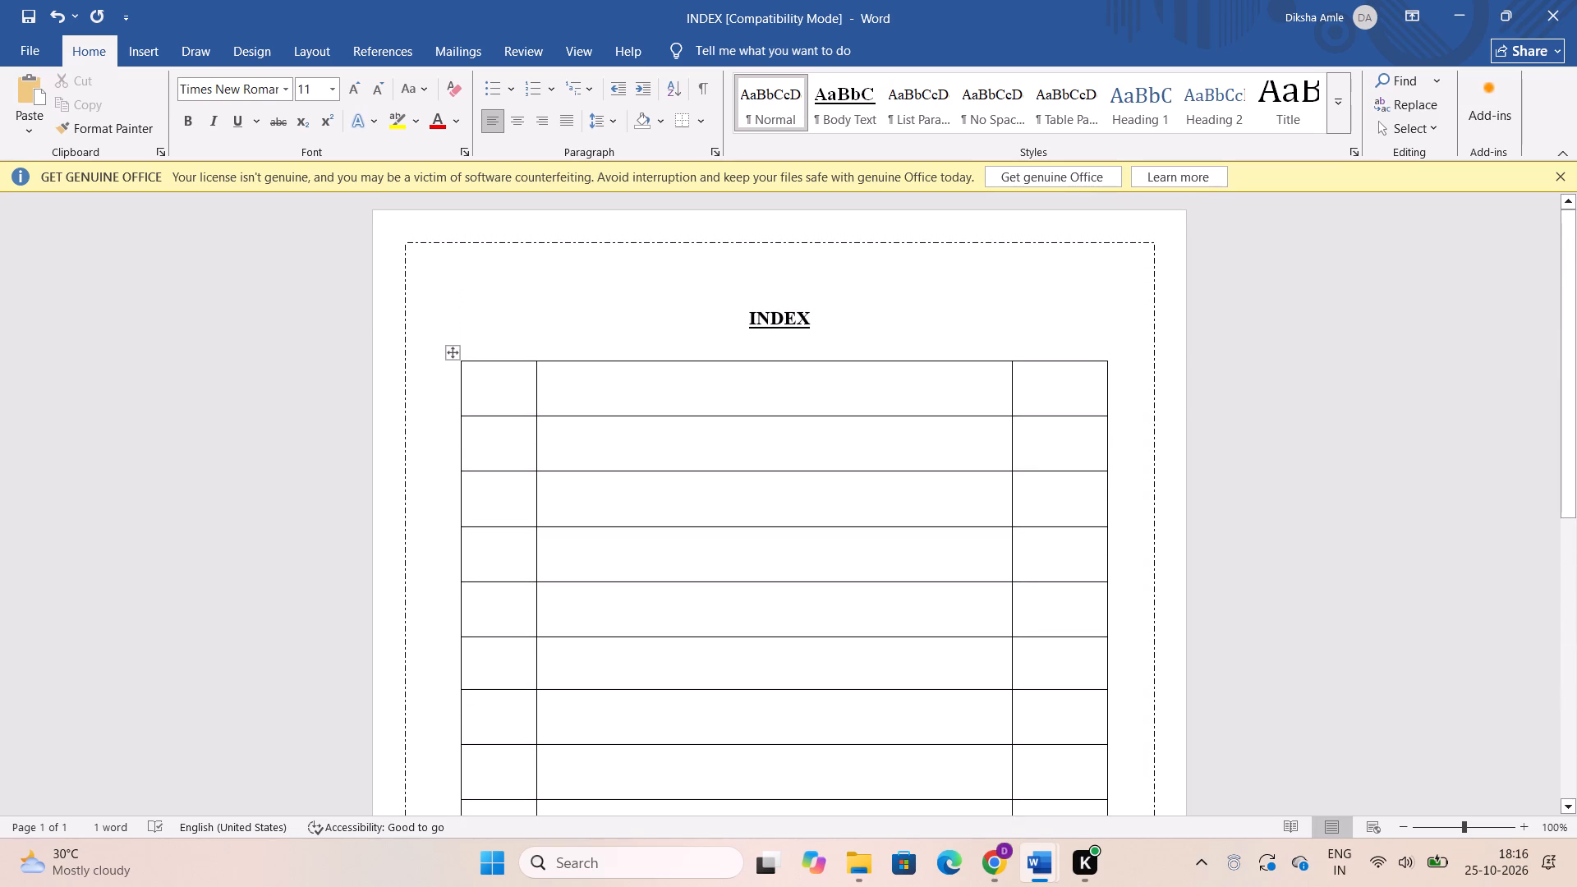
click(1000, 870)
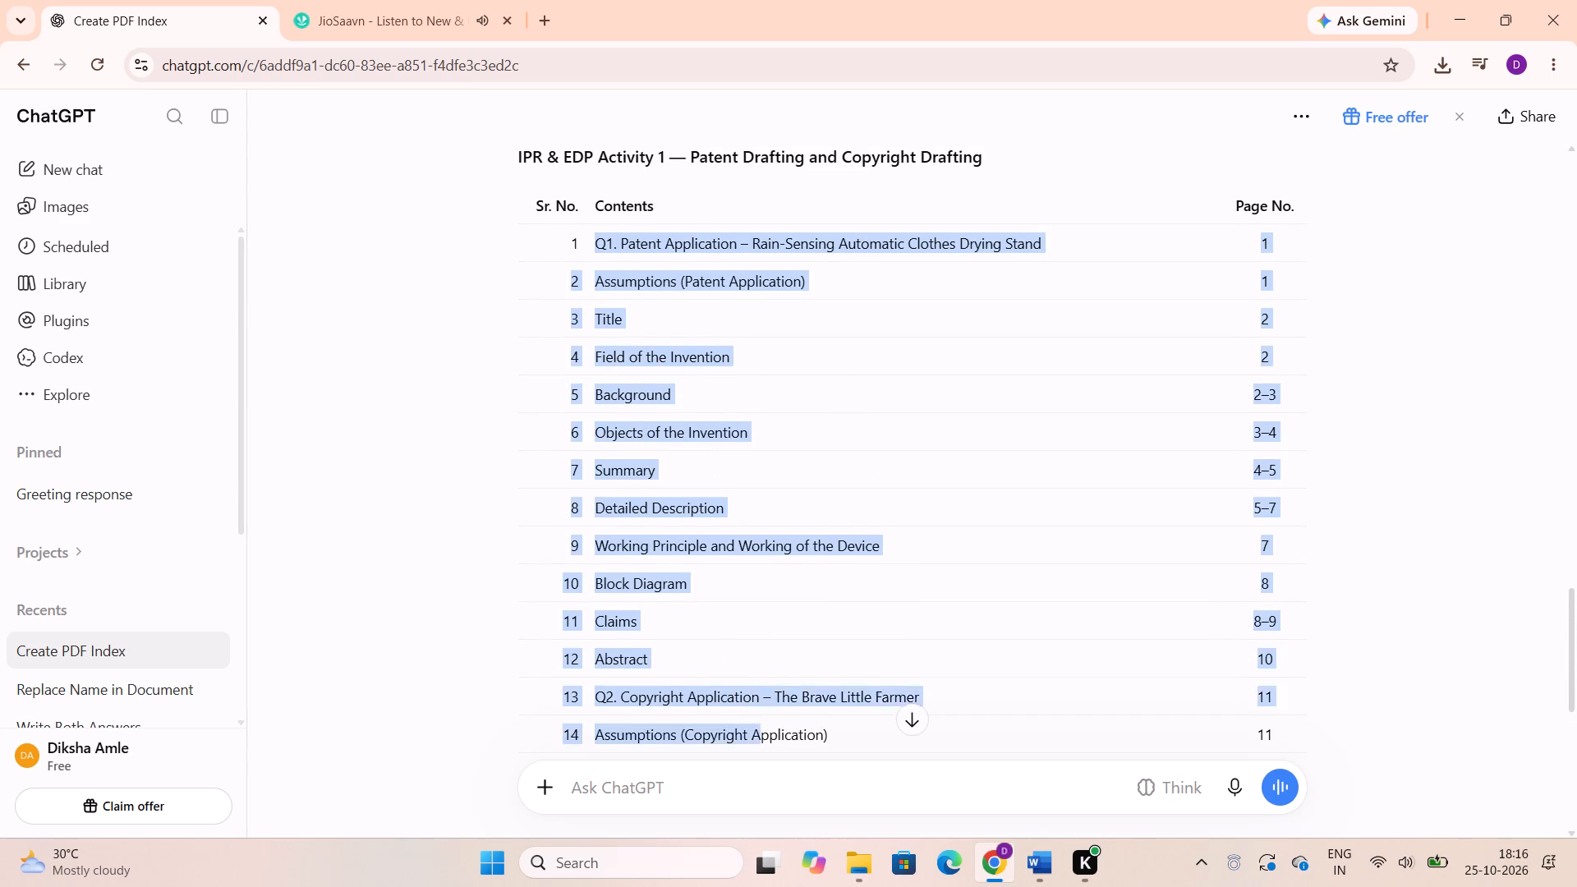
drag(770, 742, 805, 732)
key(ctrl+c)
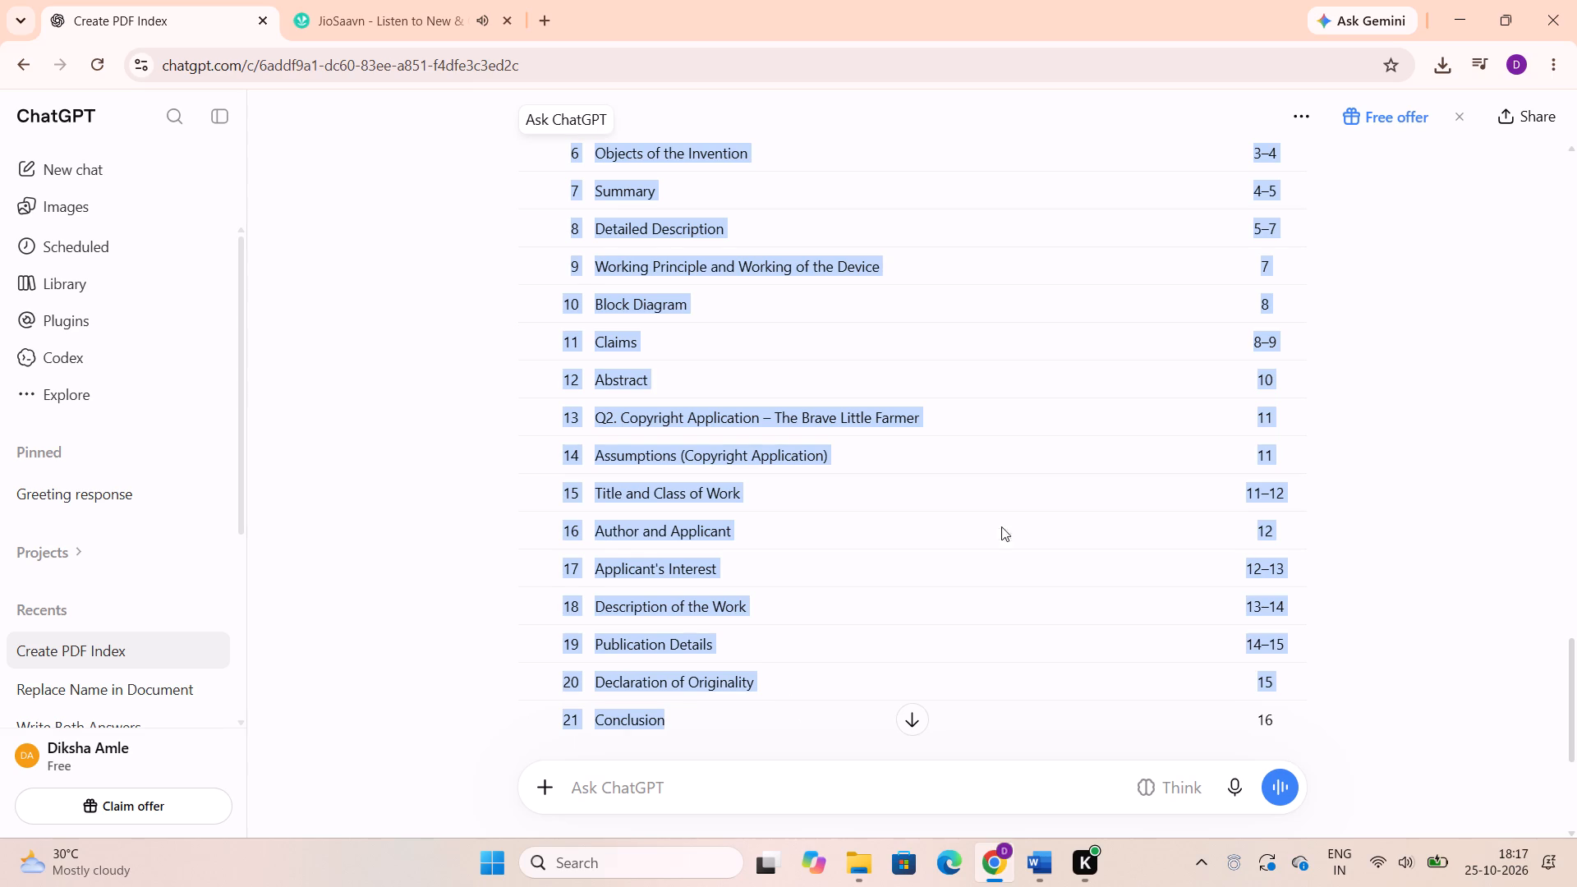
scroll(1010, 525, down, 1)
scroll(1010, 525, up, 3)
click(1028, 485)
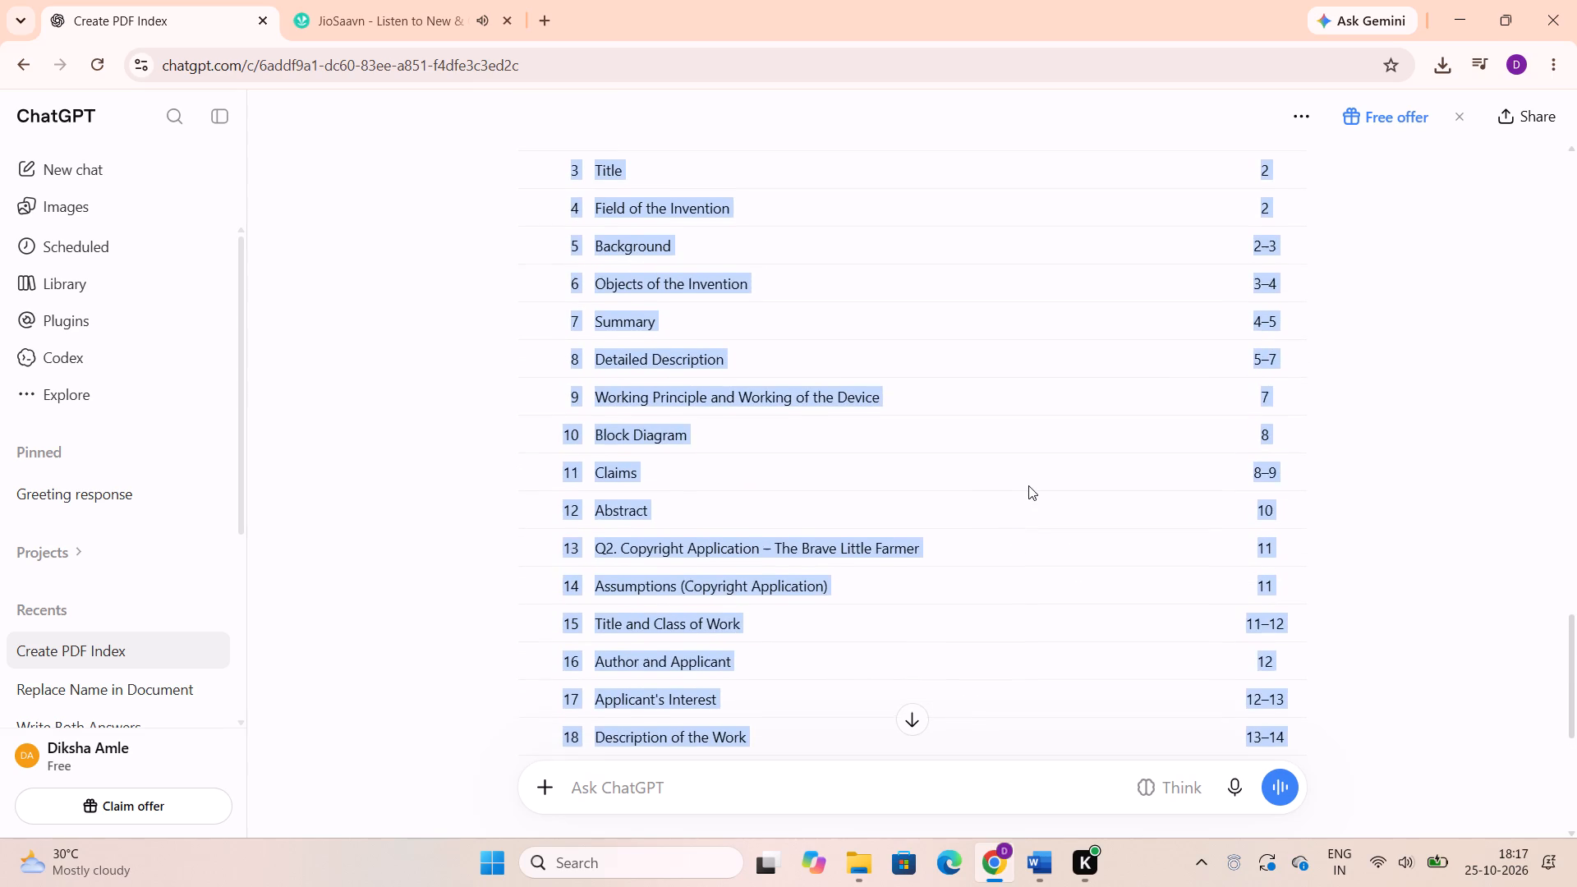
scroll(1028, 485, up, 2)
In the INDEX document in Word, shorten the whole table to about three quarters of its height, keeping its width roughly the same.
click(1038, 860)
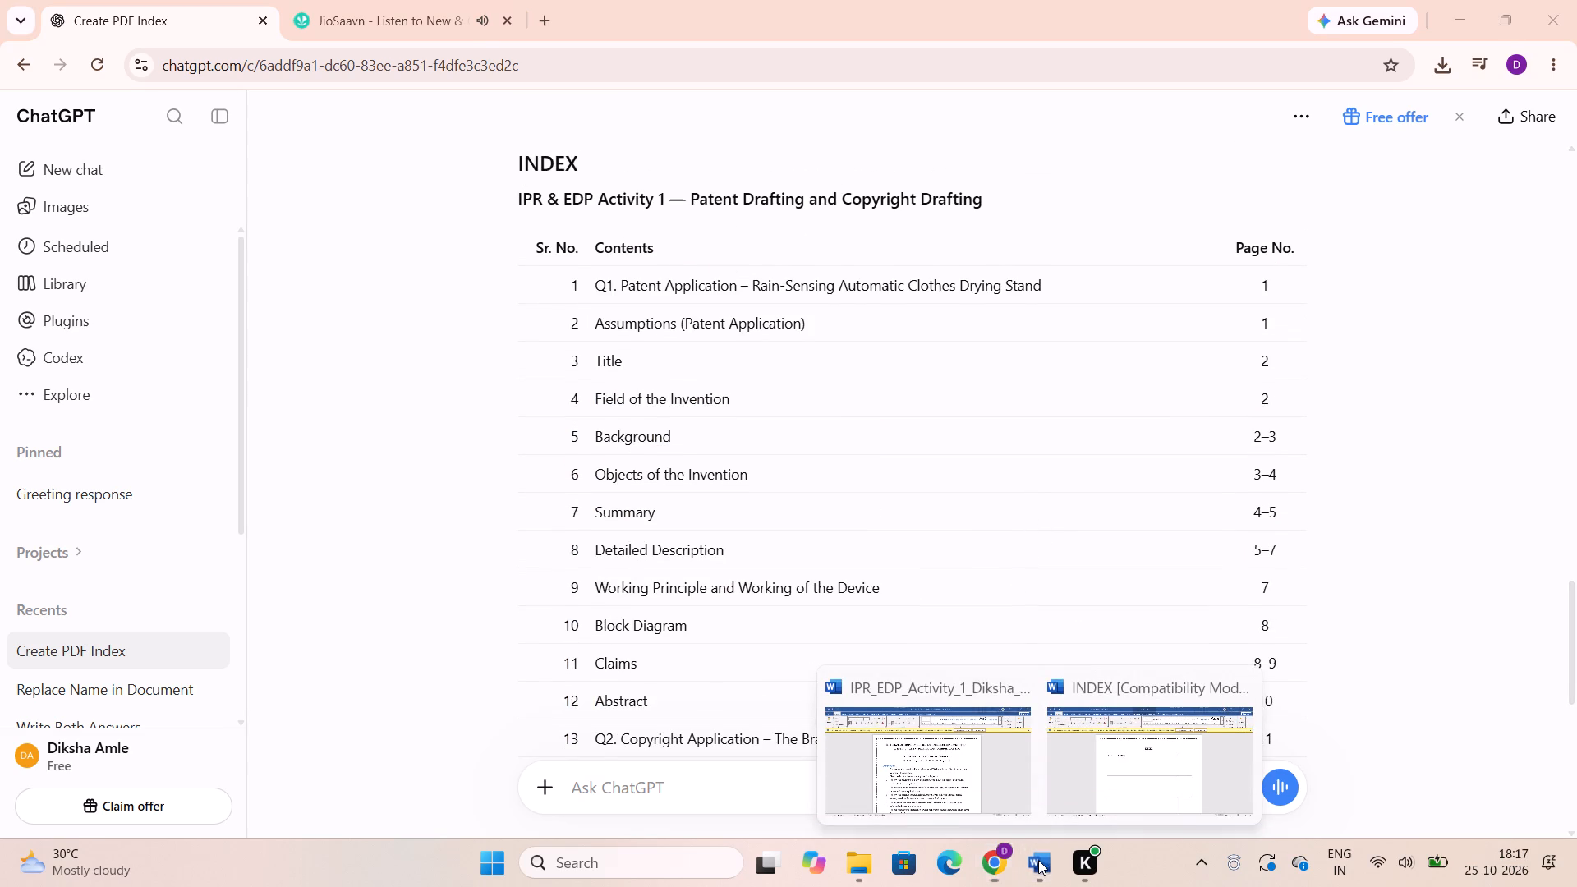
click(1114, 770)
scroll(1114, 770, down, 4)
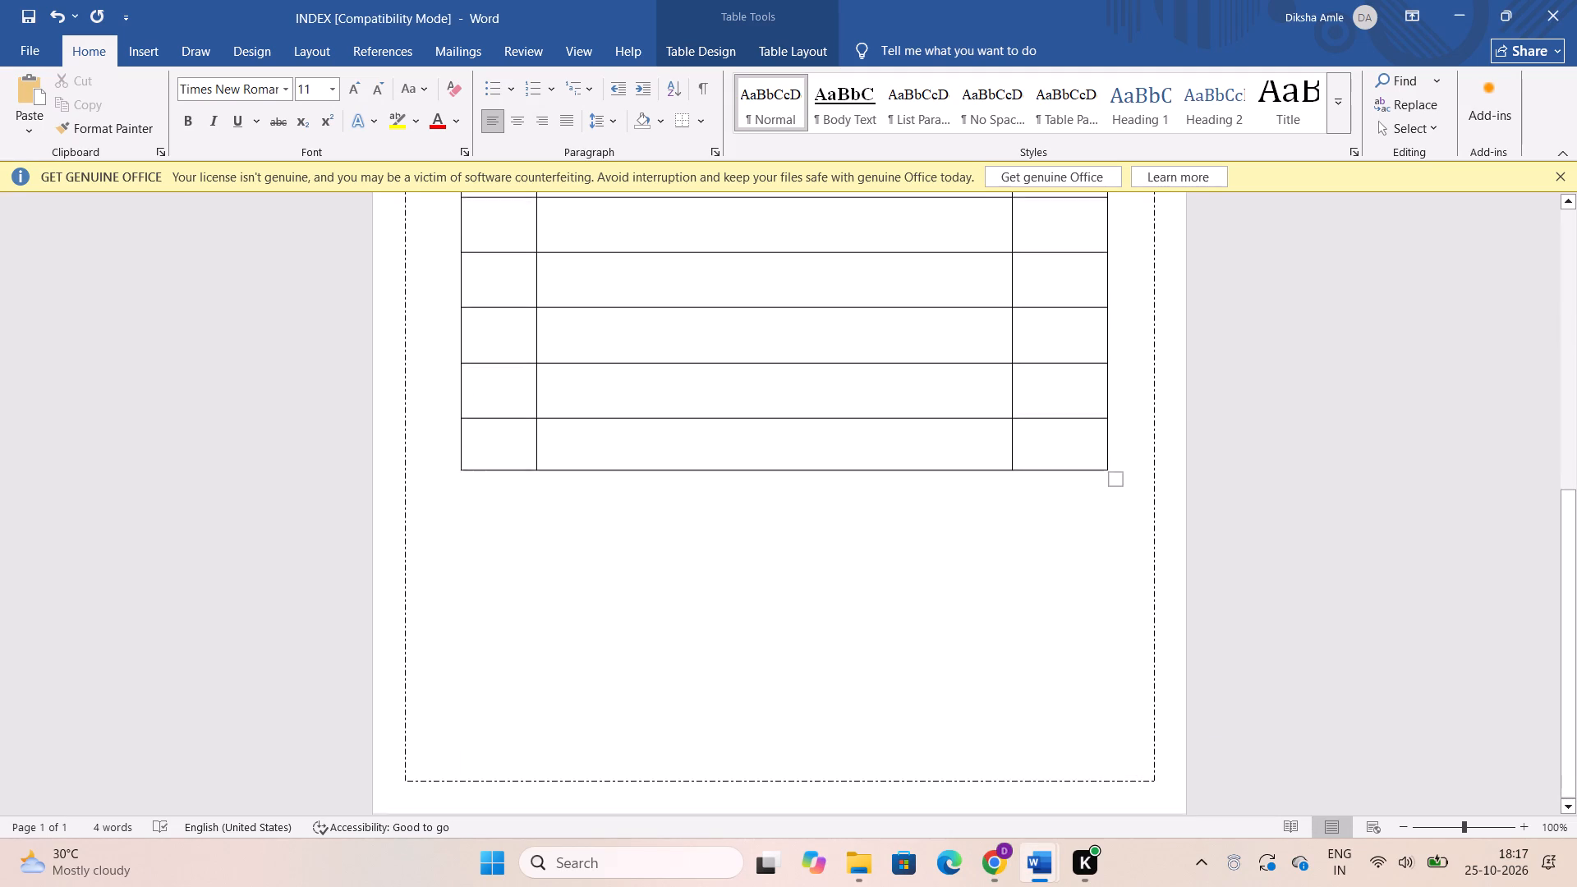
scroll(1114, 770, up, 2)
scroll(1114, 770, down, 1)
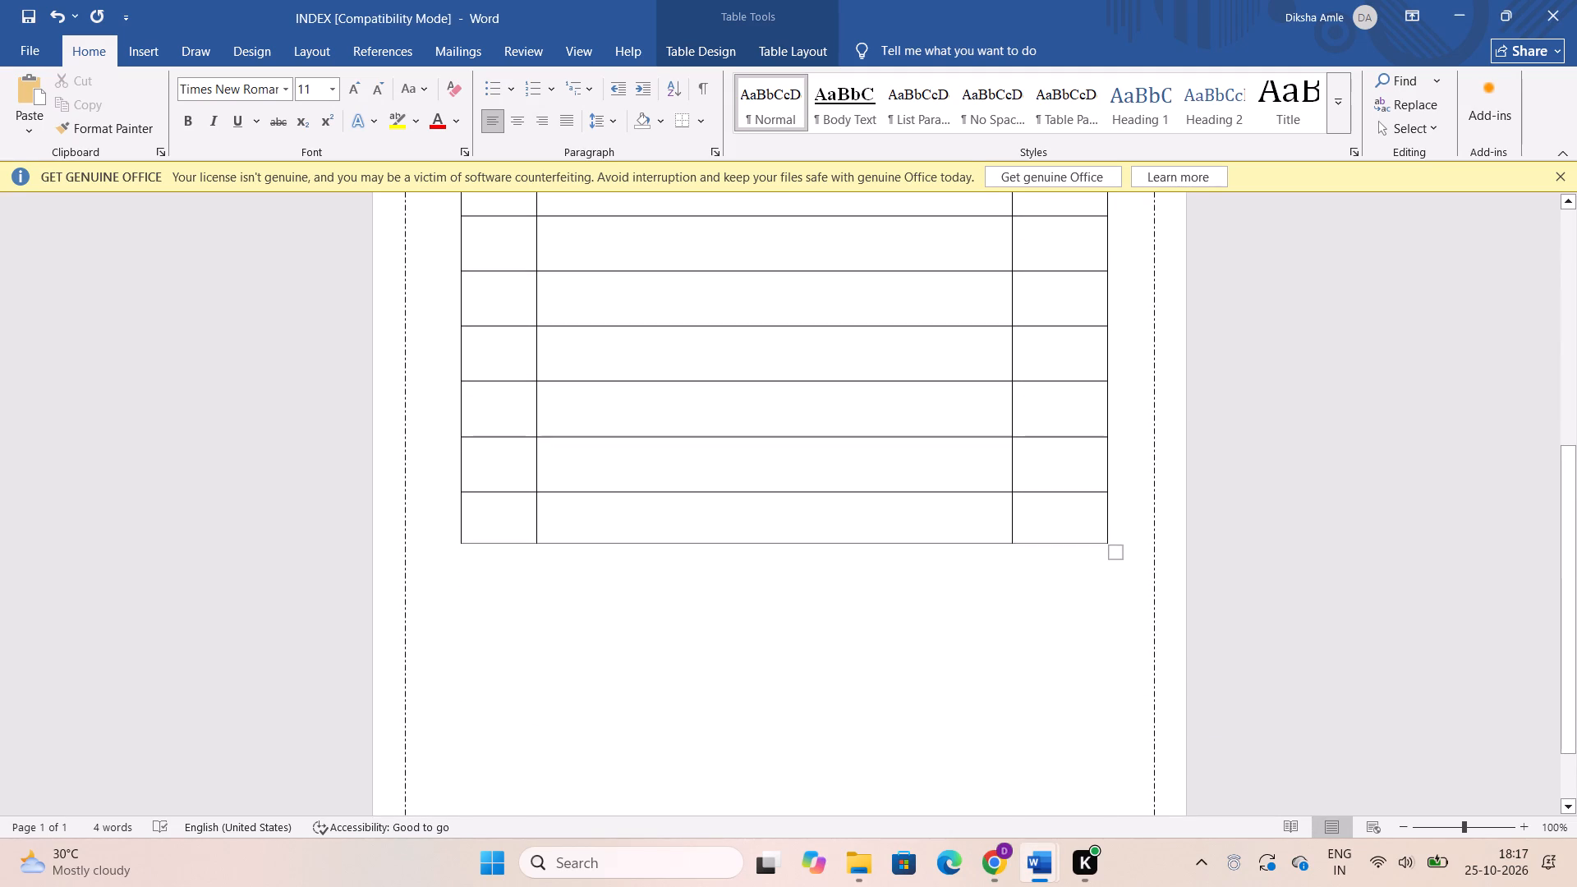
drag(1116, 551, 1112, 489)
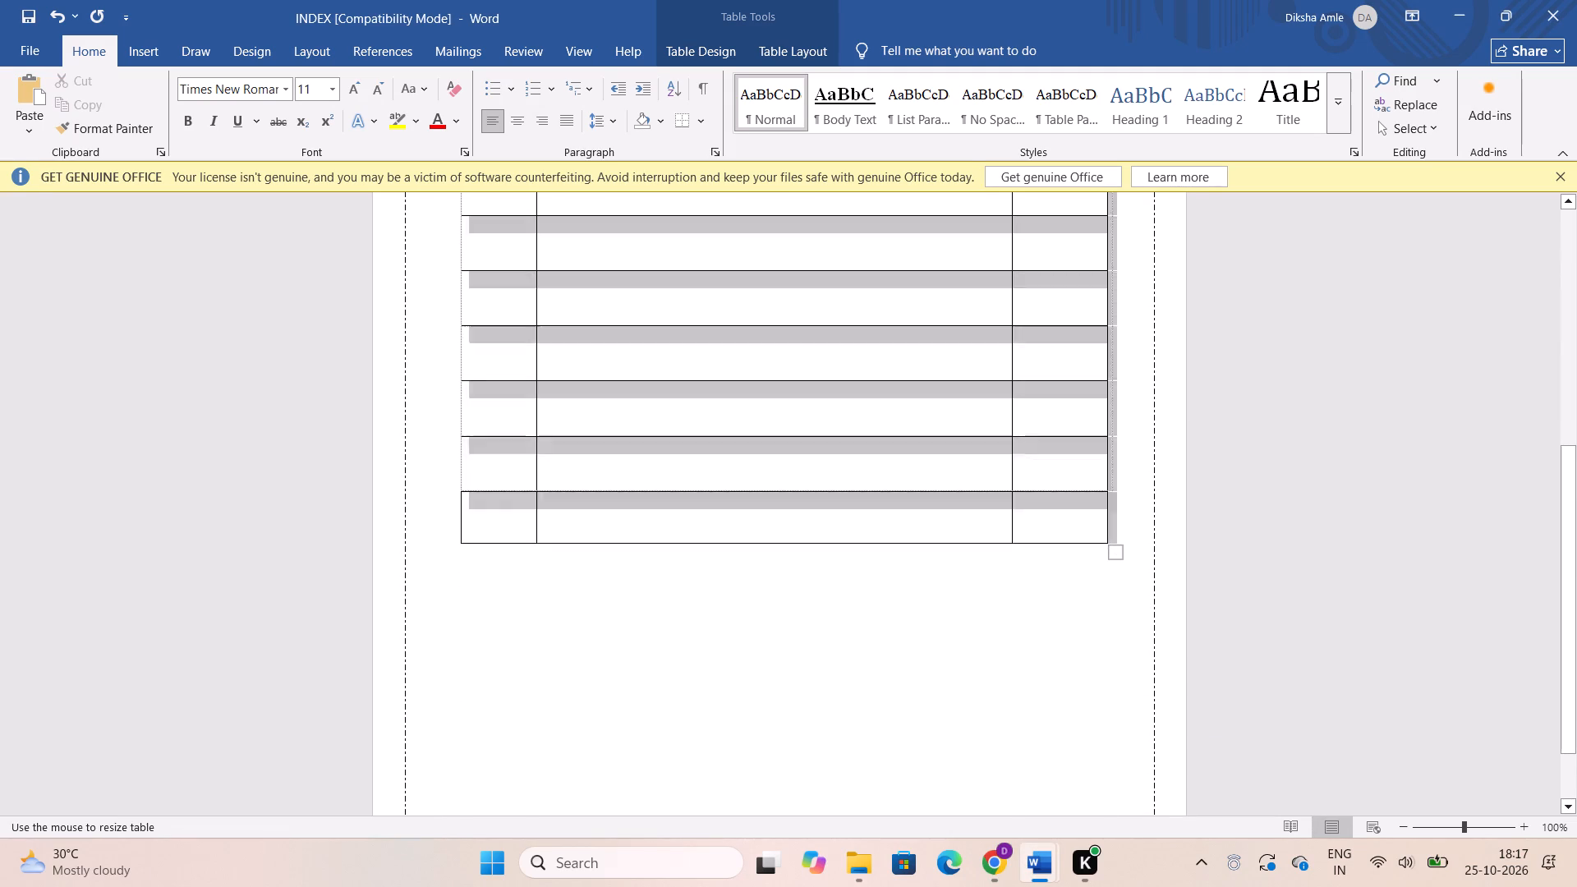
drag(1112, 489, 1110, 463)
scroll(1110, 463, down, 1)
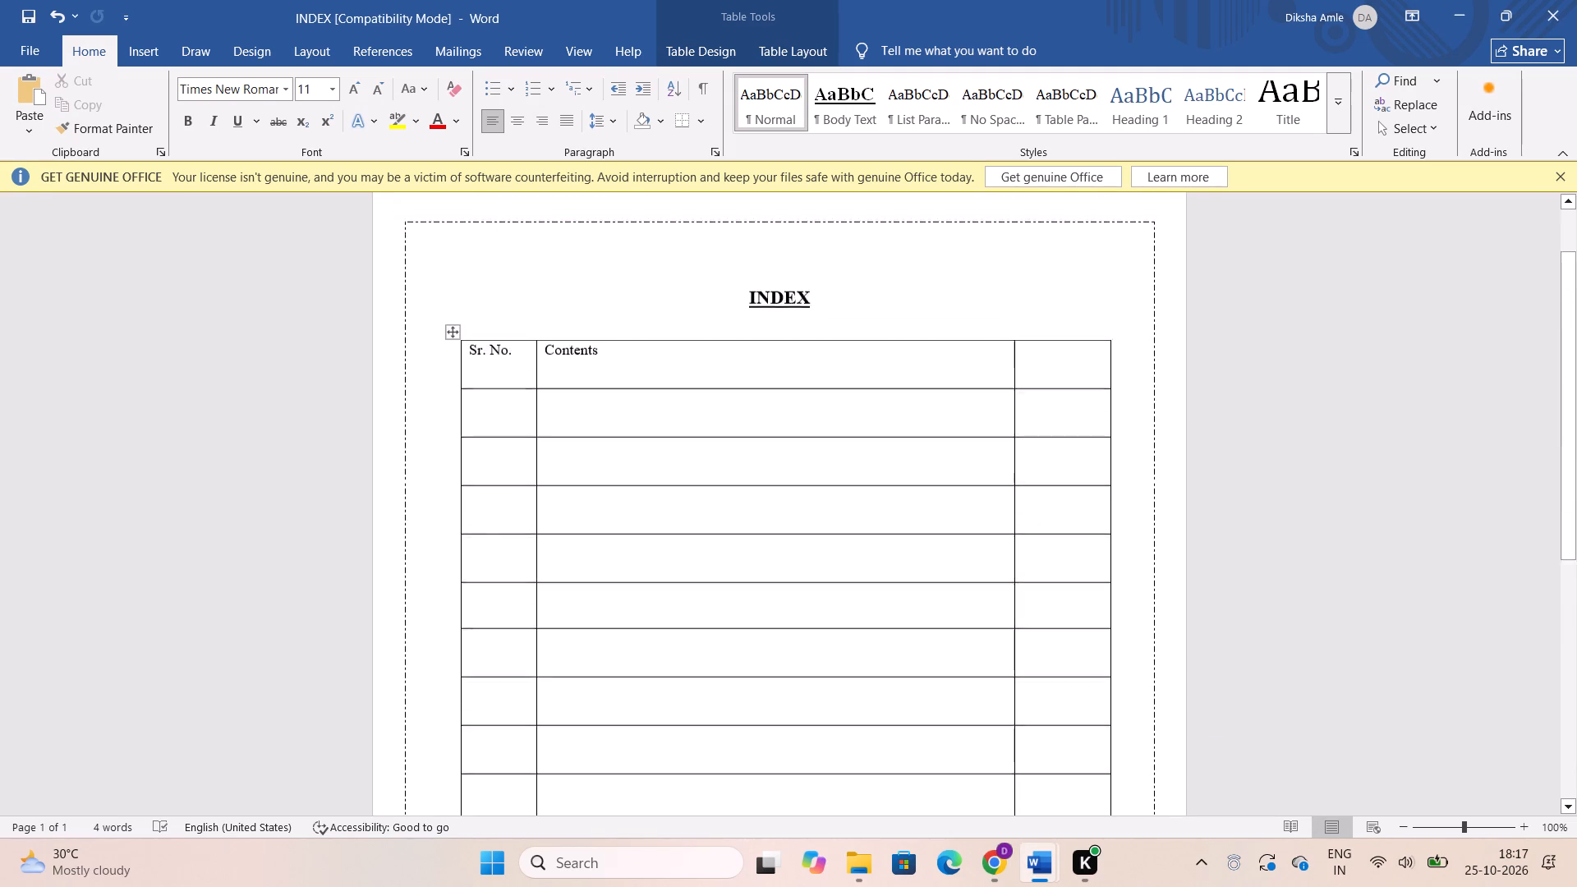
scroll(1110, 463, down, 1)
drag(1115, 726, 1111, 658)
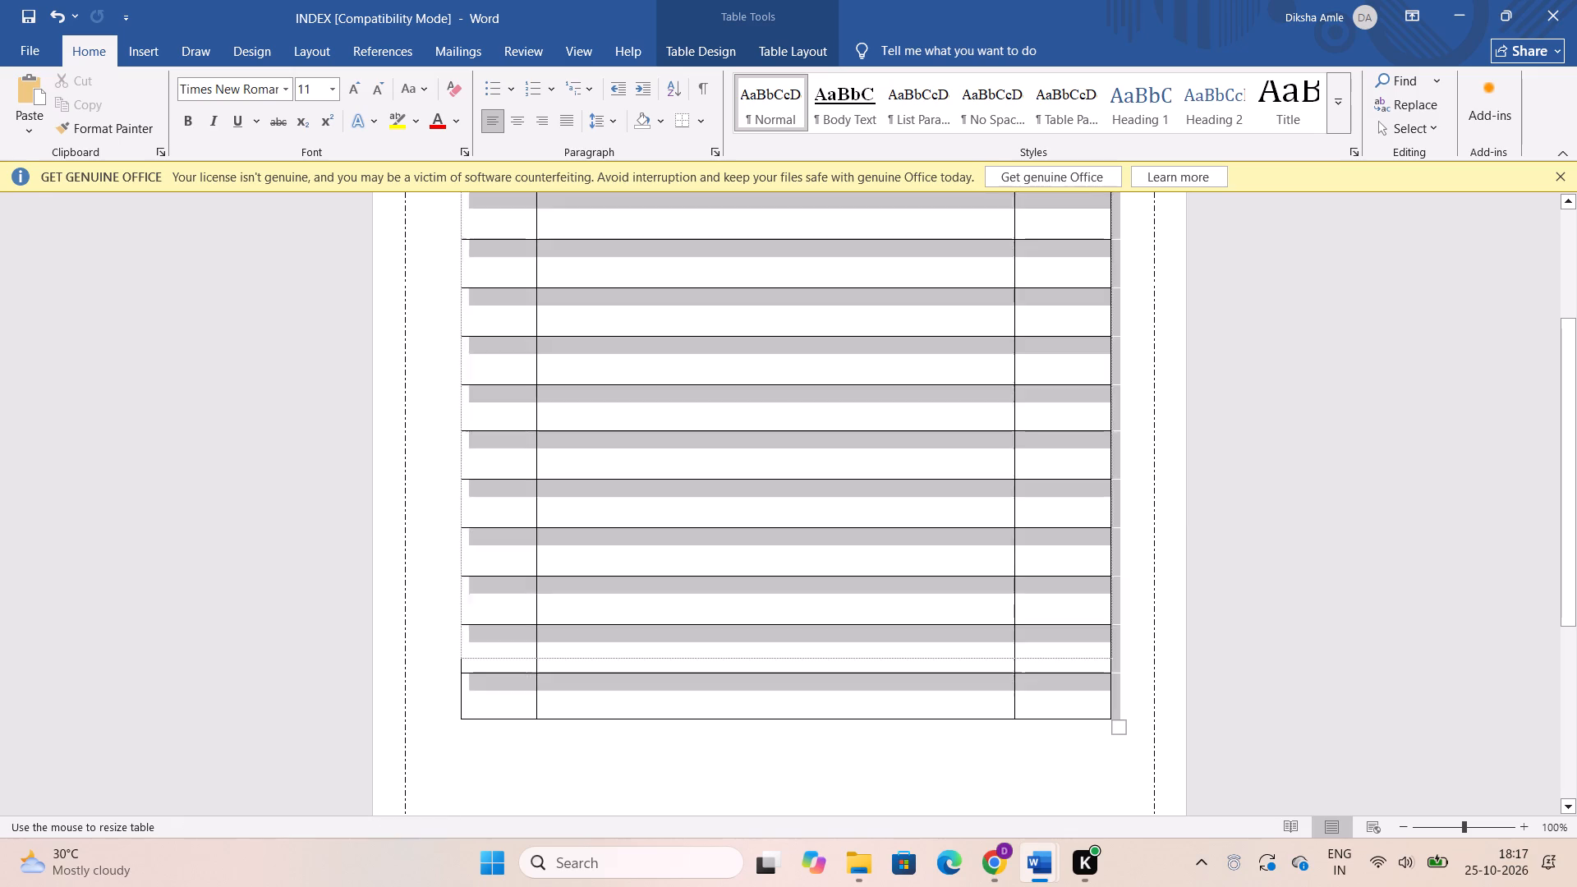
drag(1111, 658, 1111, 650)
scroll(974, 701, up, 1)
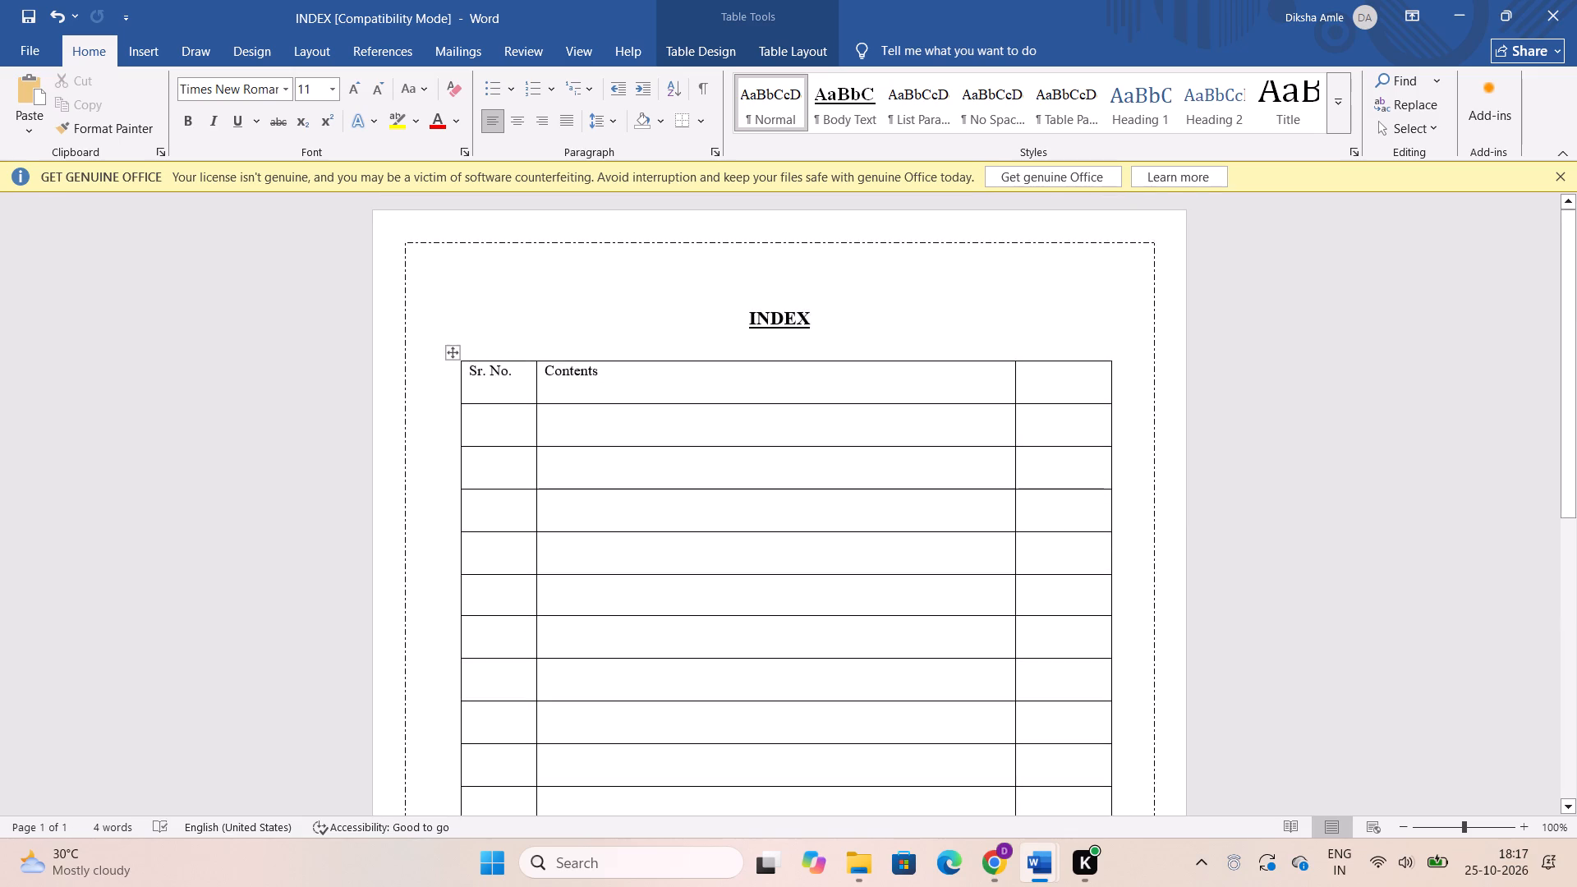
scroll(974, 701, down, 2)
scroll(830, 479, up, 3)
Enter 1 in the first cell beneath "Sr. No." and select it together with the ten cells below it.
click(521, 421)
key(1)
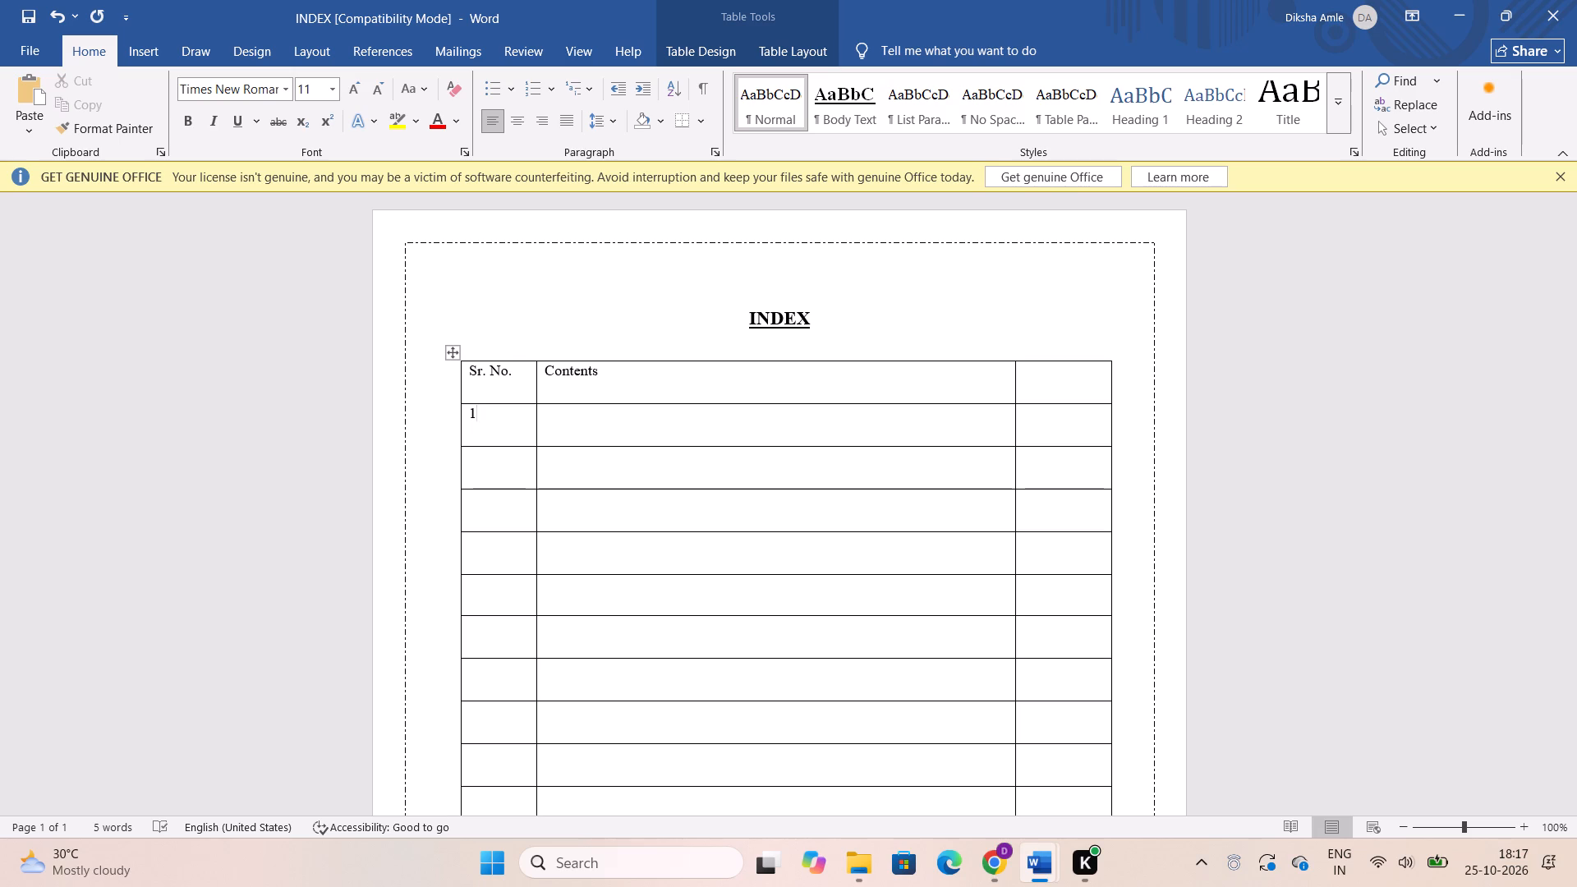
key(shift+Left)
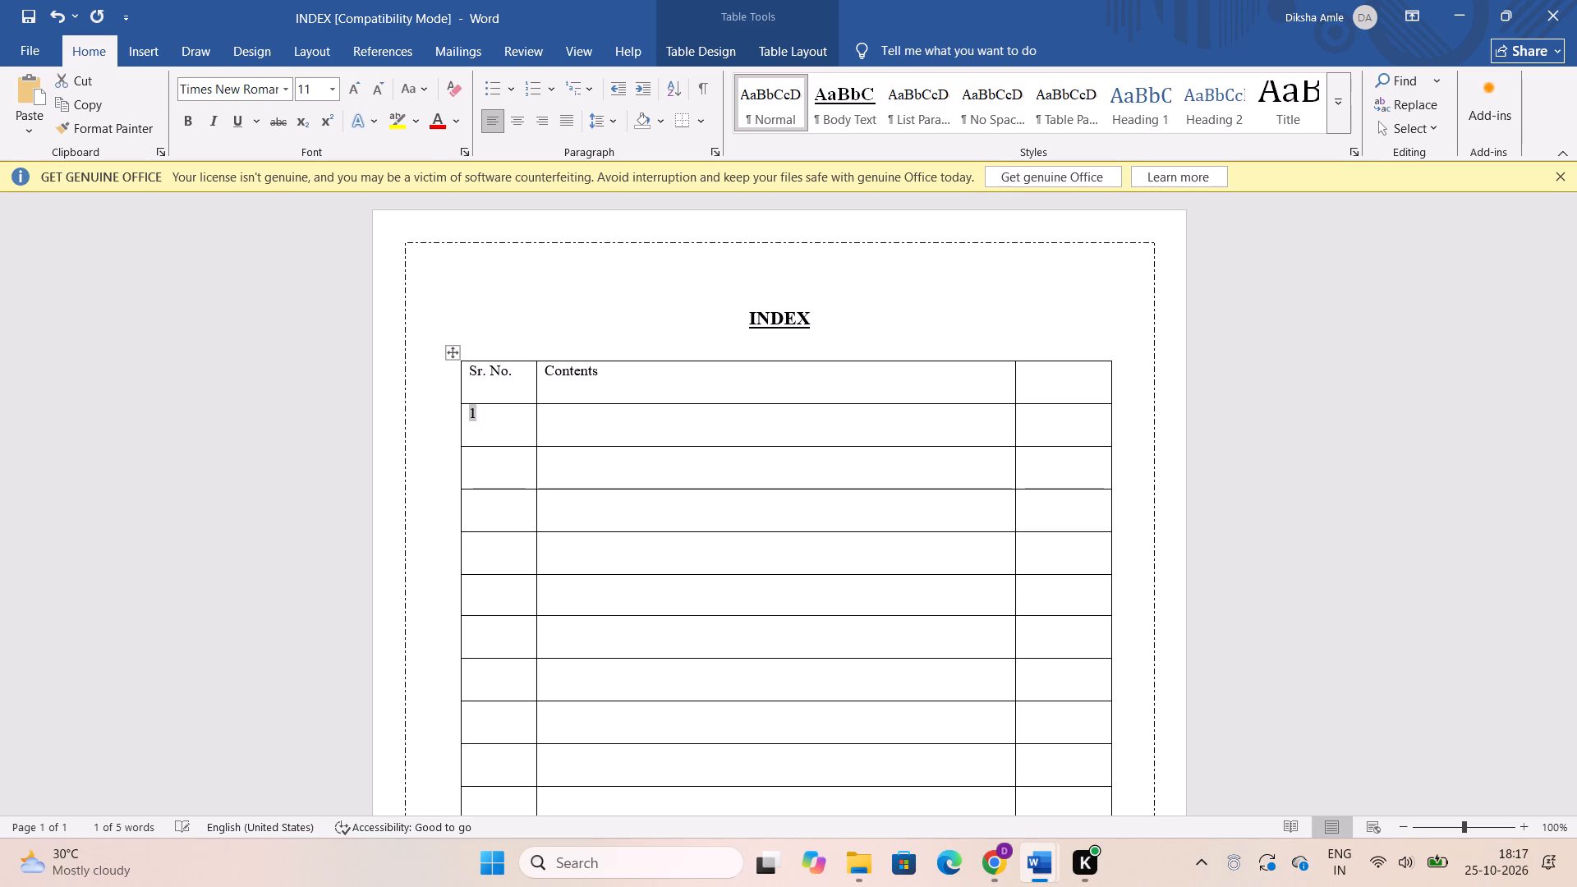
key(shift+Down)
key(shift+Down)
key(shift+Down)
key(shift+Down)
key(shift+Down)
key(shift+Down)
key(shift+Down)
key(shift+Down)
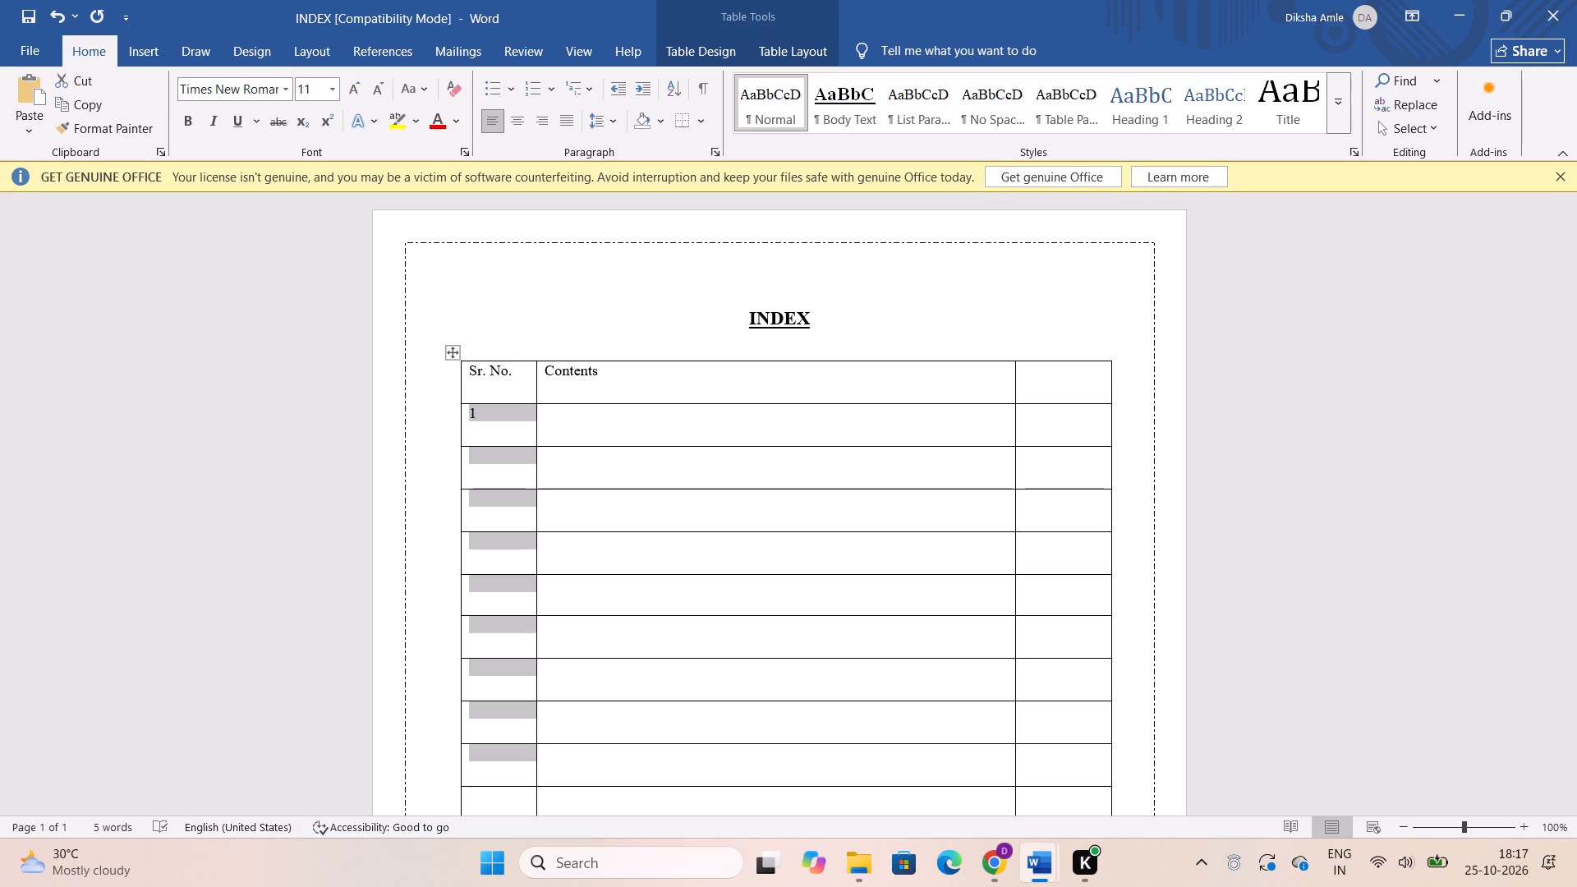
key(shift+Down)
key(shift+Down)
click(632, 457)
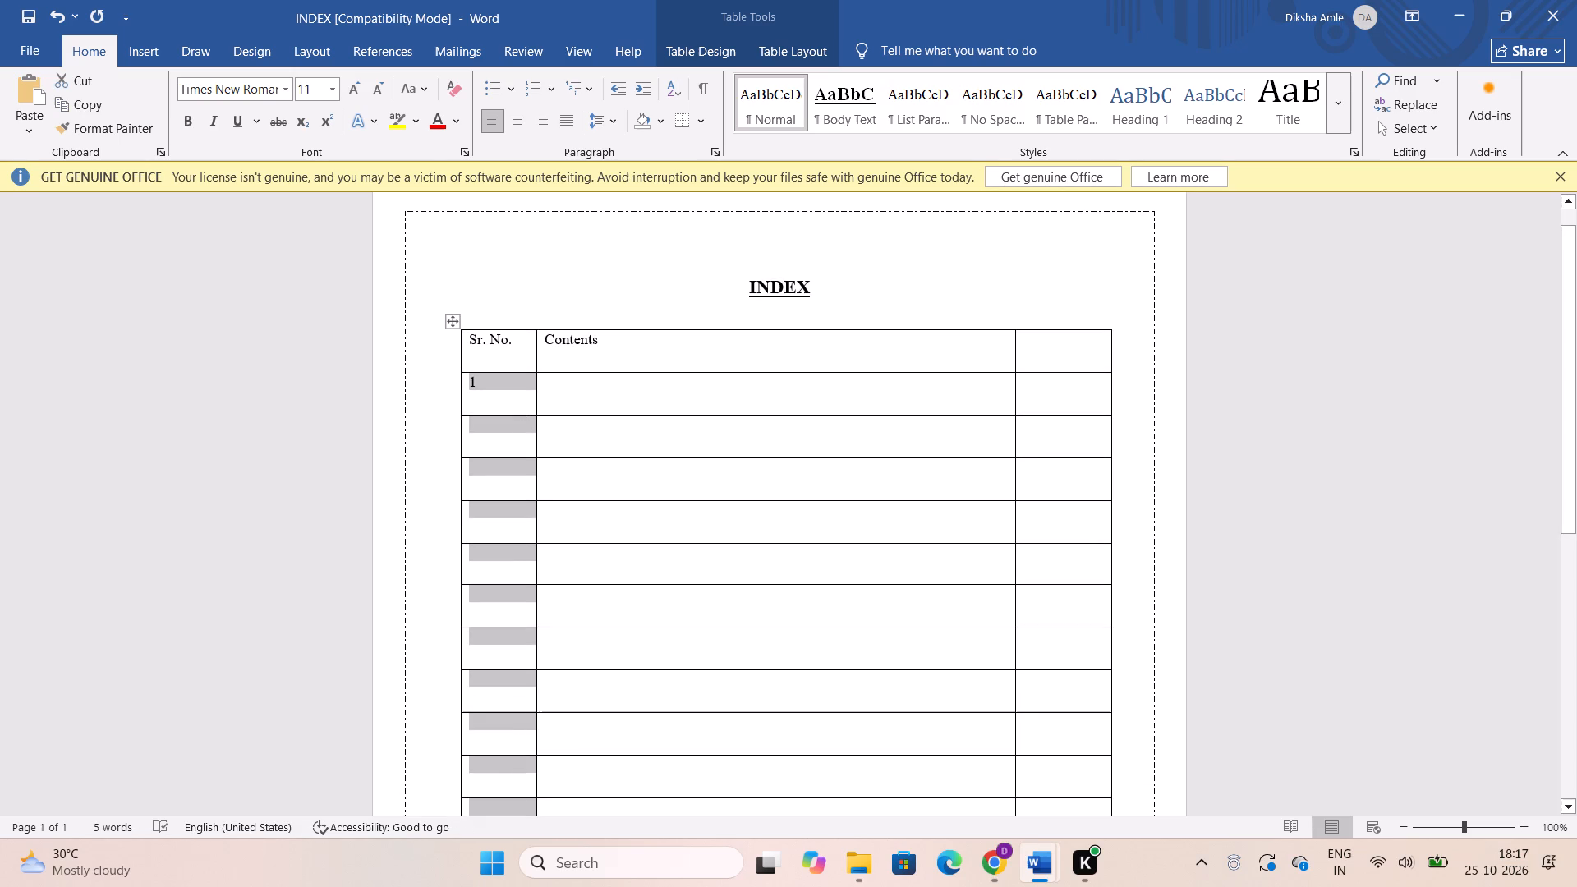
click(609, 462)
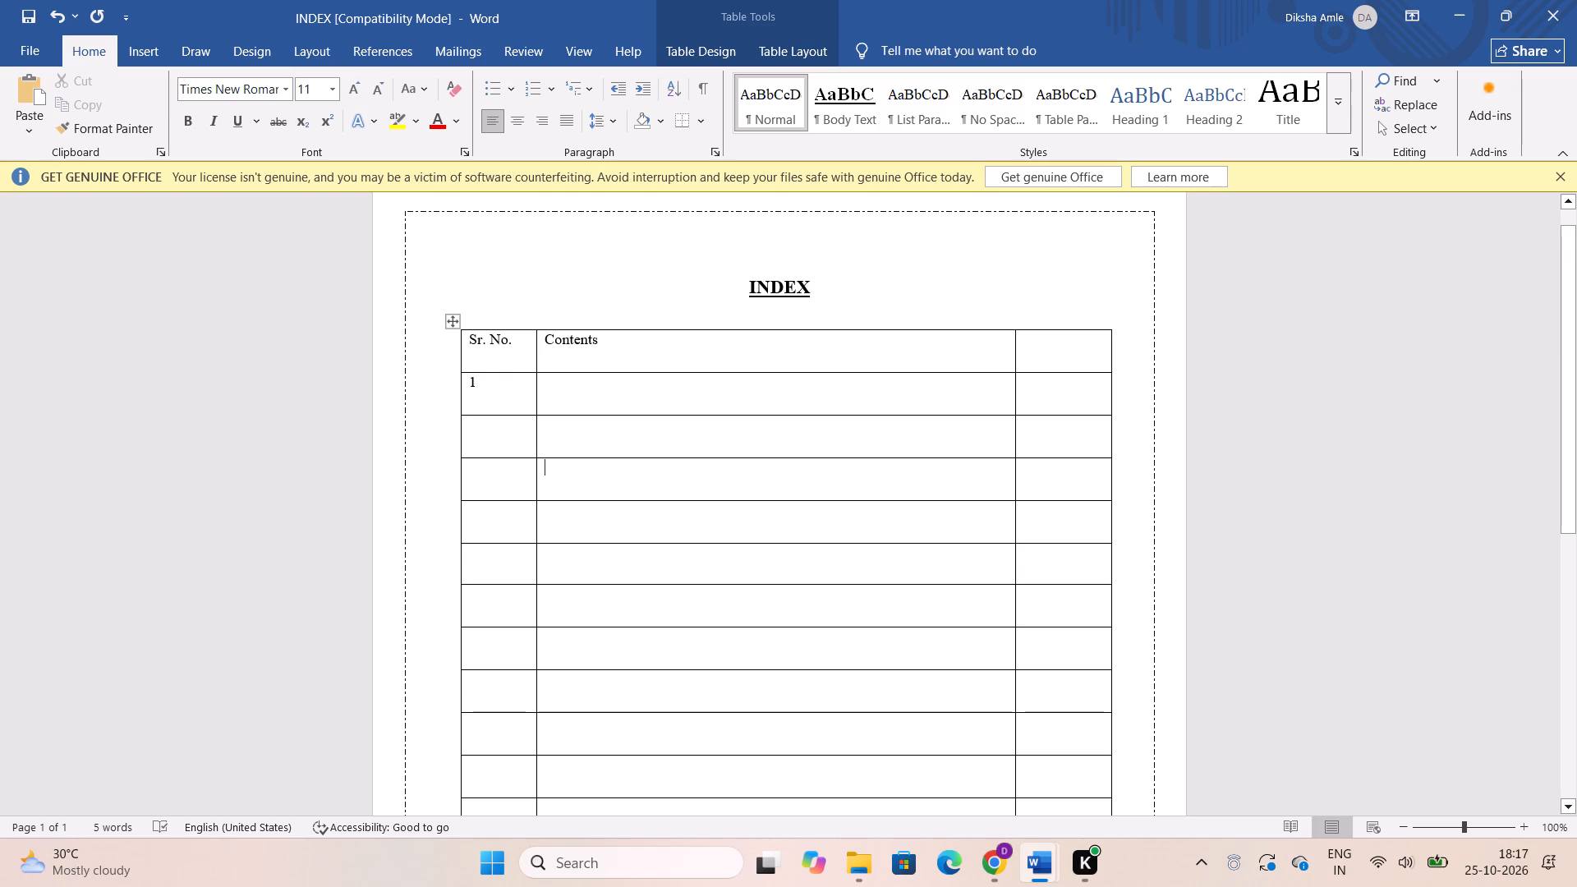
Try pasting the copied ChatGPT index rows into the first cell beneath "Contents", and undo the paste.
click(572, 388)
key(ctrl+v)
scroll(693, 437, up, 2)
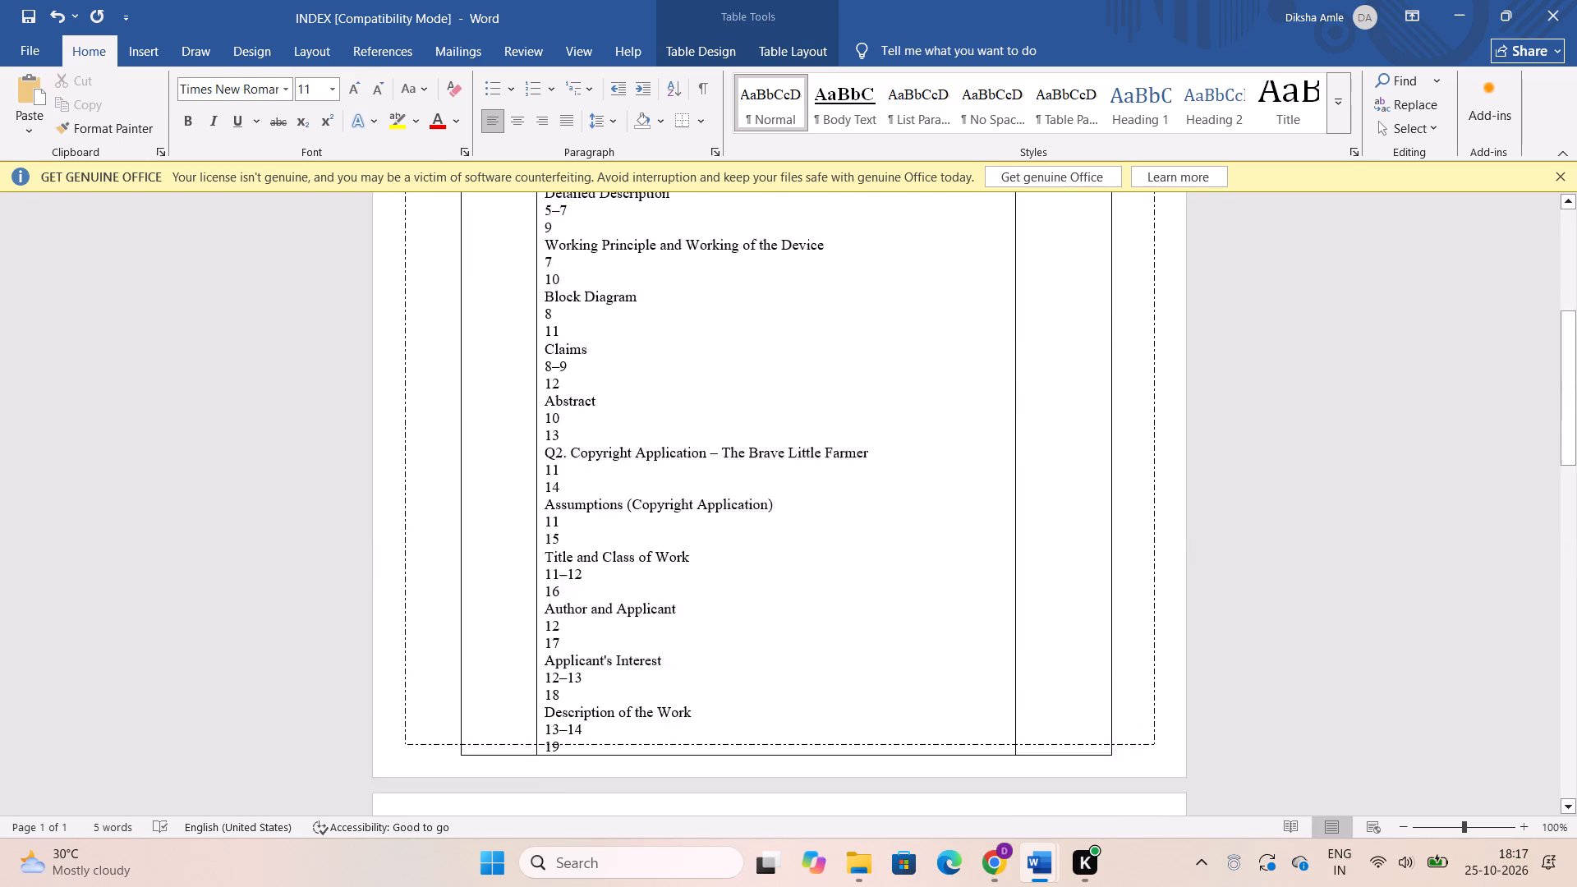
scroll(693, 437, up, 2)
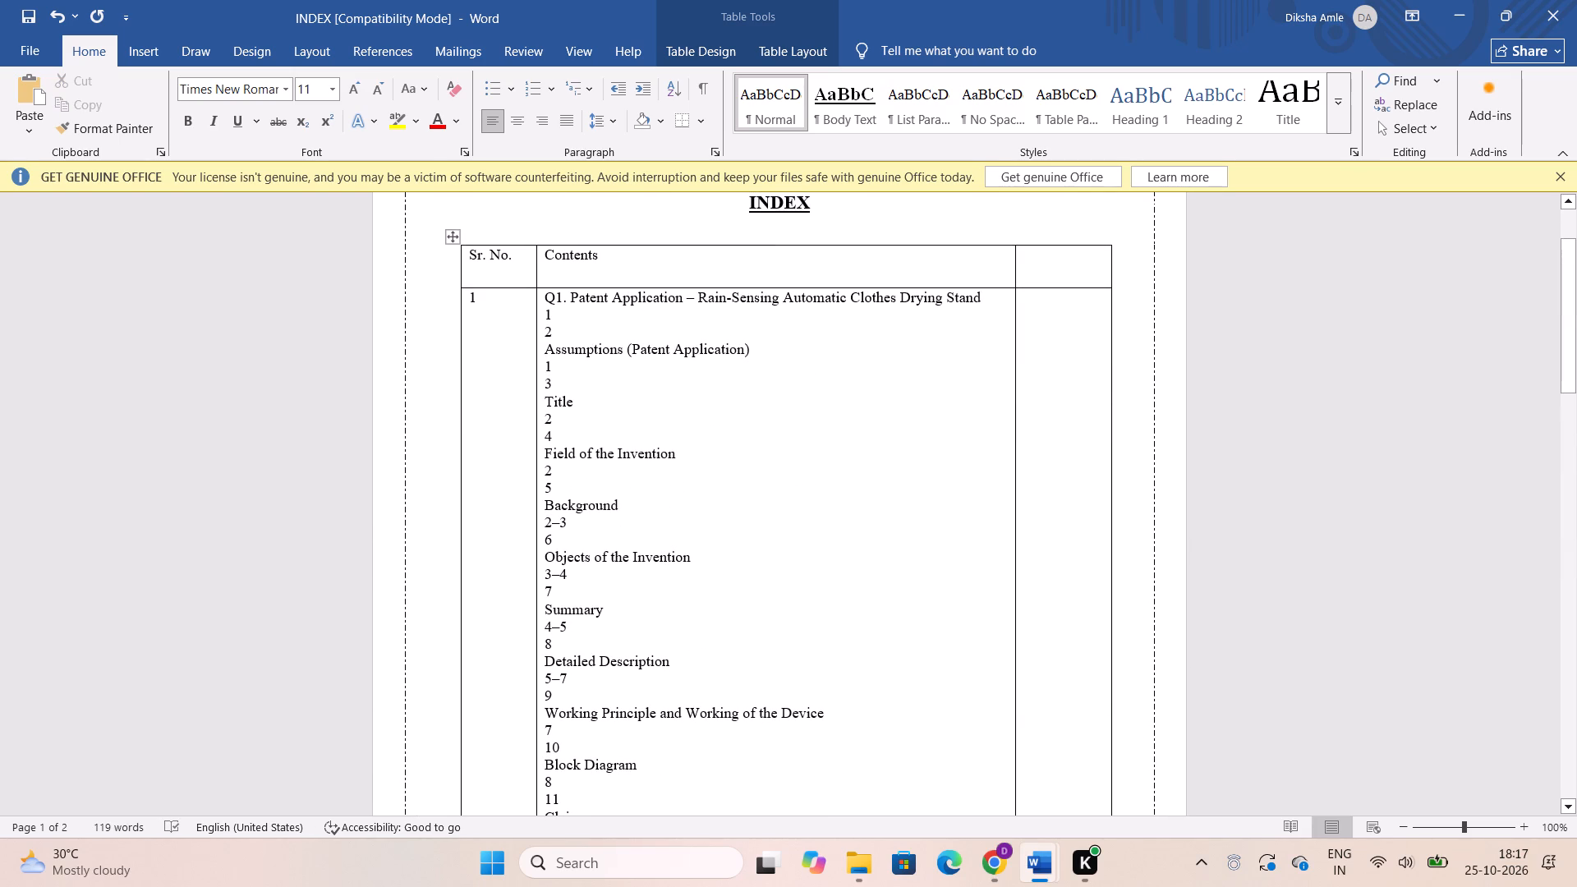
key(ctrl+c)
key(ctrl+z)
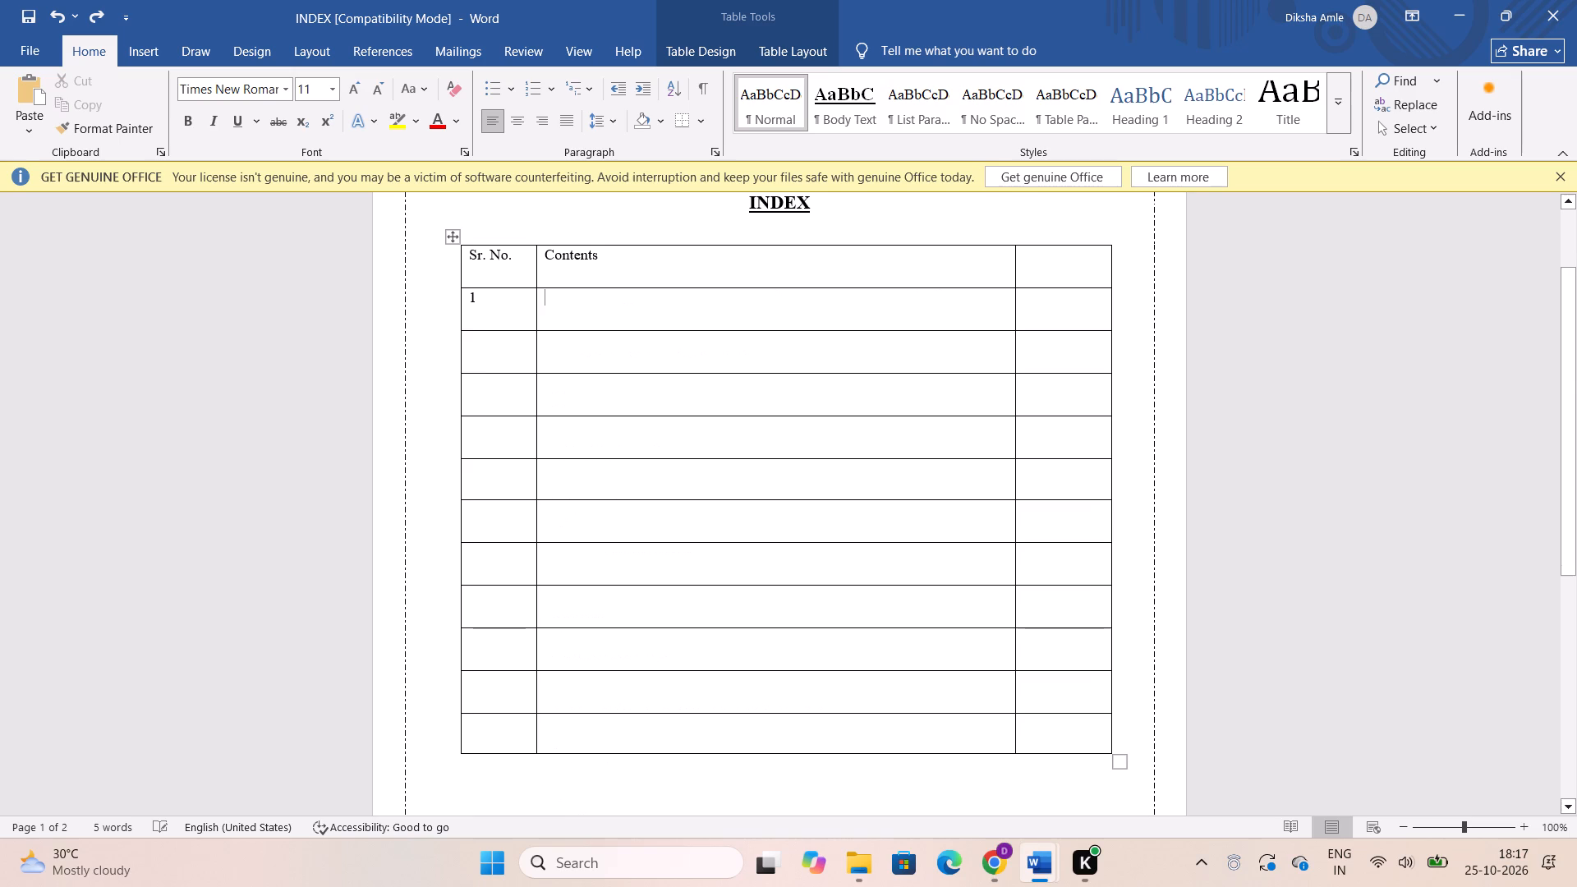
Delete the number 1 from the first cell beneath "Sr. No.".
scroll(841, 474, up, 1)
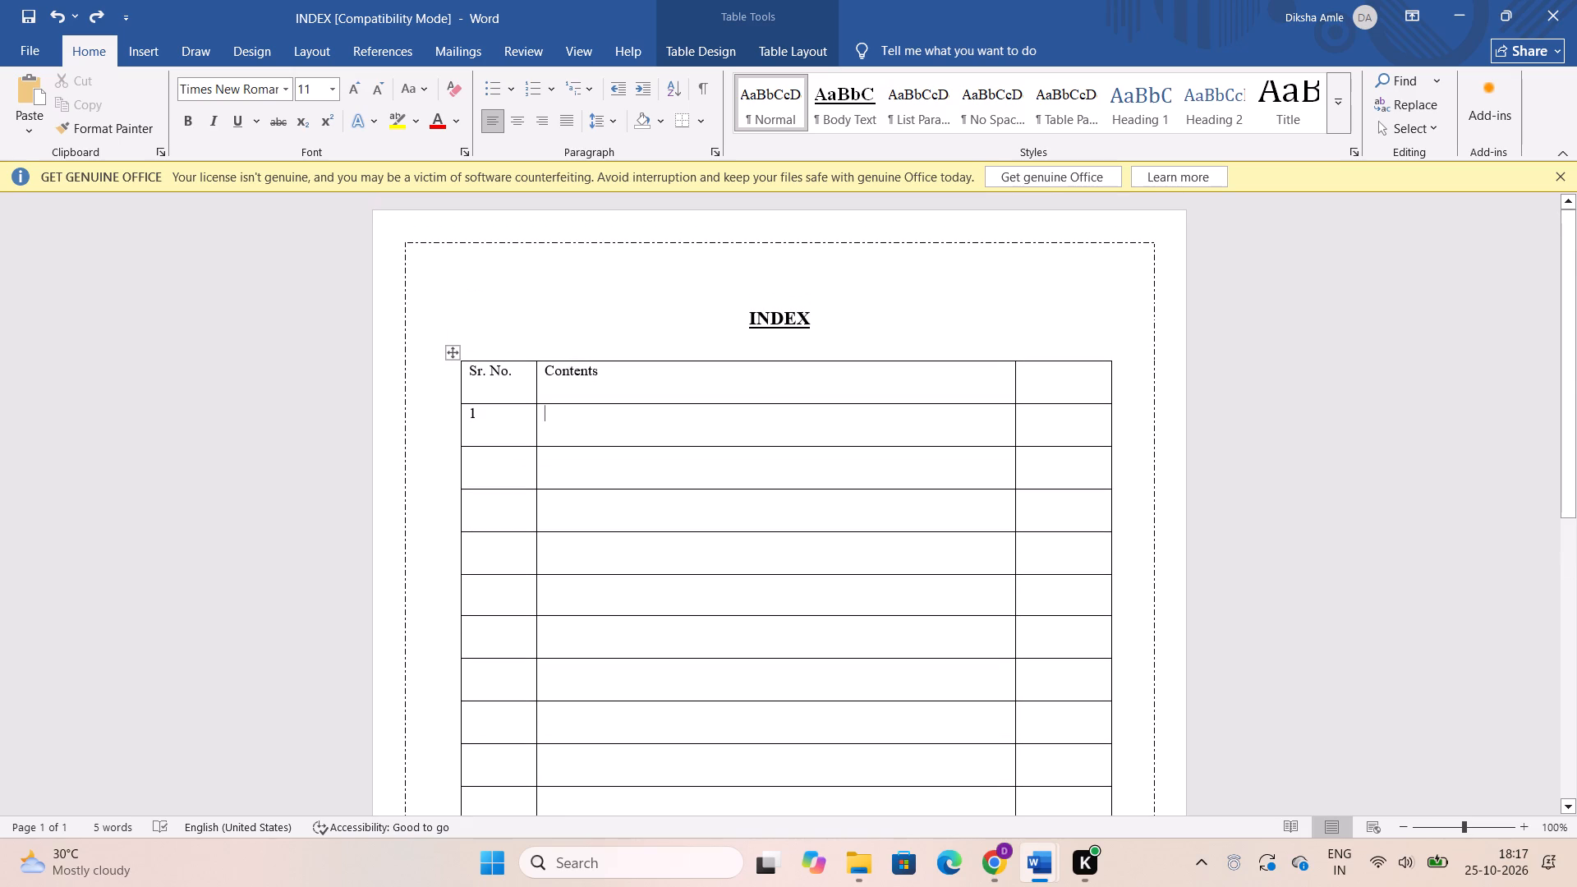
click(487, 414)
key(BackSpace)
Enter the heading "Remark" in the third header cell of the INDEX table.
click(1051, 388)
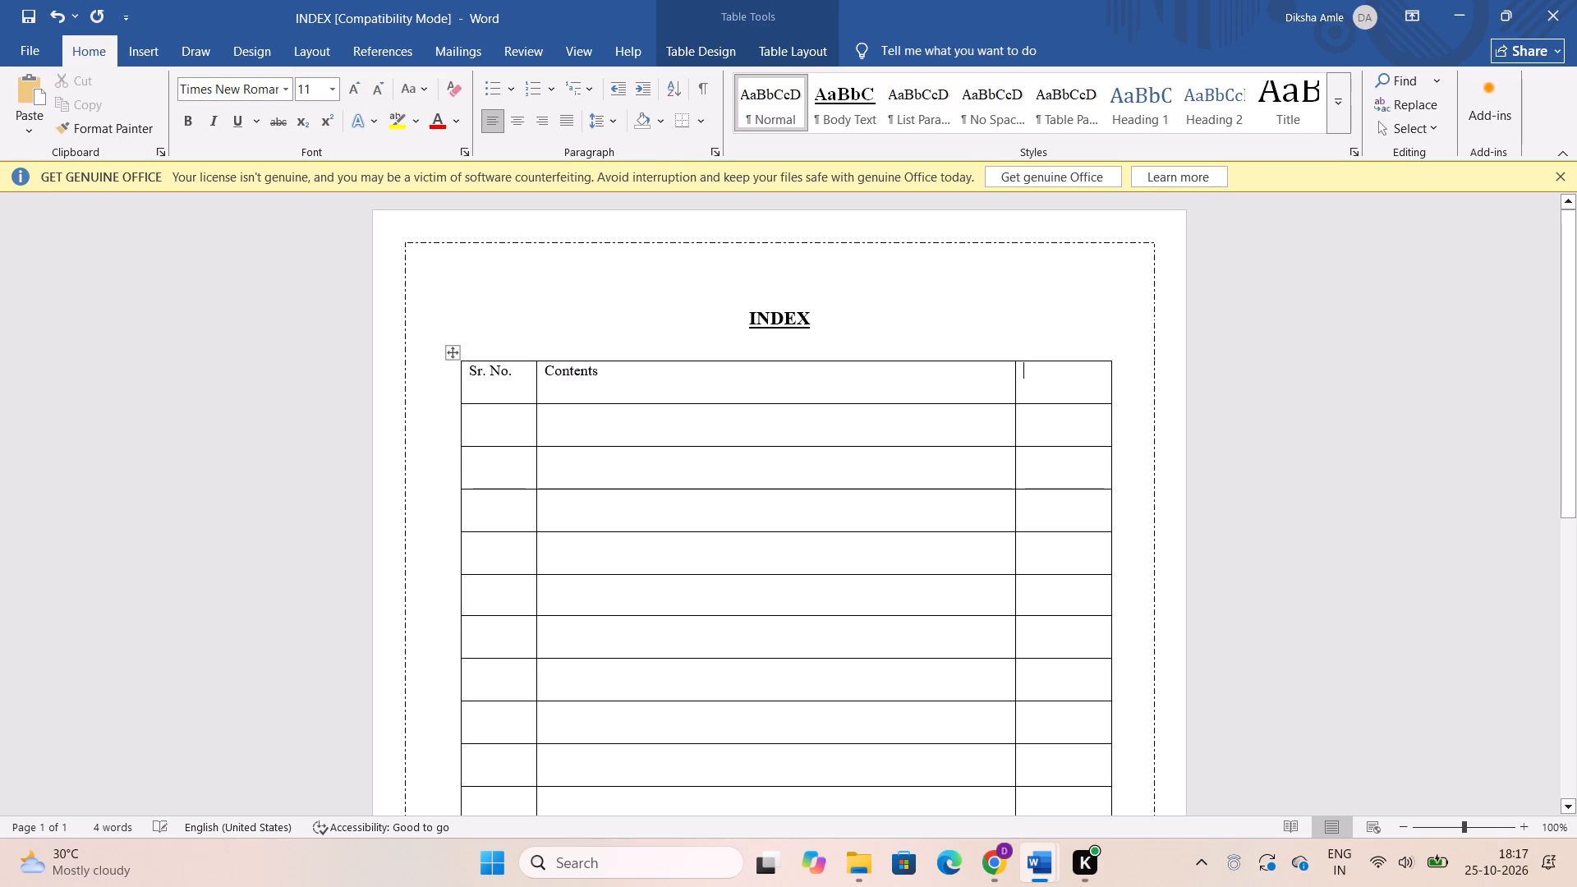
key(r)
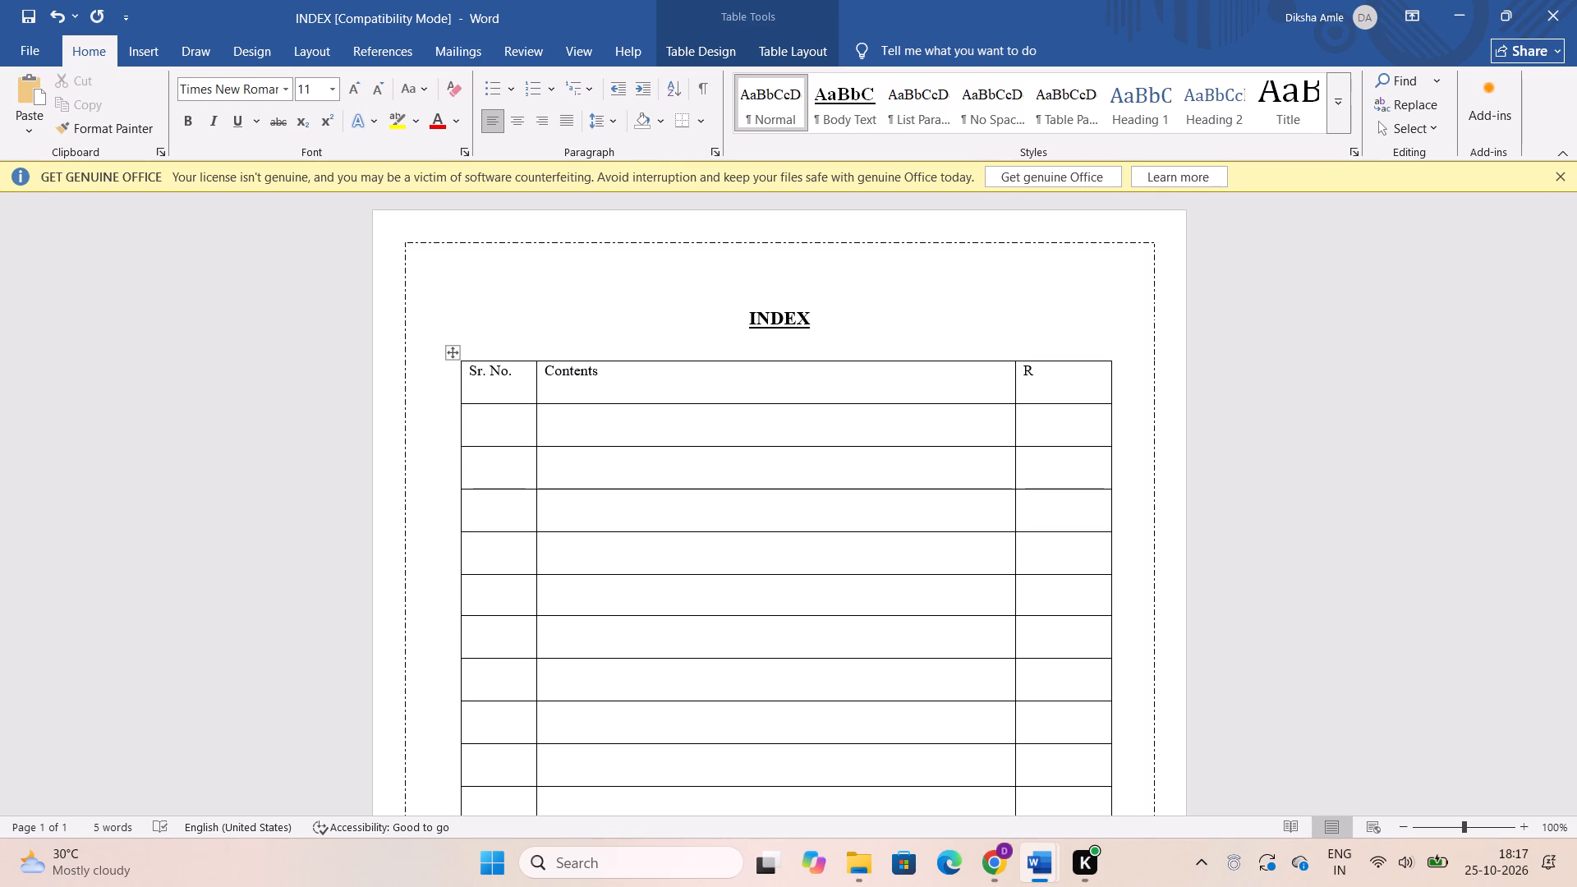
text(mark)
key(space)
click(632, 428)
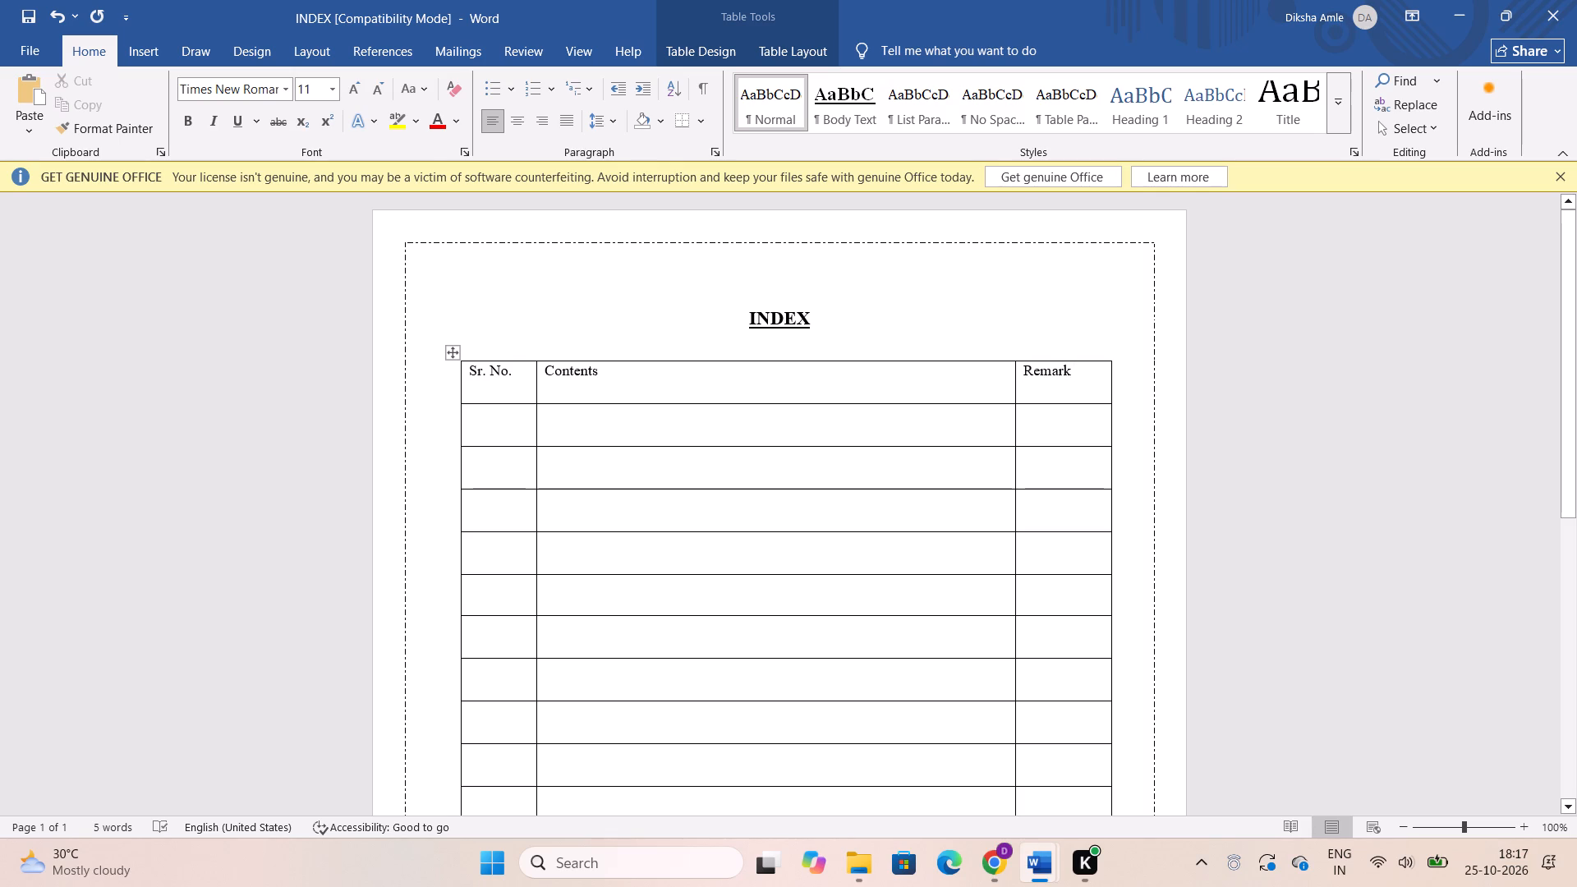
scroll(831, 590, down, 3)
scroll(831, 590, up, 2)
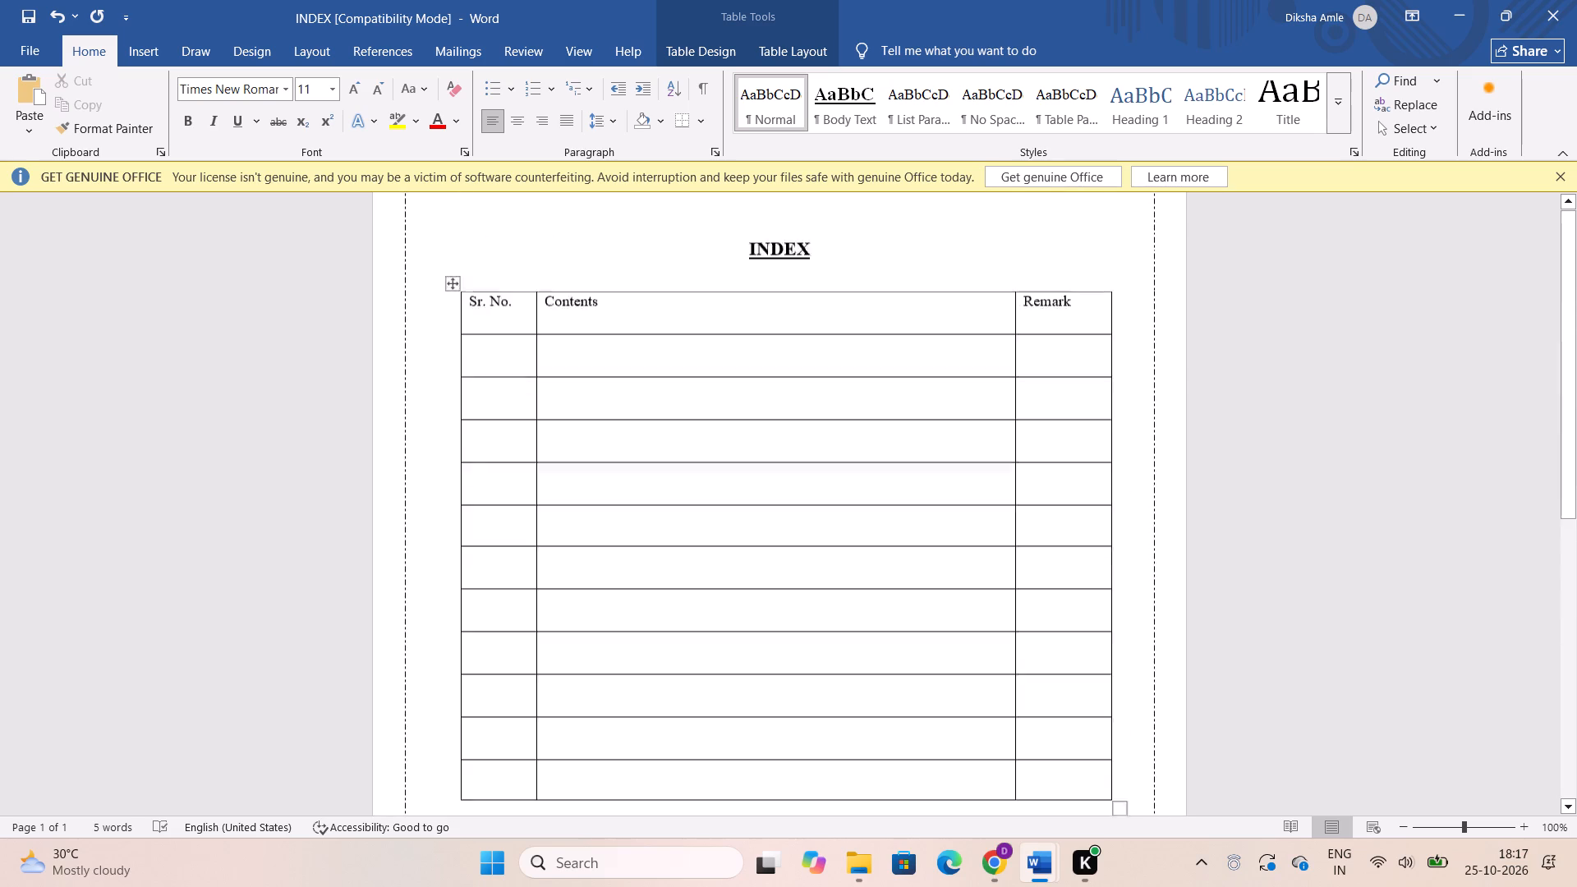
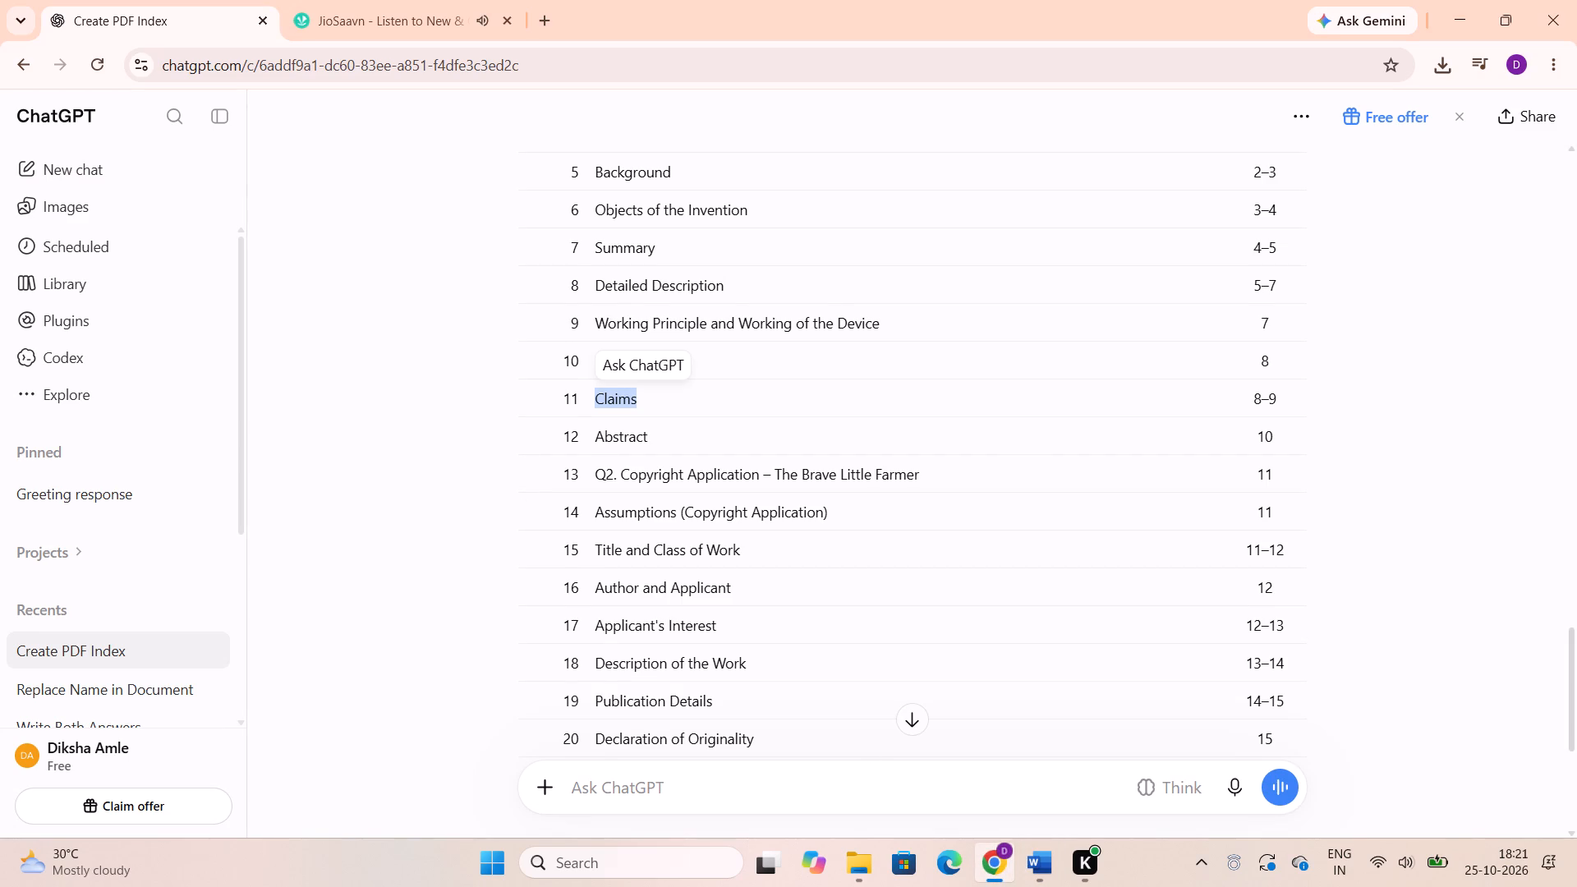
drag(598, 436, 669, 437)
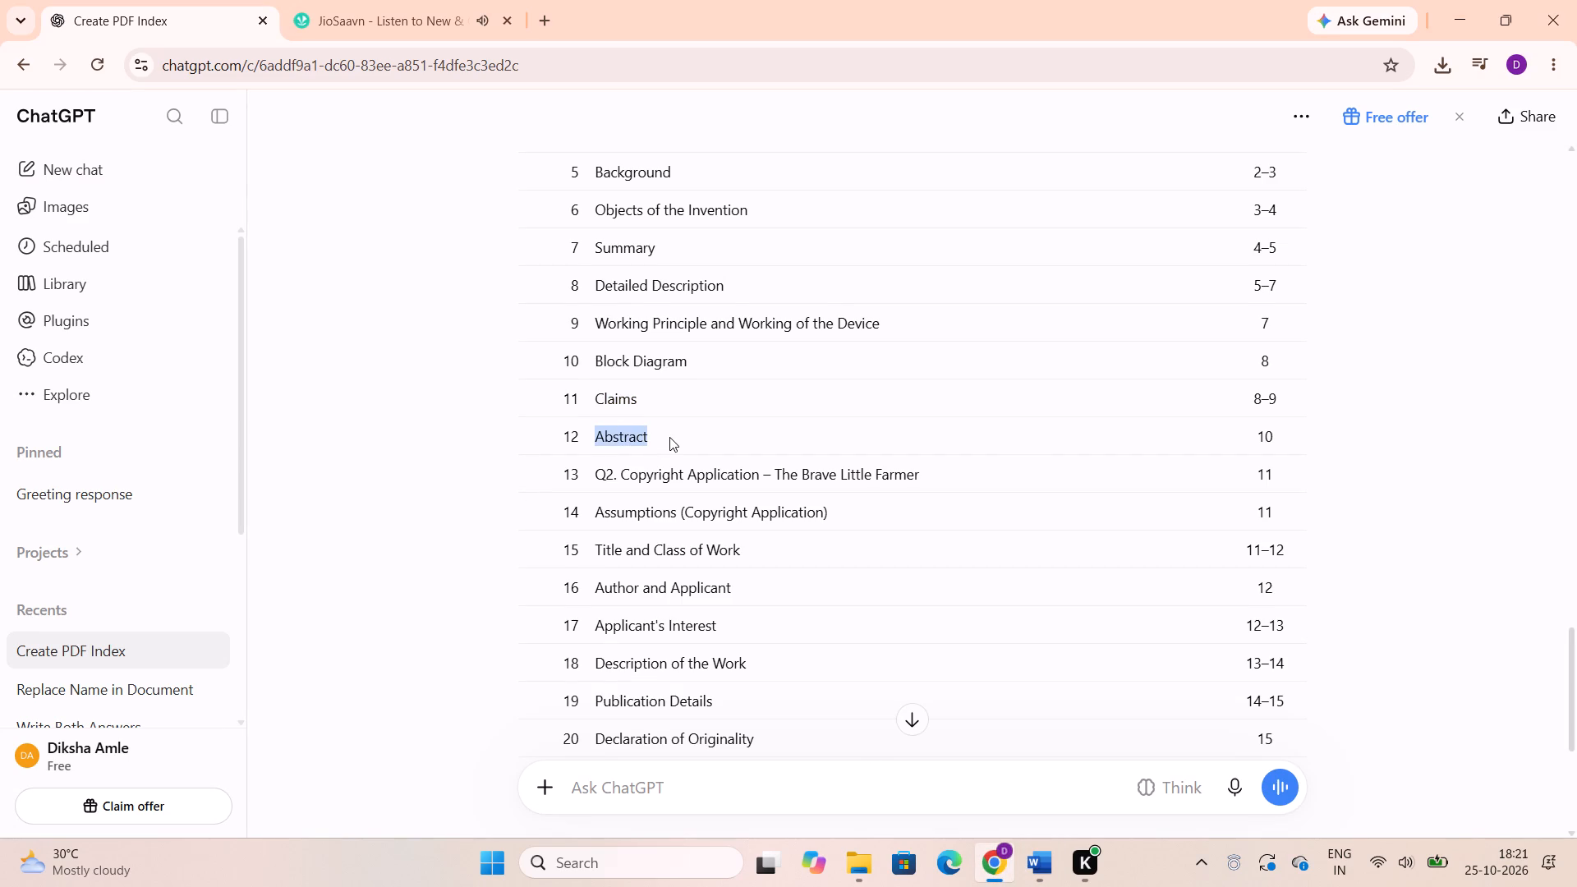
key(ctrl+c)
click(1035, 862)
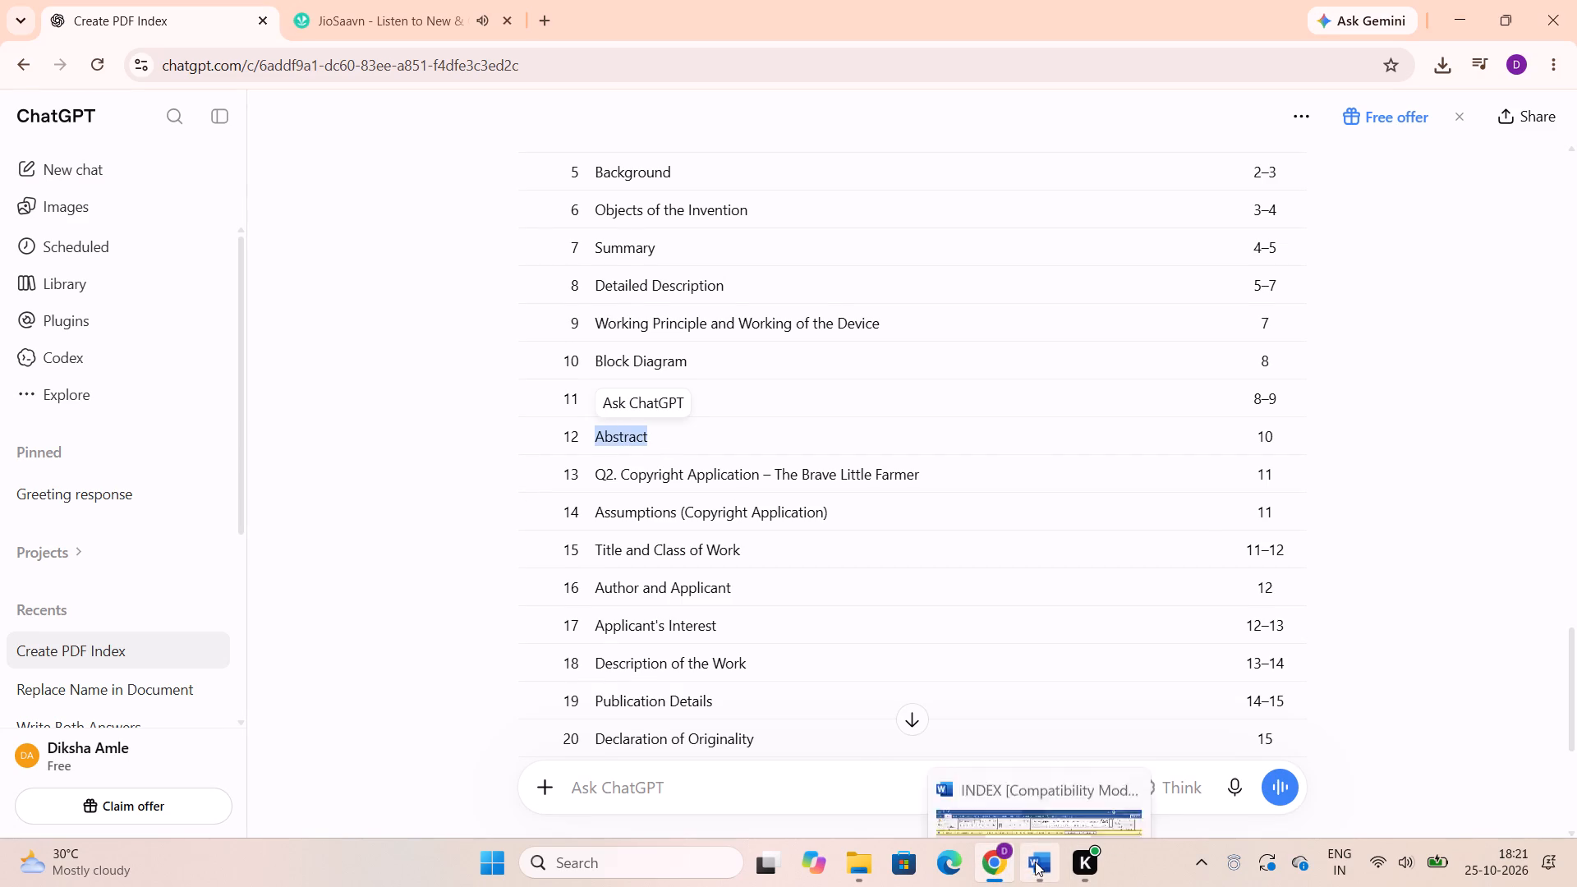
key(ctrl+v)
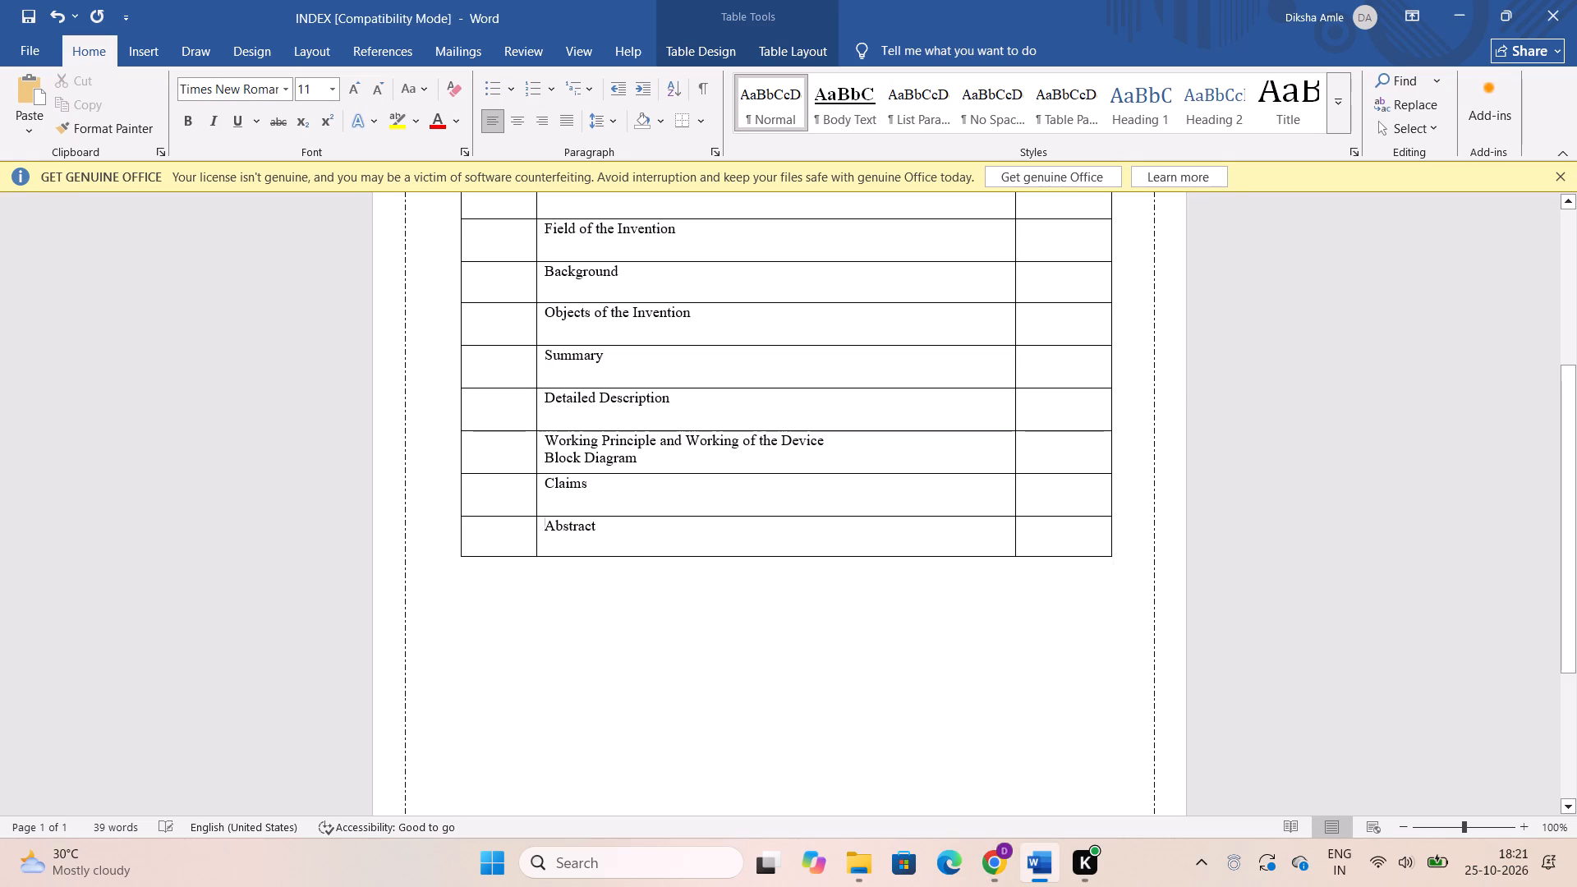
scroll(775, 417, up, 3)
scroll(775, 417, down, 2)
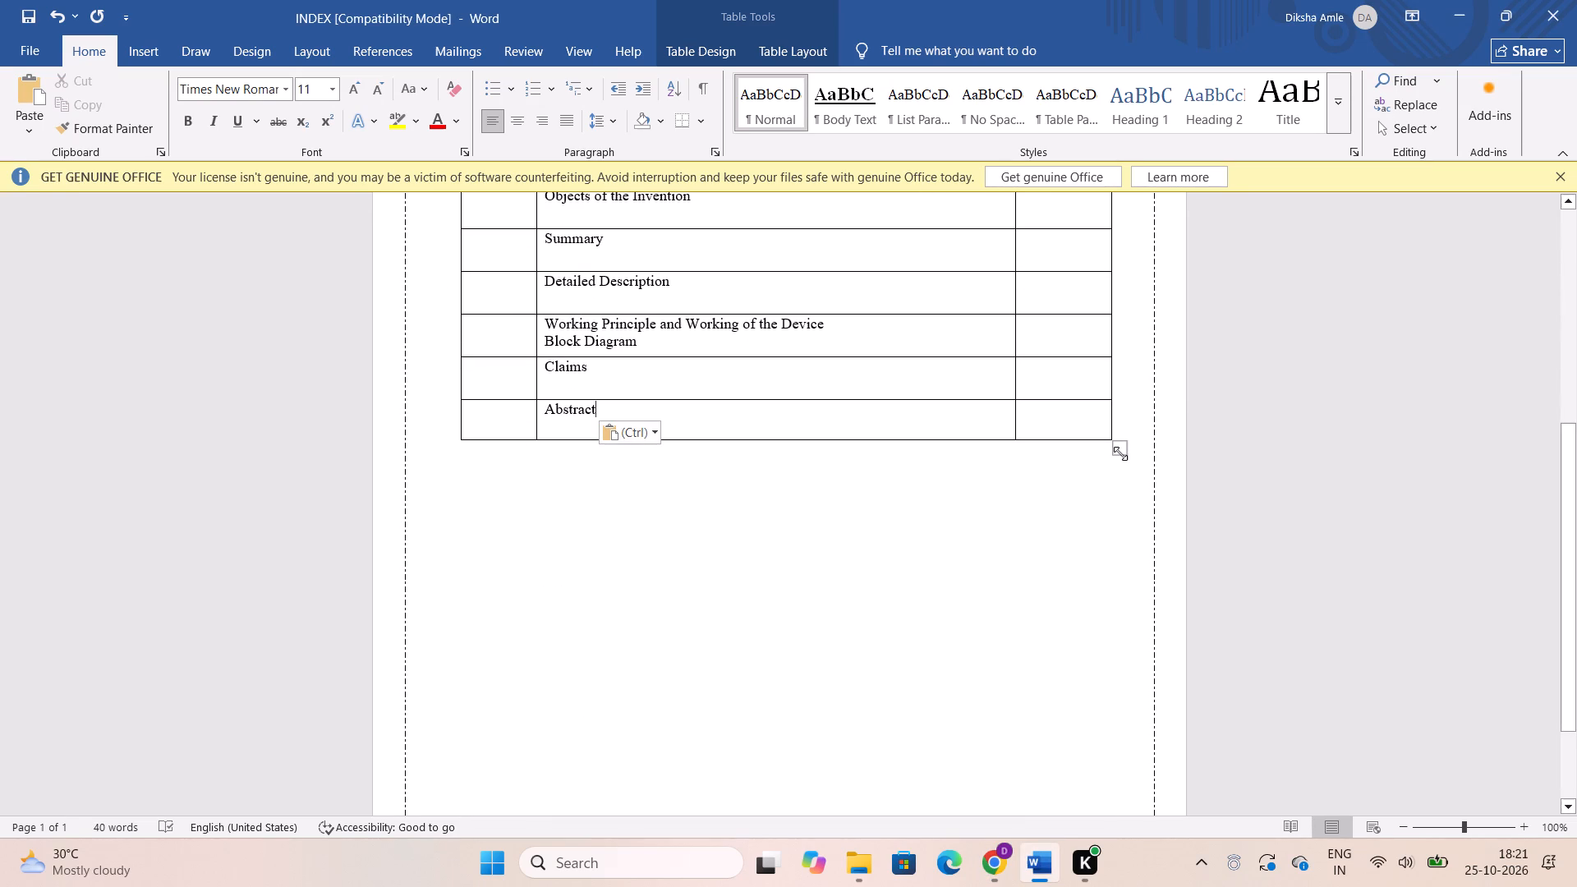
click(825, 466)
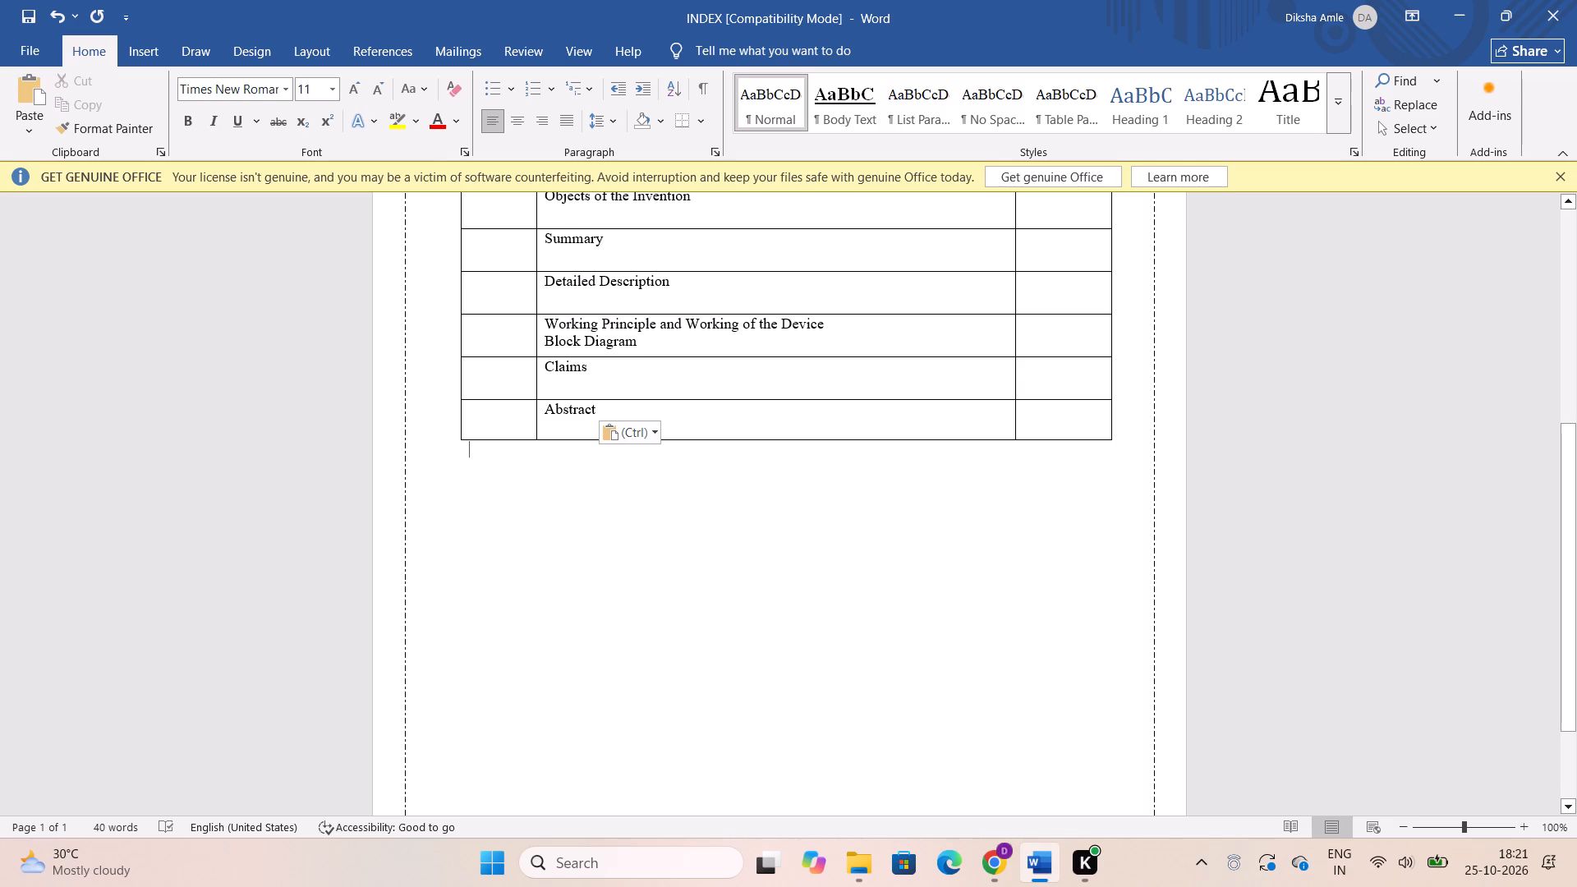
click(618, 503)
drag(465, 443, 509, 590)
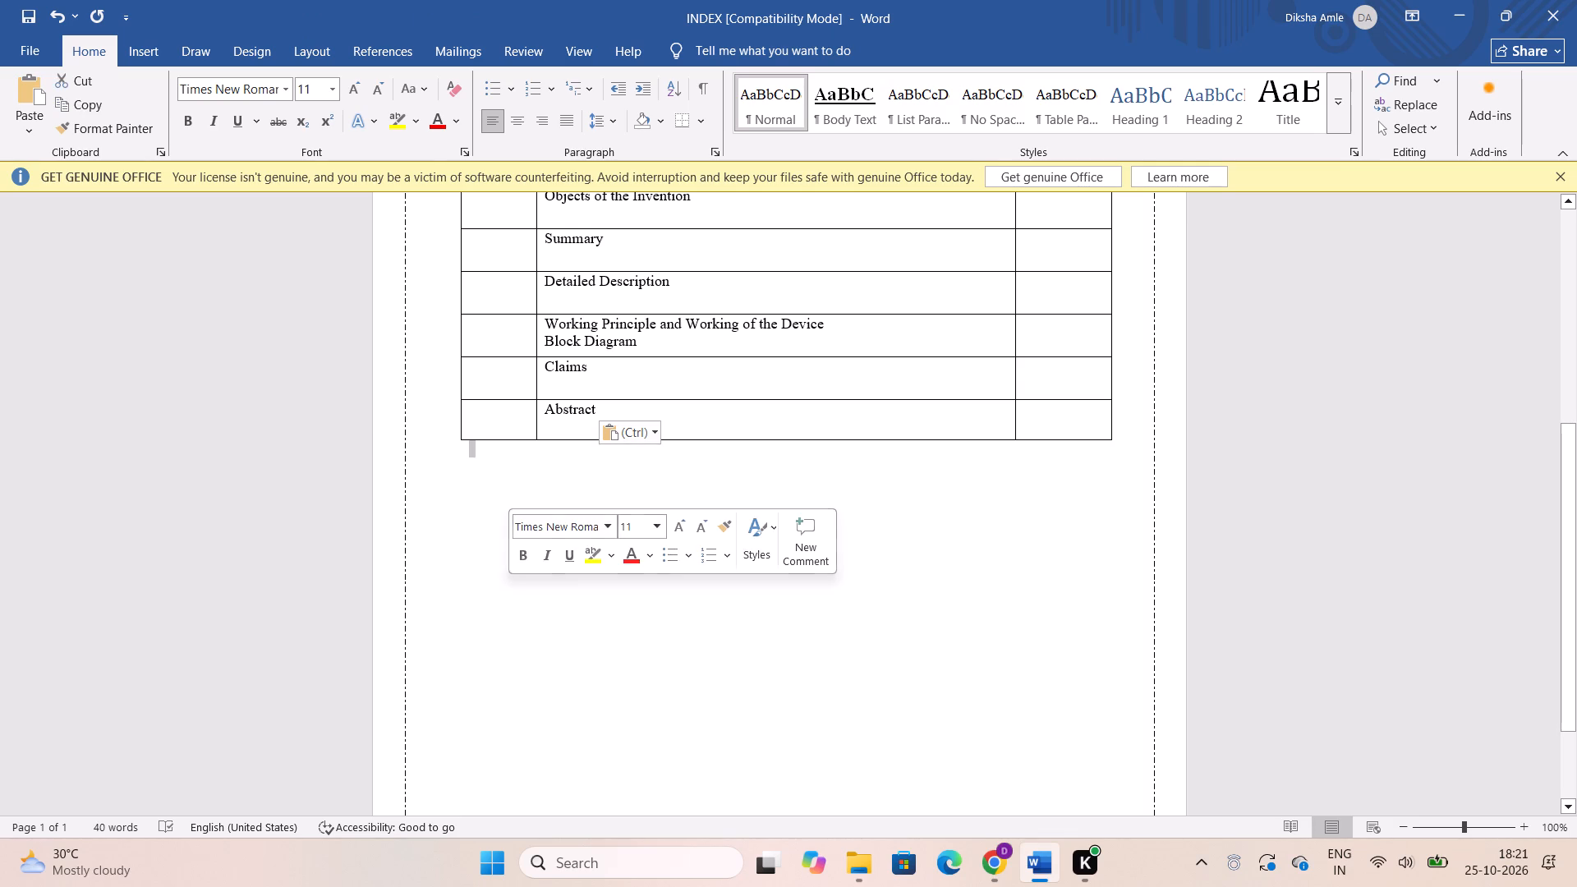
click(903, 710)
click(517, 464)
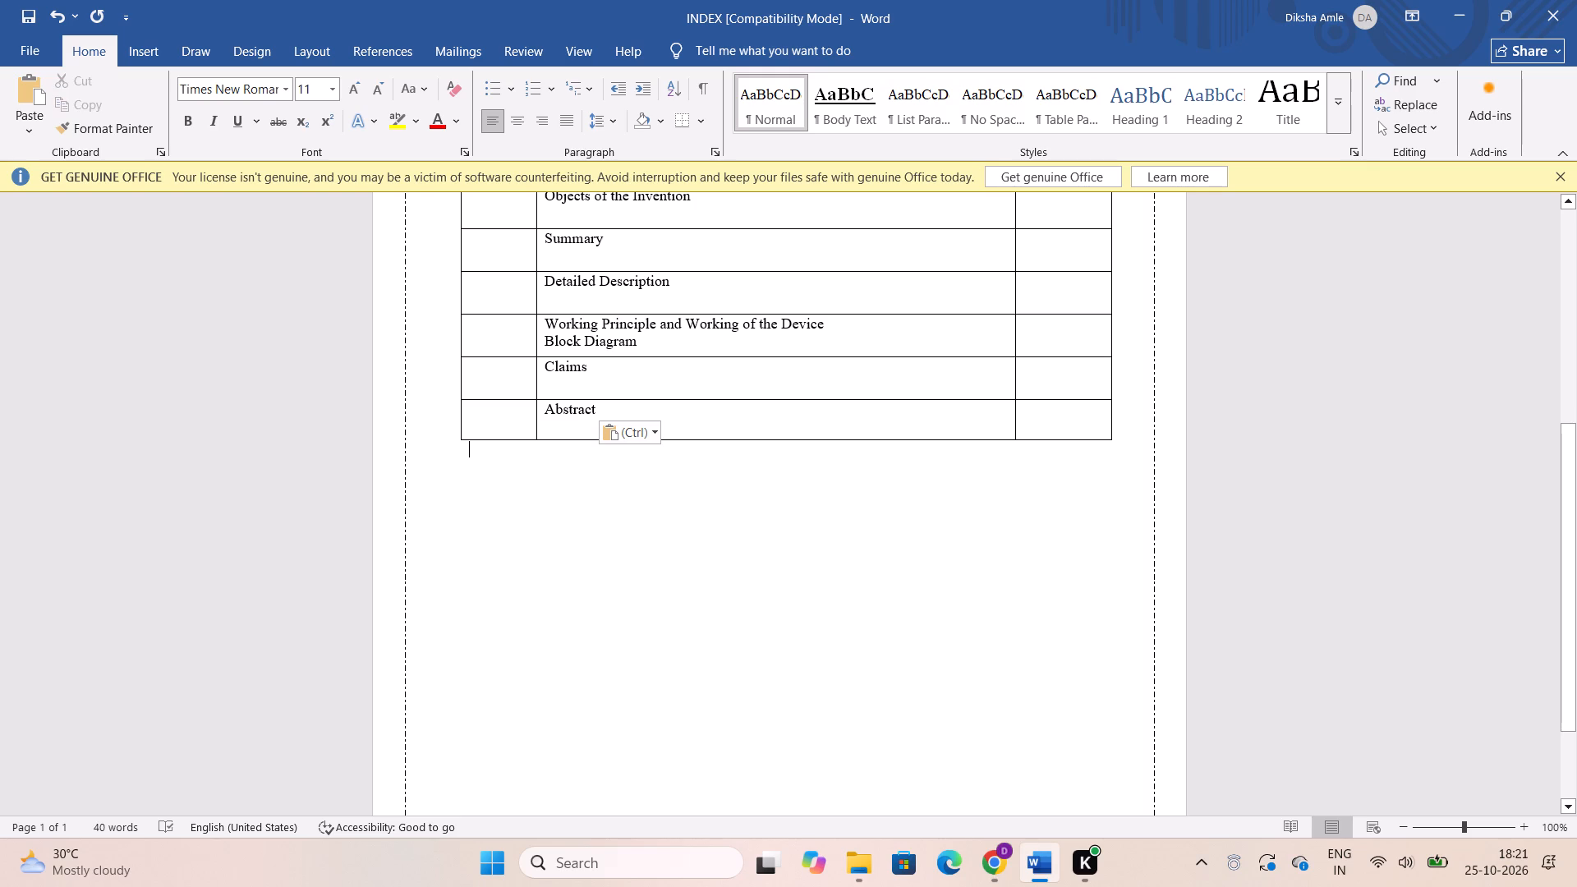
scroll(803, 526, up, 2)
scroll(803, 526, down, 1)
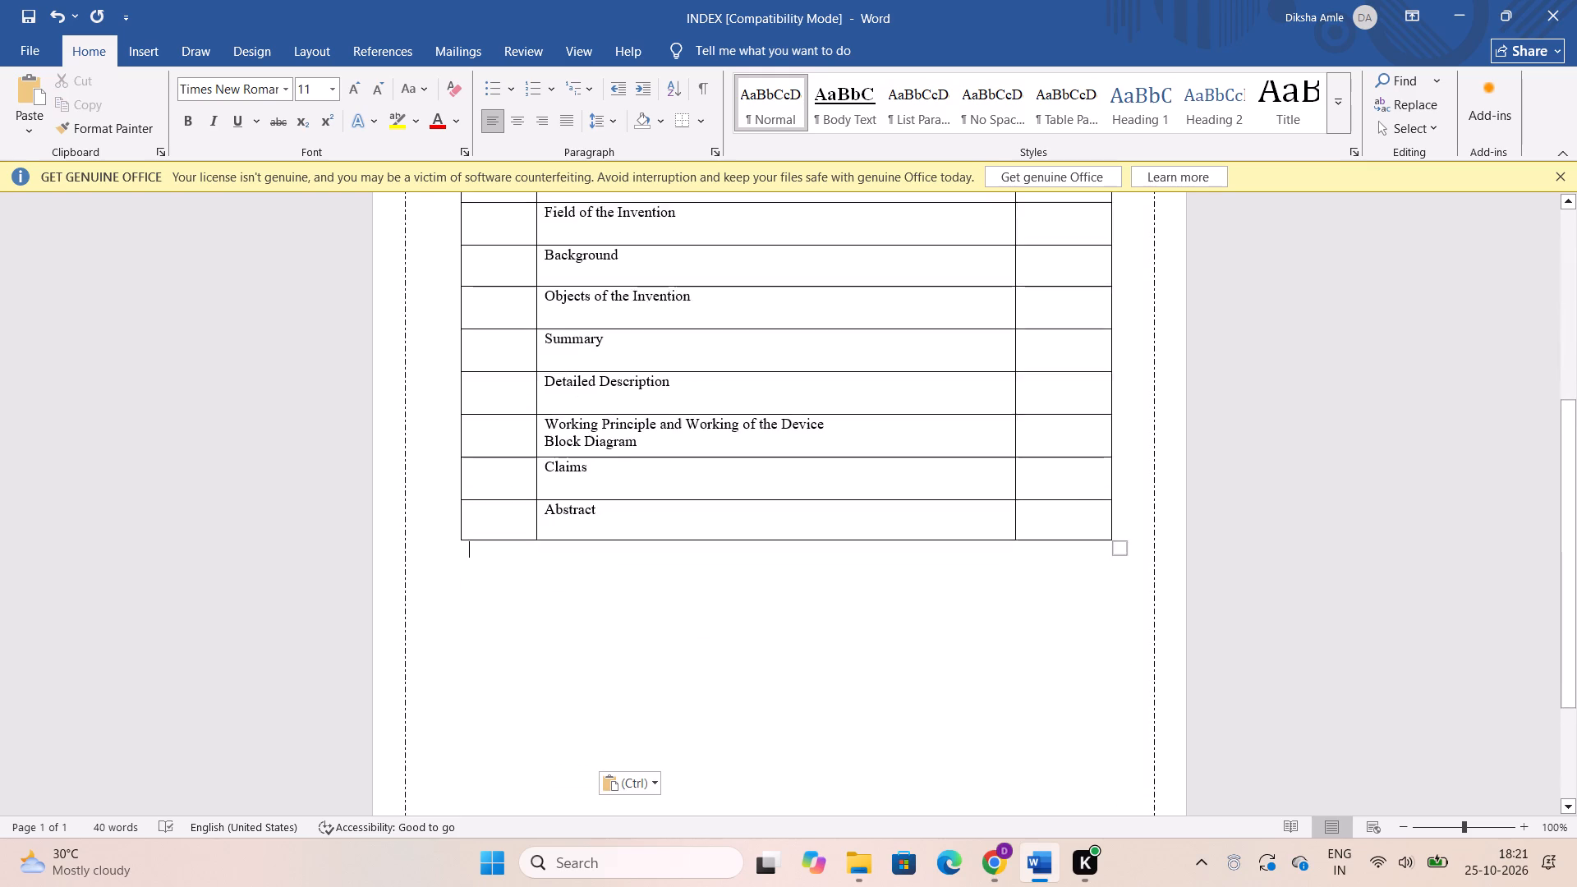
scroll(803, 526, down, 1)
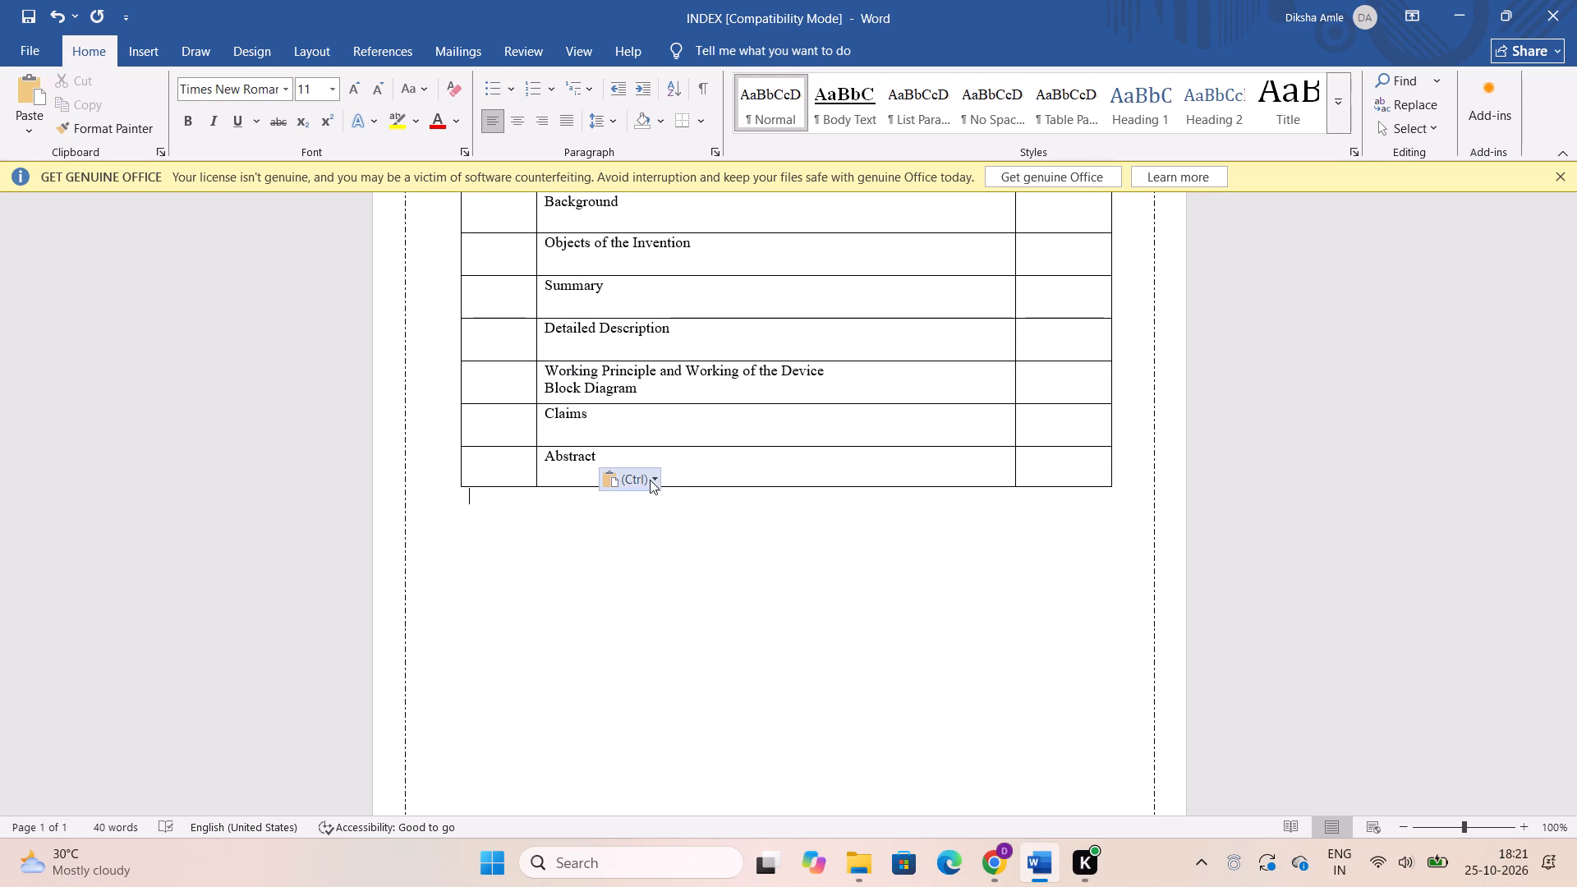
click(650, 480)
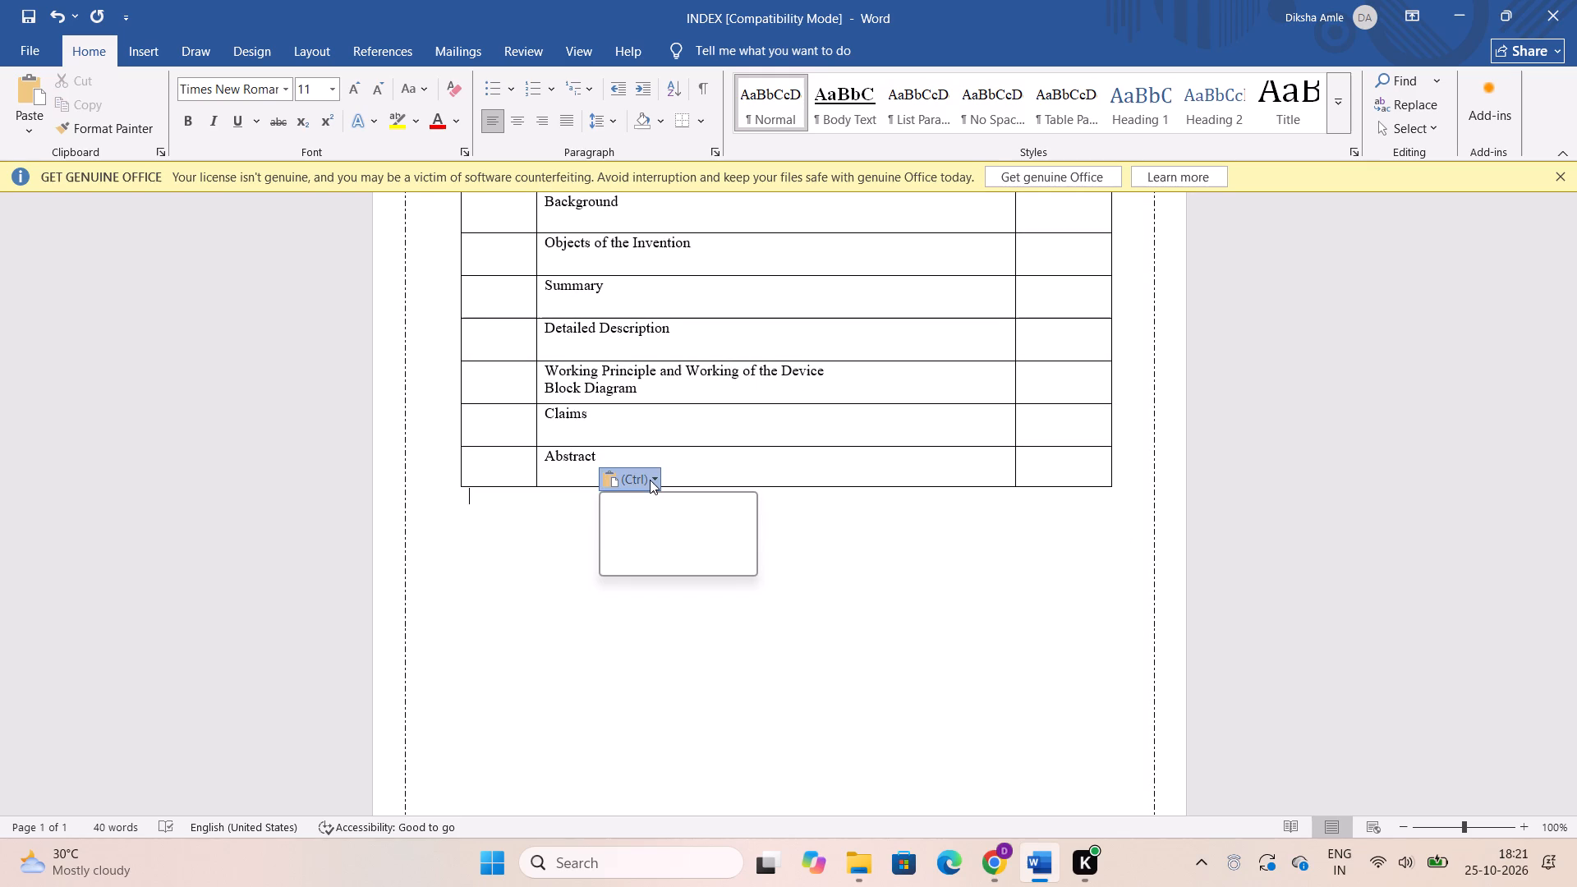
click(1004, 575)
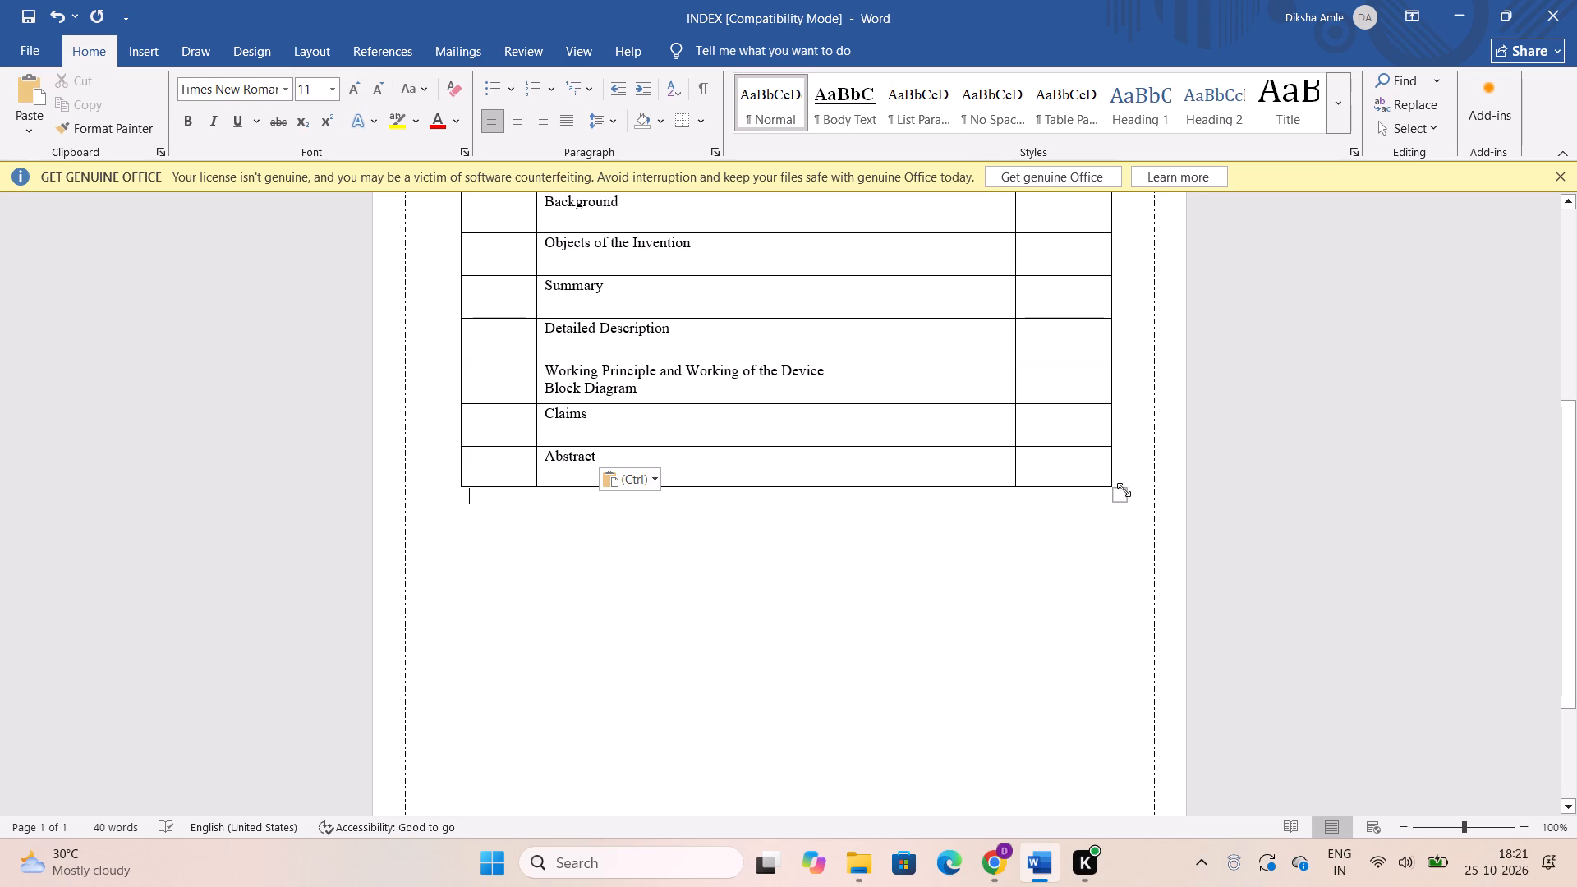
Select the whole index table and insert an equal number of blank rows below its Abstract row.
scroll(1116, 496, up, 3)
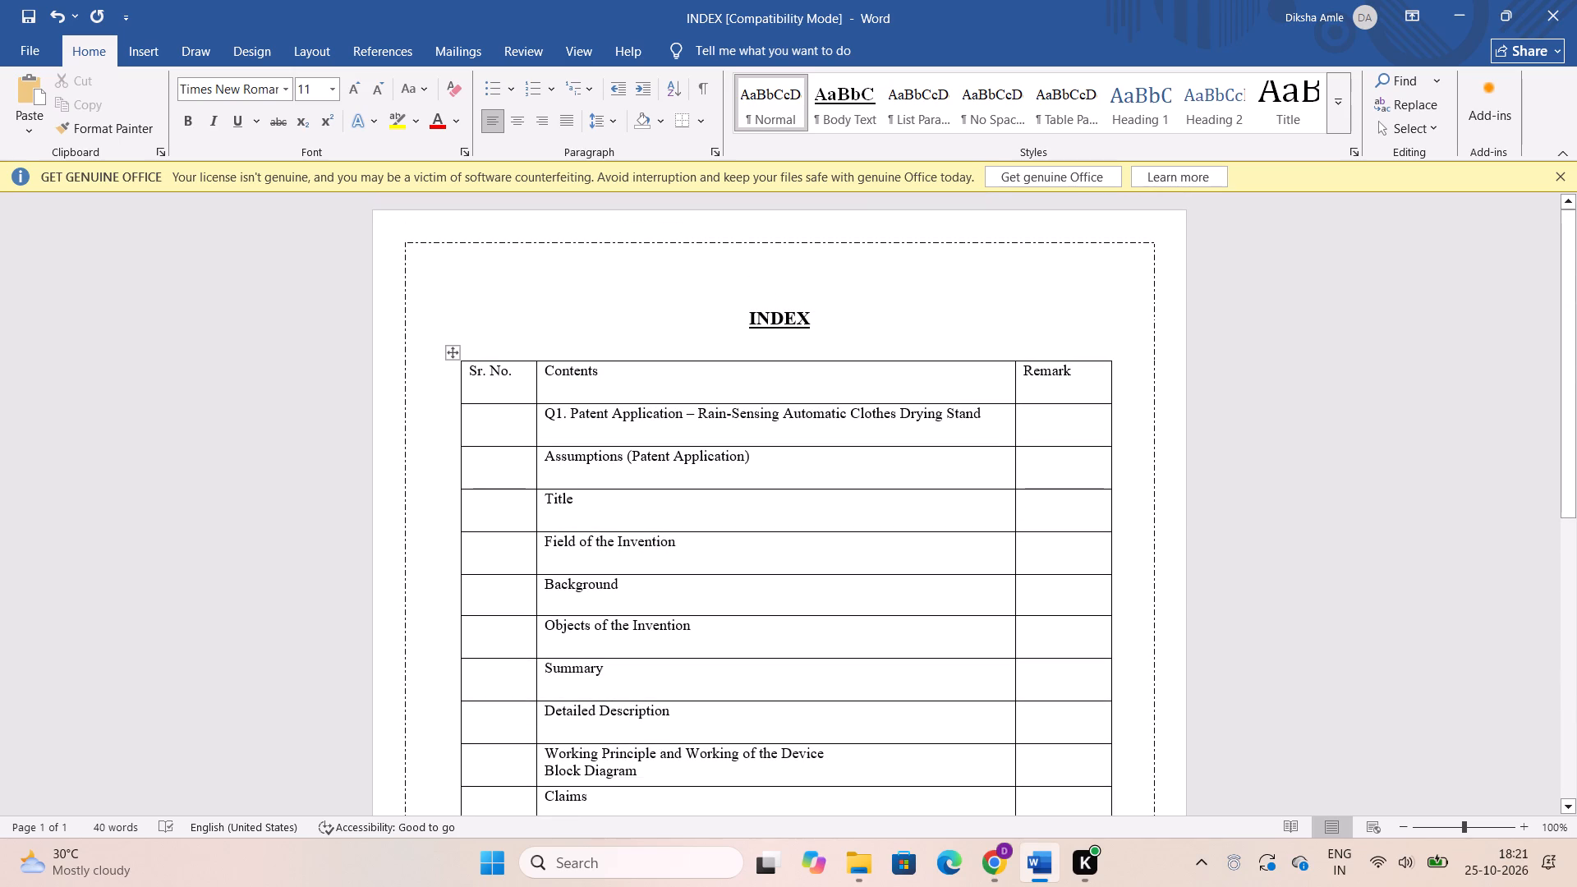
click(454, 351)
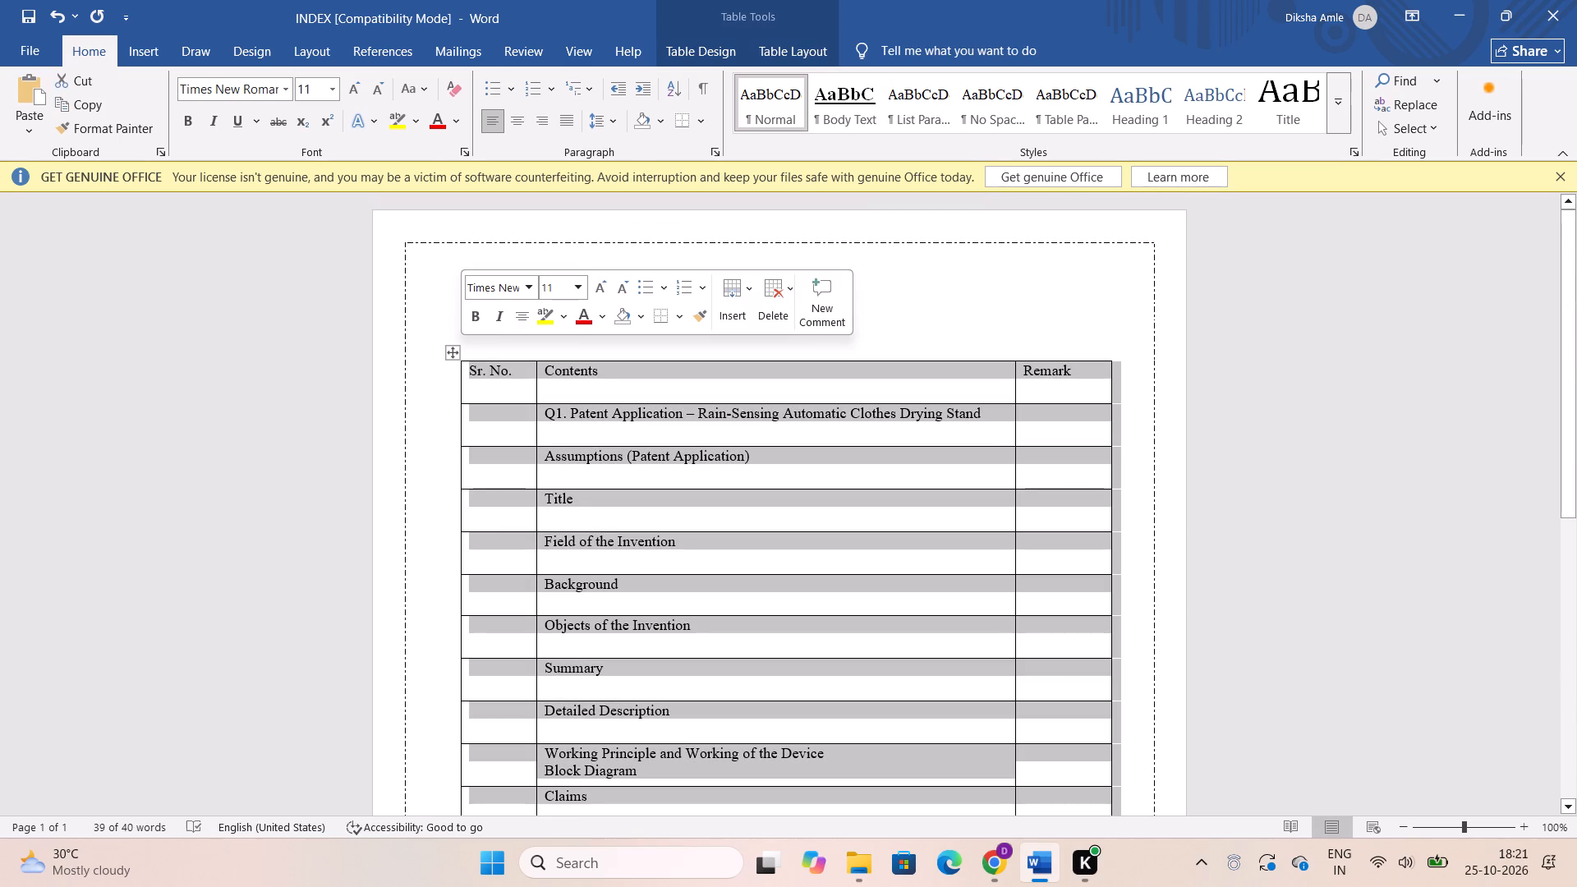
click(733, 287)
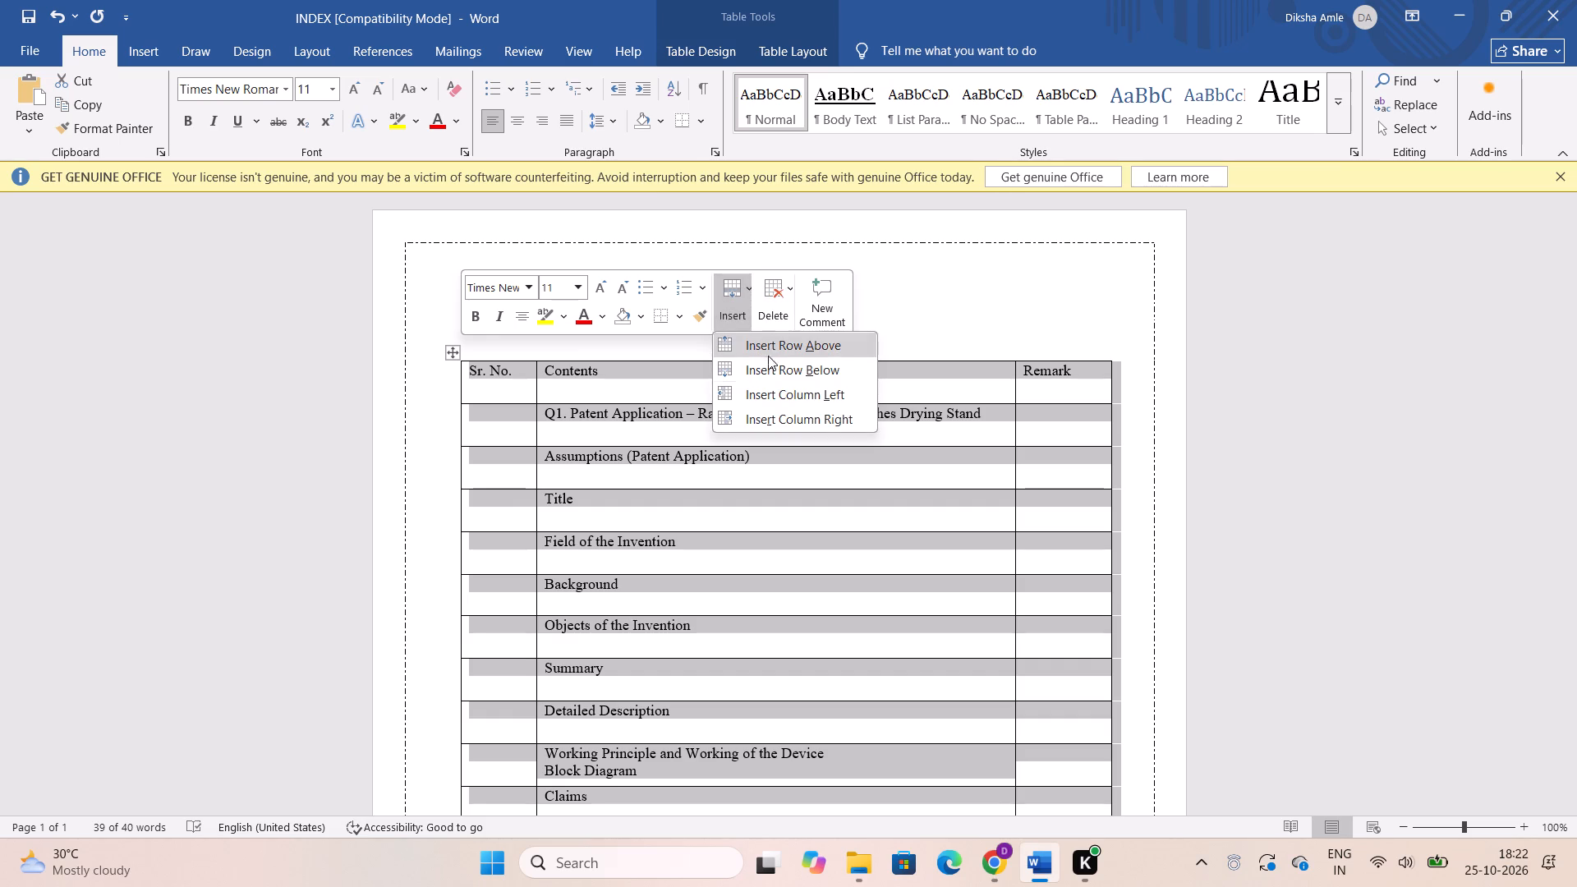
click(768, 363)
scroll(828, 473, down, 4)
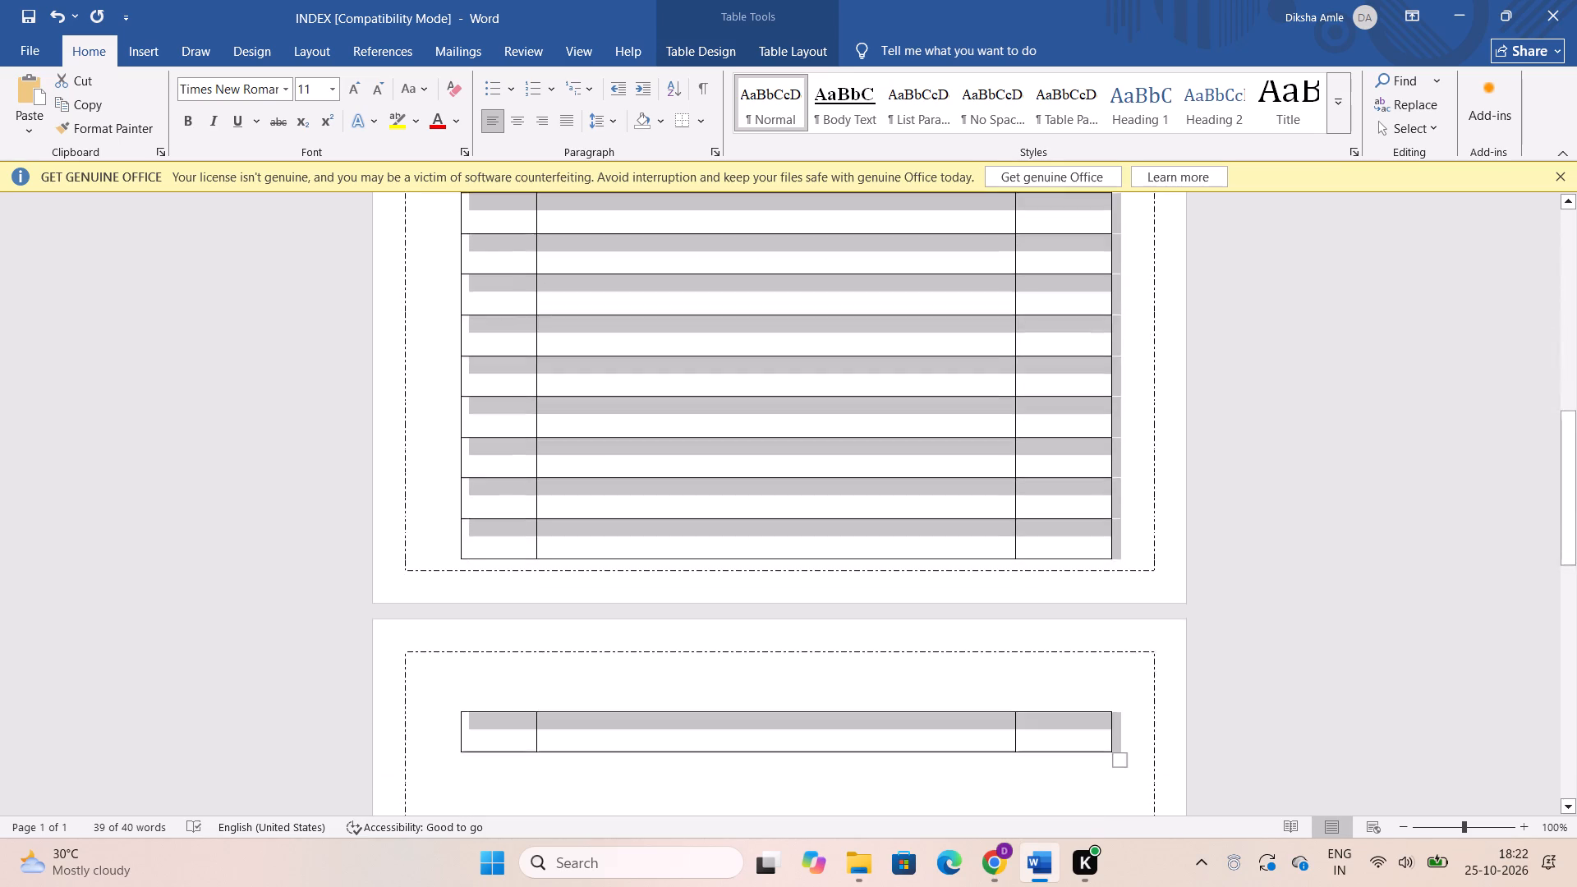
scroll(828, 473, down, 1)
scroll(828, 473, up, 2)
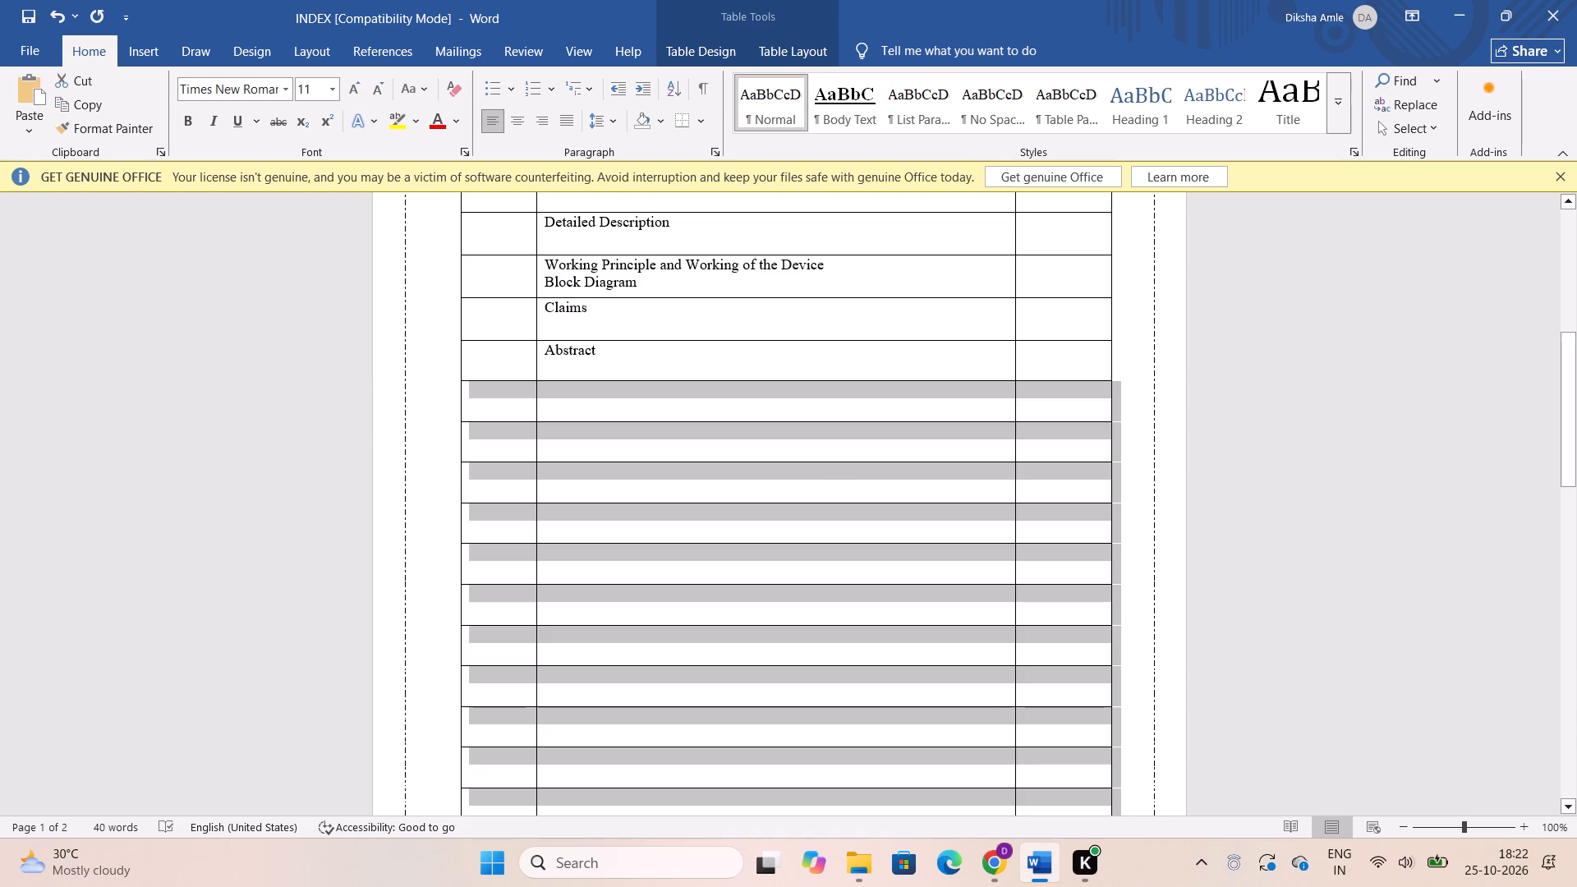
click(751, 485)
scroll(751, 485, down, 2)
scroll(751, 485, up, 2)
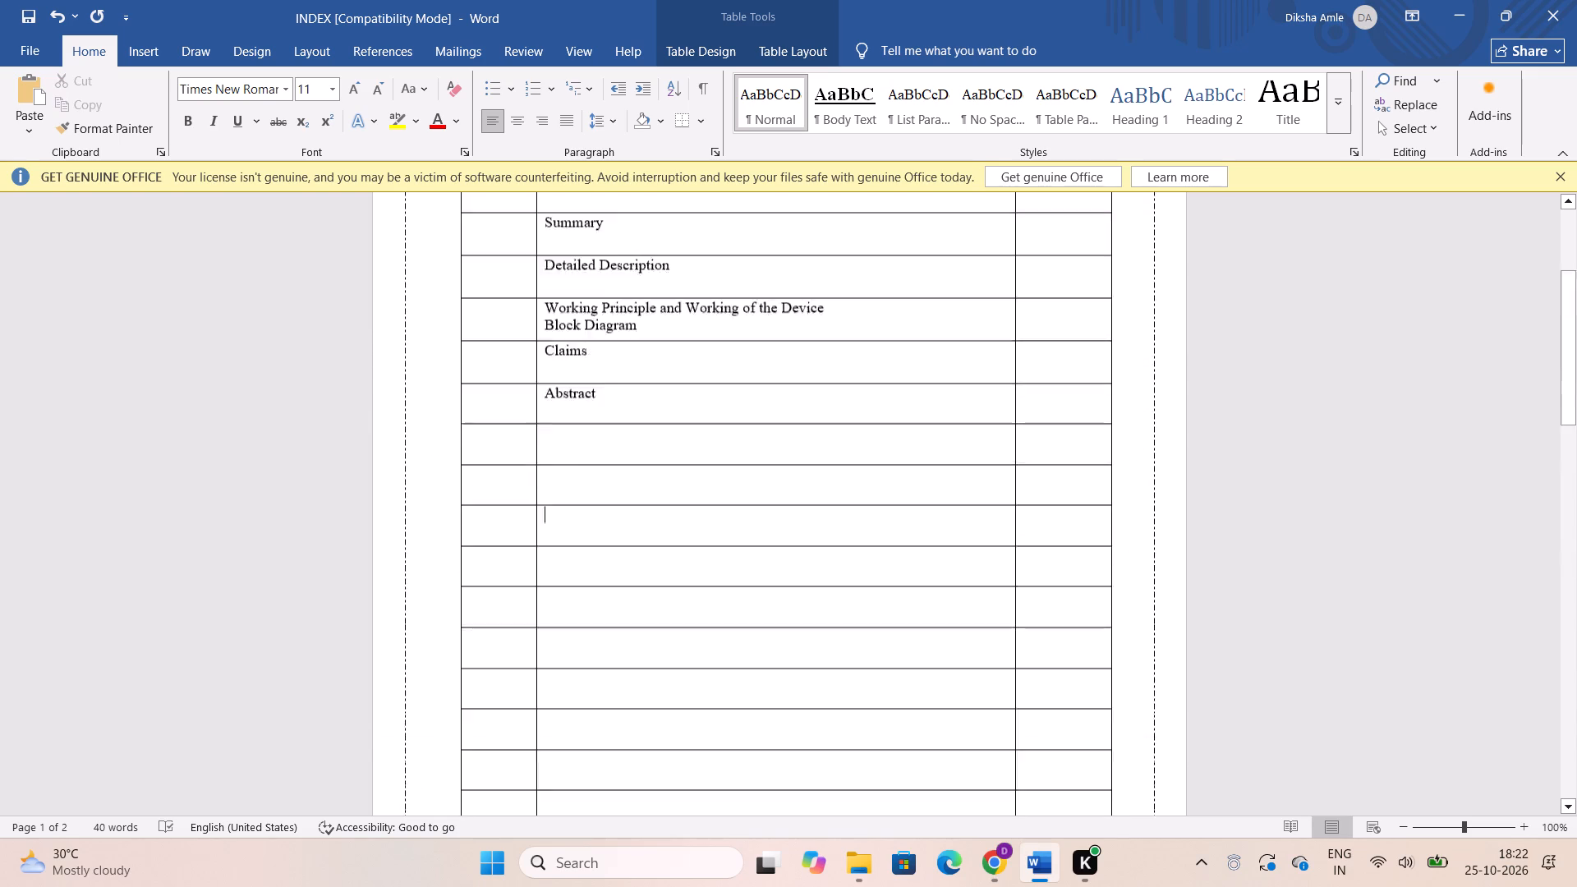
scroll(751, 485, up, 1)
scroll(641, 609, up, 1)
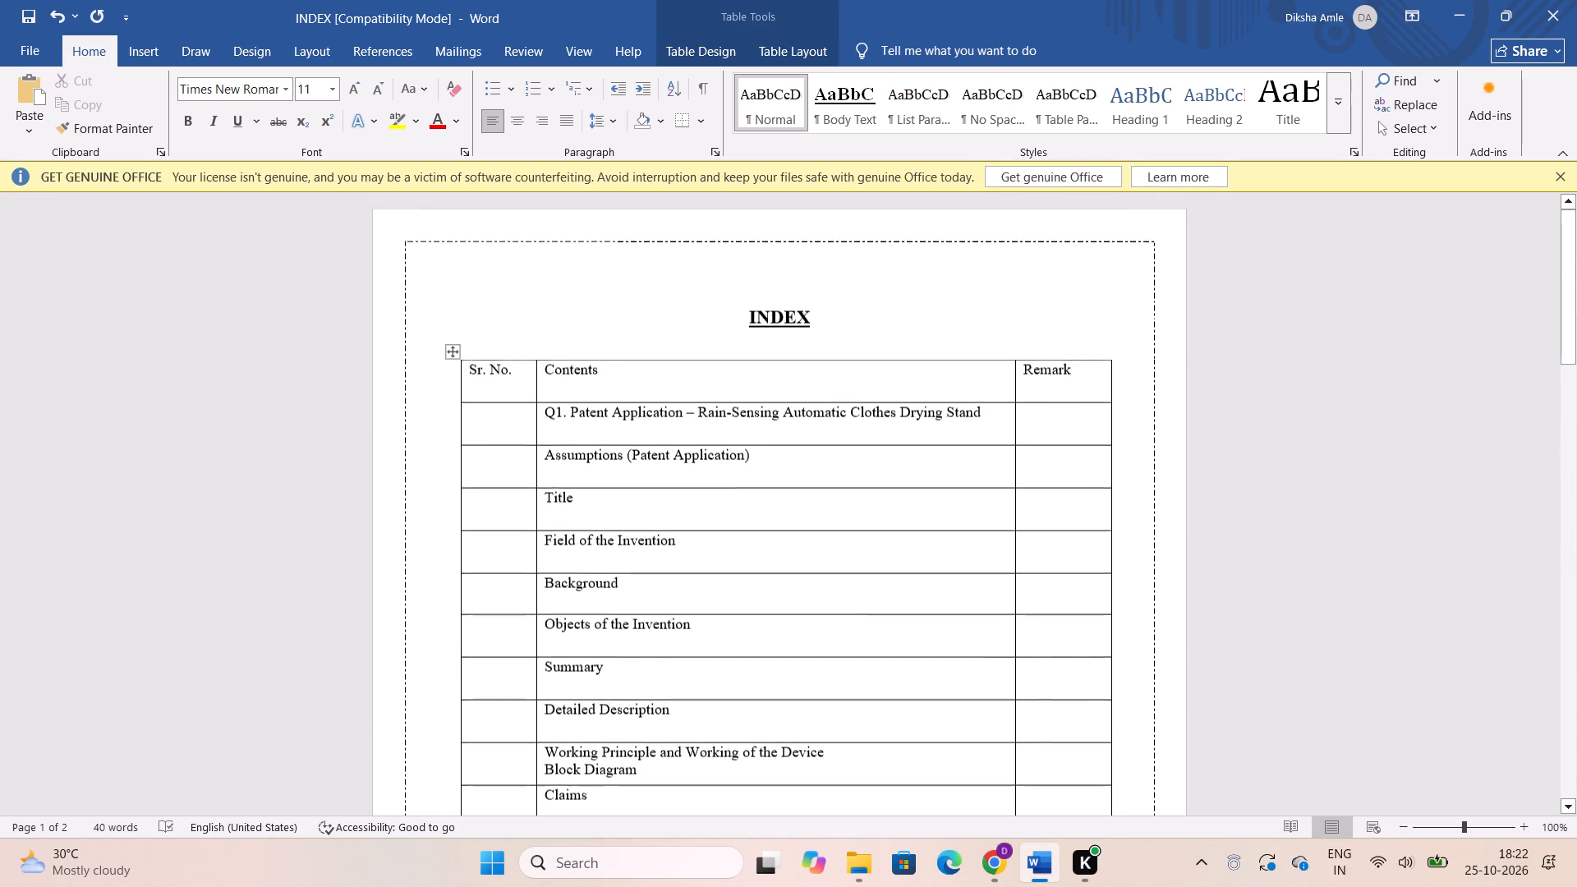
Copy "Q2. Copyright Application – The Brave Little Farmer" from the ChatGPT list into the Contents cell below Abstract in Word.
scroll(641, 609, down, 1)
click(570, 573)
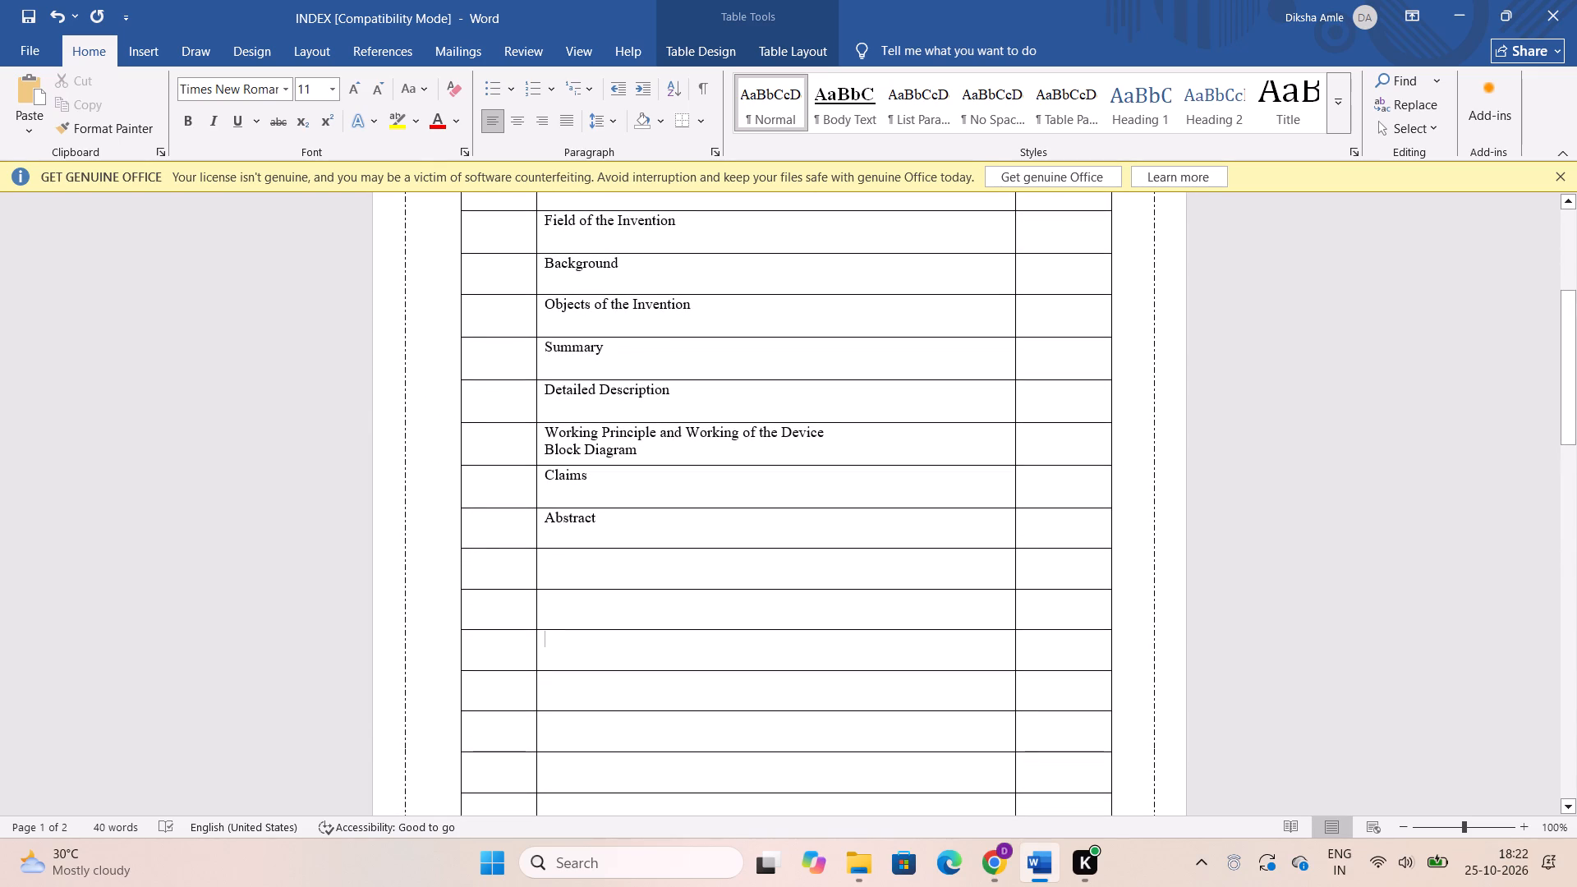
click(978, 861)
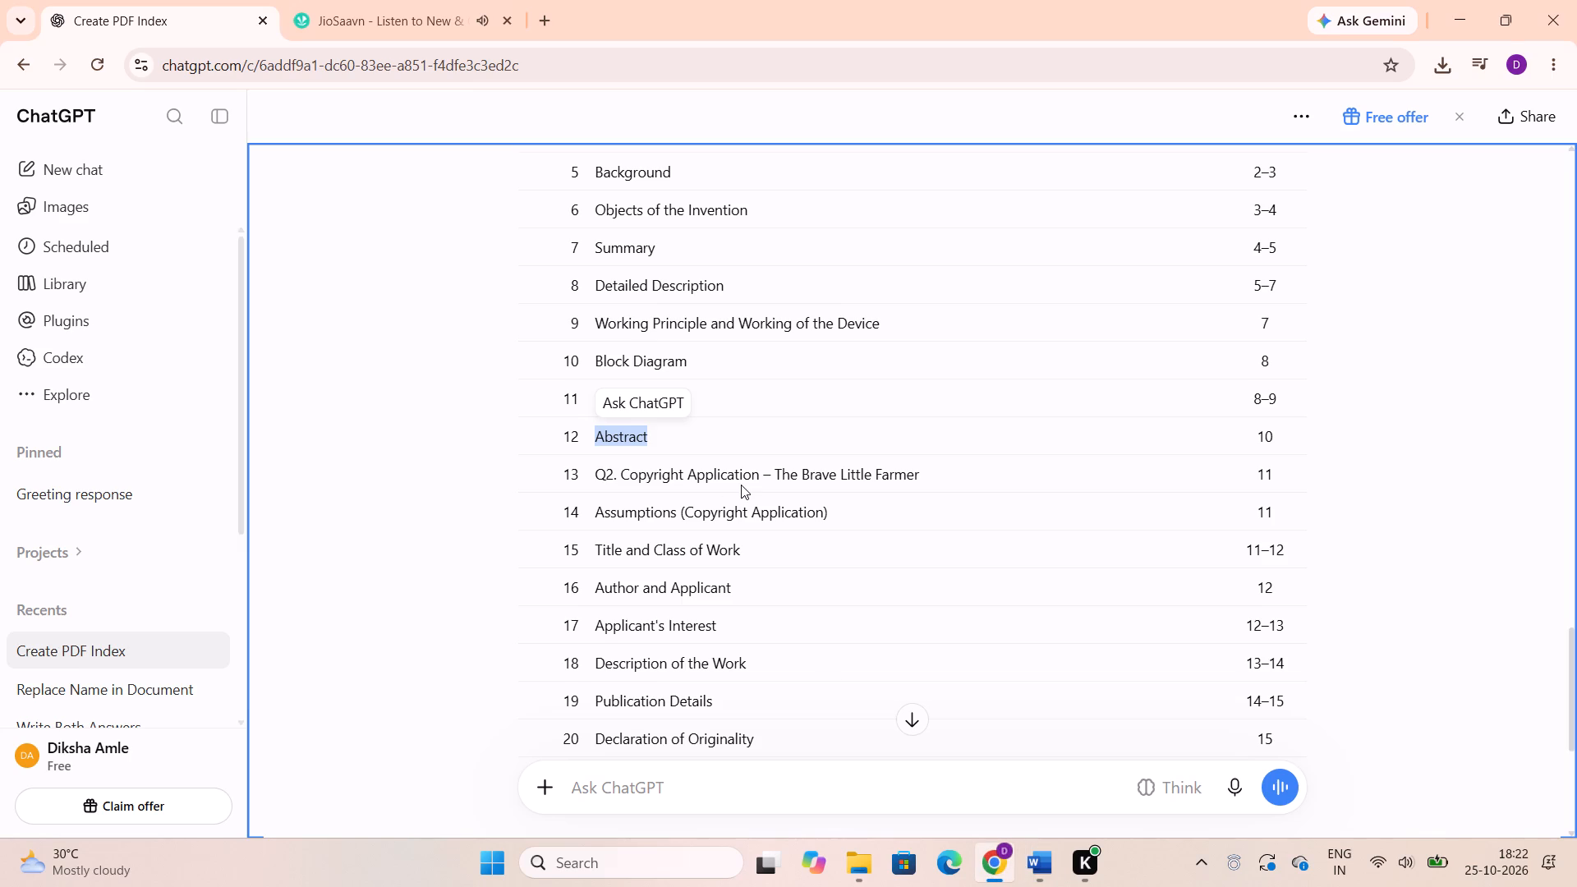
drag(595, 467, 974, 466)
key(ctrl+c)
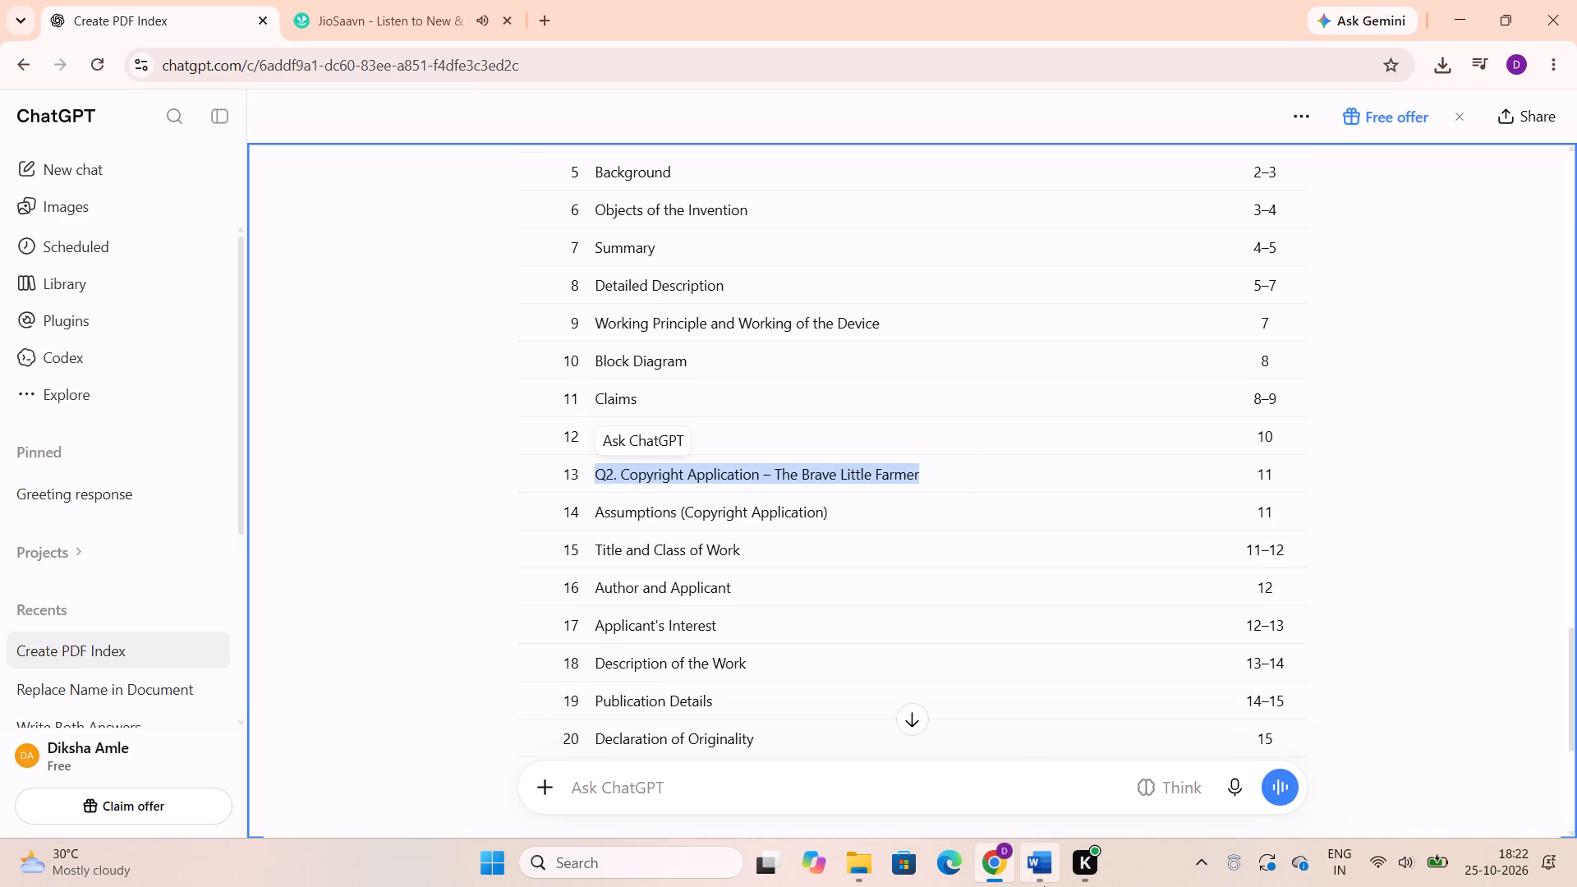
click(1044, 886)
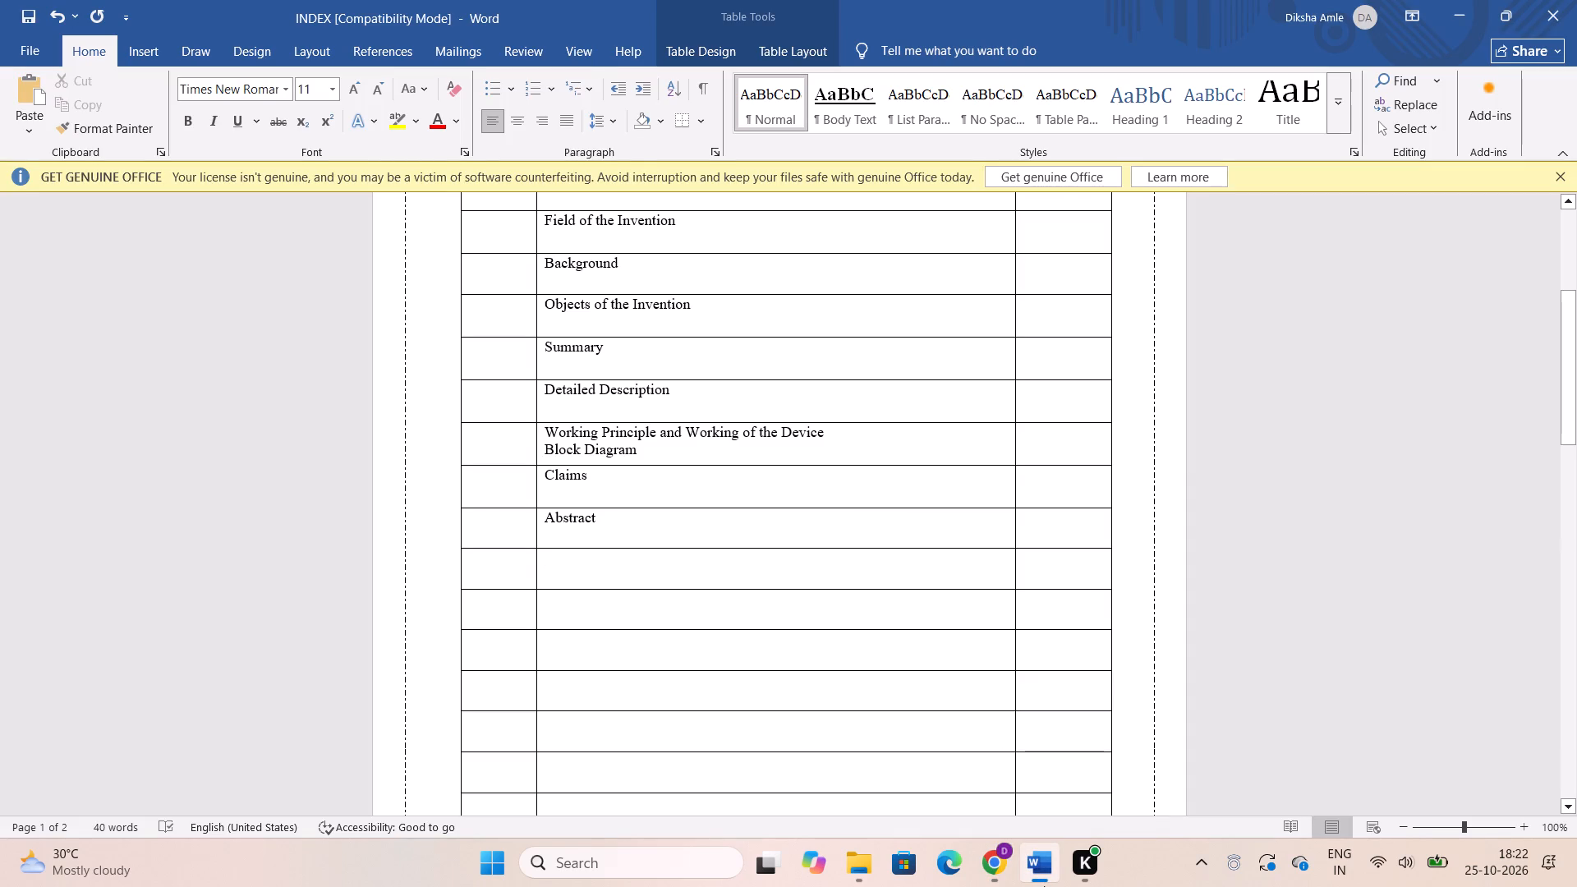
drag(1044, 886, 597, 570)
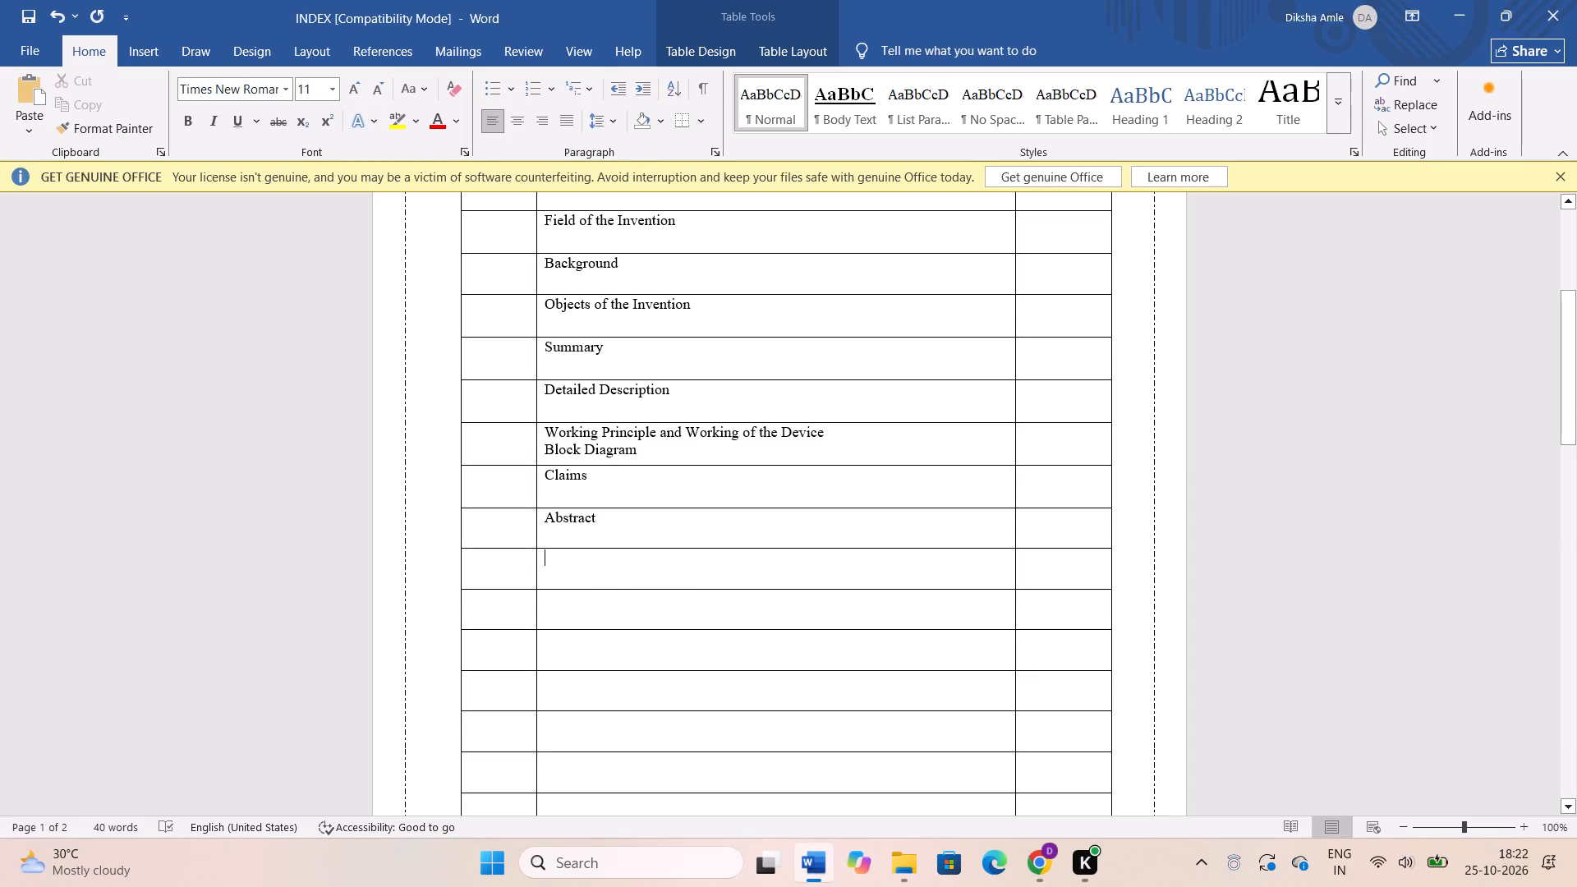
click(597, 570)
drag(811, 884, 923, 871)
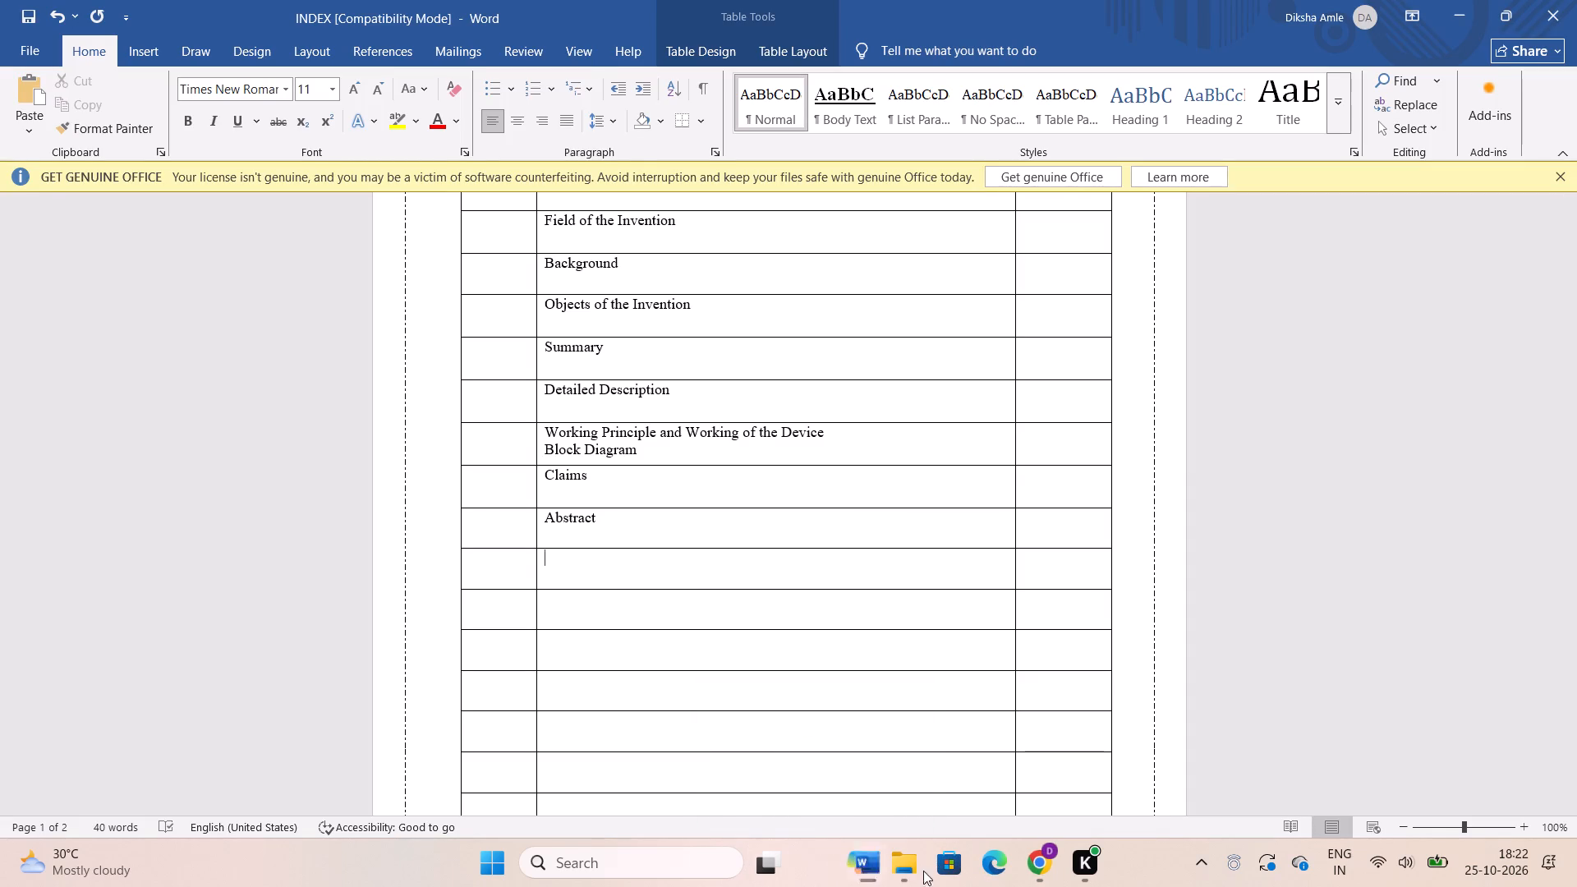
drag(923, 871, 1006, 881)
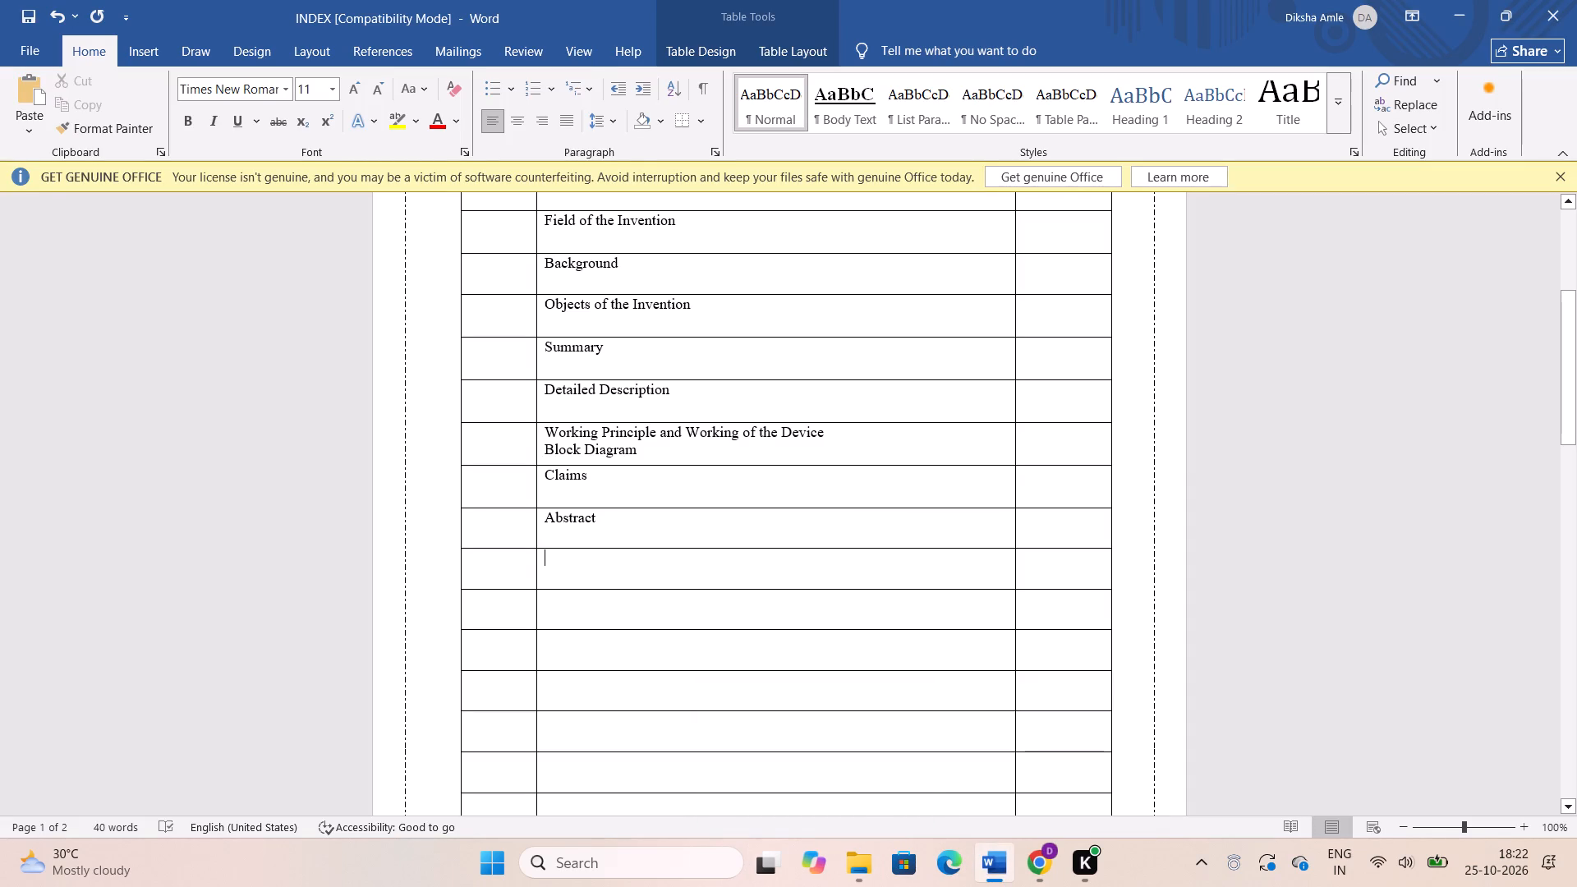
click(549, 564)
key(ctrl+v)
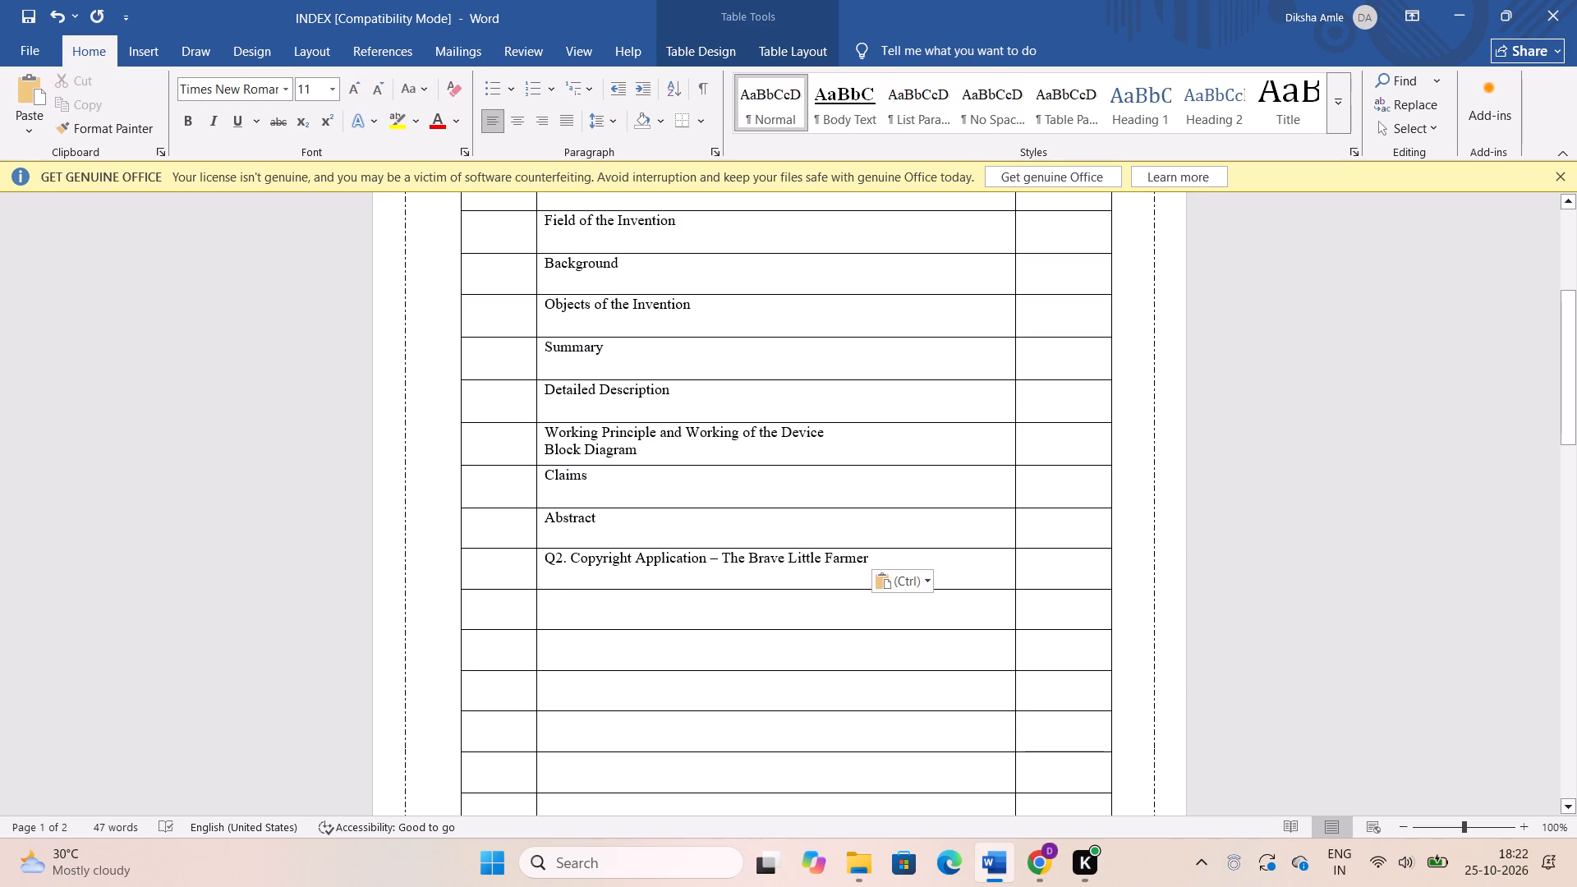
Copy "Assumptions (Copyright Application)" from the ChatGPT list into the Contents cell below the Q2 entry in Word.
click(565, 609)
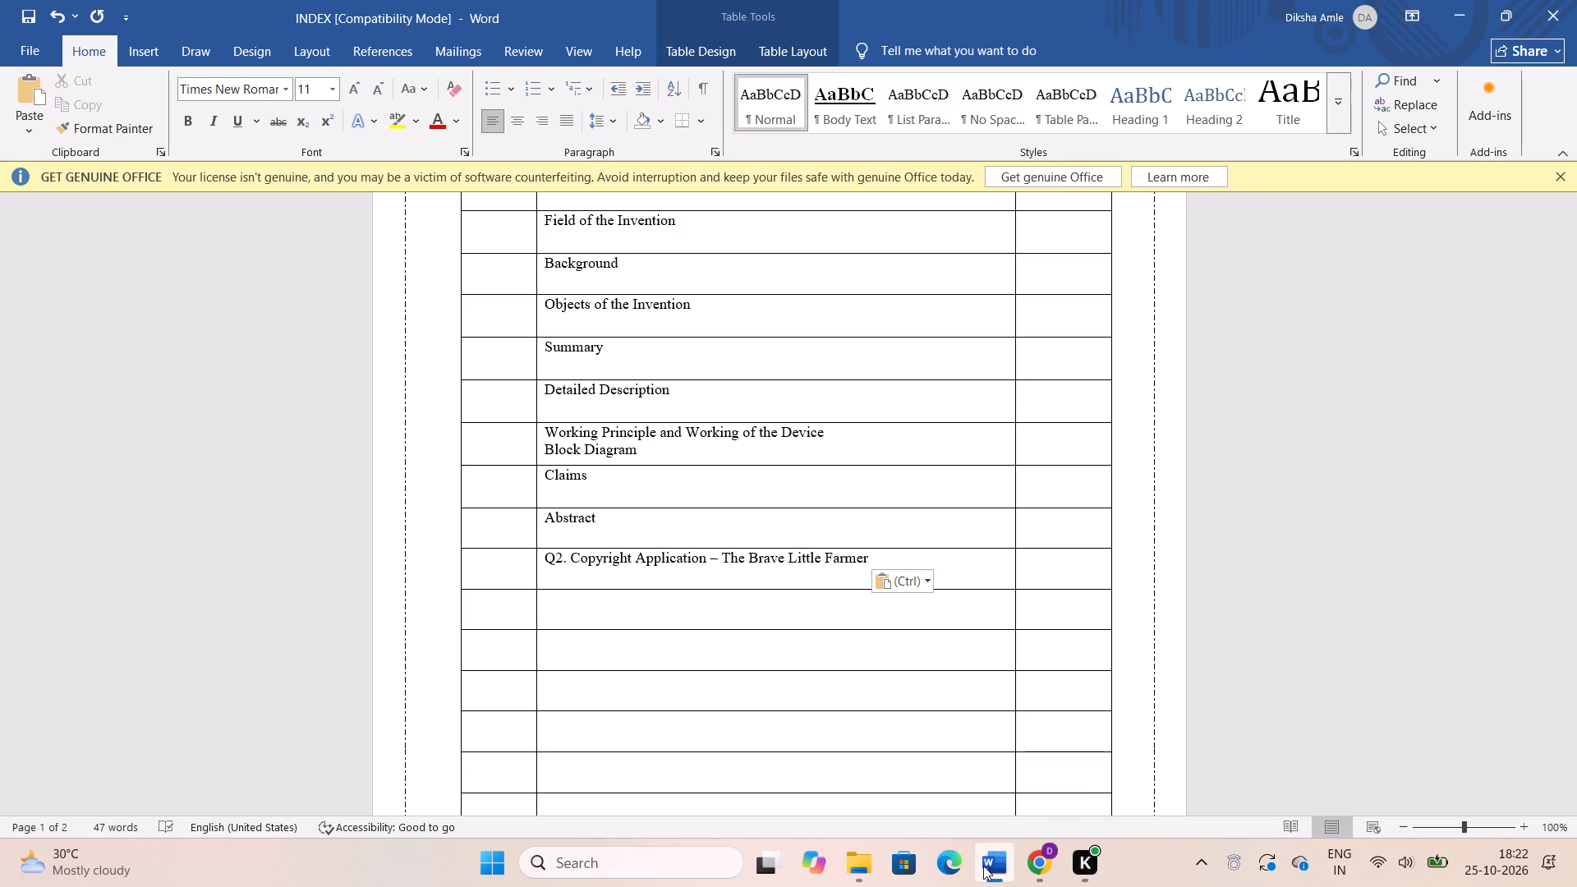
click(1044, 856)
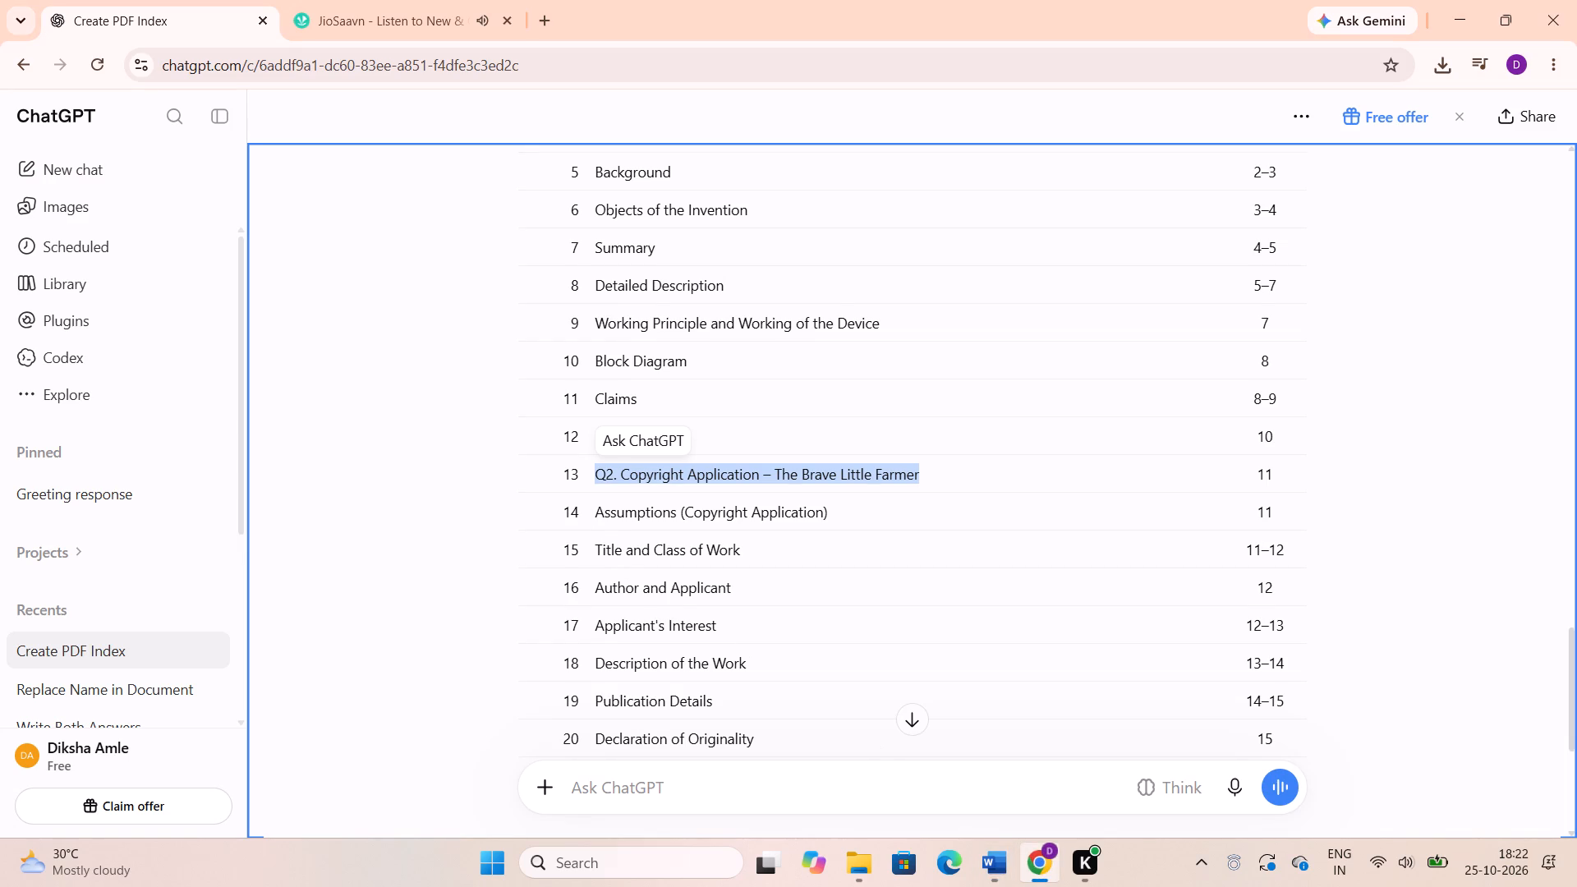
drag(595, 510, 838, 508)
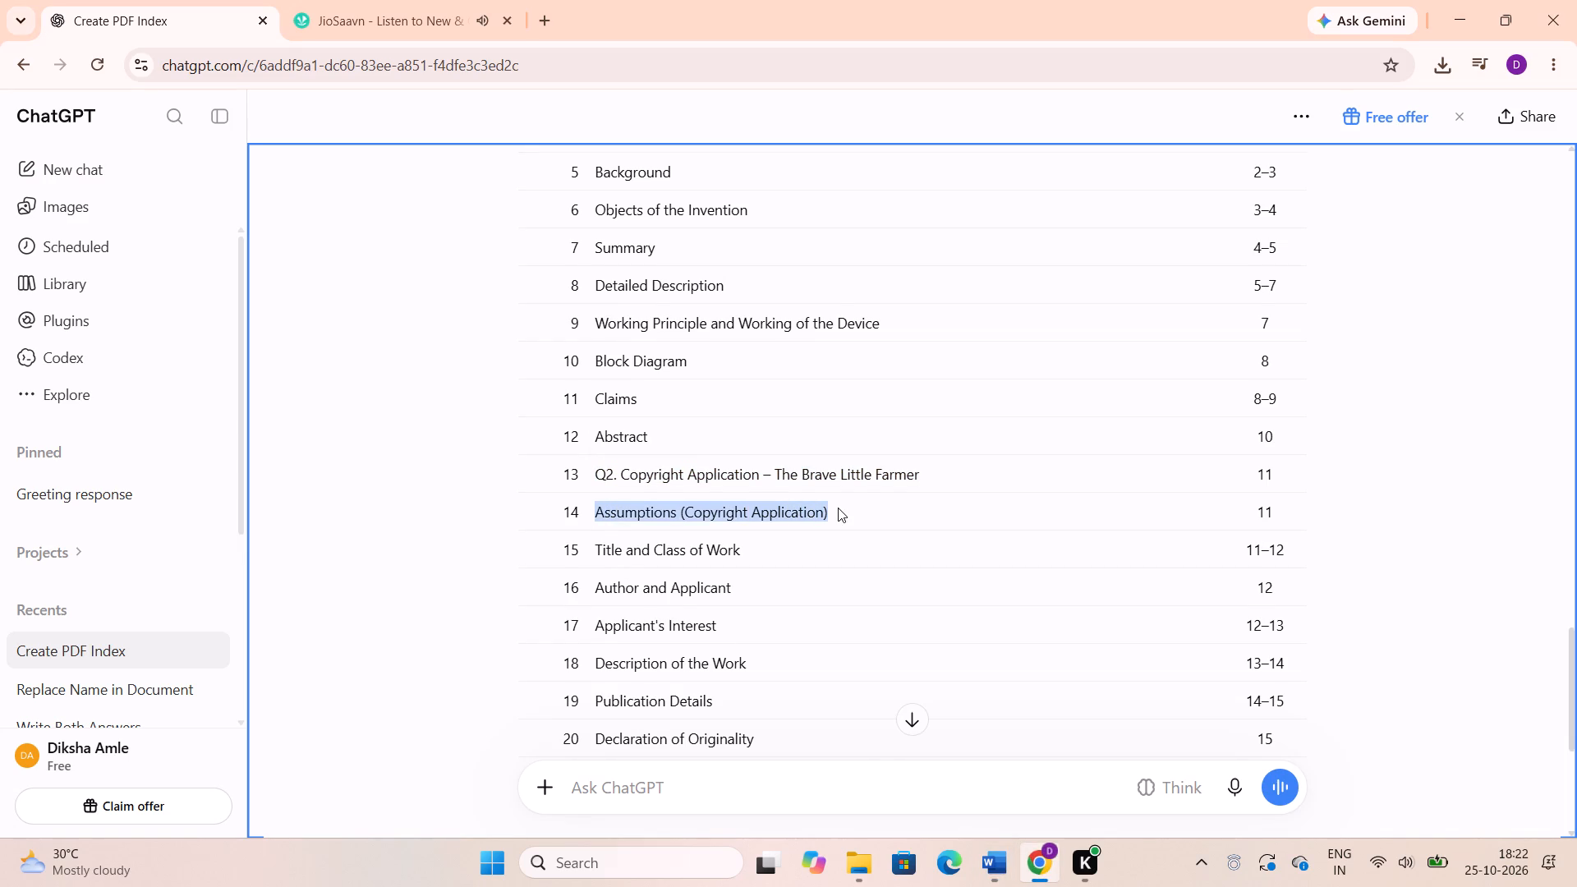
key(ctrl+c)
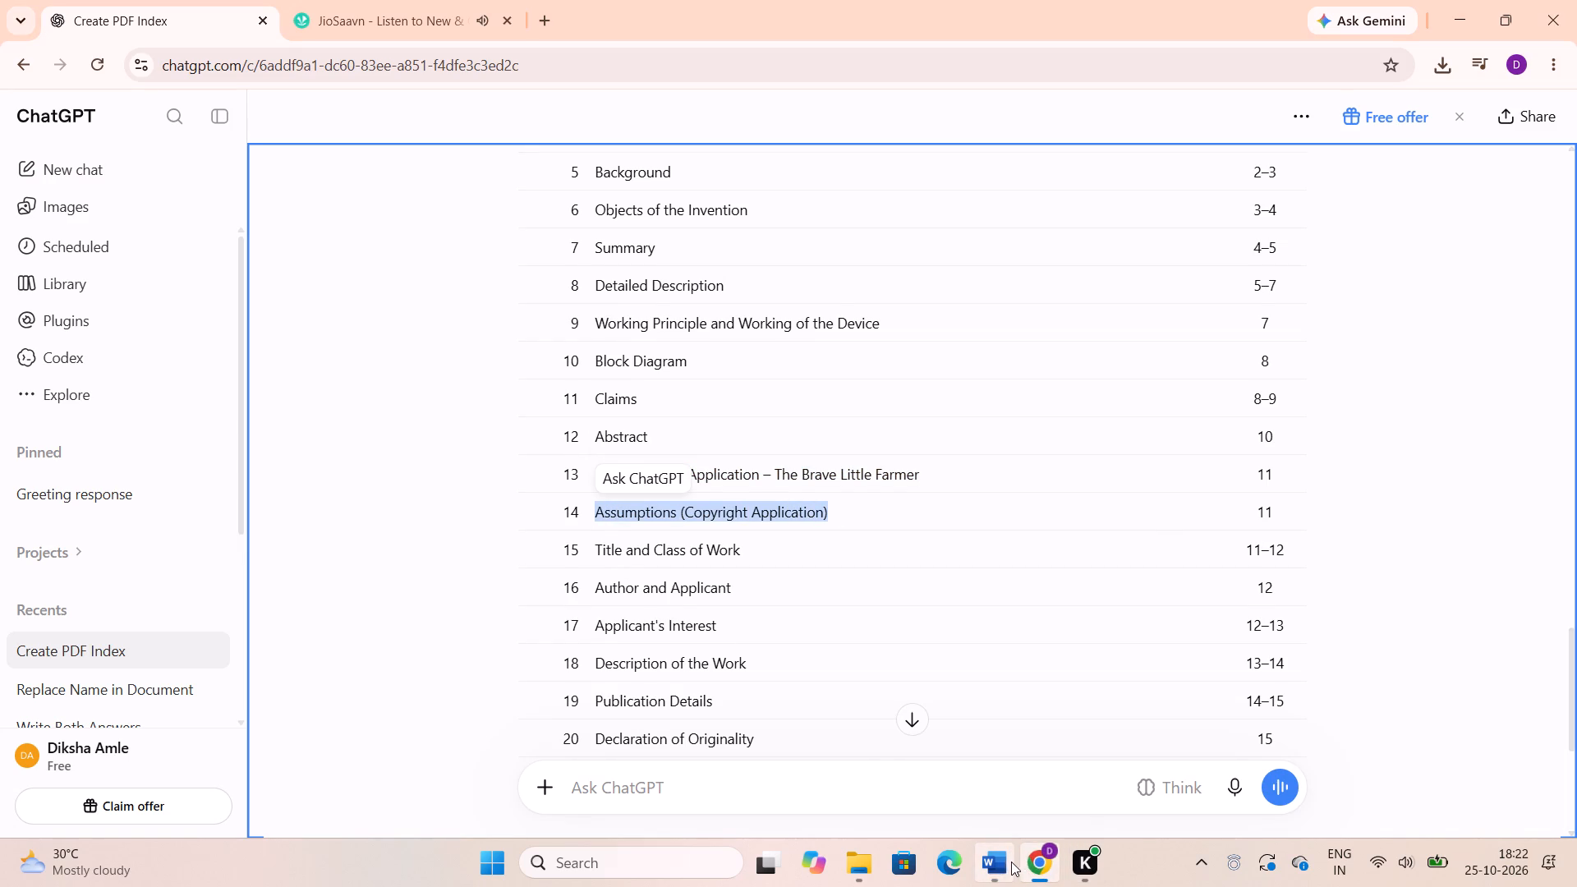
click(1009, 863)
key(ctrl+v)
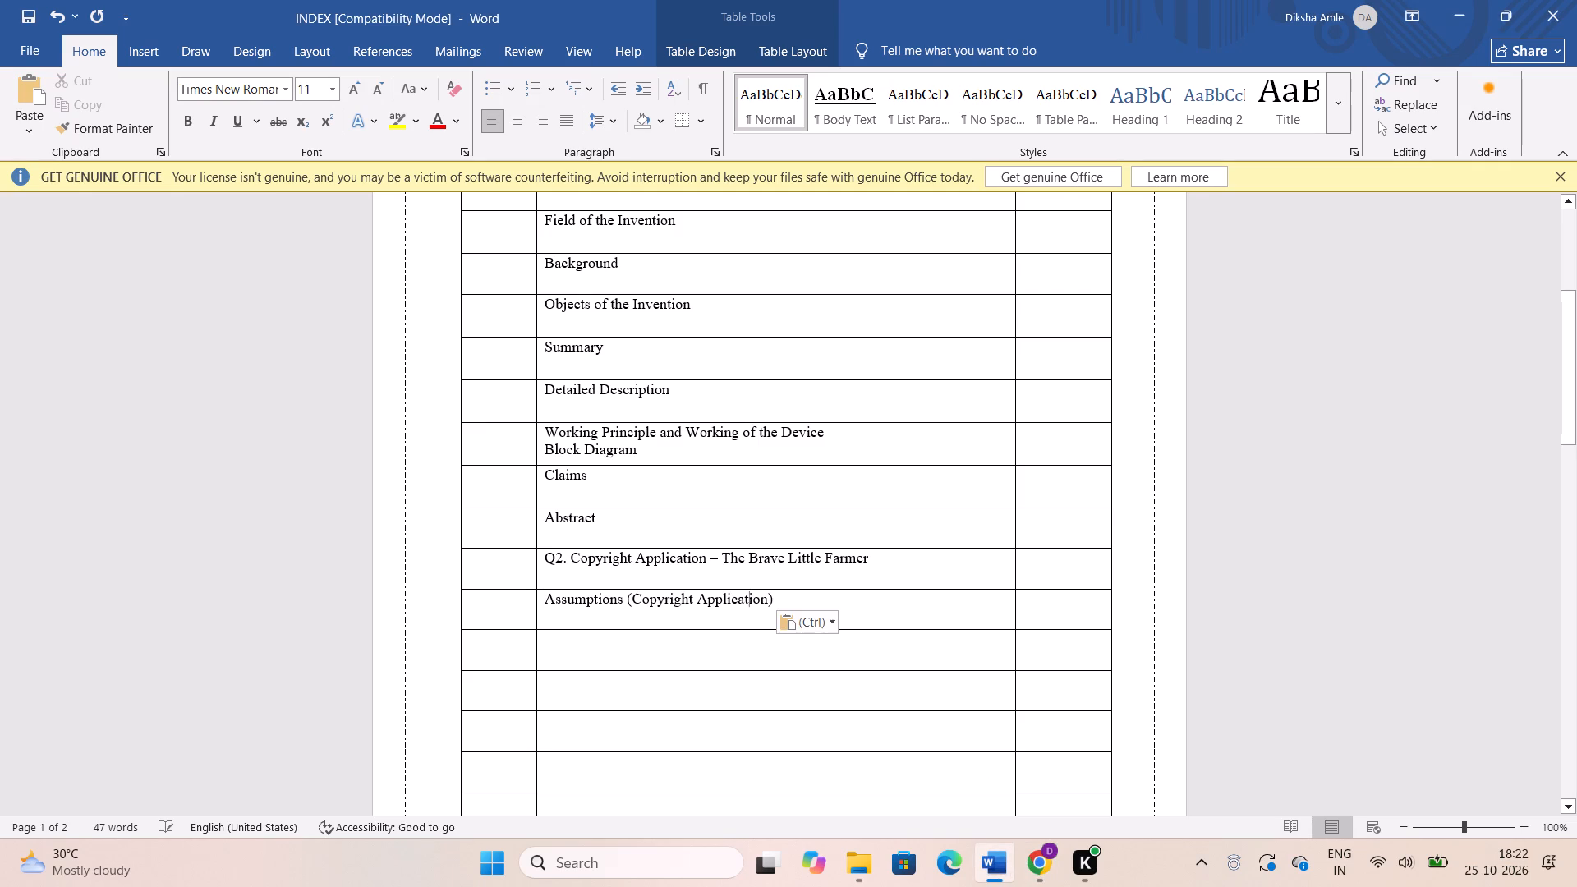
Copy "Title and Class of Work" from the ChatGPT list into the Contents cell below Assumptions (Copyright Application) in Word.
click(559, 650)
click(1037, 876)
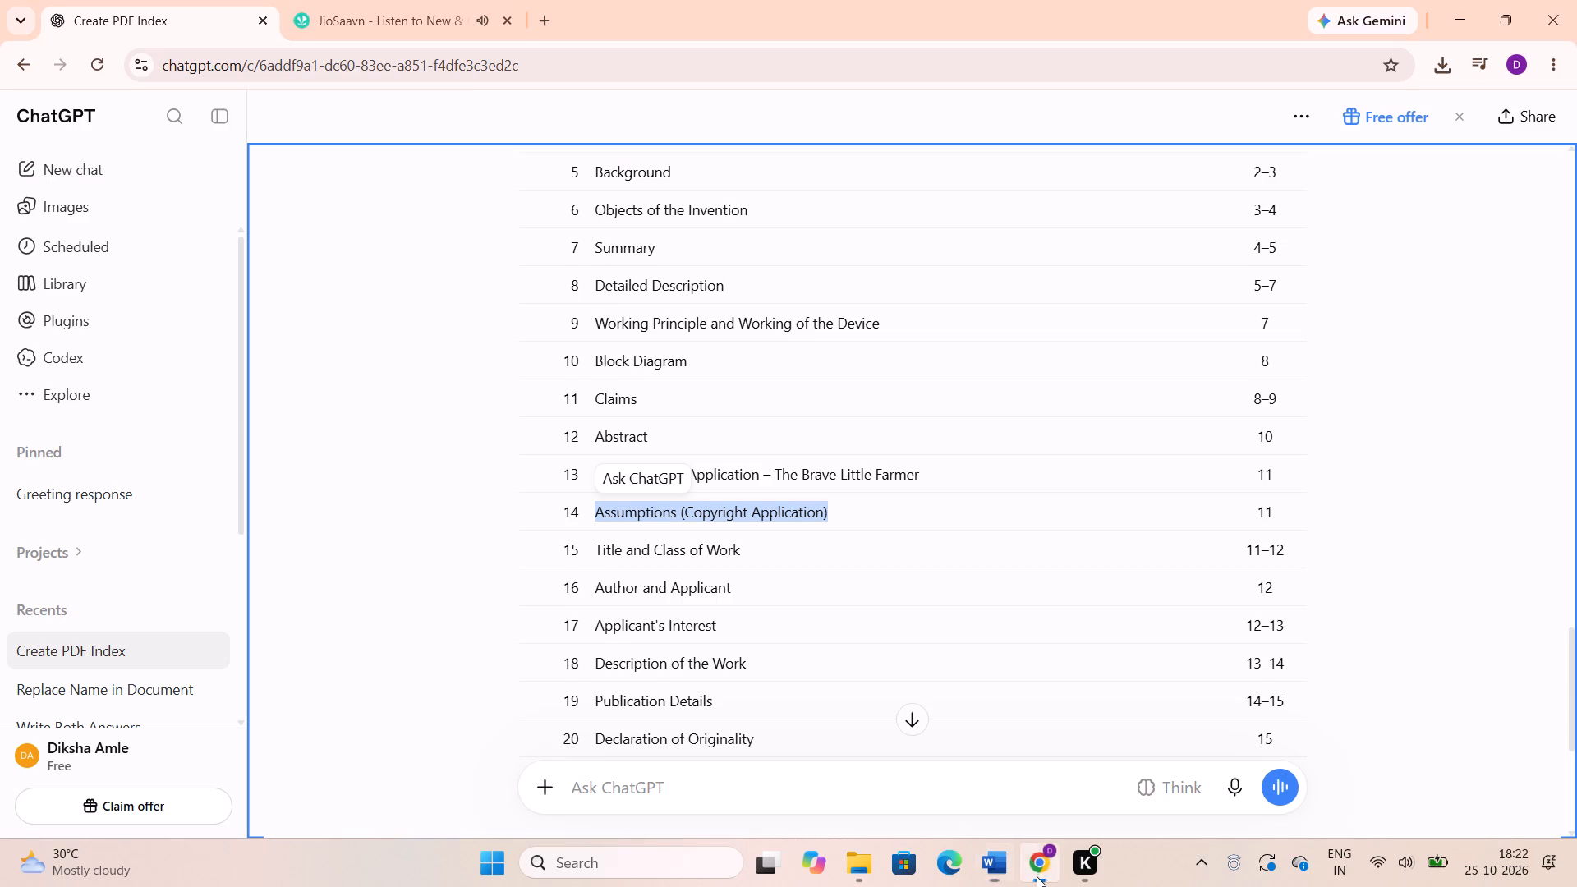
scroll(845, 605, down, 1)
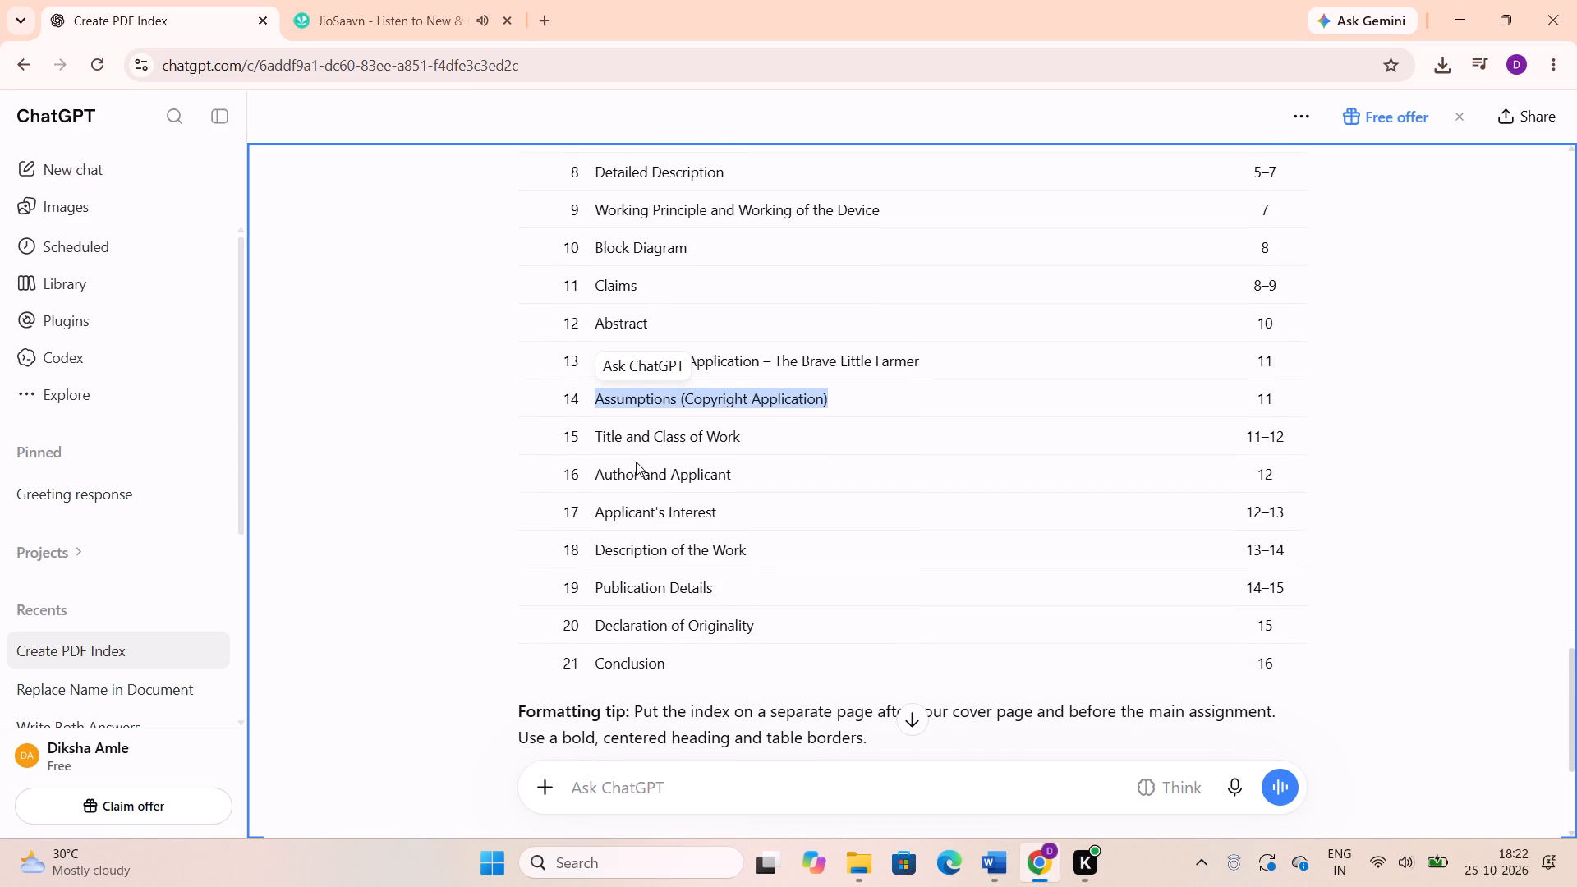
drag(596, 432, 715, 429)
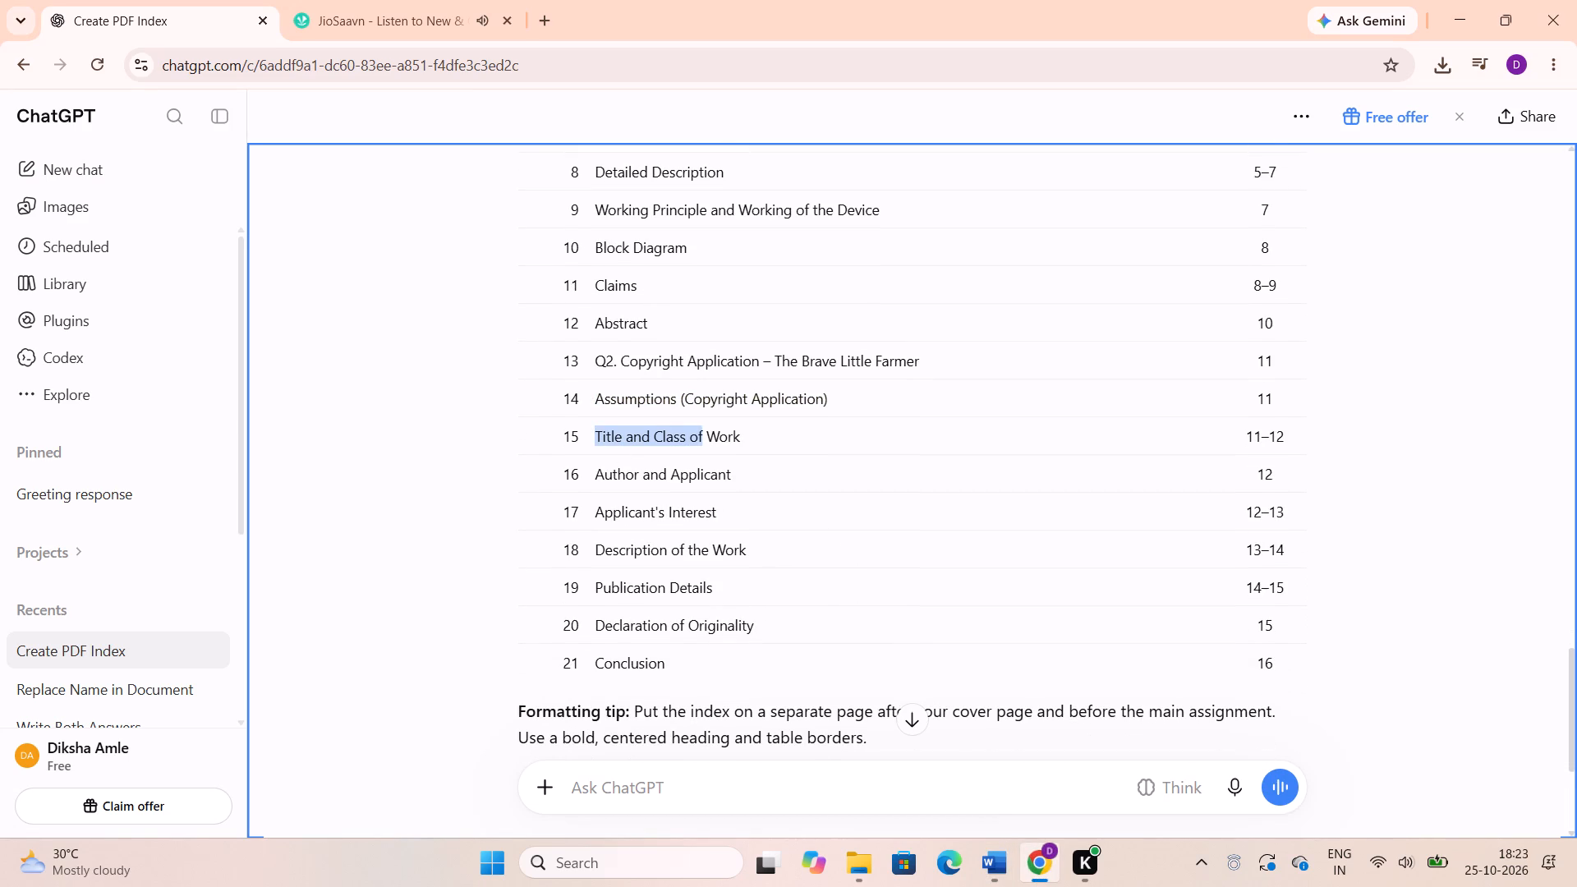
drag(715, 429, 758, 430)
key(ctrl+c)
click(995, 875)
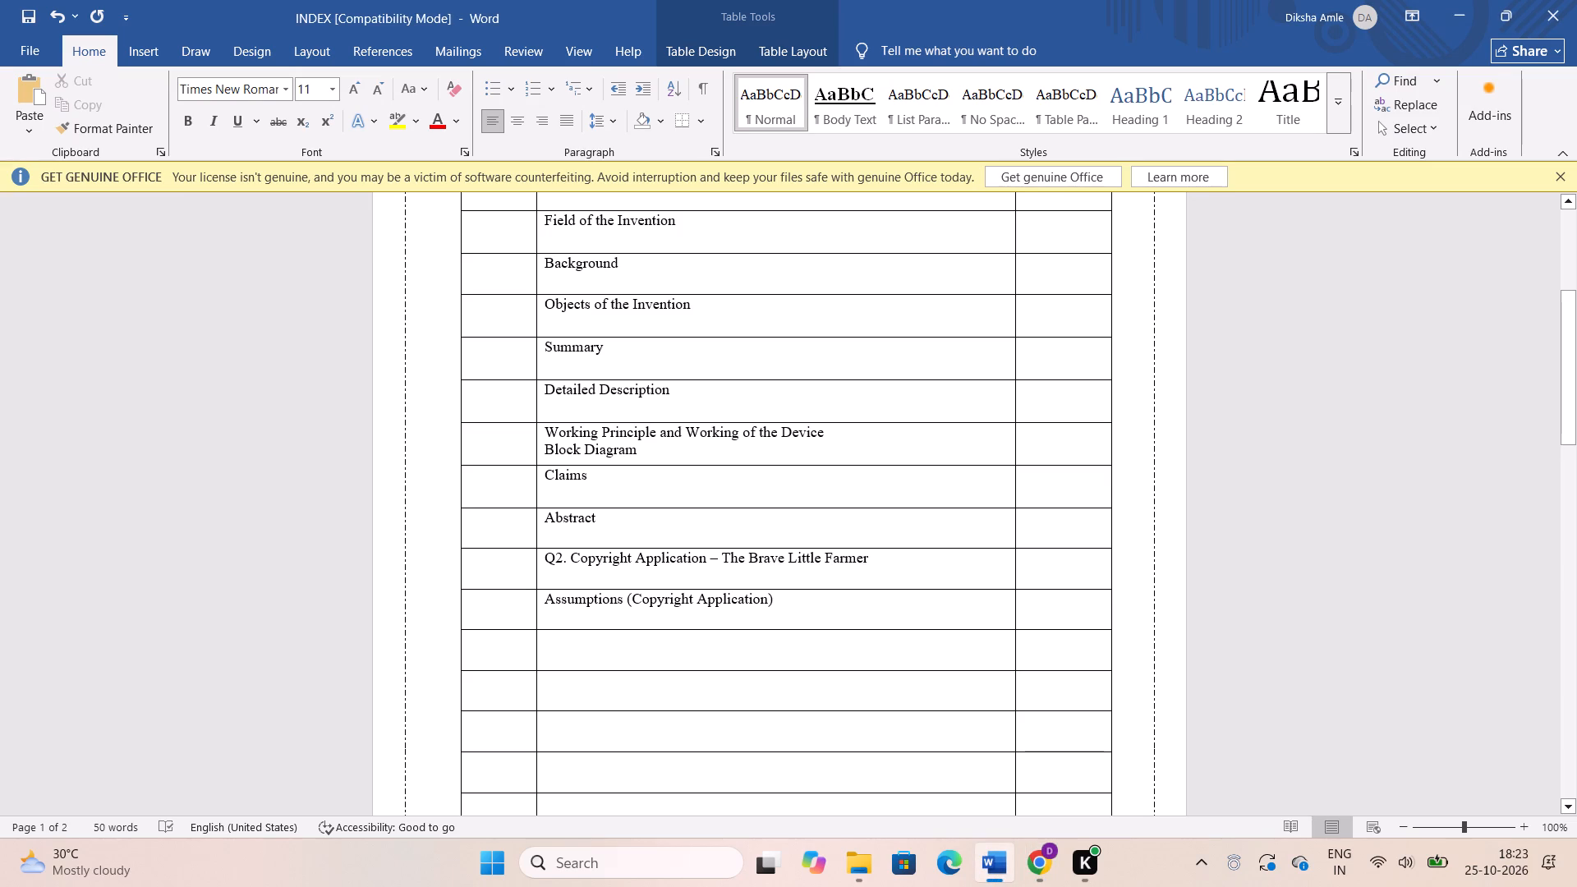
key(ctrl+v)
Copy "Author and Applicant" from the ChatGPT list into the Contents cell below Title and Class of Work in Word.
scroll(830, 572, down, 1)
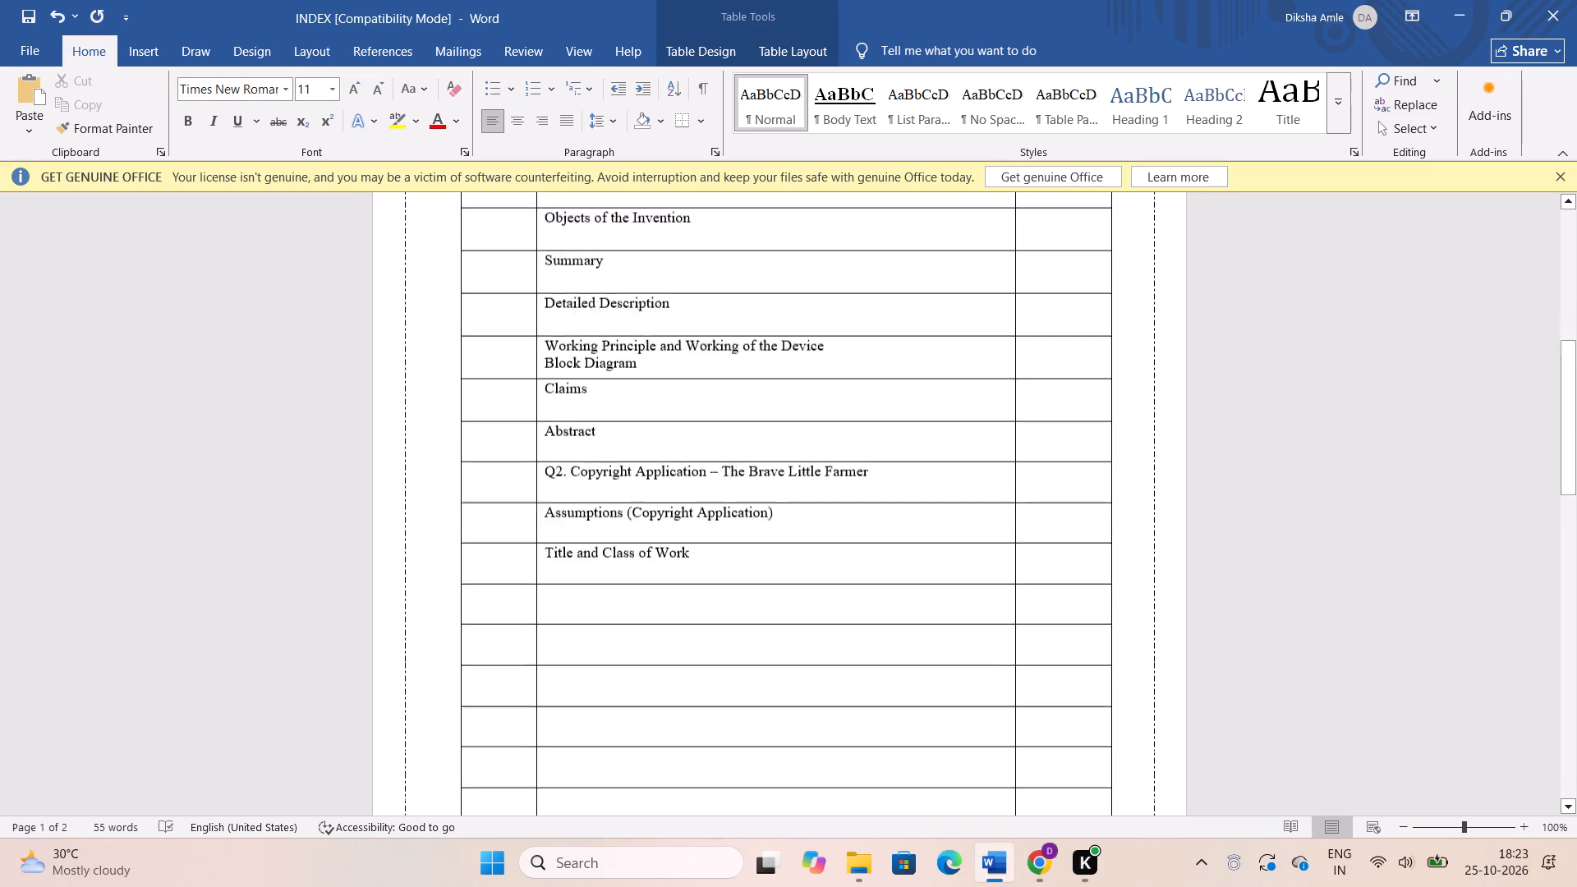
scroll(830, 572, down, 1)
click(569, 427)
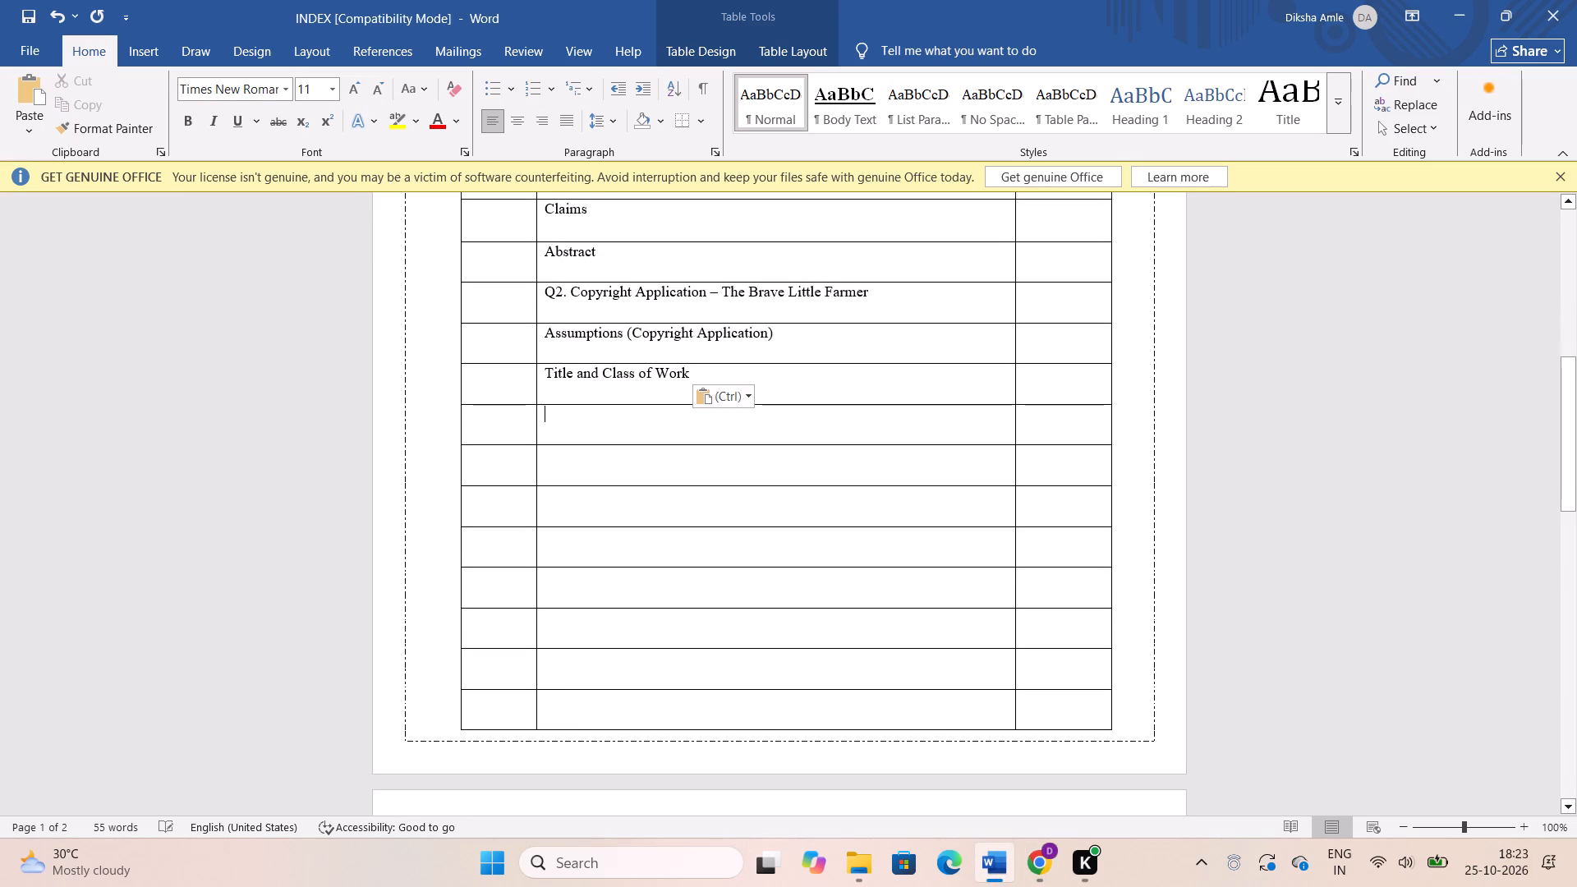
click(1032, 861)
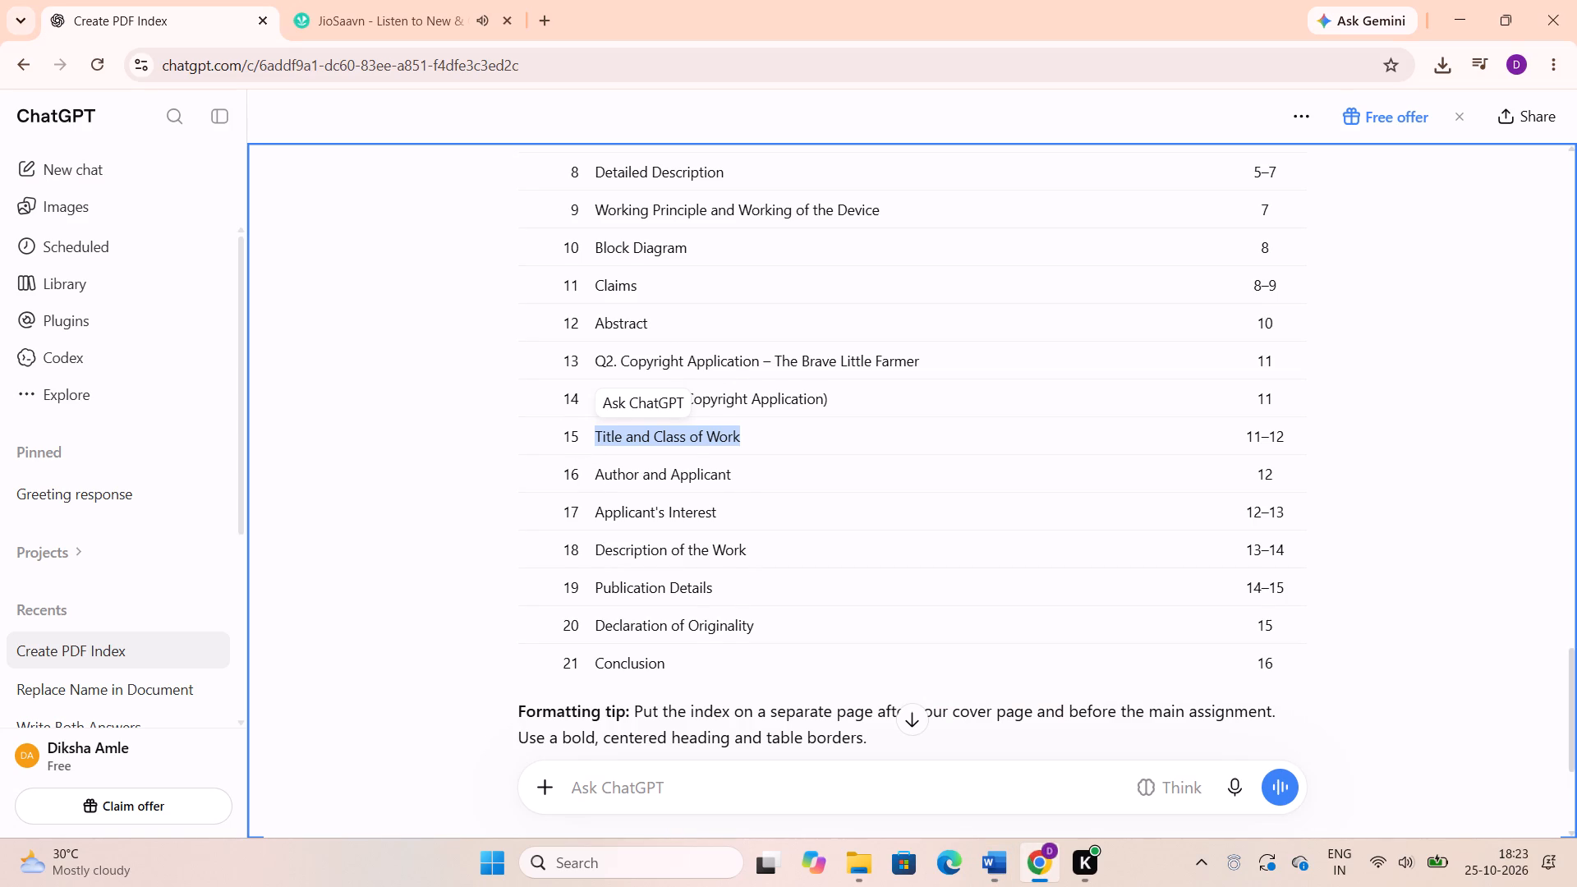
drag(597, 471, 743, 475)
key(ctrl+c)
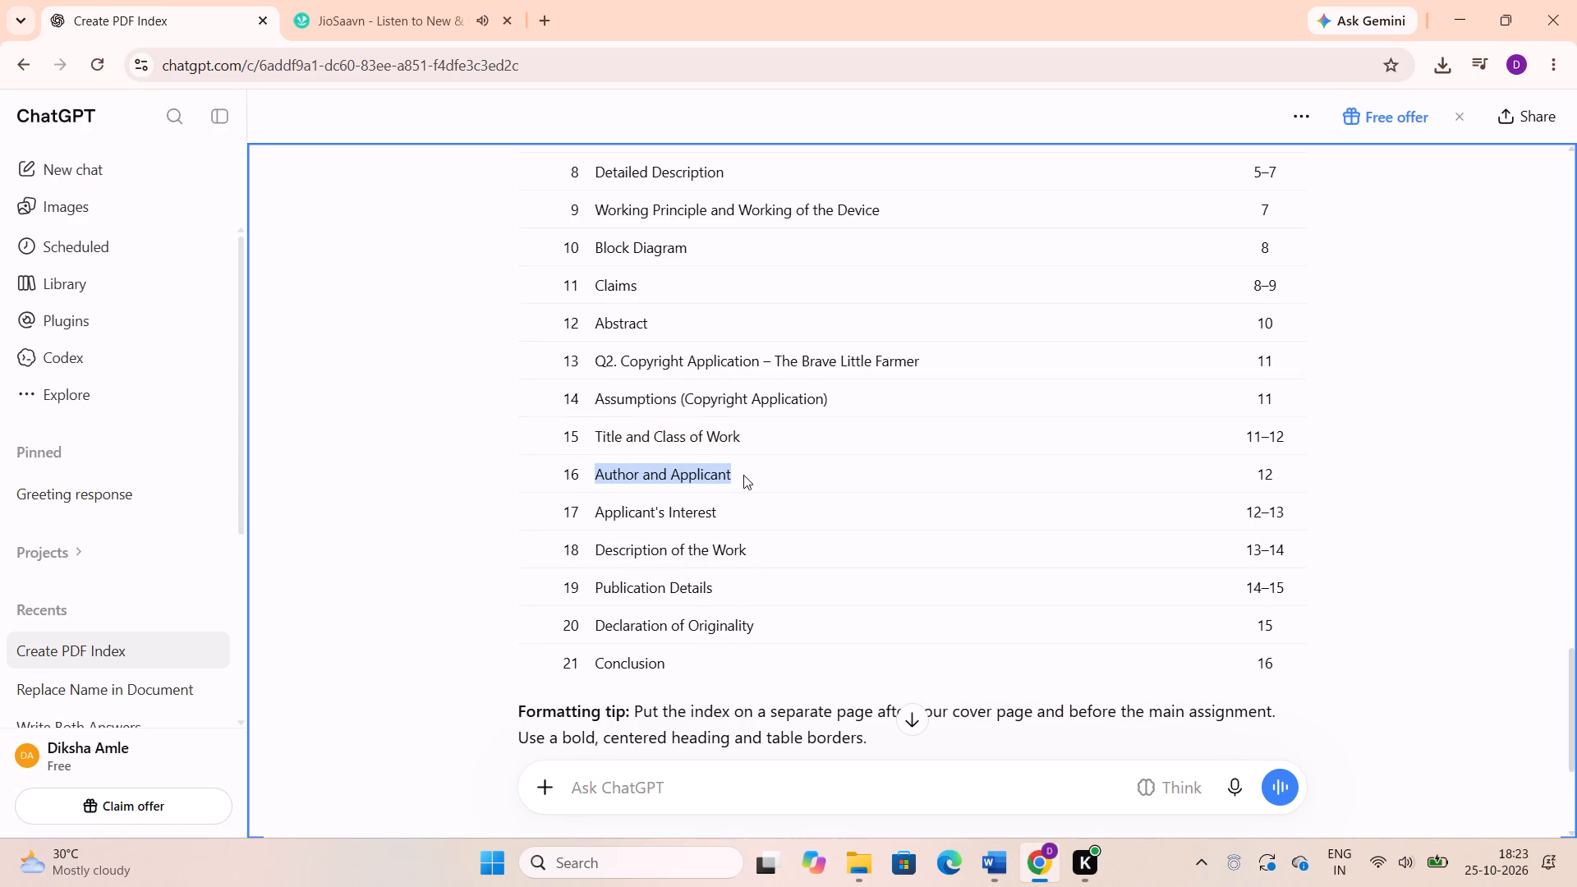
click(1006, 874)
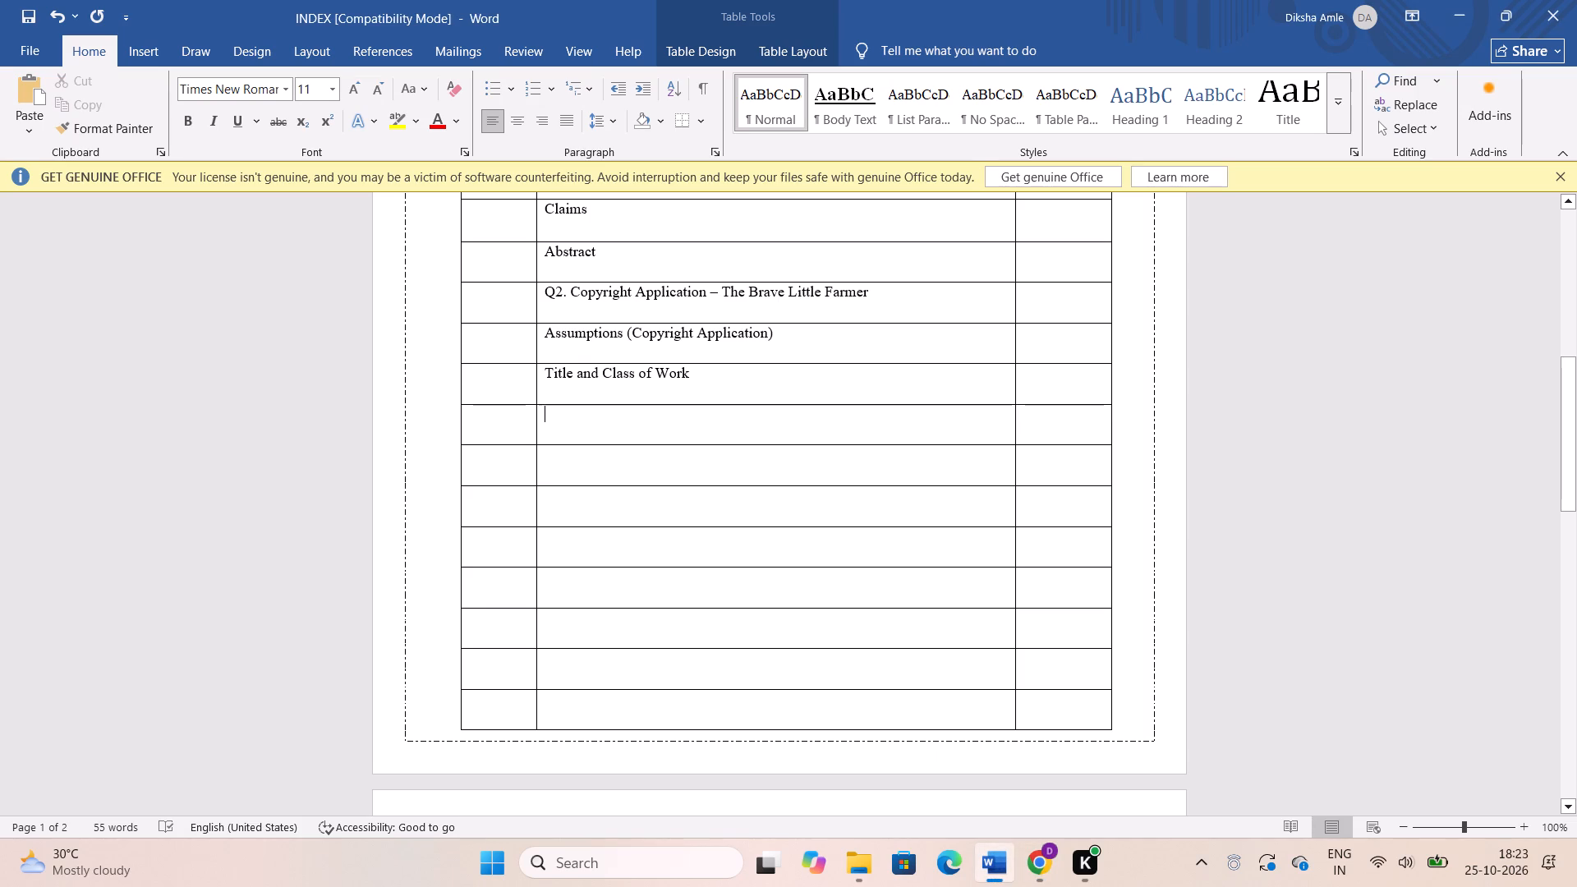
key(ctrl+v)
Copy "Applicant's Interest" from the ChatGPT list into the Contents cell below Author and Applicant in Word.
key(Down)
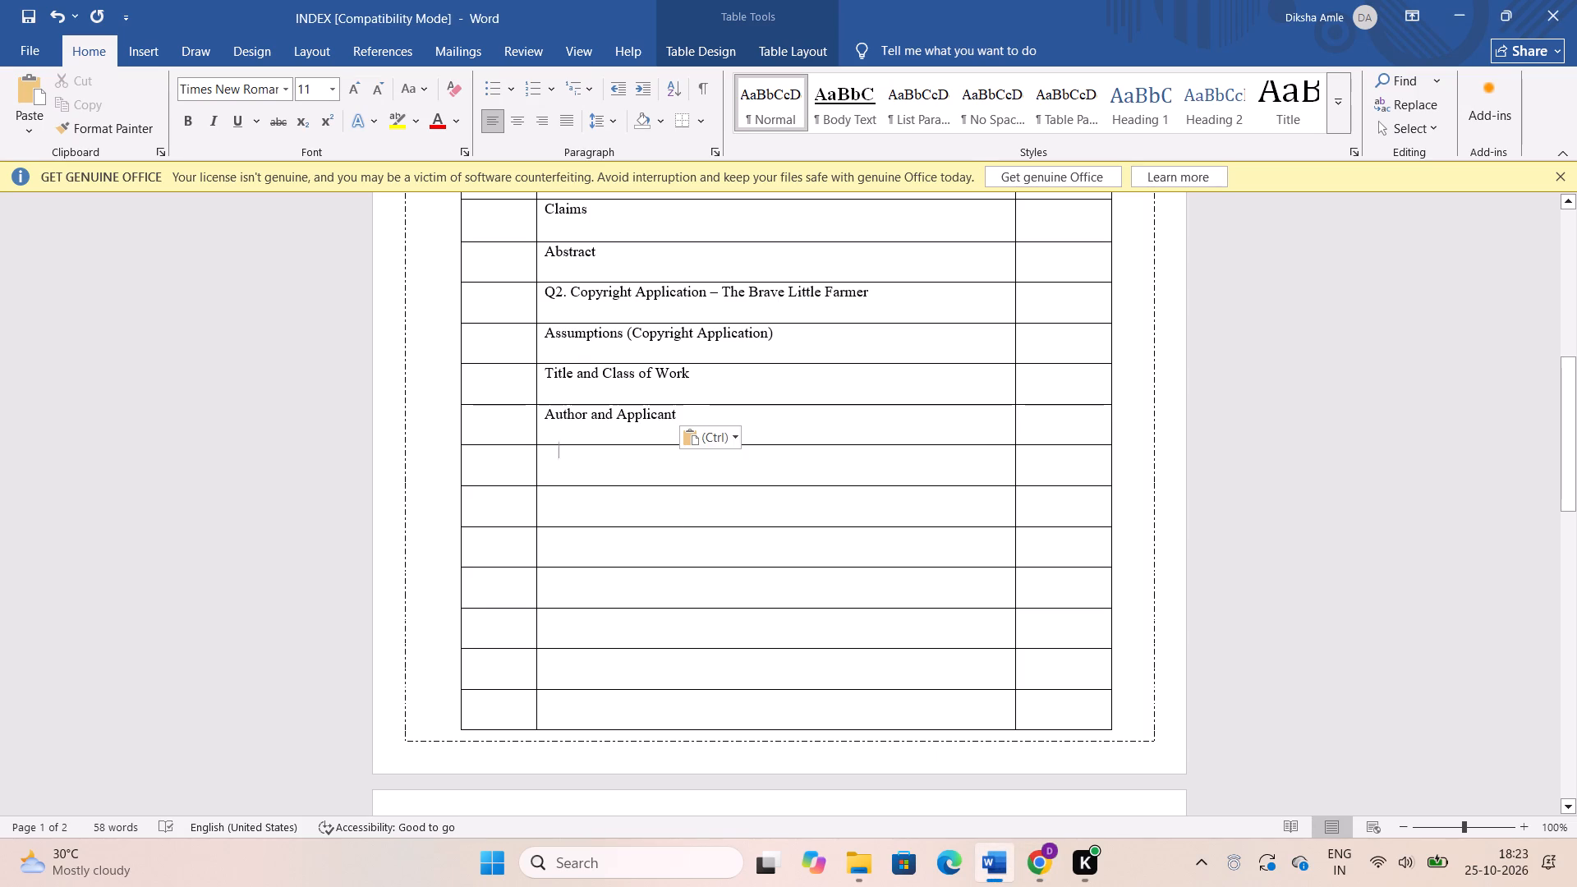
click(1036, 854)
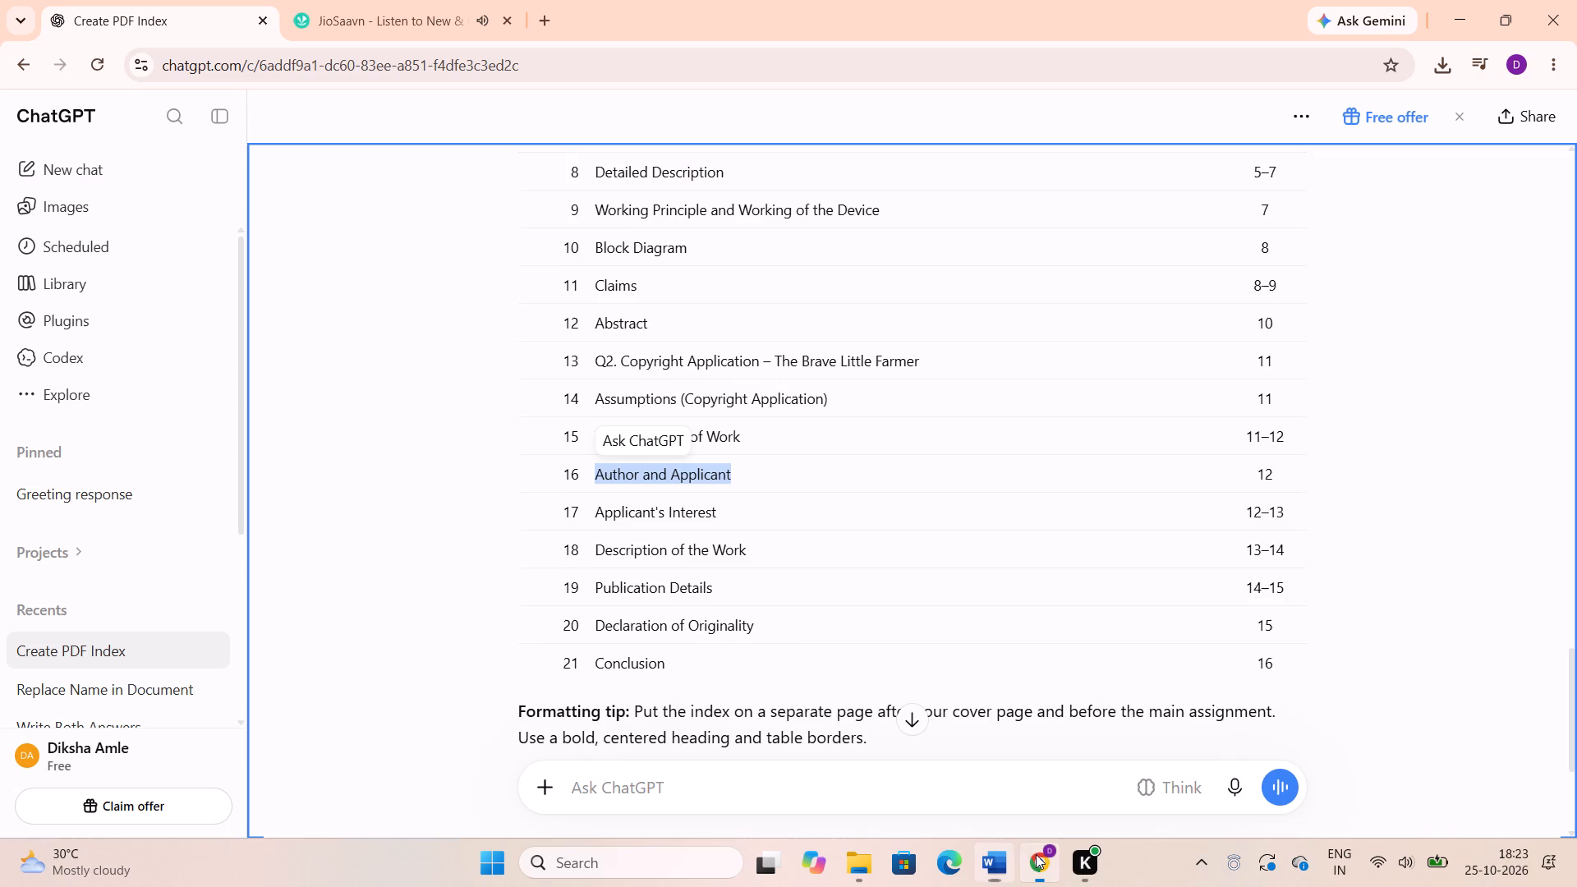
scroll(935, 693, down, 1)
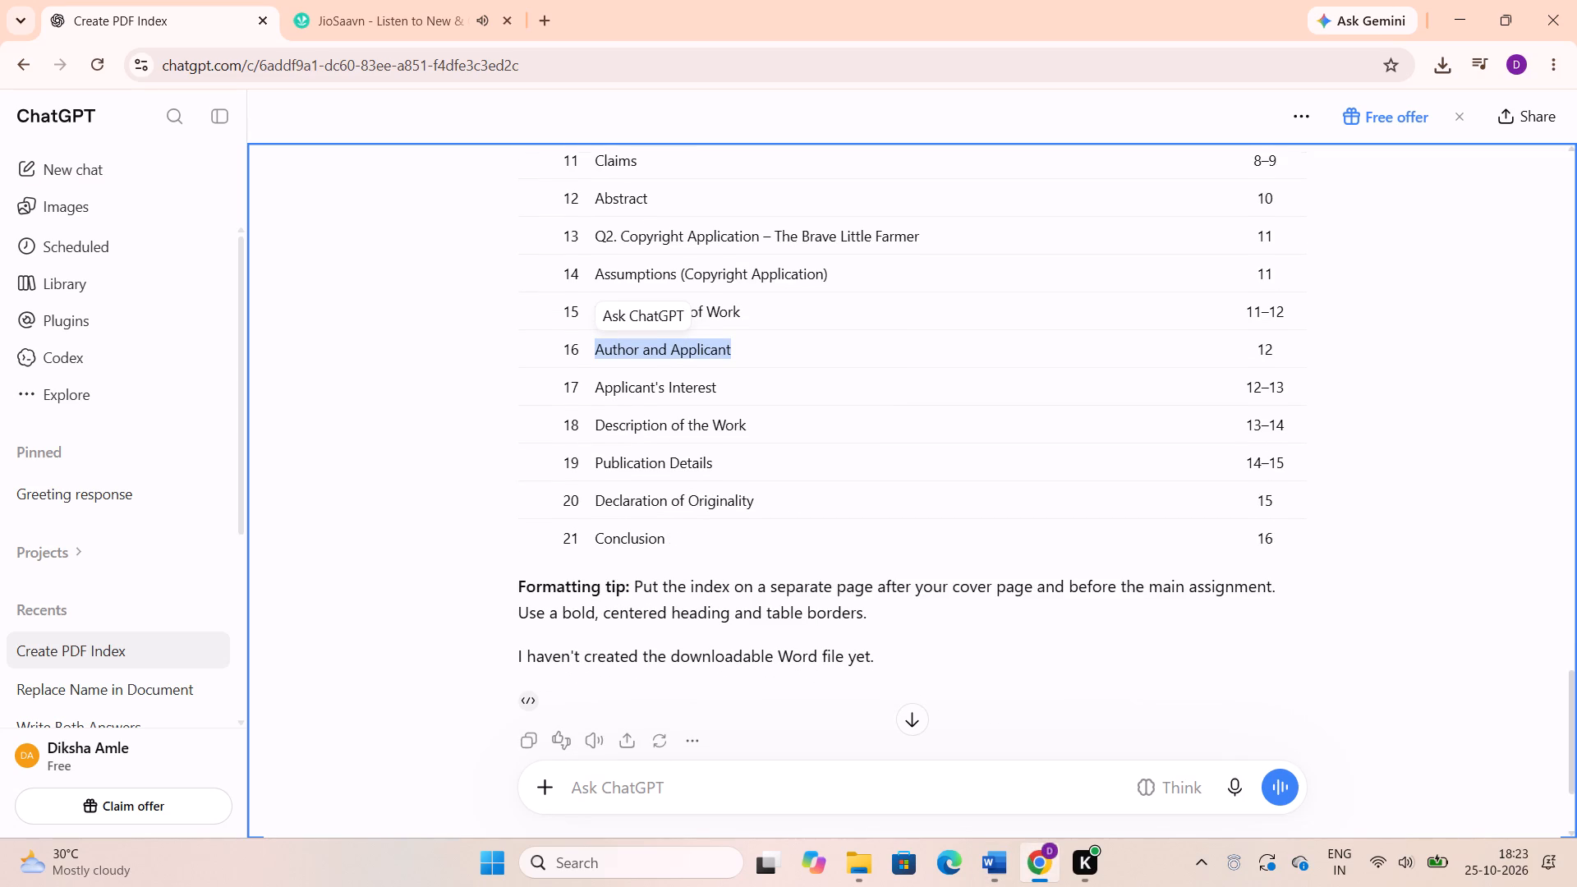
drag(597, 384, 733, 395)
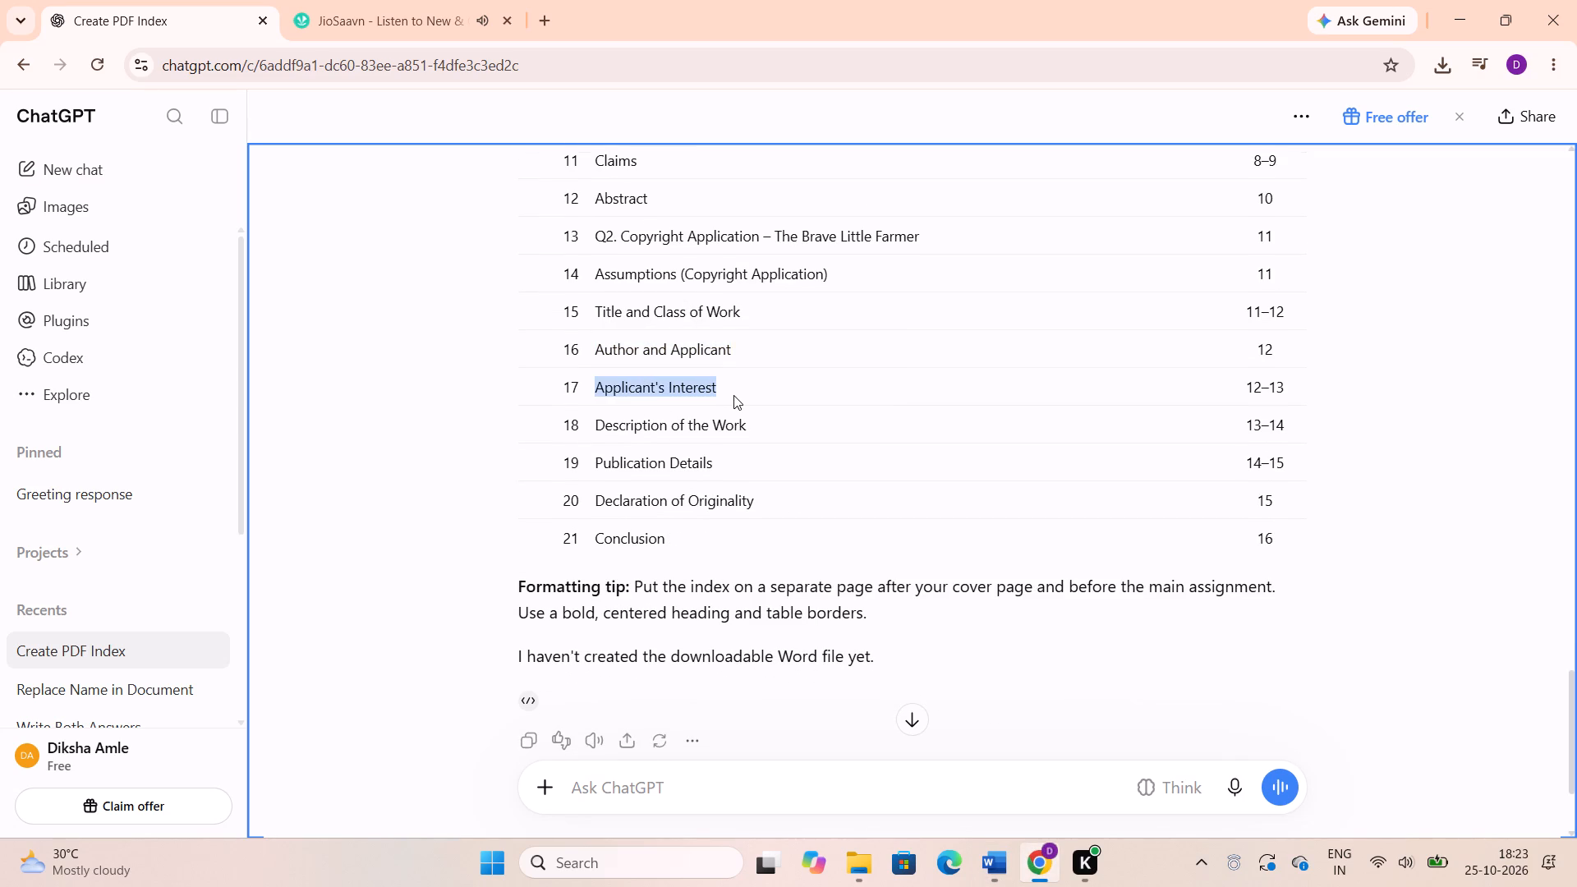
key(ctrl+c)
click(995, 843)
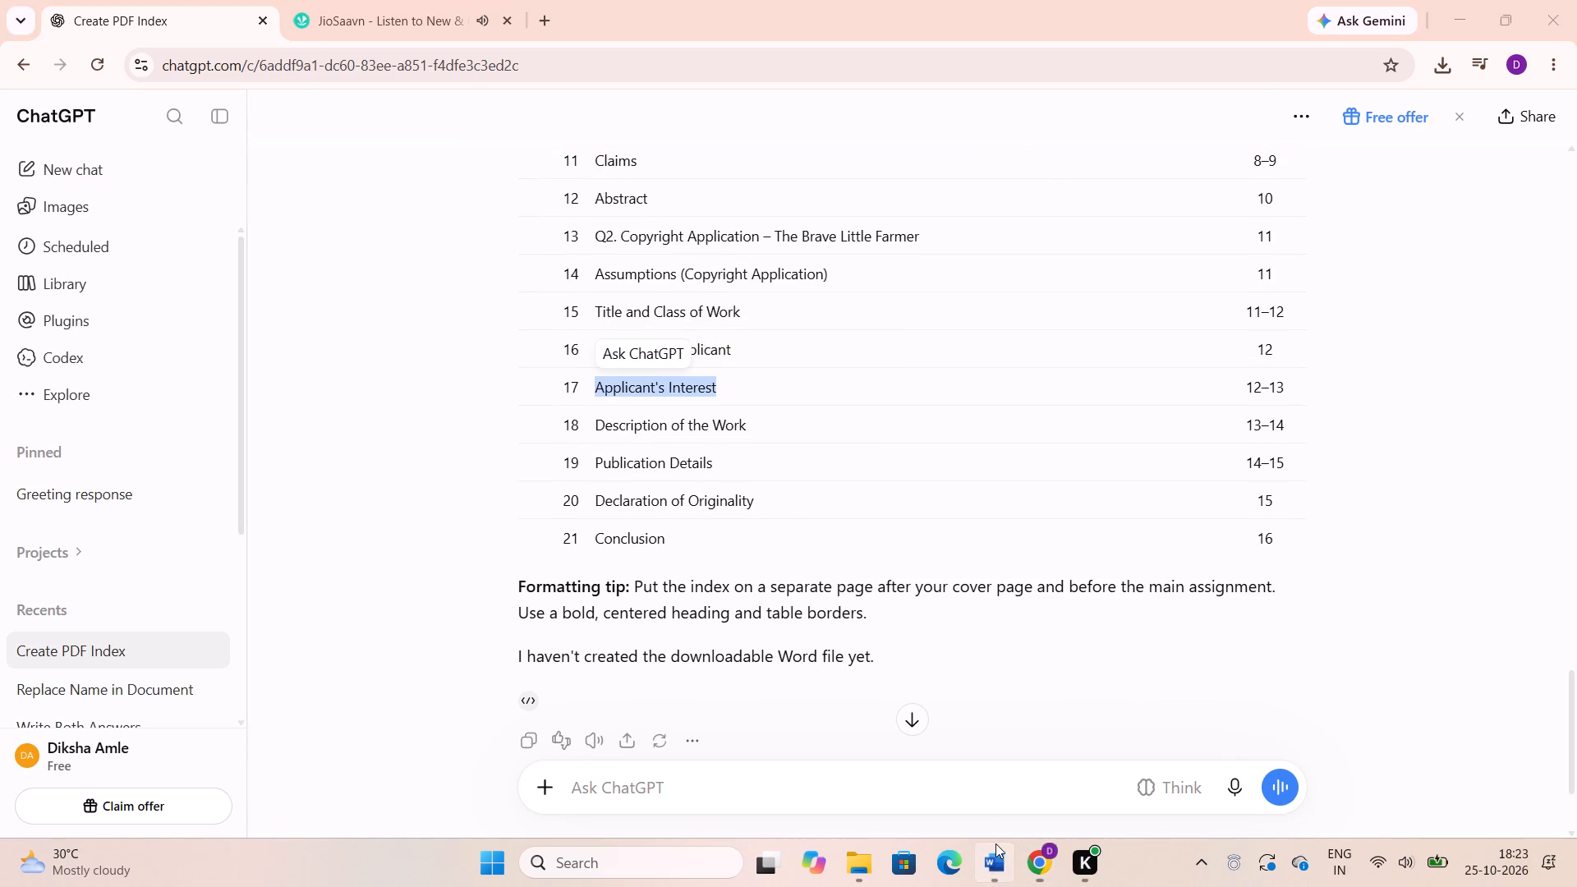
key(ctrl+v)
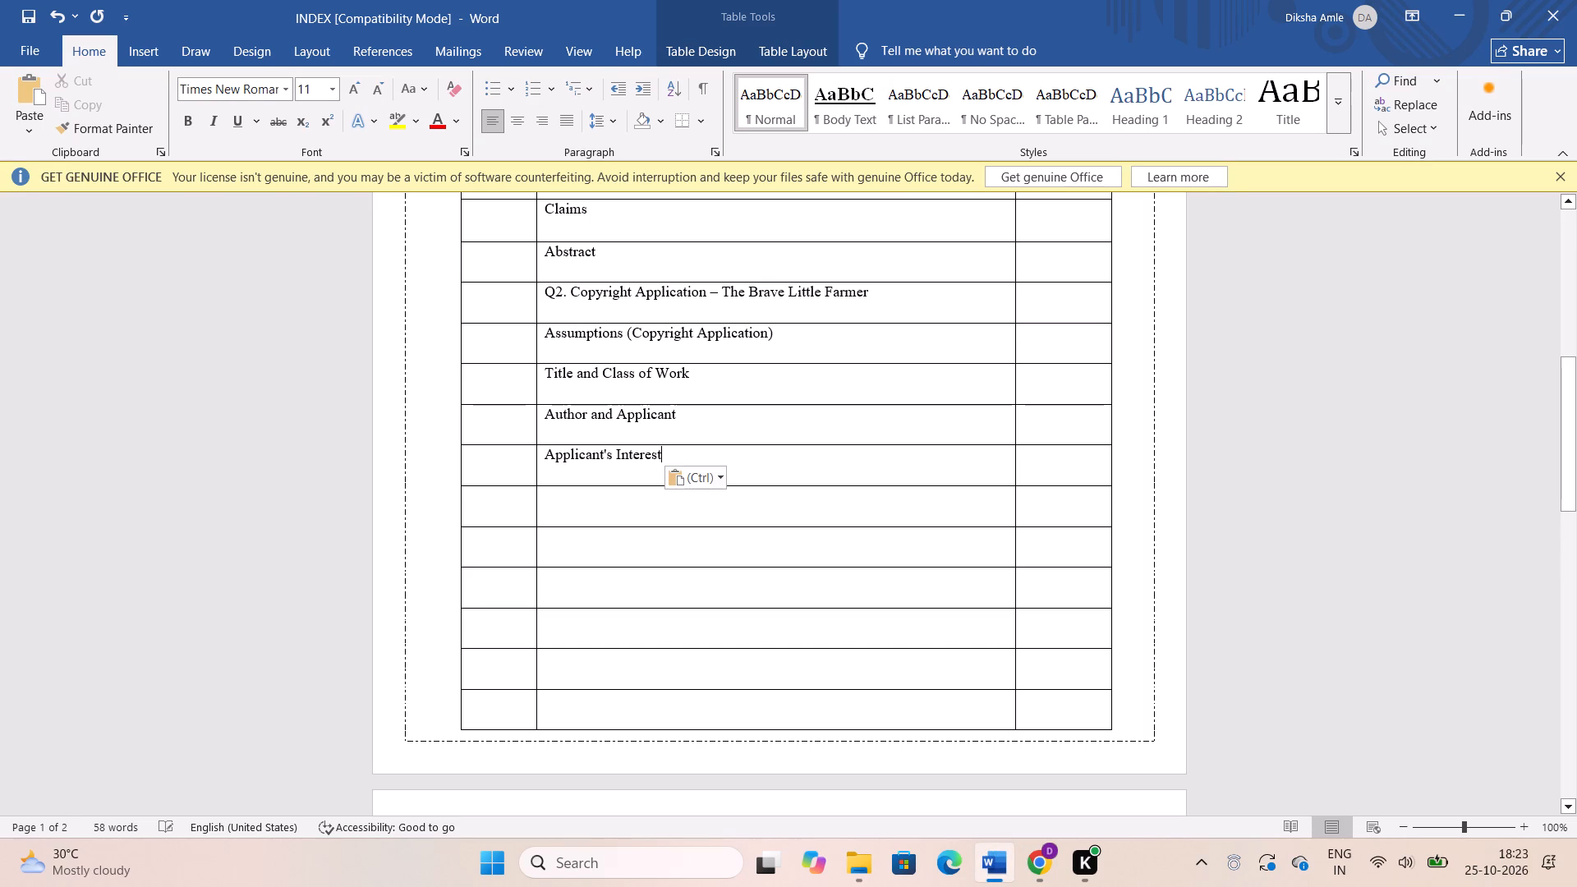
Copy "Description of the Work" from the ChatGPT list into the Contents cell below Applicant's Interest in Word.
click(567, 511)
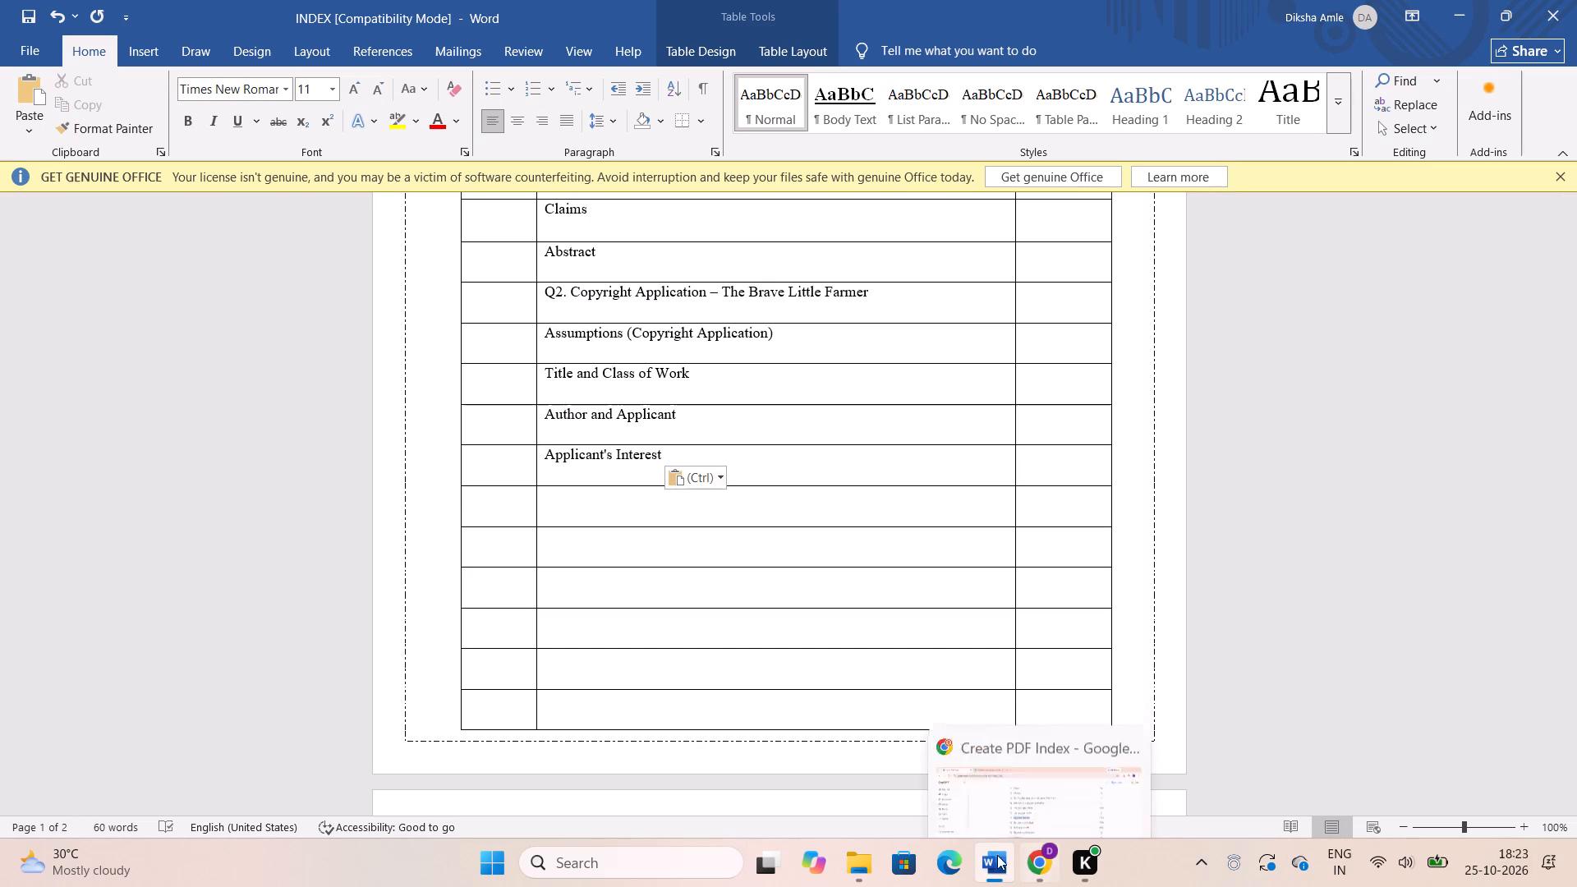
click(1024, 881)
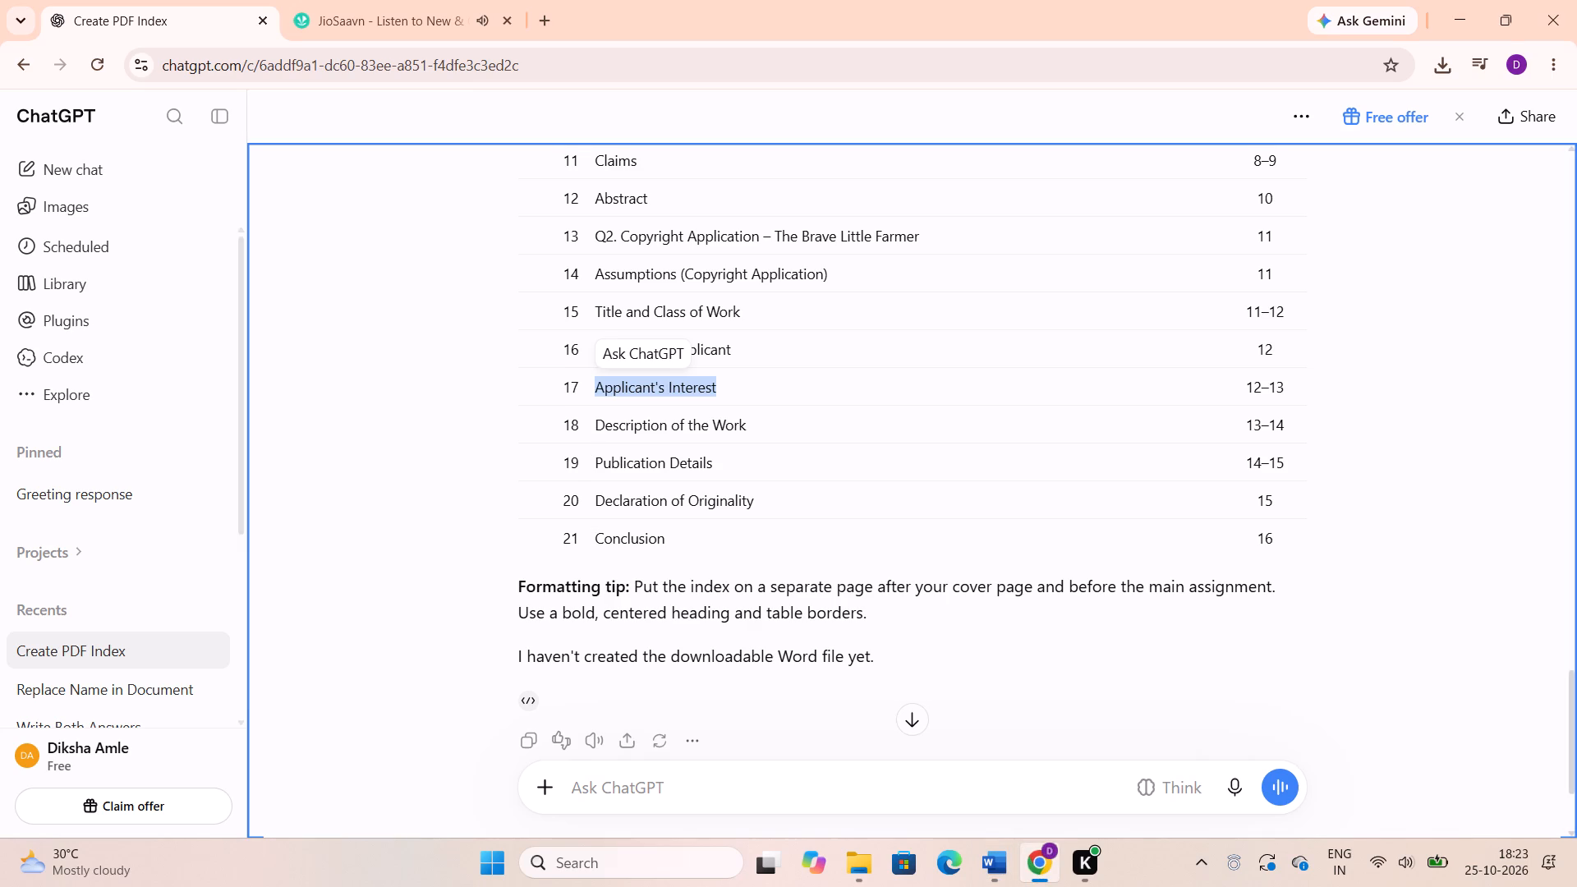
drag(595, 421, 779, 424)
key(ctrl+c)
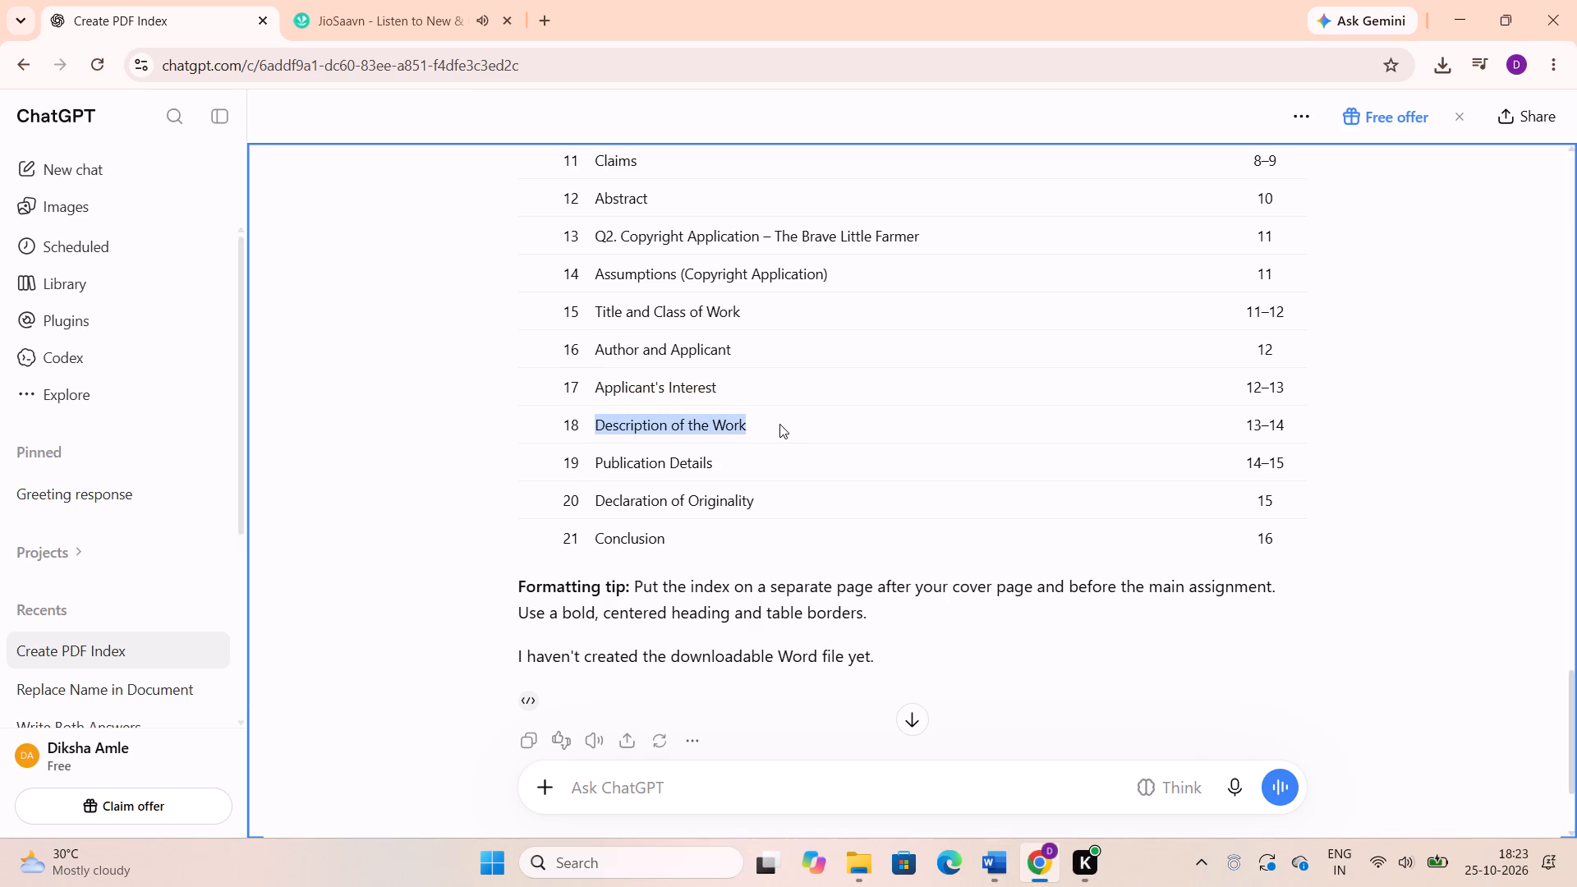
click(999, 886)
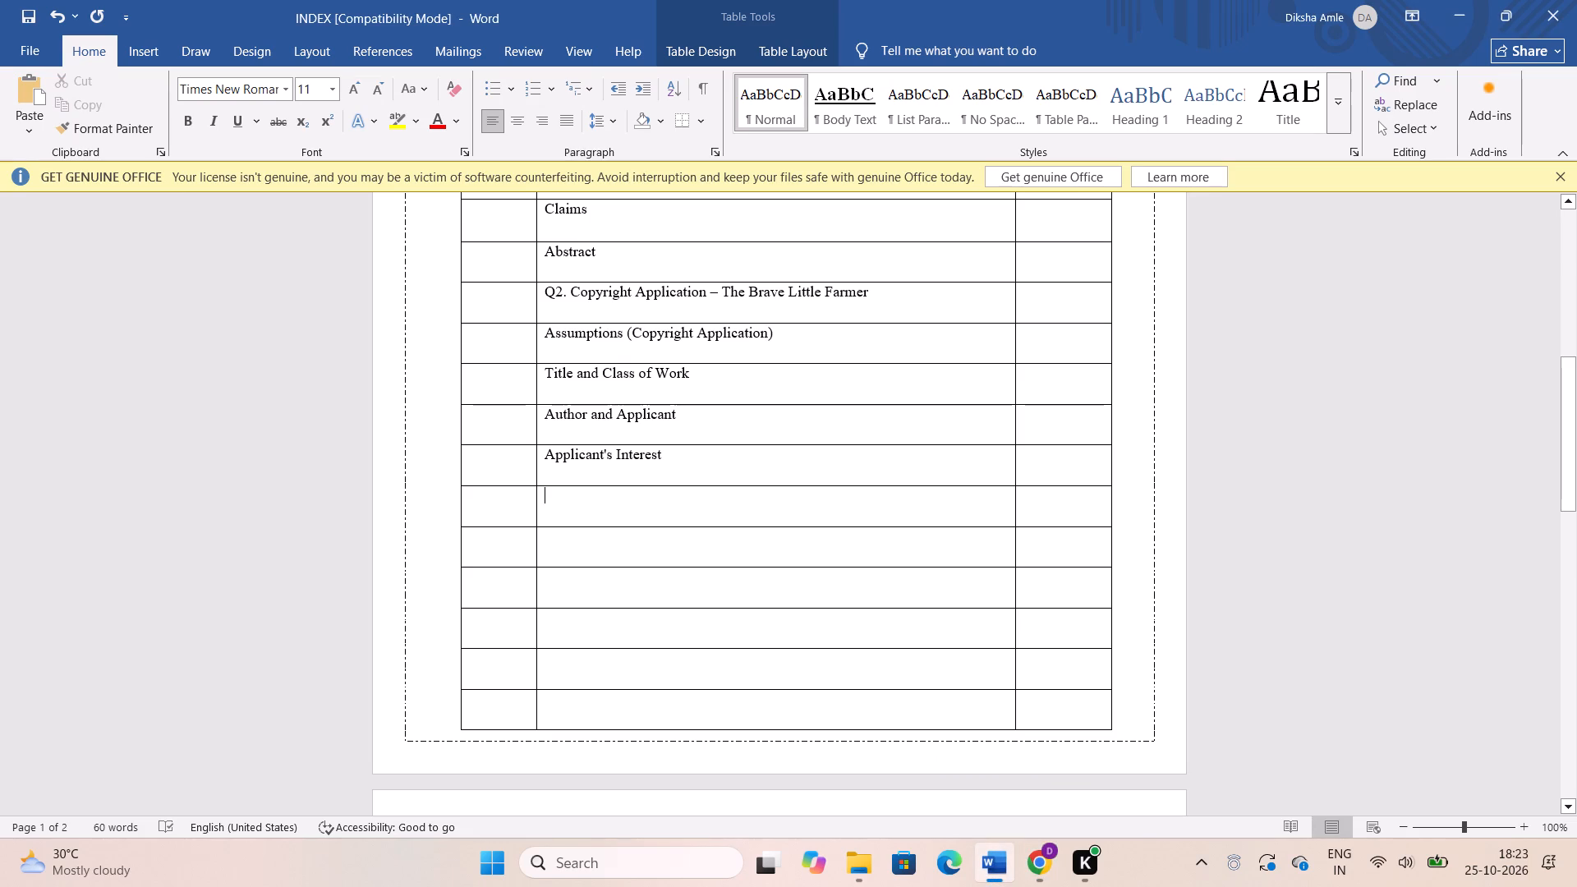
key(ctrl+v)
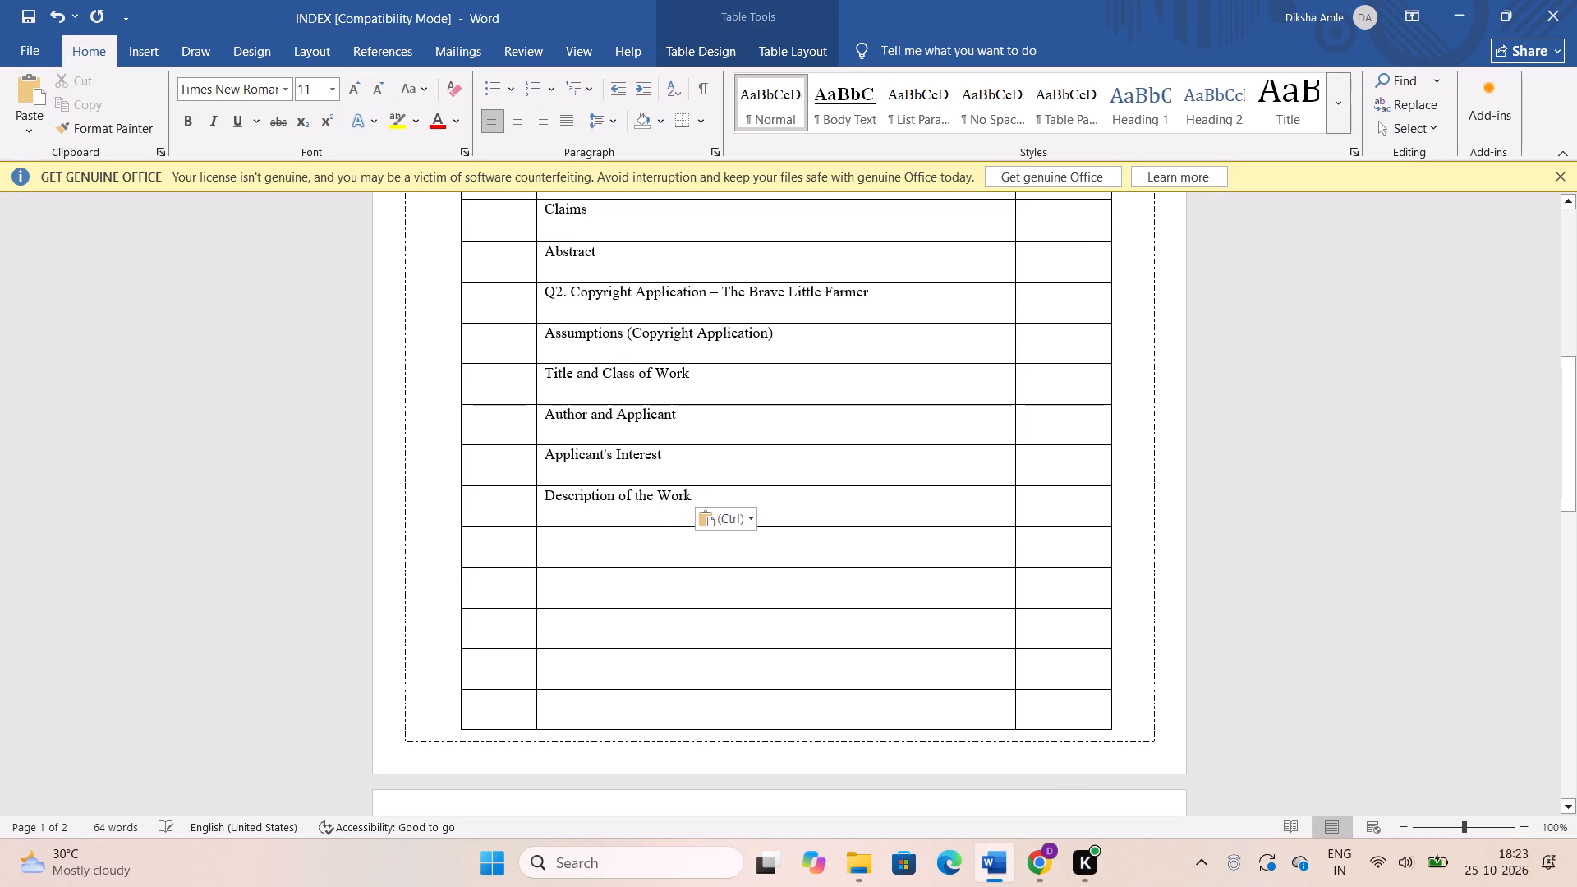
click(577, 544)
click(1036, 857)
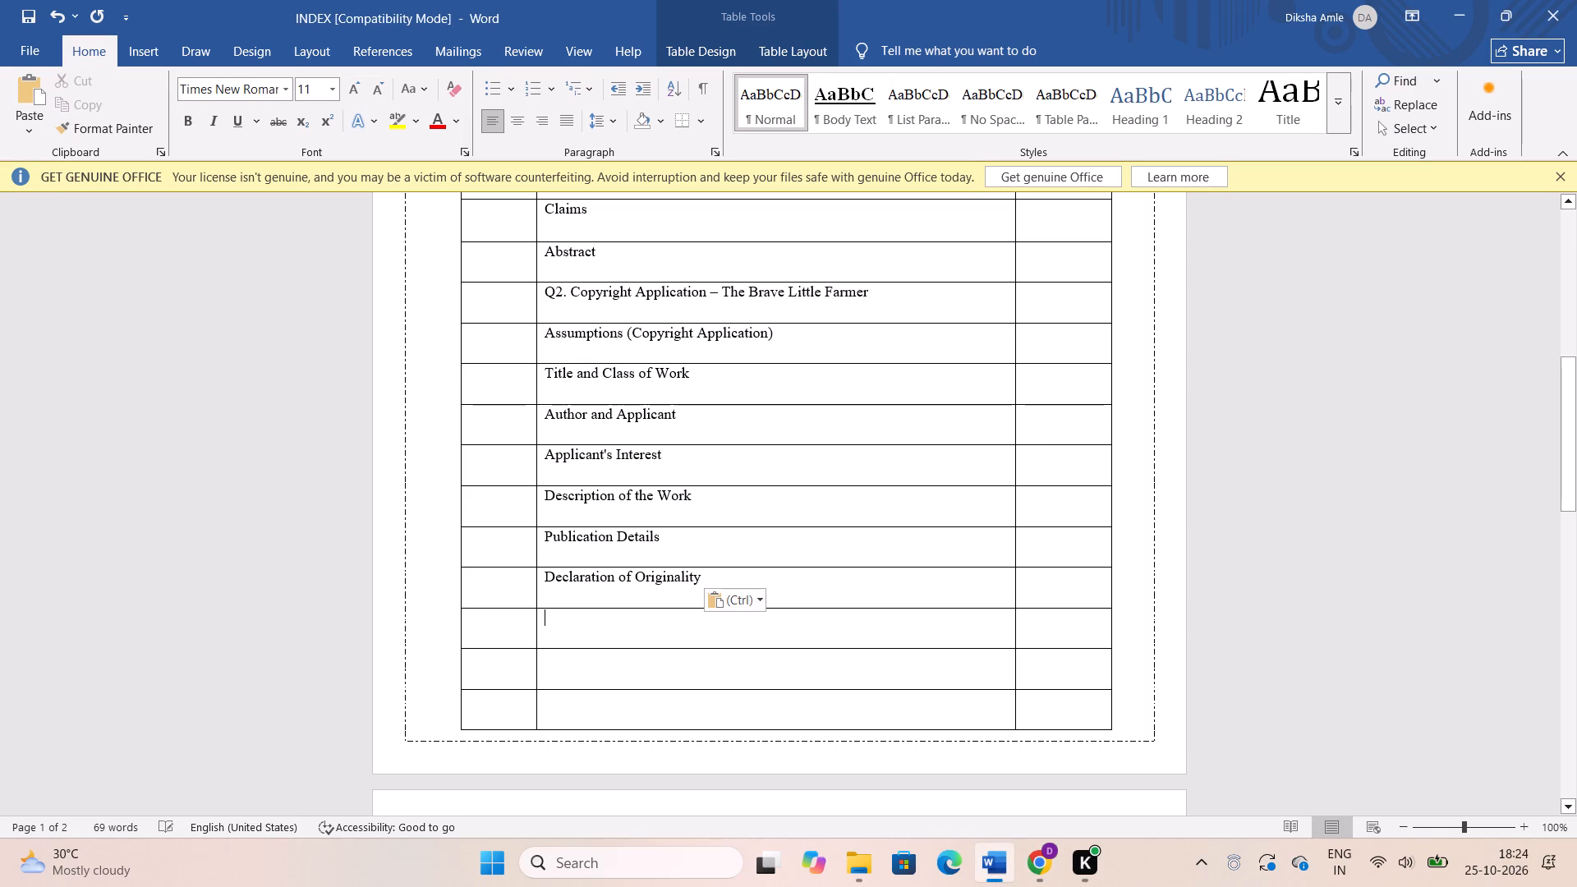
key(c)
text(onclusion)
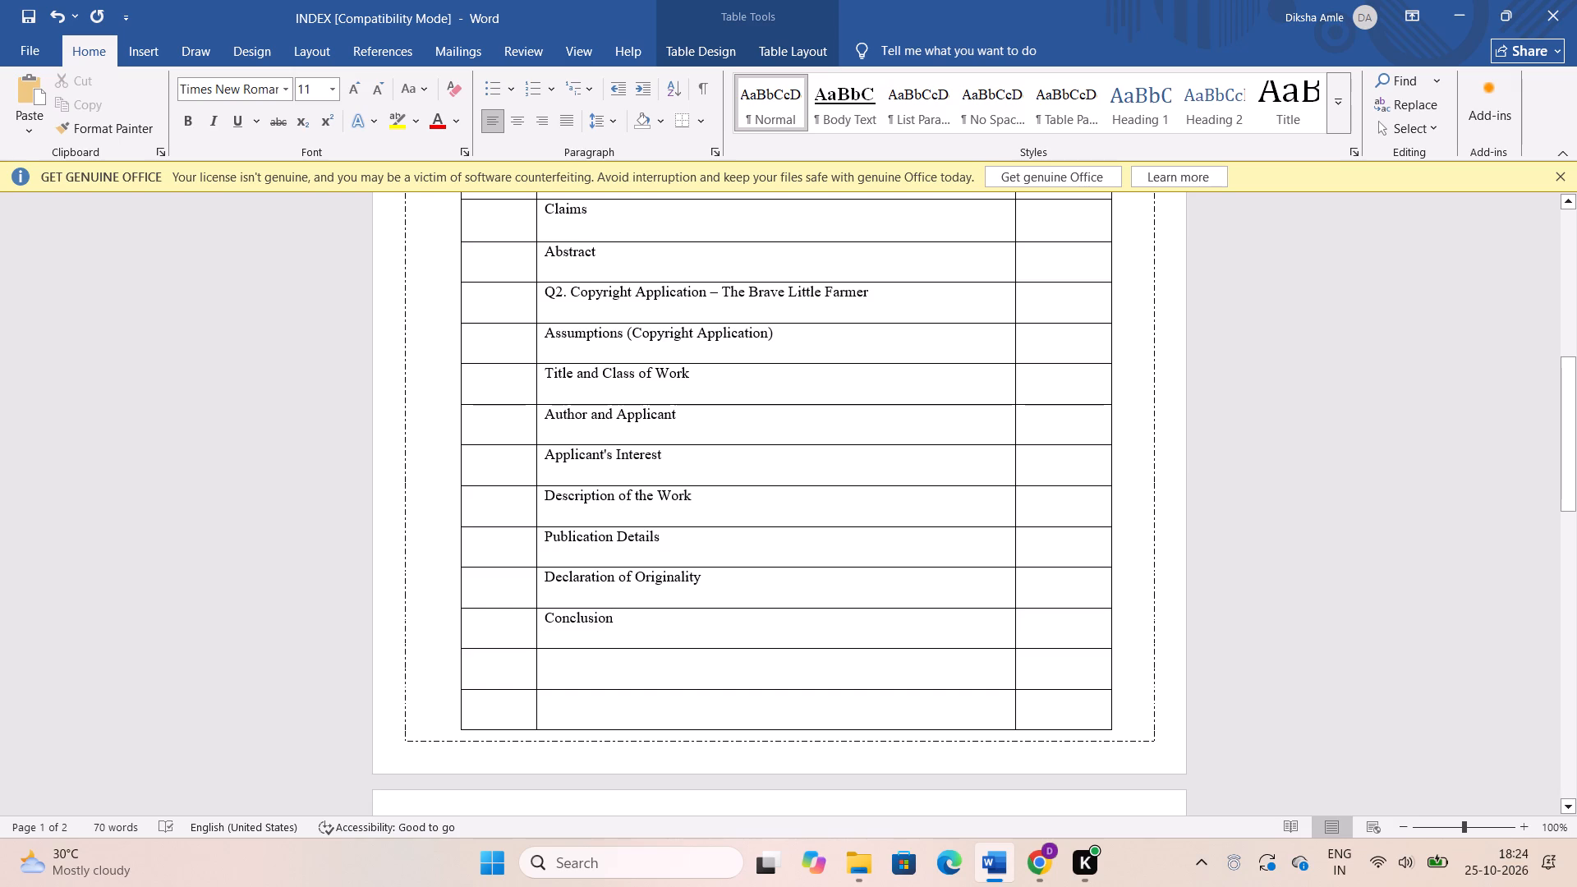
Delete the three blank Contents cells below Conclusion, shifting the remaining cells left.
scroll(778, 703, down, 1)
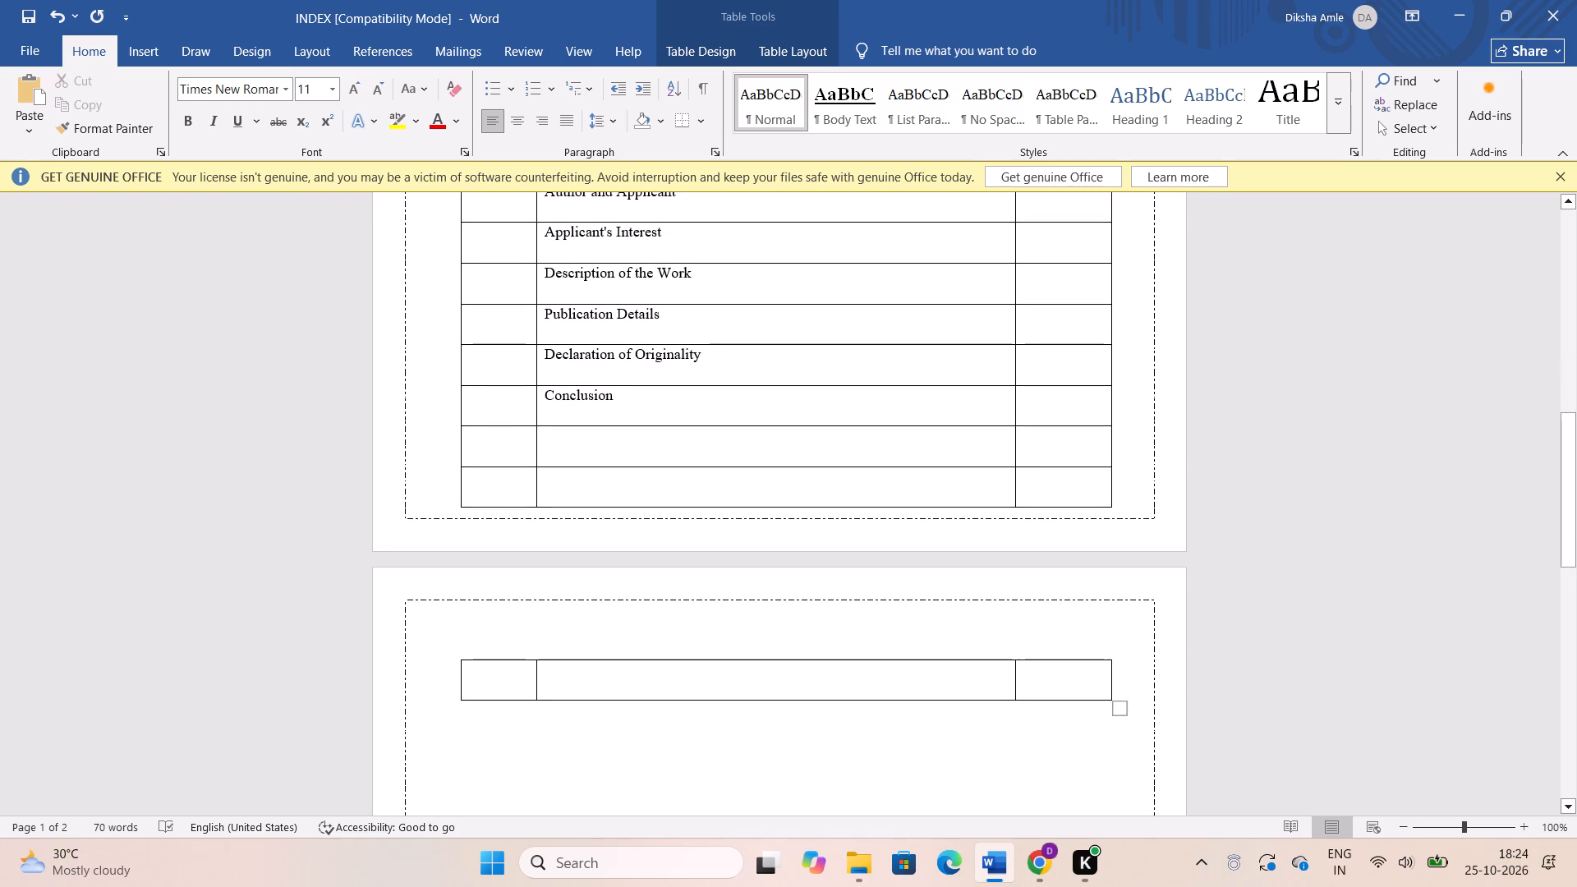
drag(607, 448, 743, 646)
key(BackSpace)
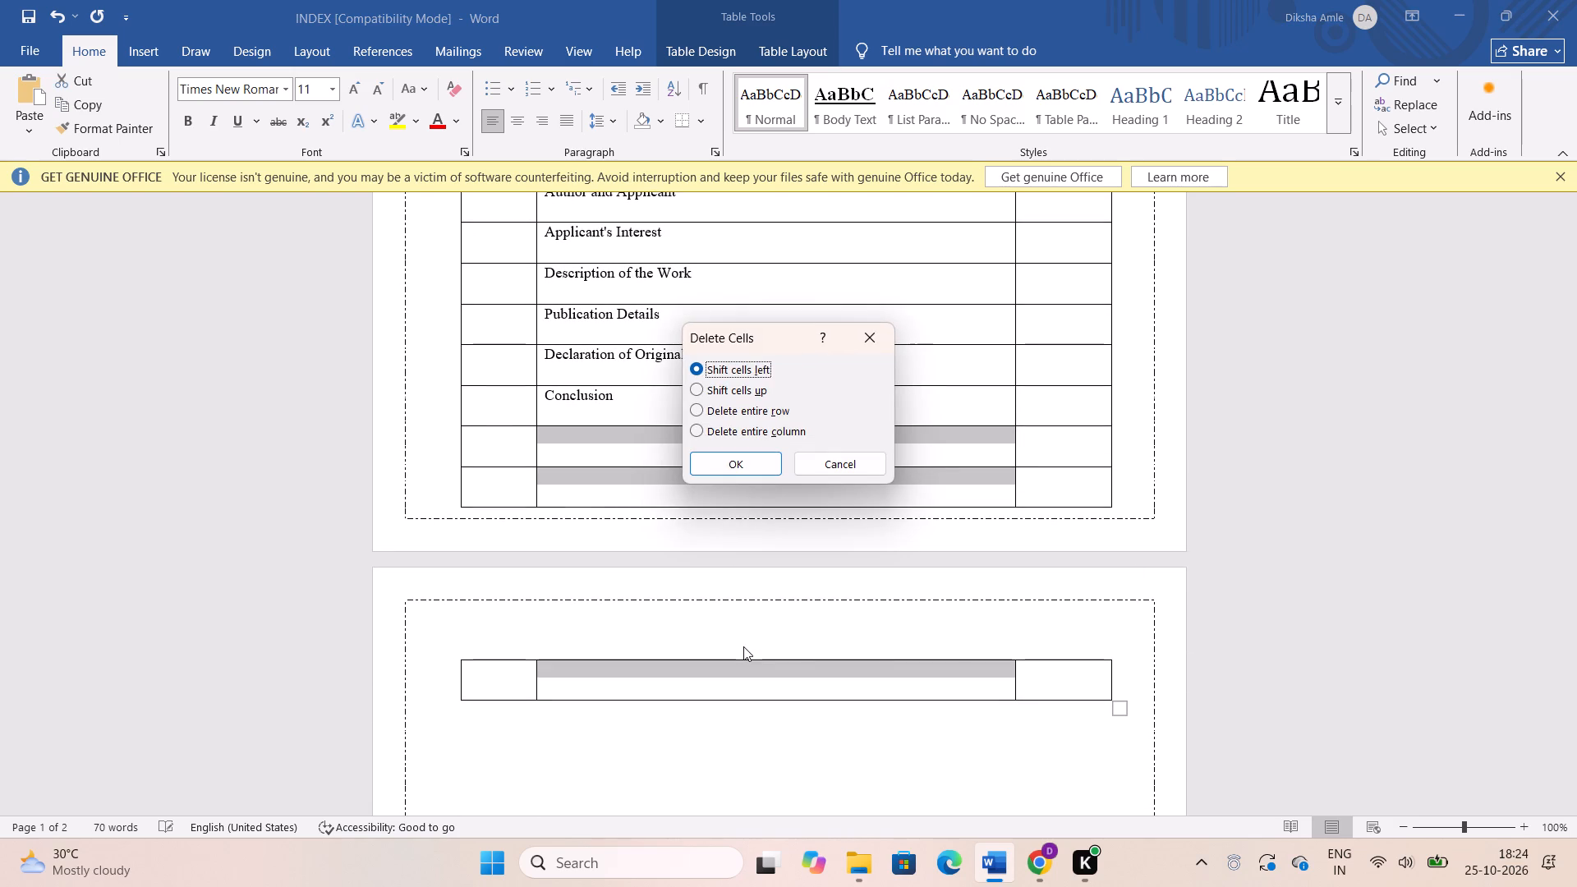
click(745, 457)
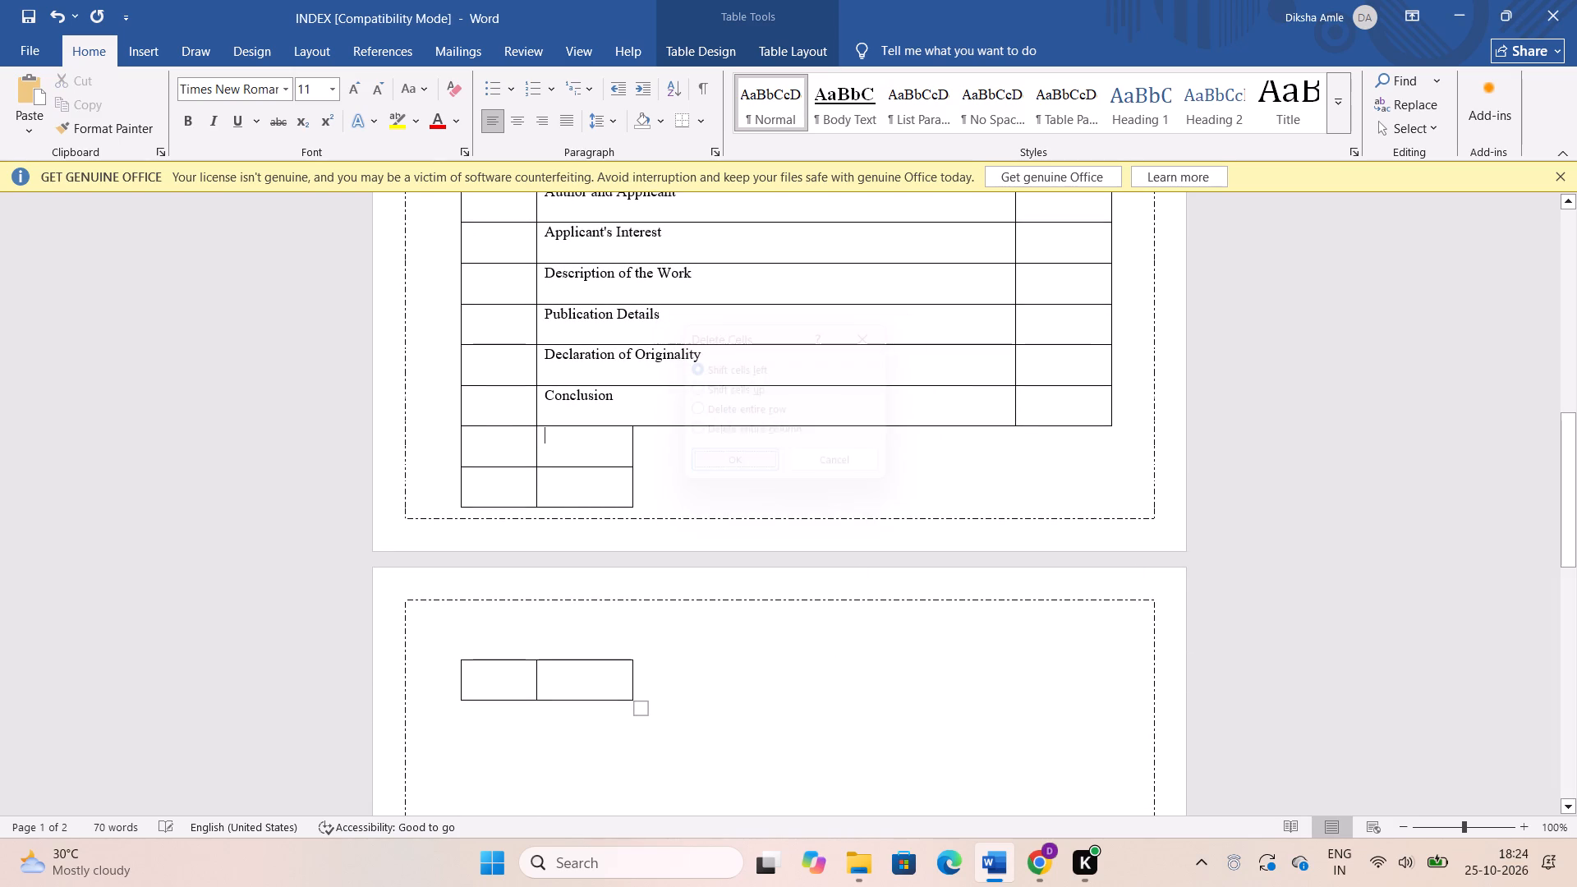
Delete the three leftover blank rows below Conclusion as entire rows.
drag(512, 451, 586, 630)
key(BackSpace)
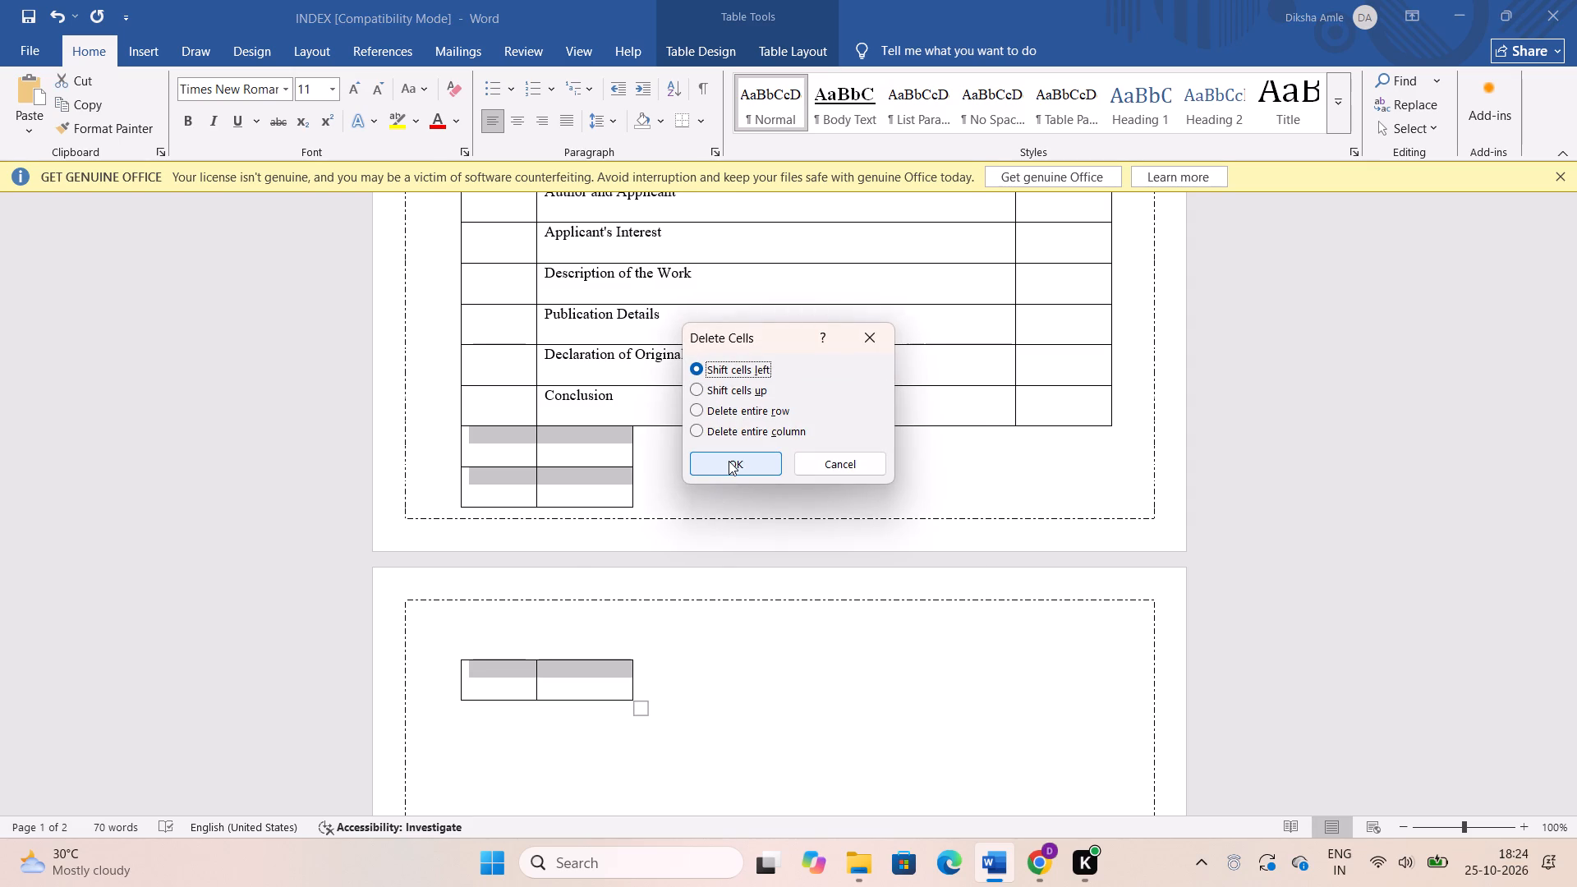
click(695, 411)
click(724, 457)
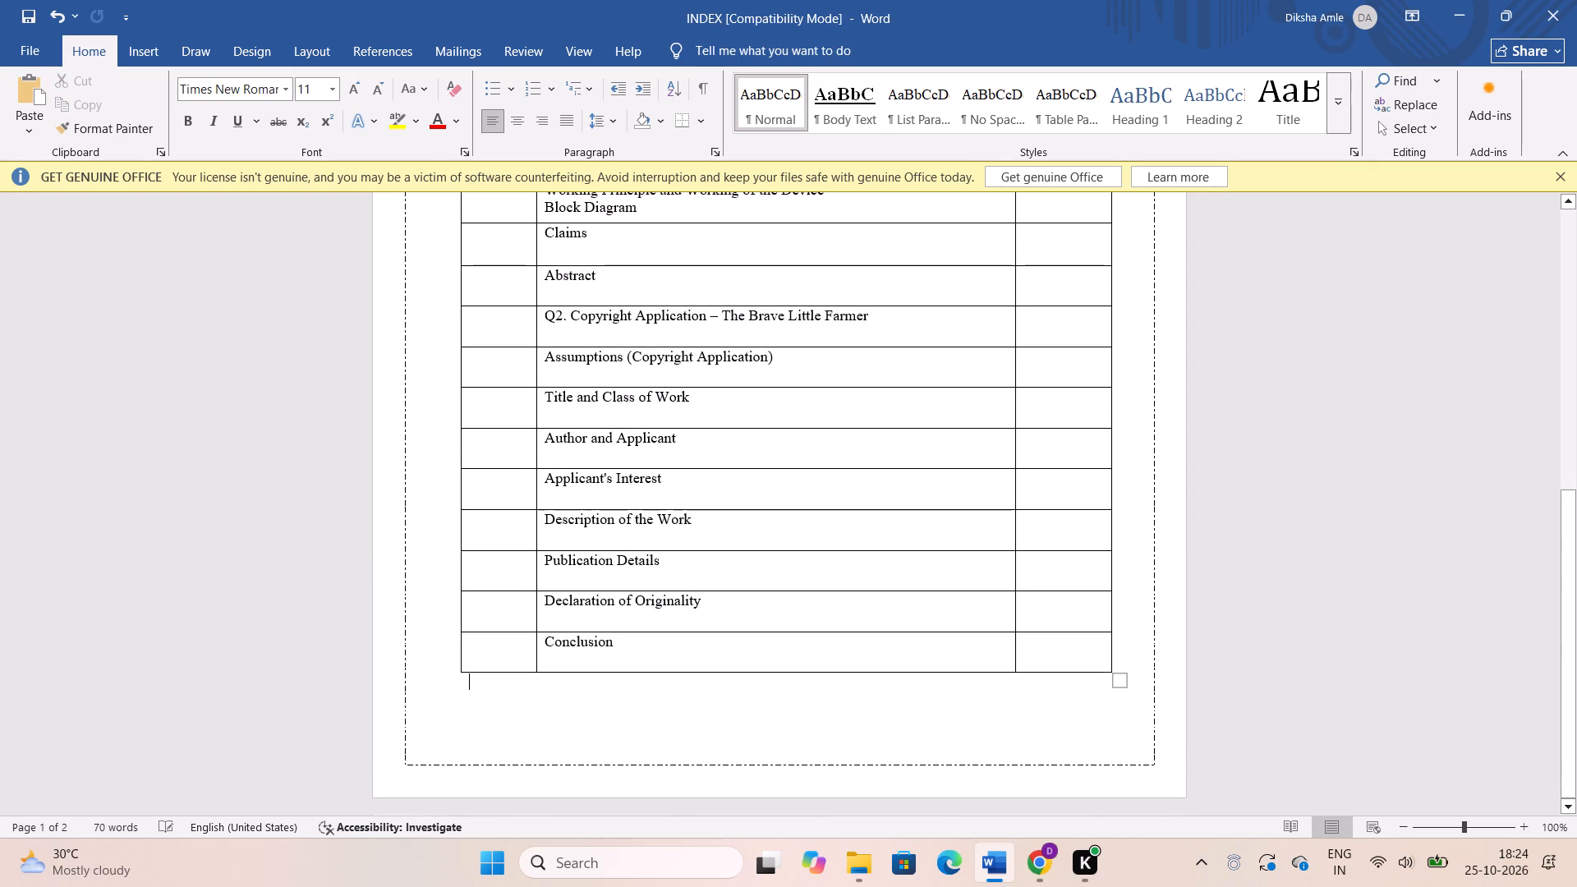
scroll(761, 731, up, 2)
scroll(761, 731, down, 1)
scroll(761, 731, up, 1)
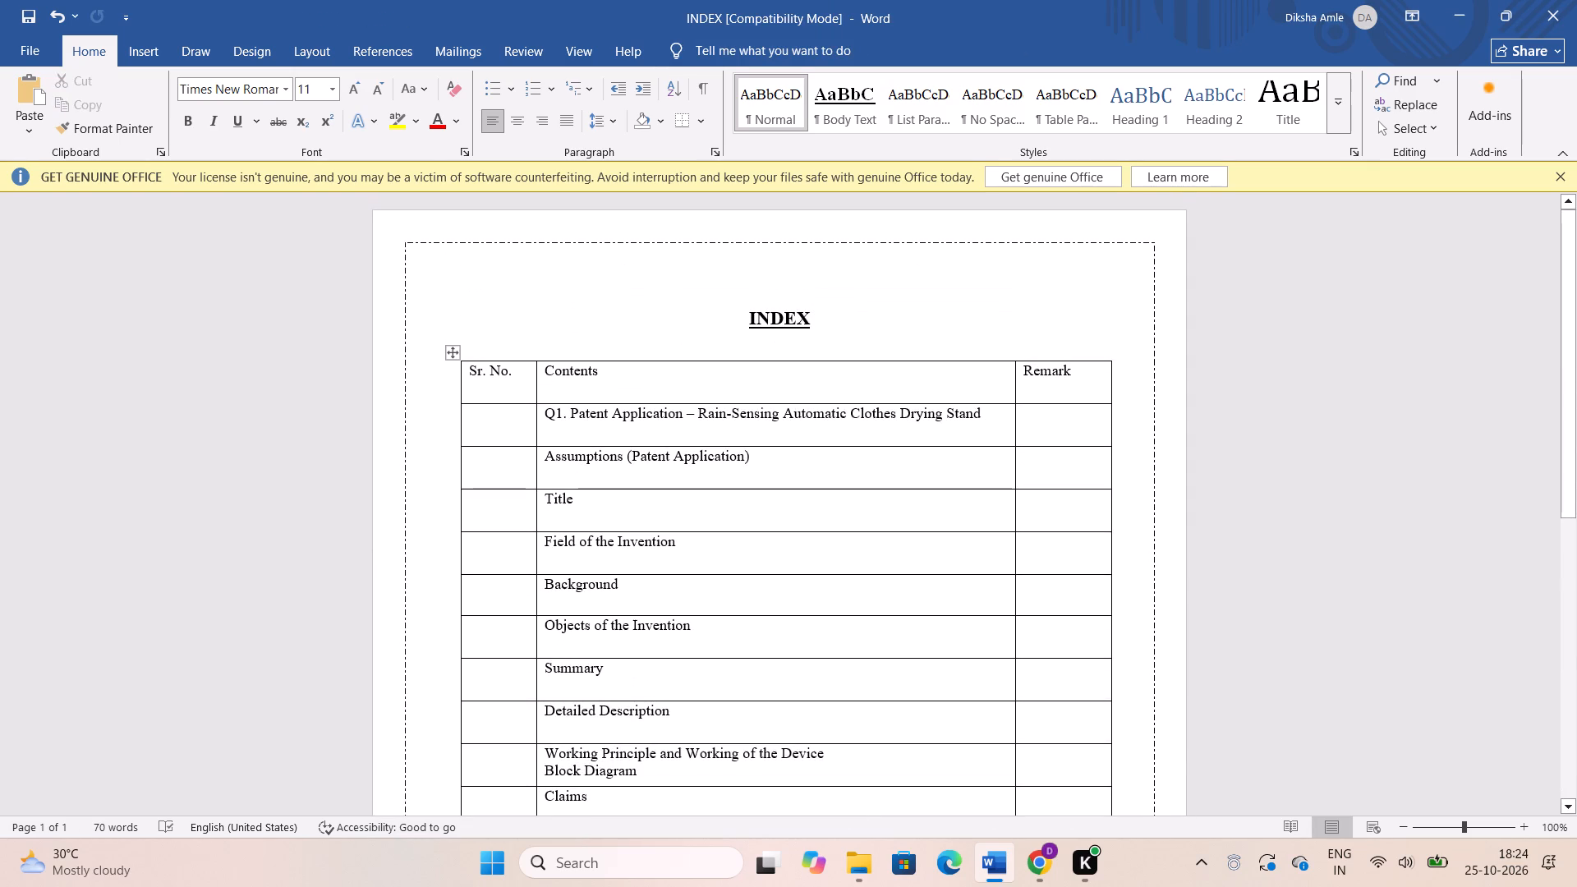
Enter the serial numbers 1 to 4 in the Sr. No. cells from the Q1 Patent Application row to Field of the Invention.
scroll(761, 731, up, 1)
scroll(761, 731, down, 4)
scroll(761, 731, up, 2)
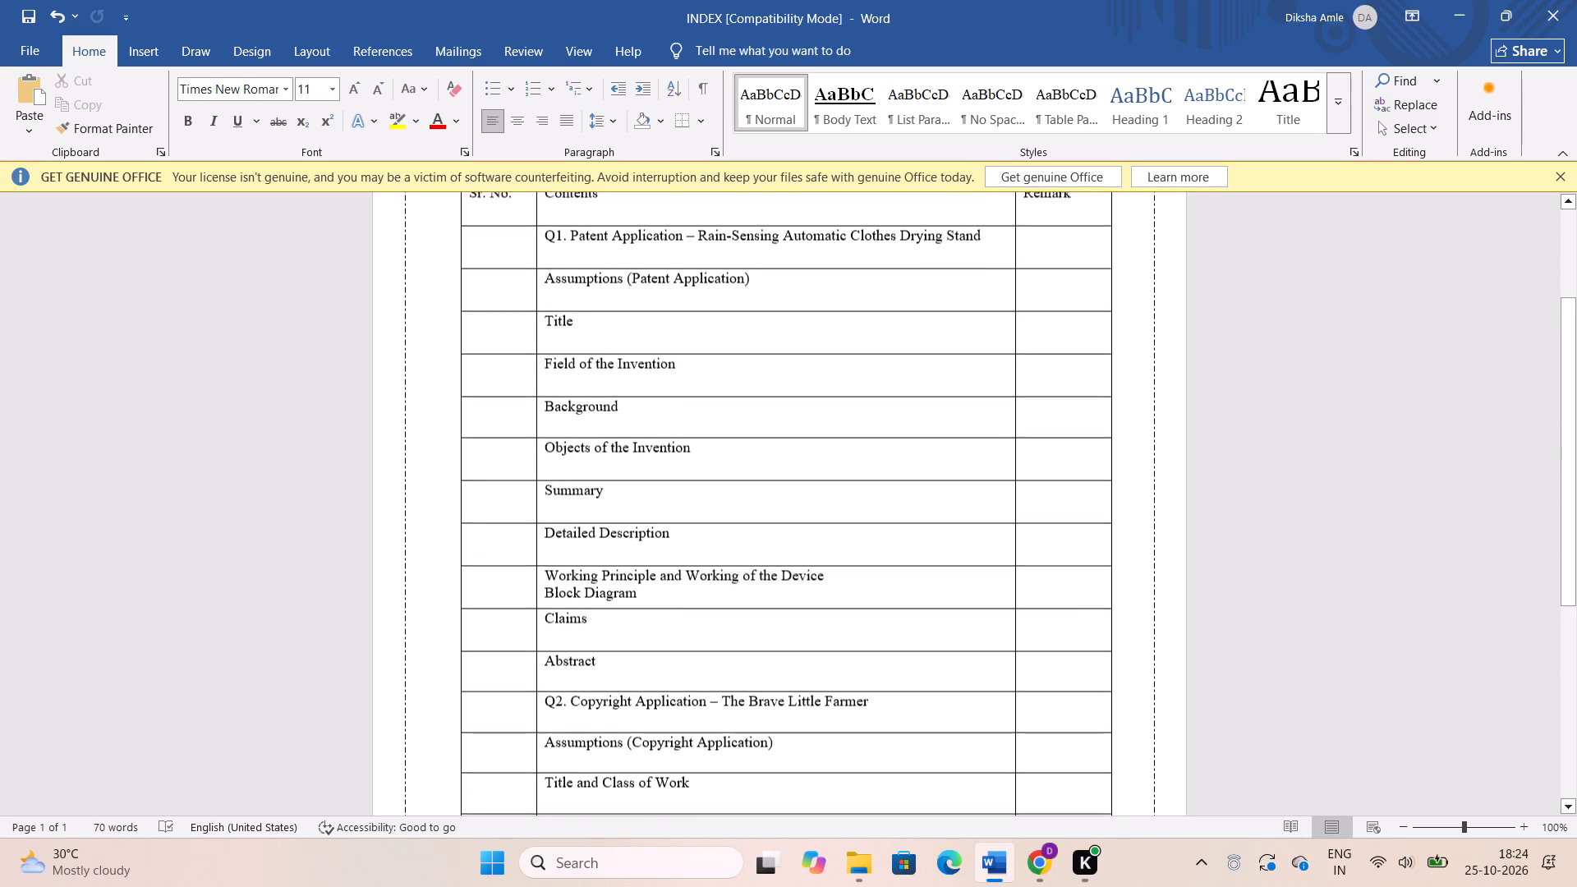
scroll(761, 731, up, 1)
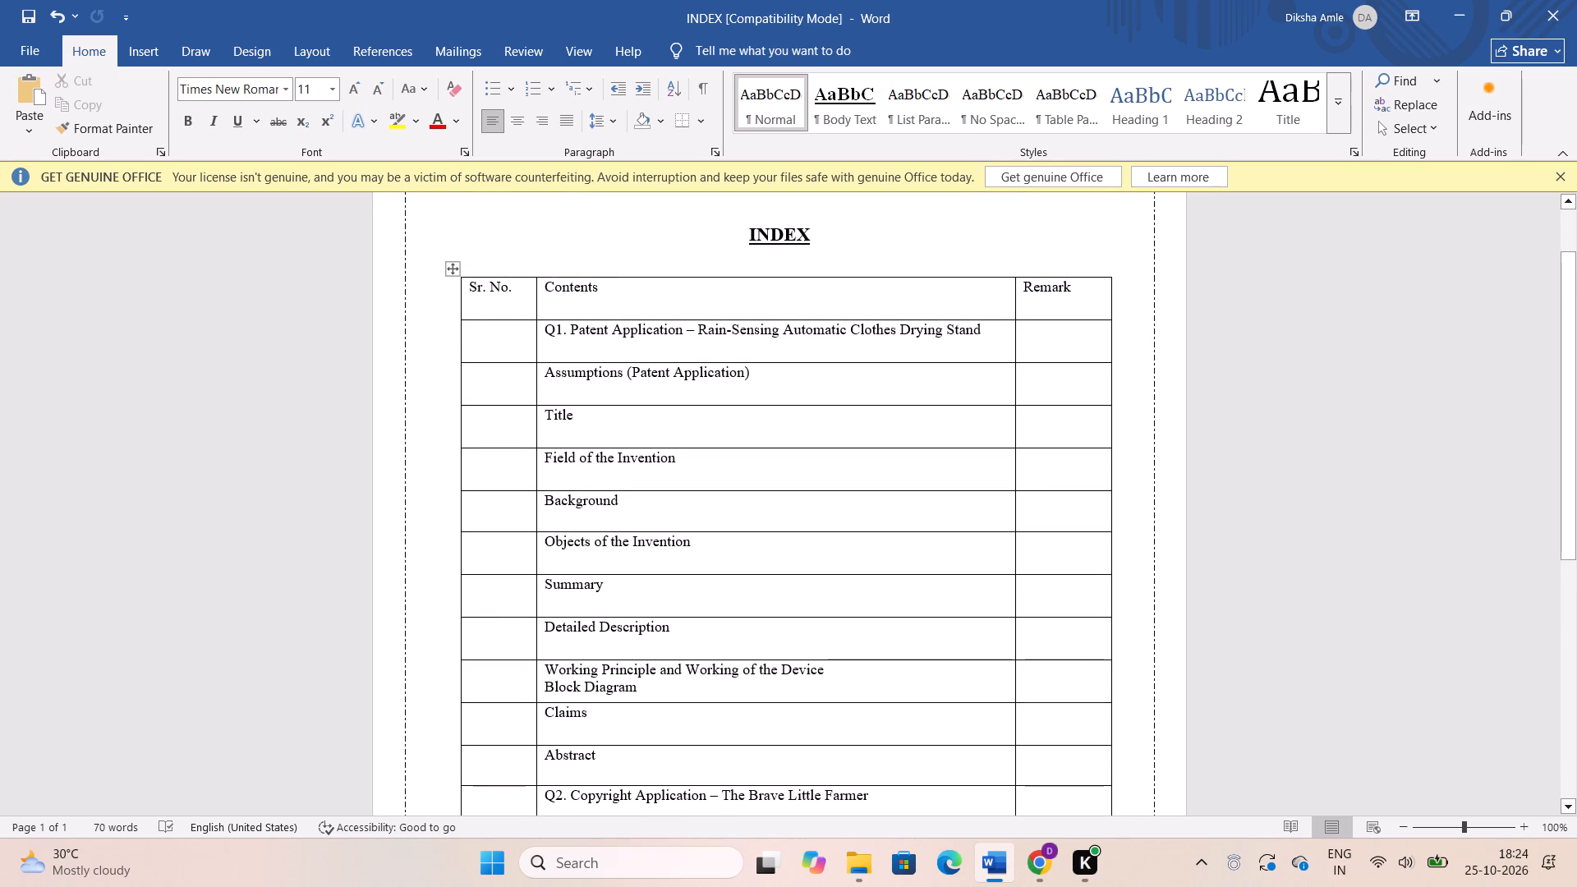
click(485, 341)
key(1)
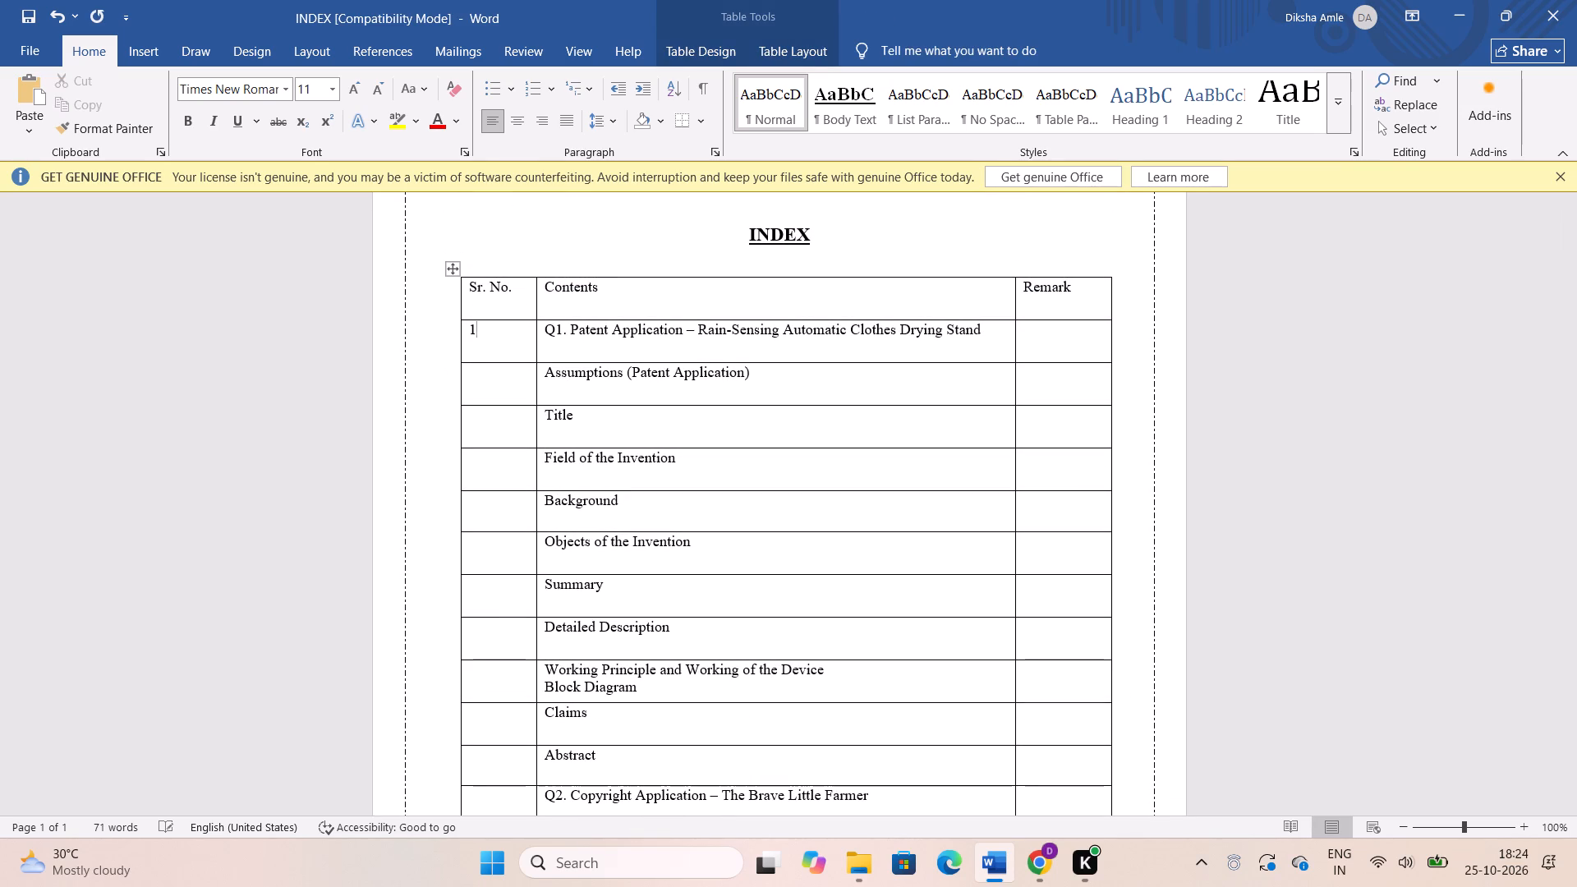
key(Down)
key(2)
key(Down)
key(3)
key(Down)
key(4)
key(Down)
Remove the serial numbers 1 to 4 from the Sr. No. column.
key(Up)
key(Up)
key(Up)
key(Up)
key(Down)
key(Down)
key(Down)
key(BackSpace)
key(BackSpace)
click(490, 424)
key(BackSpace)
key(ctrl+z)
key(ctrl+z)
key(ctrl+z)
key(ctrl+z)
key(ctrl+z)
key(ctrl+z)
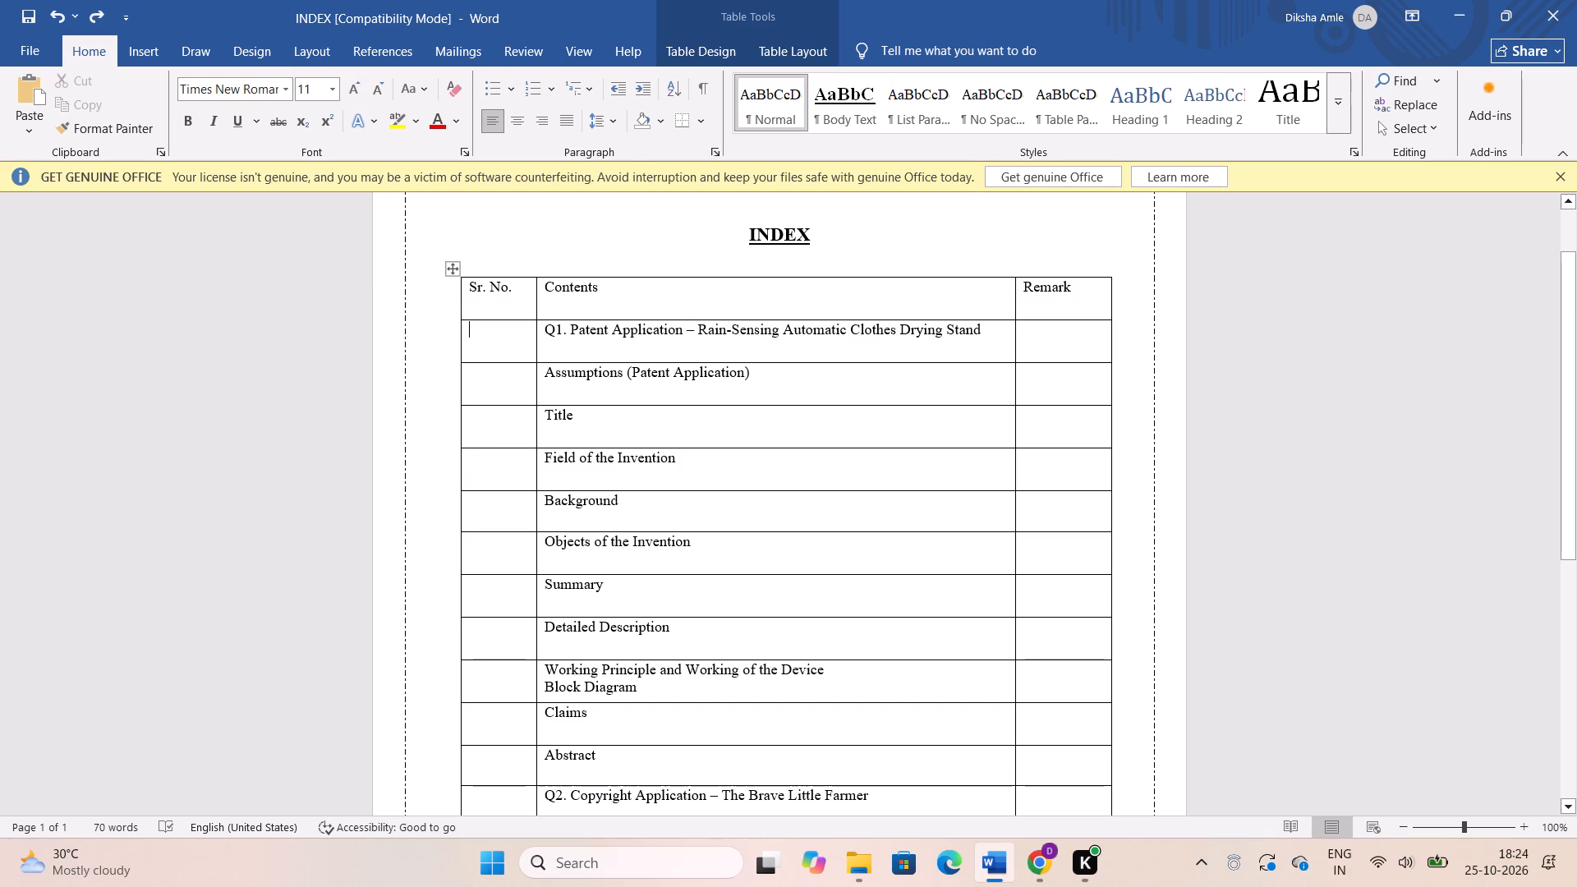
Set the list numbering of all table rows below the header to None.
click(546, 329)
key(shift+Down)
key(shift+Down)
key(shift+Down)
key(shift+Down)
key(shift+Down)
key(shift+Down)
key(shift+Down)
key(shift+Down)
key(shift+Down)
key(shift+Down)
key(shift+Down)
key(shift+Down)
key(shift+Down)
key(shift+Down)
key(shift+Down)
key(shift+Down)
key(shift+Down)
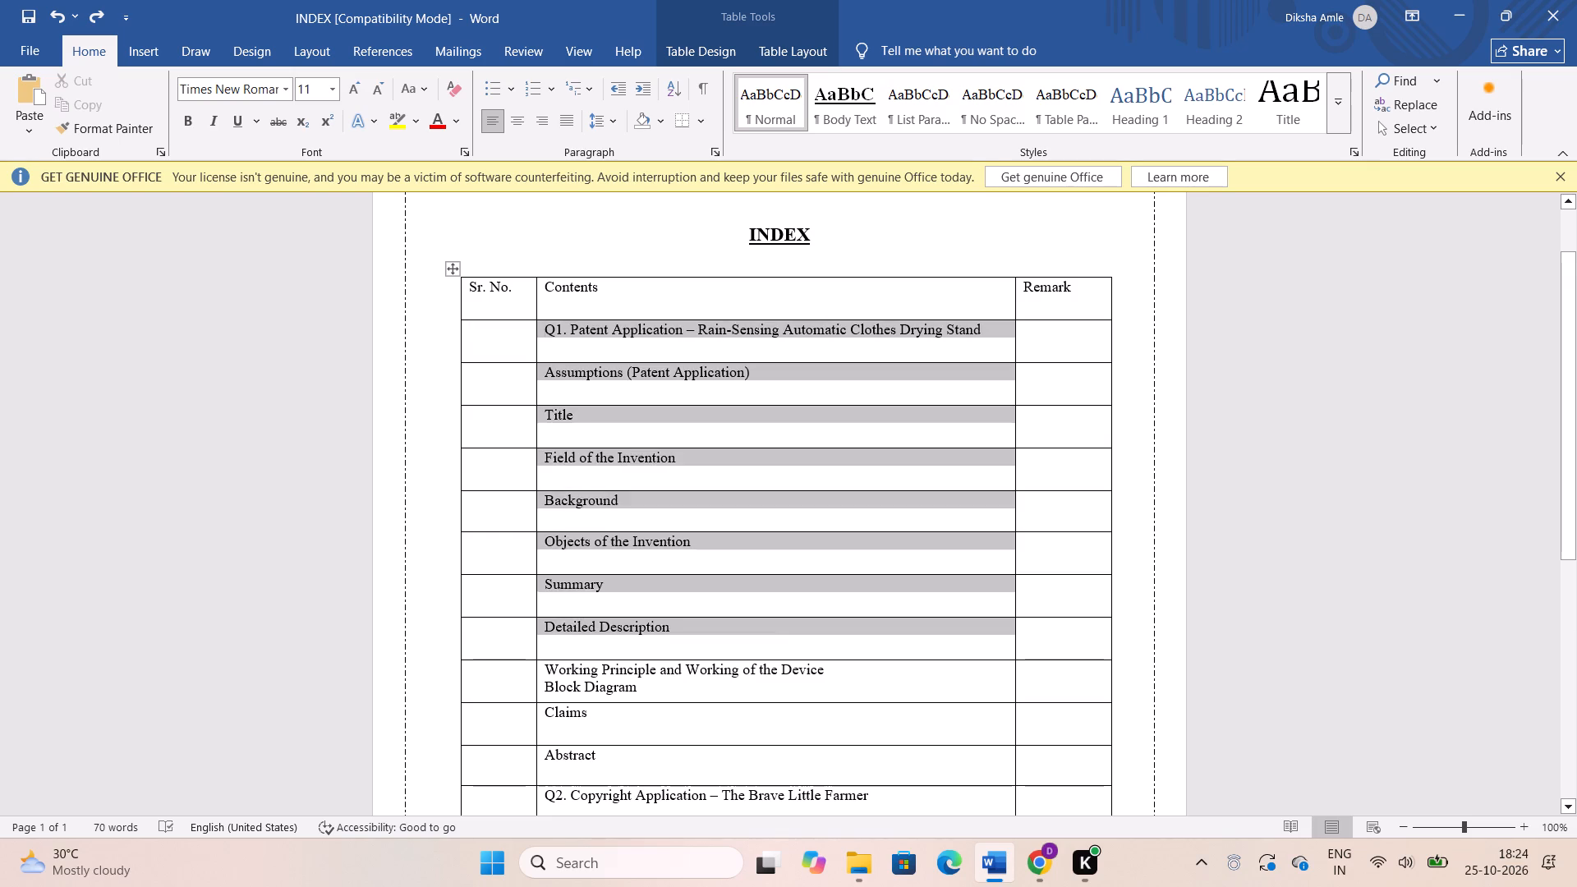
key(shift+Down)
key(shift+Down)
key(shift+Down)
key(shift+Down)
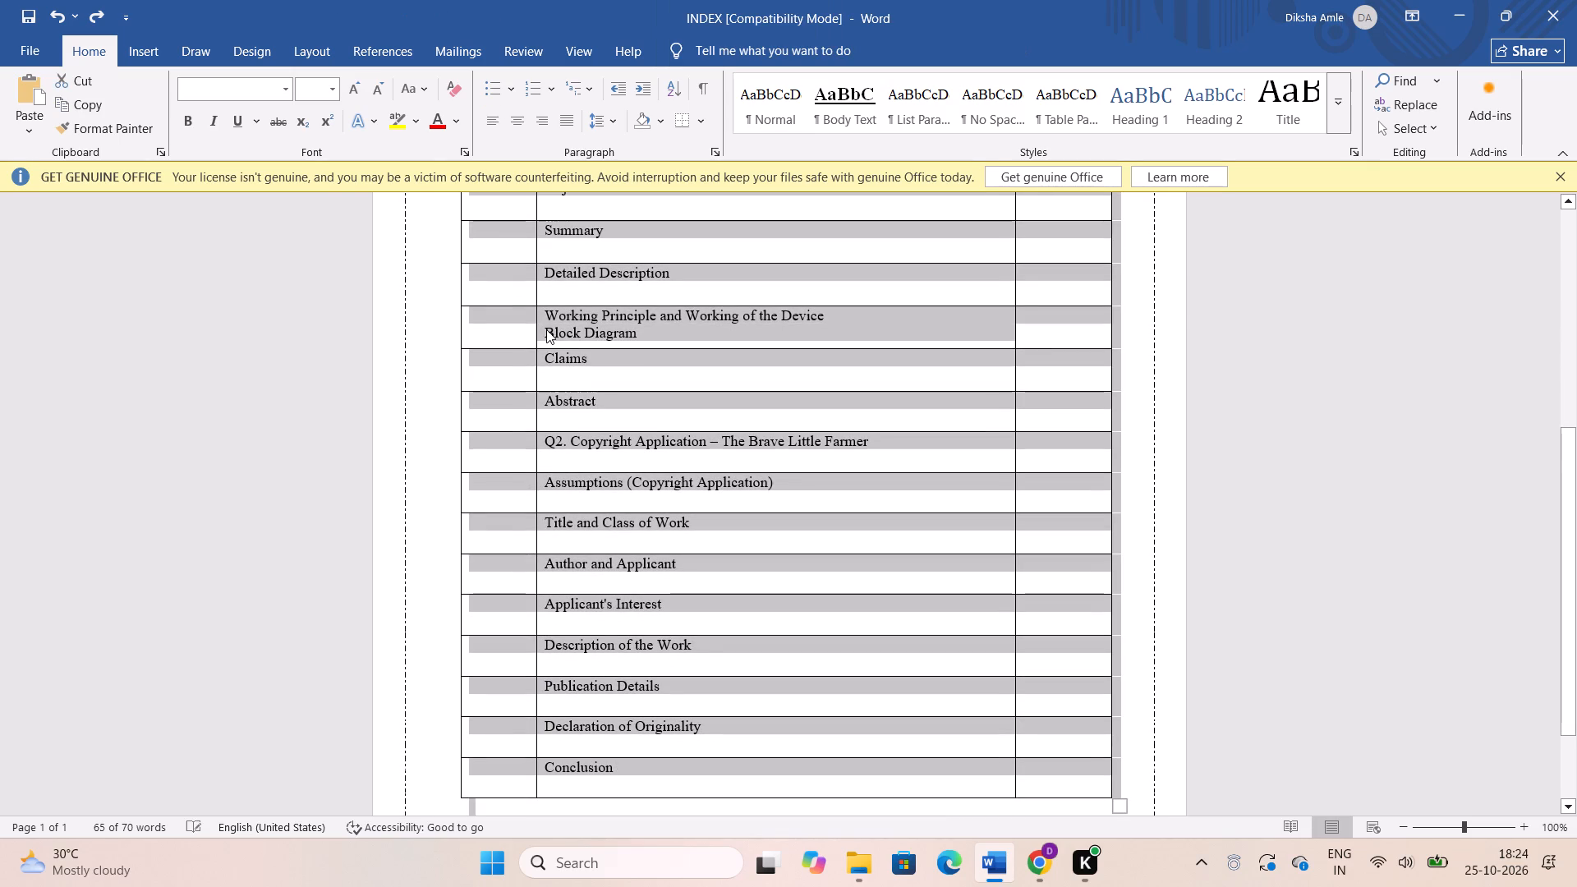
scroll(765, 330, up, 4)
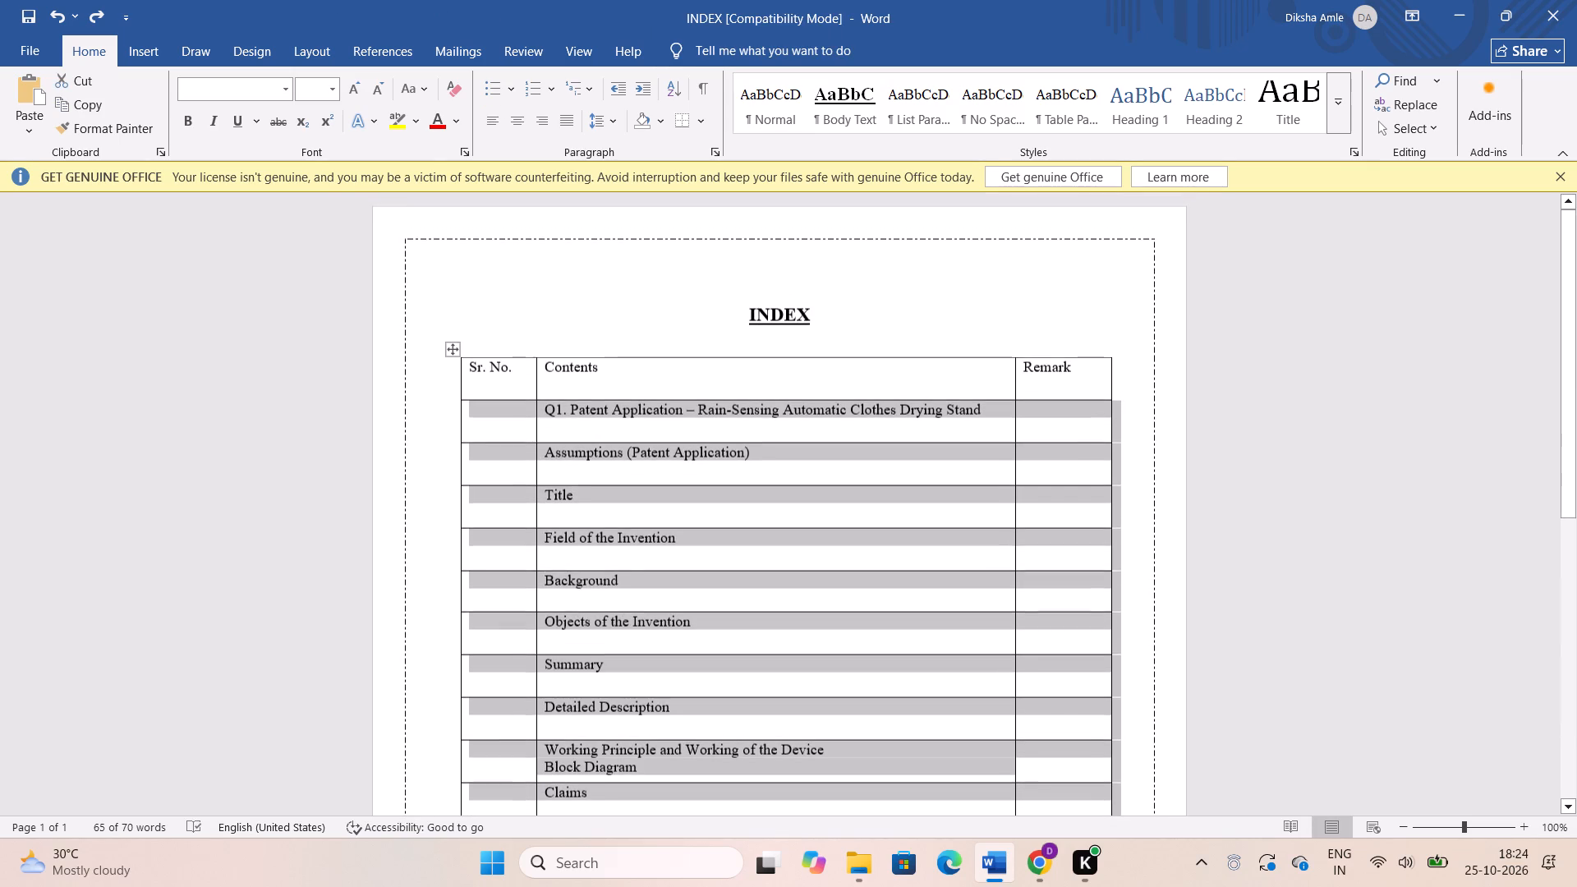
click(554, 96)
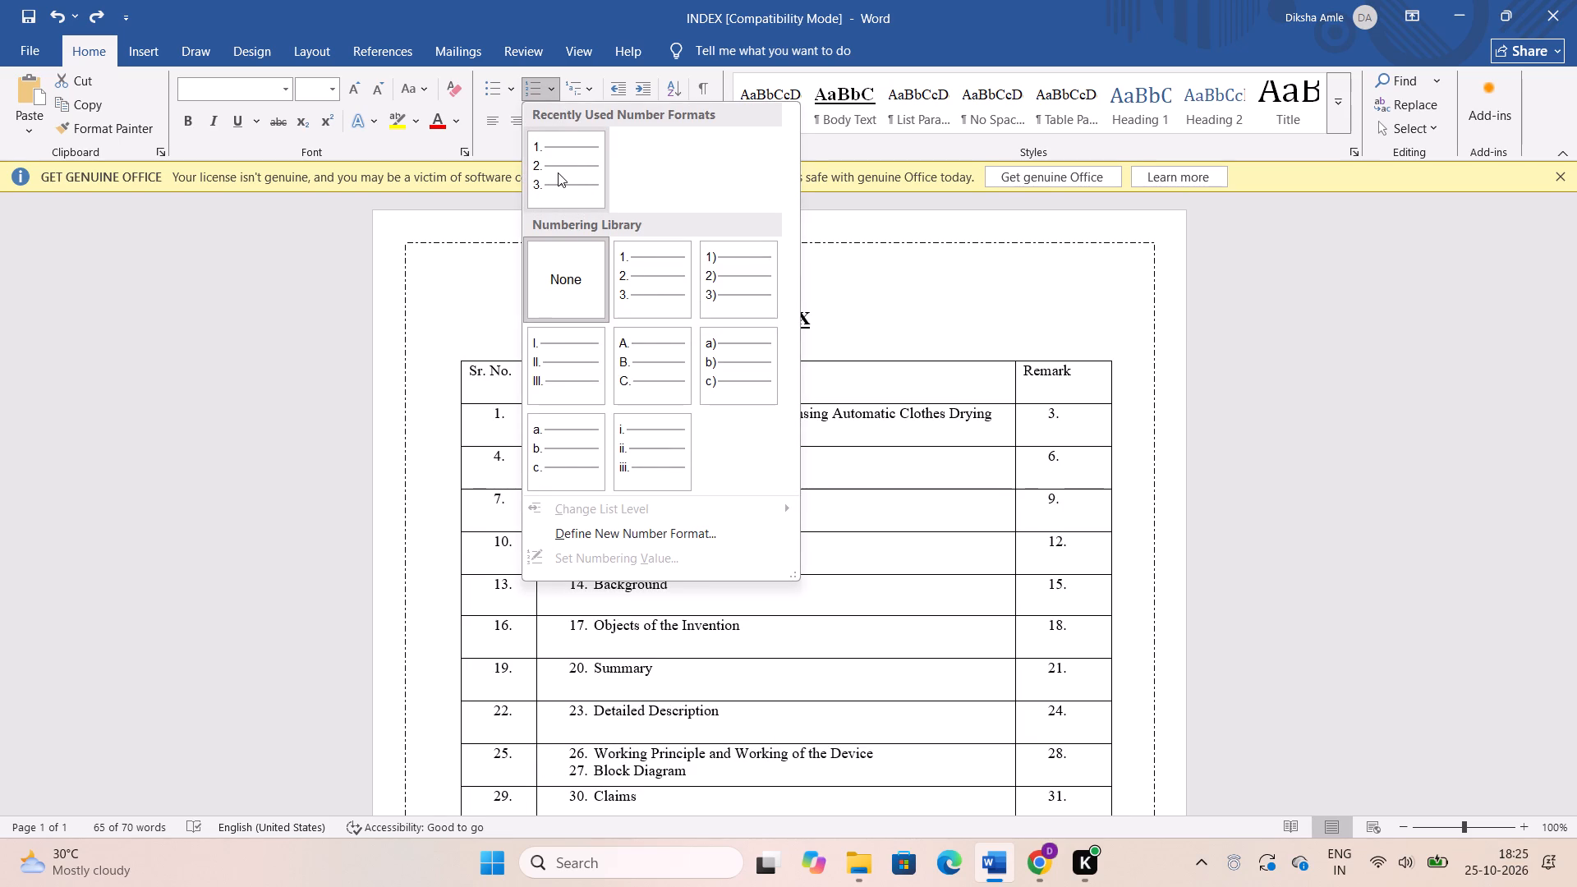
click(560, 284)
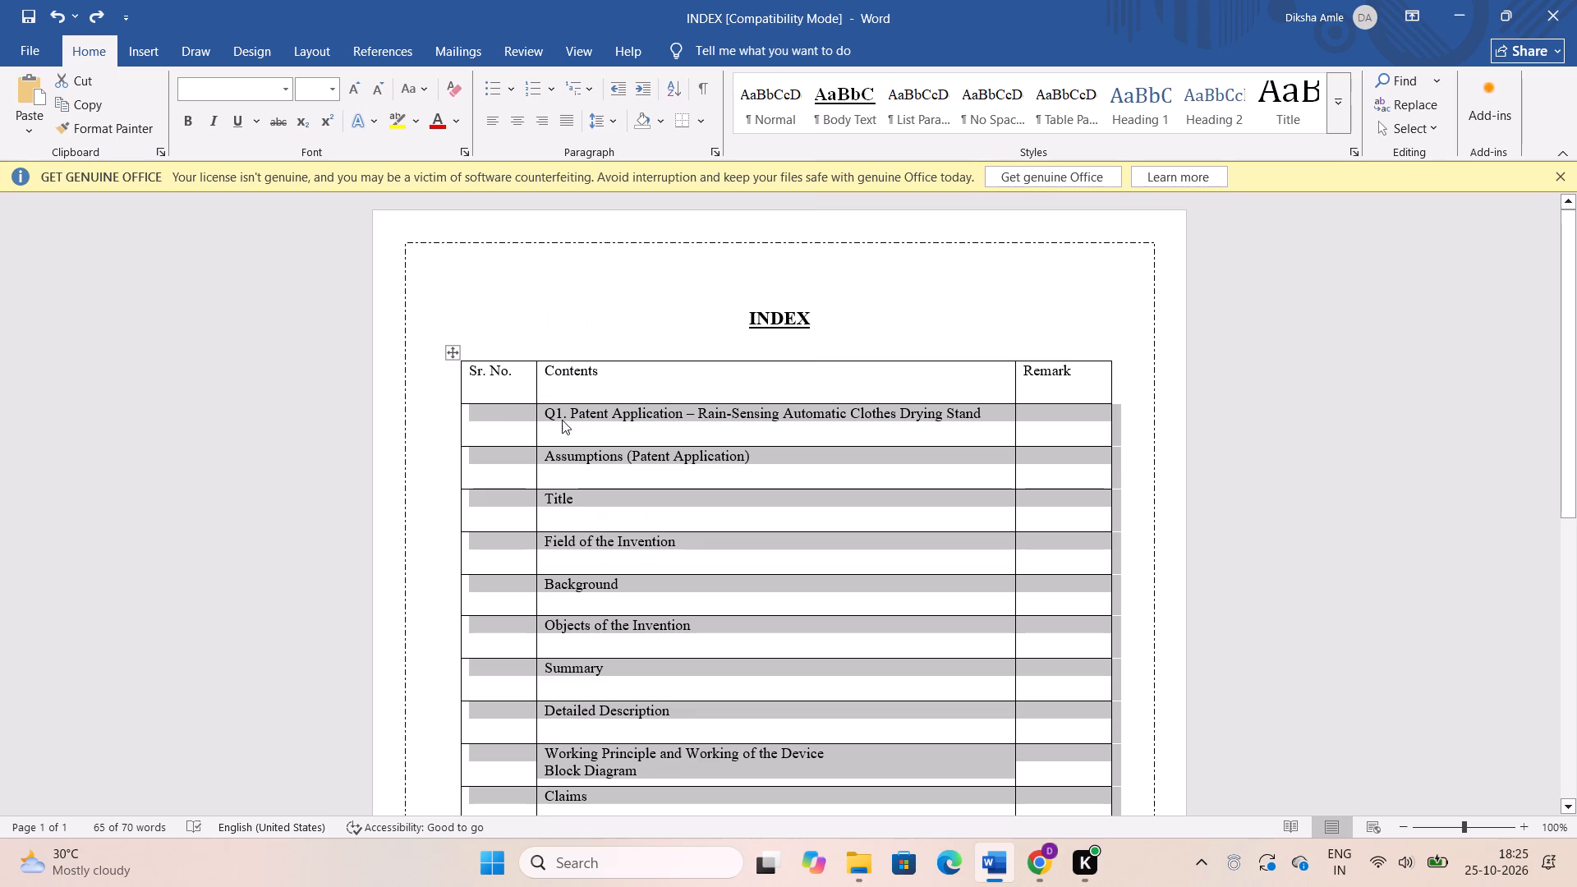
Center the text in the header row and the Q1 Patent Application row across all three columns.
click(508, 429)
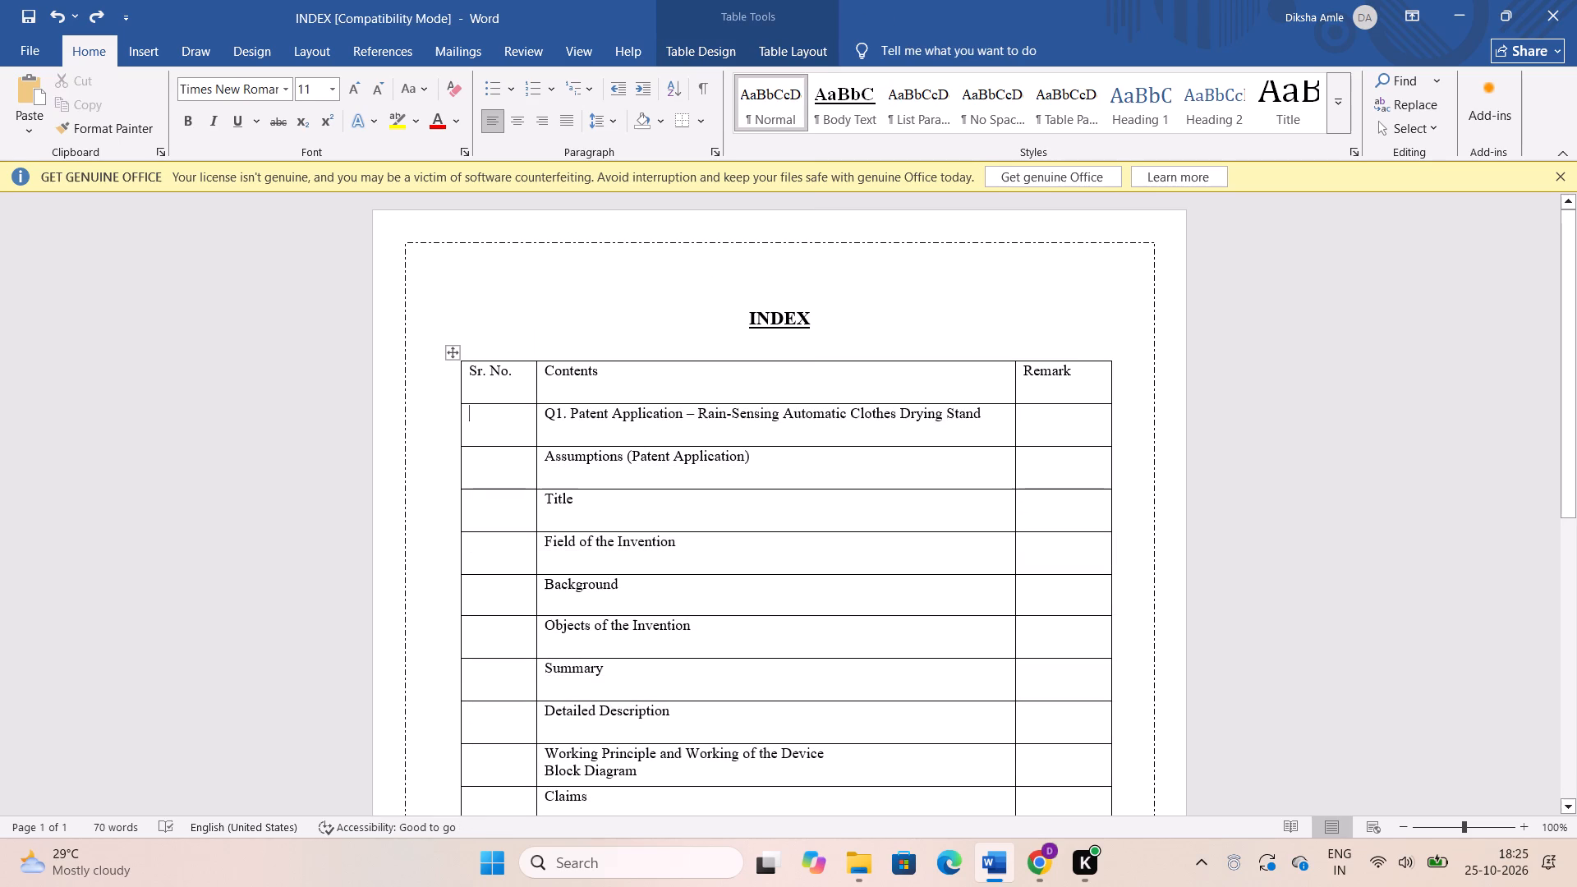
key(shift+Right)
key(shift+Right)
key(shift+Up)
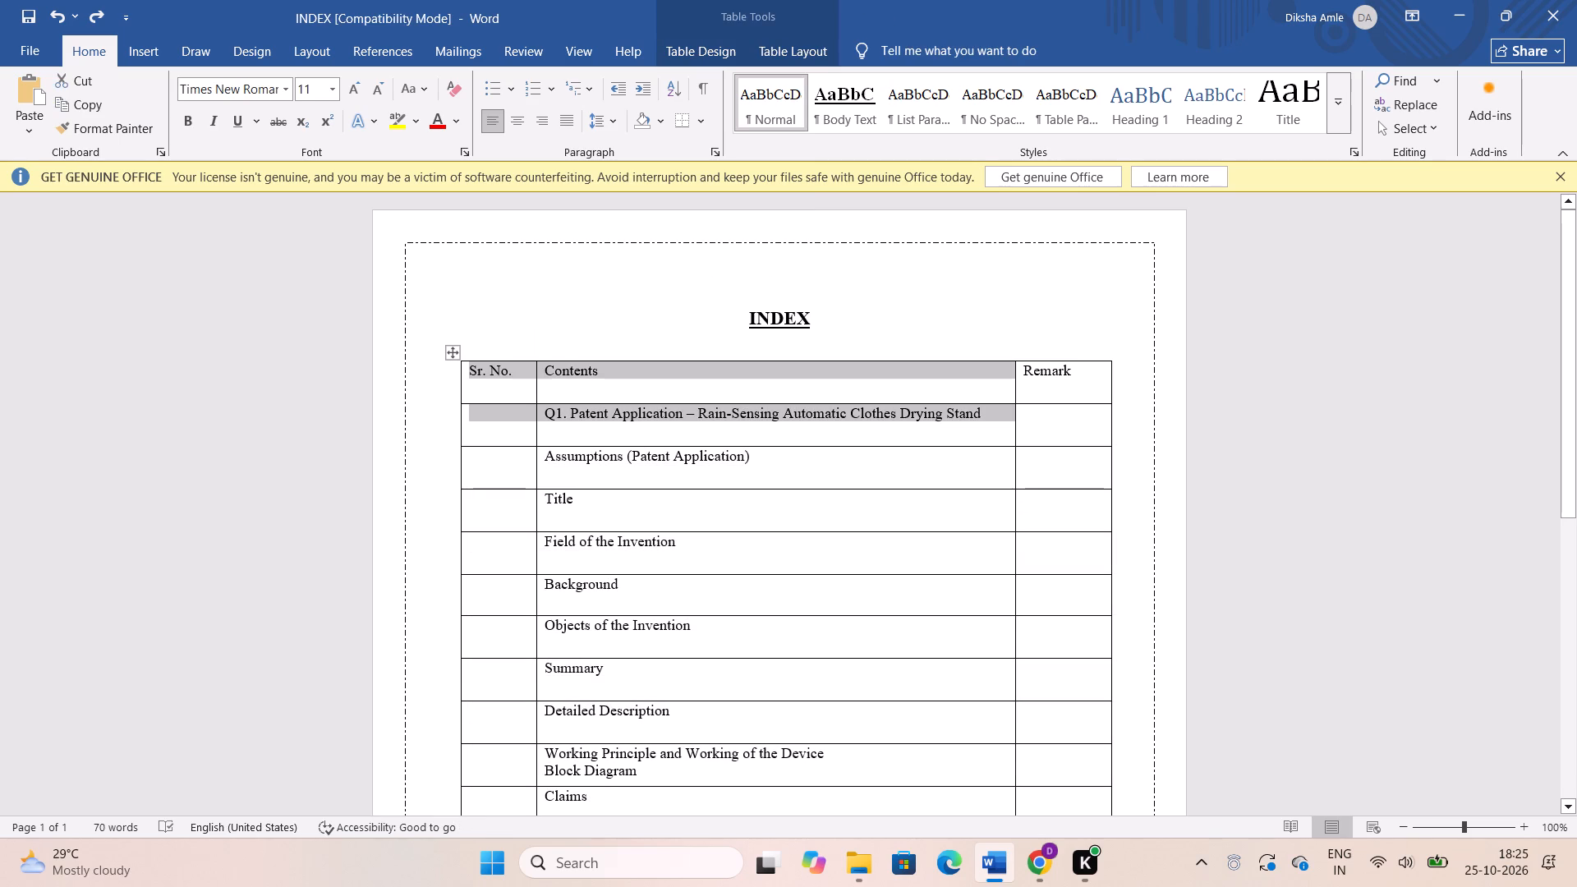
key(shift+Right)
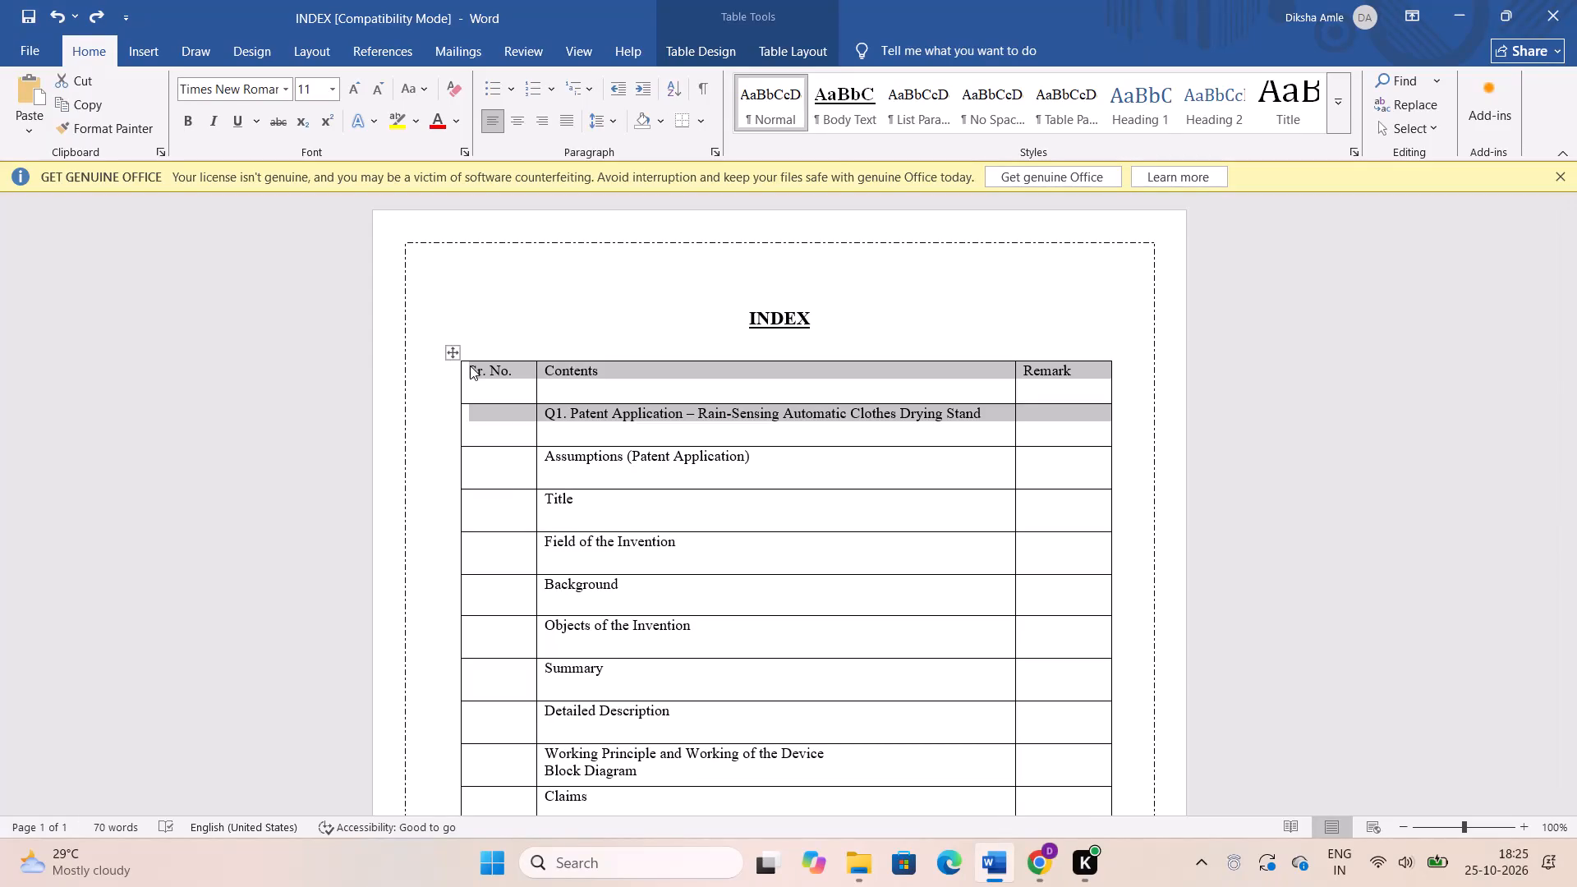
click(512, 117)
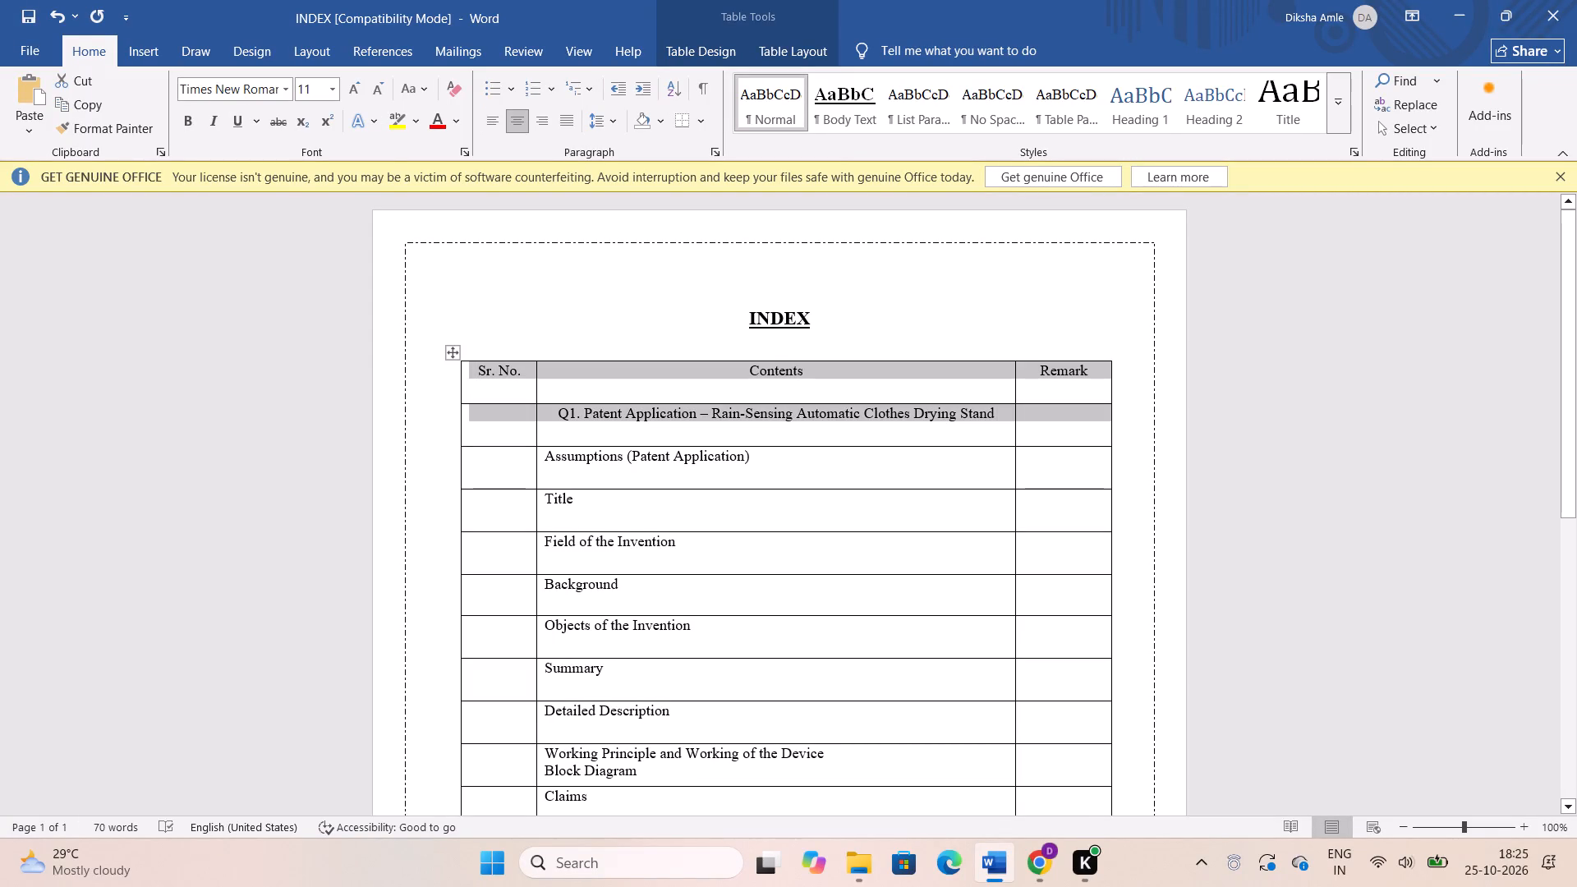
click(803, 512)
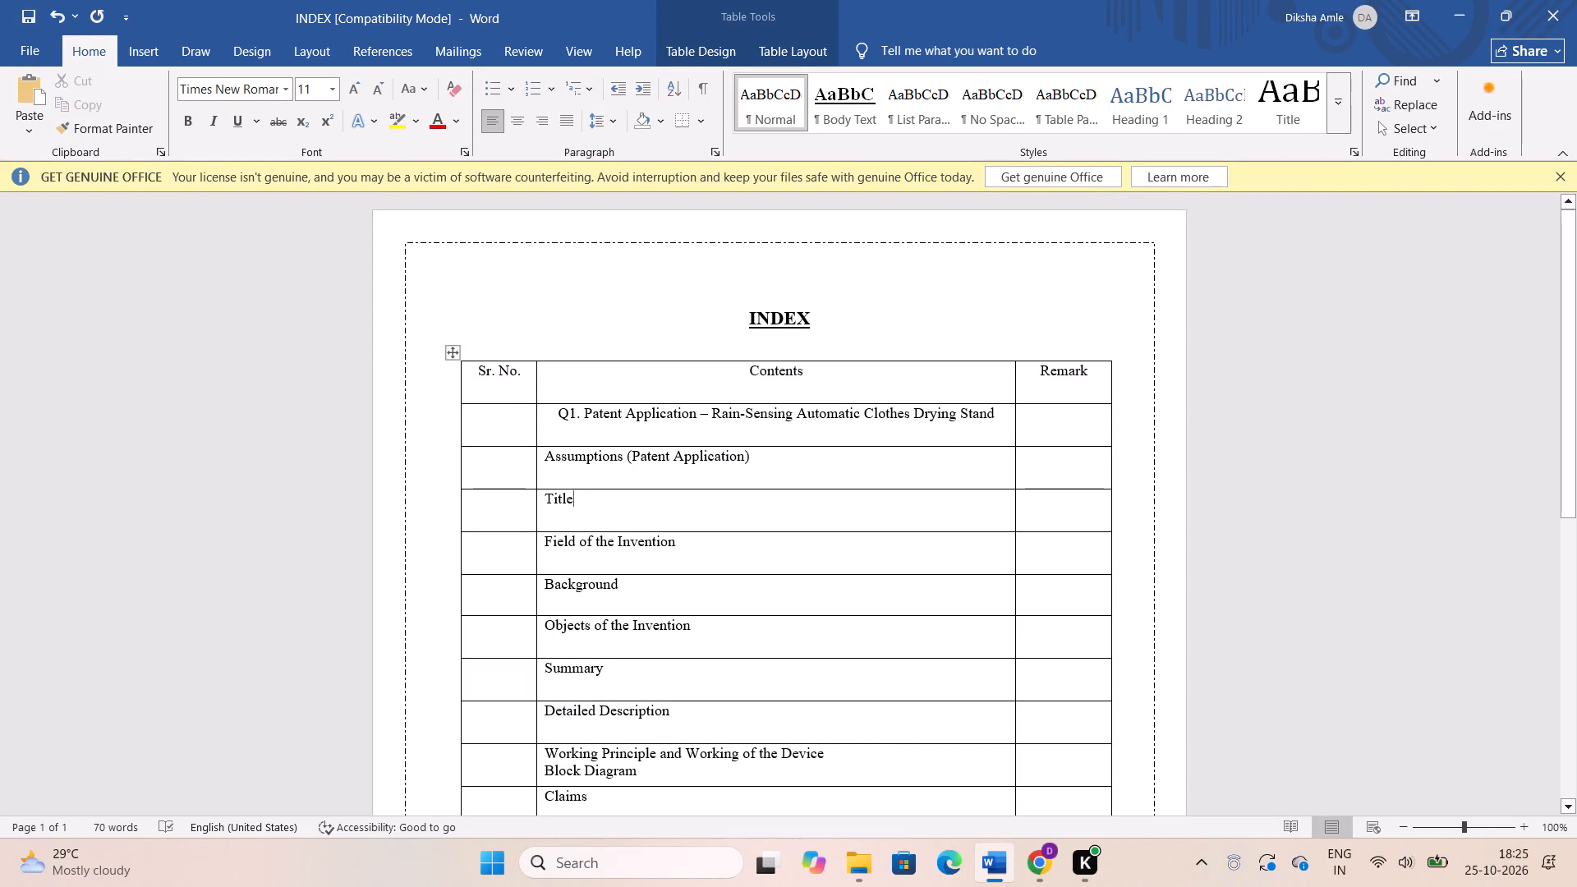
Center the text in all remaining table rows, from Assumptions (Patent Application) to Conclusion.
click(545, 455)
key(shift+Down)
key(shift+Down)
key(shift+Down)
key(shift+Down)
key(shift+Down)
key(shift+Down)
key(shift+Down)
key(shift+Down)
key(shift+Down)
key(shift+Down)
key(shift+Down)
key(shift+Down)
key(shift+Down)
key(shift+Down)
key(shift+Down)
key(shift+Down)
key(shift+Down)
key(shift+Down)
key(shift+Down)
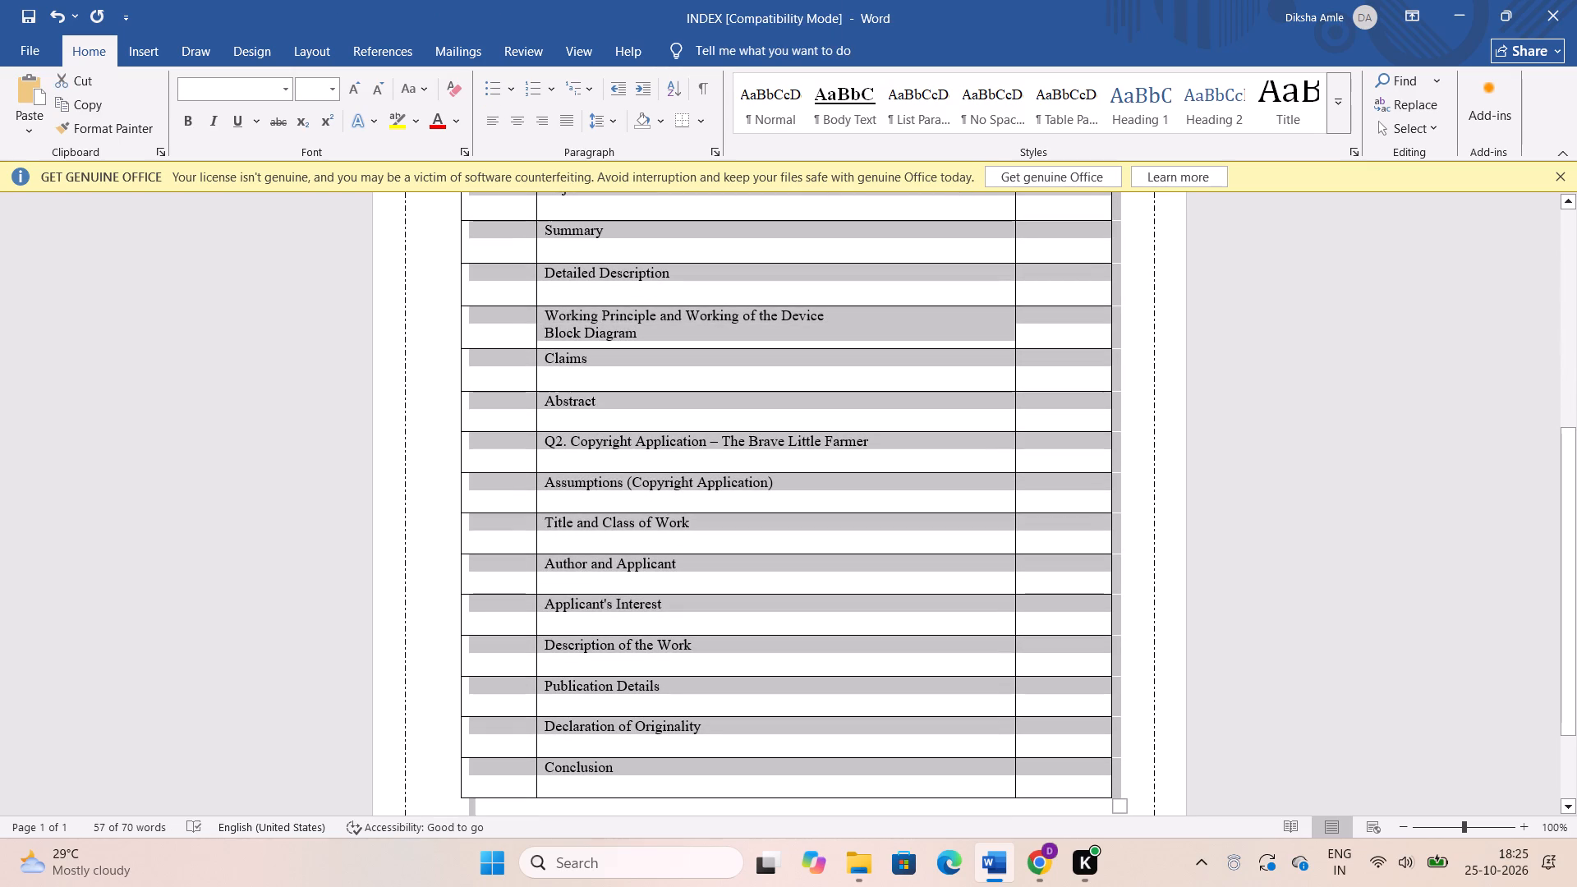
click(509, 122)
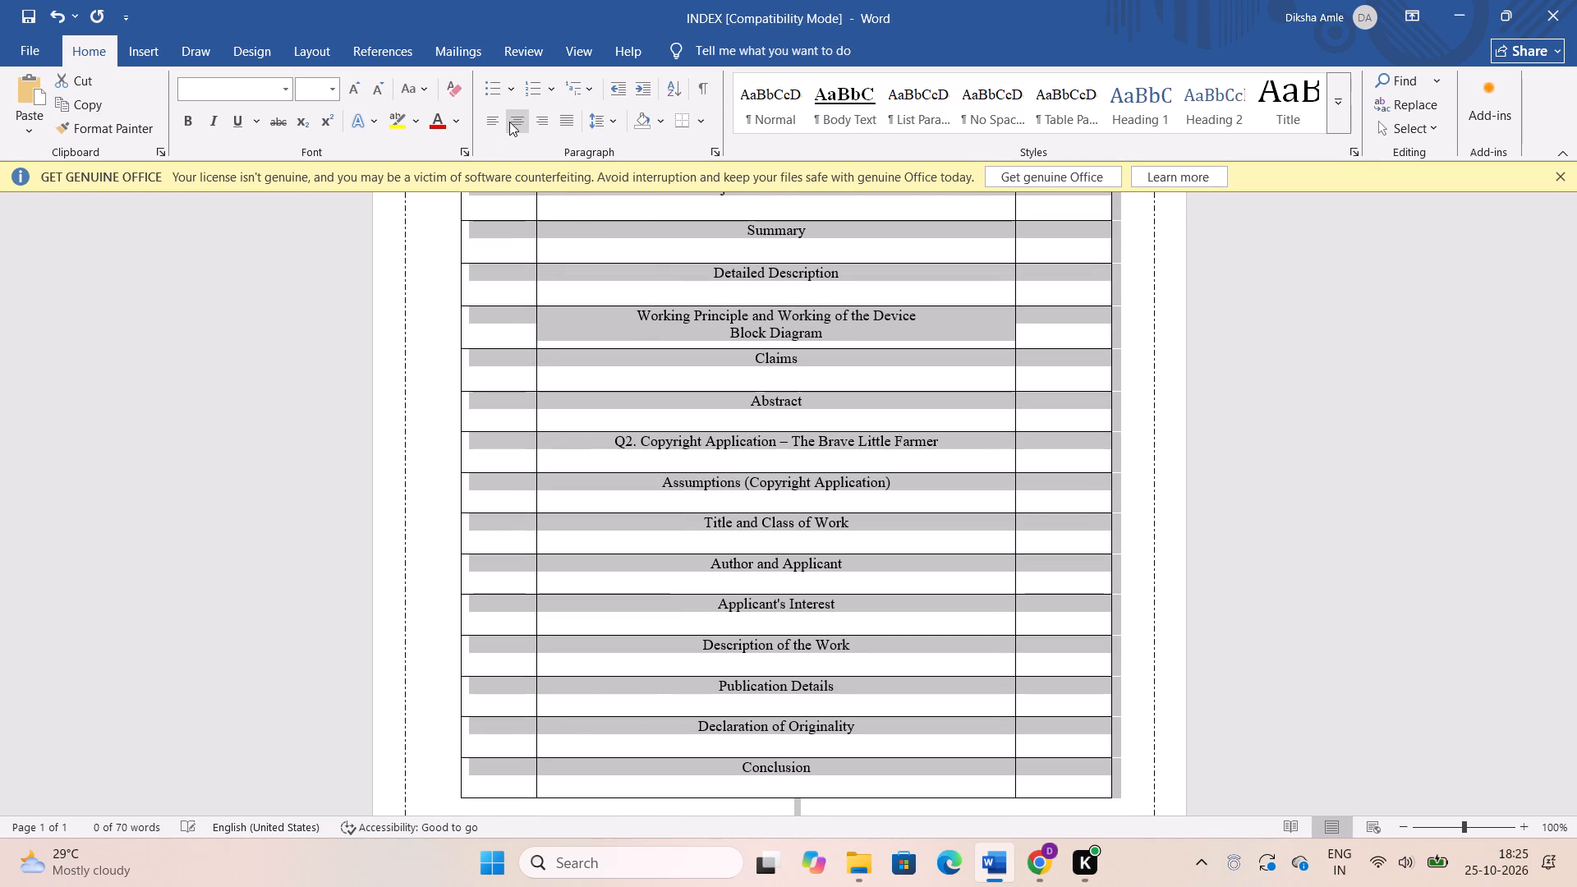
click(591, 482)
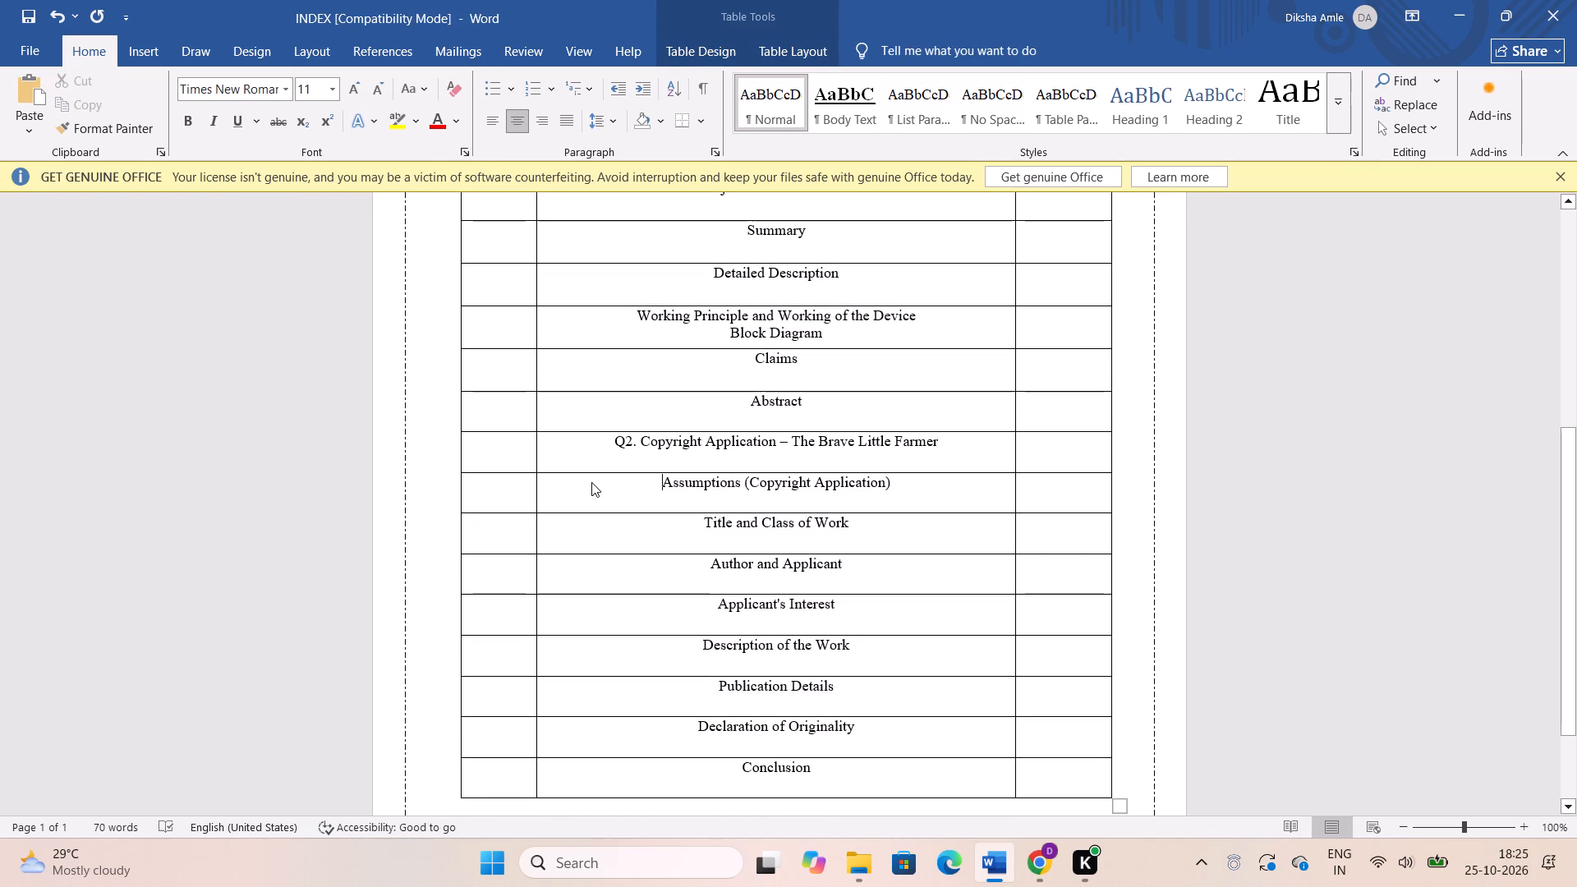
Enter the serial numbers 1 to 11 in the Sr. No. cells from the Q1 Patent Application row to Abstract.
scroll(591, 482, up, 3)
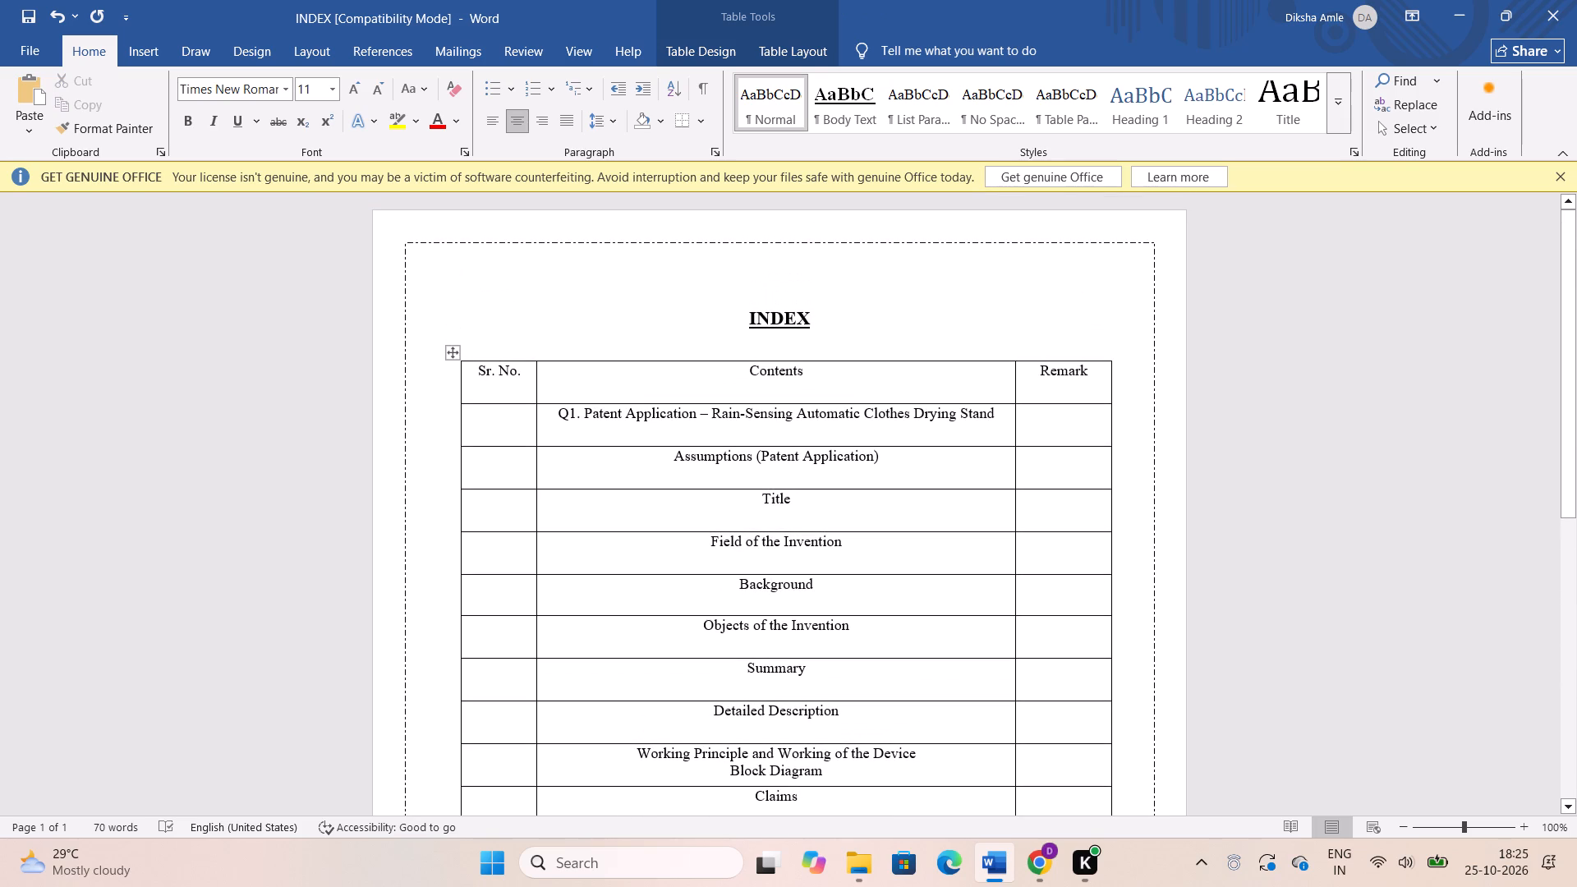
click(489, 421)
key(1)
key(Down)
key(2)
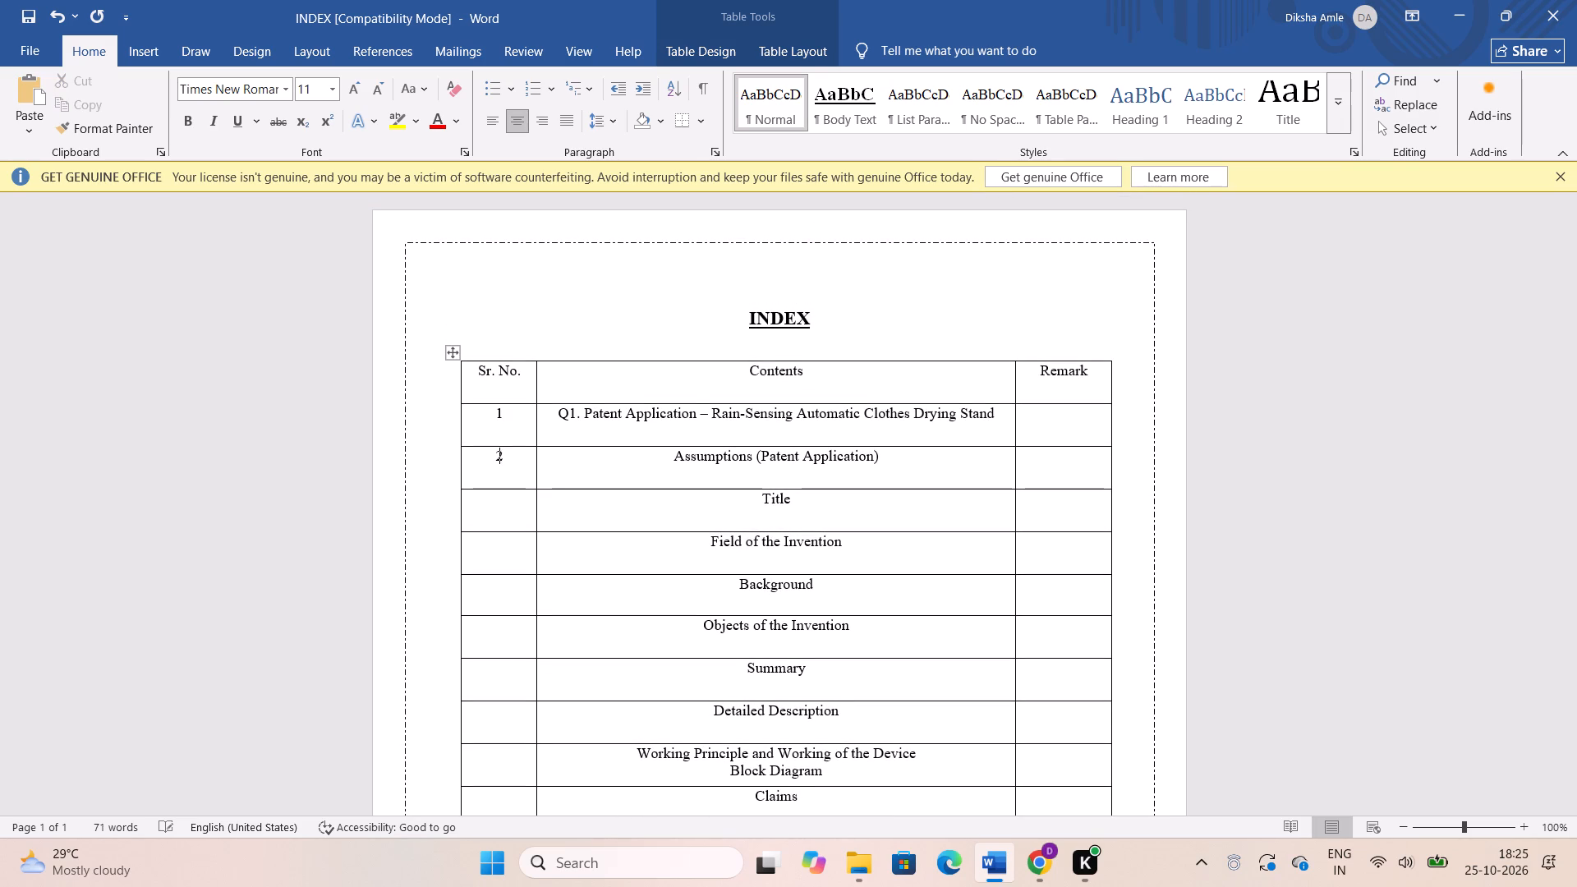
key(Down)
key(3)
key(Down)
key(4)
key(Down)
key(5)
key(Down)
key(6)
key(Down)
key(7)
key(Down)
key(8)
key(Down)
key(9)
key(Down)
text(10)
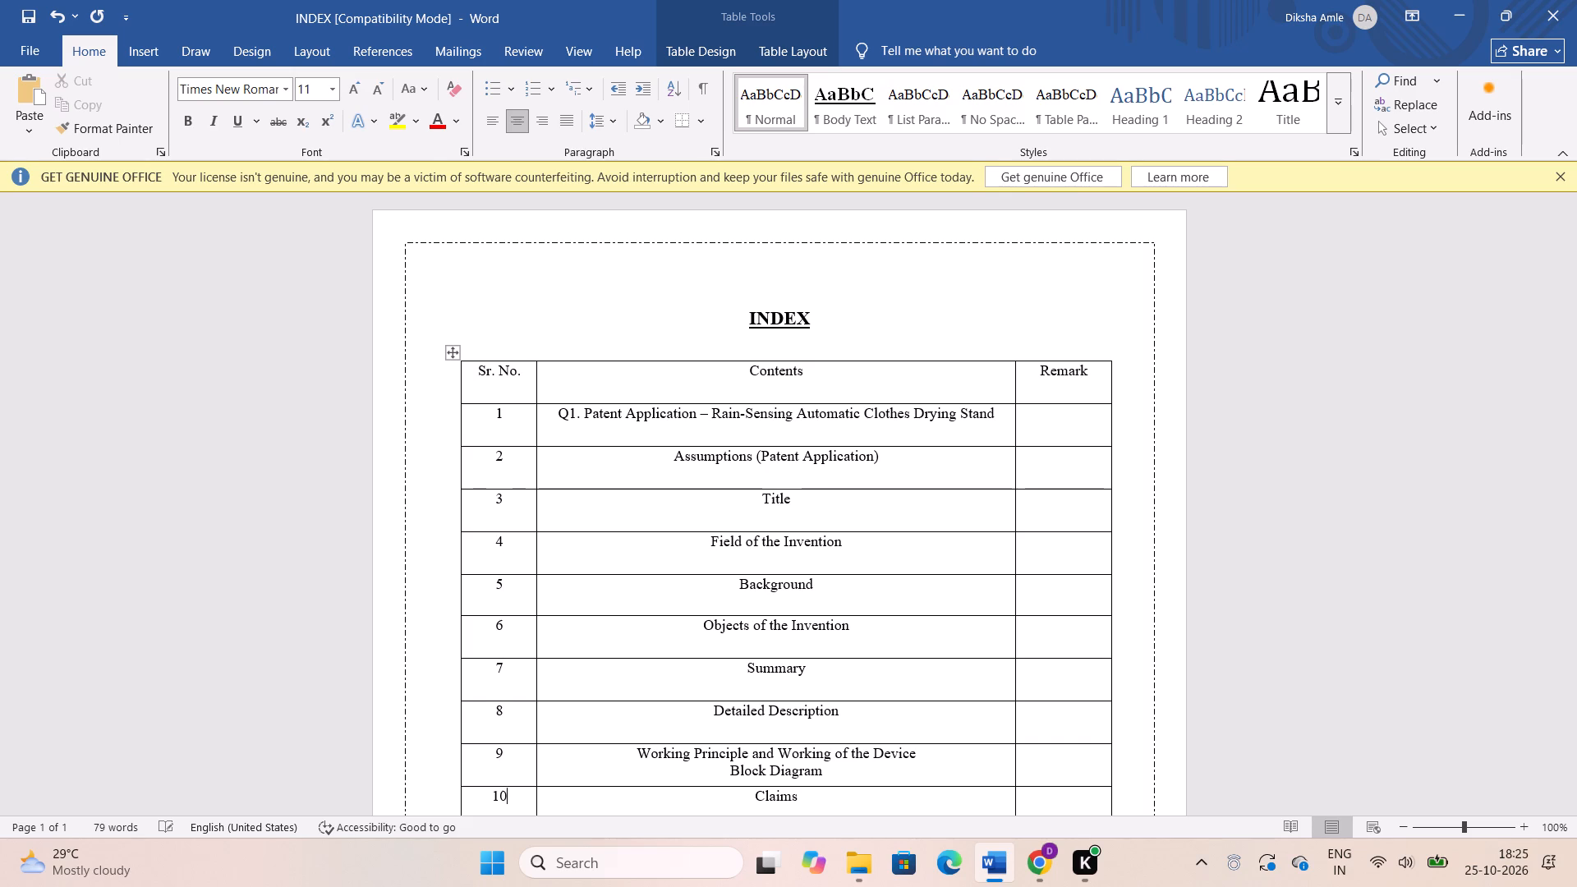
key(Down)
text(11)
Enter the serial numbers 12 to 20 in the Sr. No. cells from the Q2 Copyright Application row to Conclusion.
key(Down)
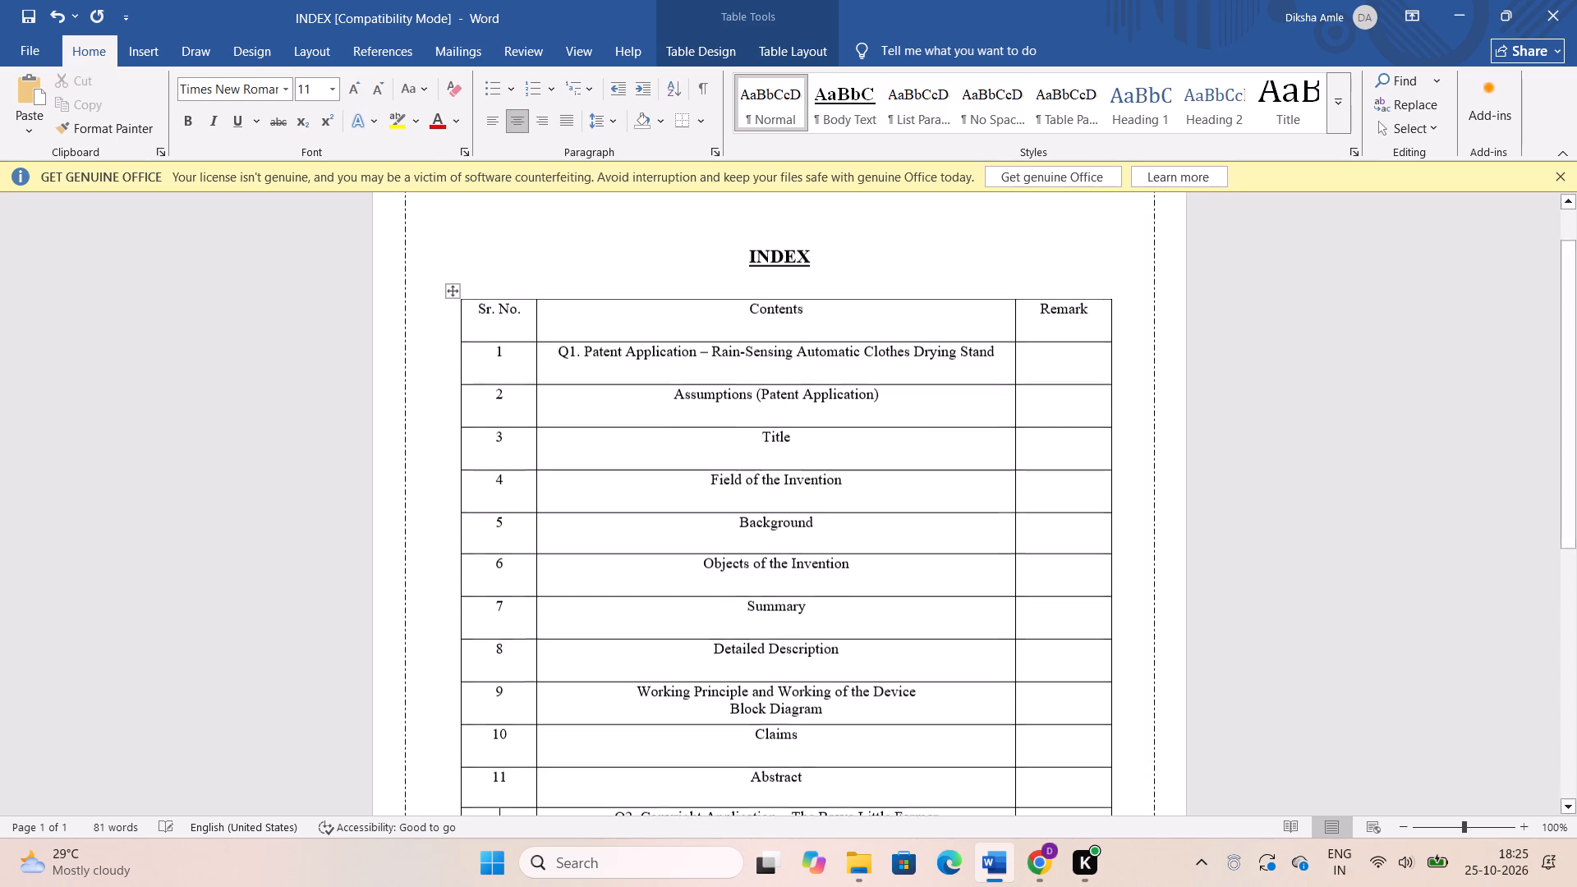
text(12)
key(Down)
text(13)
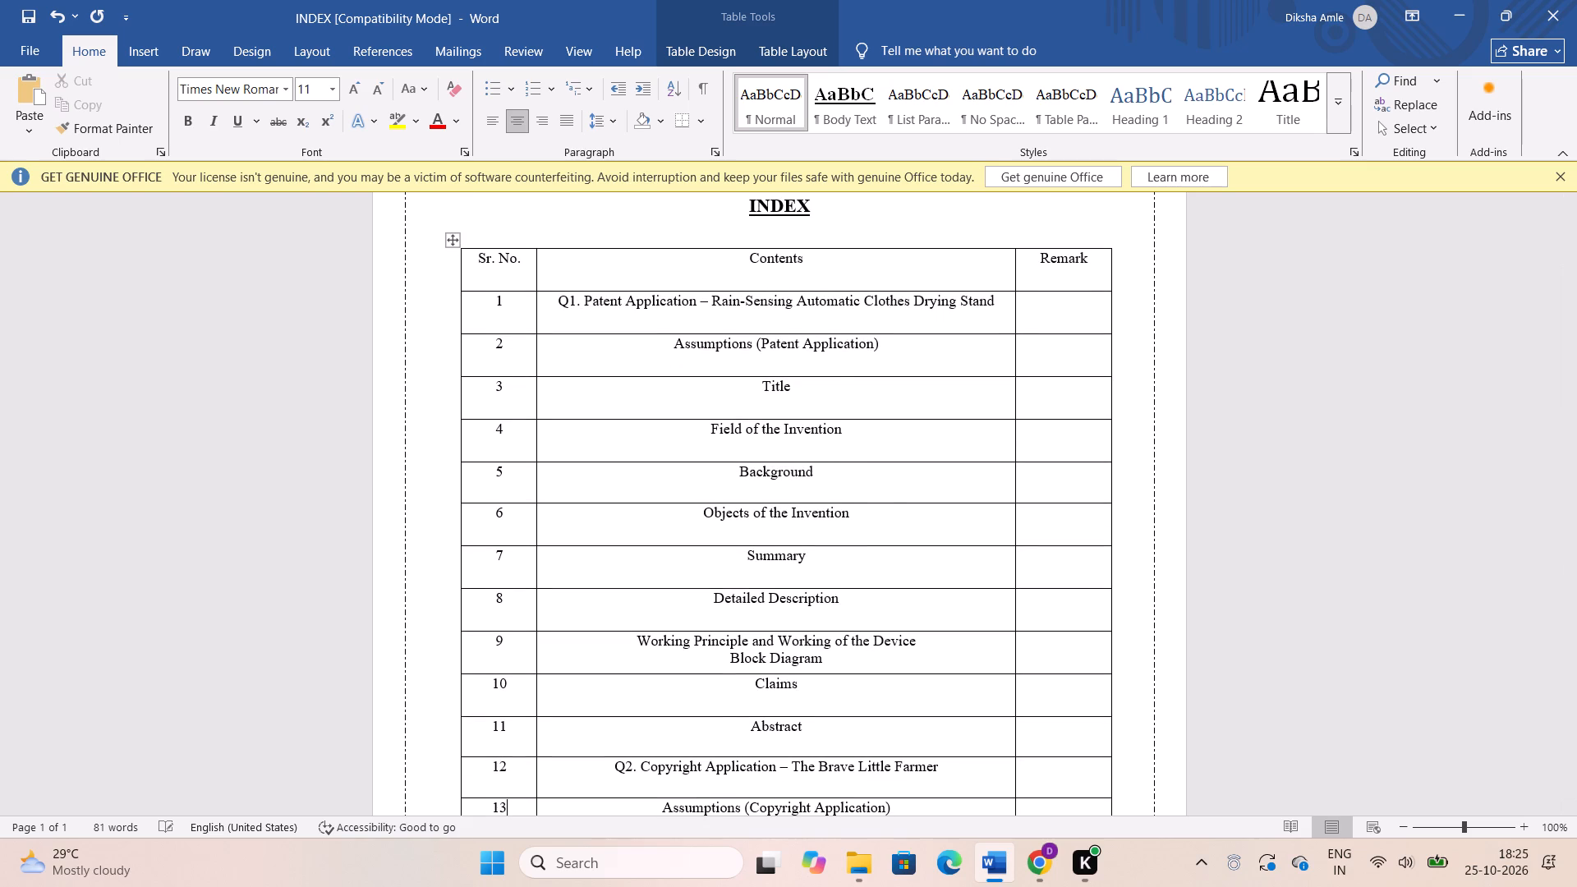
key(Down)
text(14)
key(Down)
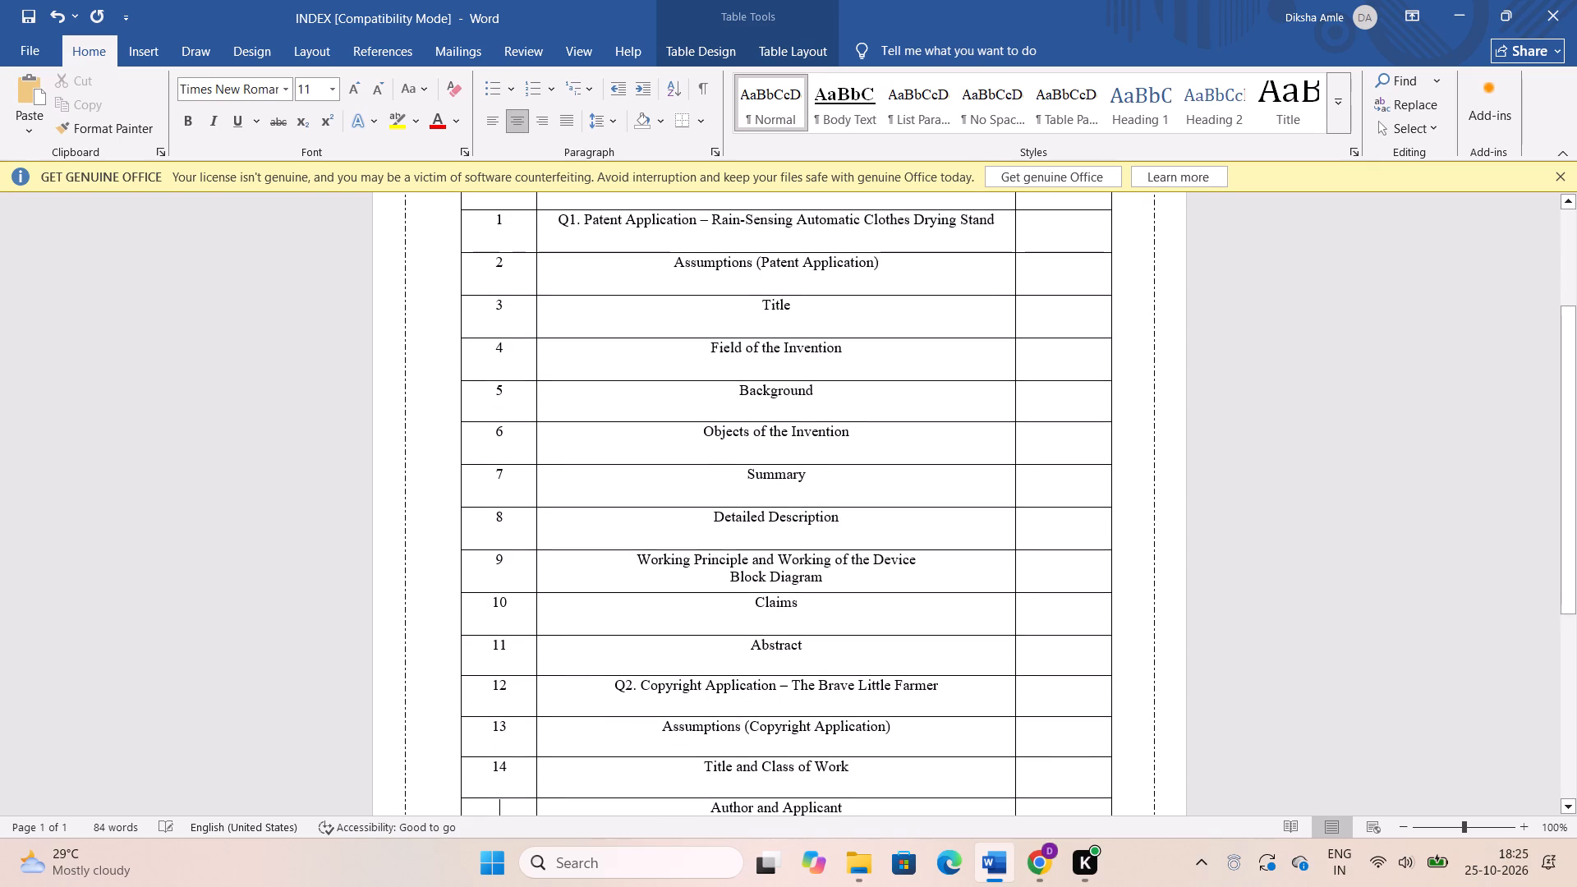
text(15)
key(Down)
text(16)
key(Down)
text(17)
key(Down)
text(18)
key(Down)
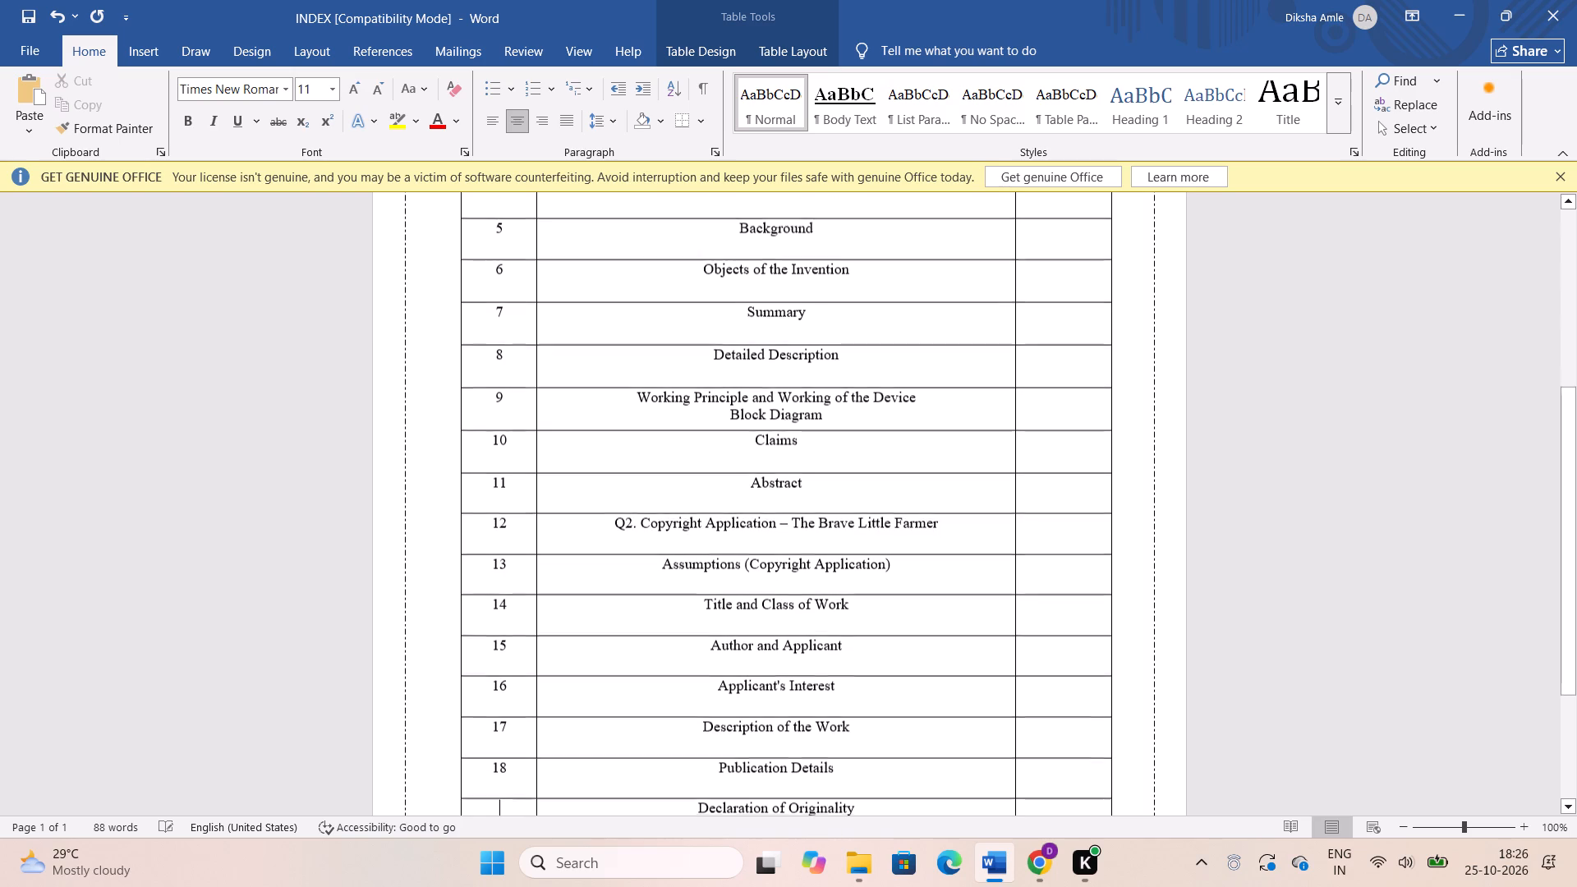
text(19)
key(Down)
text(20)
key(Down)
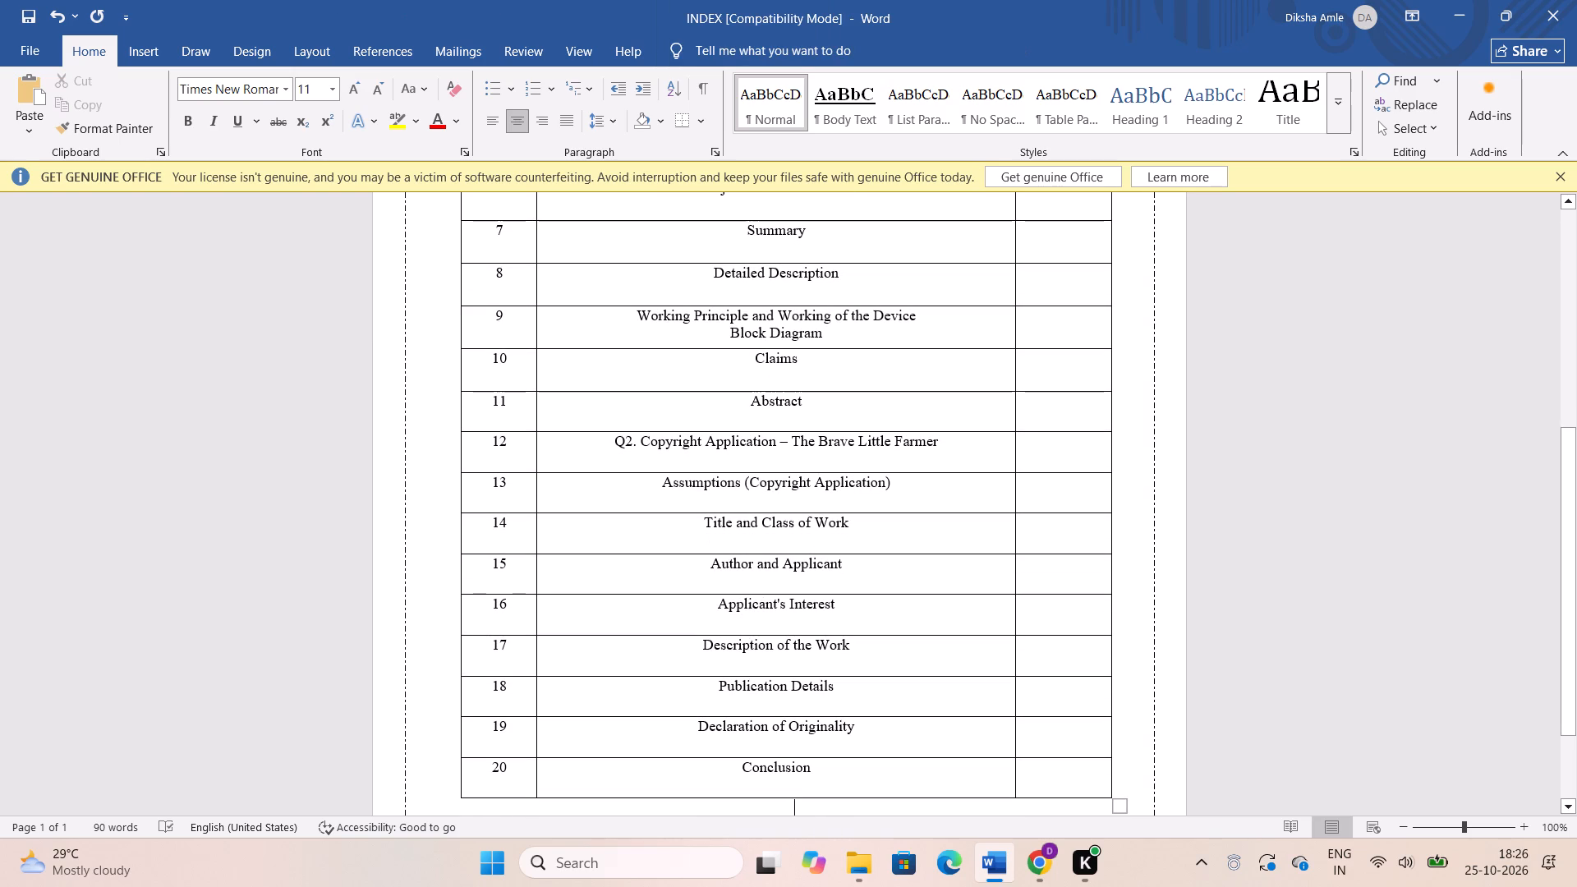
Export the index document as a PDF named INDEXdiksha to the Desktop and look over the published page.
scroll(559, 230, up, 3)
scroll(767, 427, down, 3)
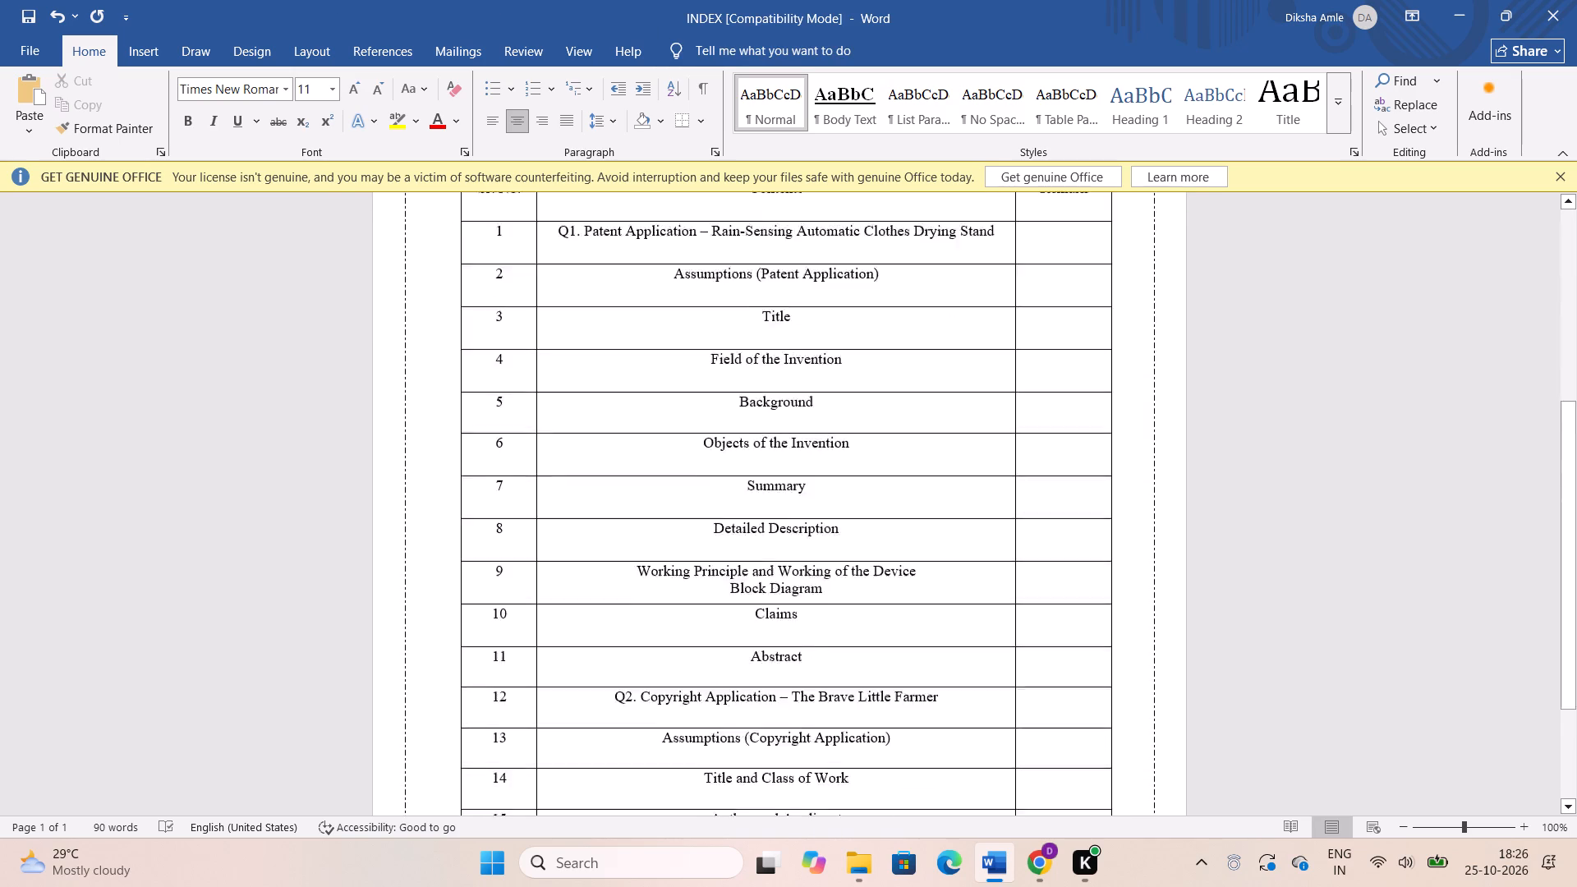
scroll(767, 427, up, 5)
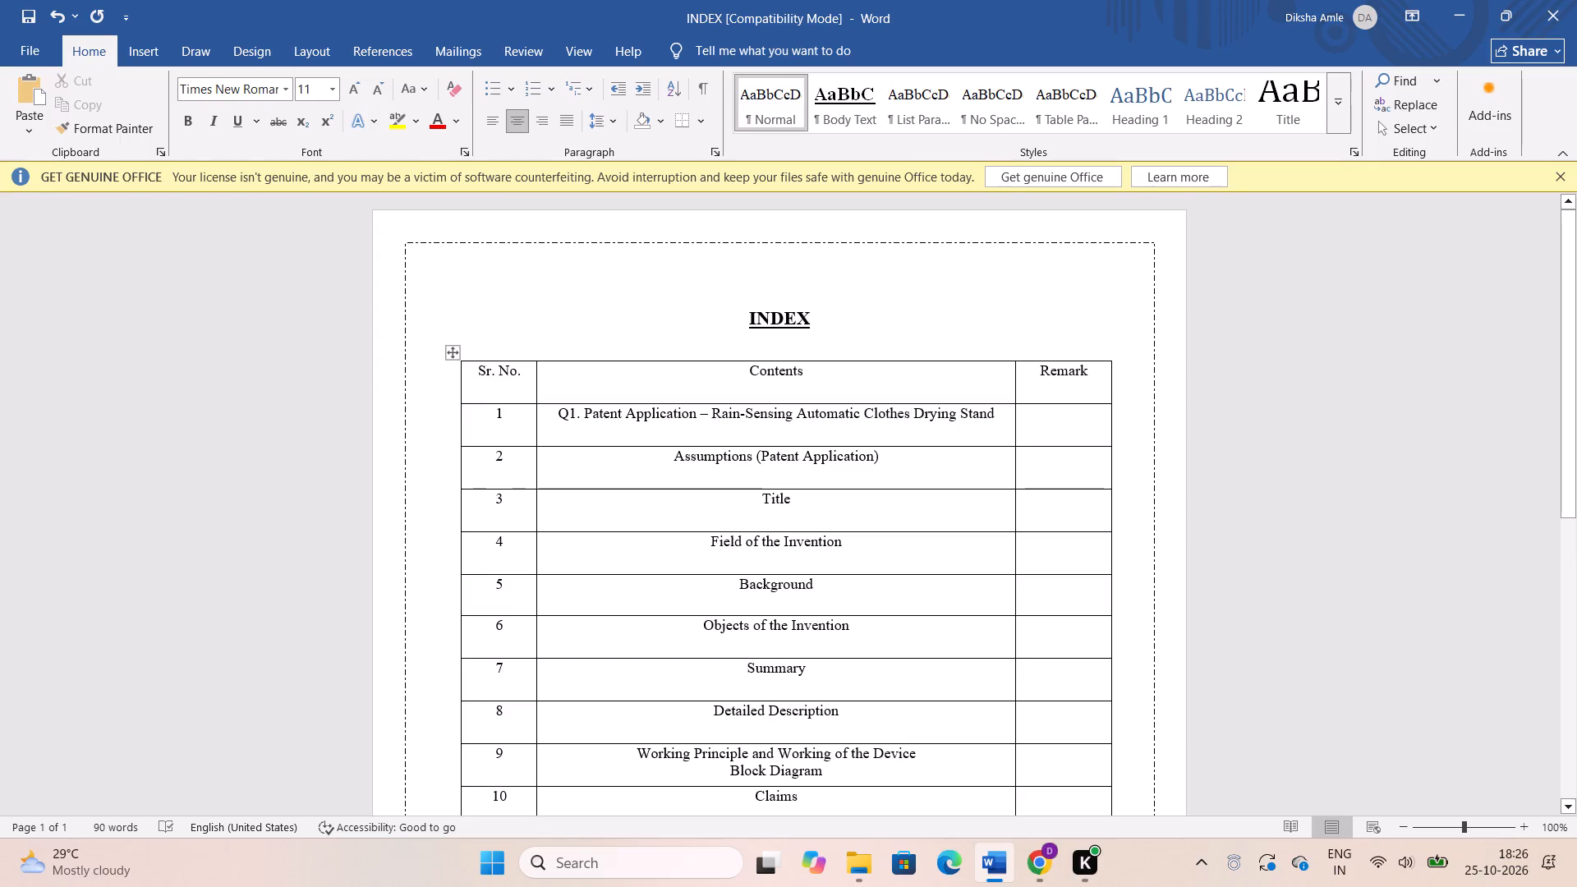
click(29, 45)
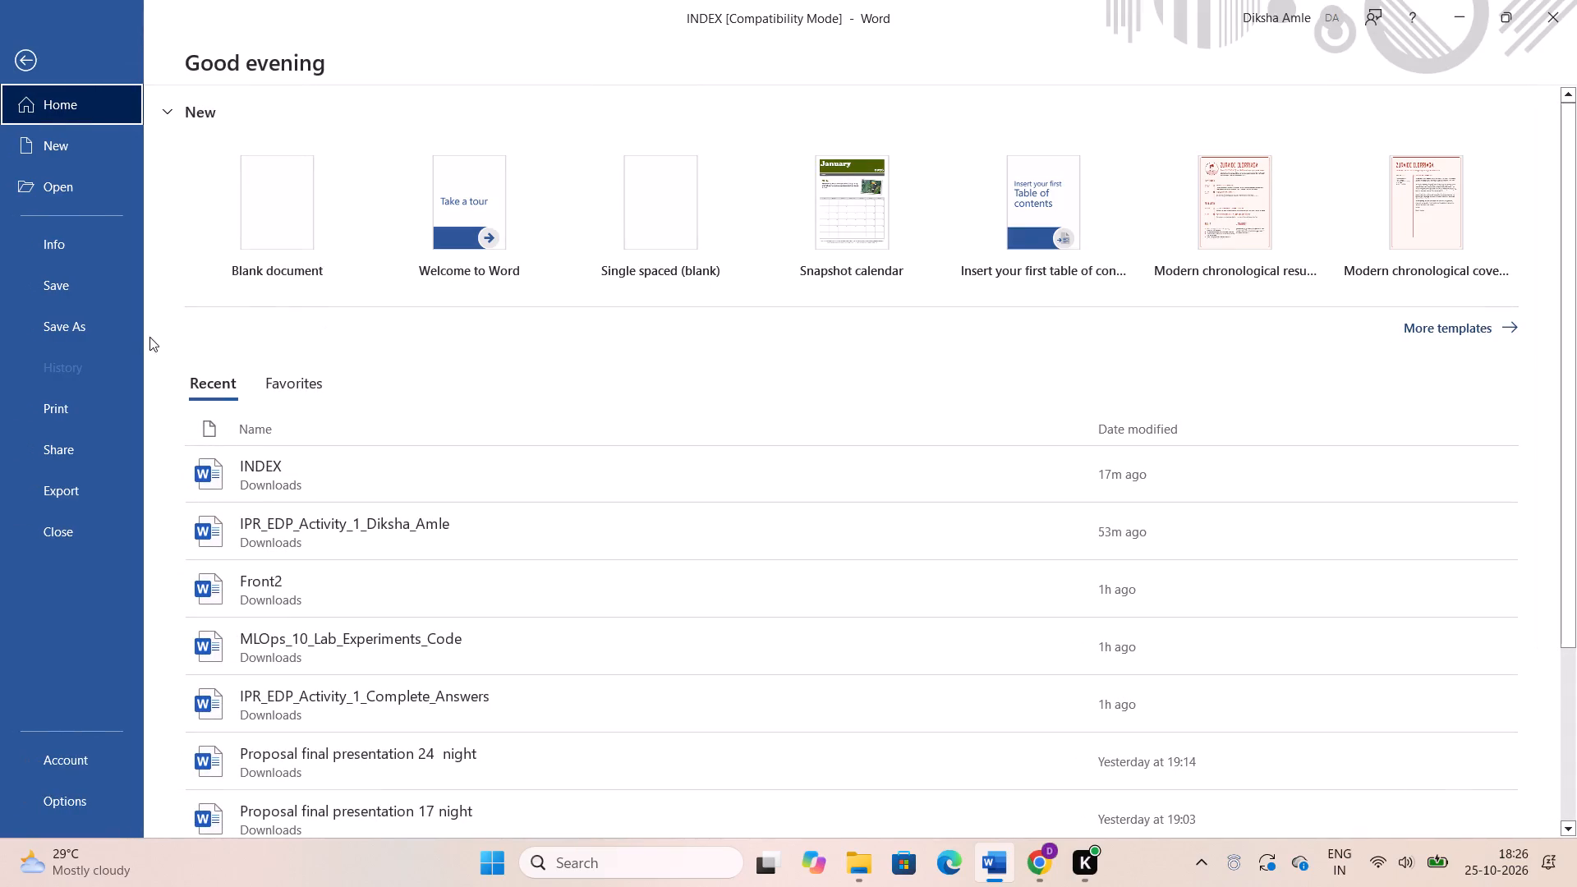
click(57, 334)
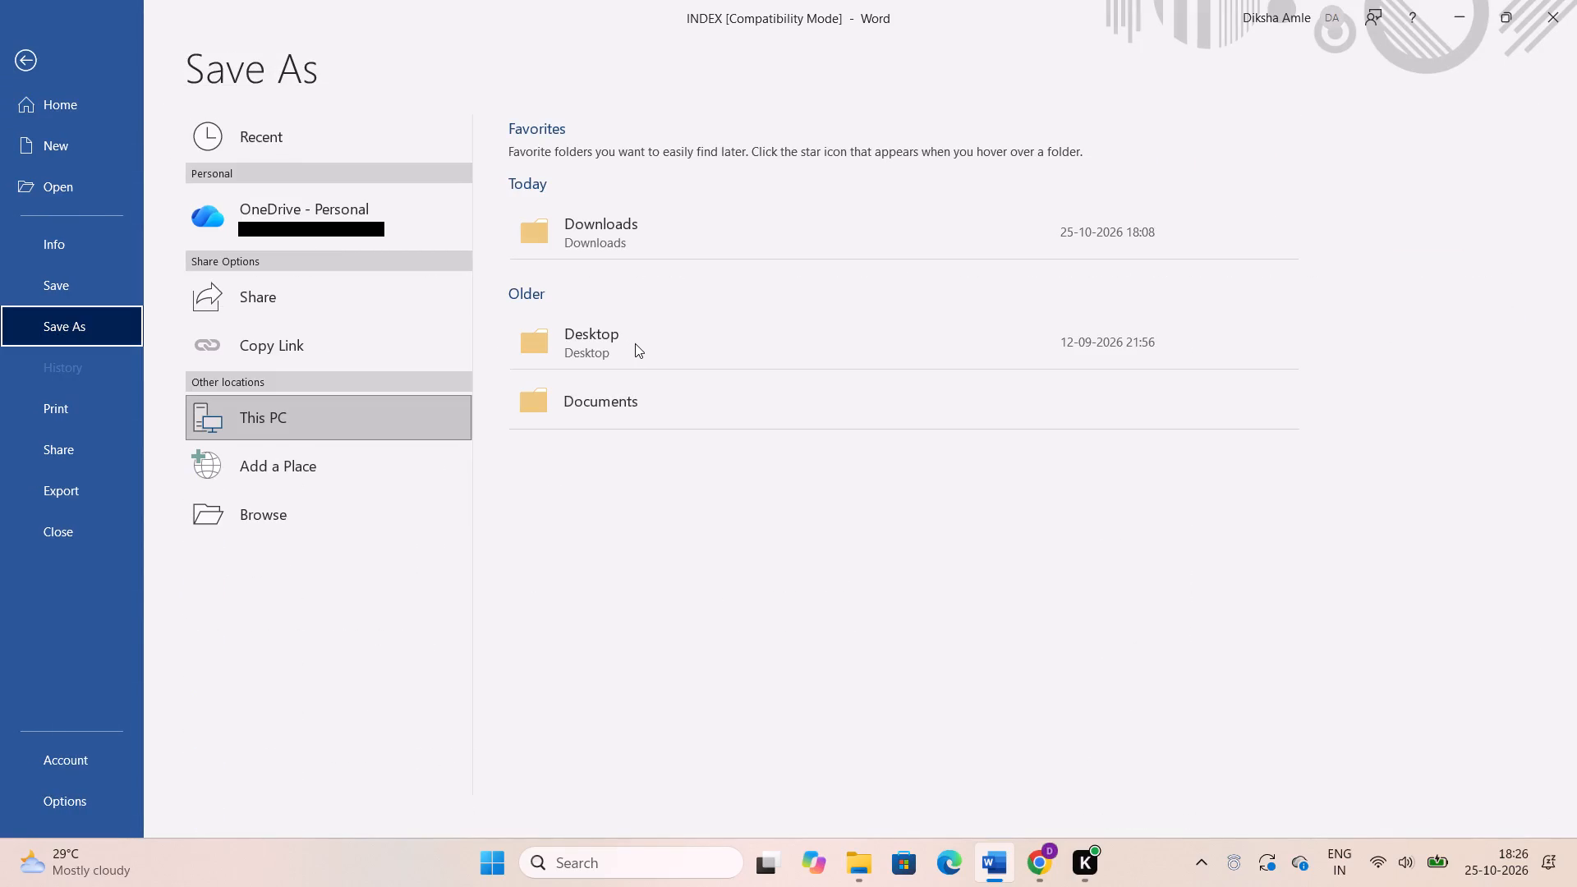
click(635, 343)
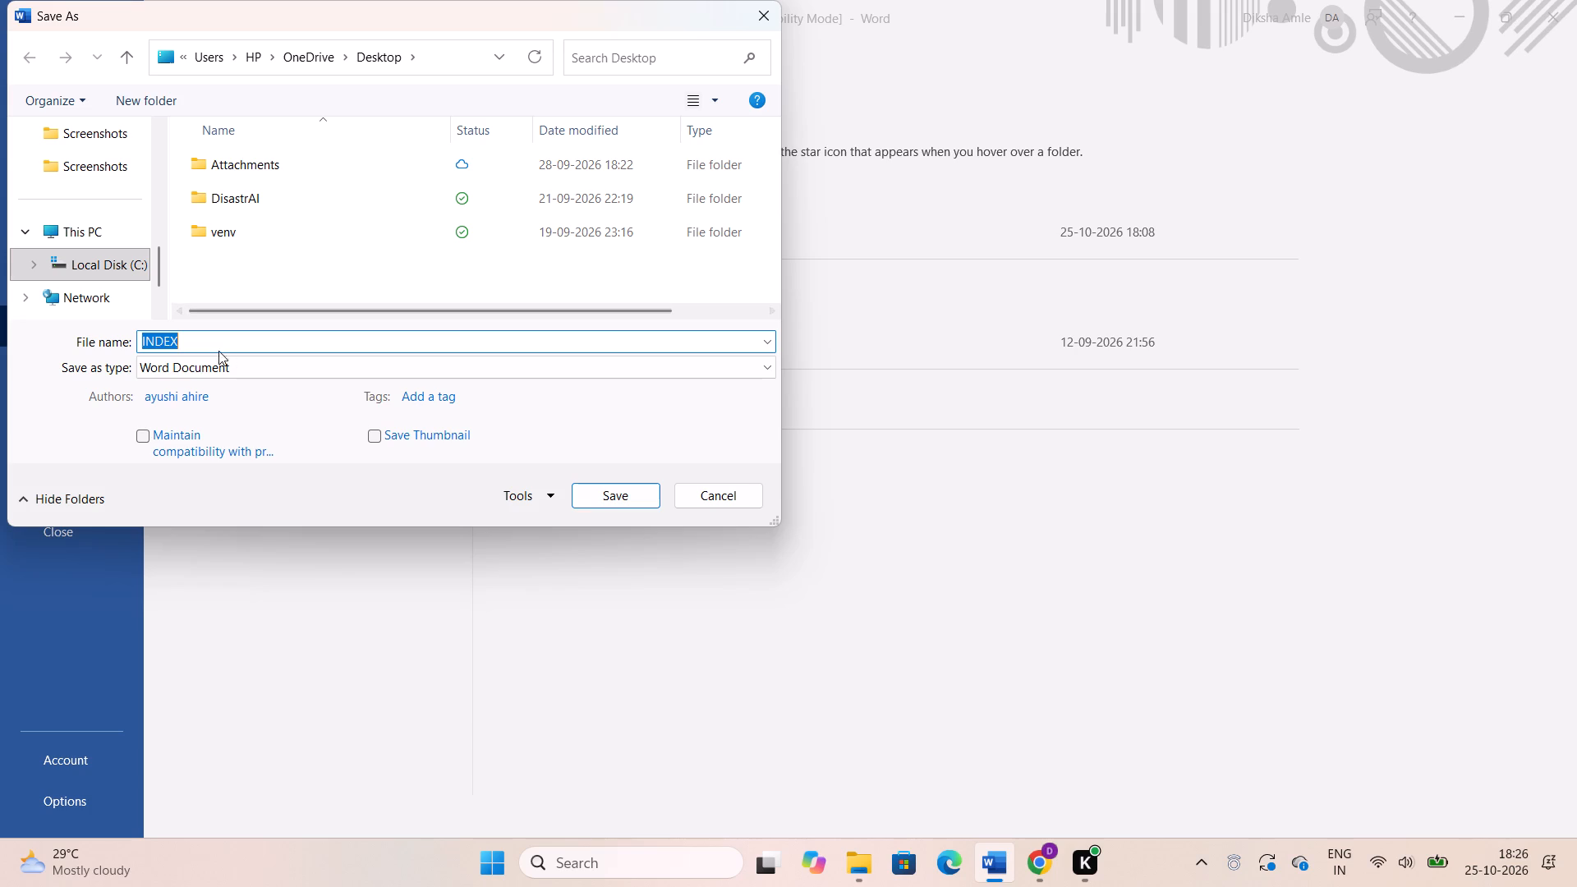
click(203, 340)
key(d)
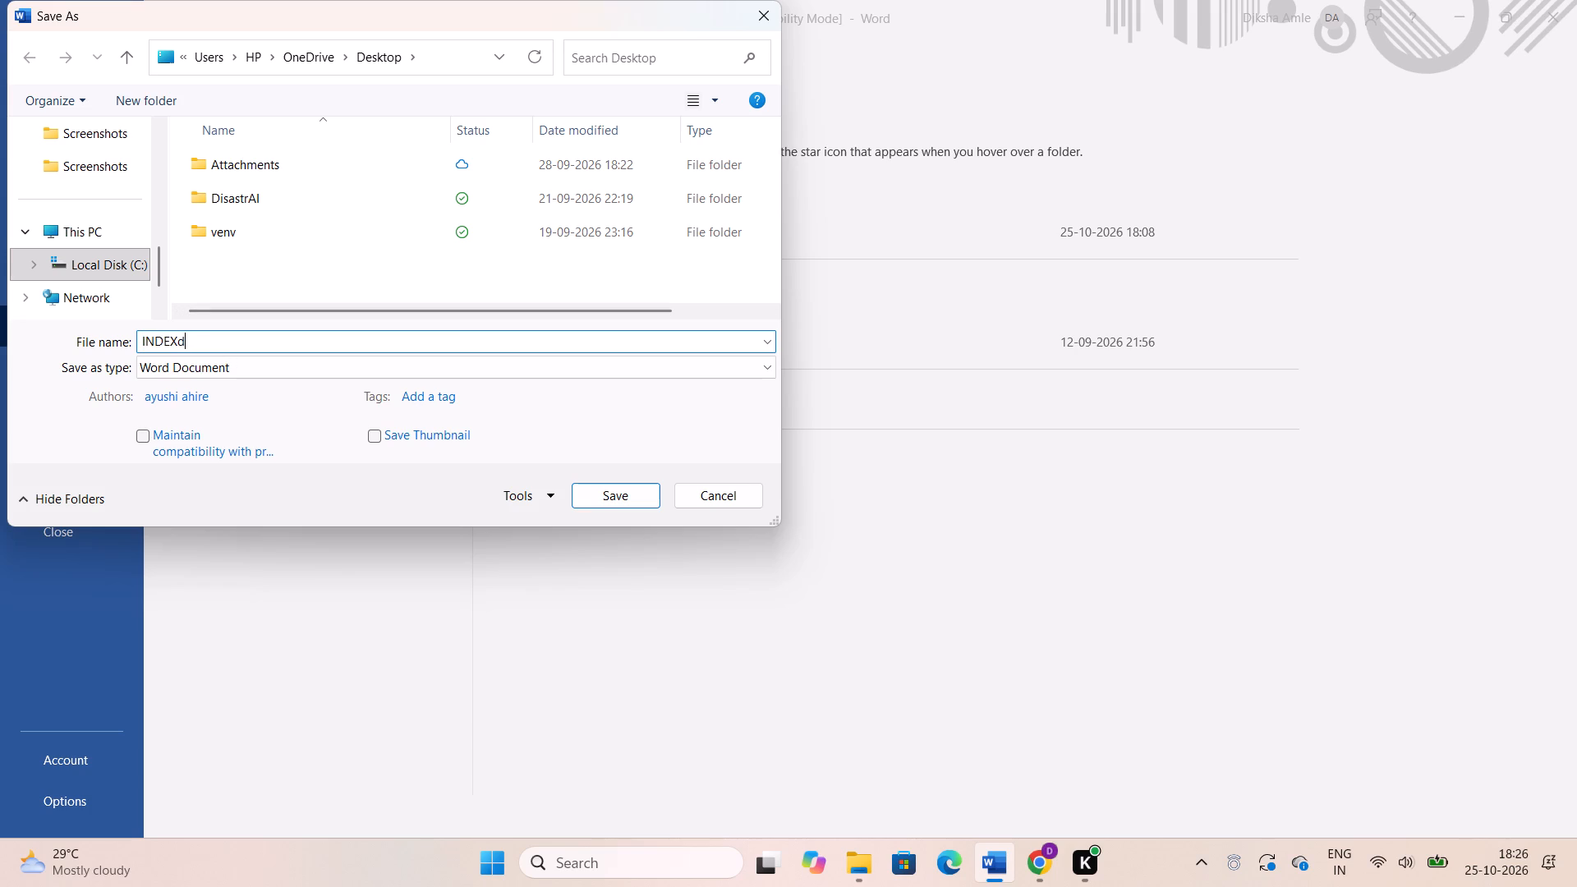
text(iksha)
key(space)
scroll(91, 217, up, 12)
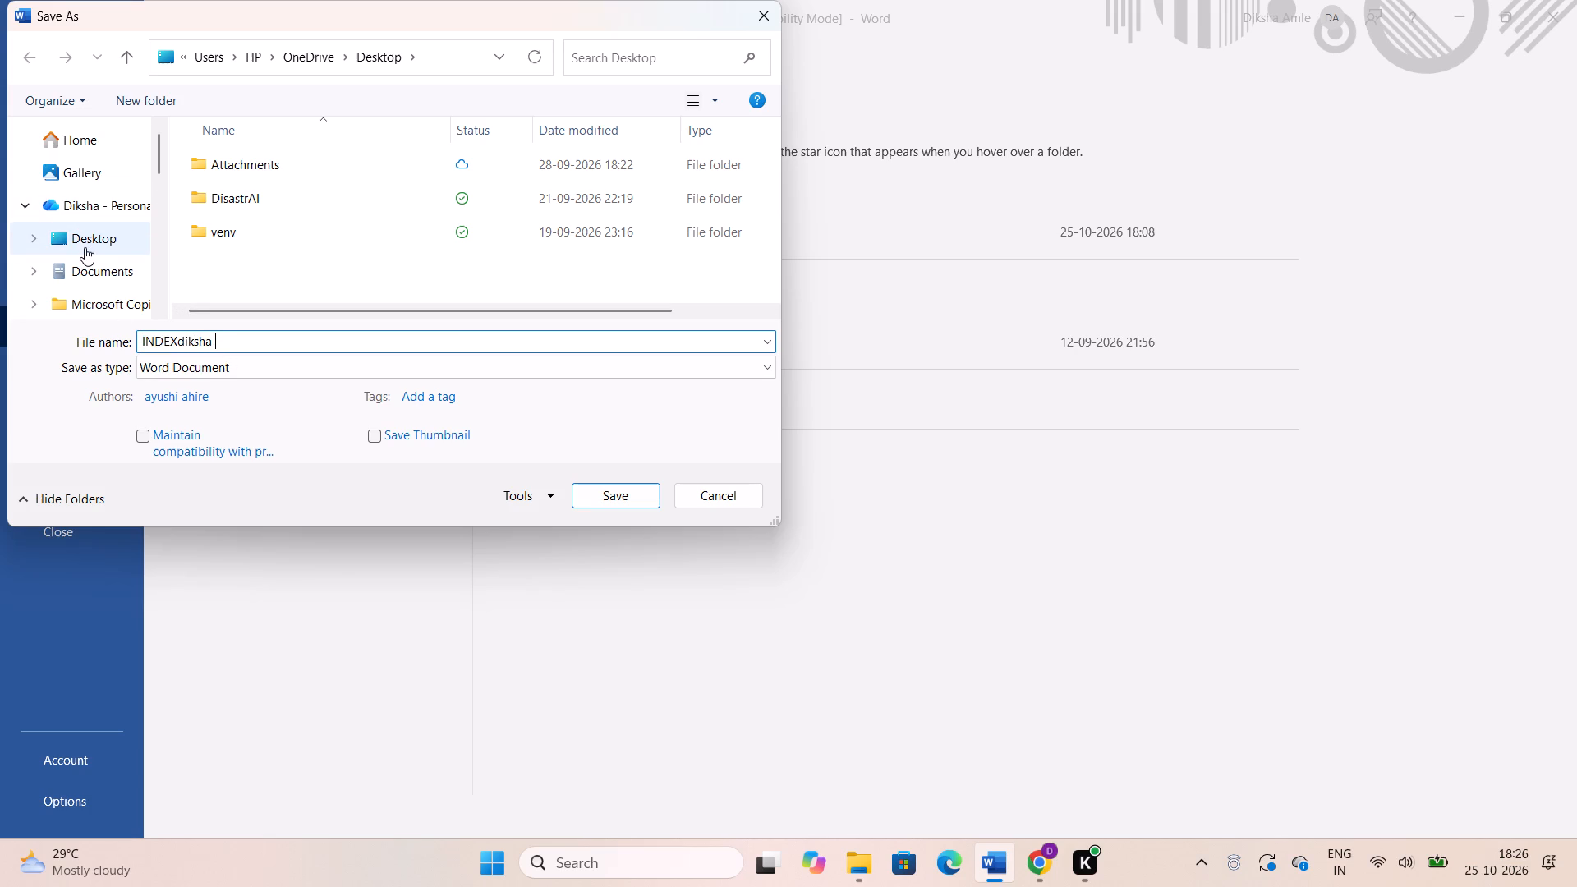
click(89, 246)
click(285, 371)
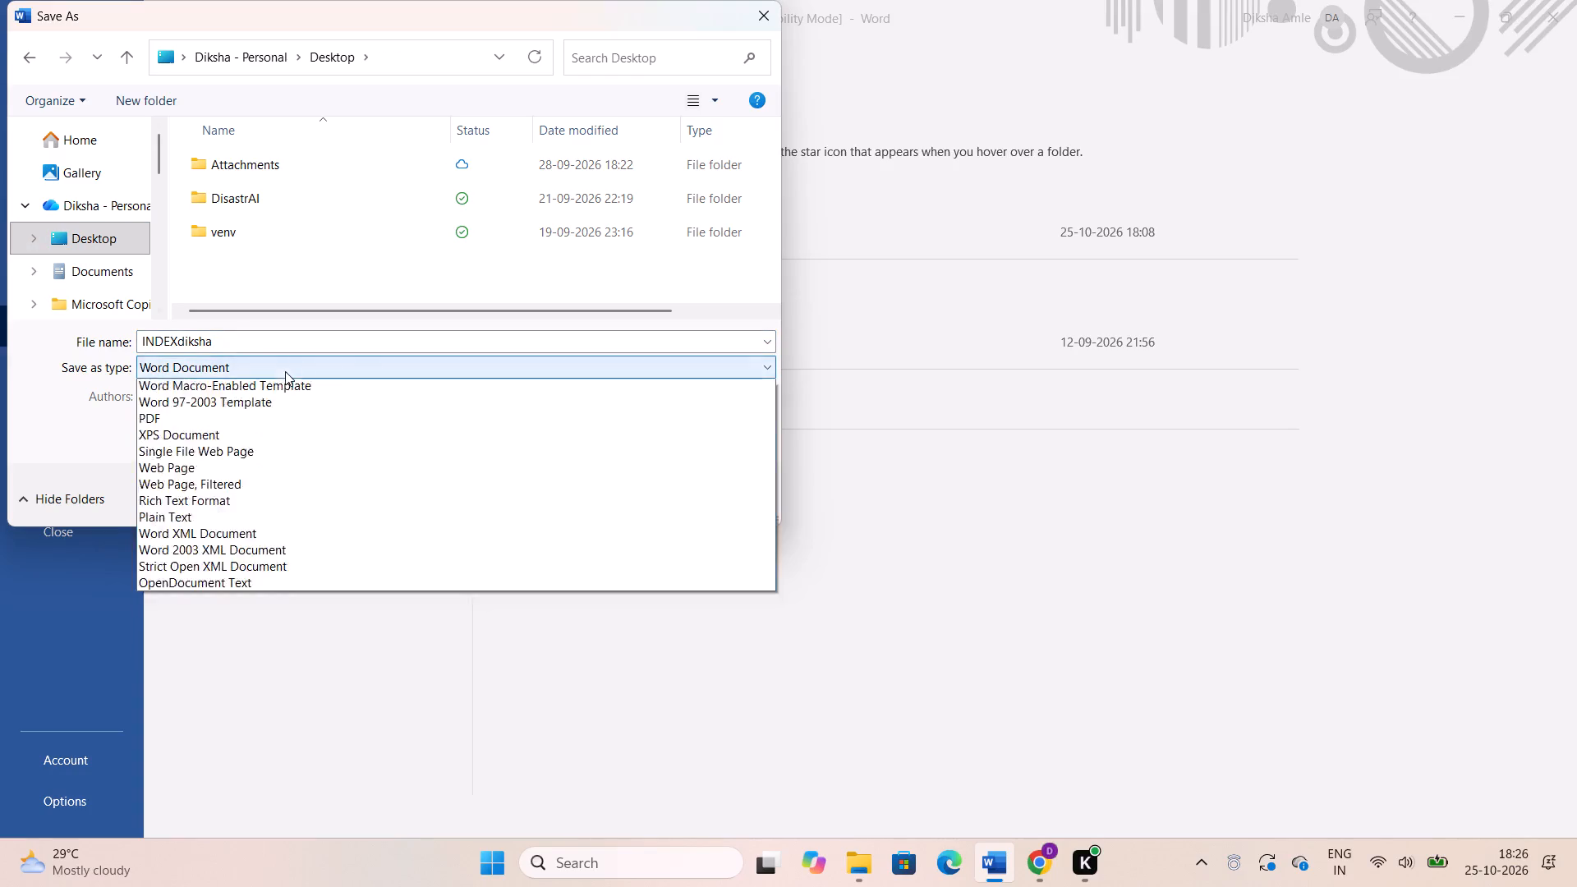
click(185, 480)
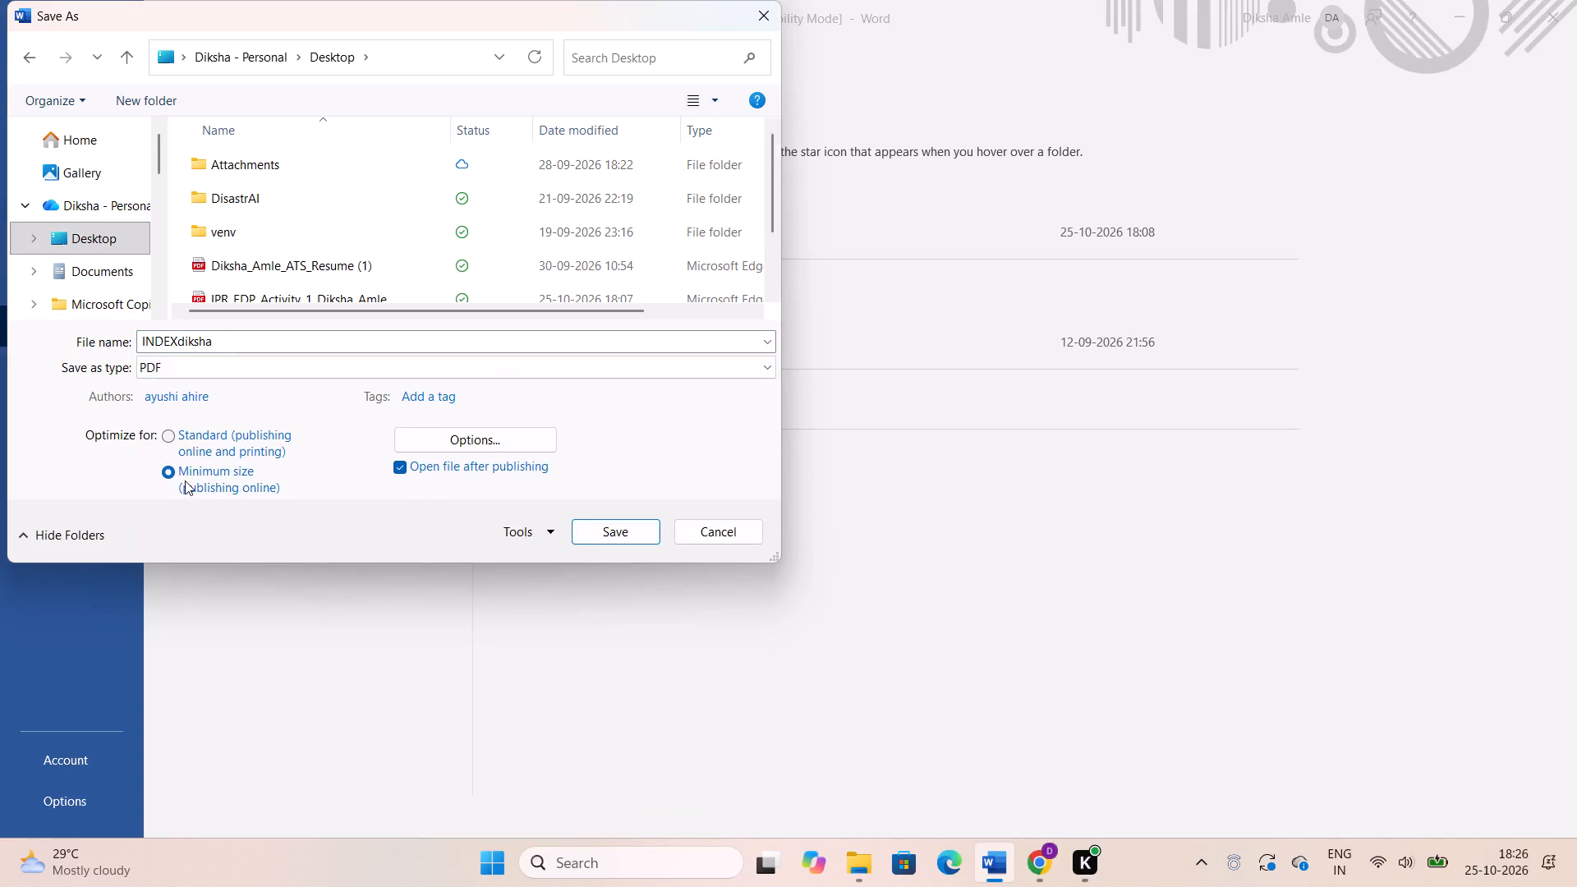
click(610, 525)
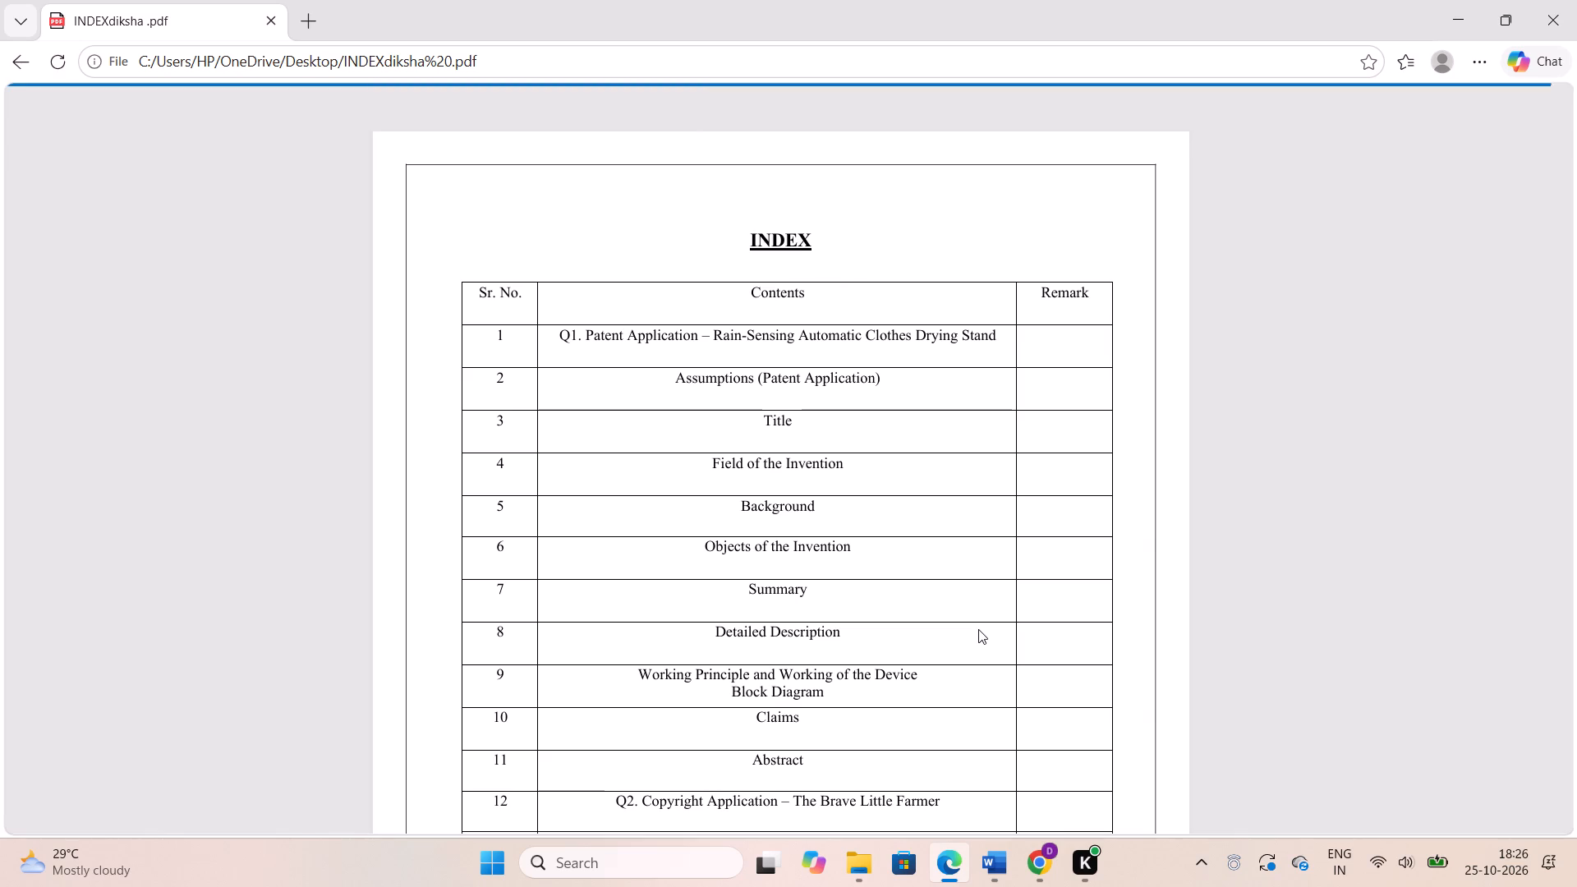
scroll(927, 549, down, 7)
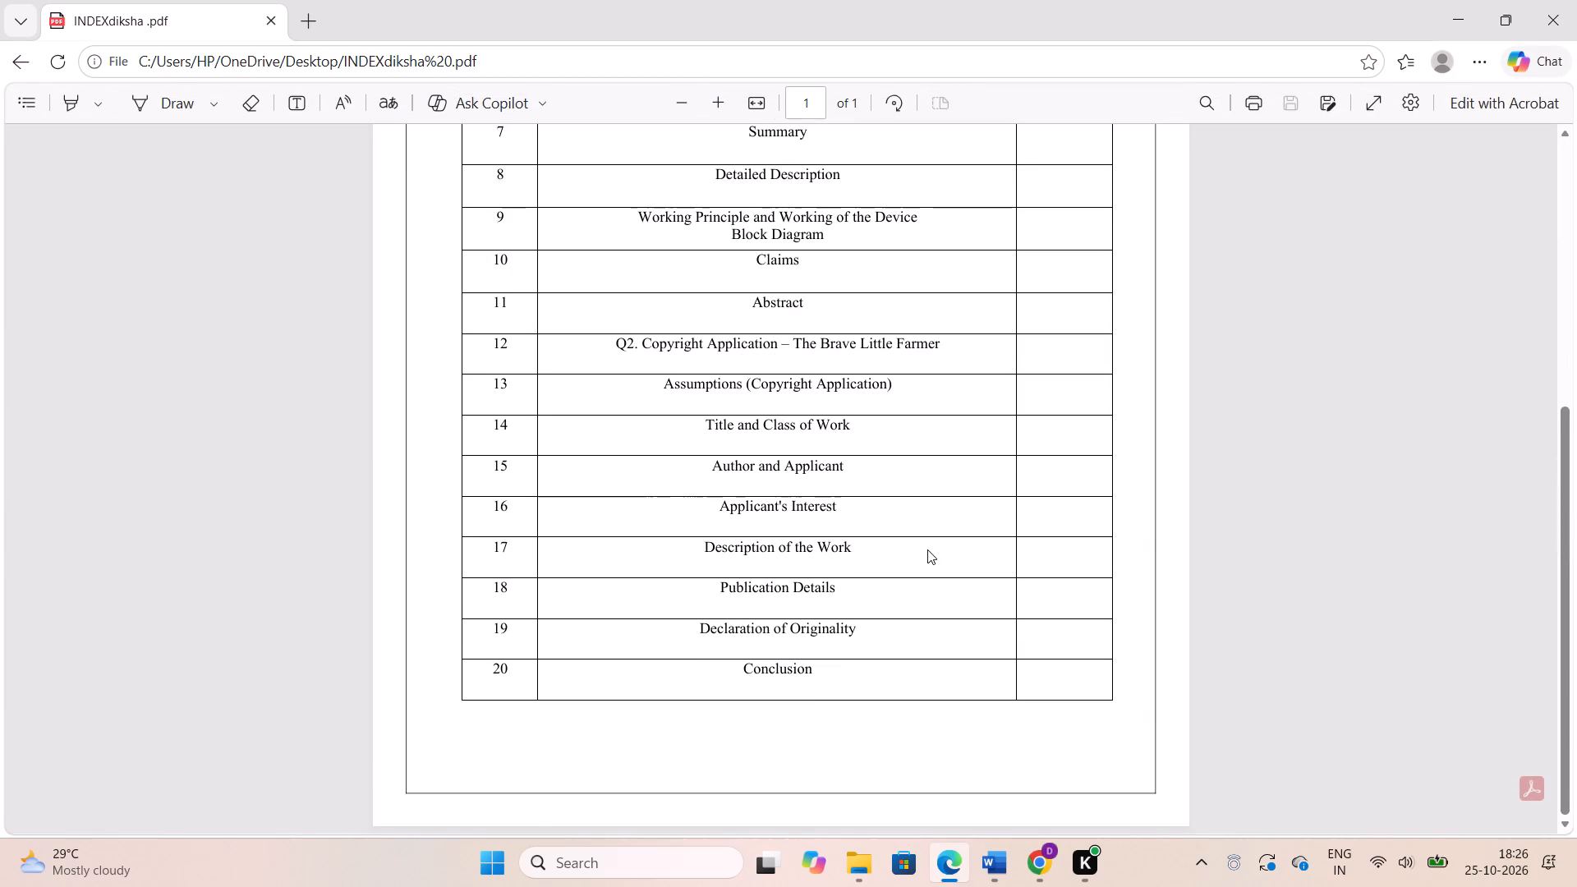
scroll(927, 549, up, 5)
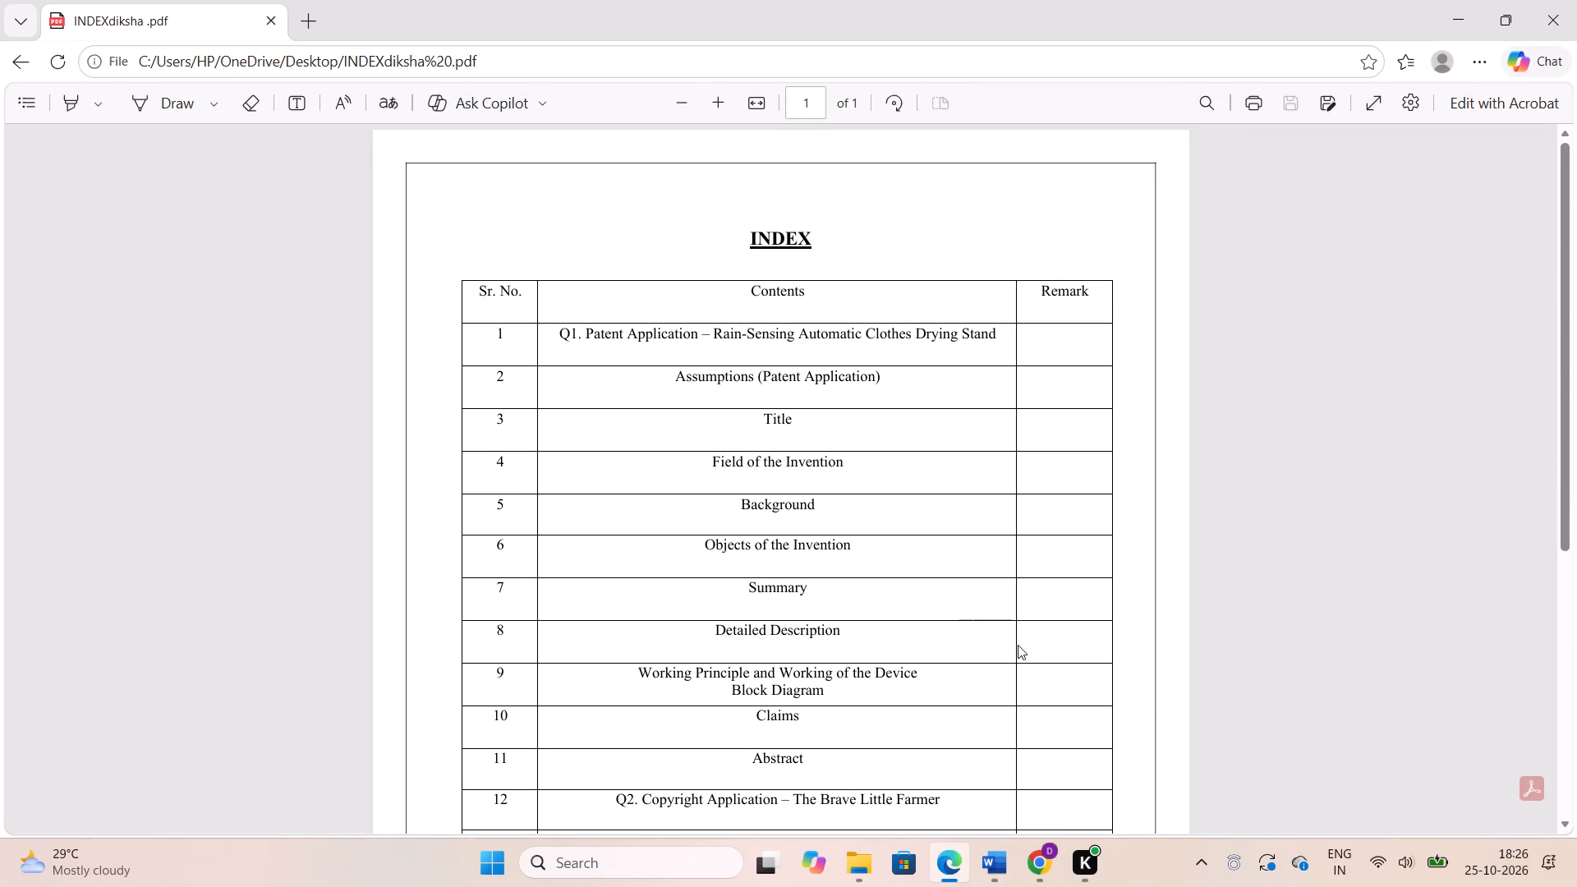
Return to the INDEX document in Word, close it with its changes saved, and close the exported PDF's window.
click(986, 881)
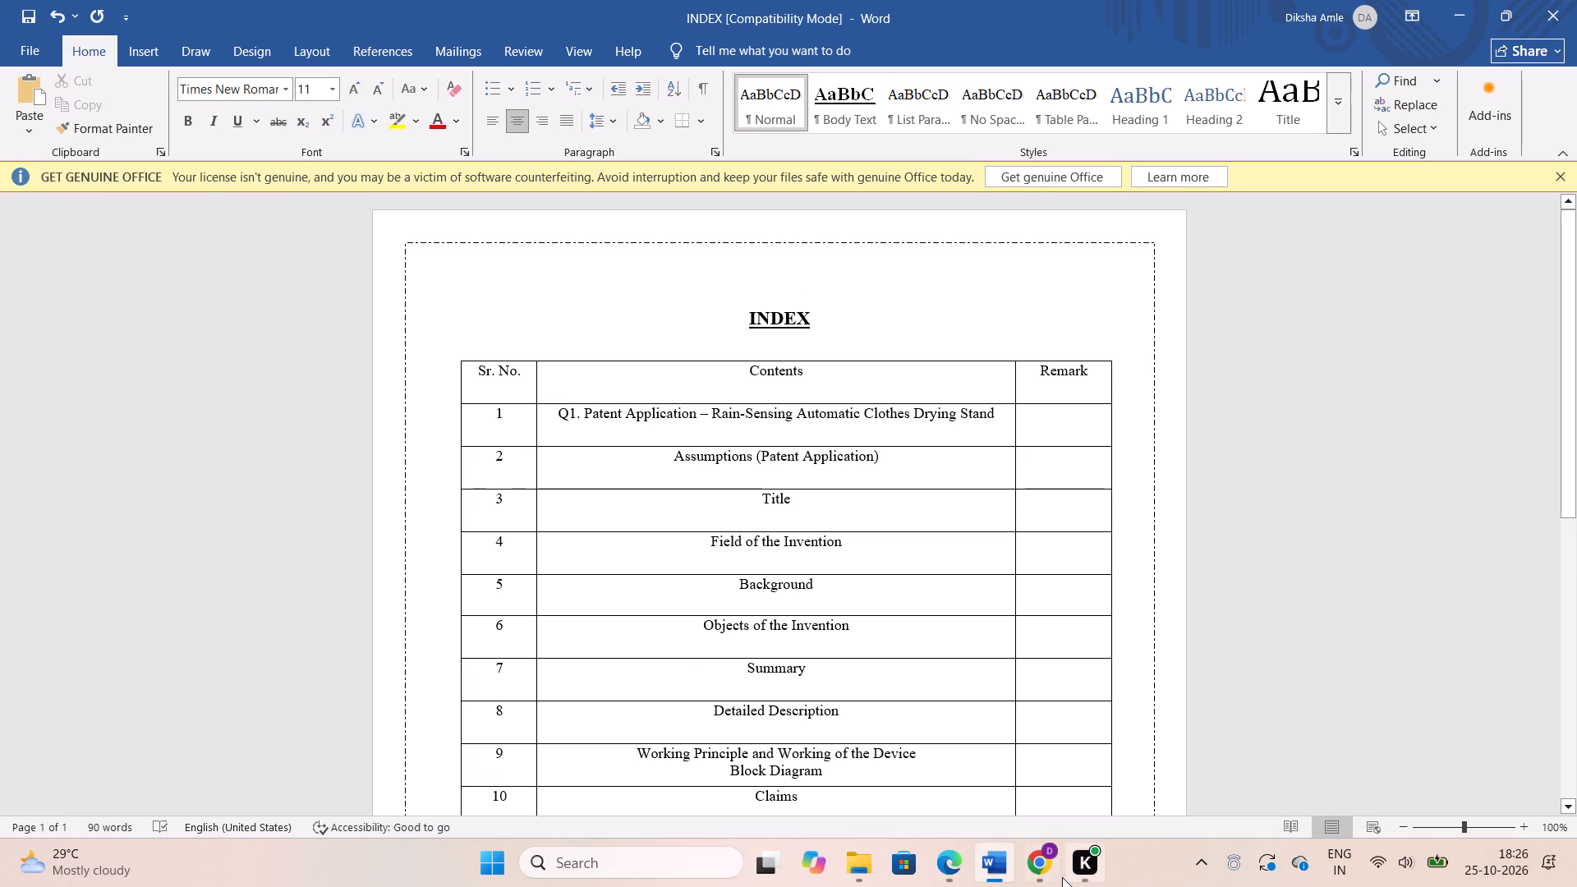
scroll(1039, 578, down, 9)
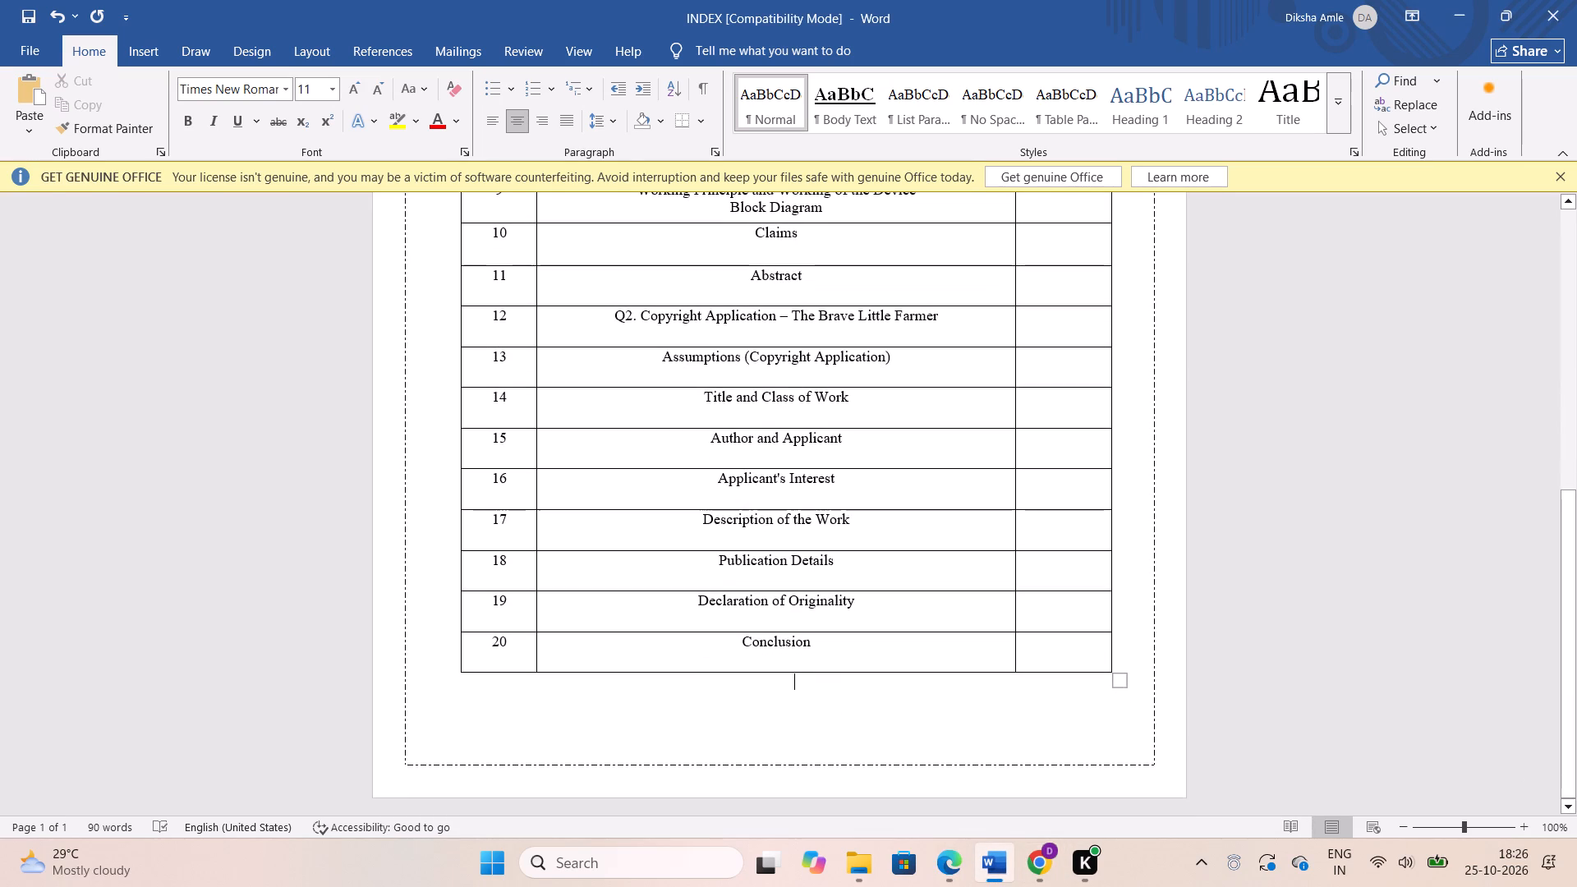
scroll(1039, 578, up, 7)
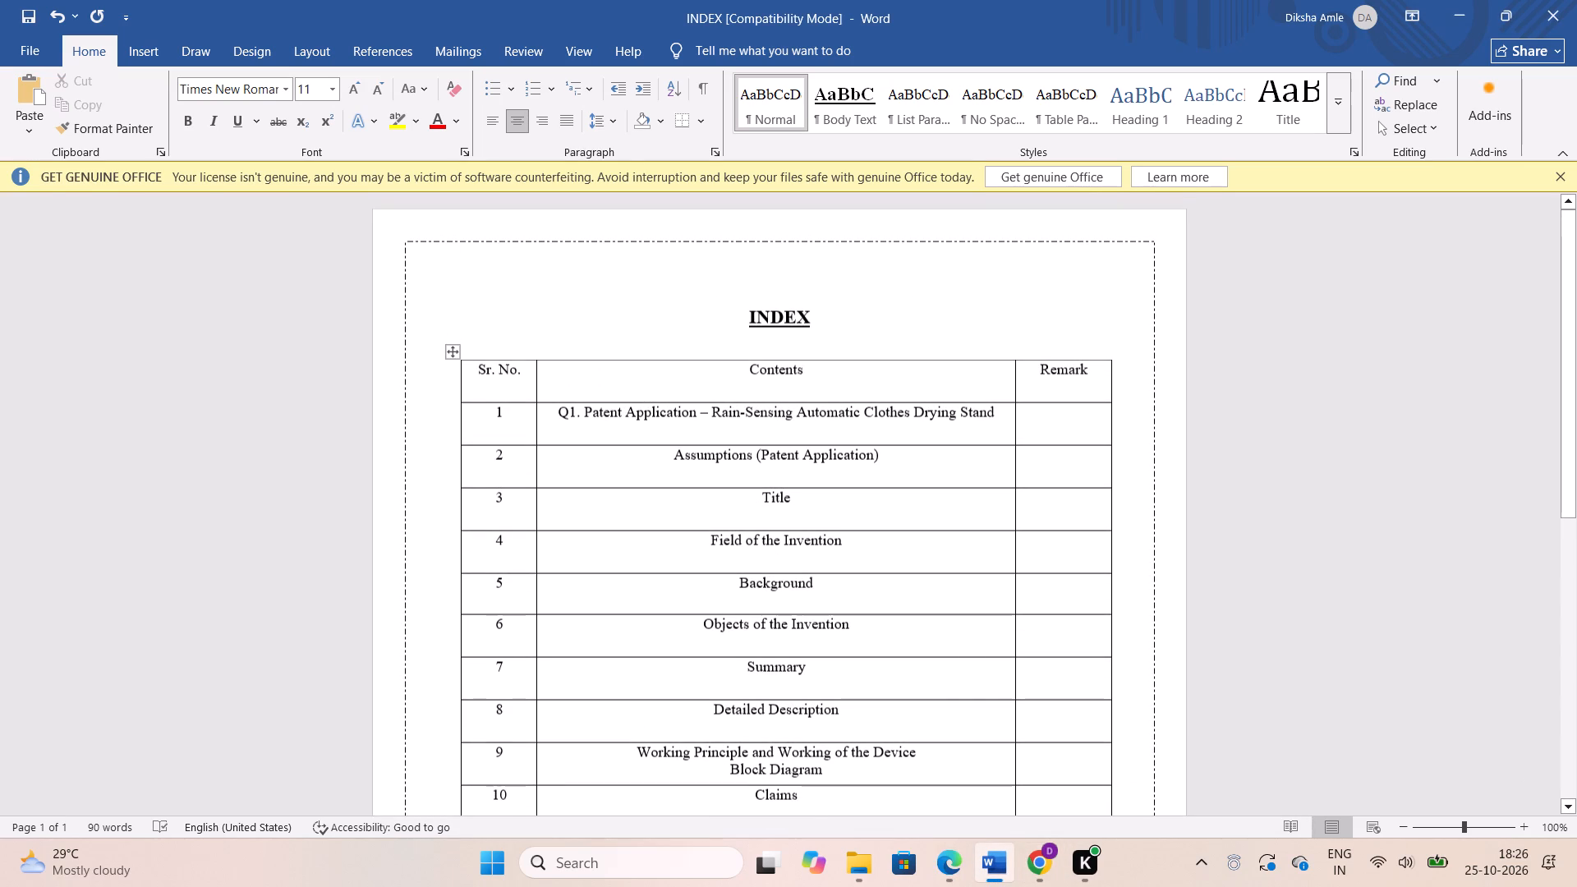
click(1338, 465)
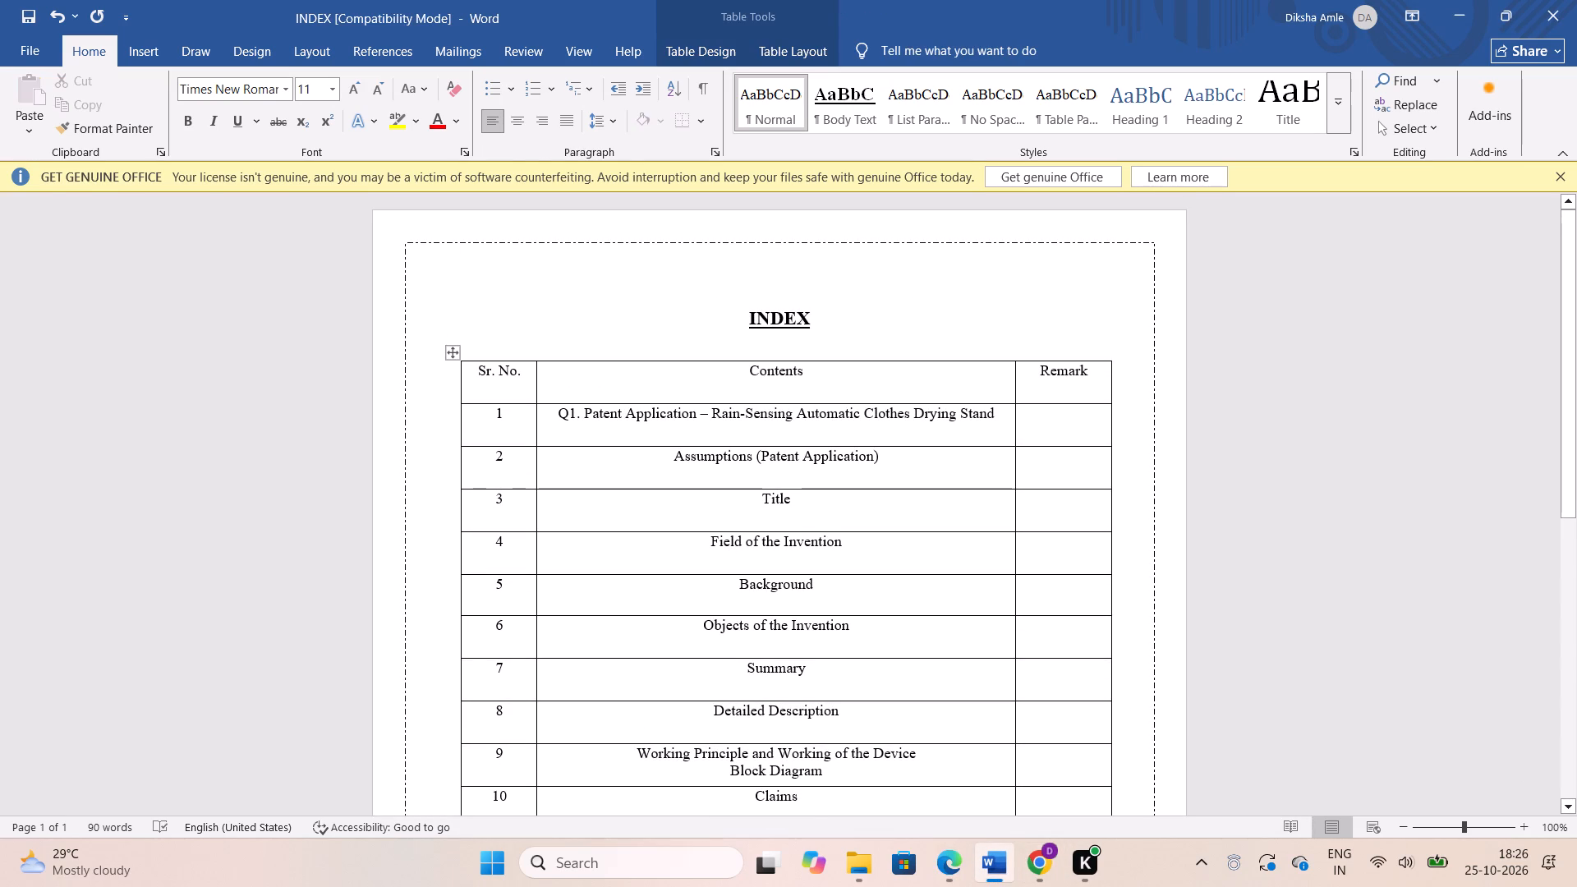
click(1552, 0)
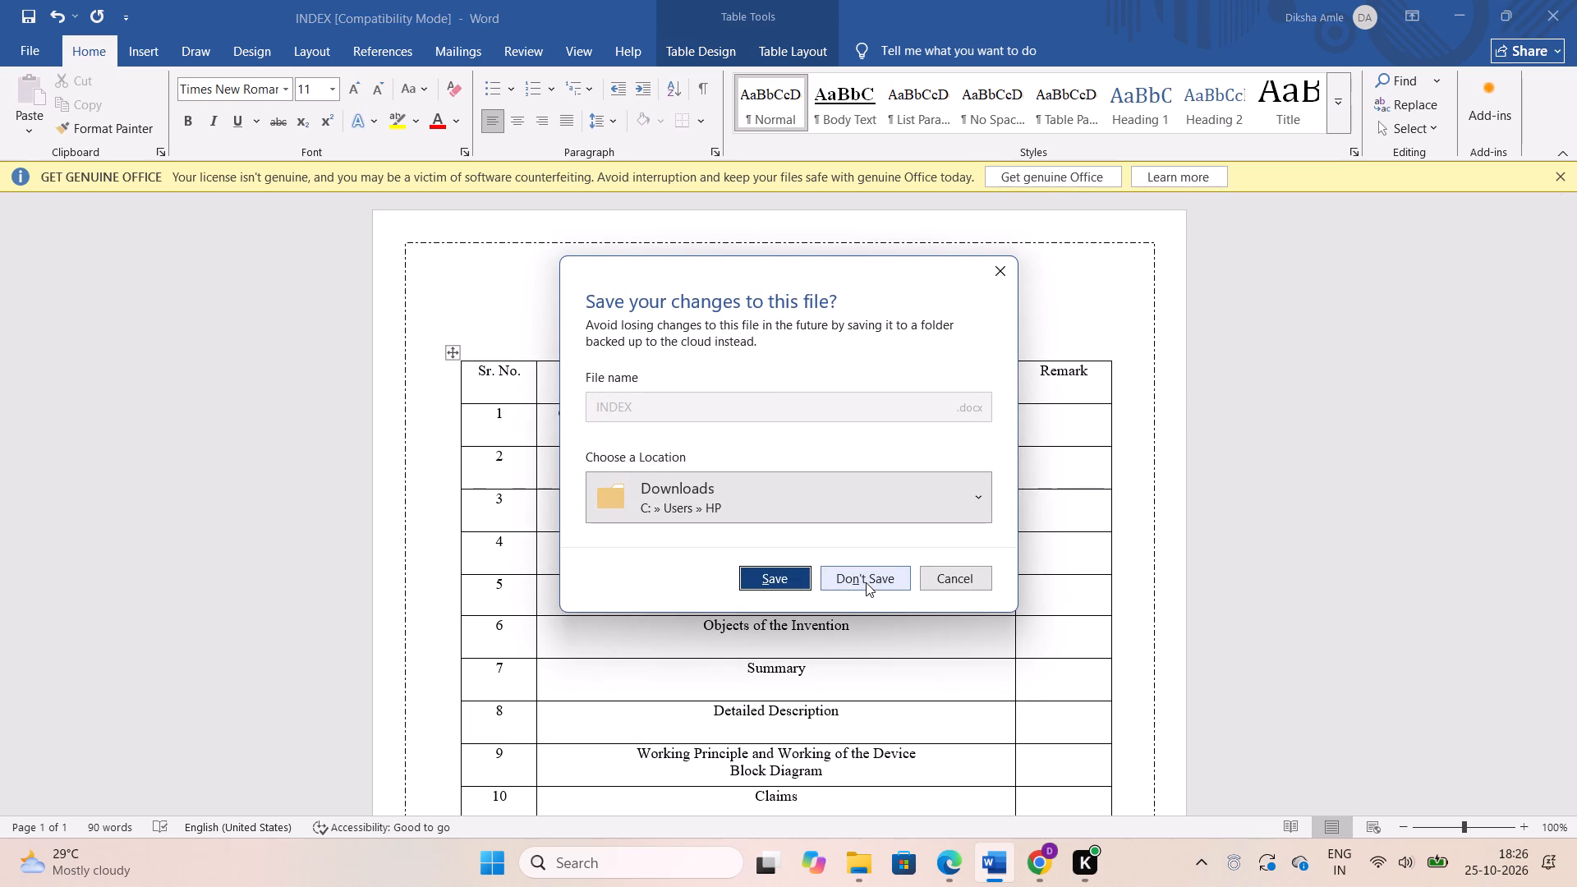
click(793, 582)
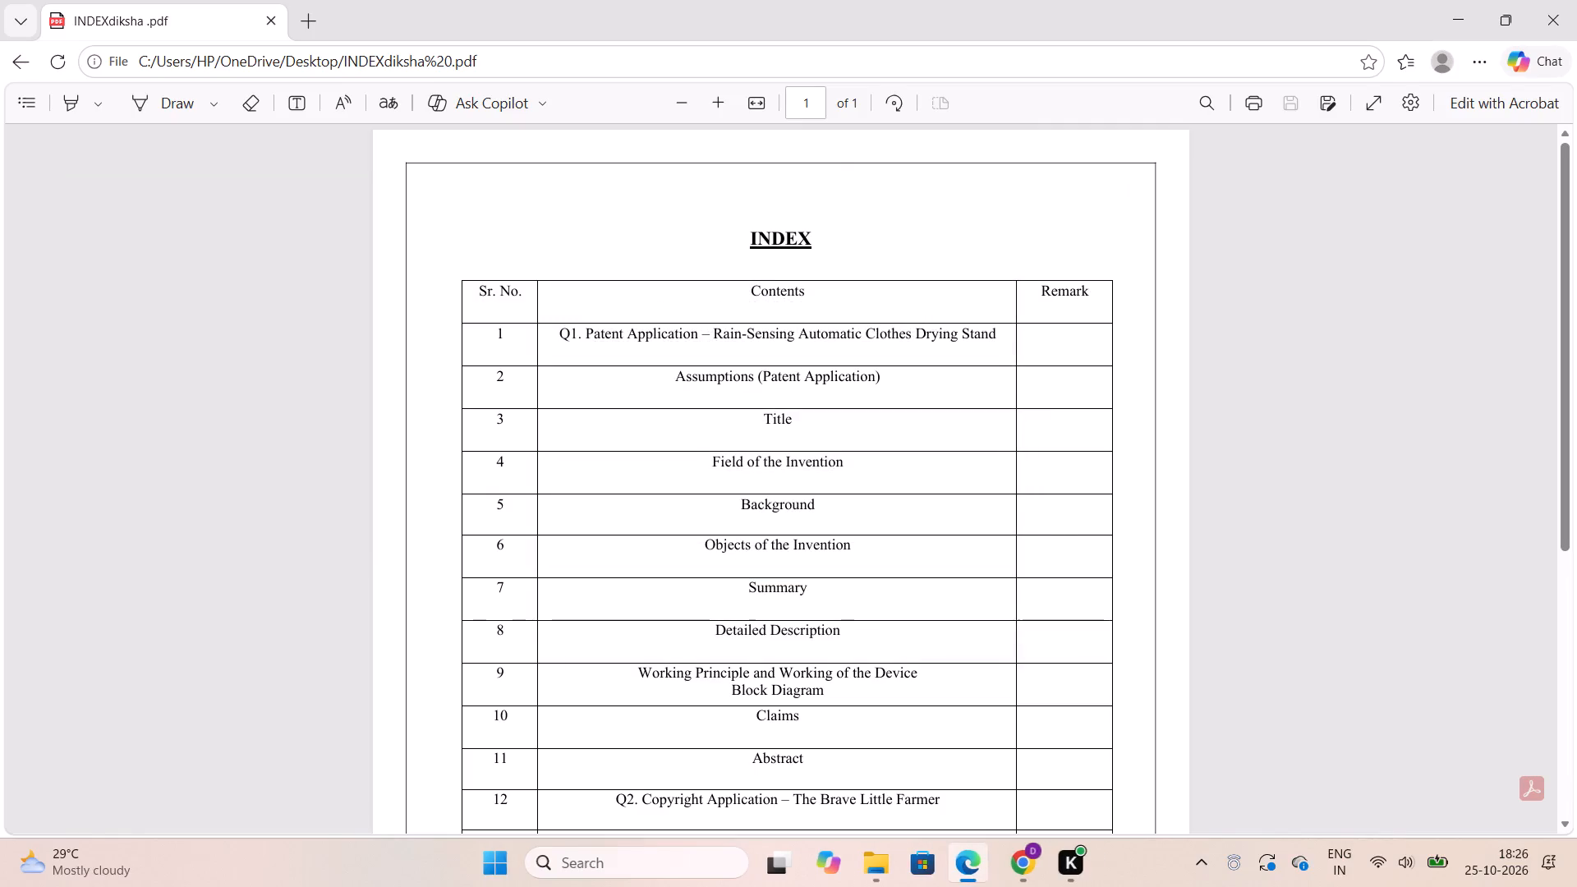
click(1576, 32)
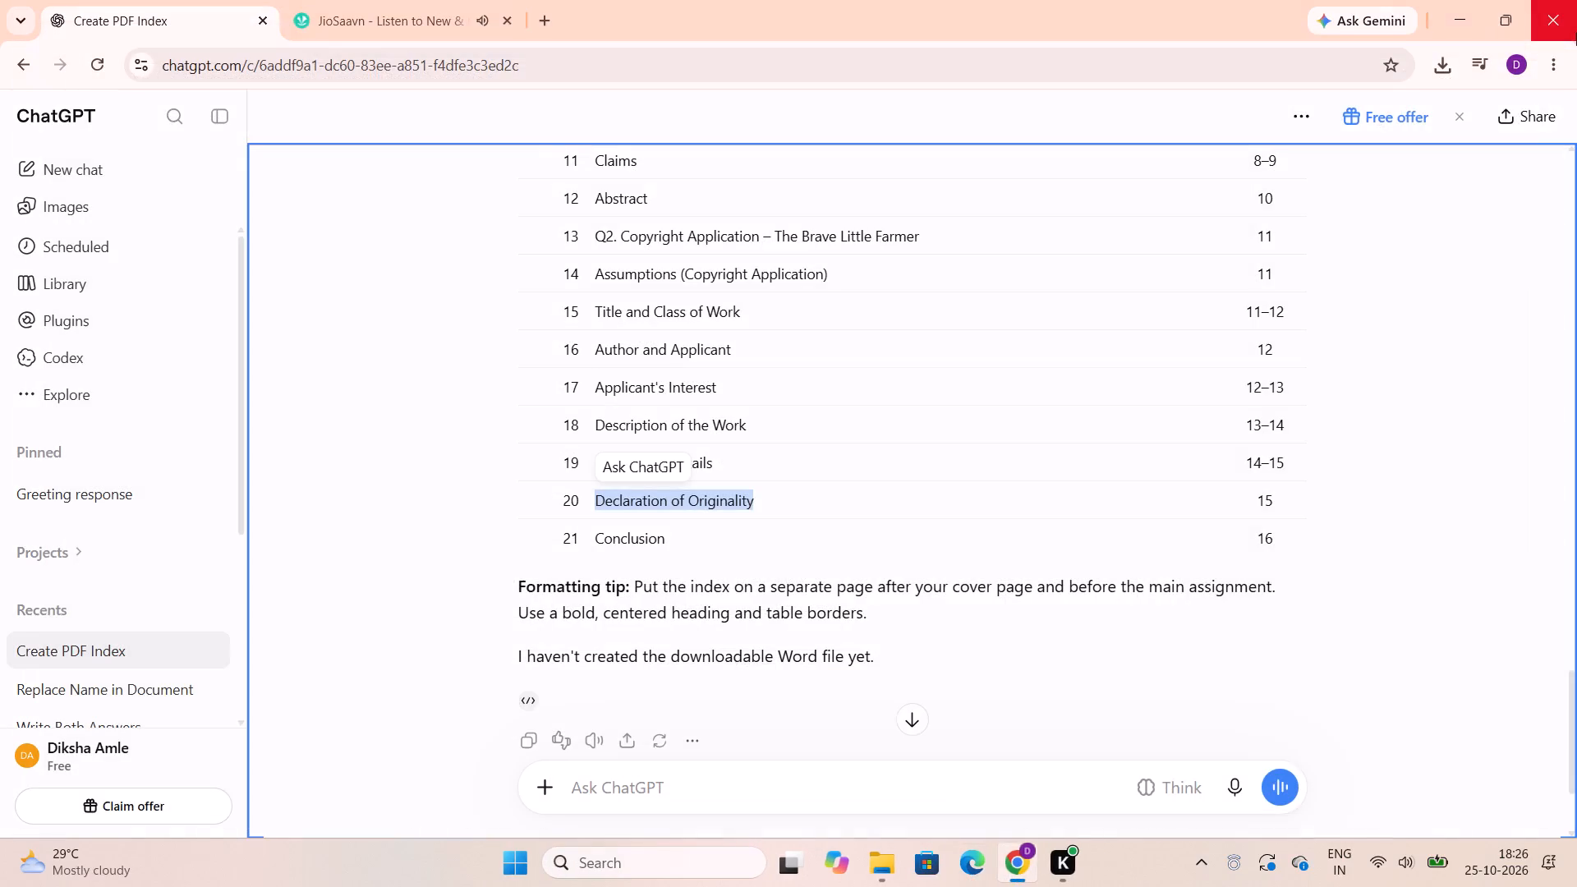
In a new Chrome tab, search Google for "merge pdf" and open iLovePDF's Merge PDF page.
click(534, 19)
click(568, 396)
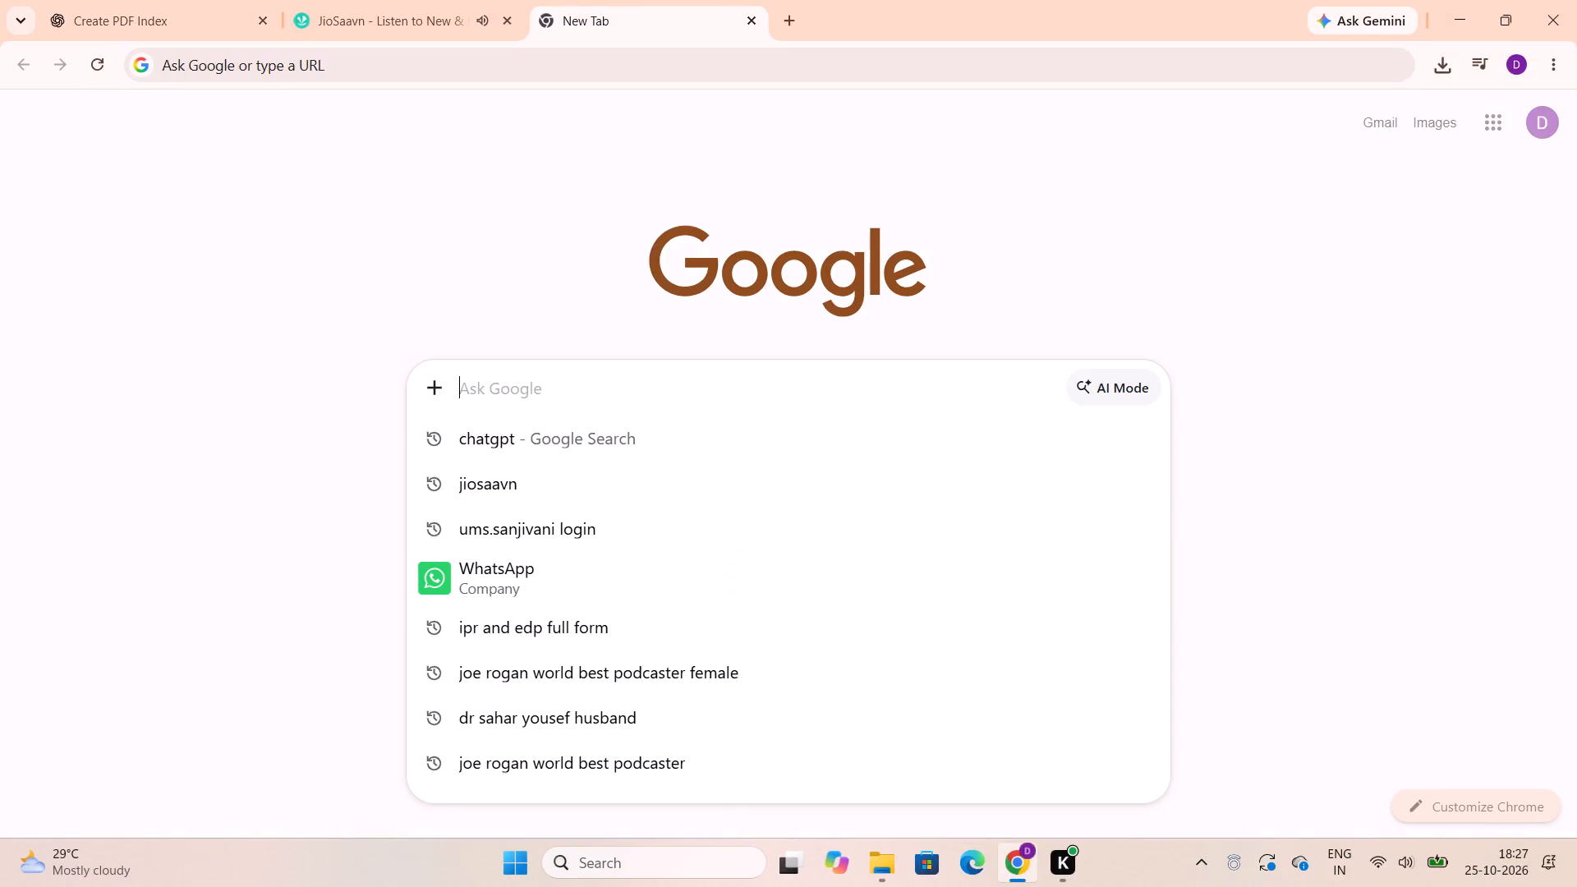
text(merge)
key(space)
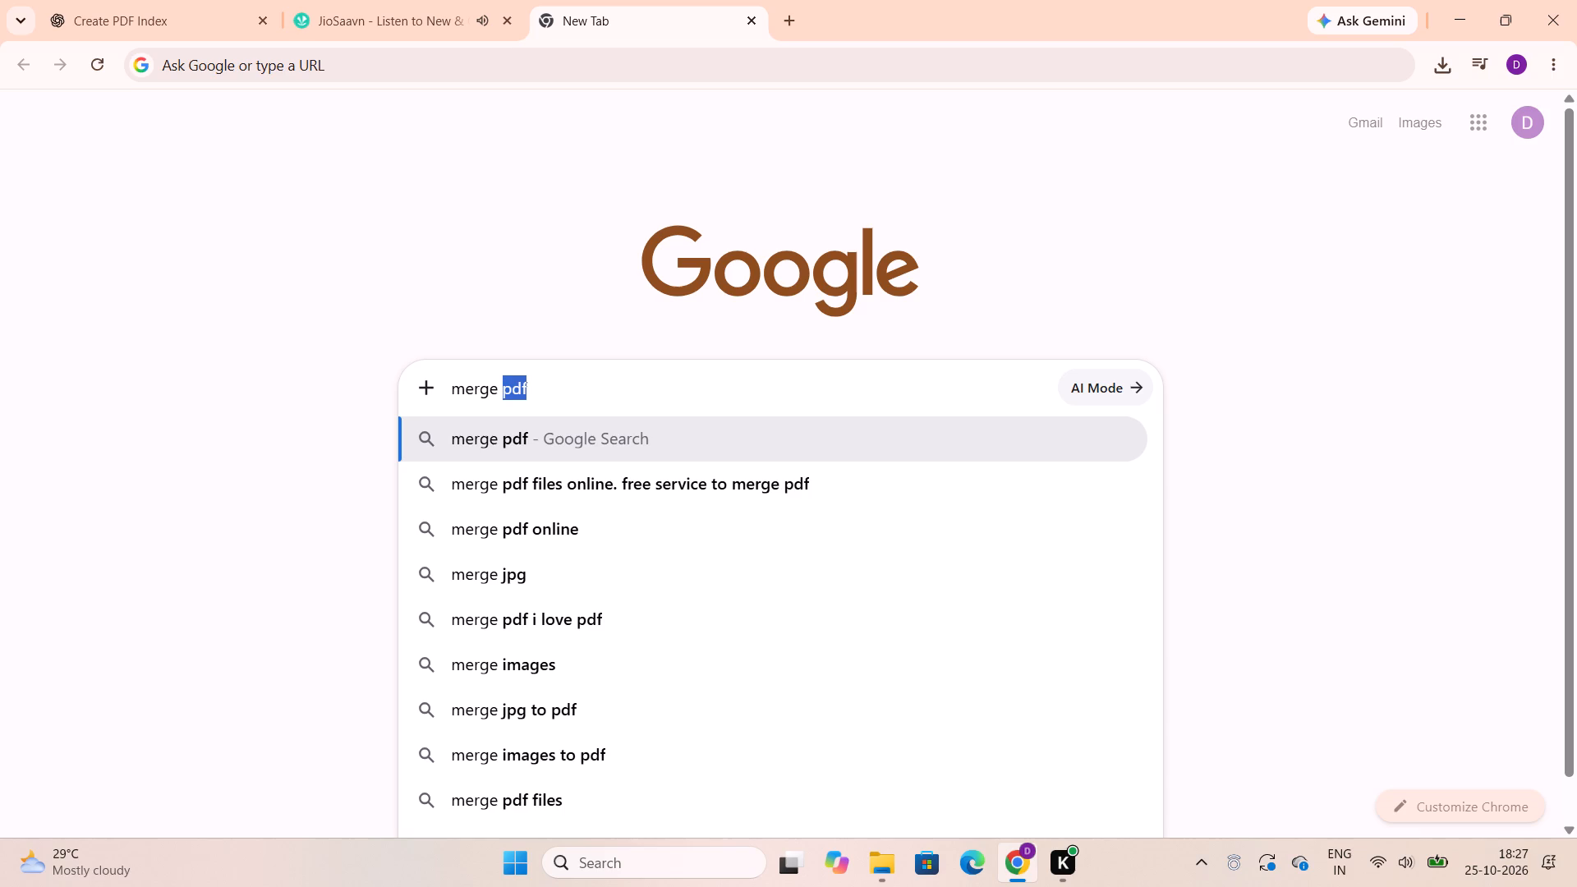
text(pdf)
key(space)
key(Return)
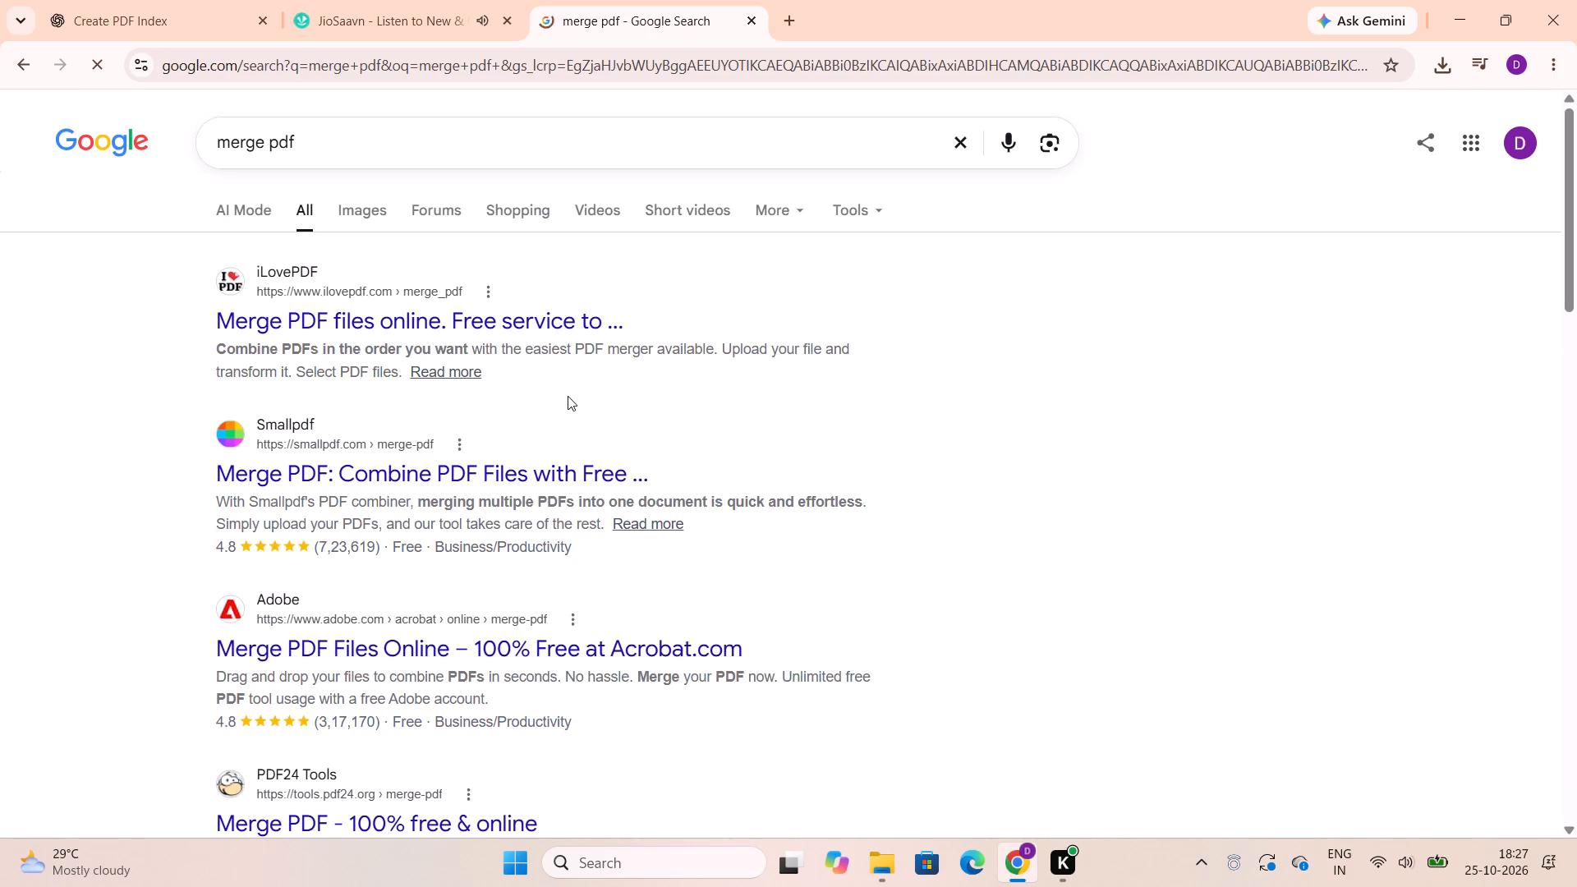
click(468, 319)
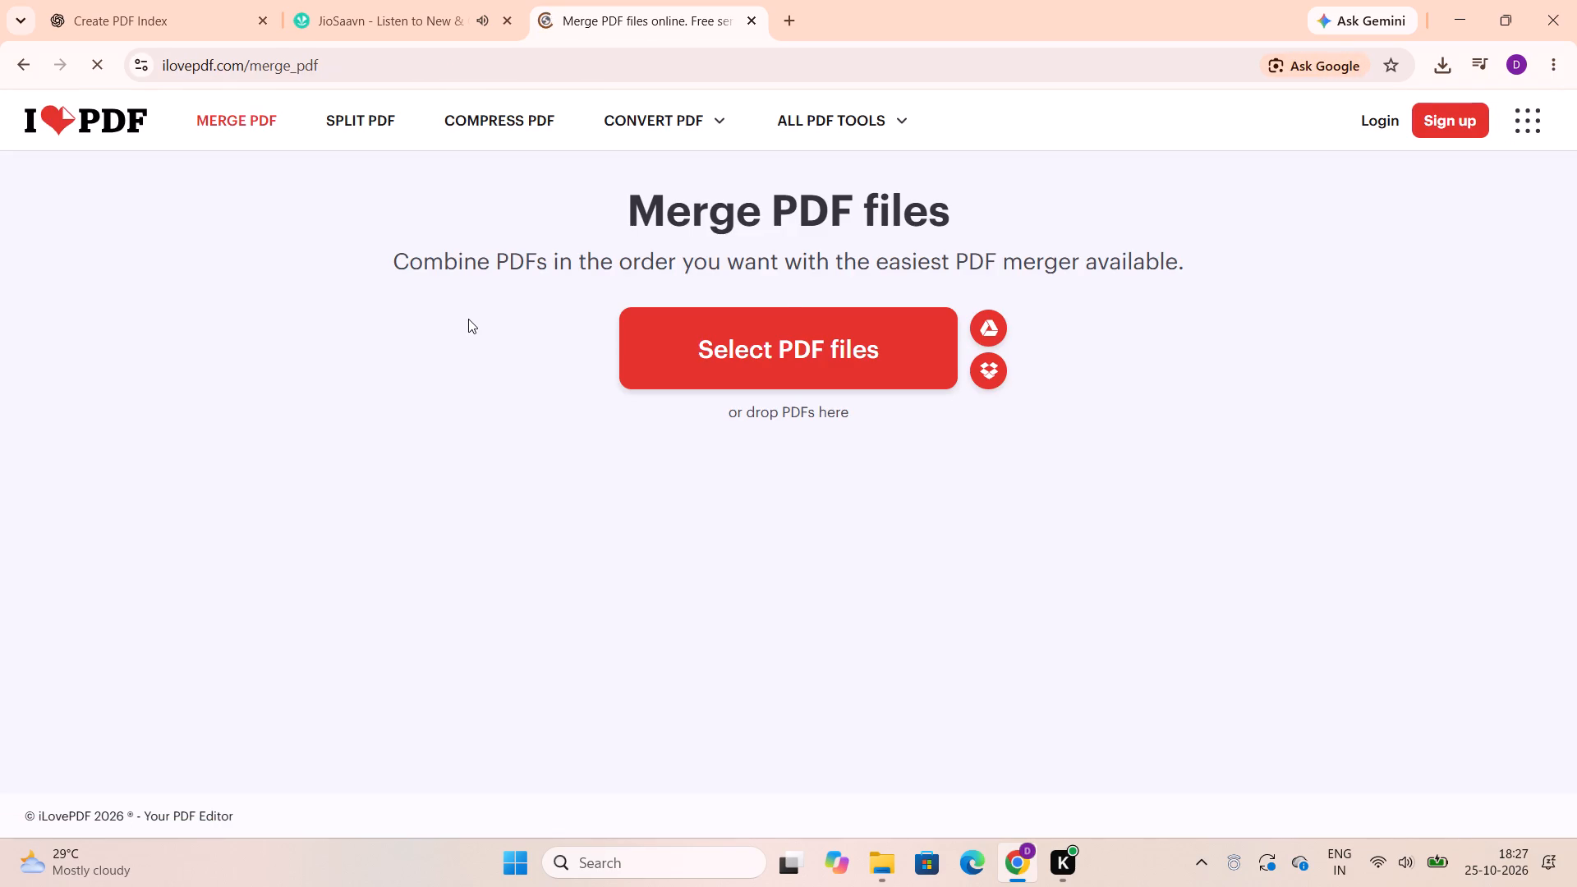
Load the INDEXdiksha, IPR_EDP_Activity_1 and IPRF PDFs from the Desktop into the merge tool.
click(777, 349)
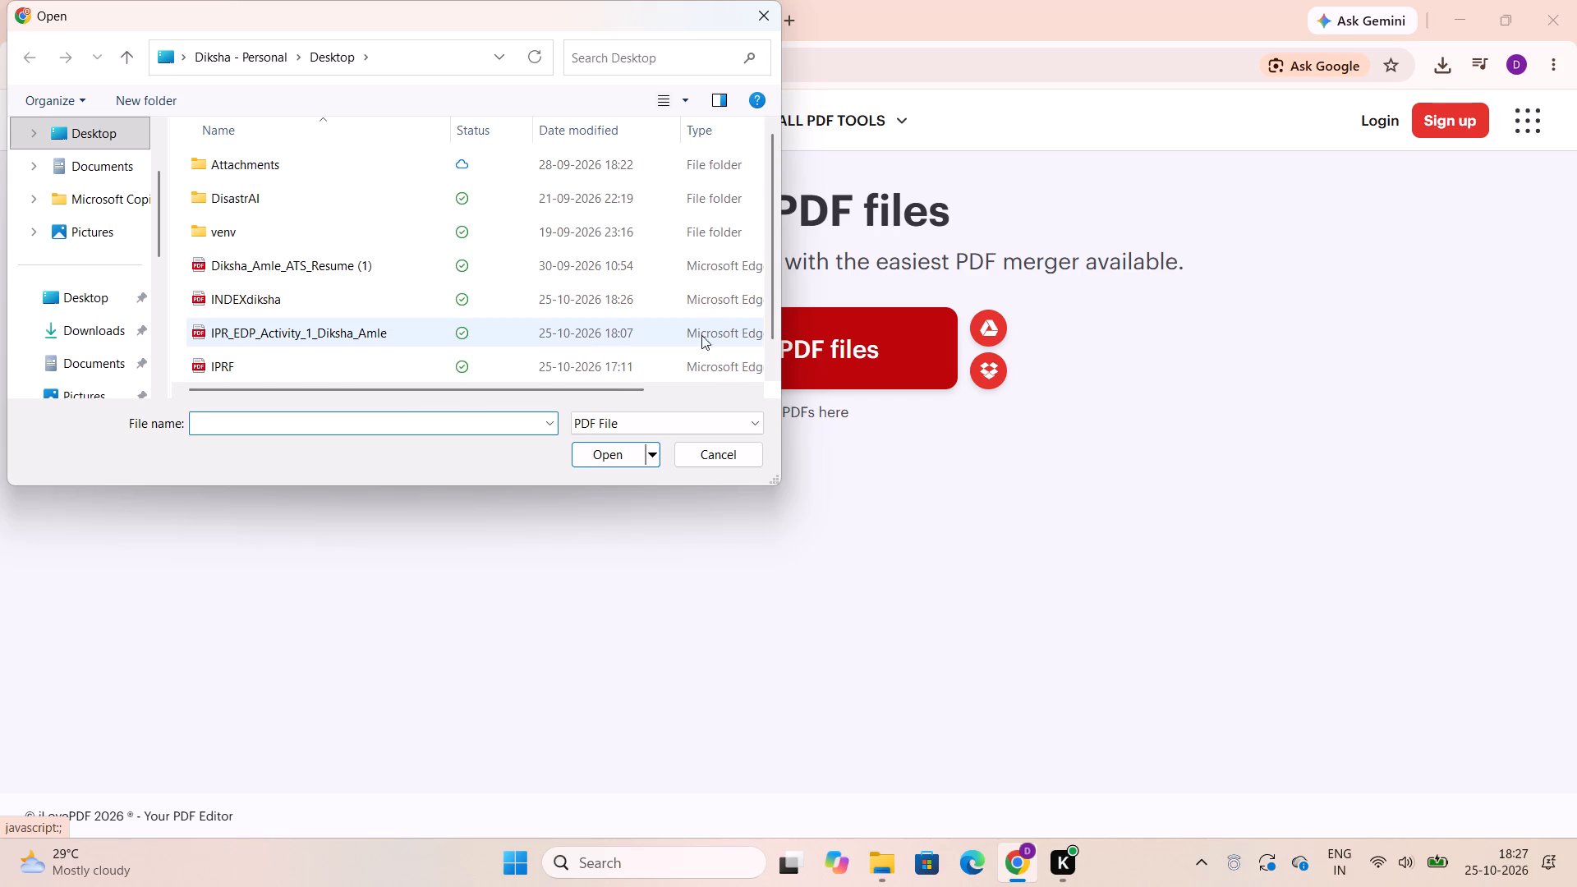
click(293, 356)
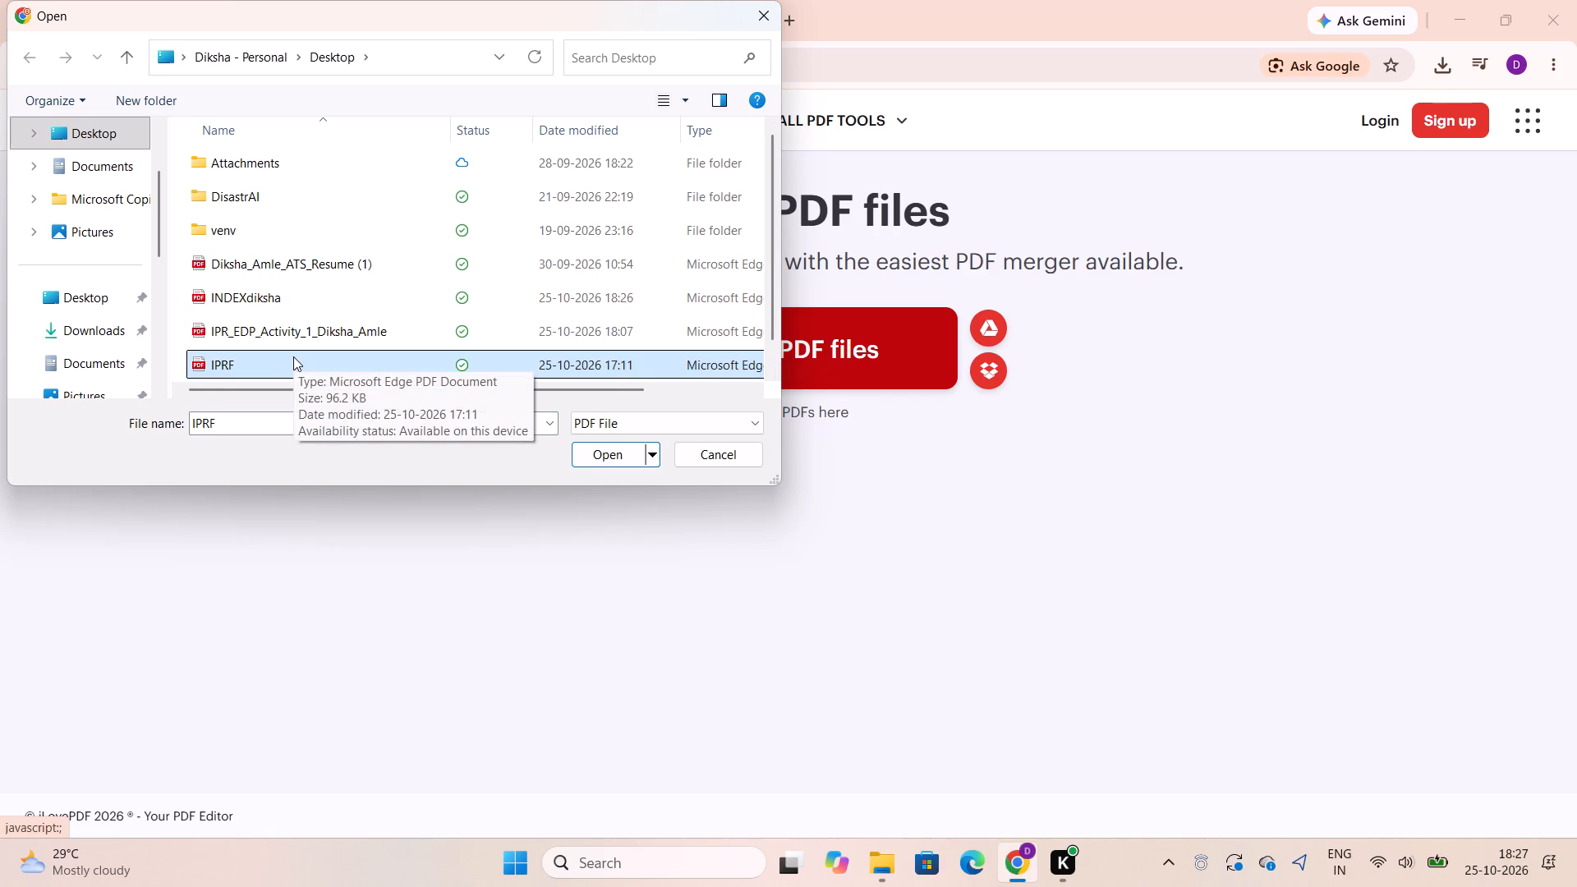
click(331, 302)
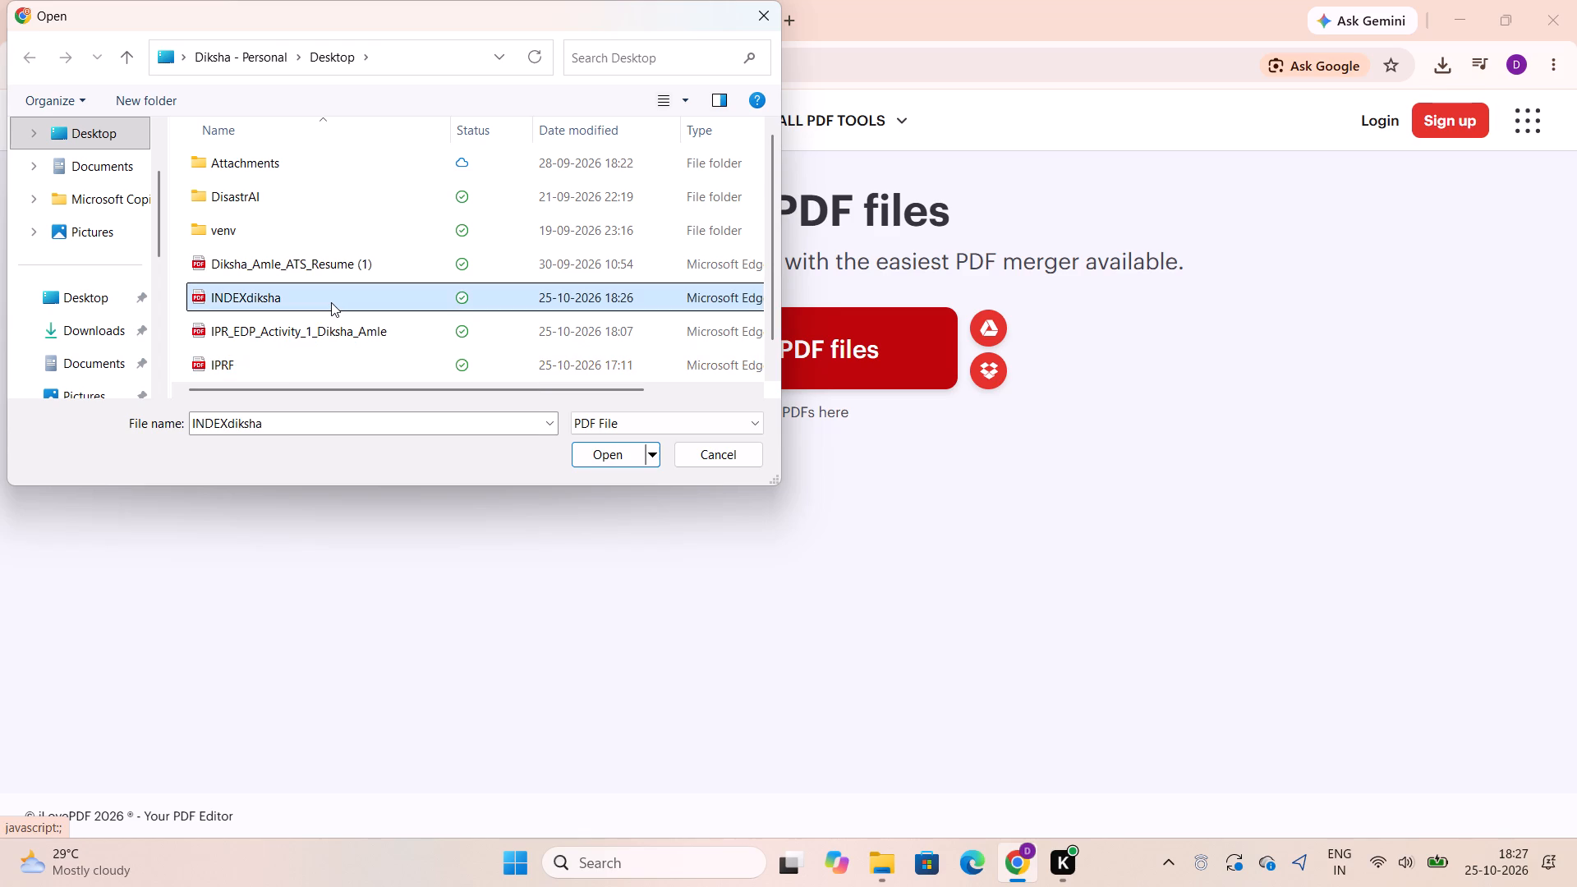
click(294, 371)
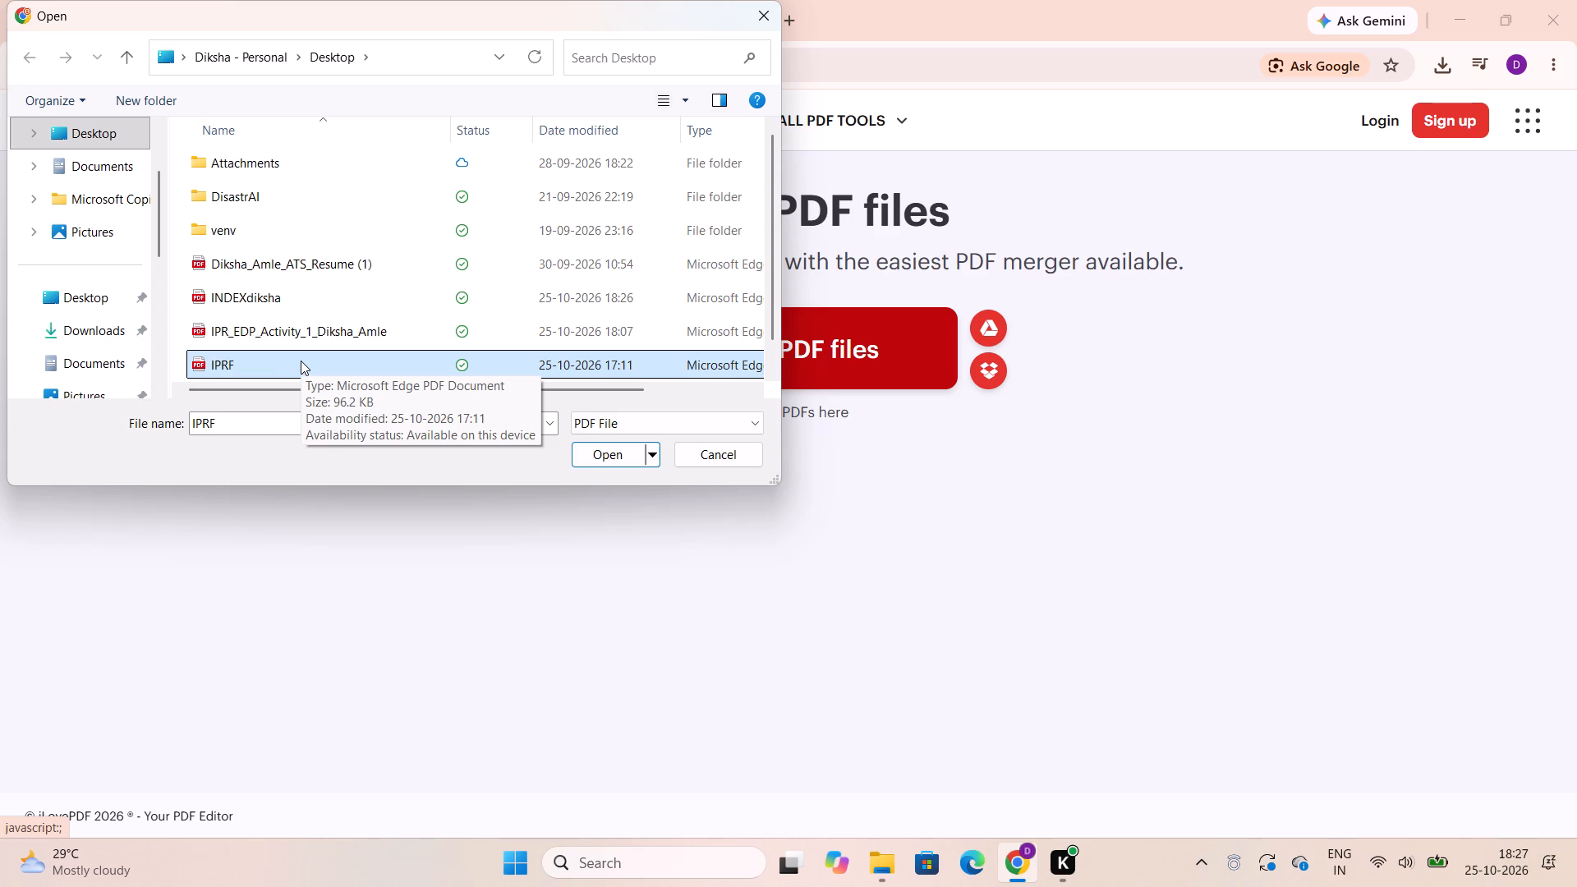
key(shift+Up)
key(shift+Up)
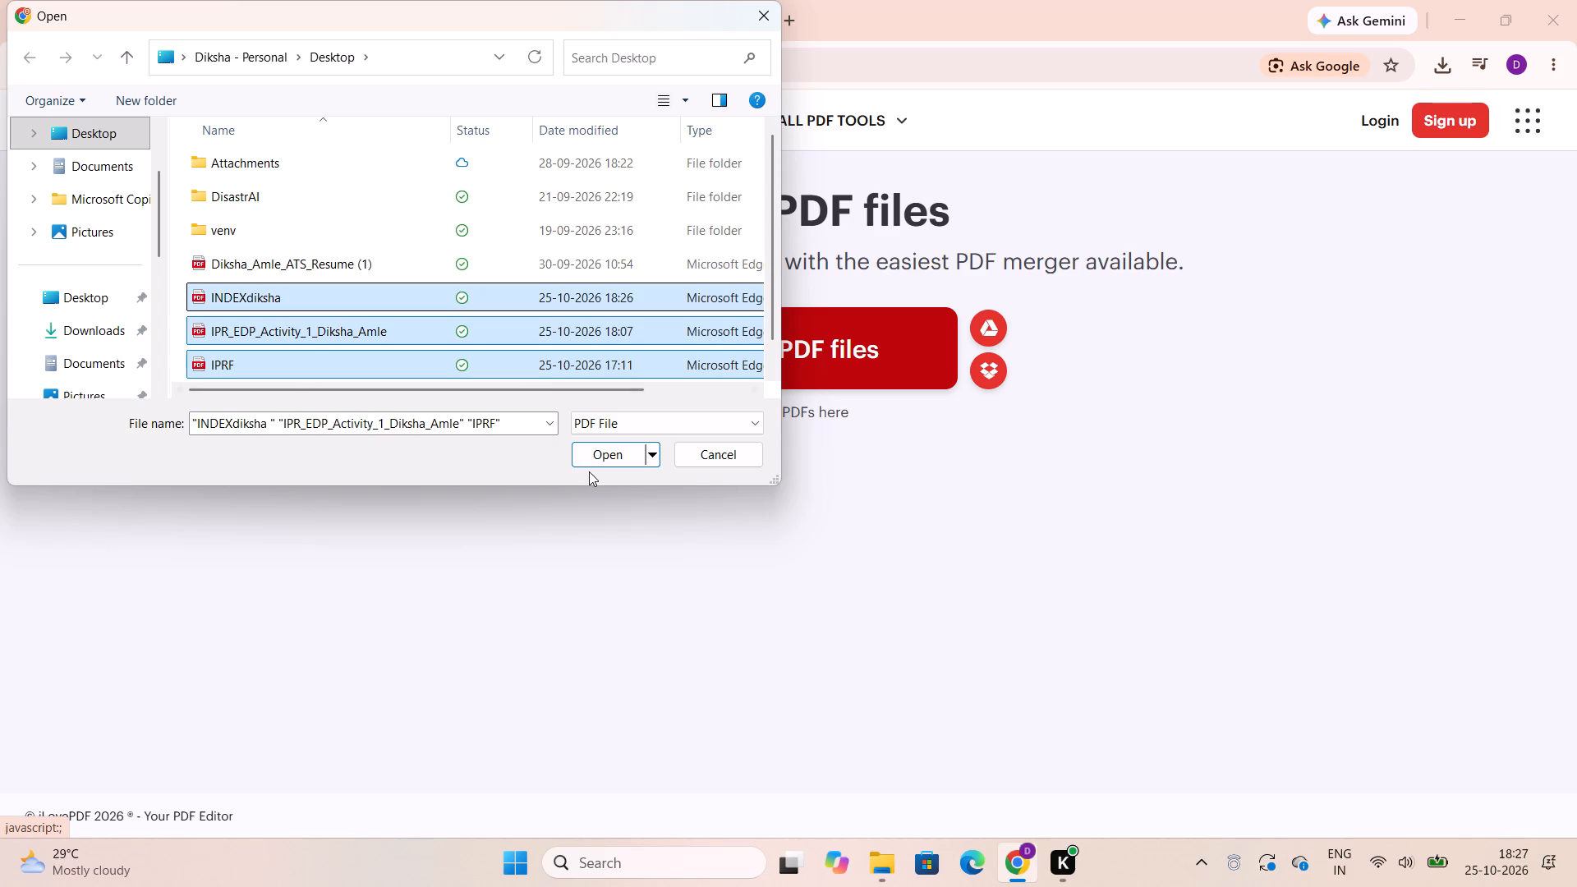
click(608, 458)
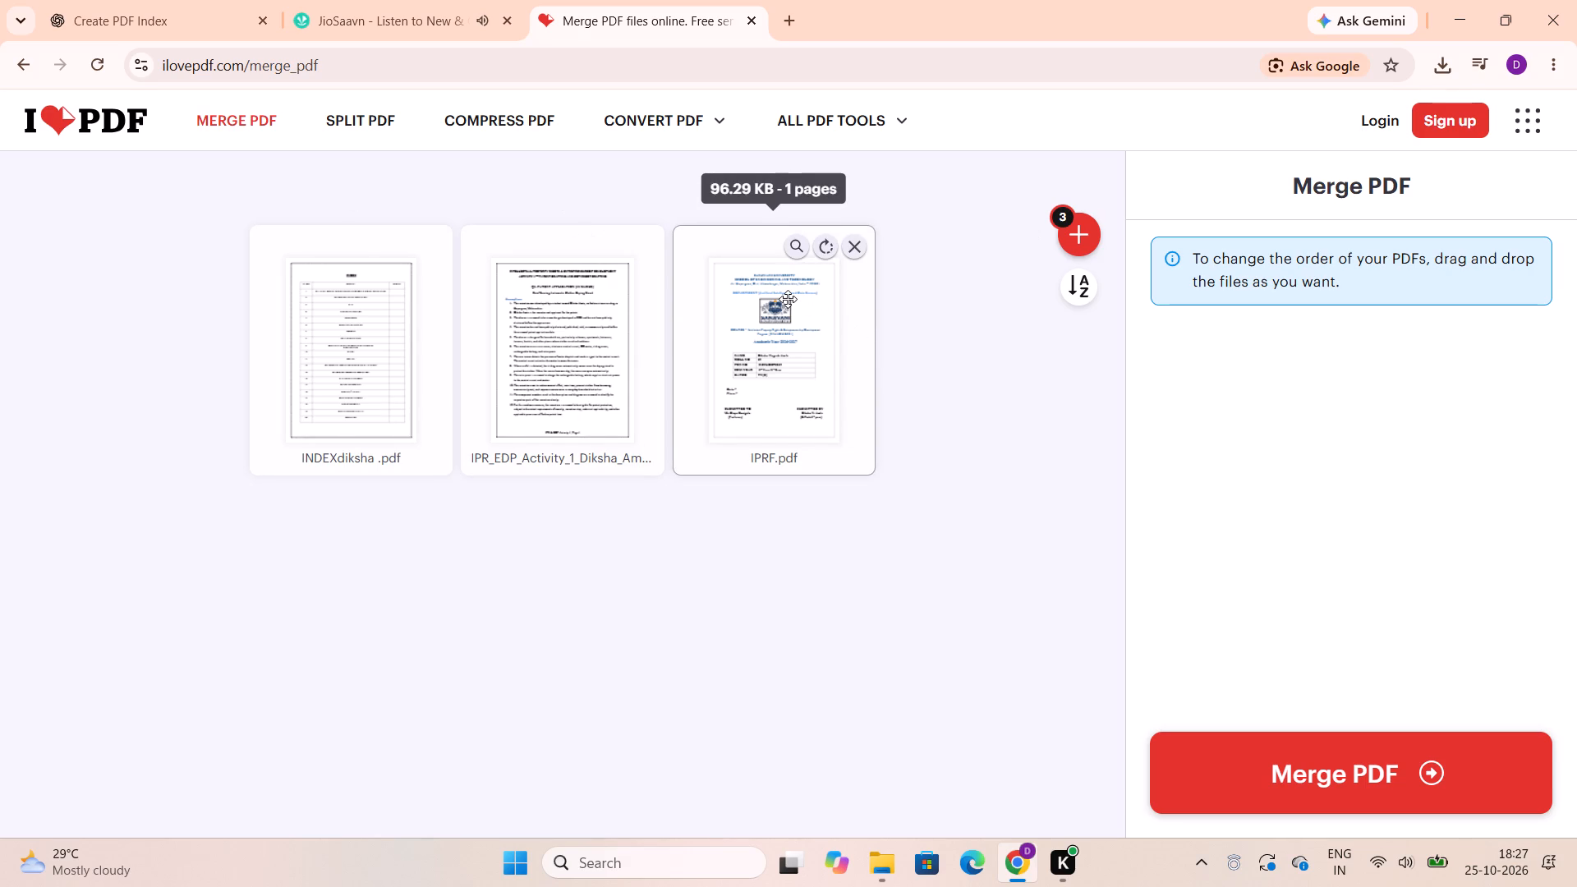
drag(784, 303, 387, 304)
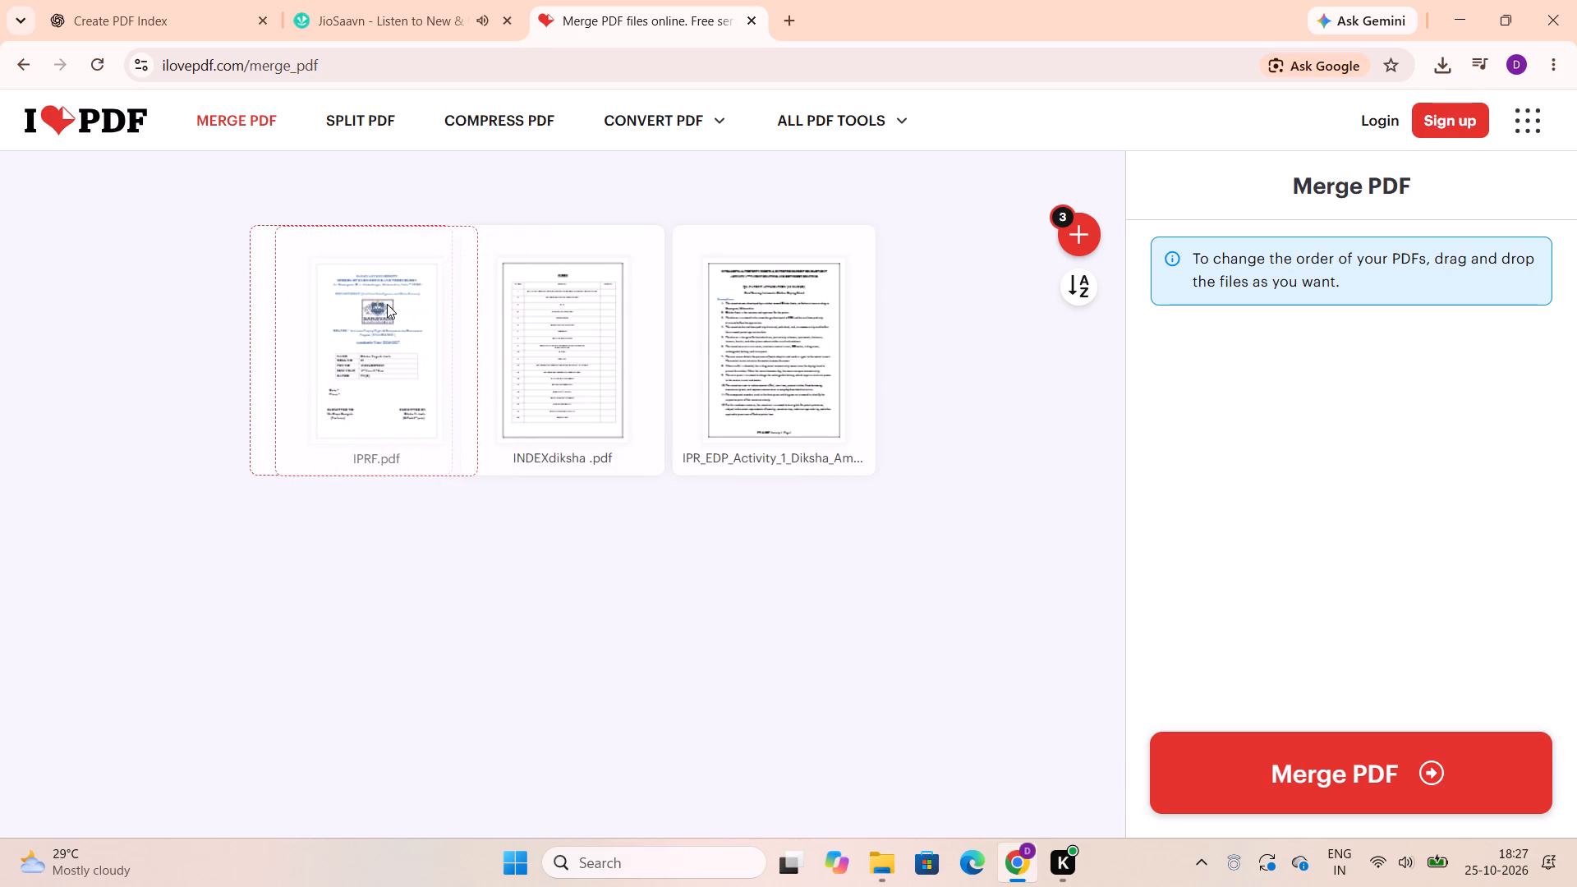
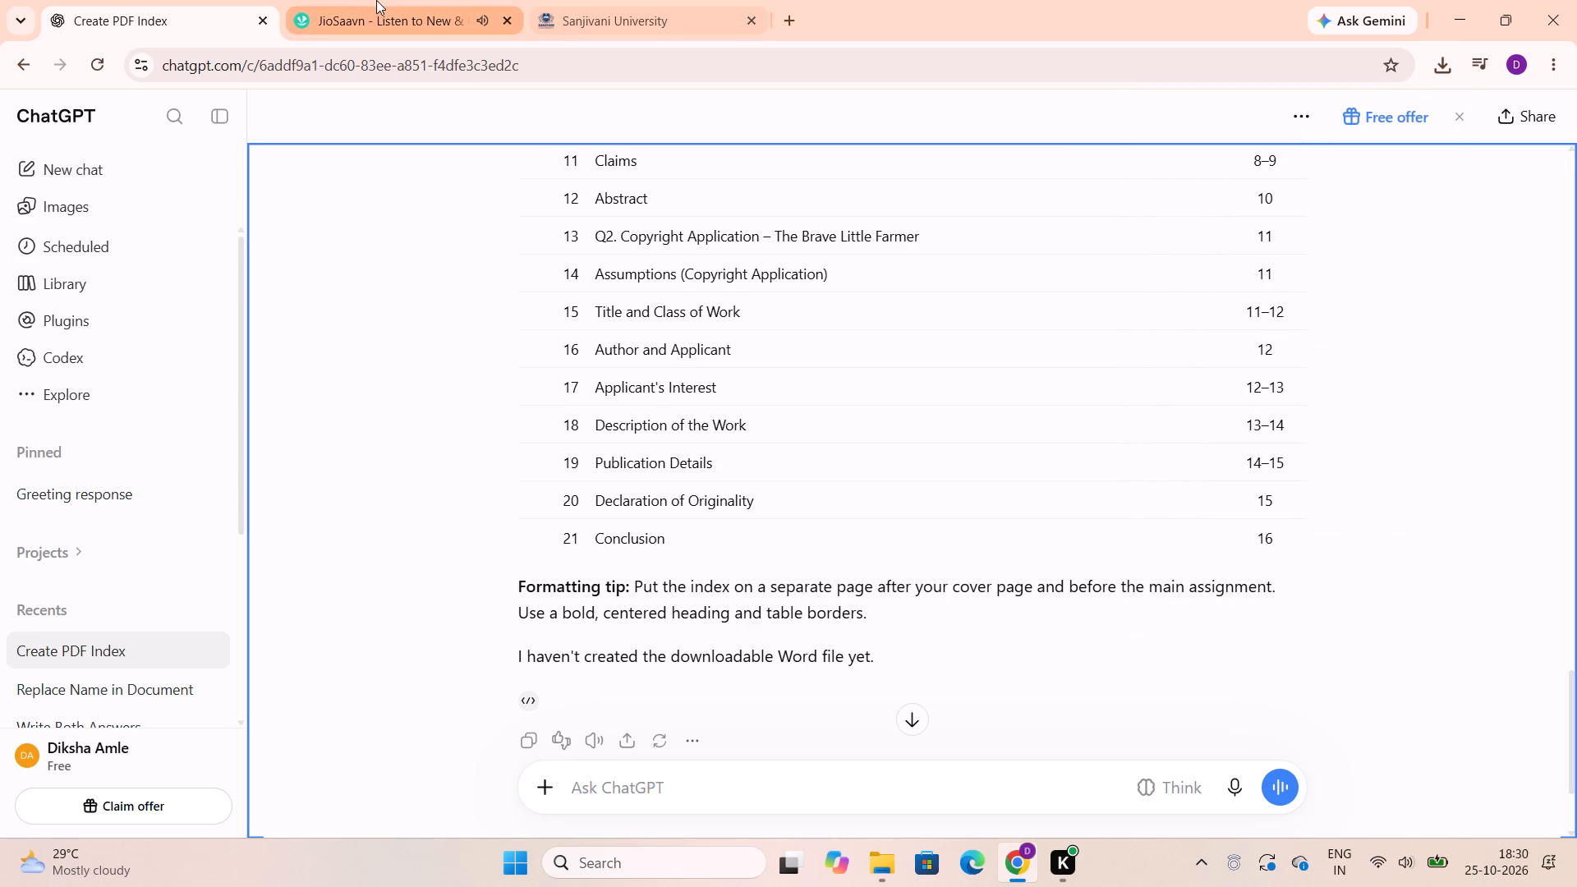
Return to the university portal, open the Activity 1 - Drafting Patent & Copyright submission, and browse the Downloads folder for its file.
click(607, 0)
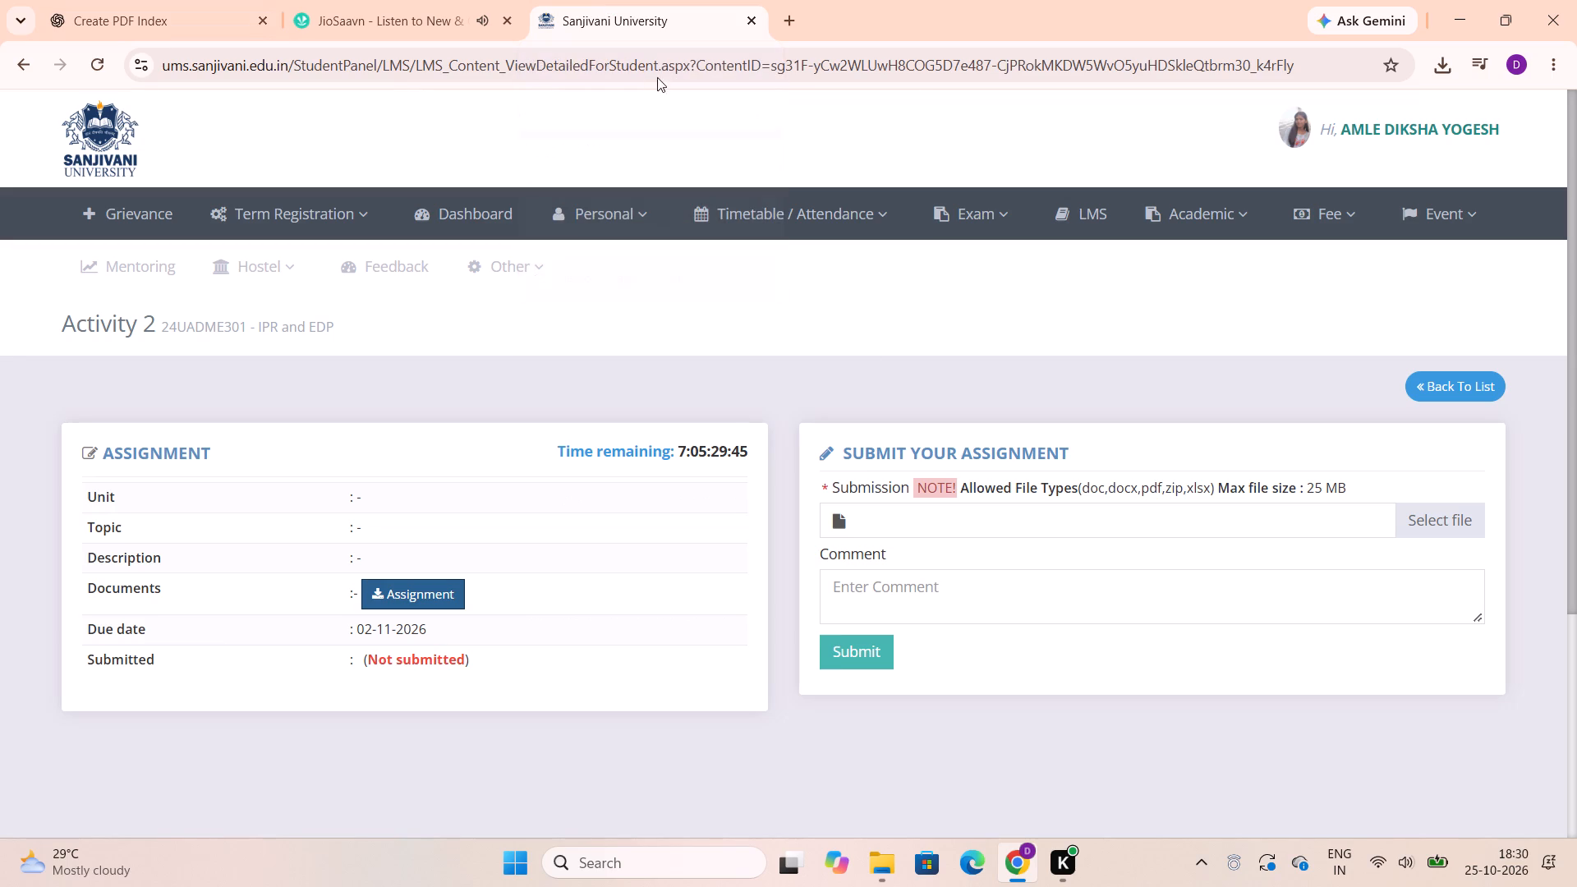
click(23, 56)
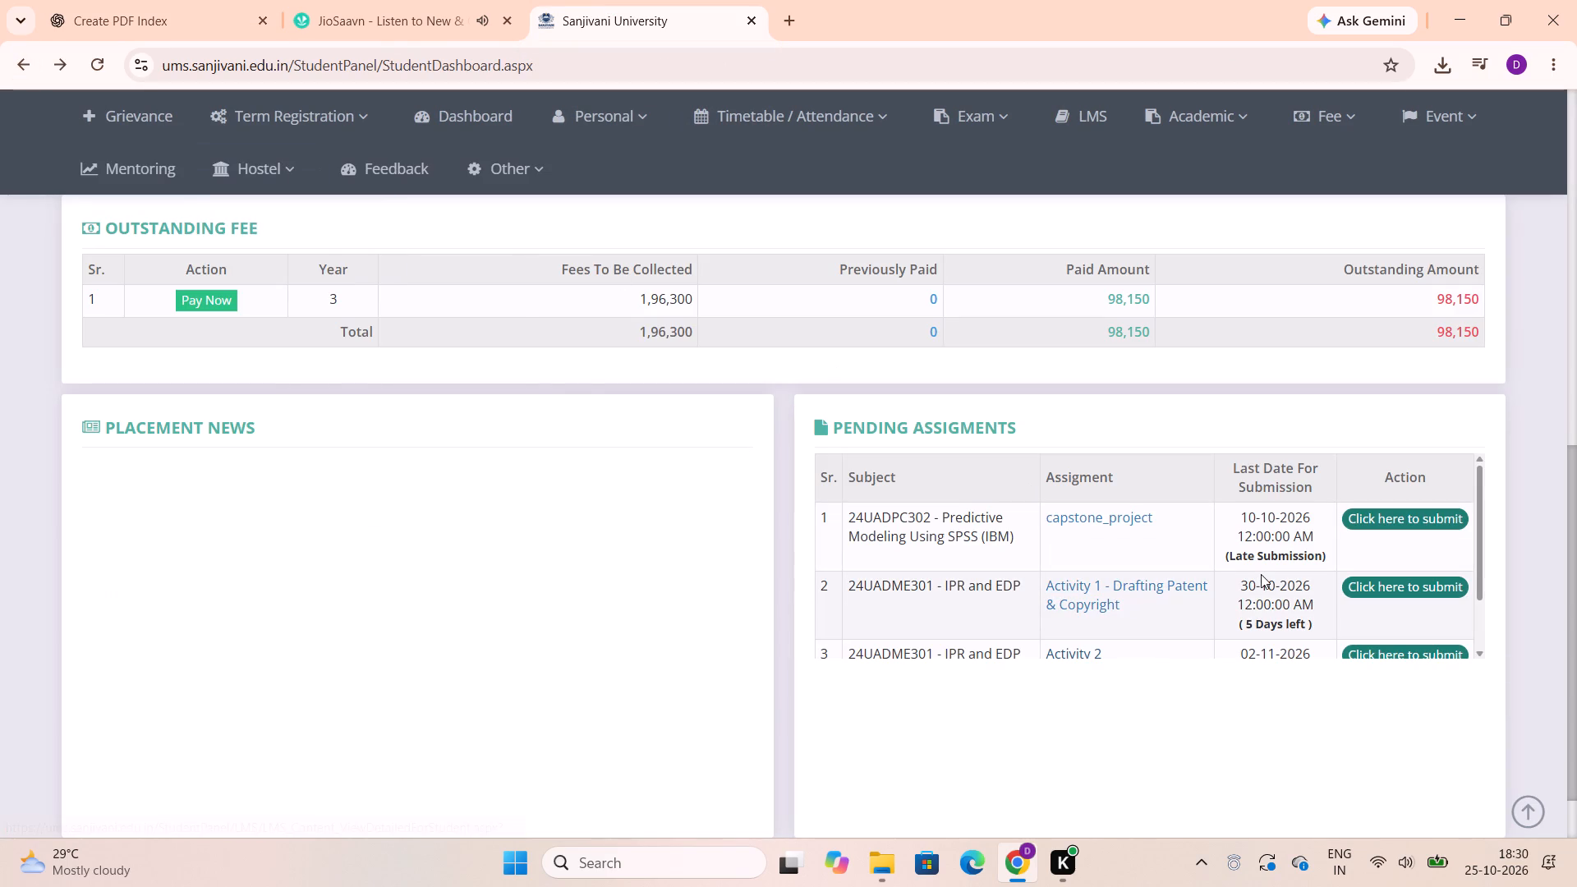
click(1389, 584)
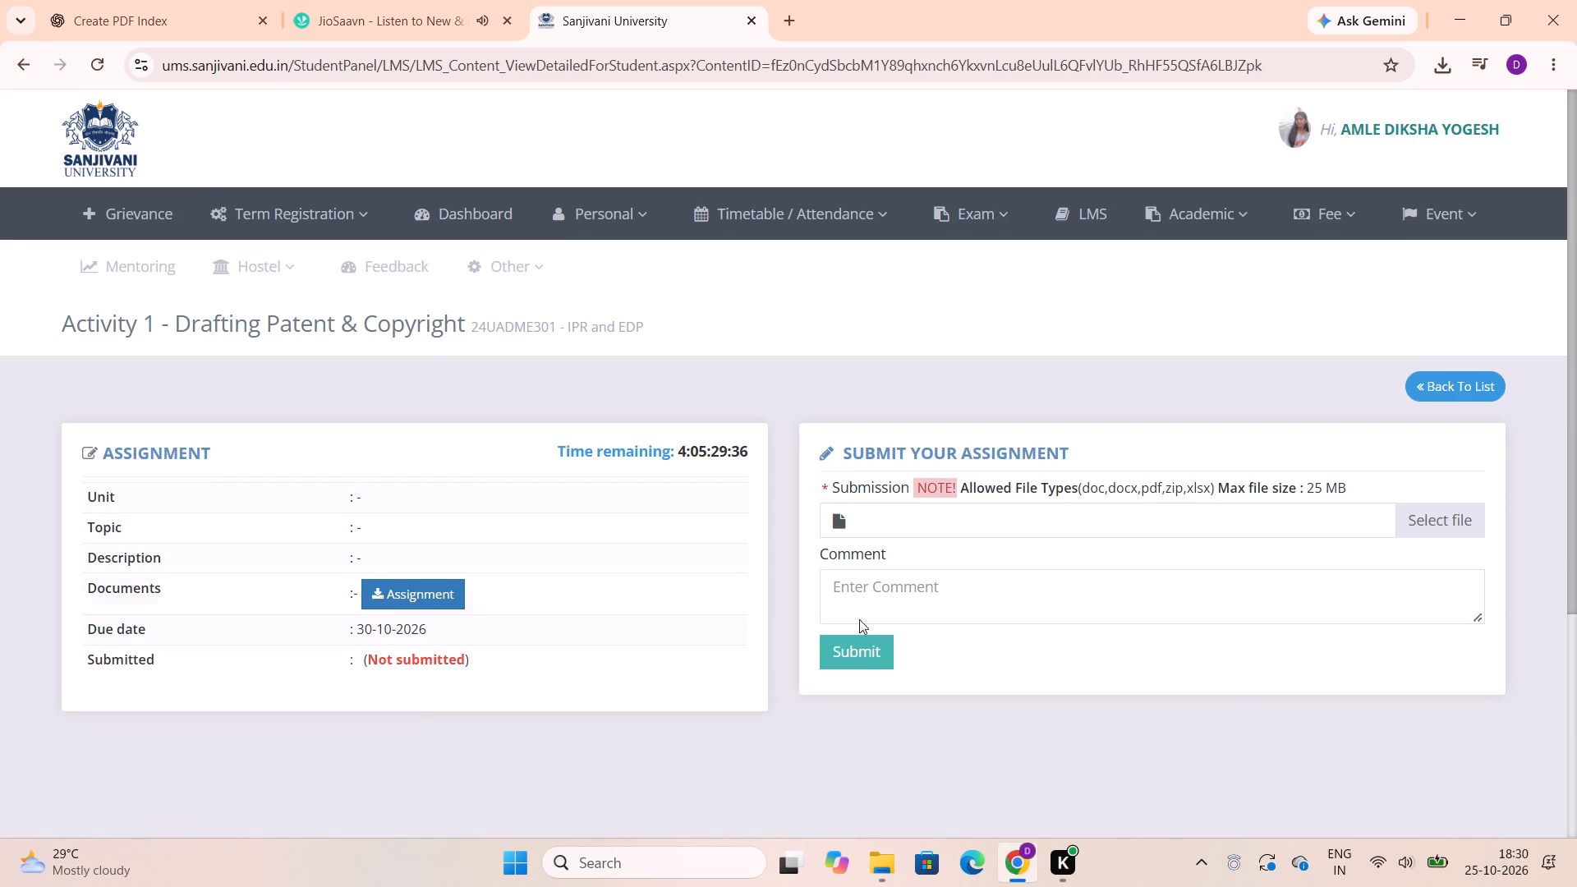
click(1442, 509)
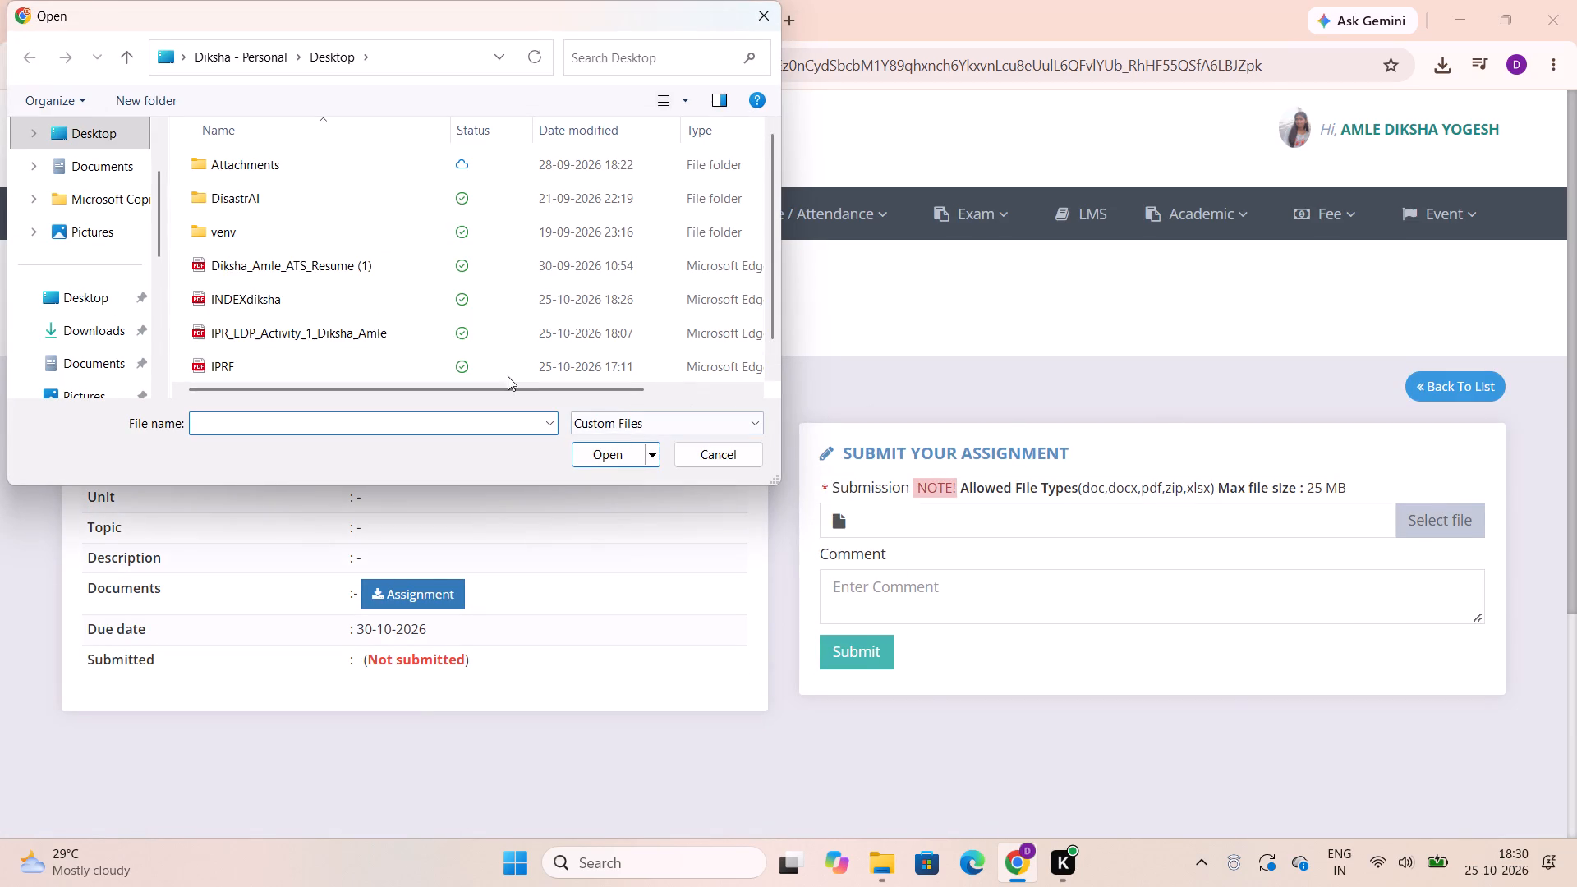
scroll(405, 312, down, 4)
click(96, 316)
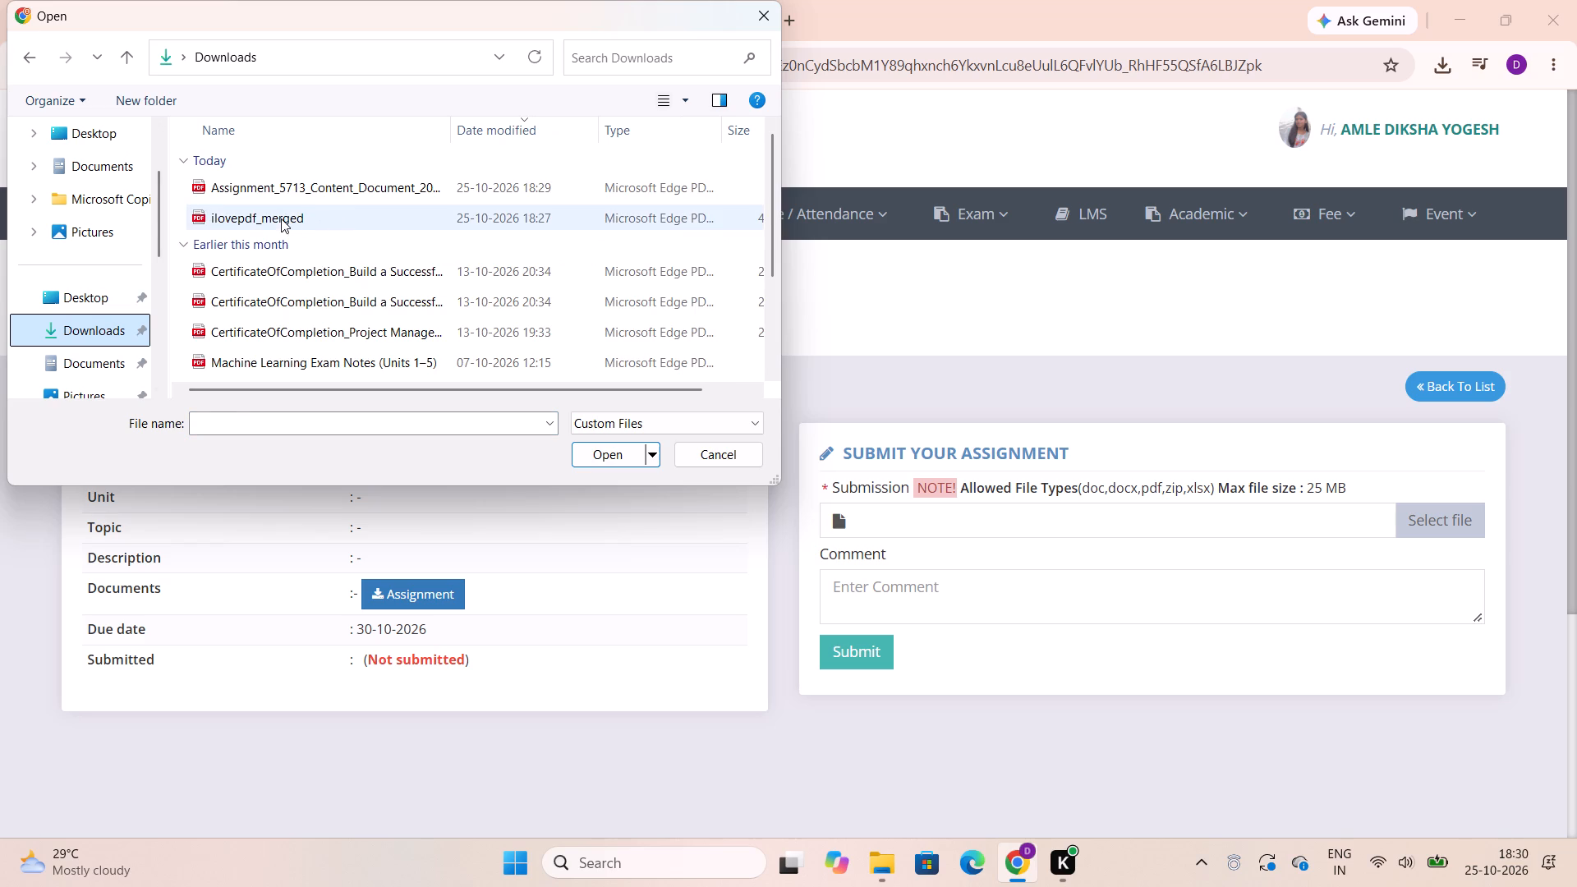
Rename the ilovepdf_merged file with the student's name followed by the PRN number in parentheses.
click(279, 215)
right_click(279, 215)
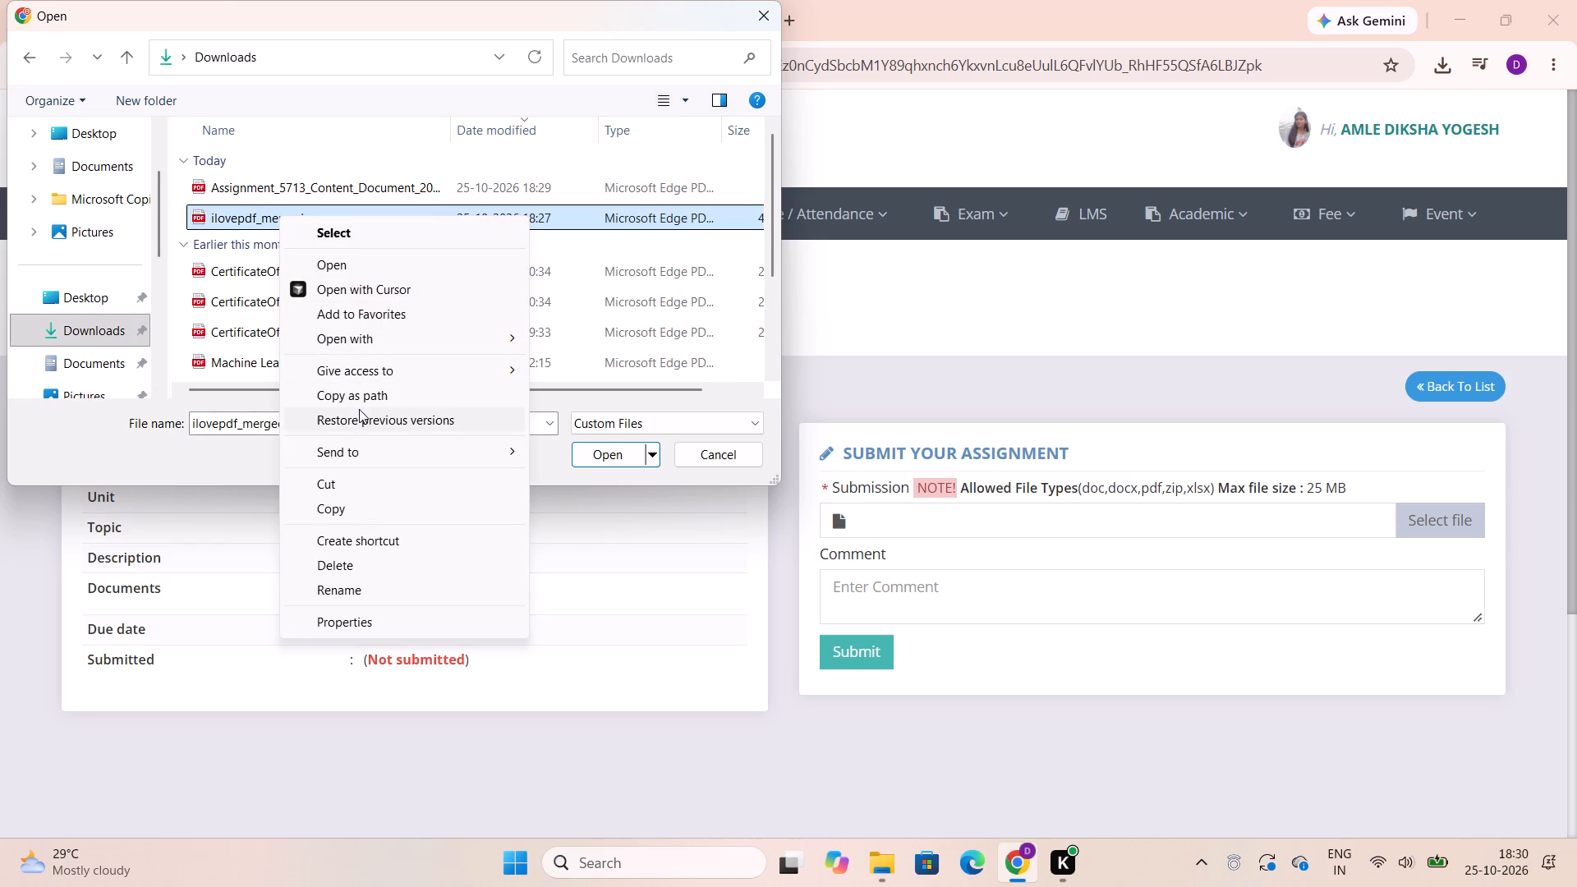
click(351, 589)
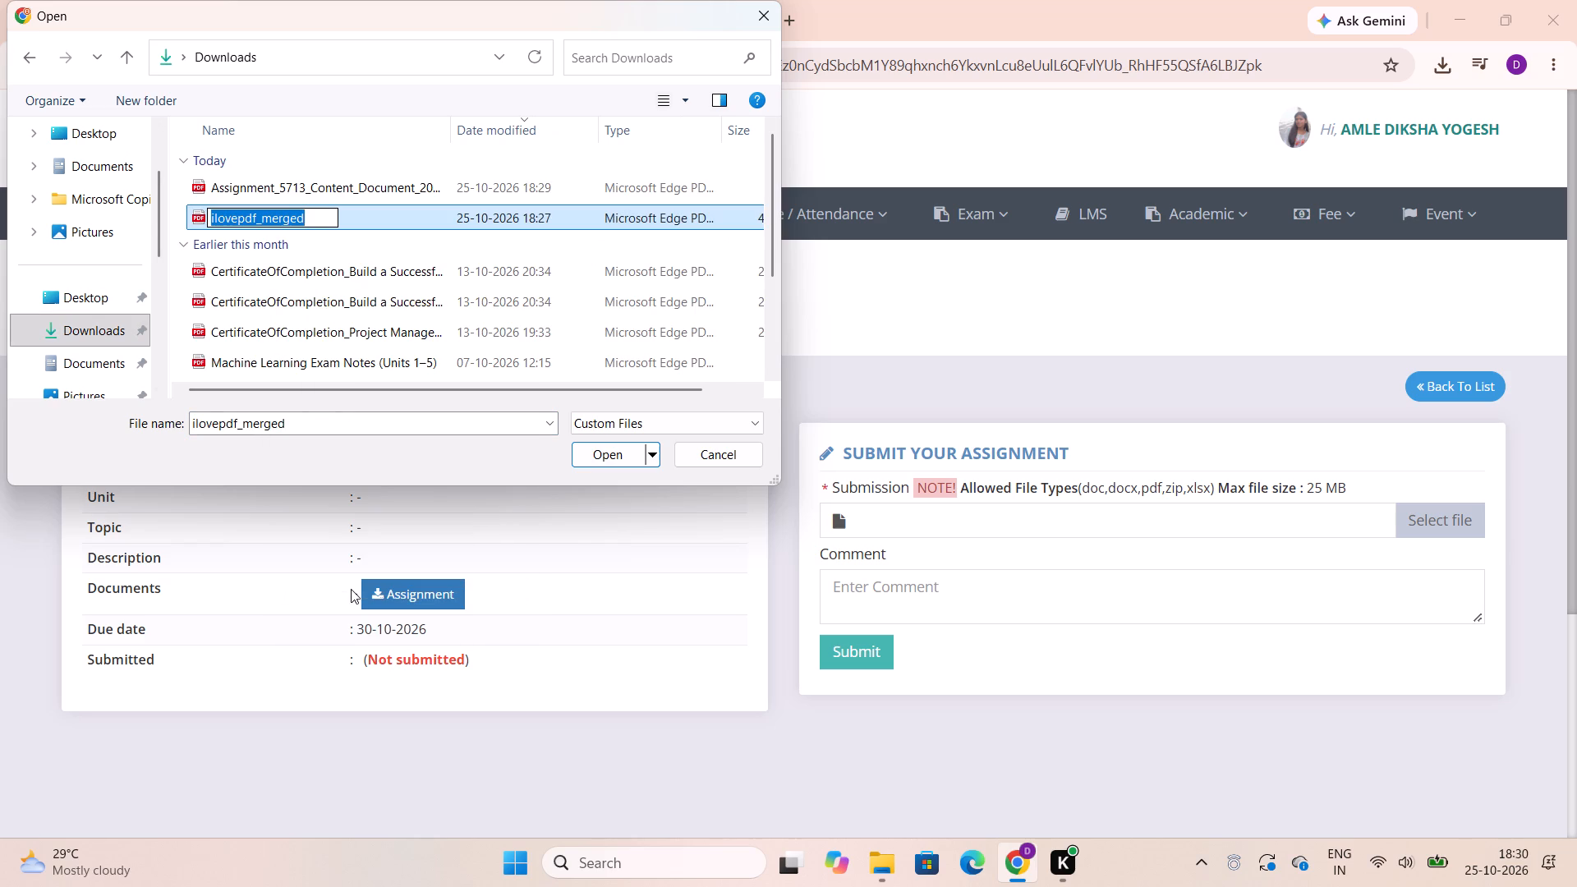
key(BackSpace)
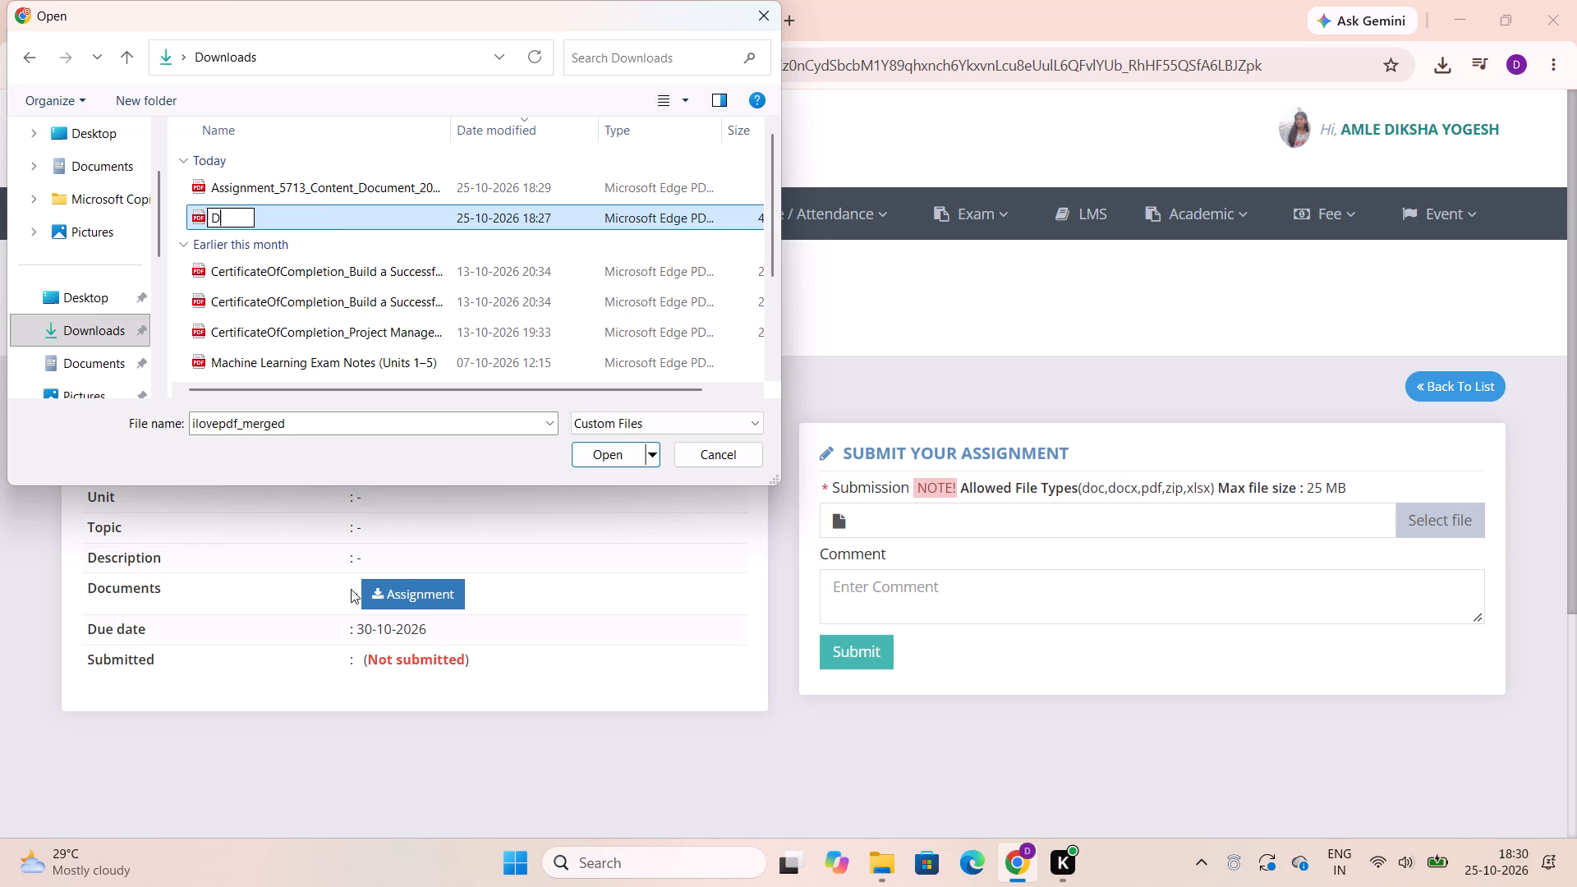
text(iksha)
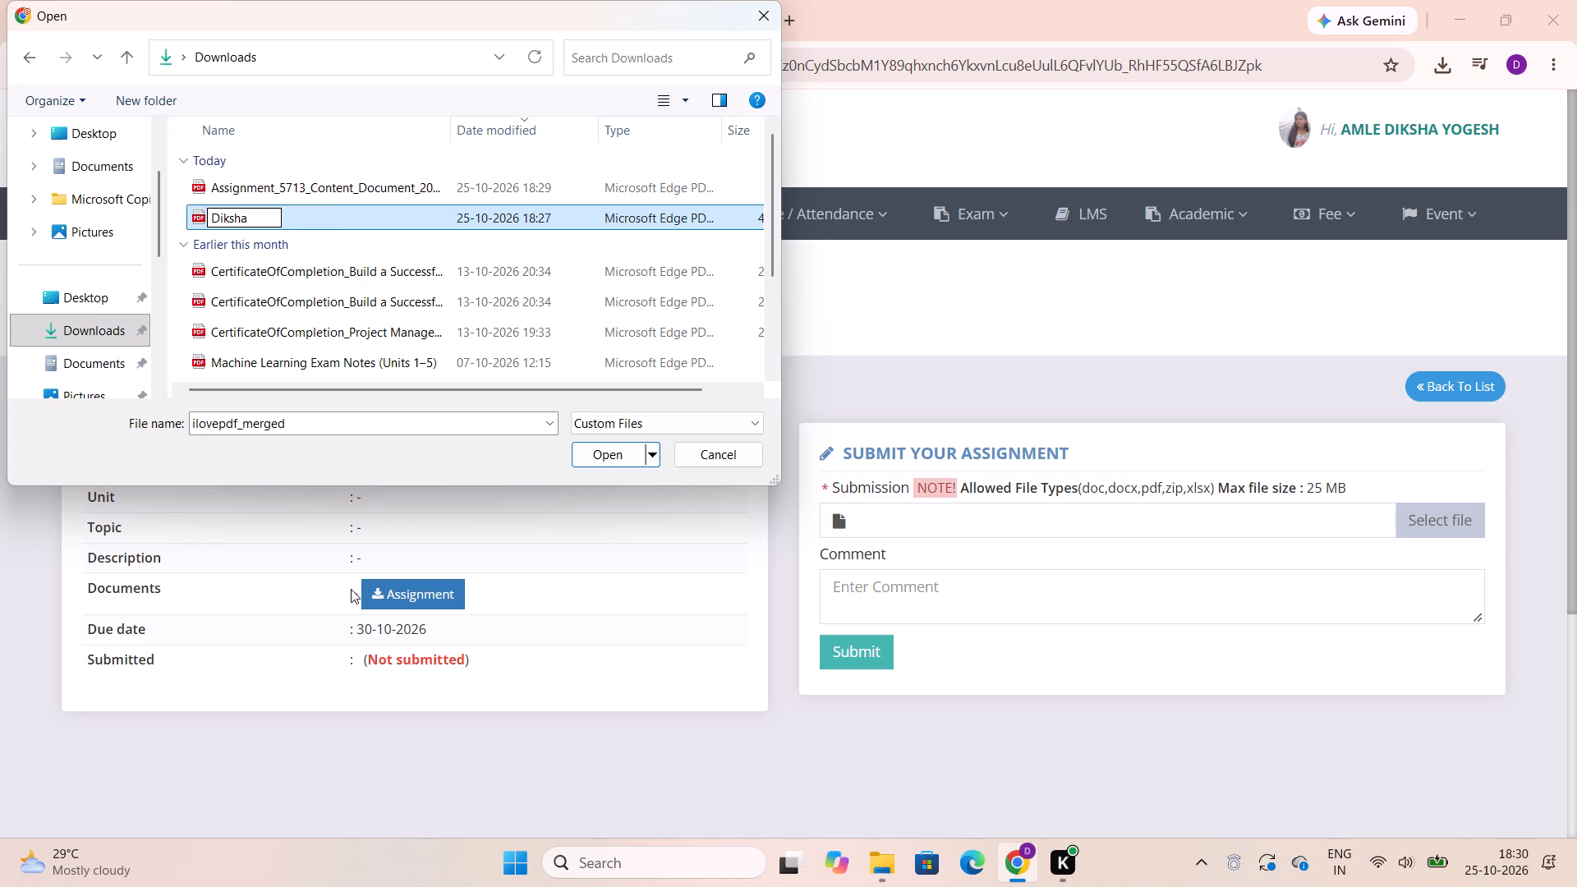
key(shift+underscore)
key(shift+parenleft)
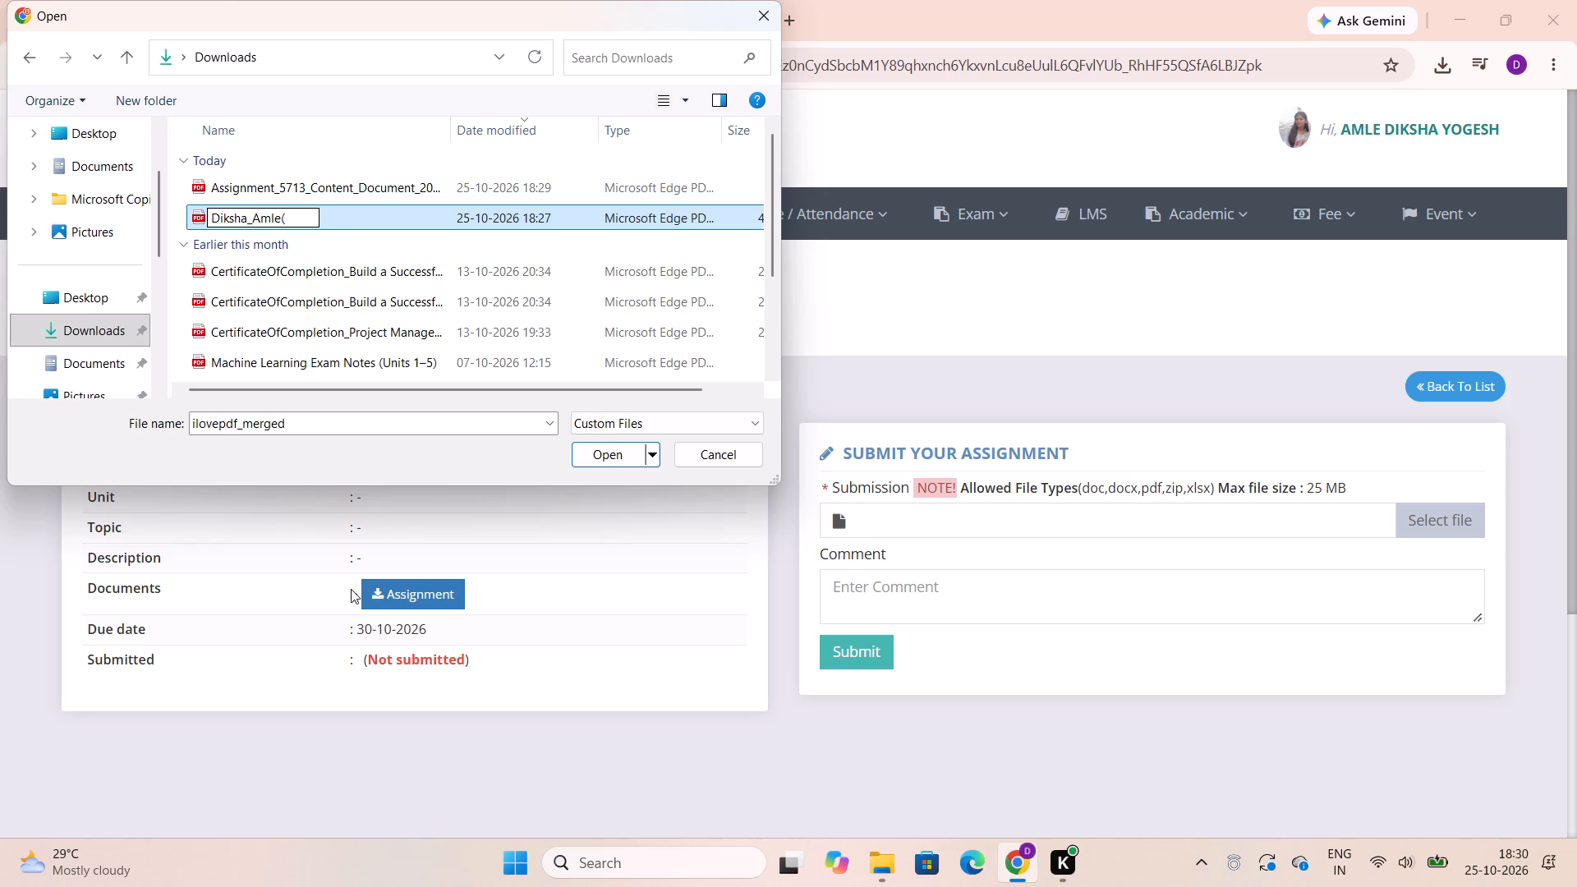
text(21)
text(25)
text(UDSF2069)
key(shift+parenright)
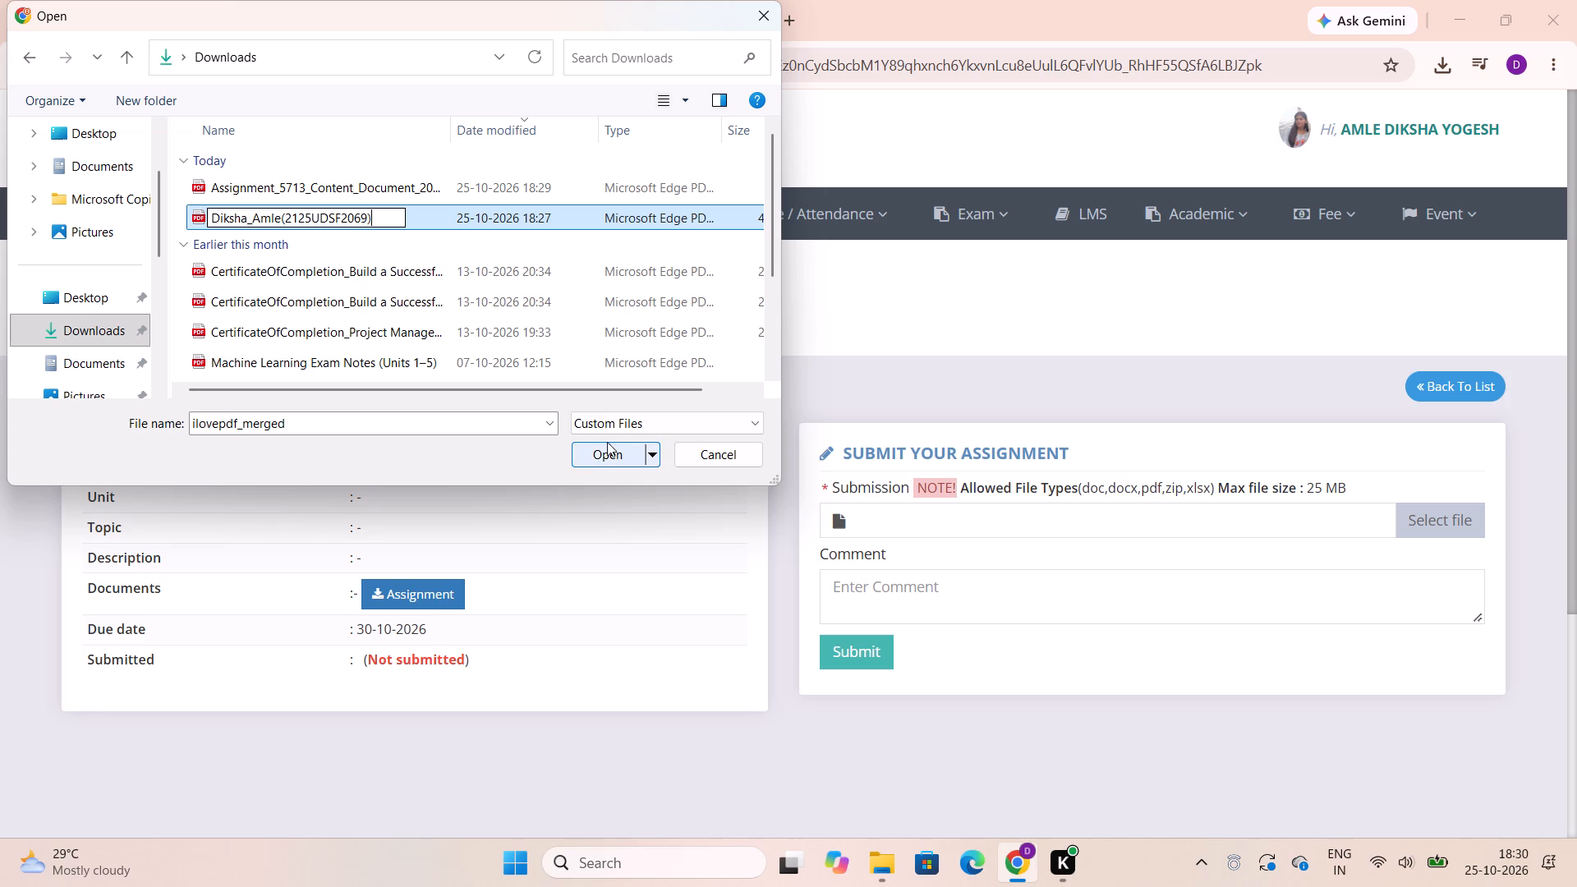
click(601, 453)
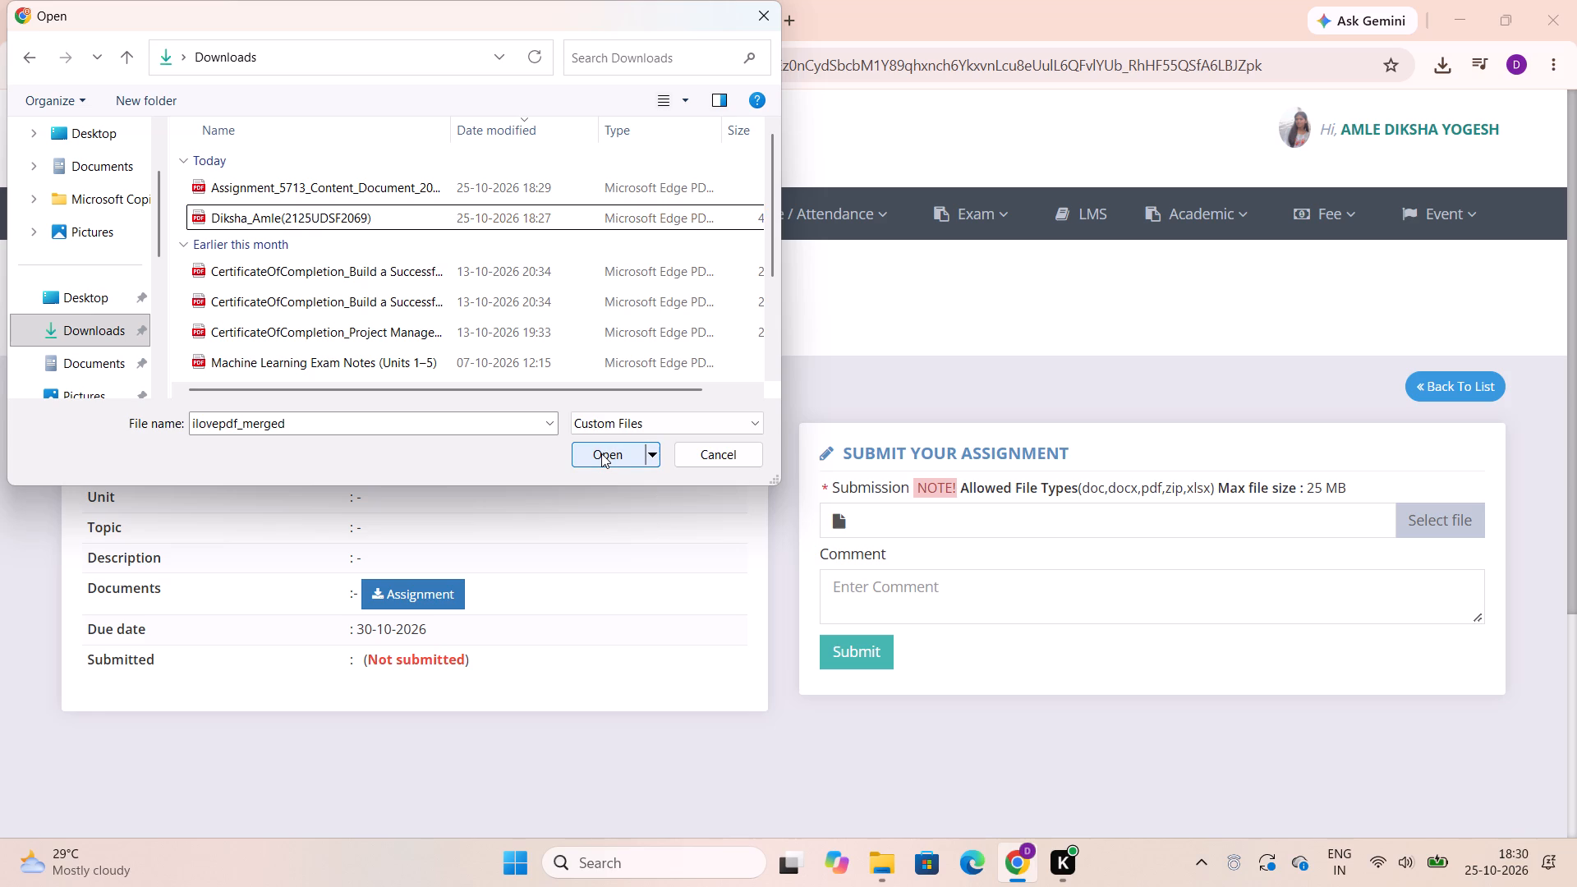
Attach the renamed PDF to Activity 1 - Drafting Patent & Copyright and submit the assignment.
click(422, 220)
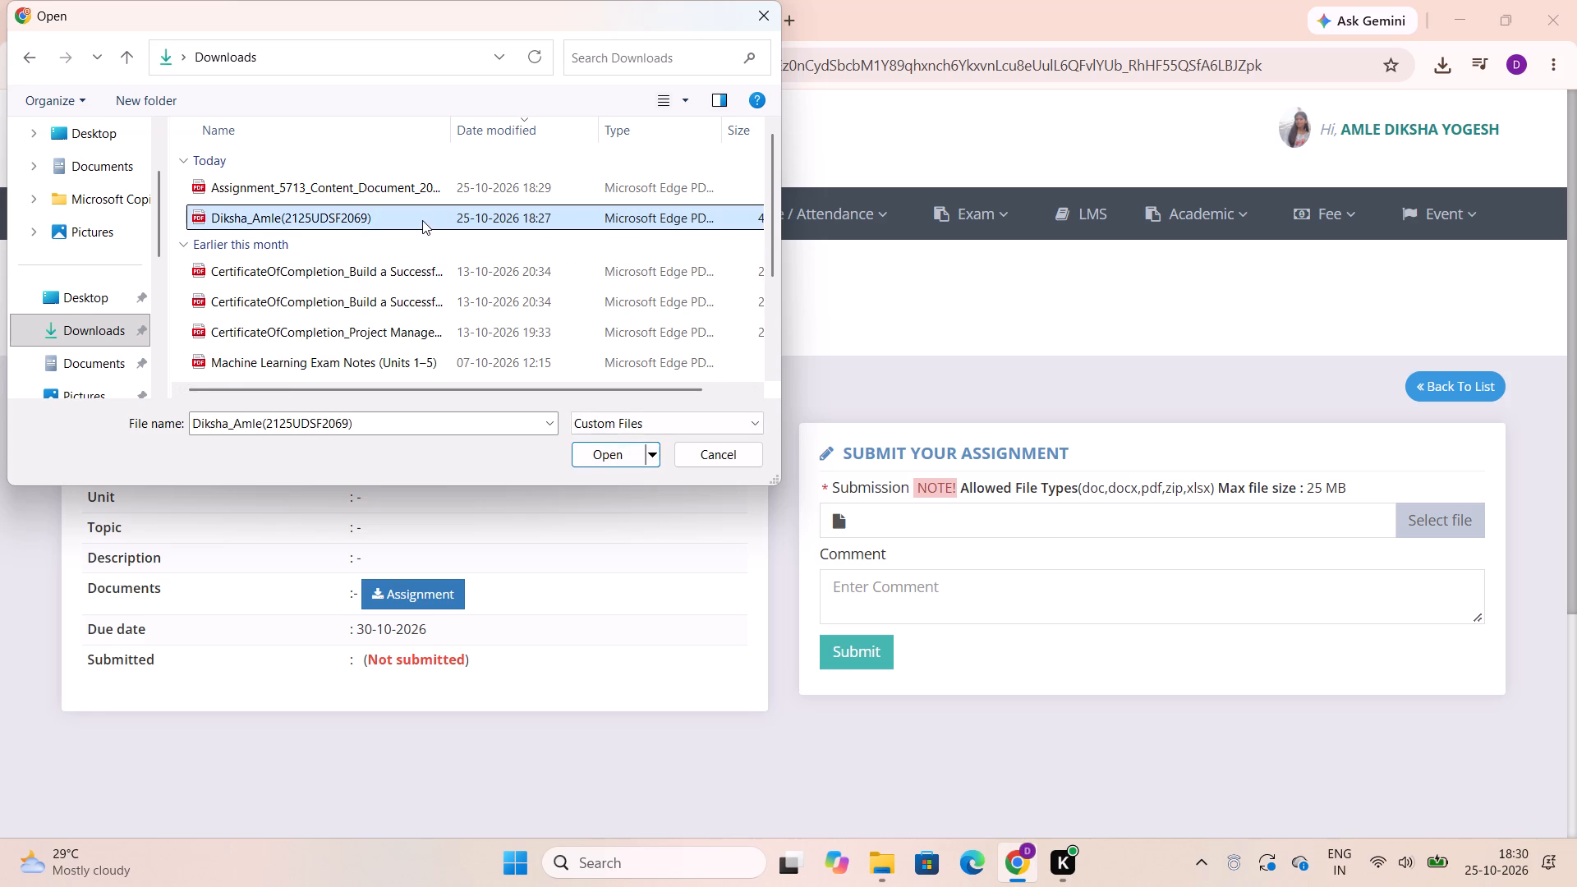
click(611, 453)
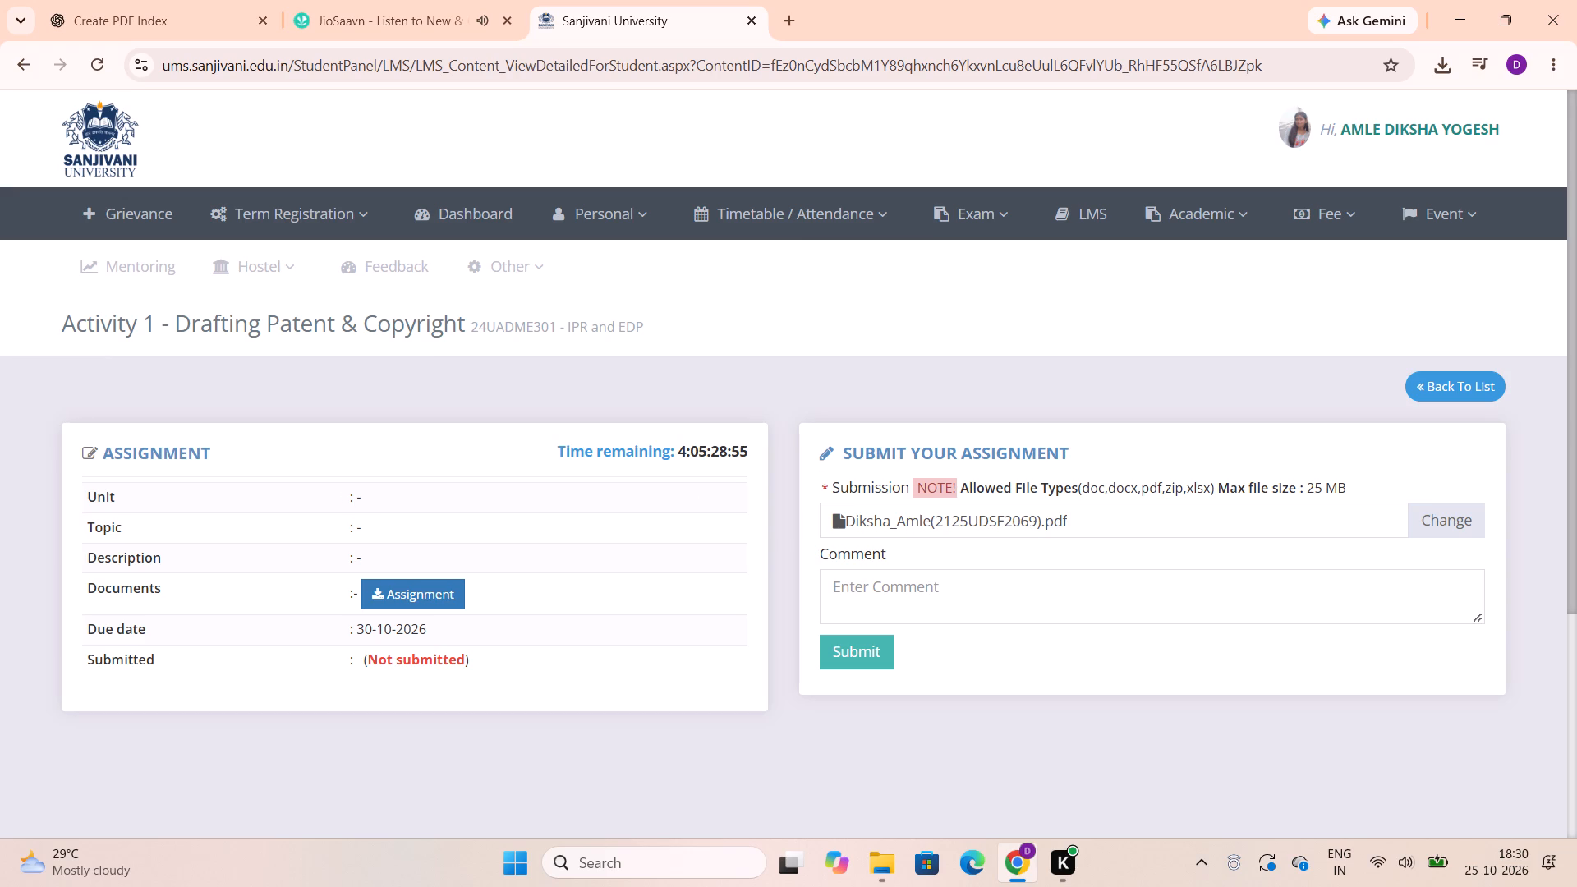
click(861, 518)
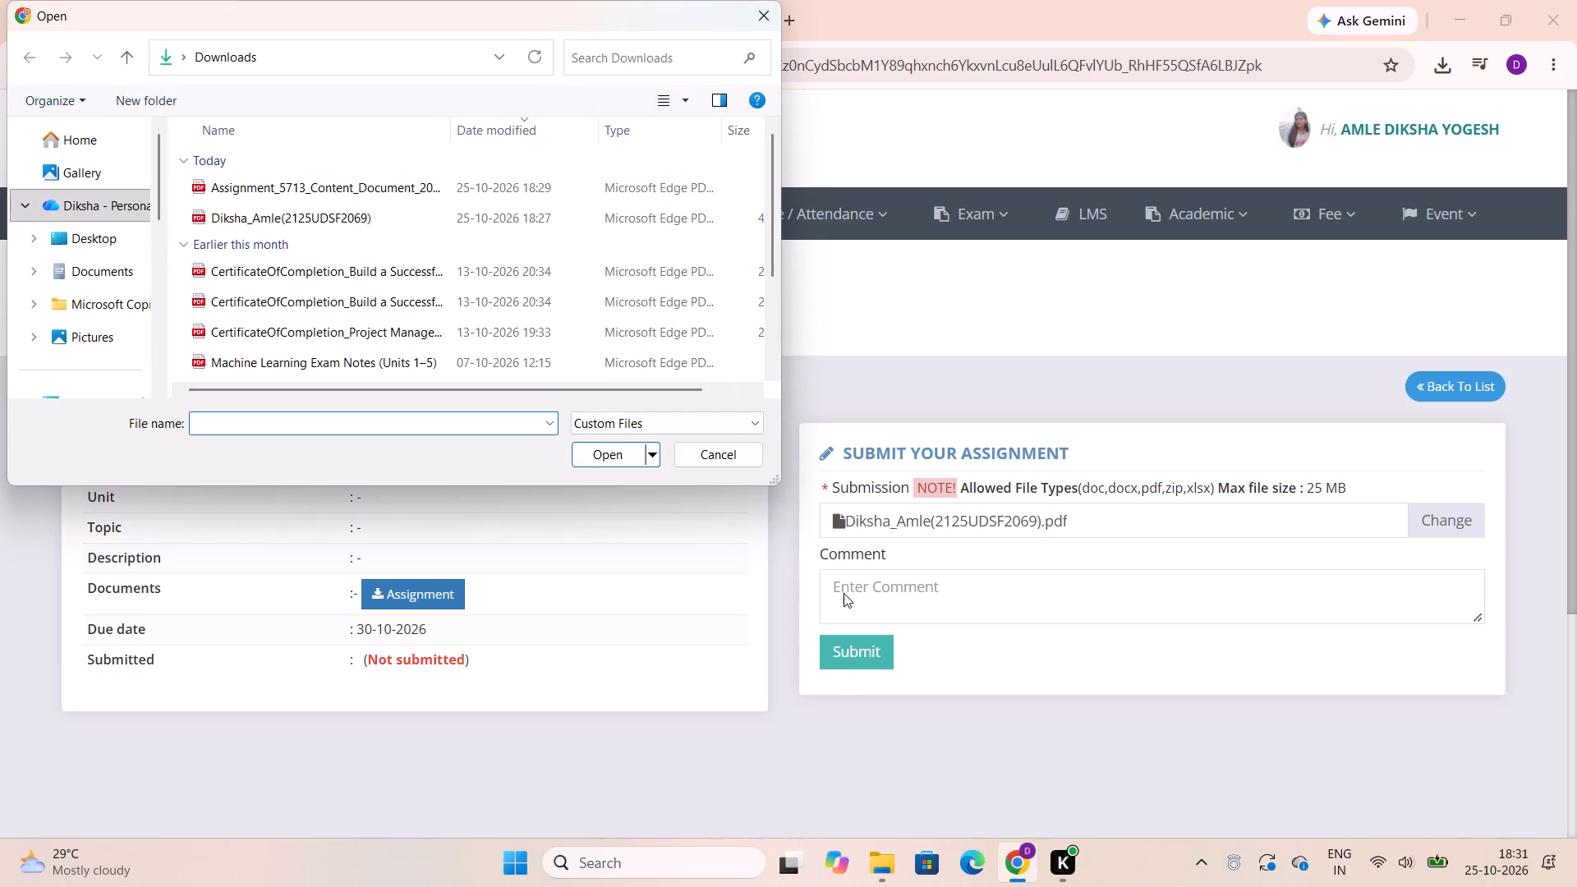
click(706, 456)
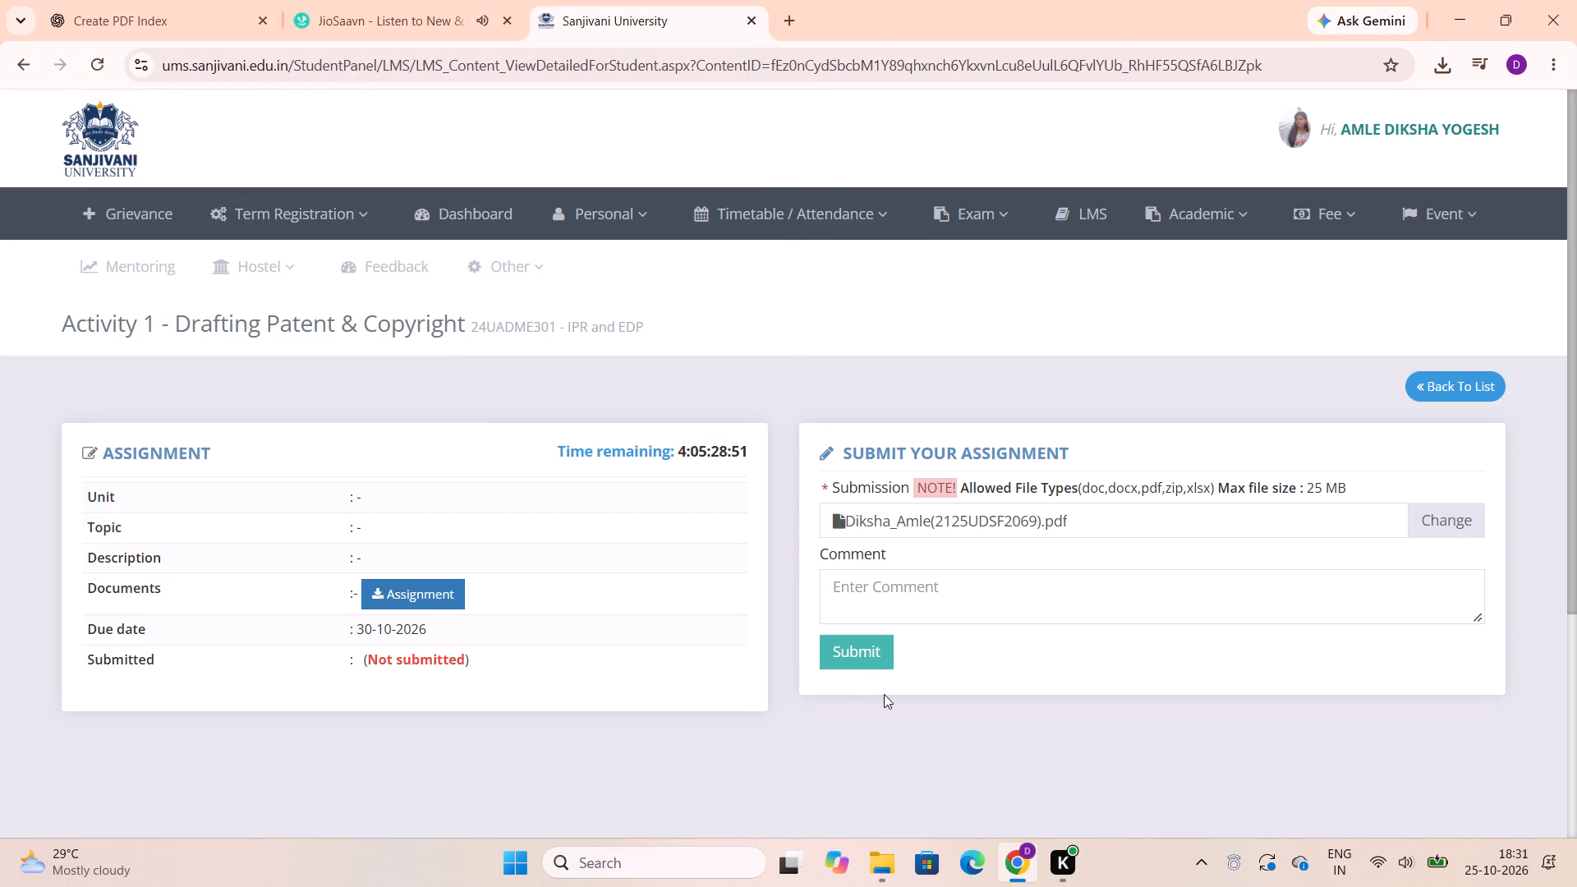
click(855, 648)
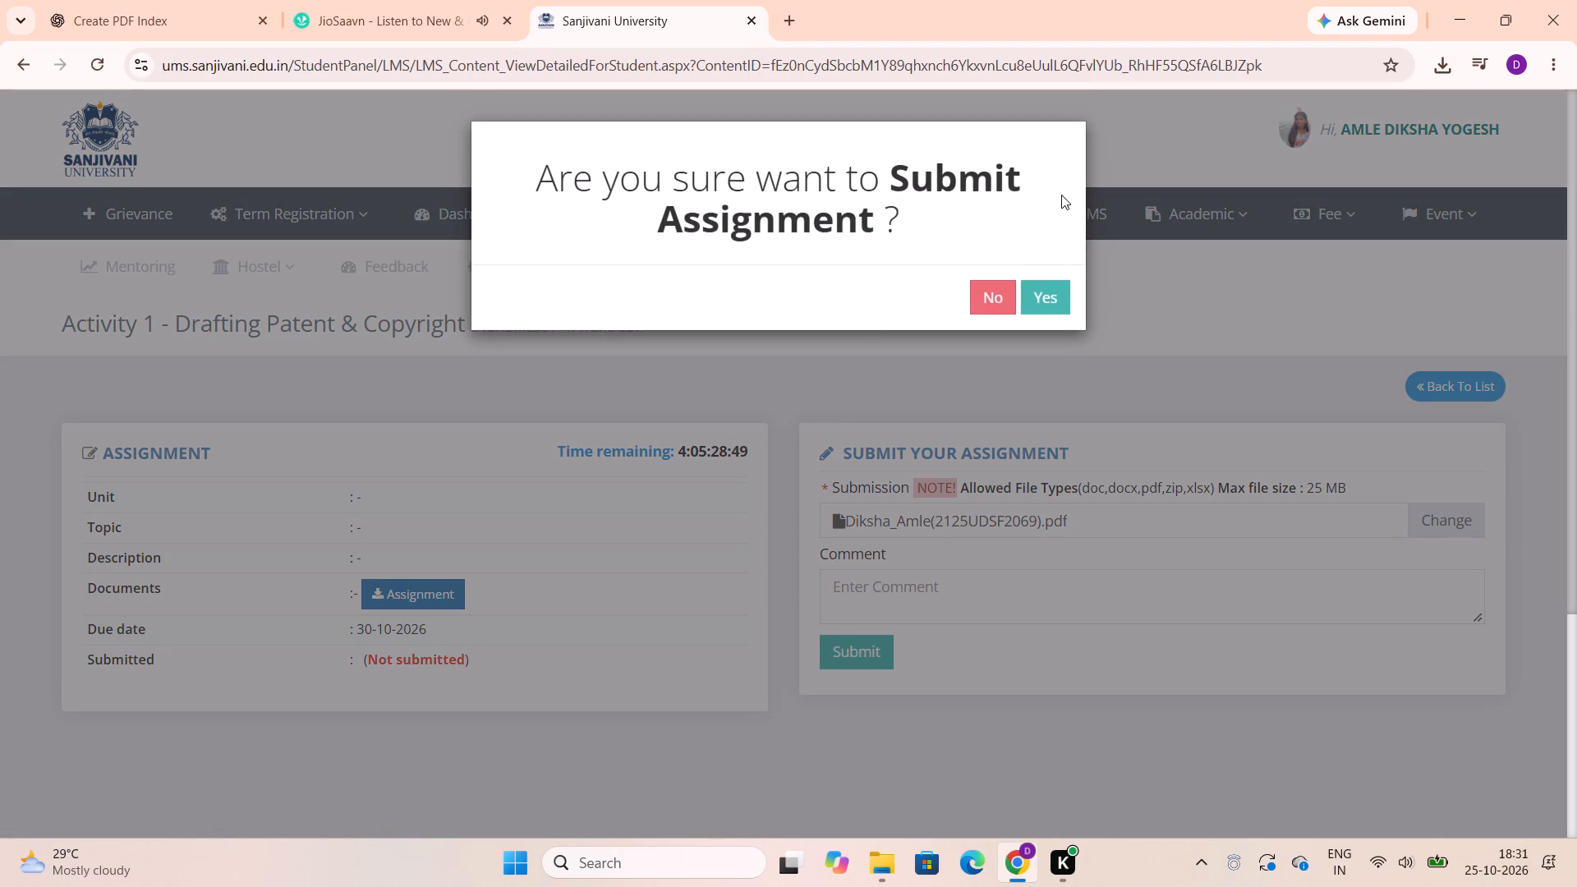
click(1051, 296)
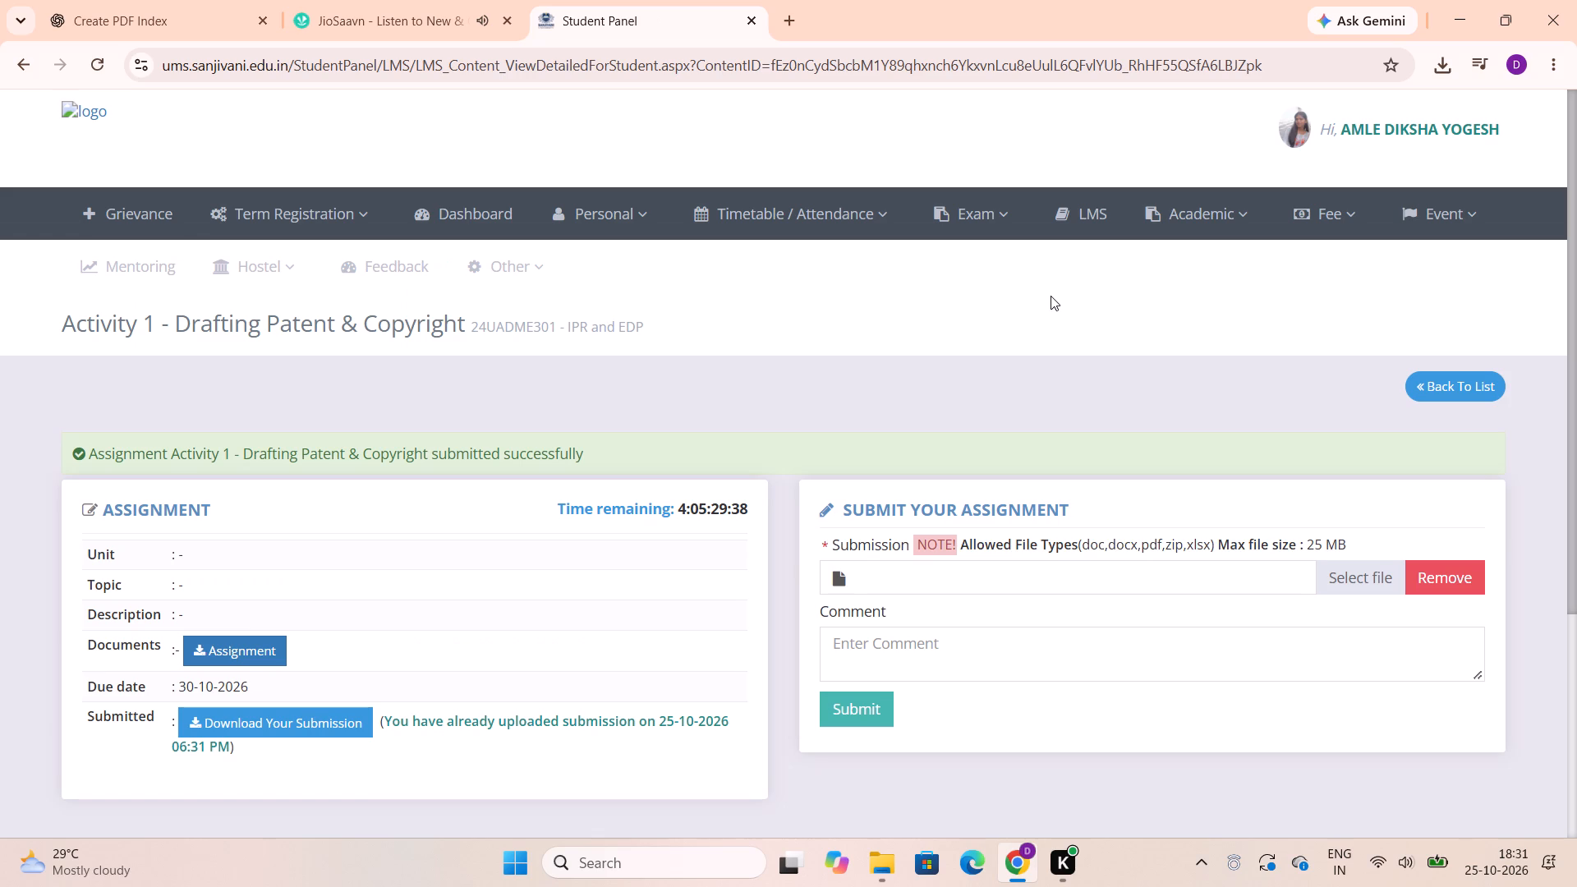
Download the submitted Activity 1 file, examine its cover page, and close both the PDF and the student portal.
scroll(925, 538, down, 1)
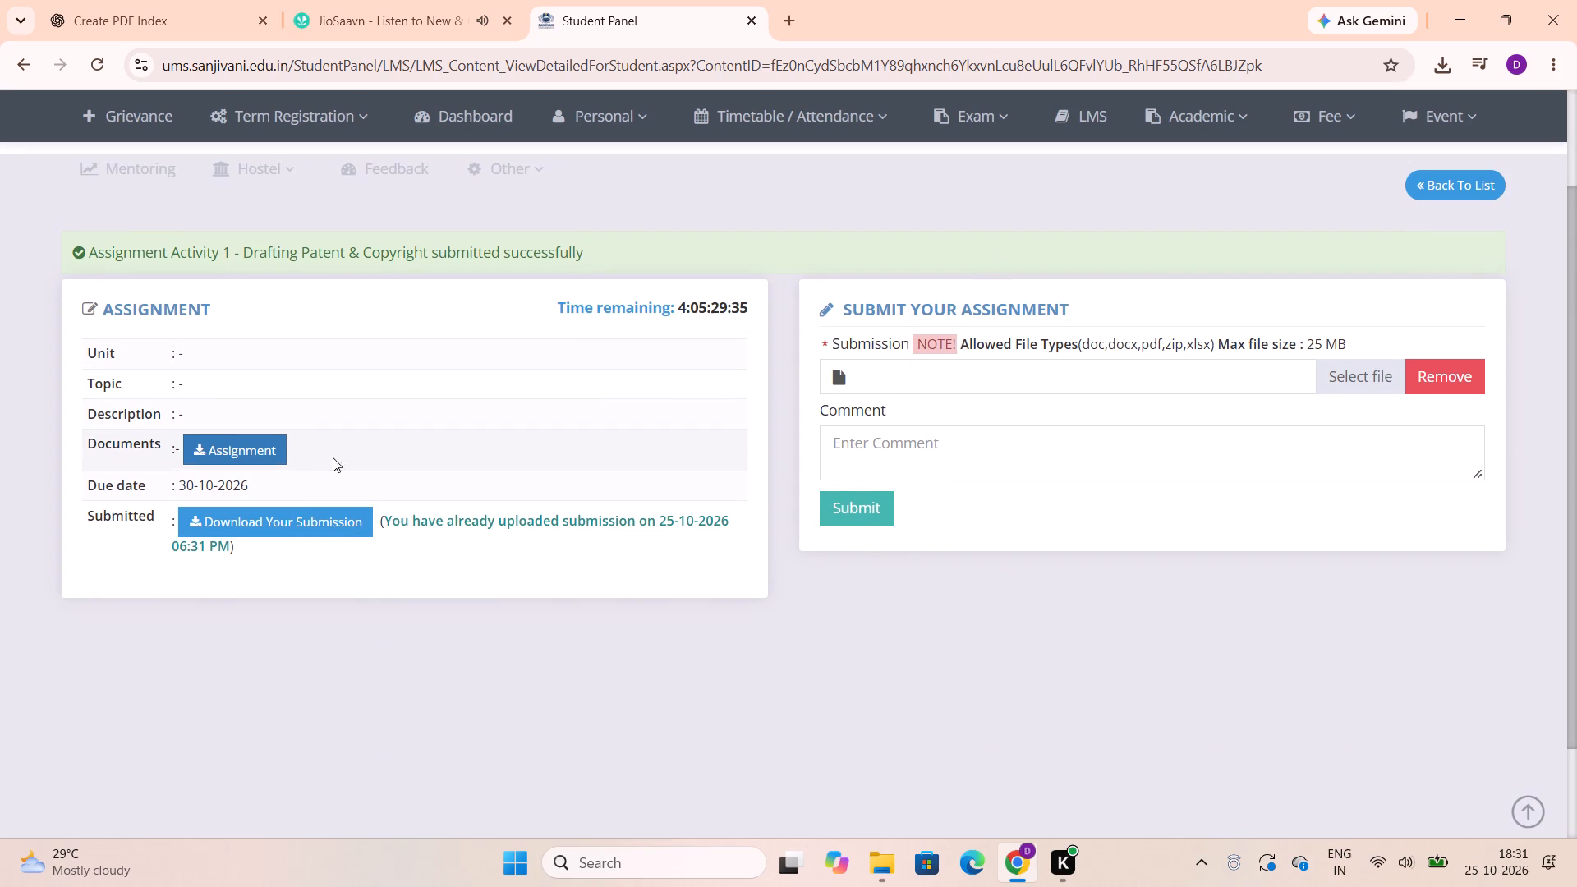
click(281, 517)
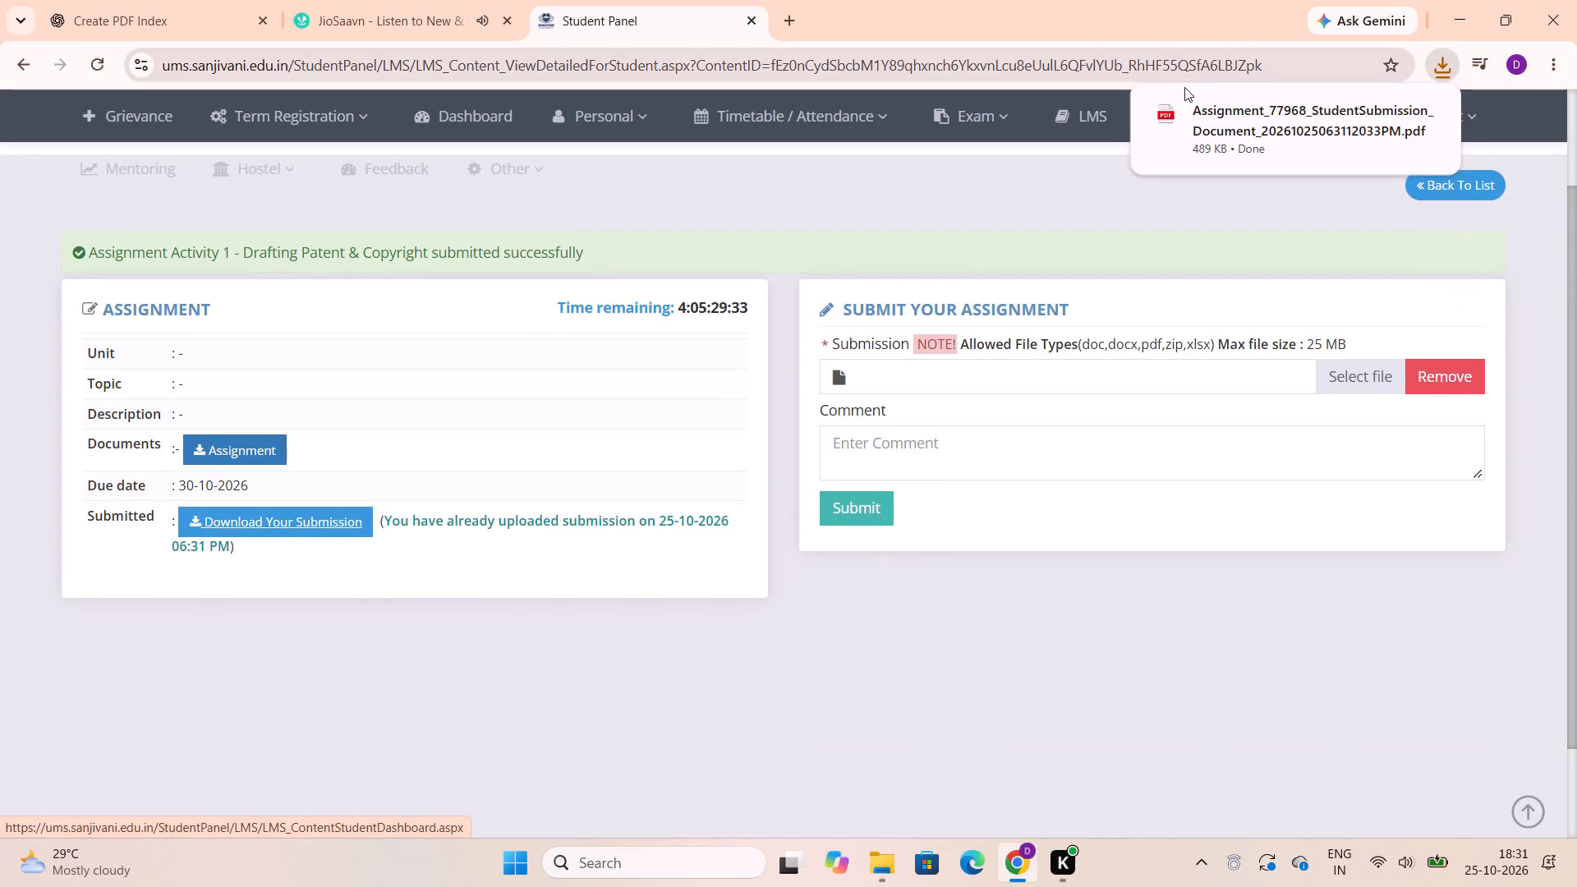
double_click(1222, 129)
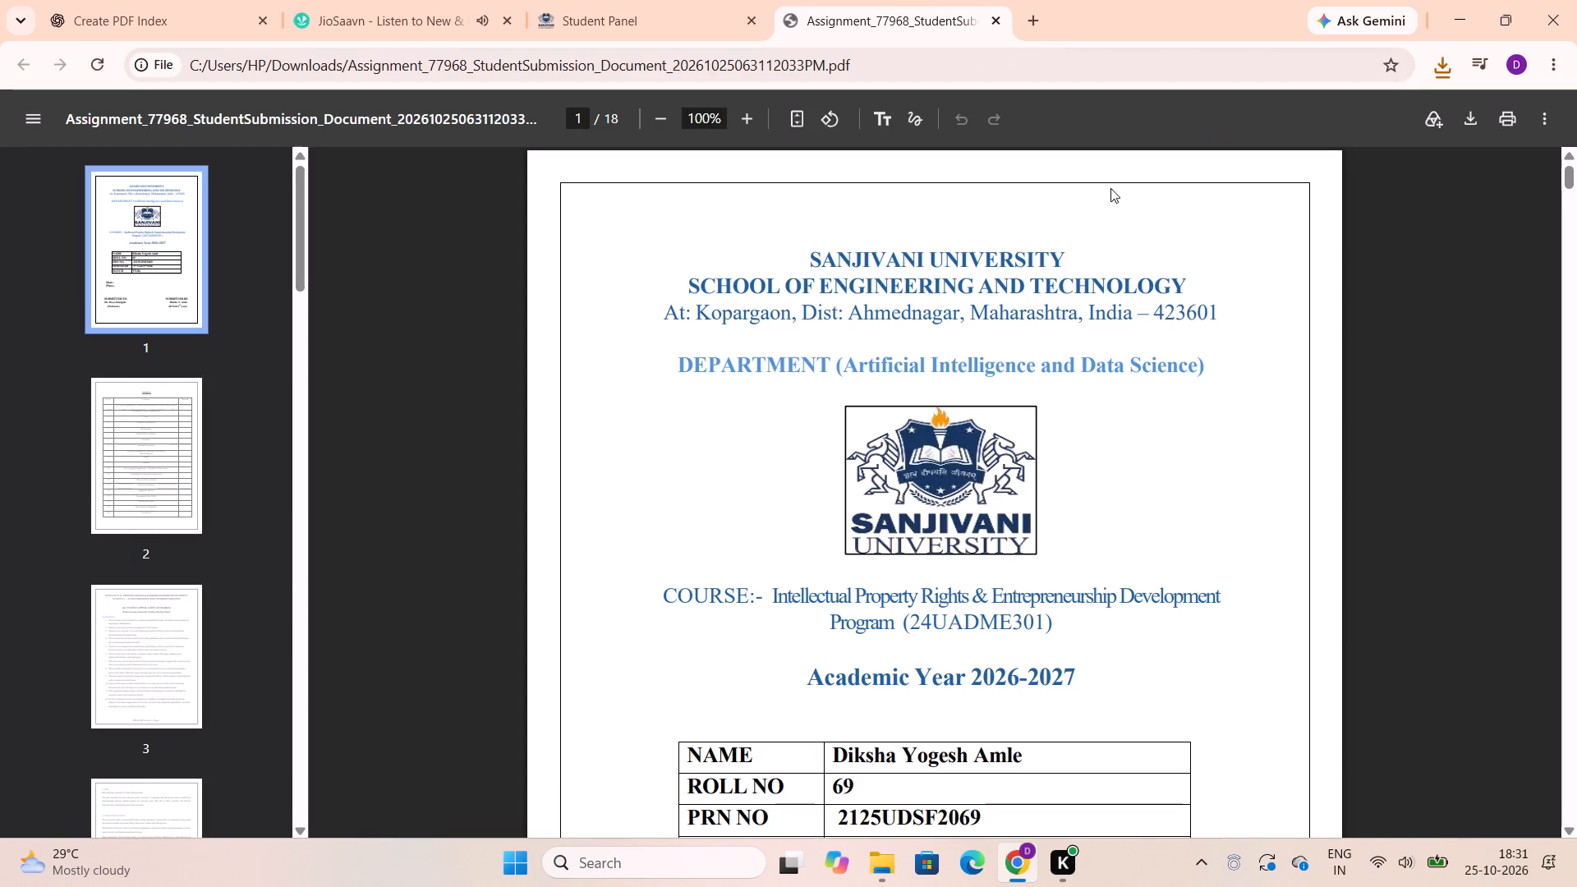
scroll(956, 363, down, 4)
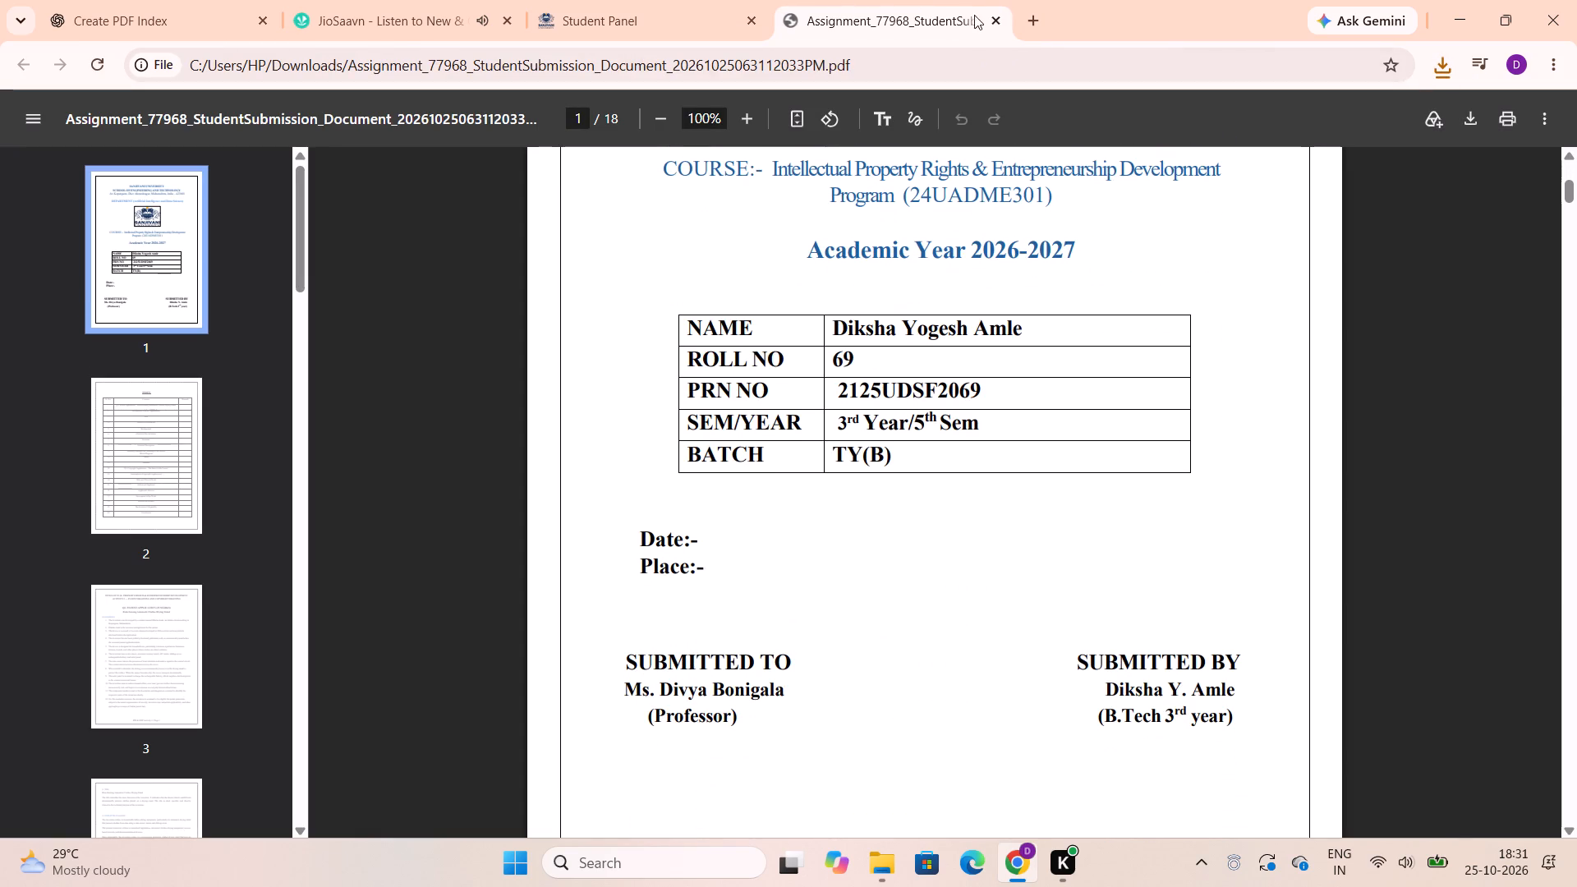
click(989, 18)
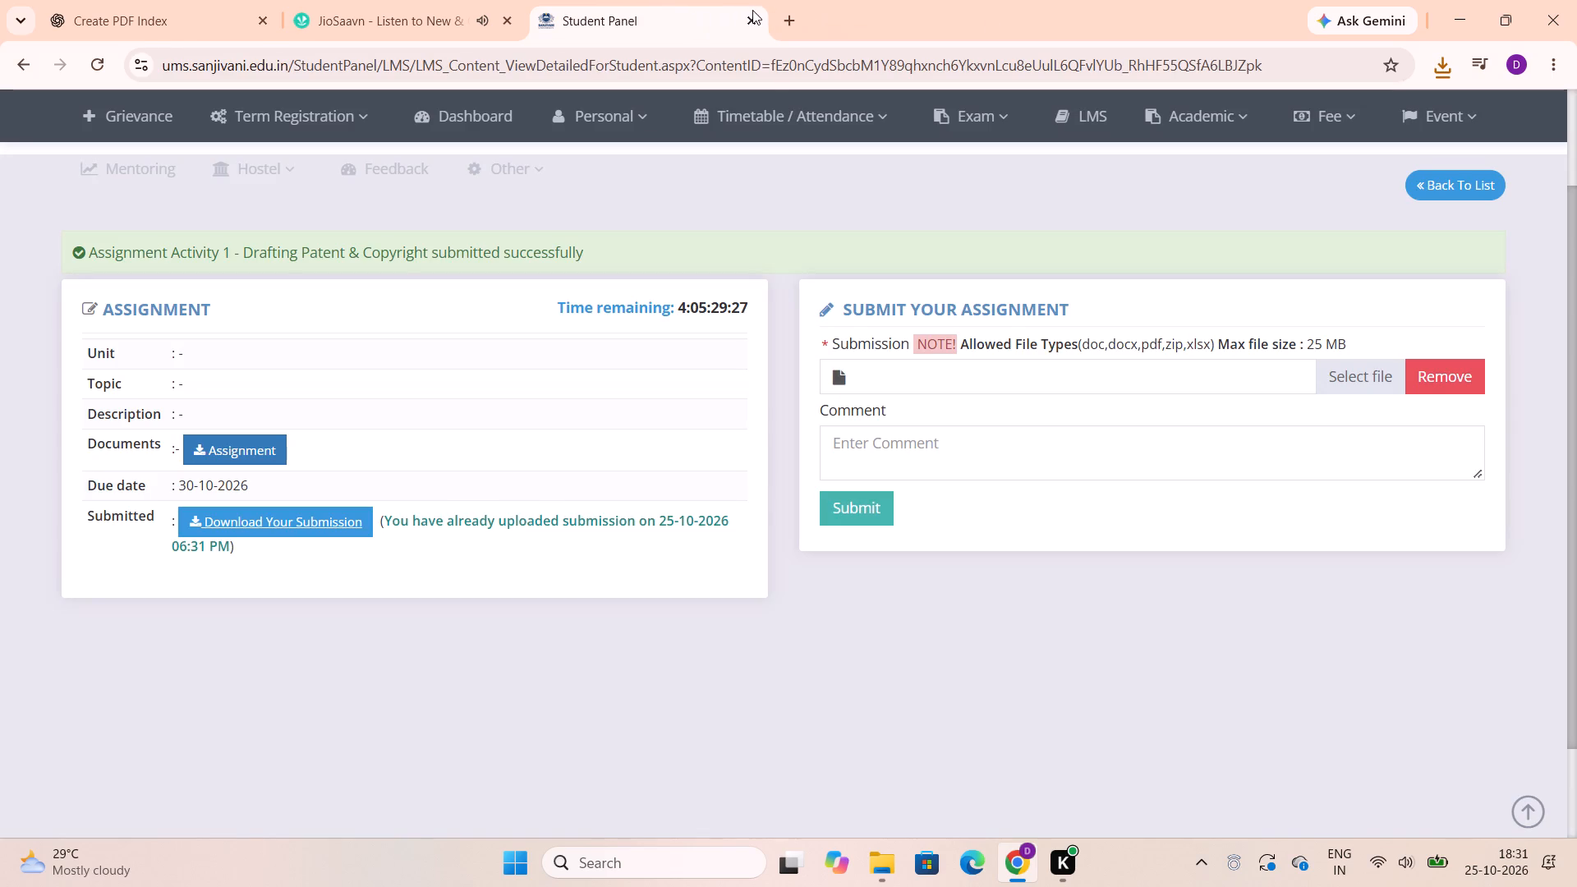
click(752, 17)
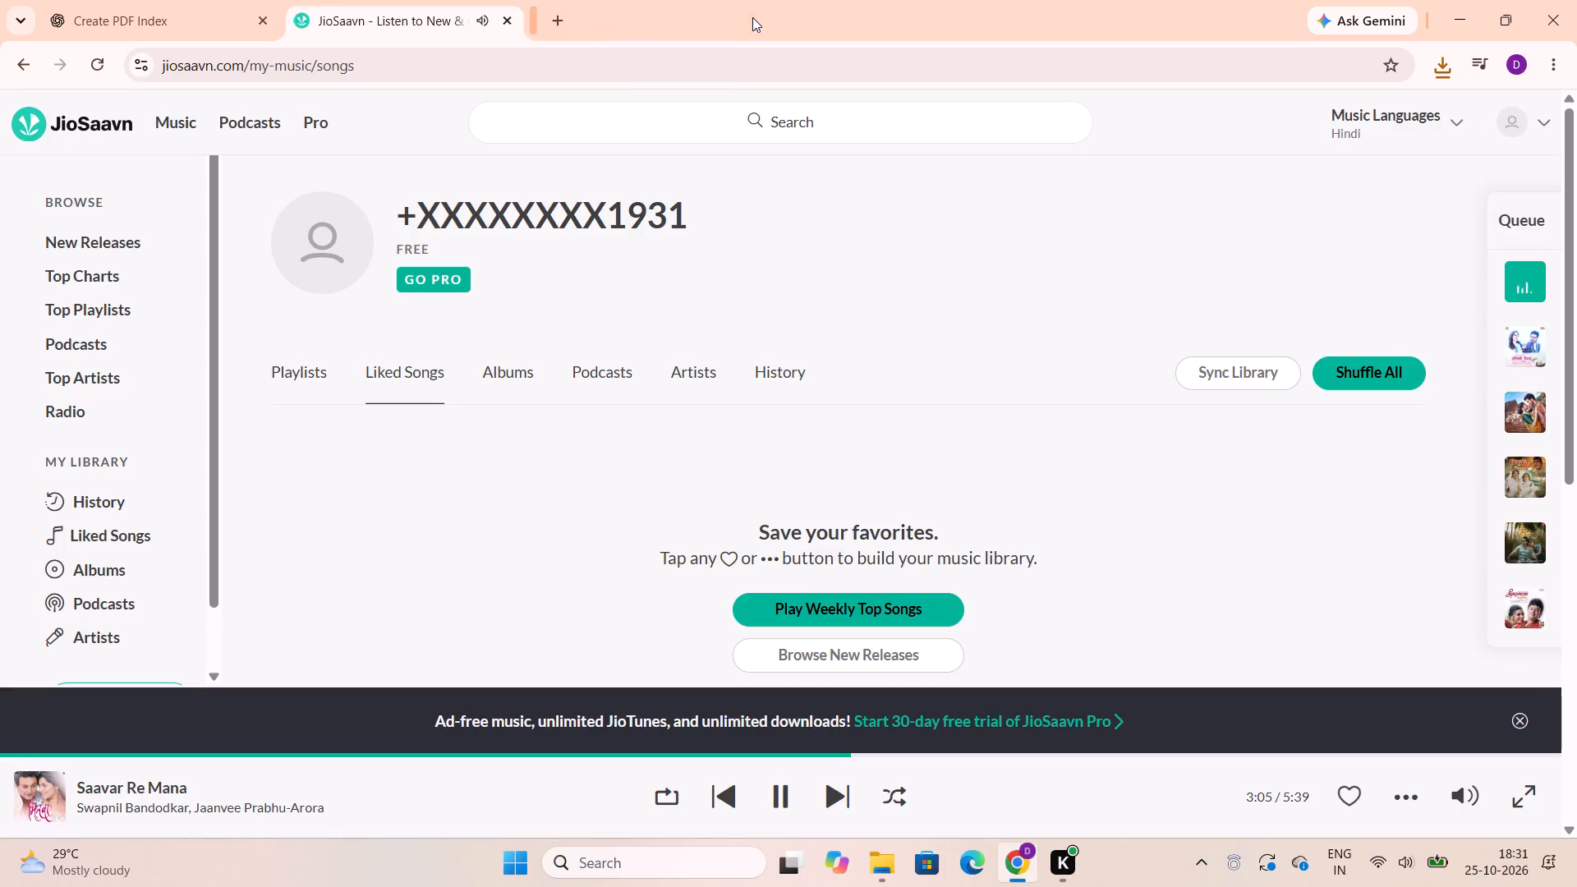
click(212, 0)
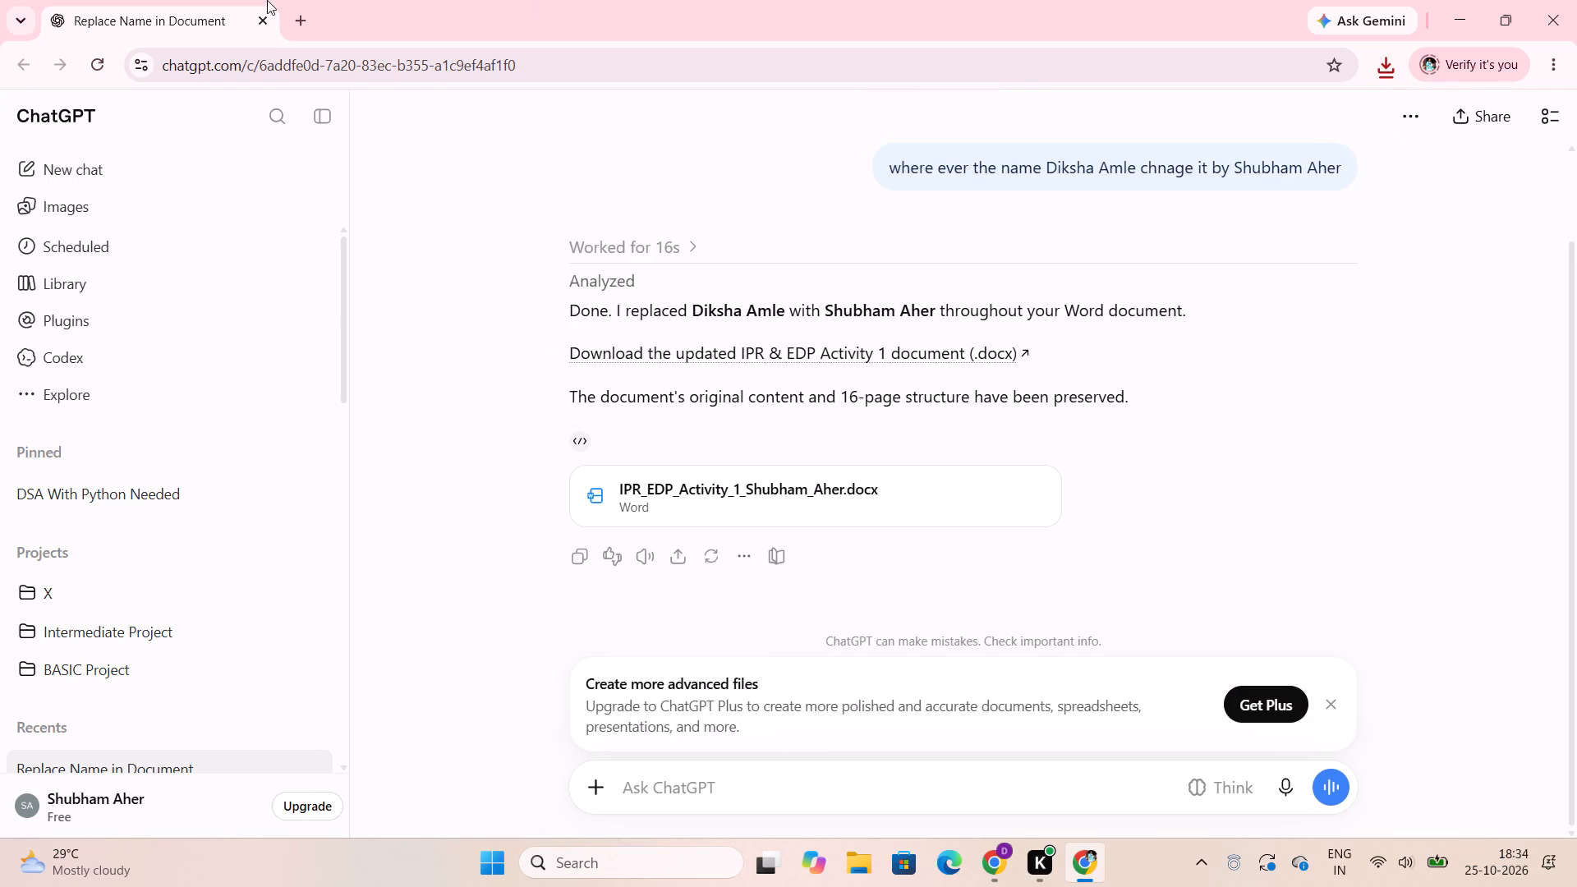
Search Google for "mager to pdf" in a new tab and open iLovePDF's Merge PDF page.
click(292, 25)
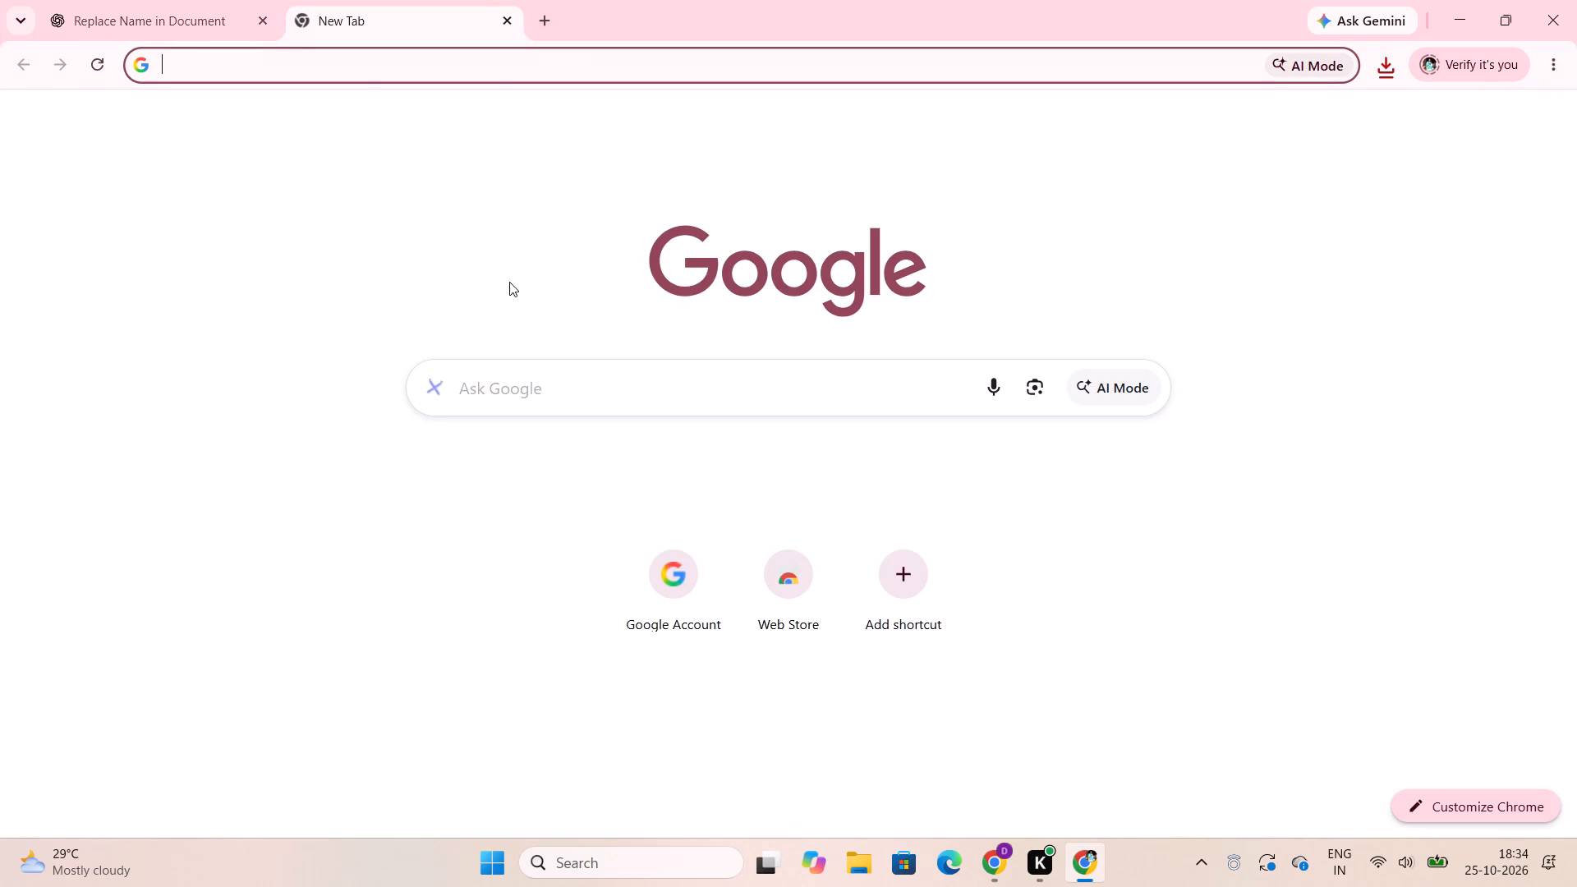
click(519, 390)
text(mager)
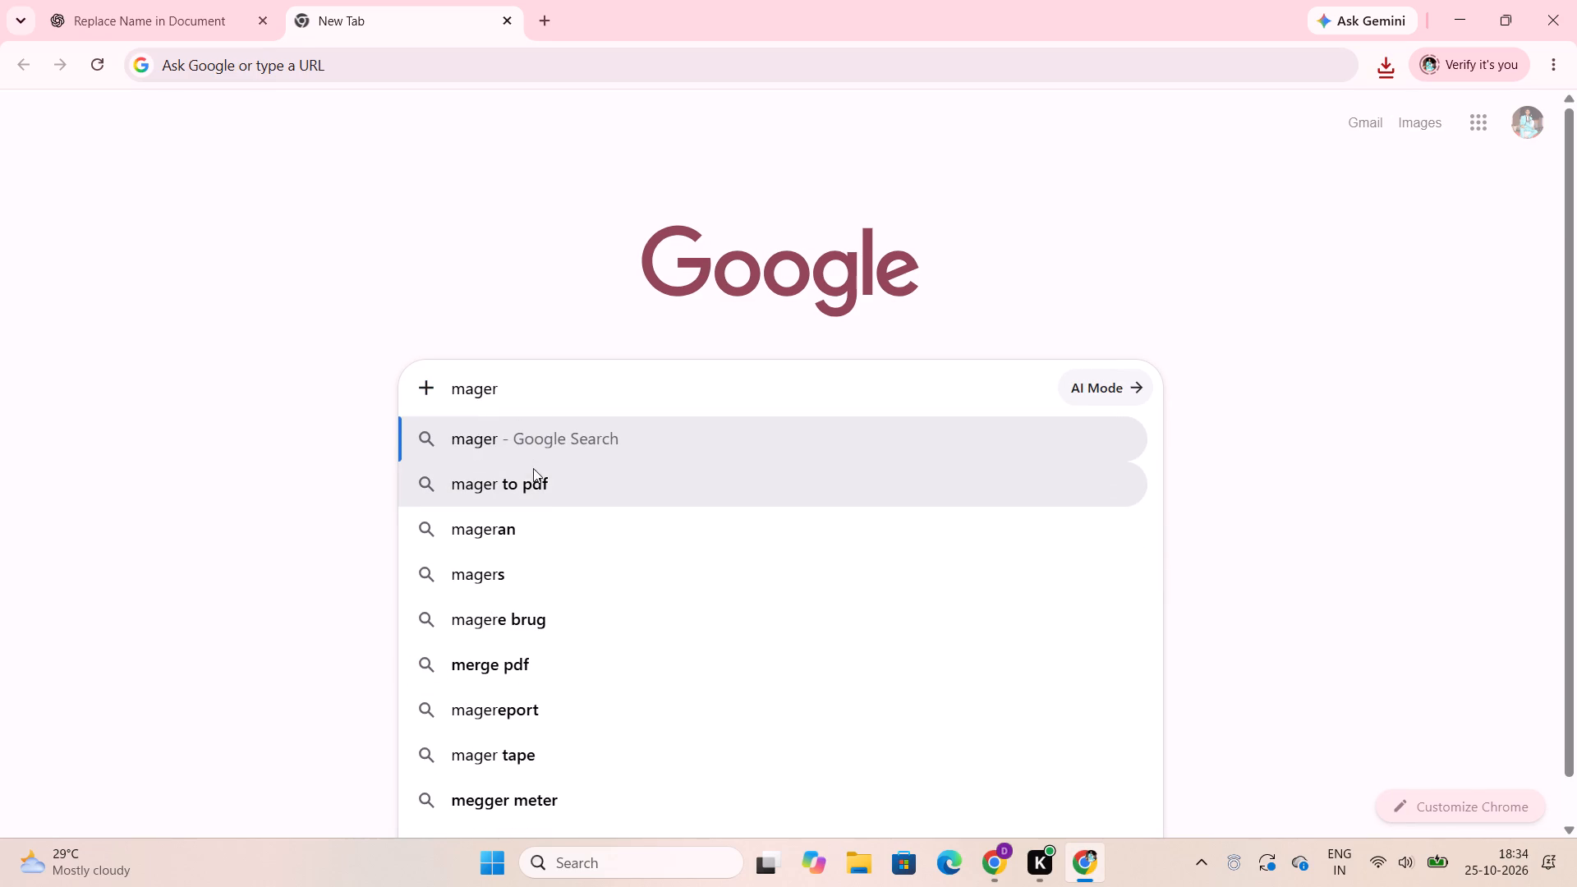
click(528, 477)
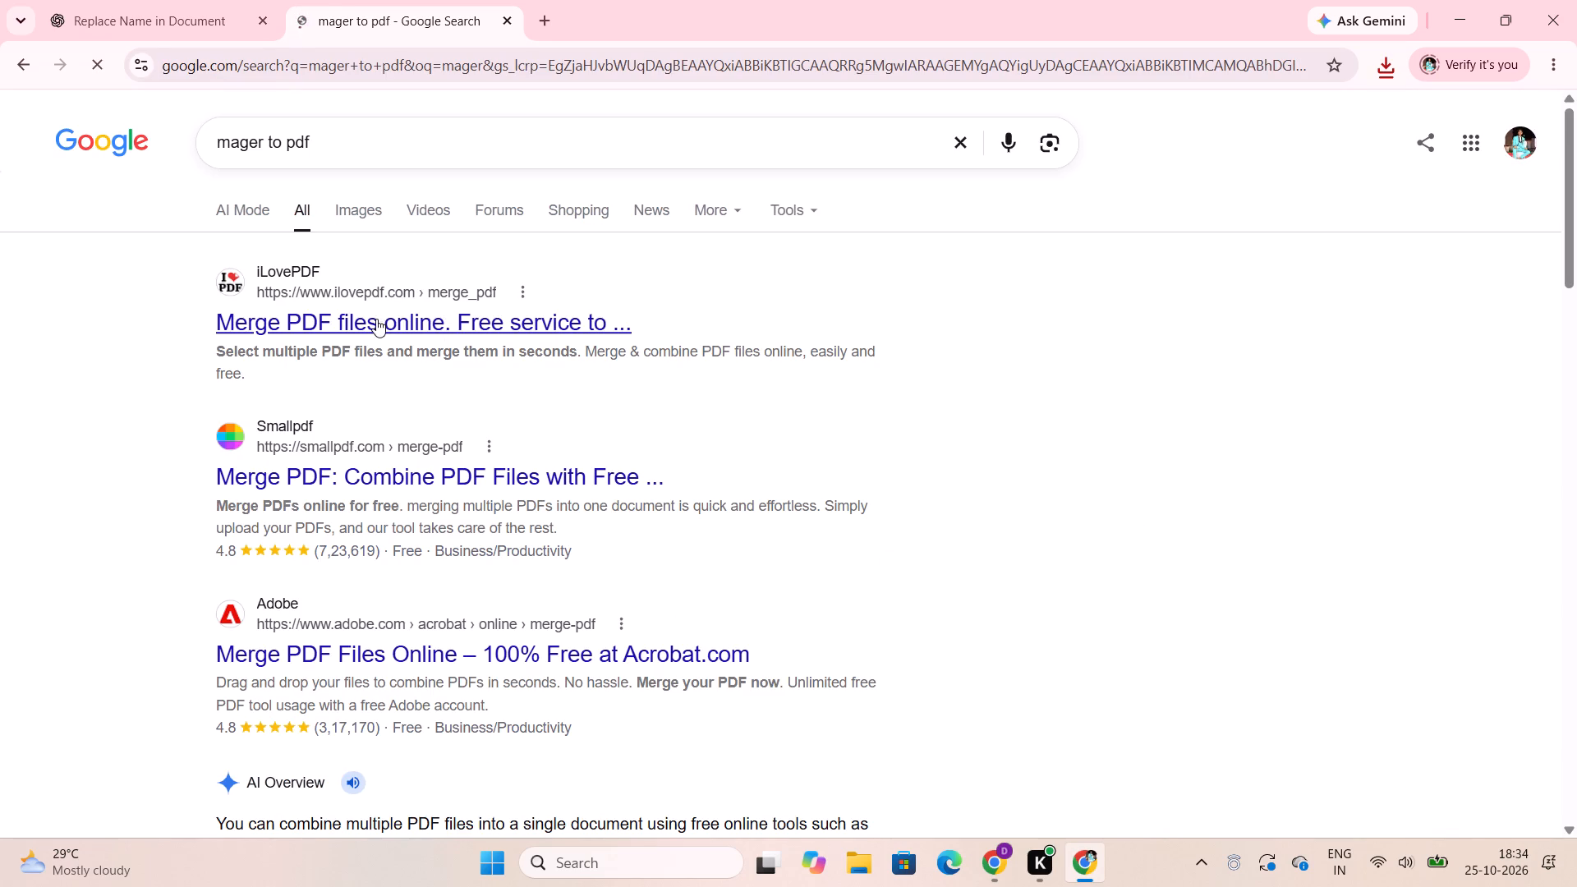
click(376, 319)
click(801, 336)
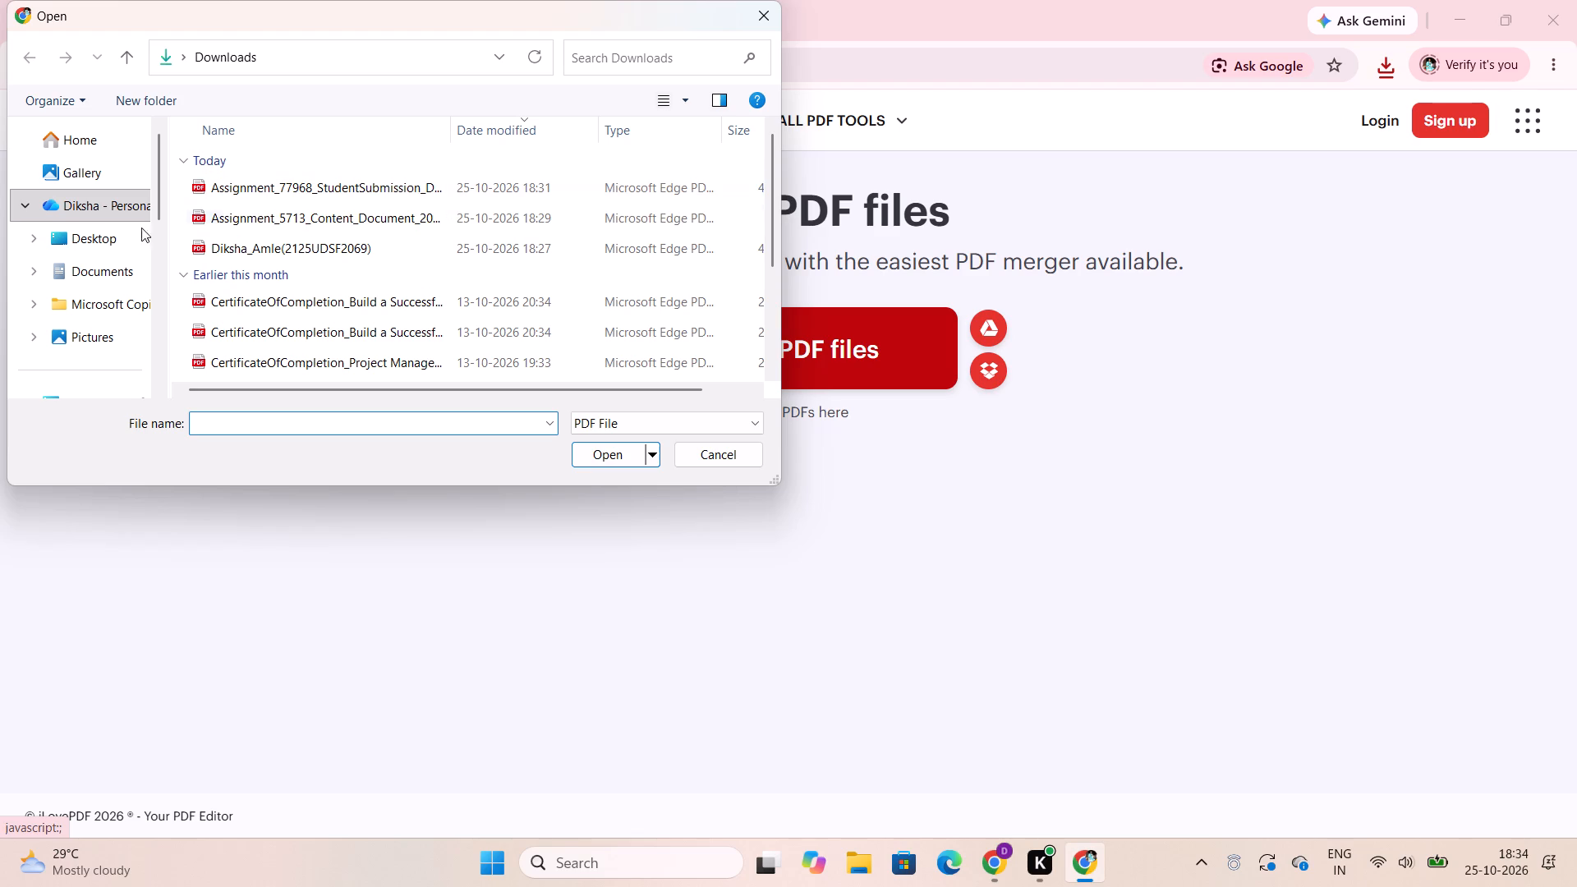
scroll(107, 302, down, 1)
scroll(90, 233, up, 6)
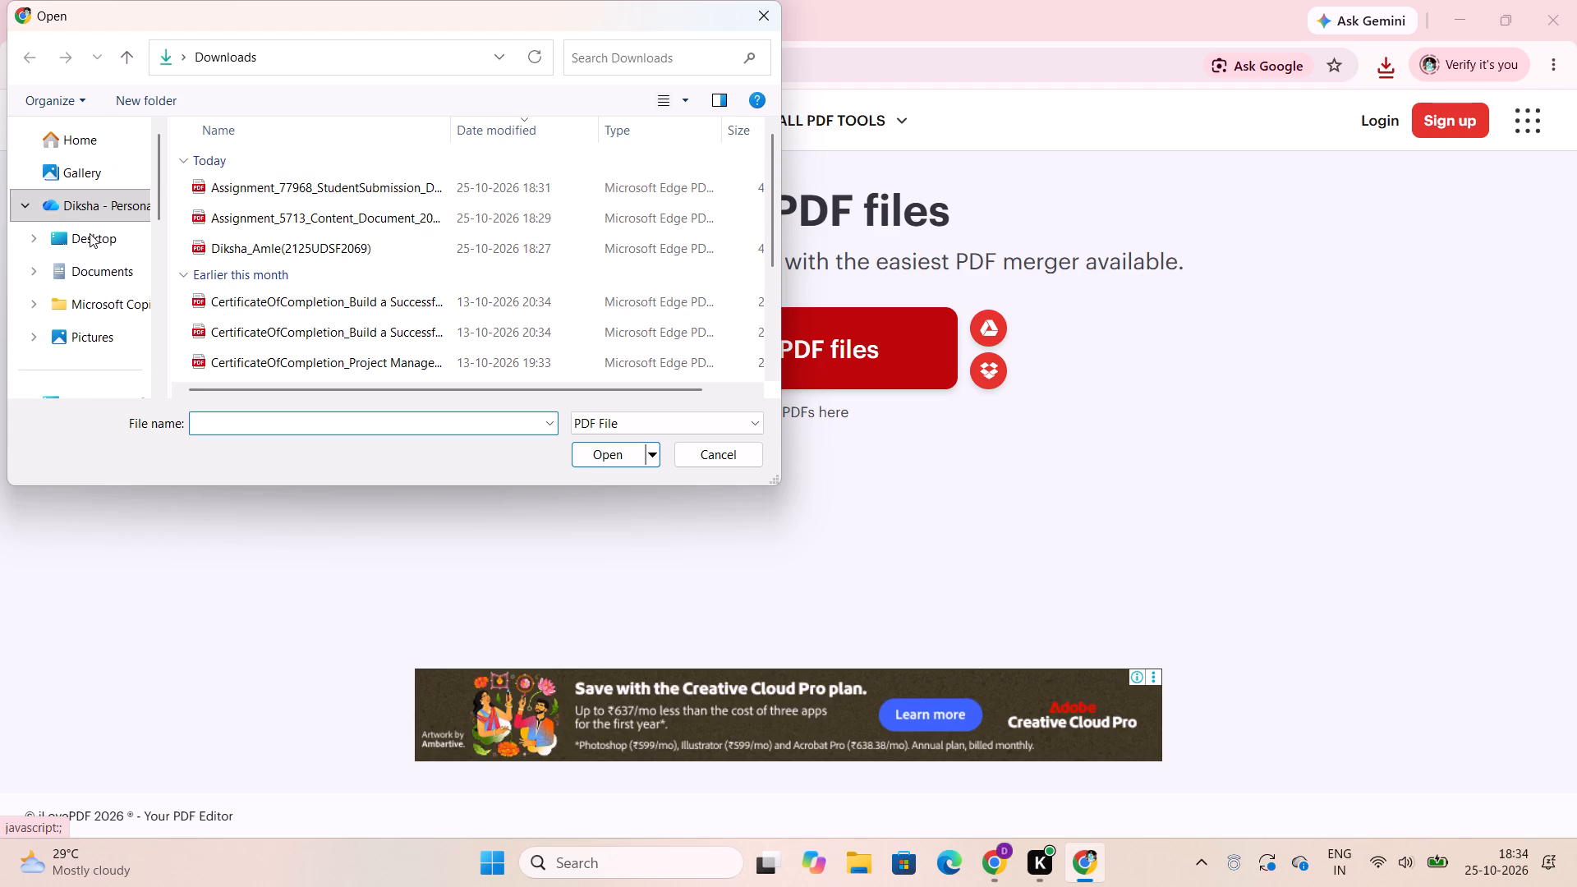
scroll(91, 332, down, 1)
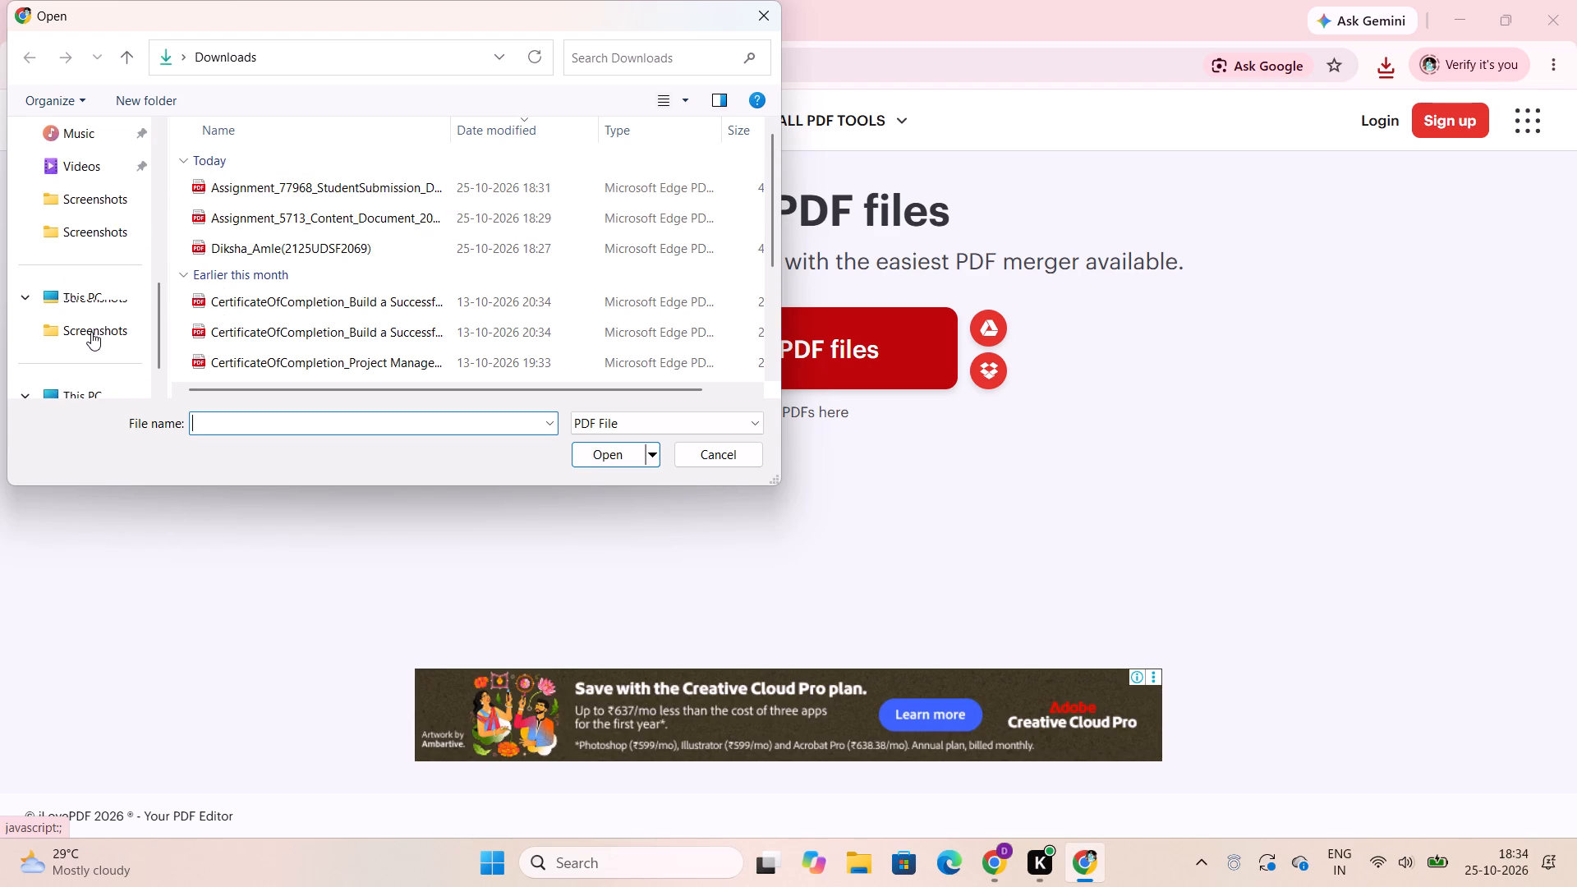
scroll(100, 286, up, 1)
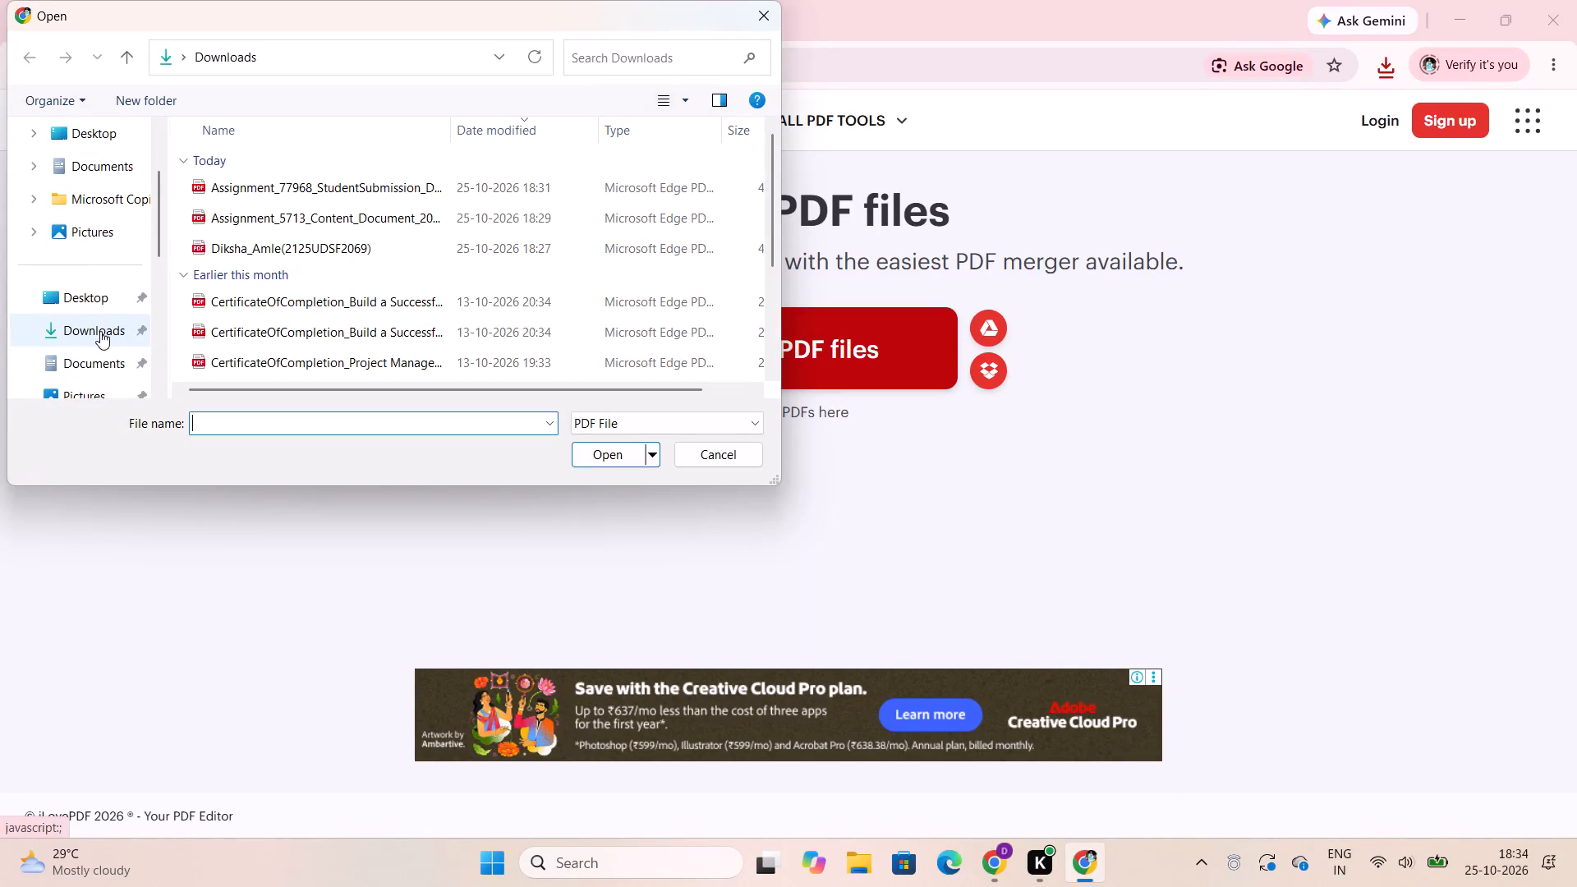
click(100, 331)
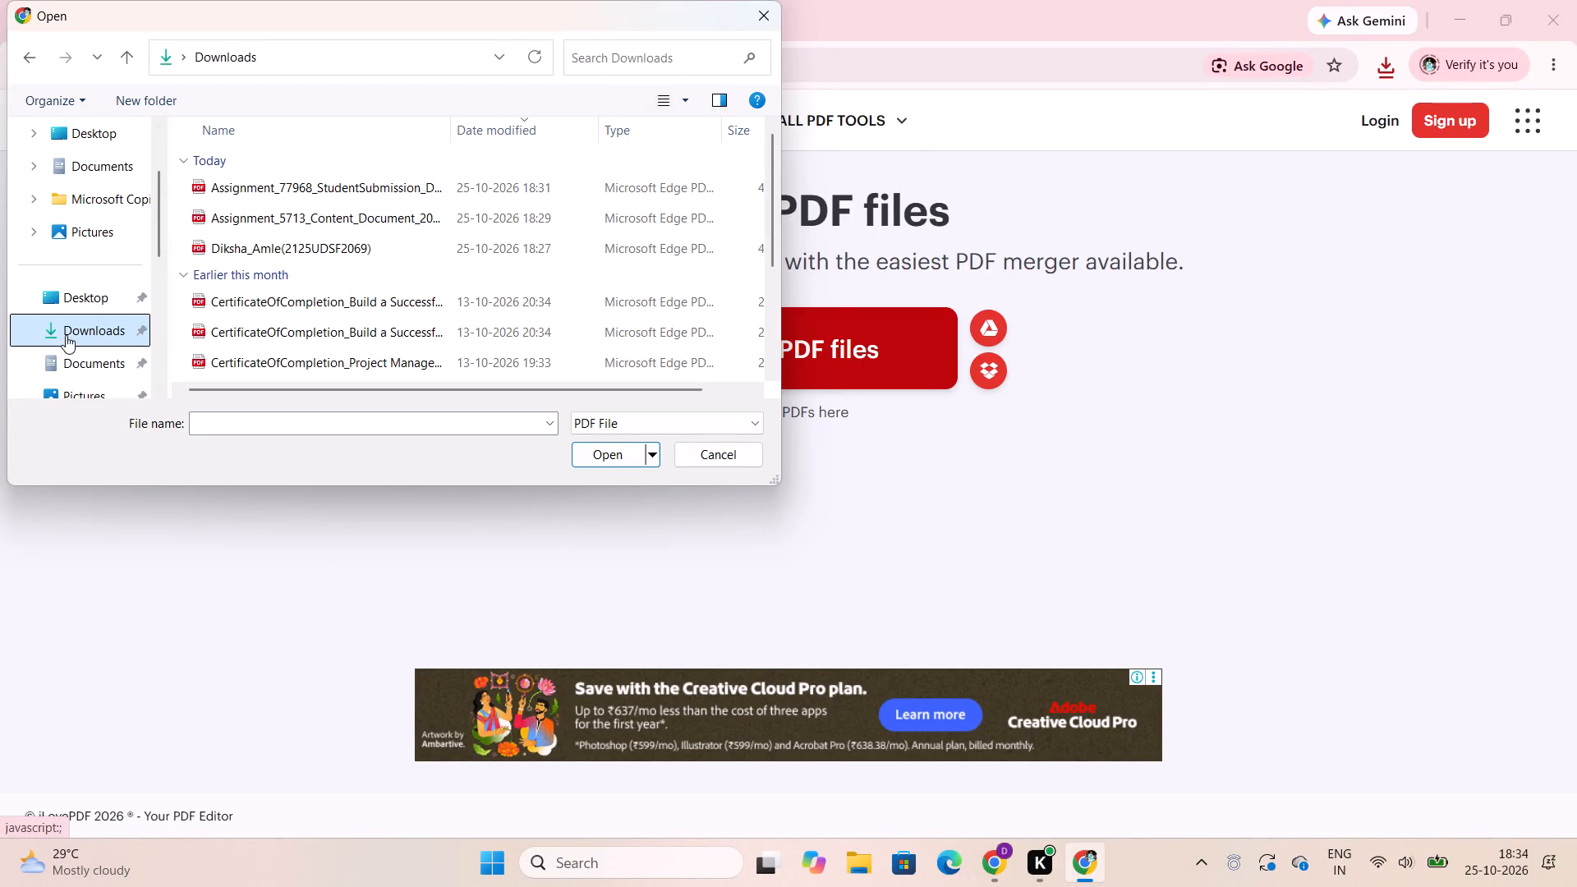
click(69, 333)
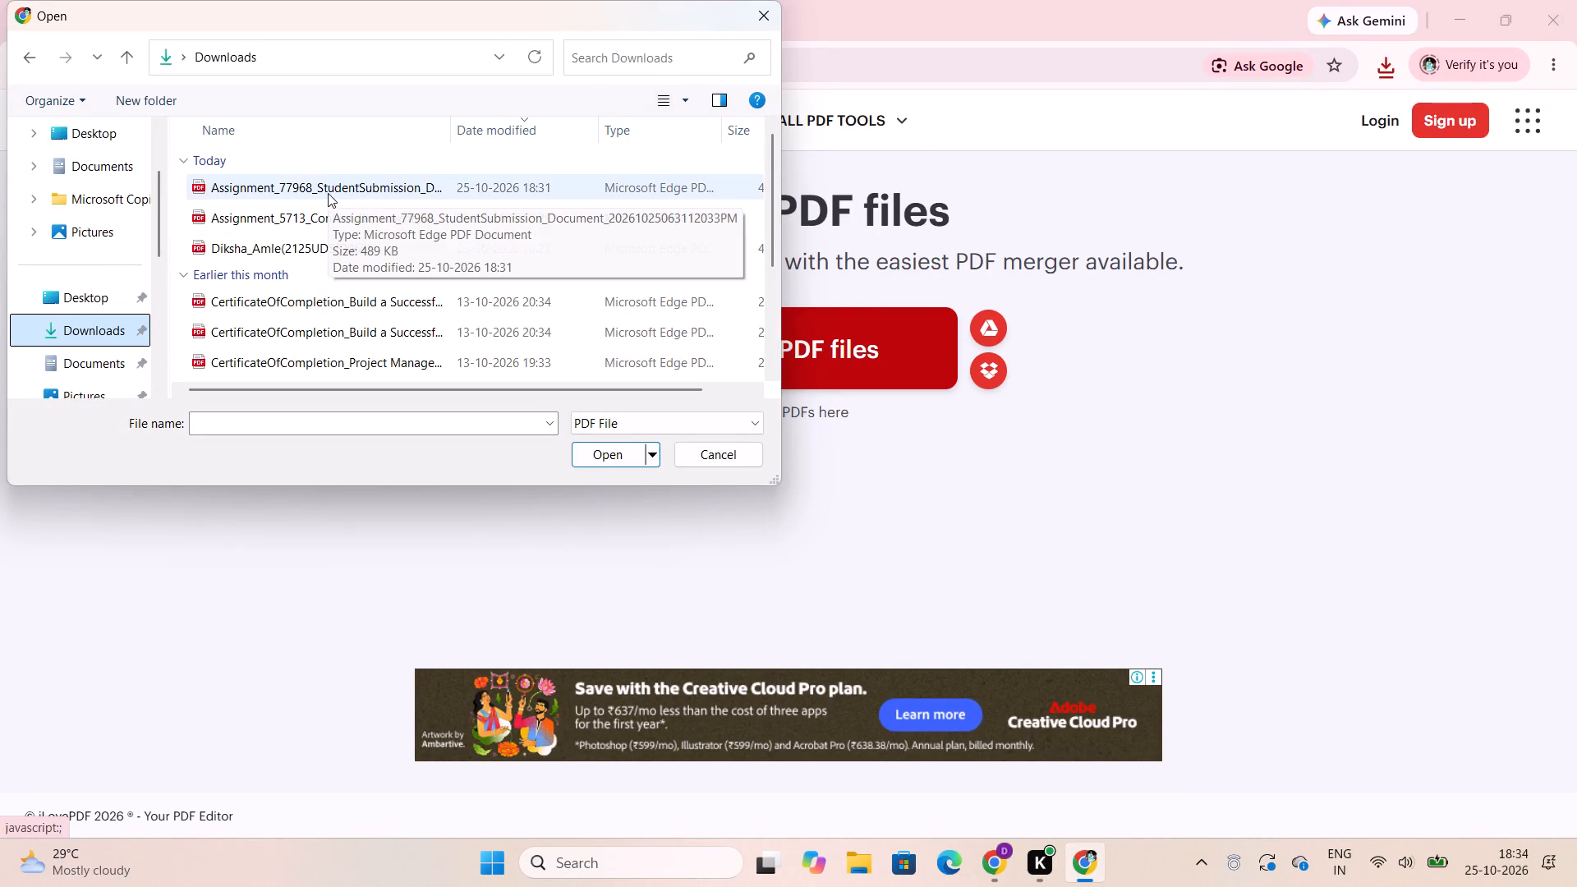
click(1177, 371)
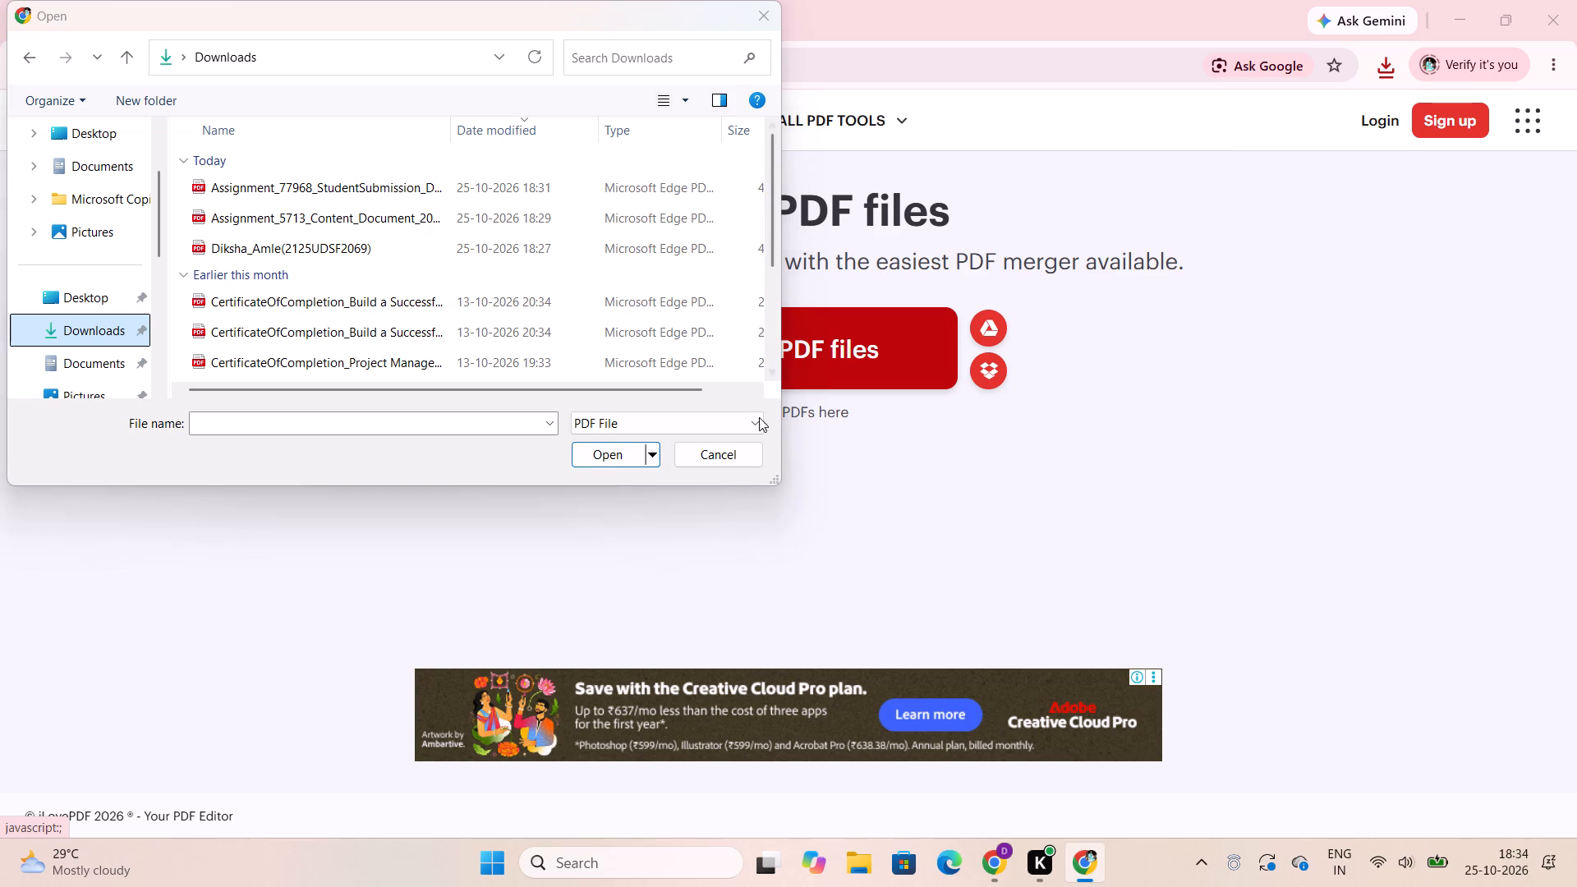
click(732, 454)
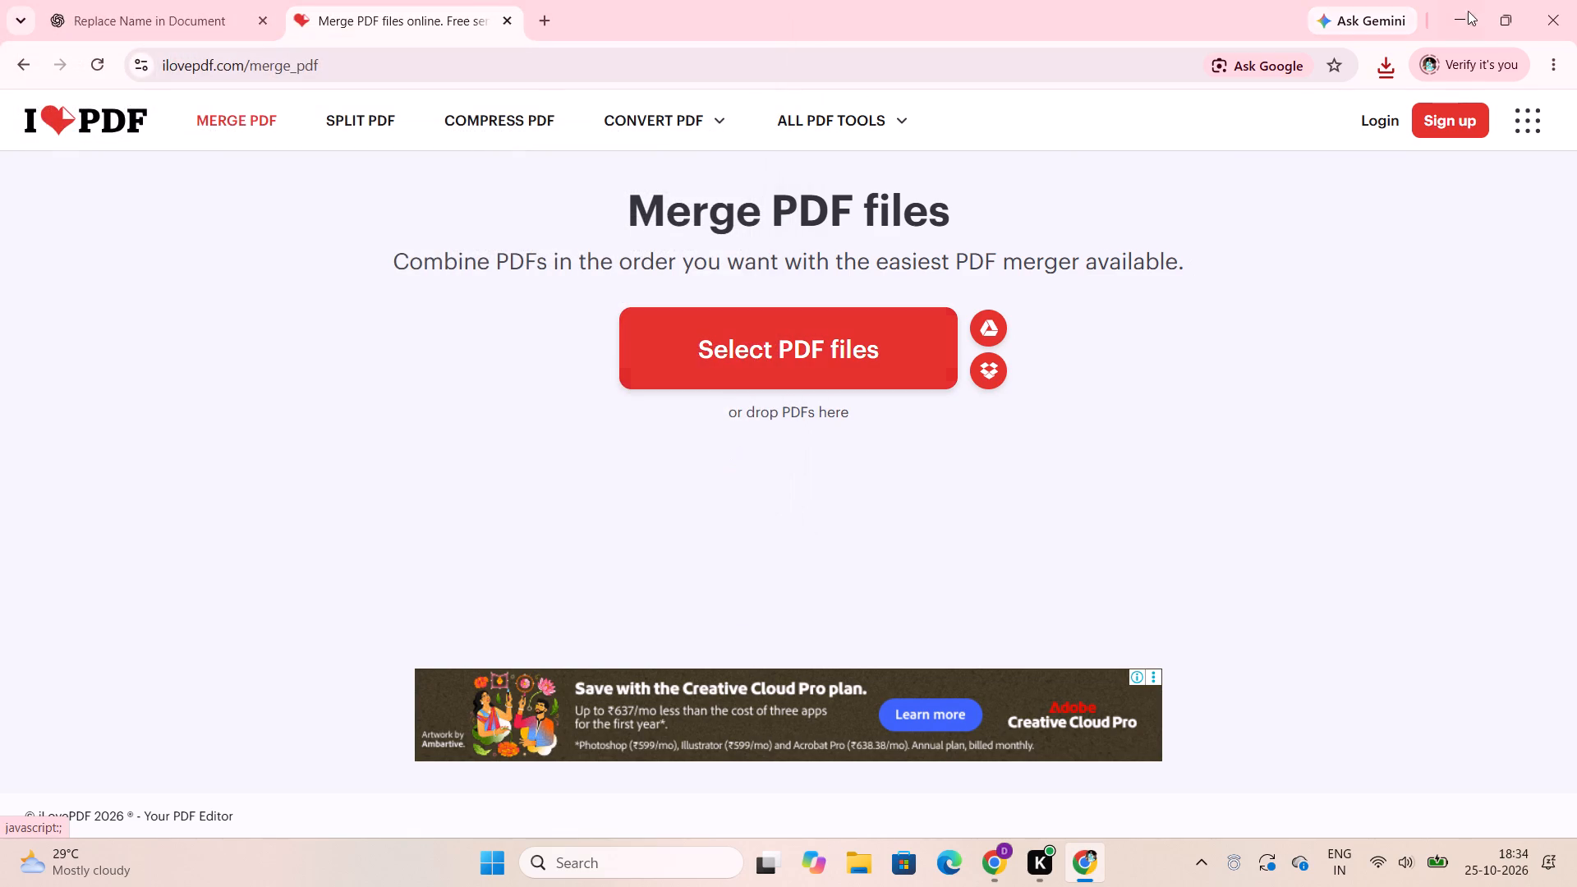
Open the downloaded second student's IPR_EDP_Activity_1 document in Word and enable editing.
click(1381, 62)
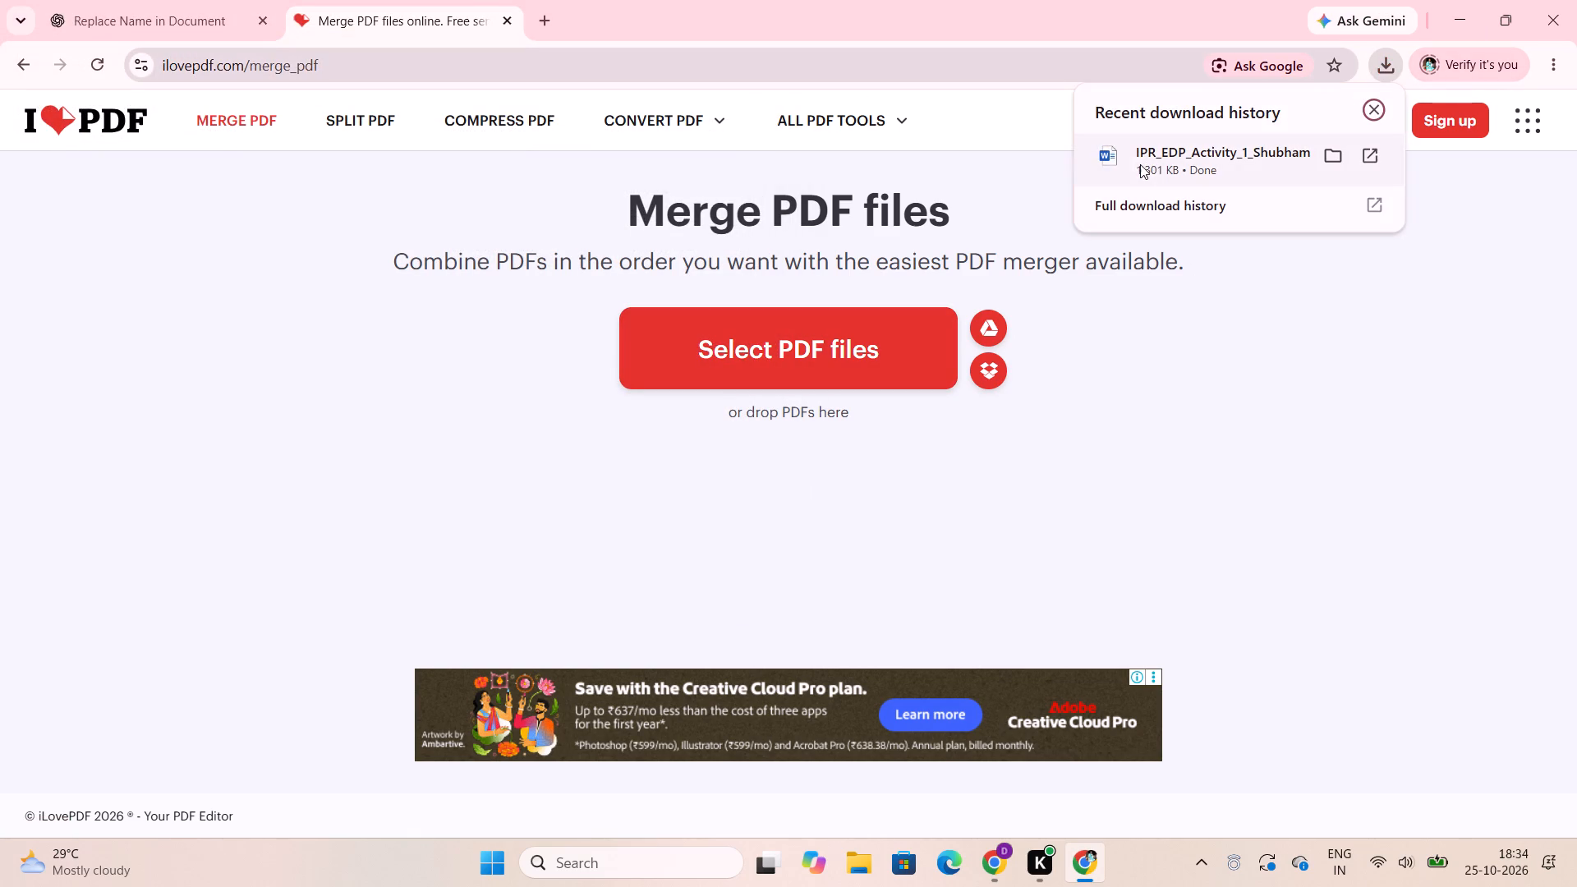
double_click(1138, 166)
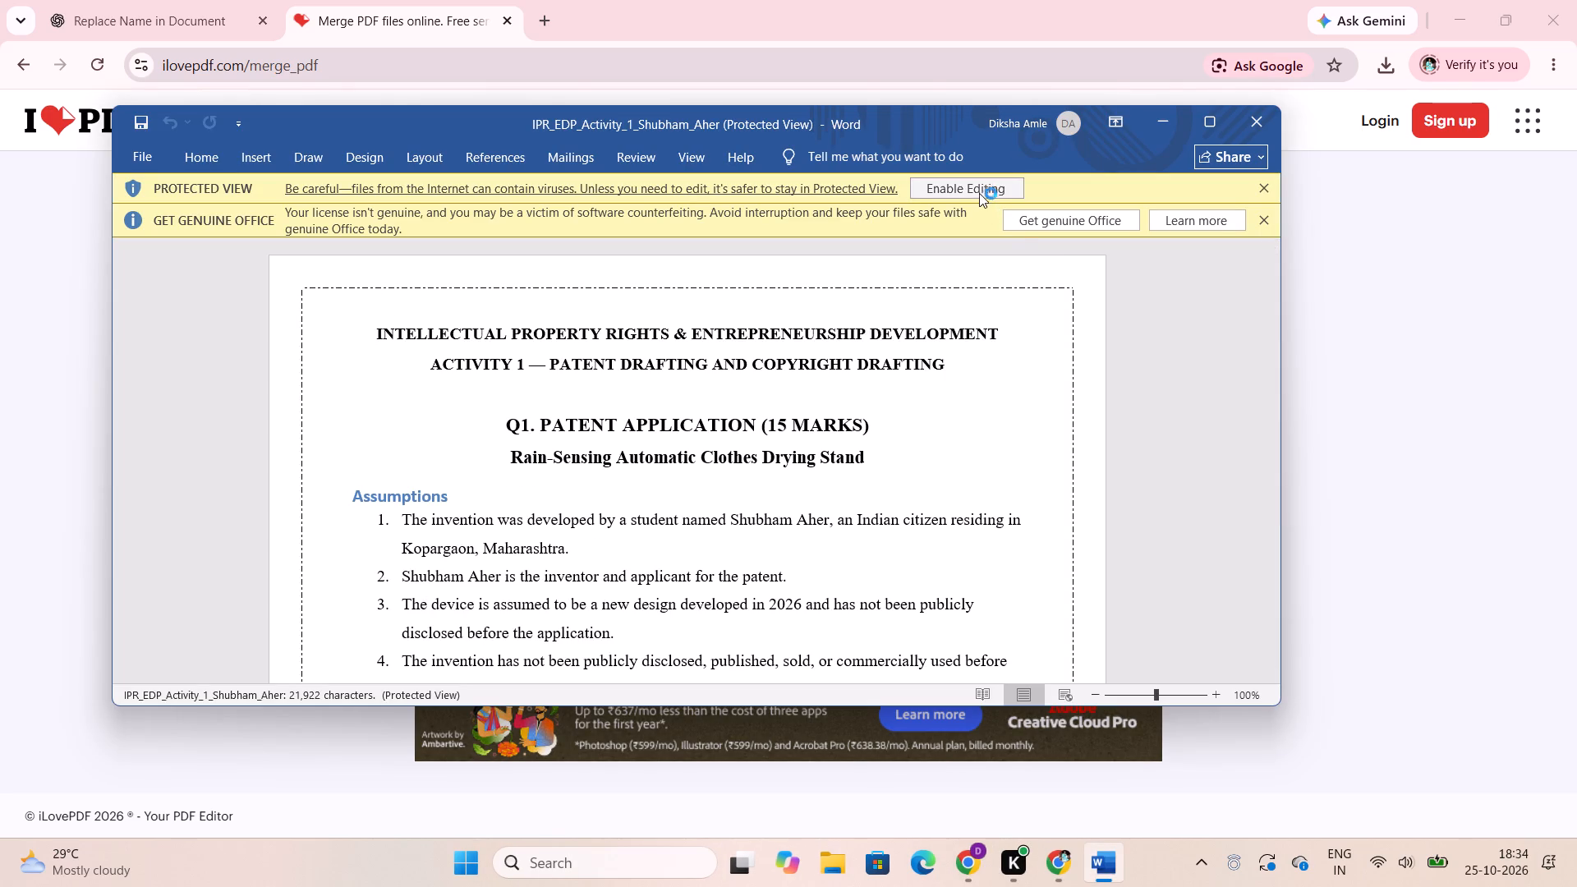
click(978, 191)
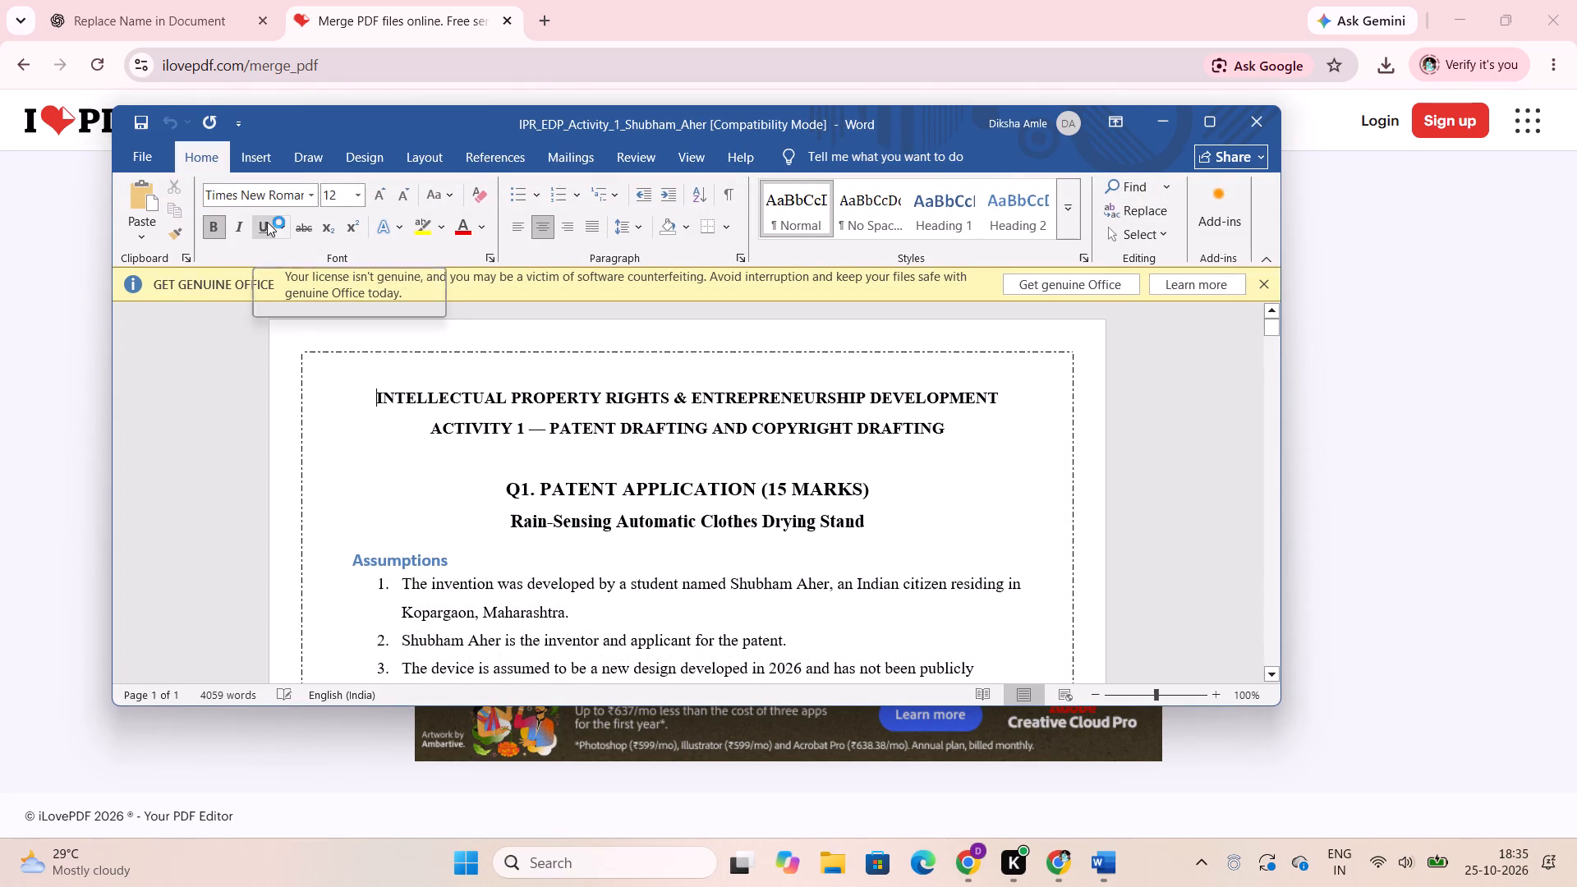
Save the document as a PDF in the OneDrive Desktop folder under its existing name, and close the PDF and Word windows.
click(133, 159)
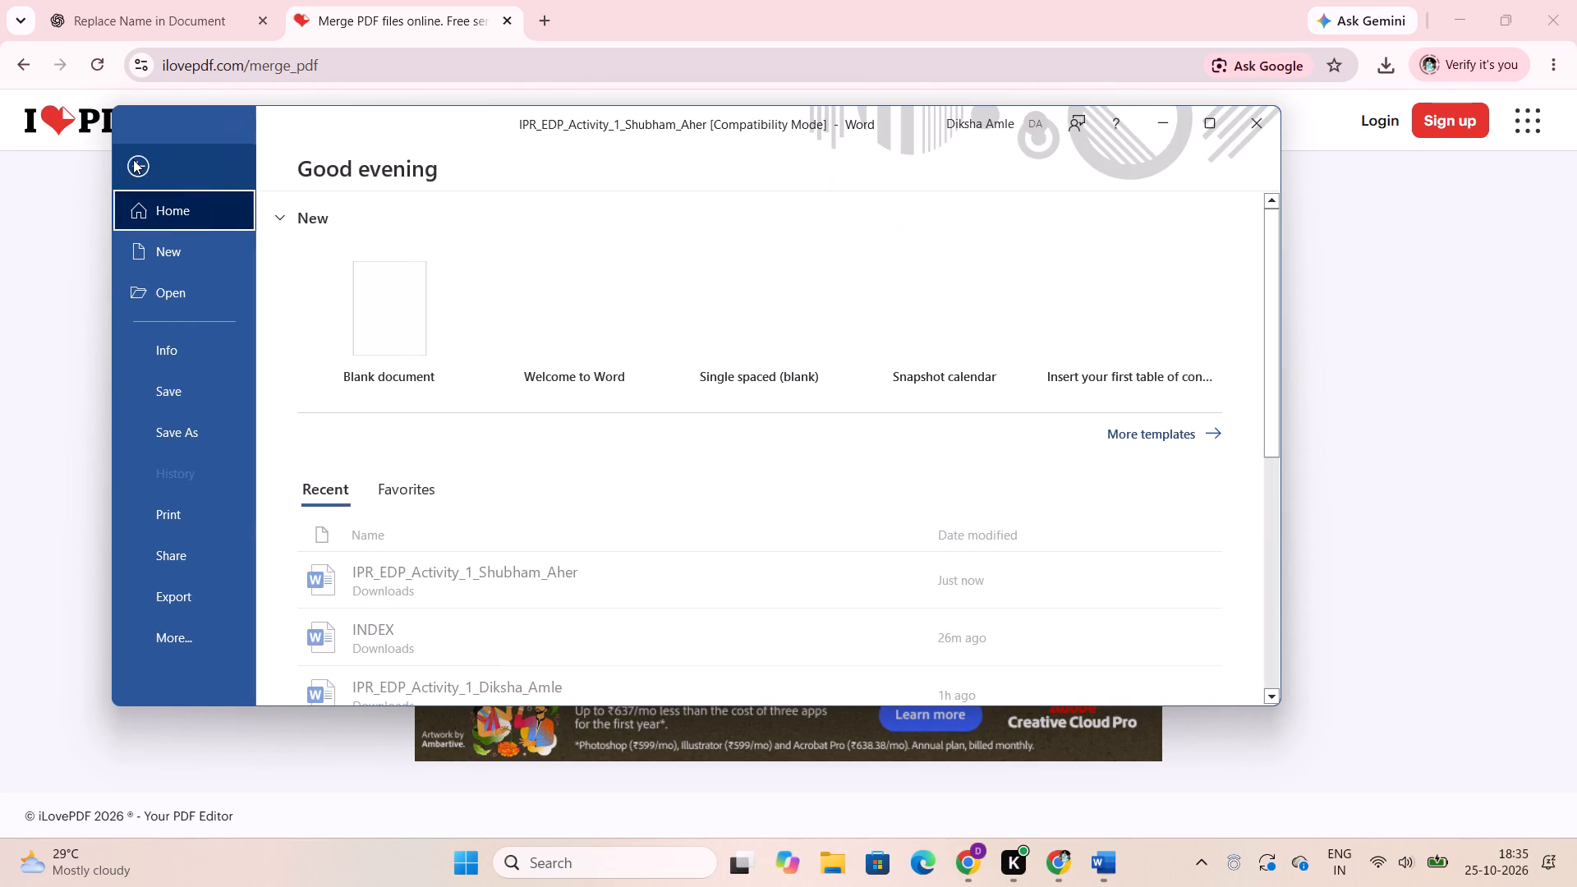
click(154, 427)
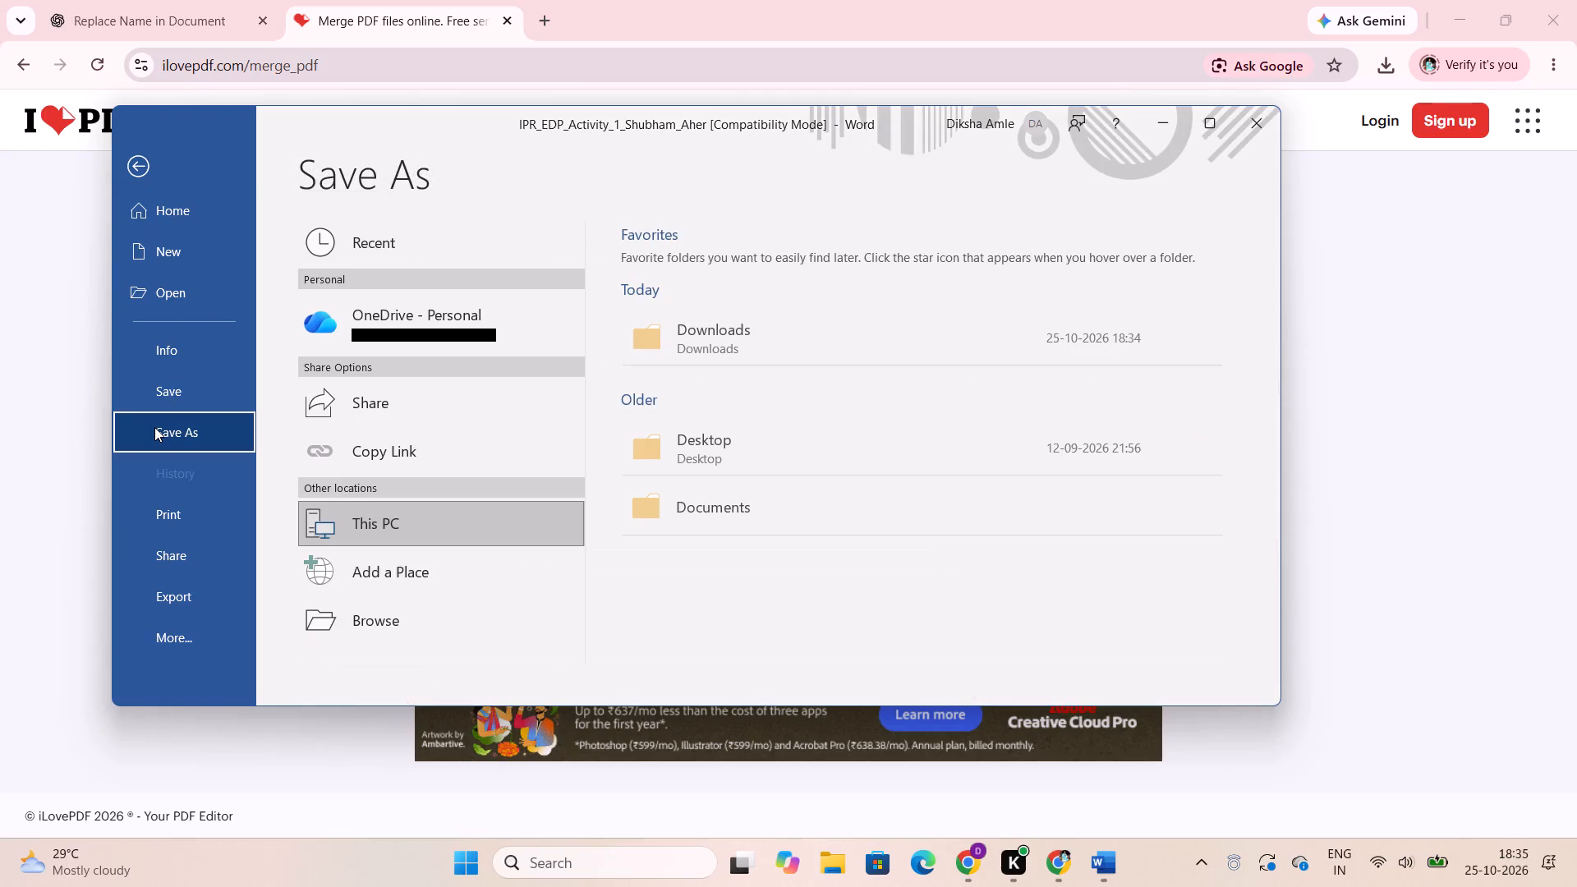
click(765, 465)
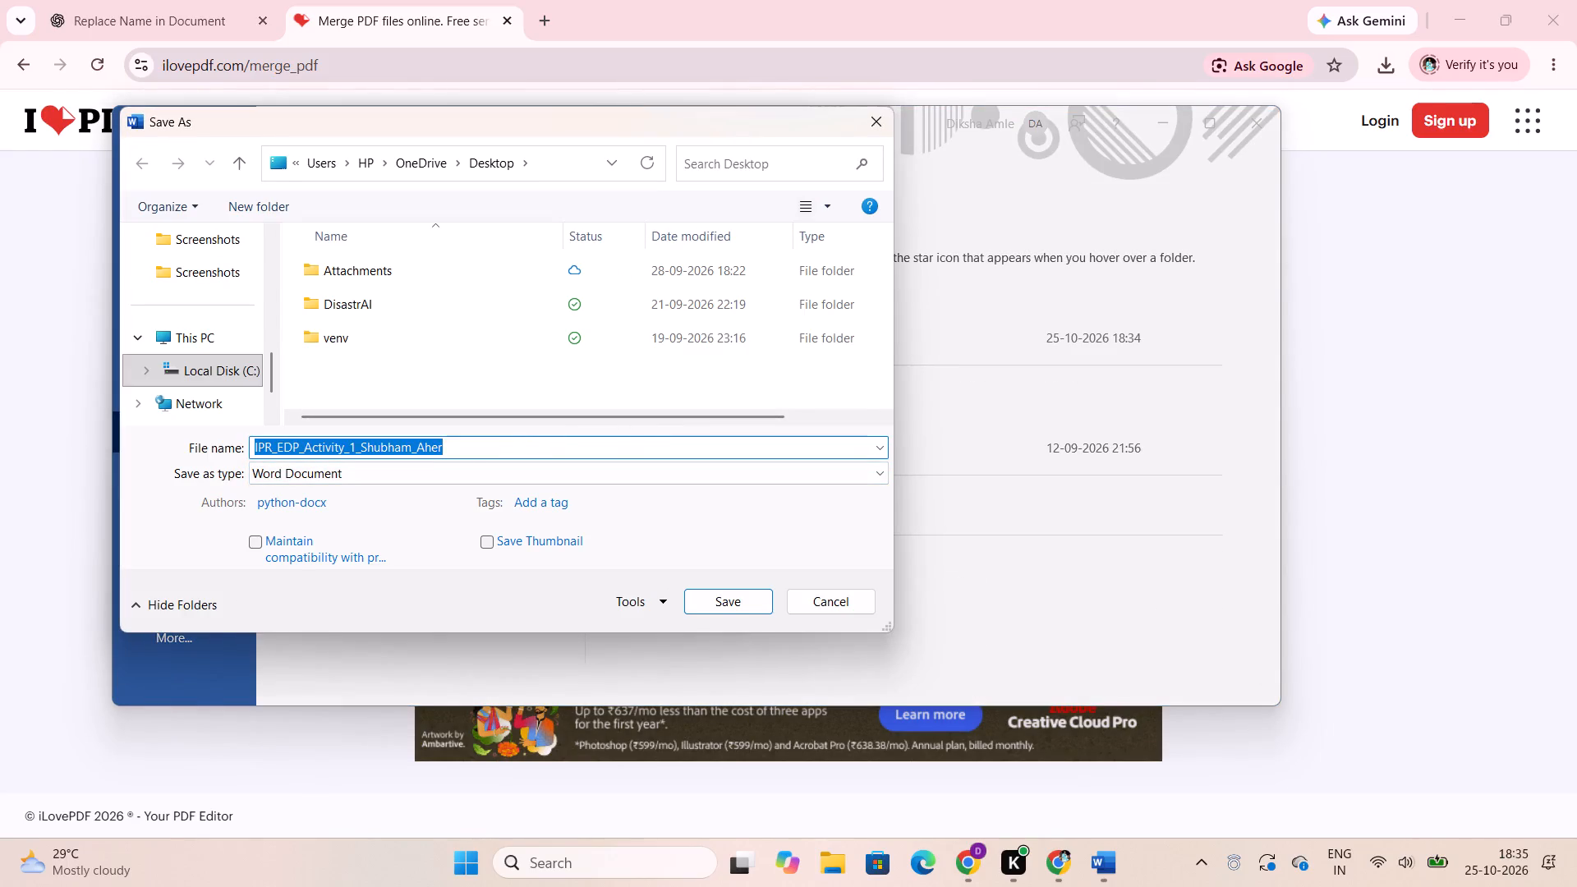
scroll(202, 319, up, 4)
click(185, 355)
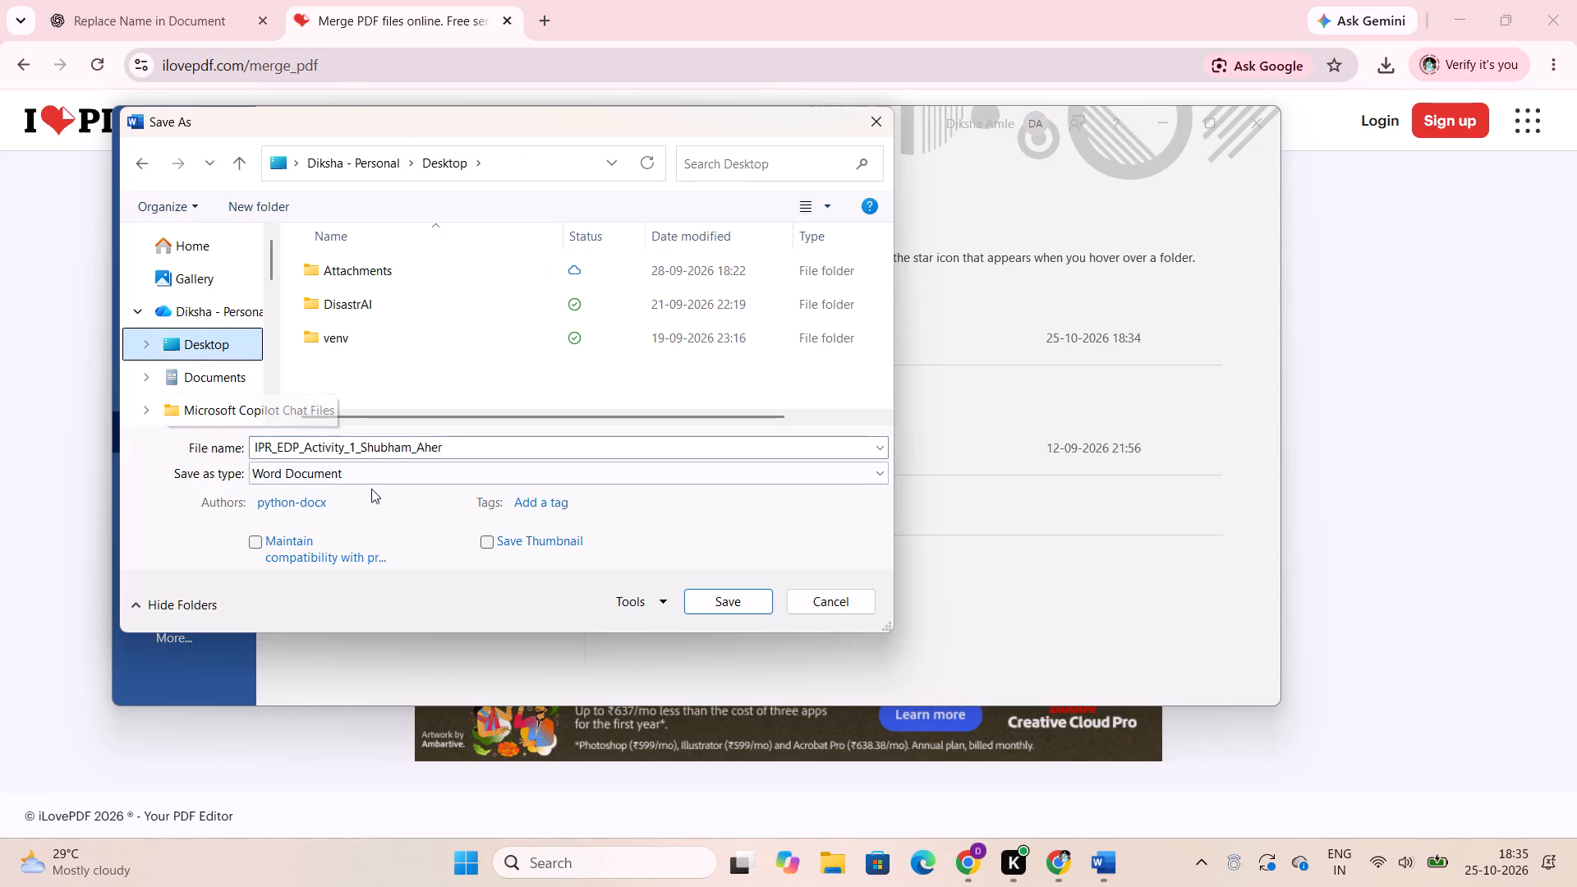
click(344, 476)
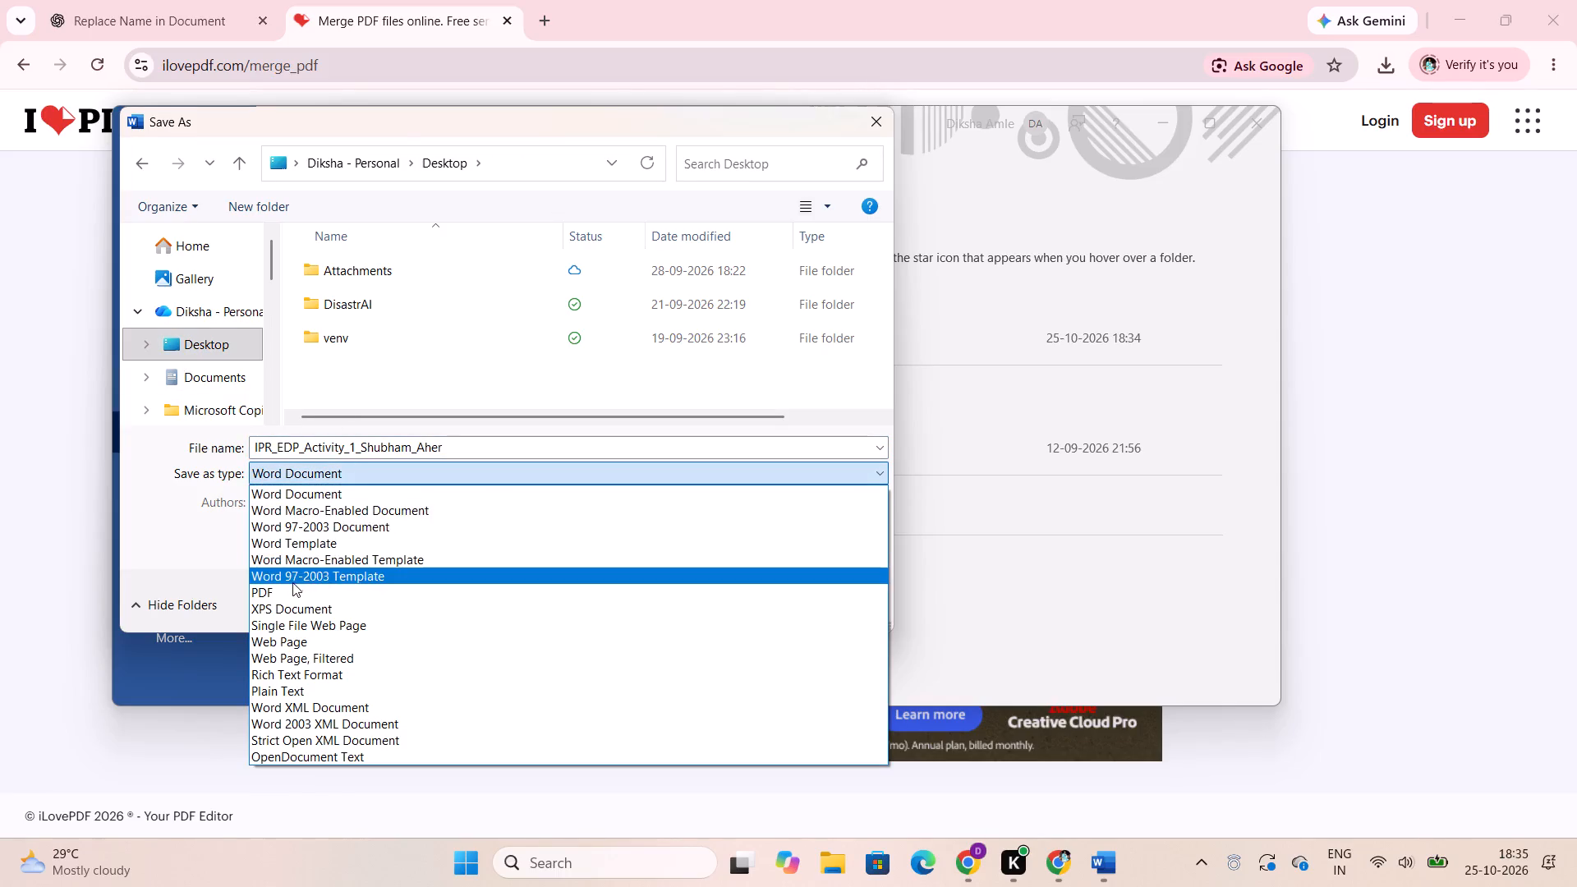
click(282, 586)
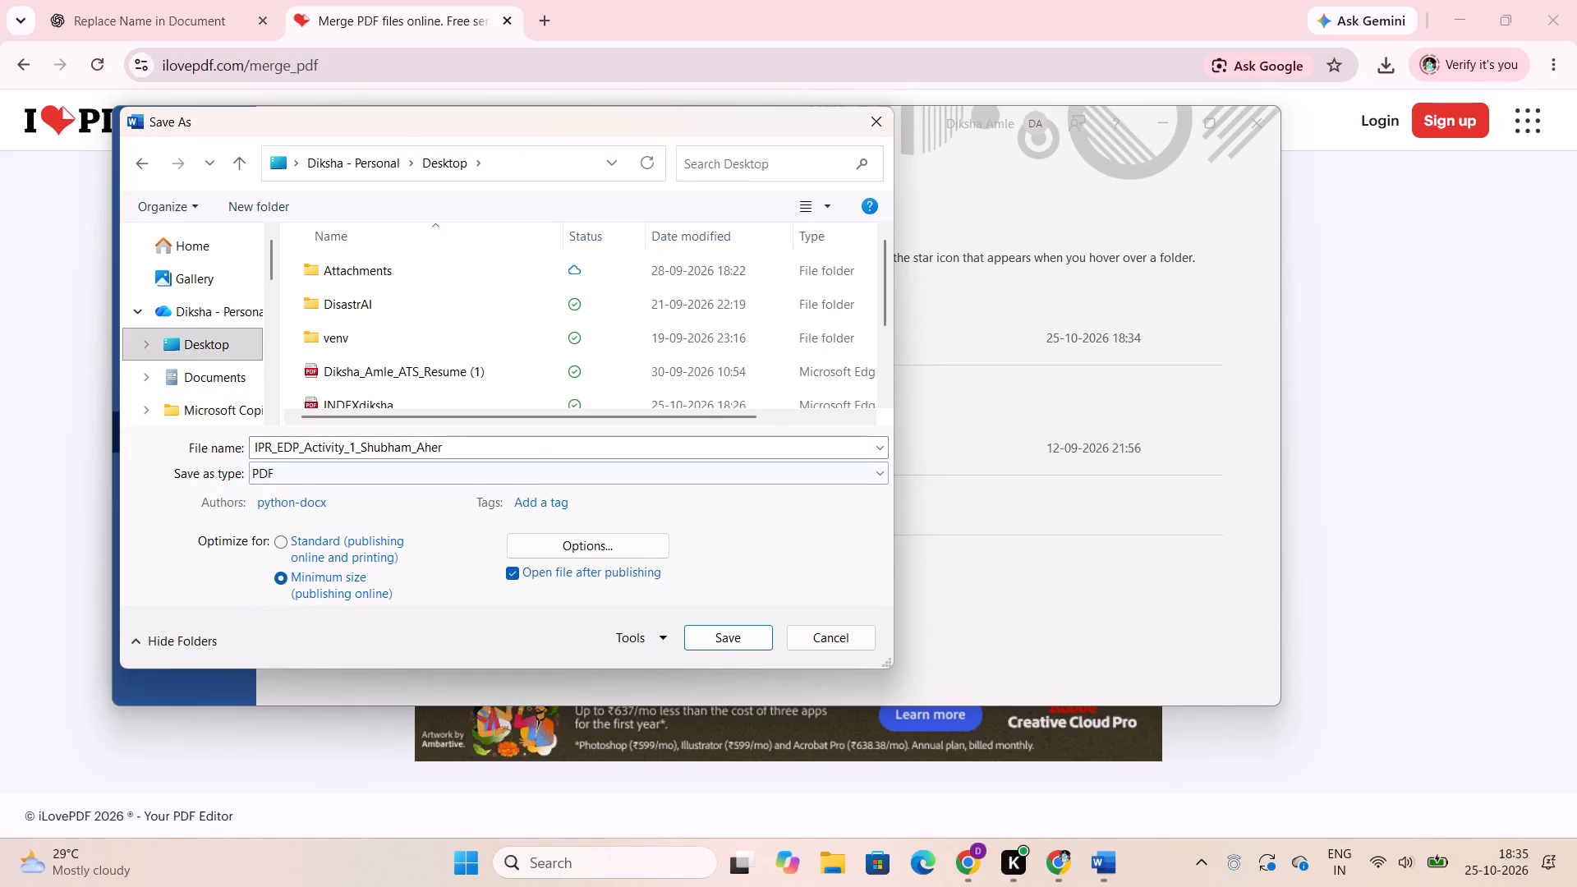
click(715, 629)
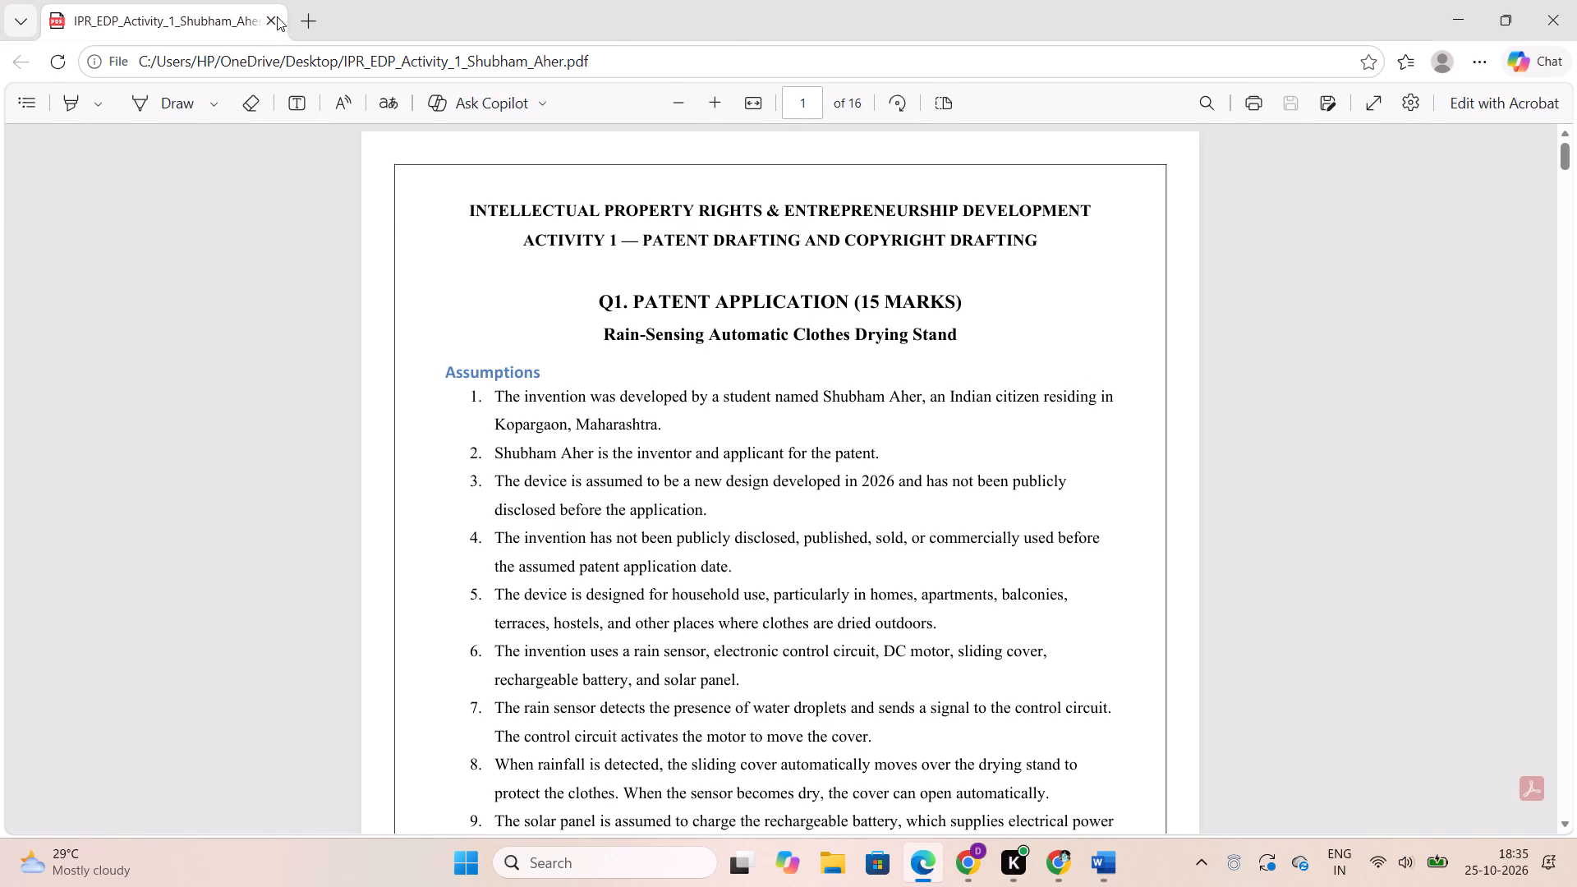
click(269, 20)
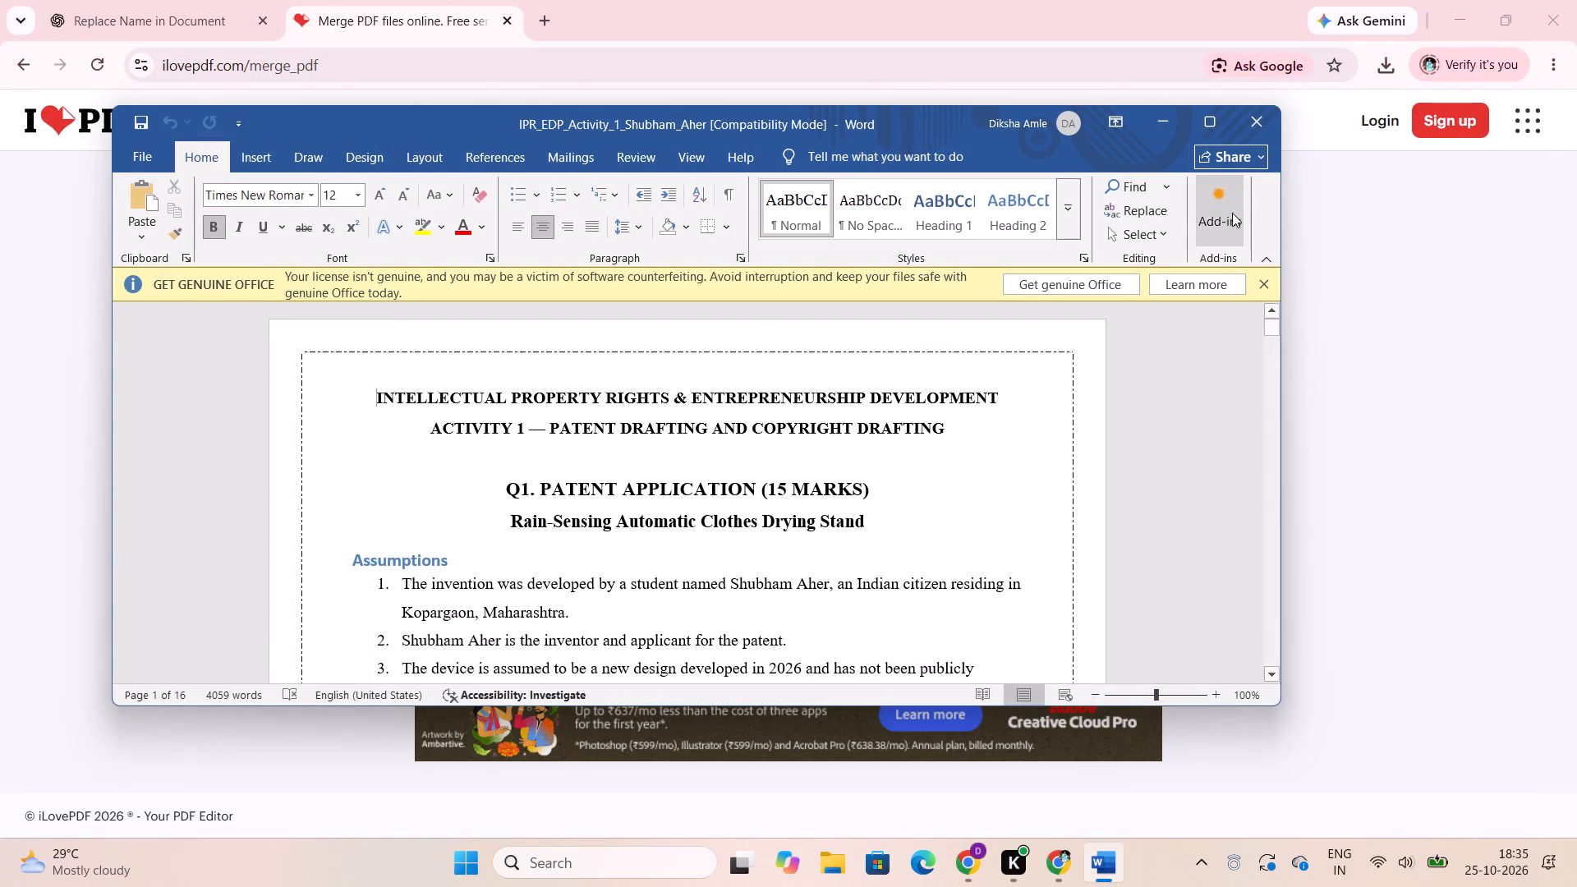
click(1257, 131)
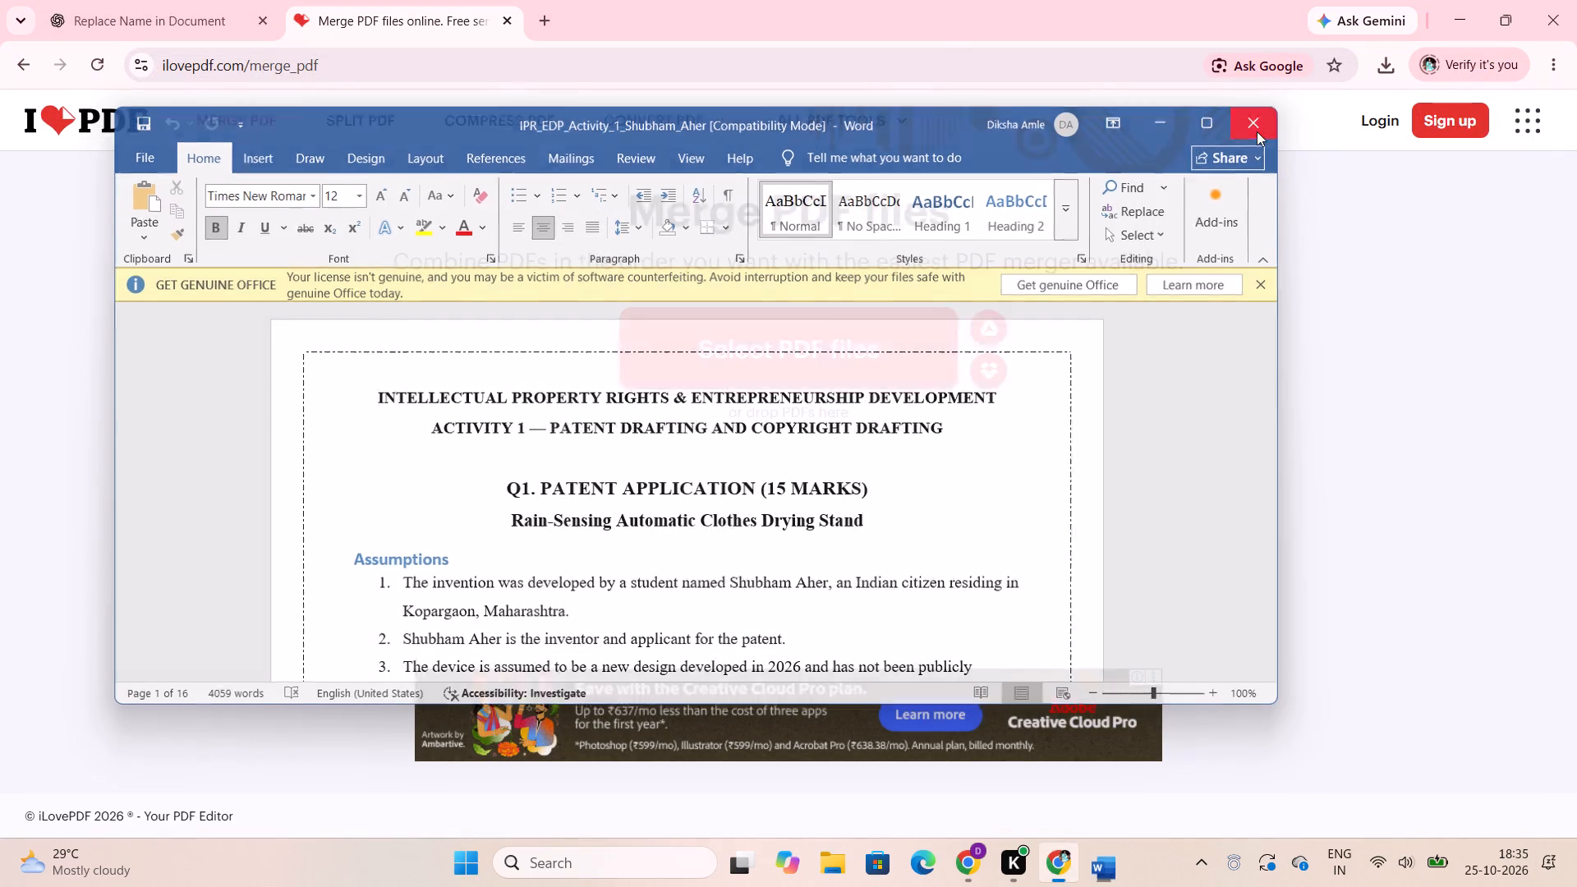
Add the Desktop PDFs iprsf, the second student's IPR_EDP_Activity_1 and the index to the iLovePDF merge.
click(844, 338)
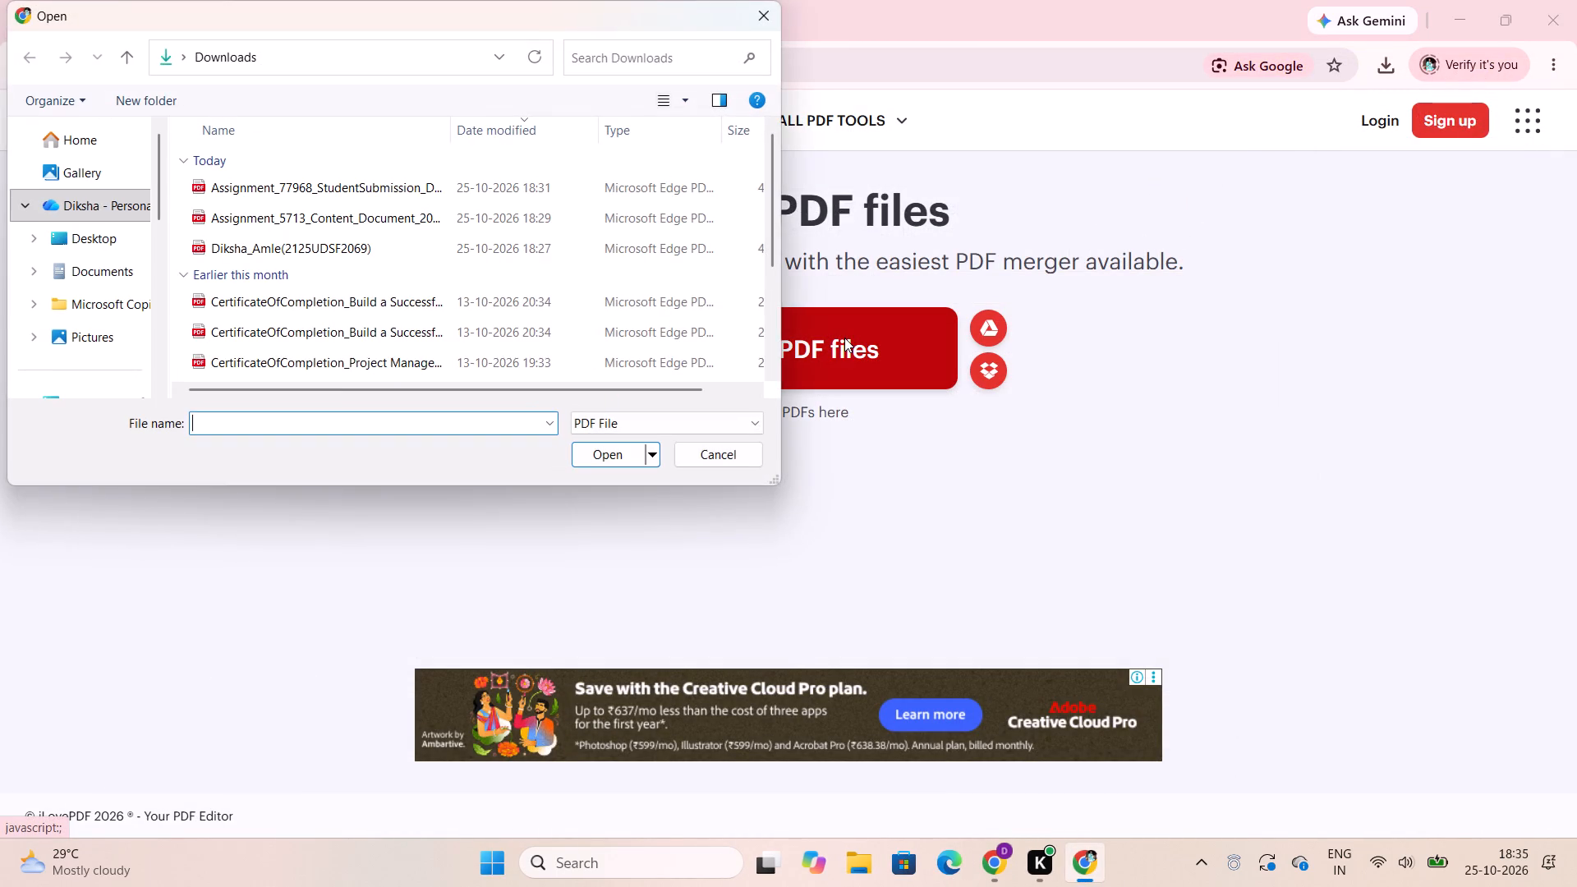
scroll(90, 204, up, 5)
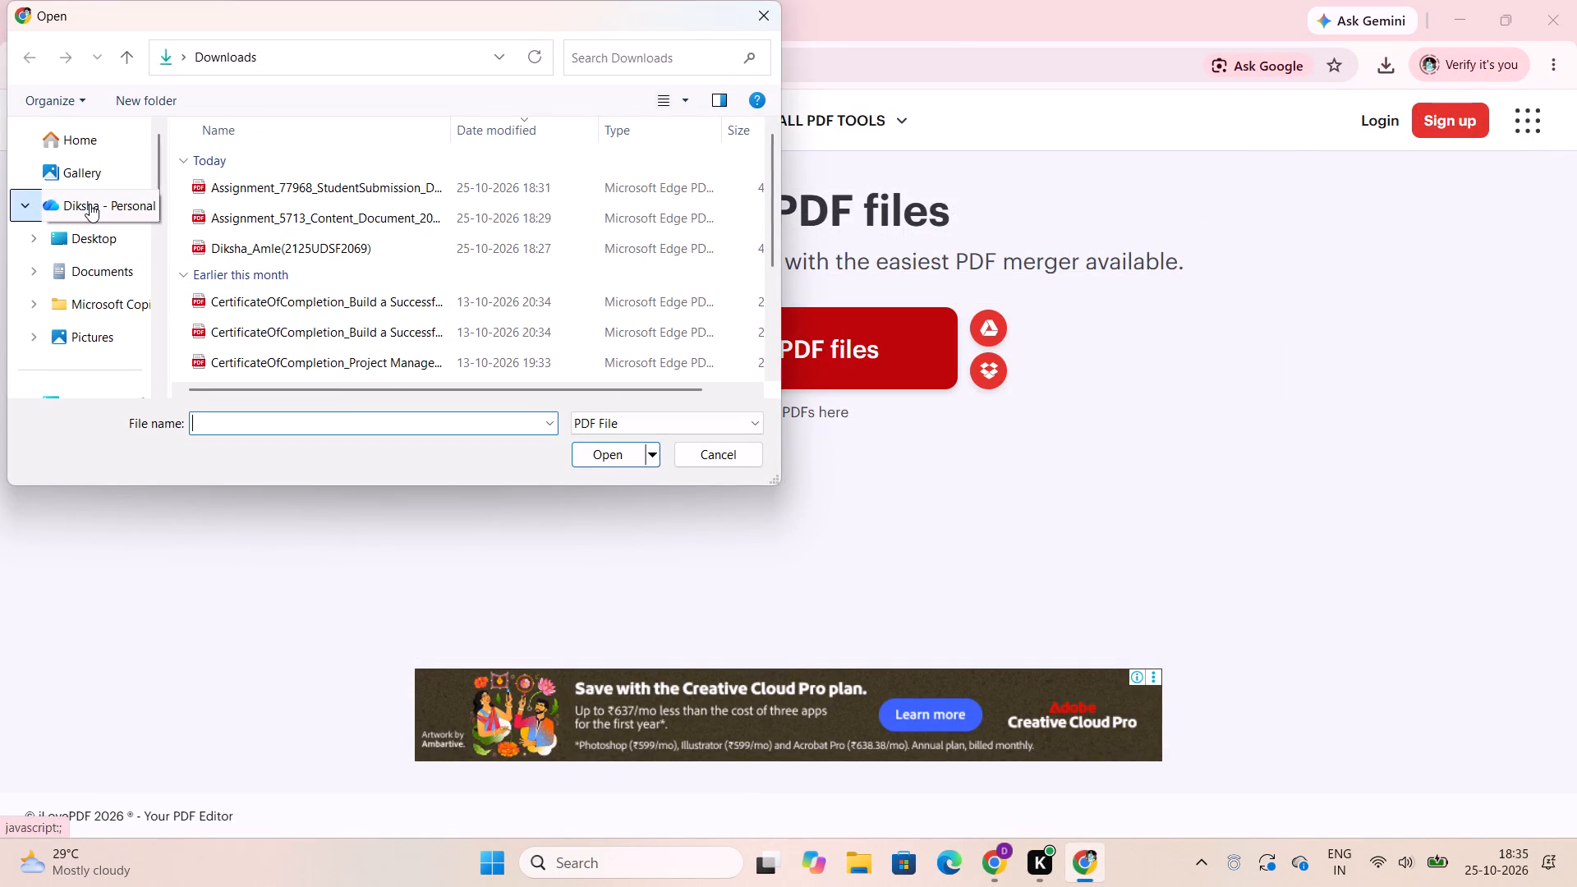
click(107, 230)
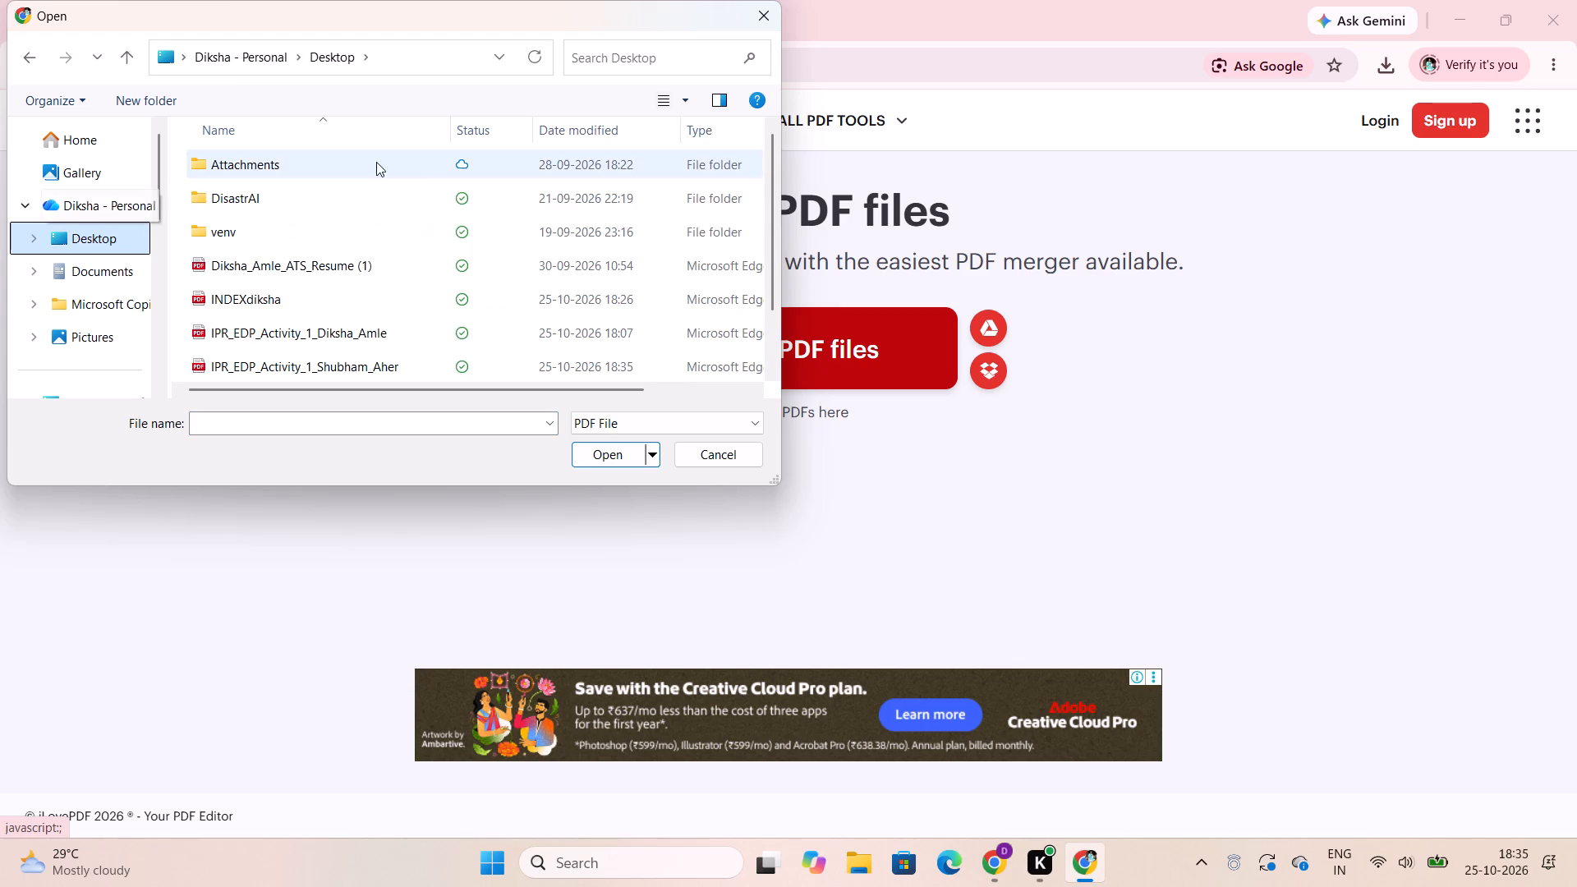
scroll(389, 290, down, 1)
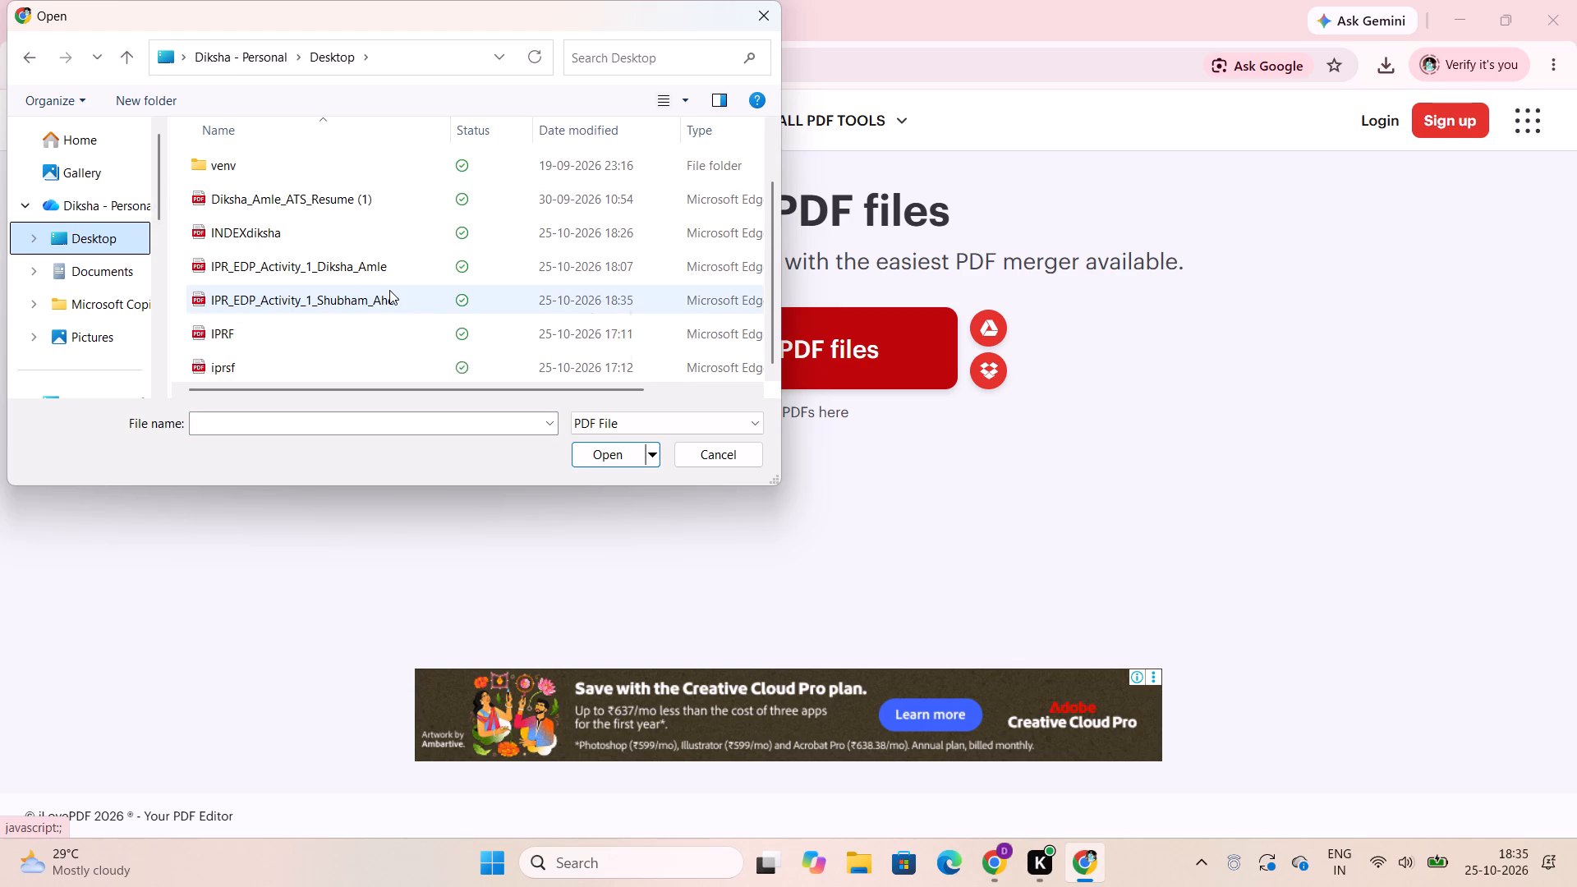
click(383, 294)
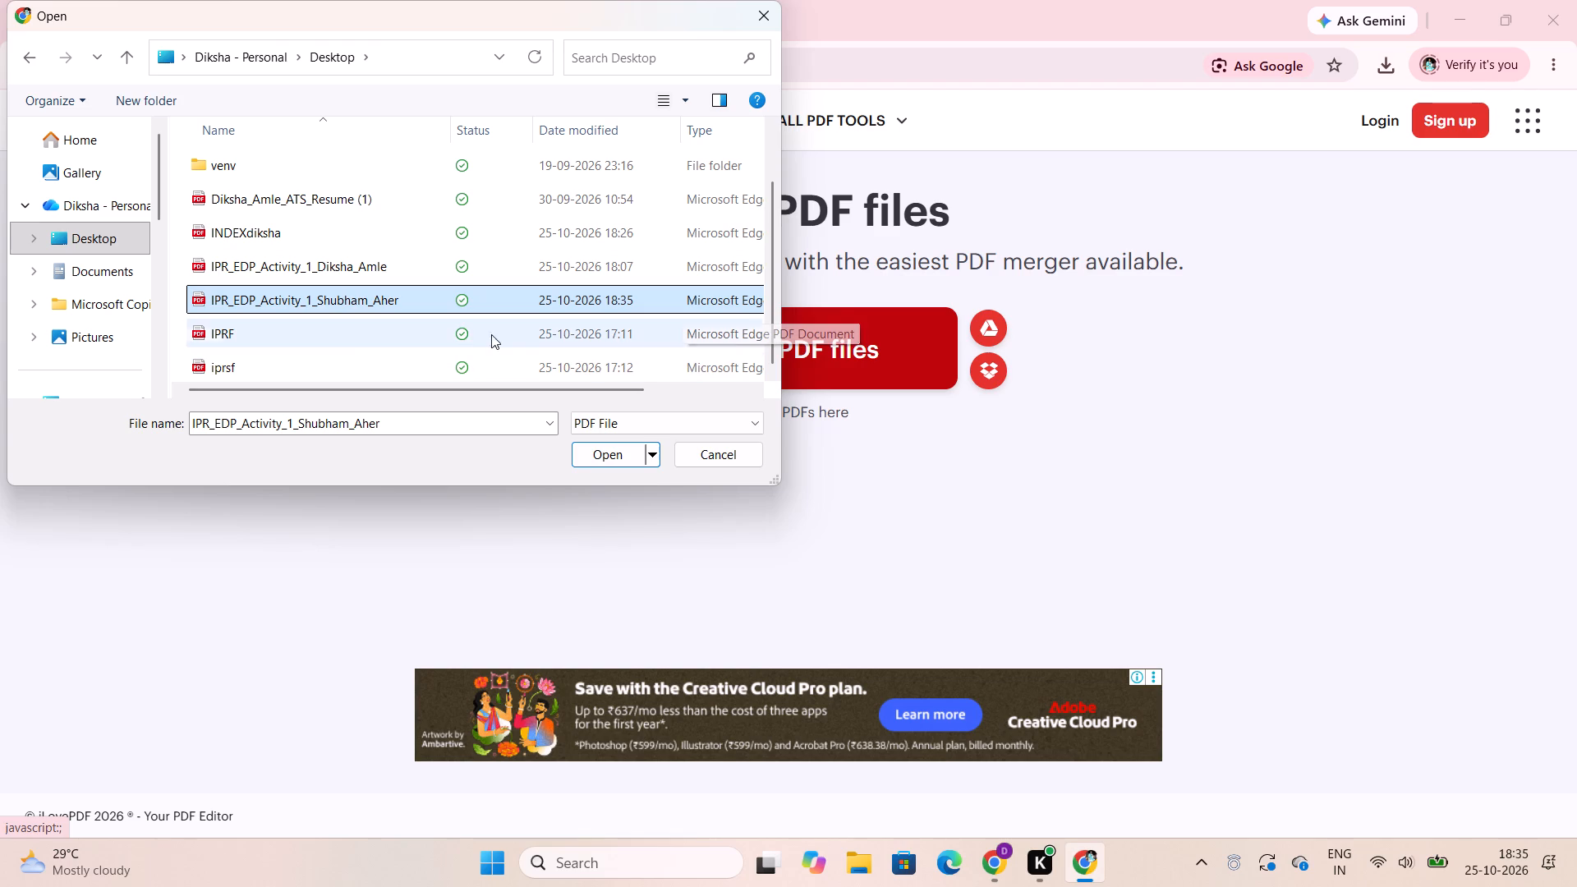
double_click(329, 356)
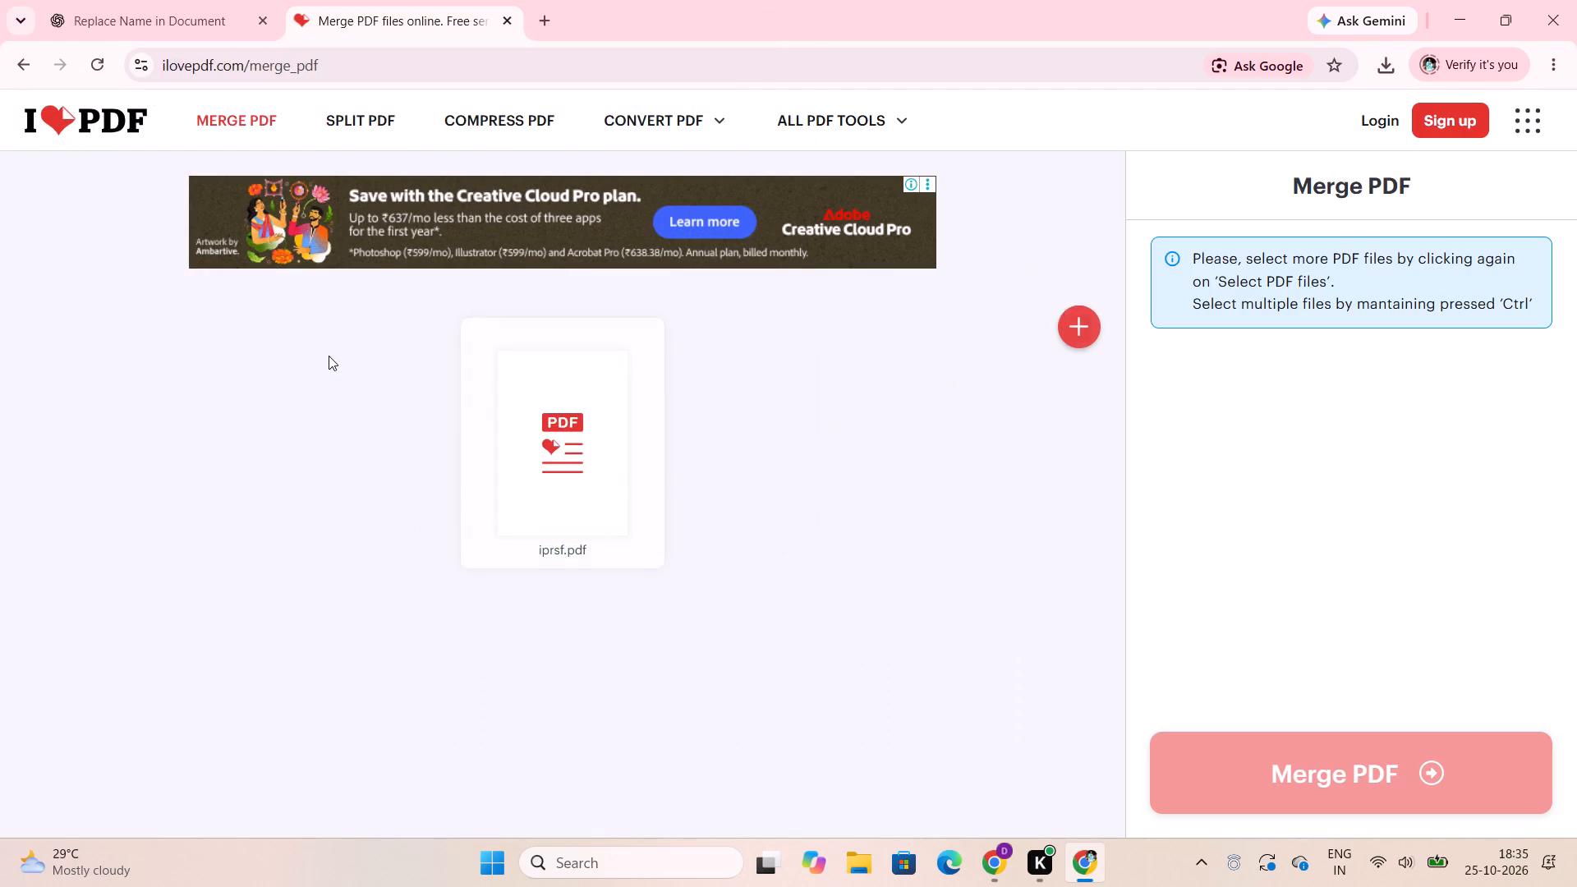
click(1081, 319)
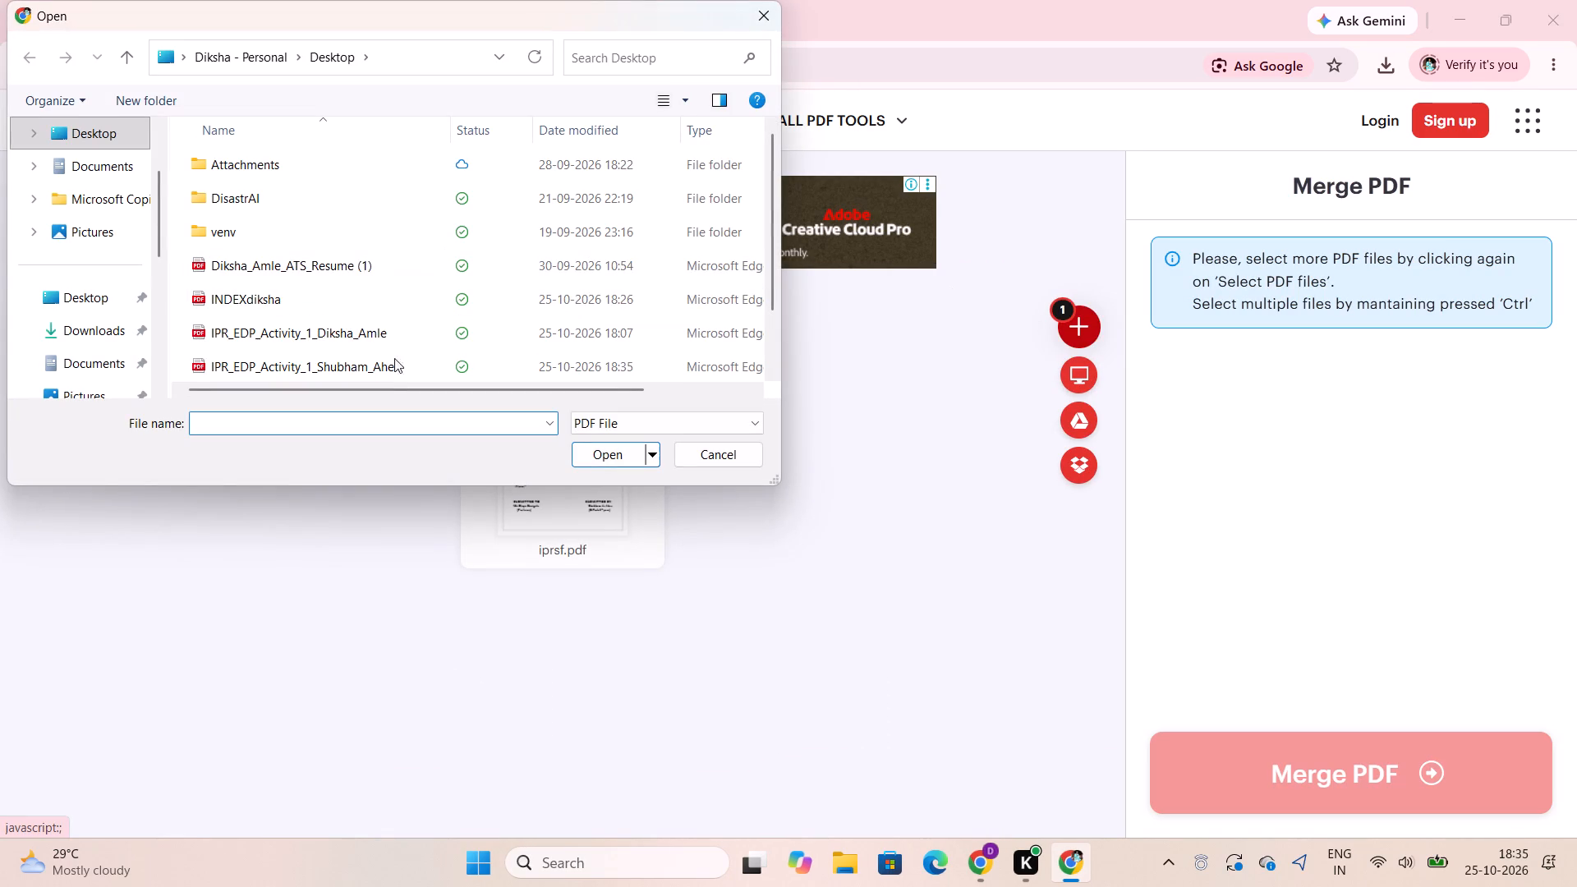
click(361, 360)
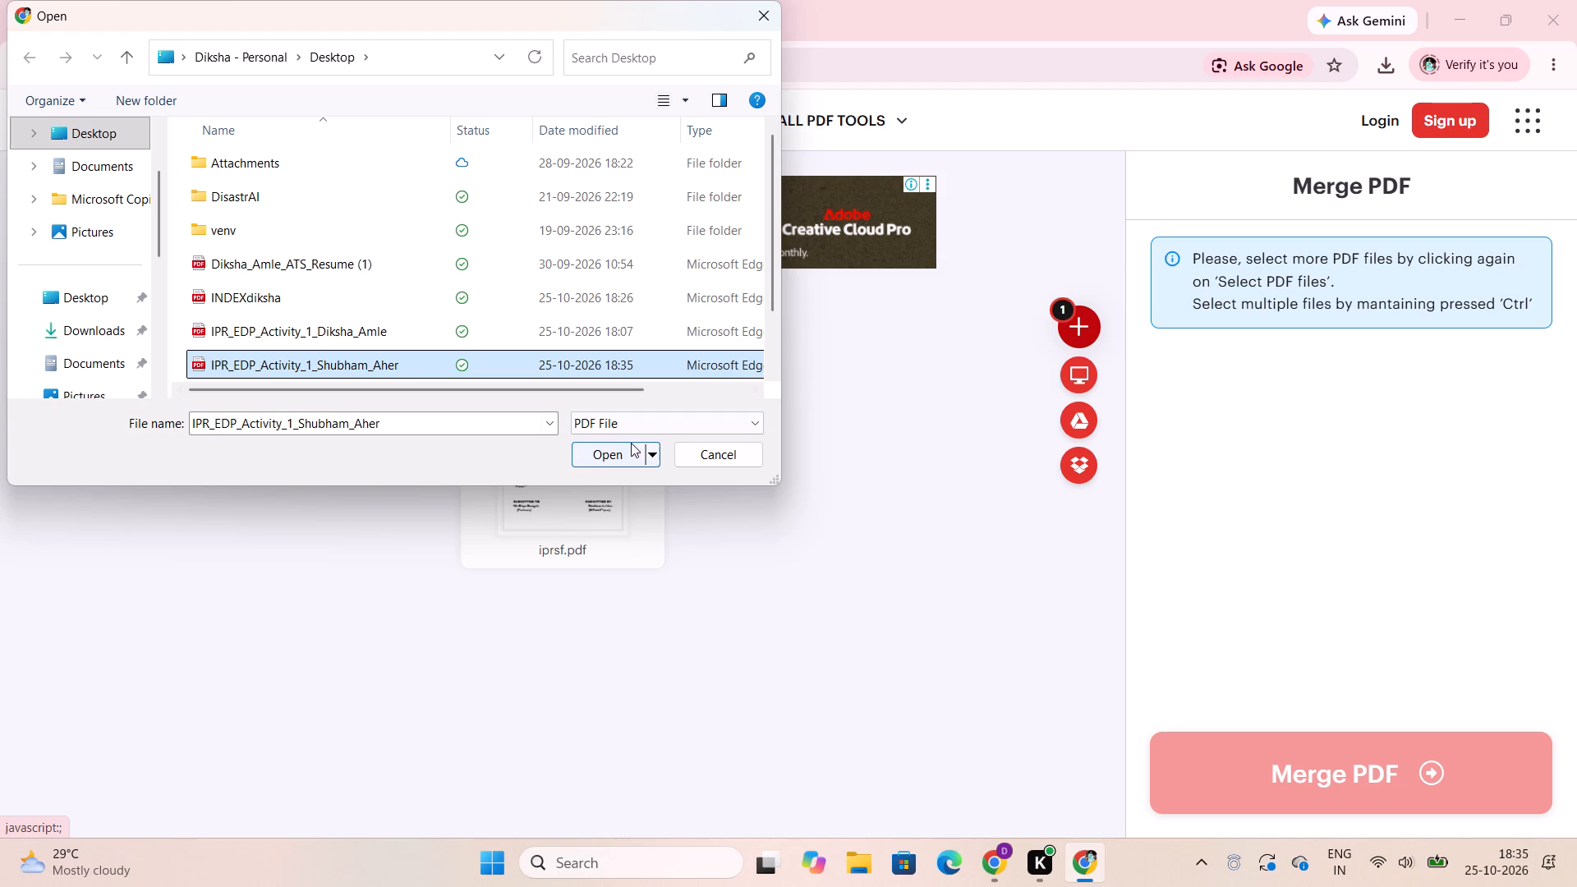
click(628, 453)
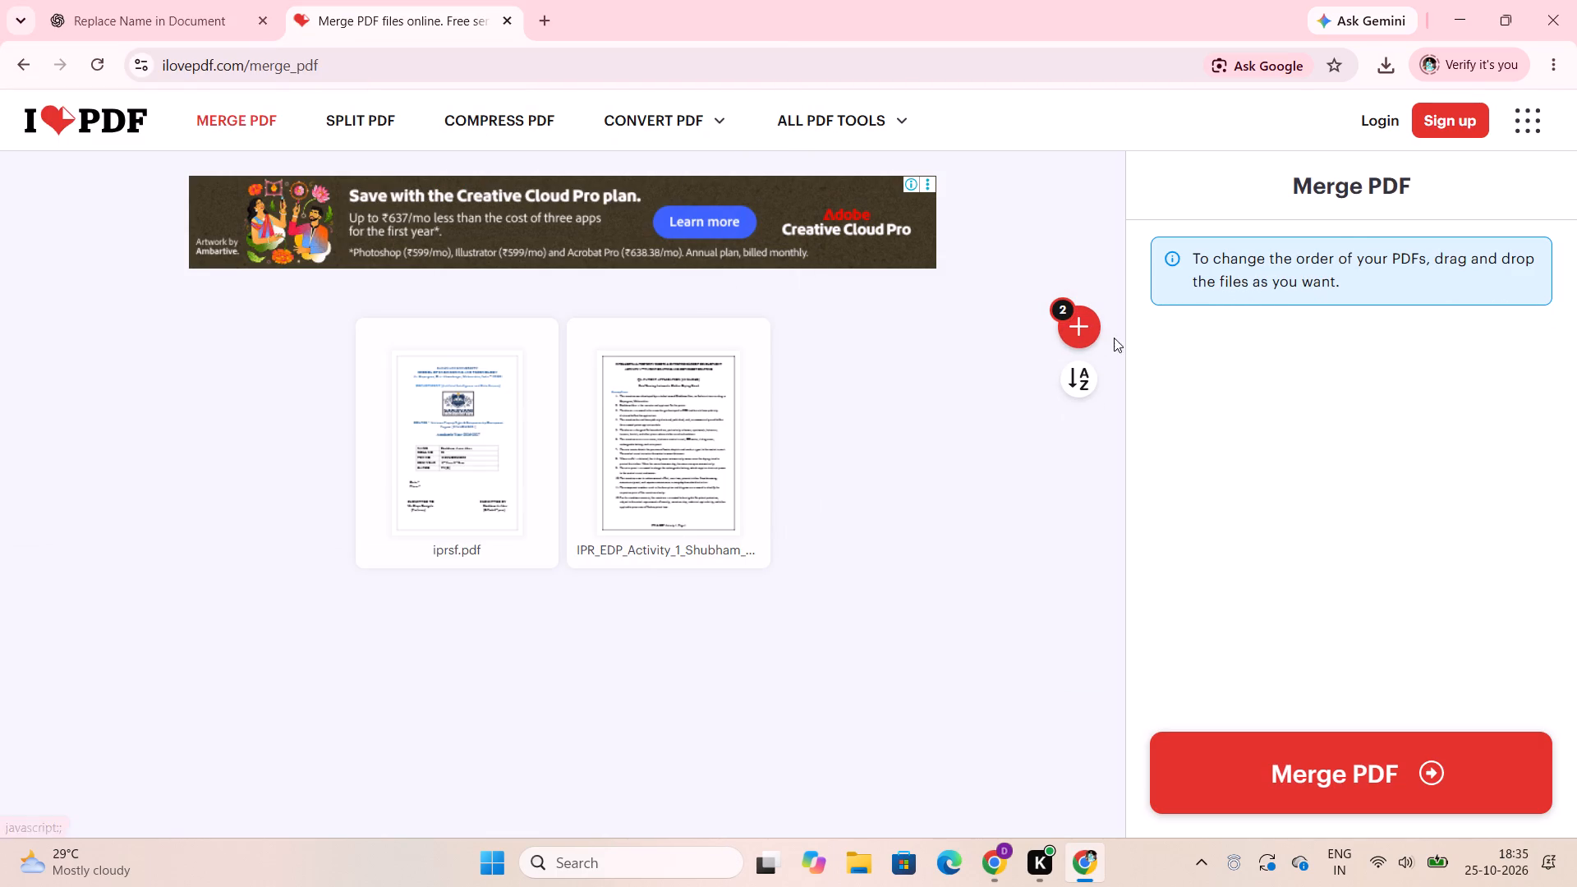
click(1082, 326)
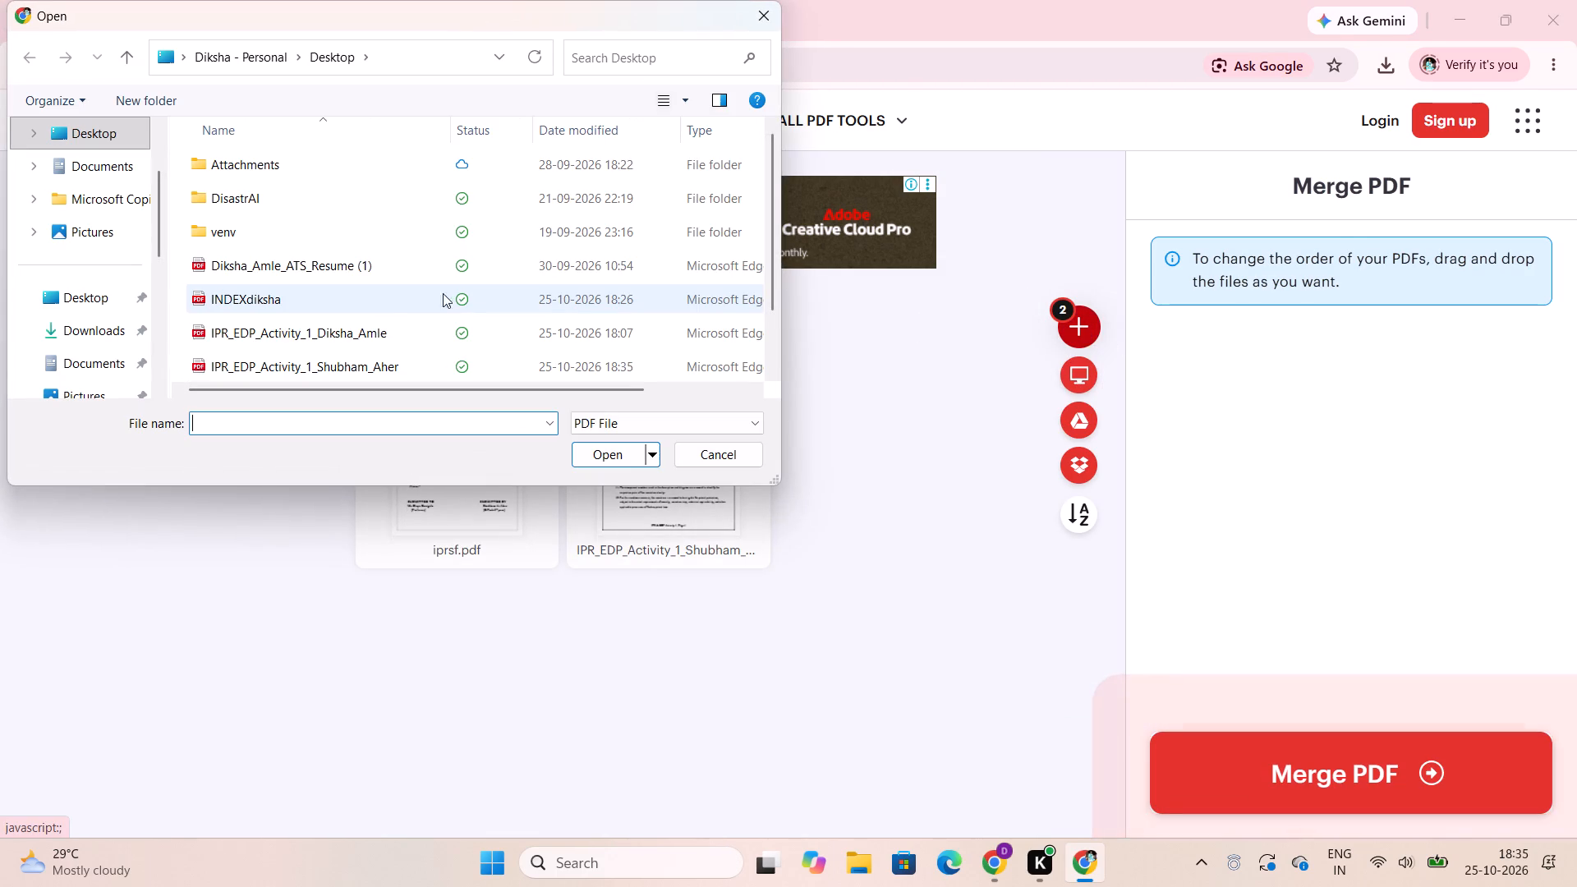
click(390, 301)
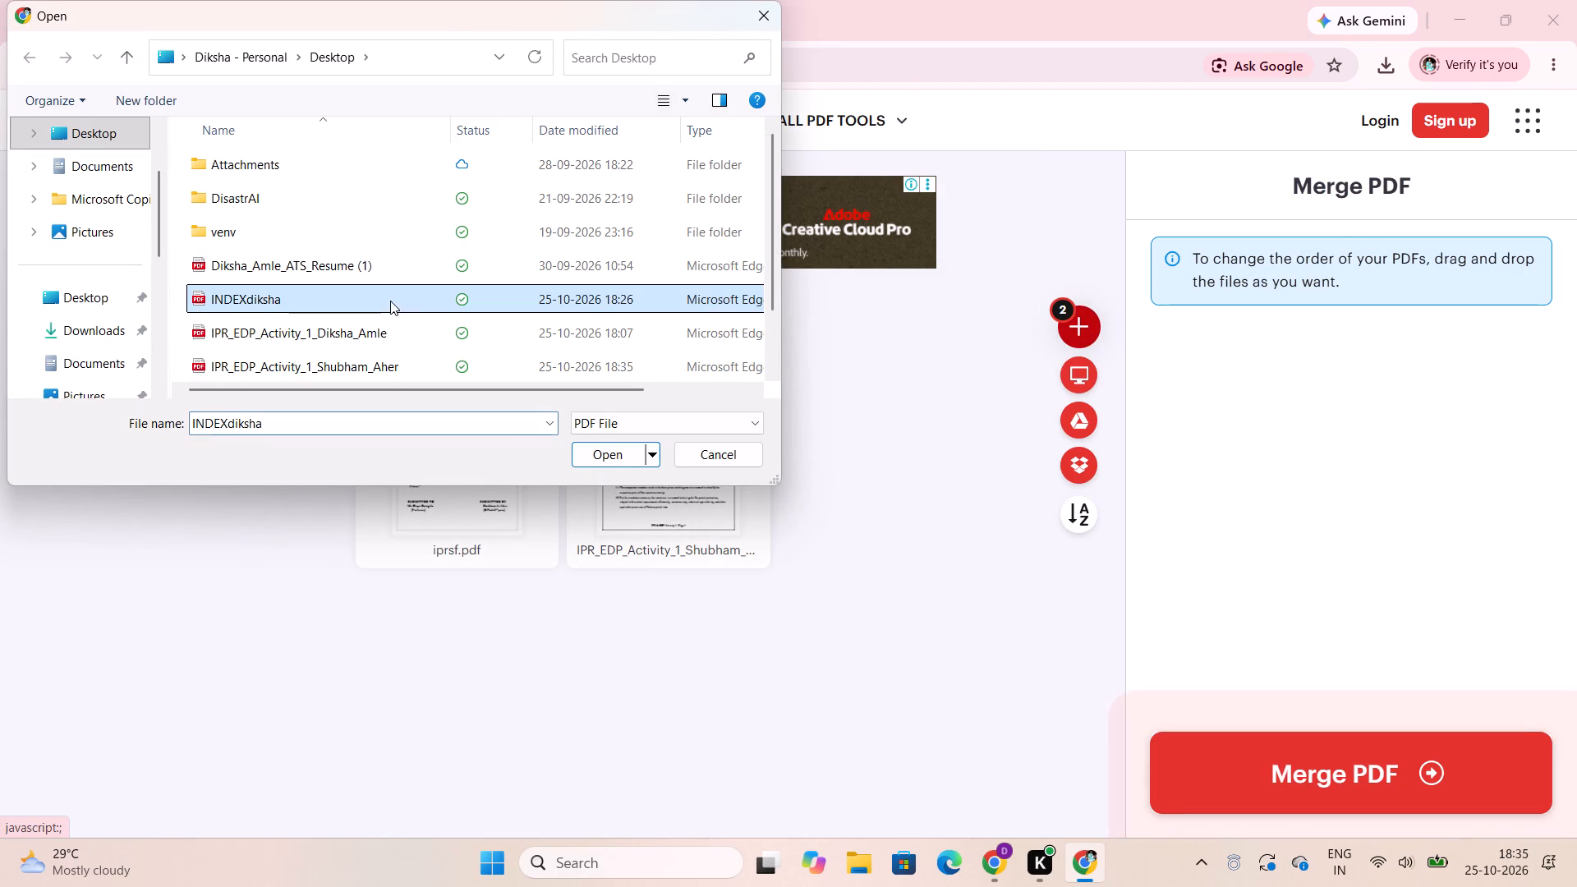
click(609, 453)
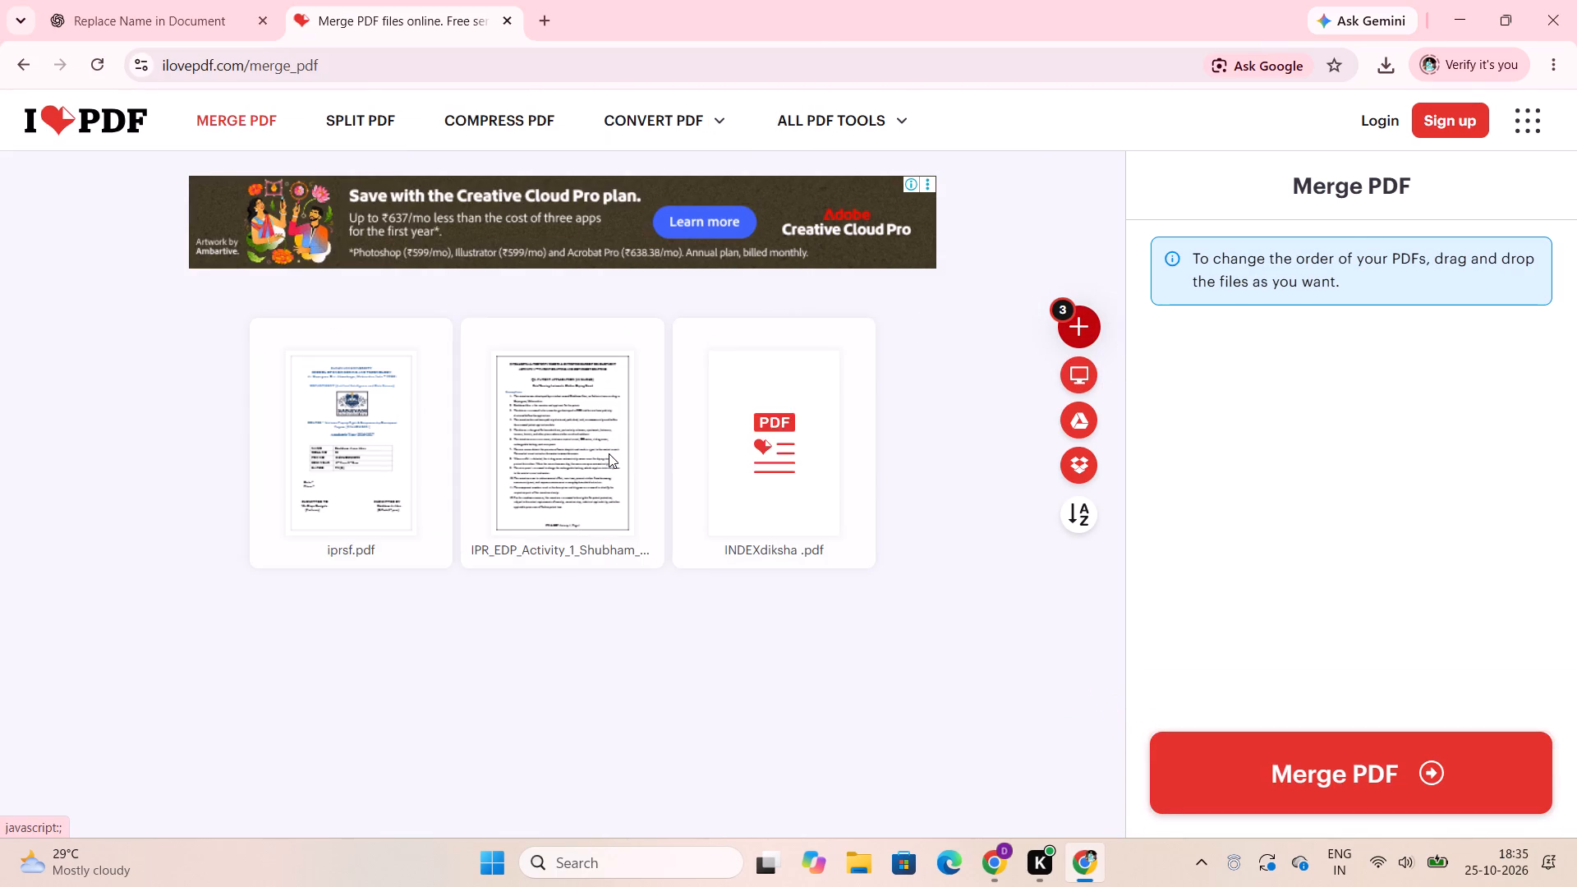
Reorder the merge files so the index PDF sits between the iprsf cover page and the Activity 1 PDF.
drag(761, 463, 630, 448)
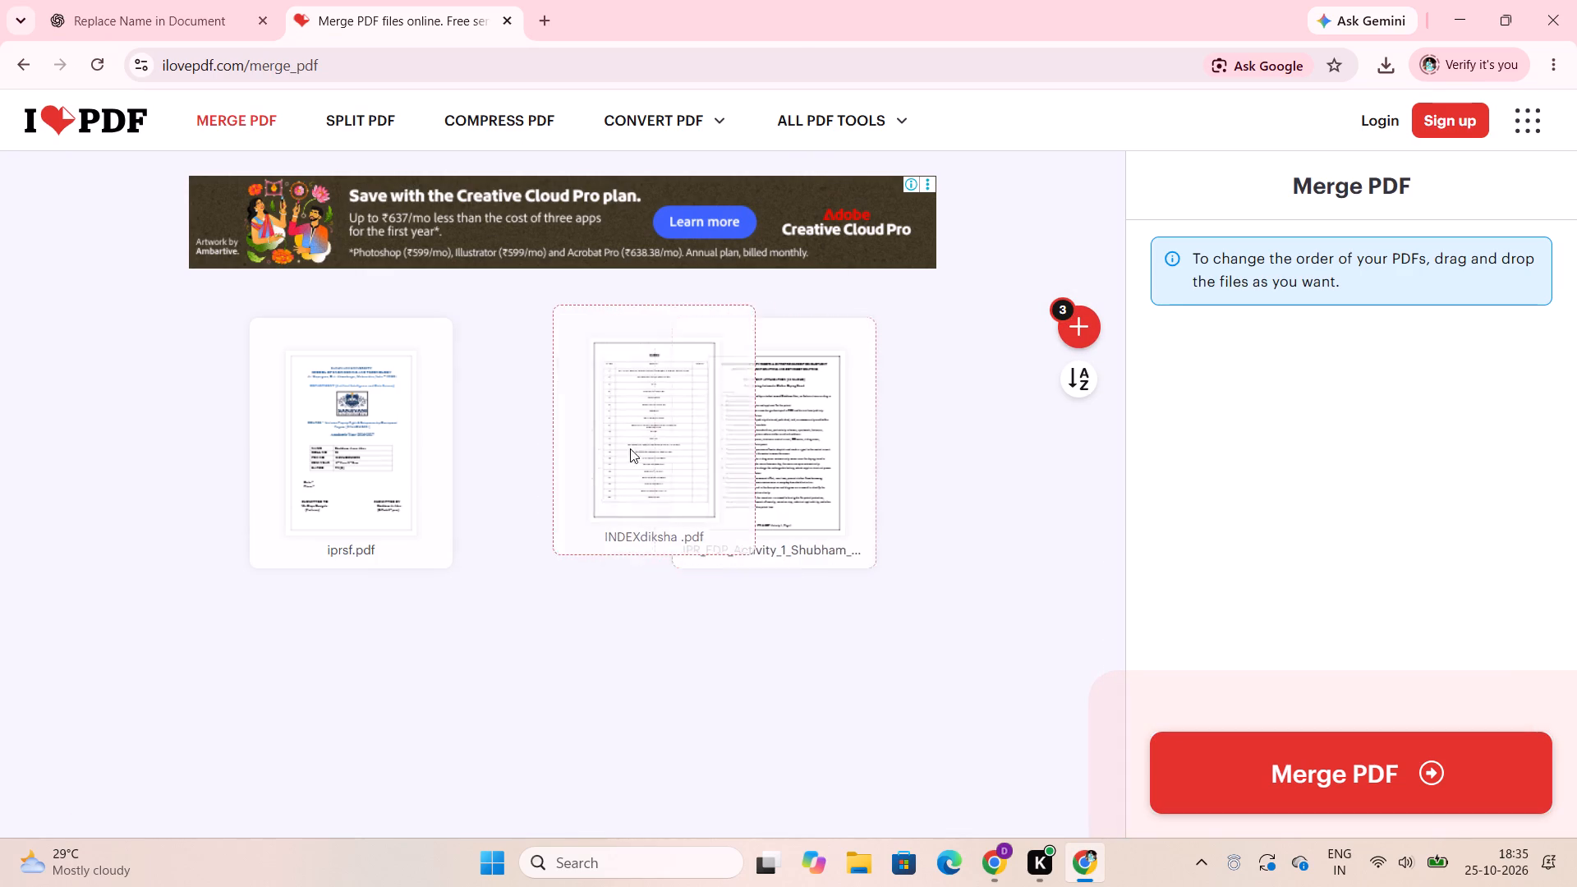
drag(630, 448, 600, 448)
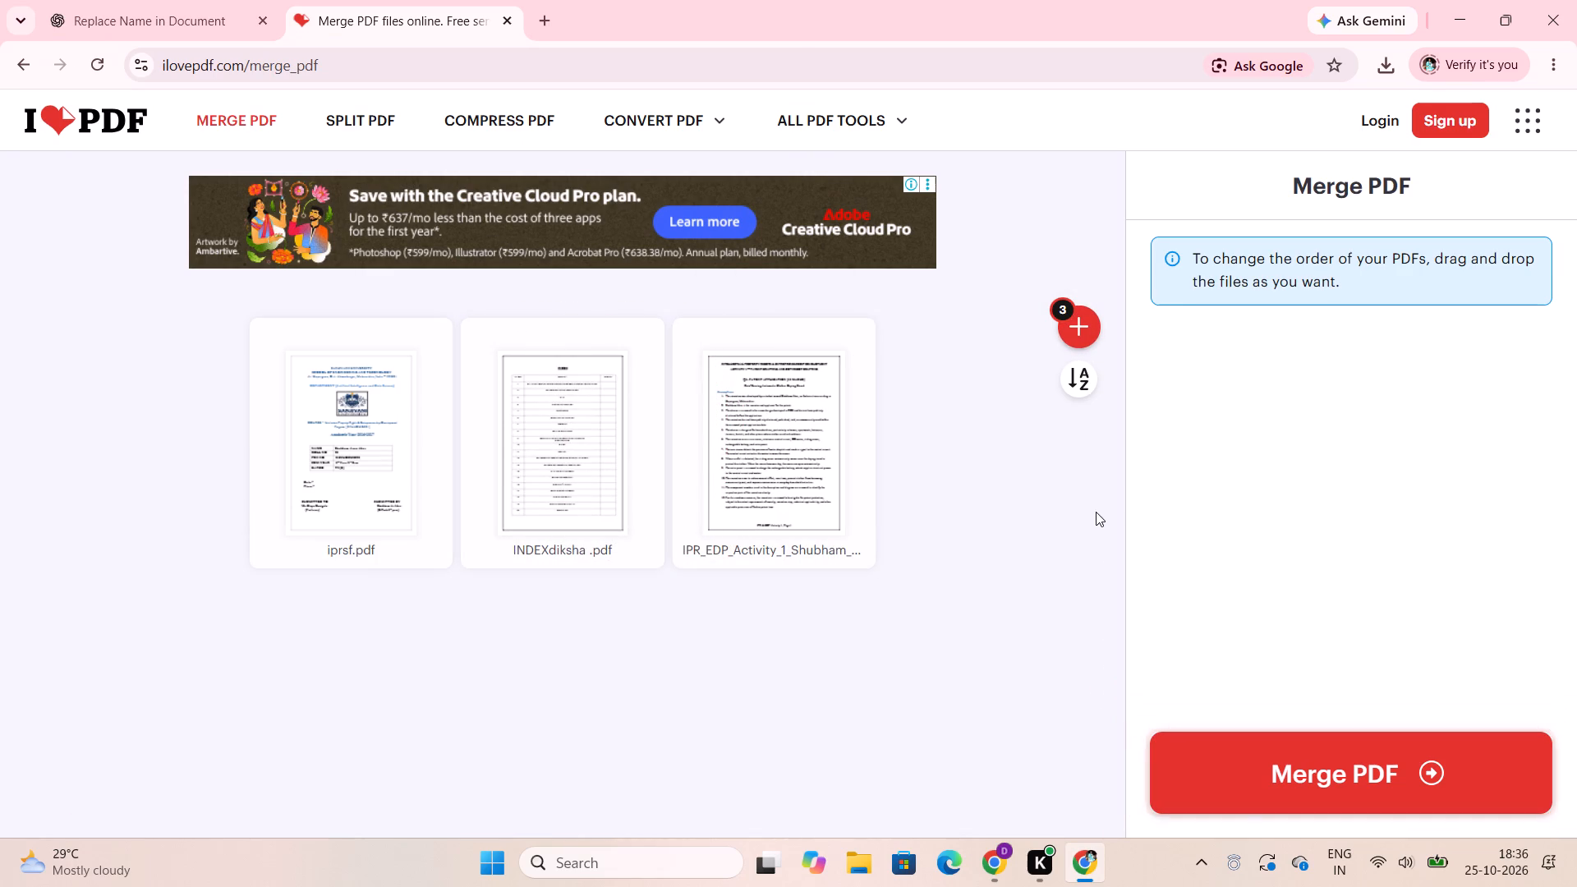
Merge the three PDFs and download the merged file.
click(1395, 783)
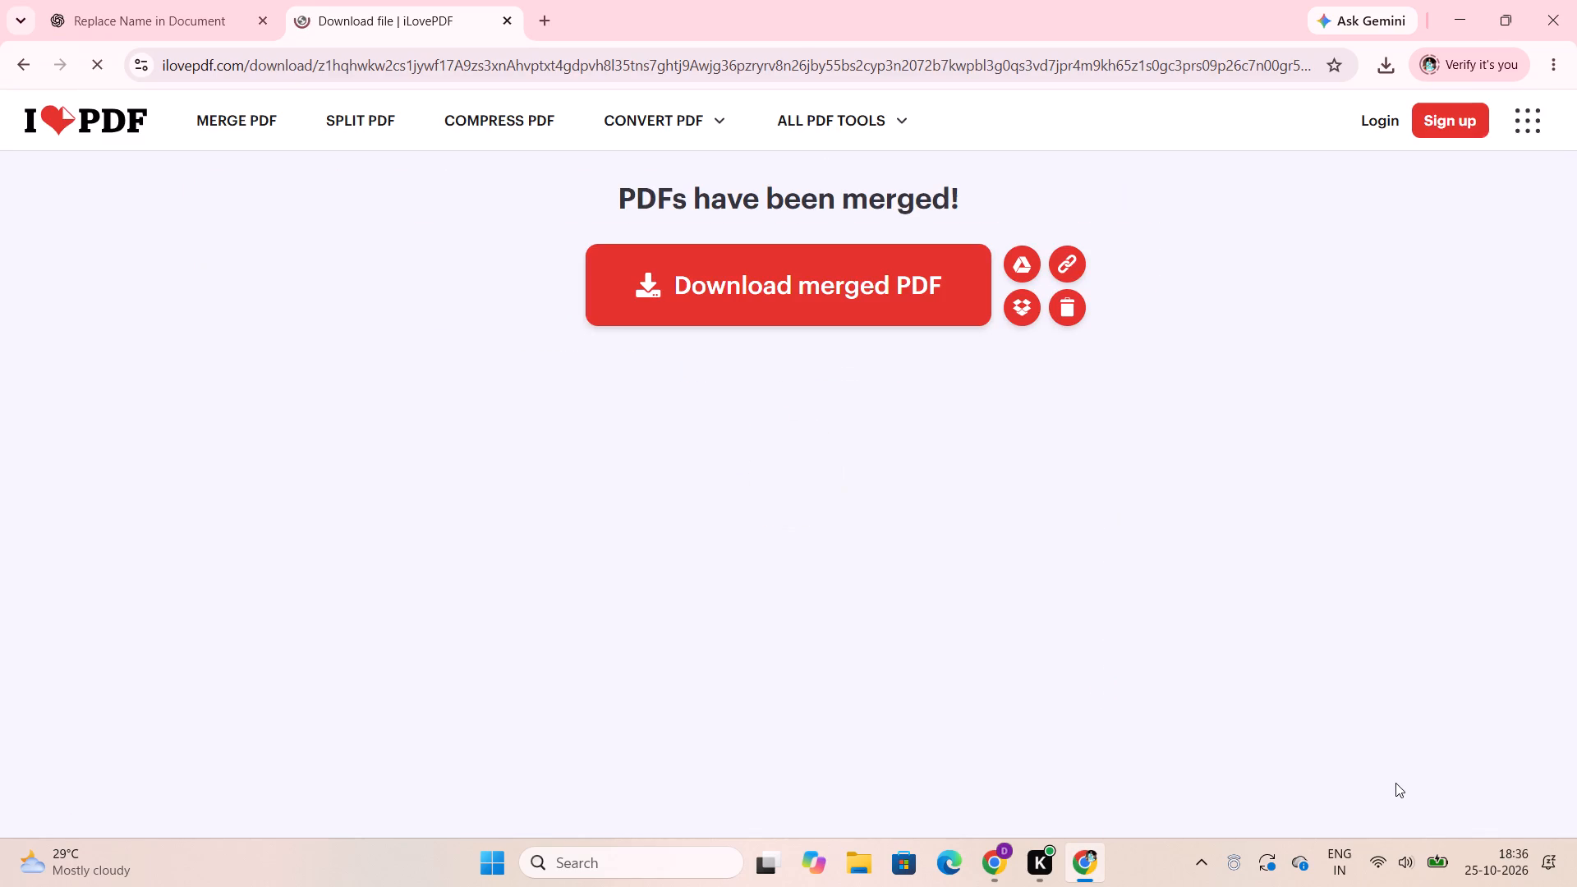
click(844, 301)
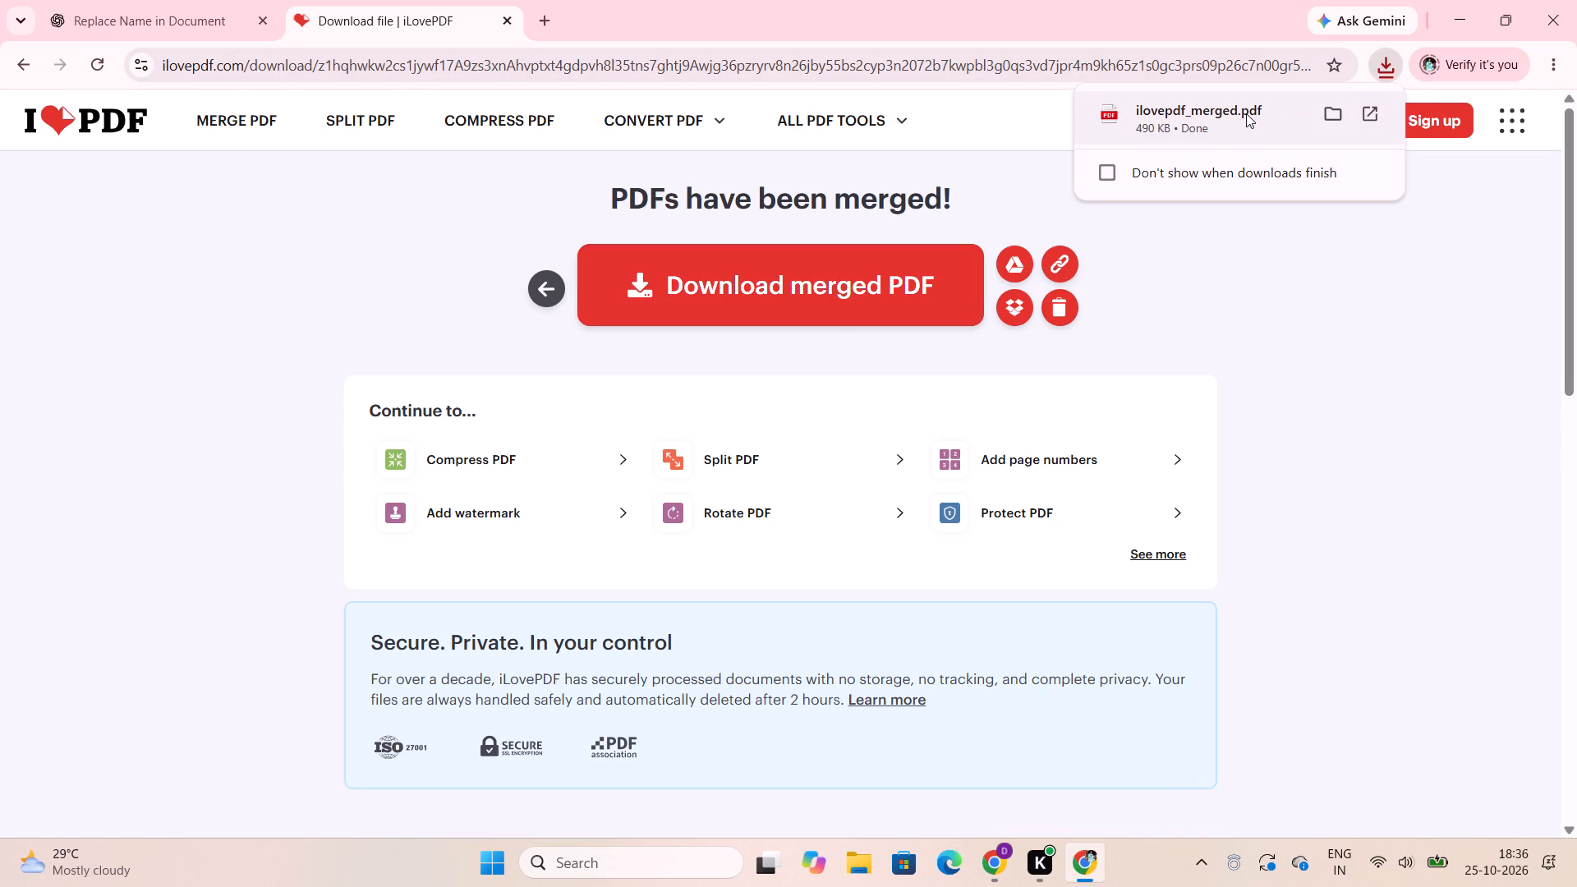
Open the downloaded ilovepdf_merged.pdf and check the student details on the cover page and the index page that follows.
double_click(1246, 113)
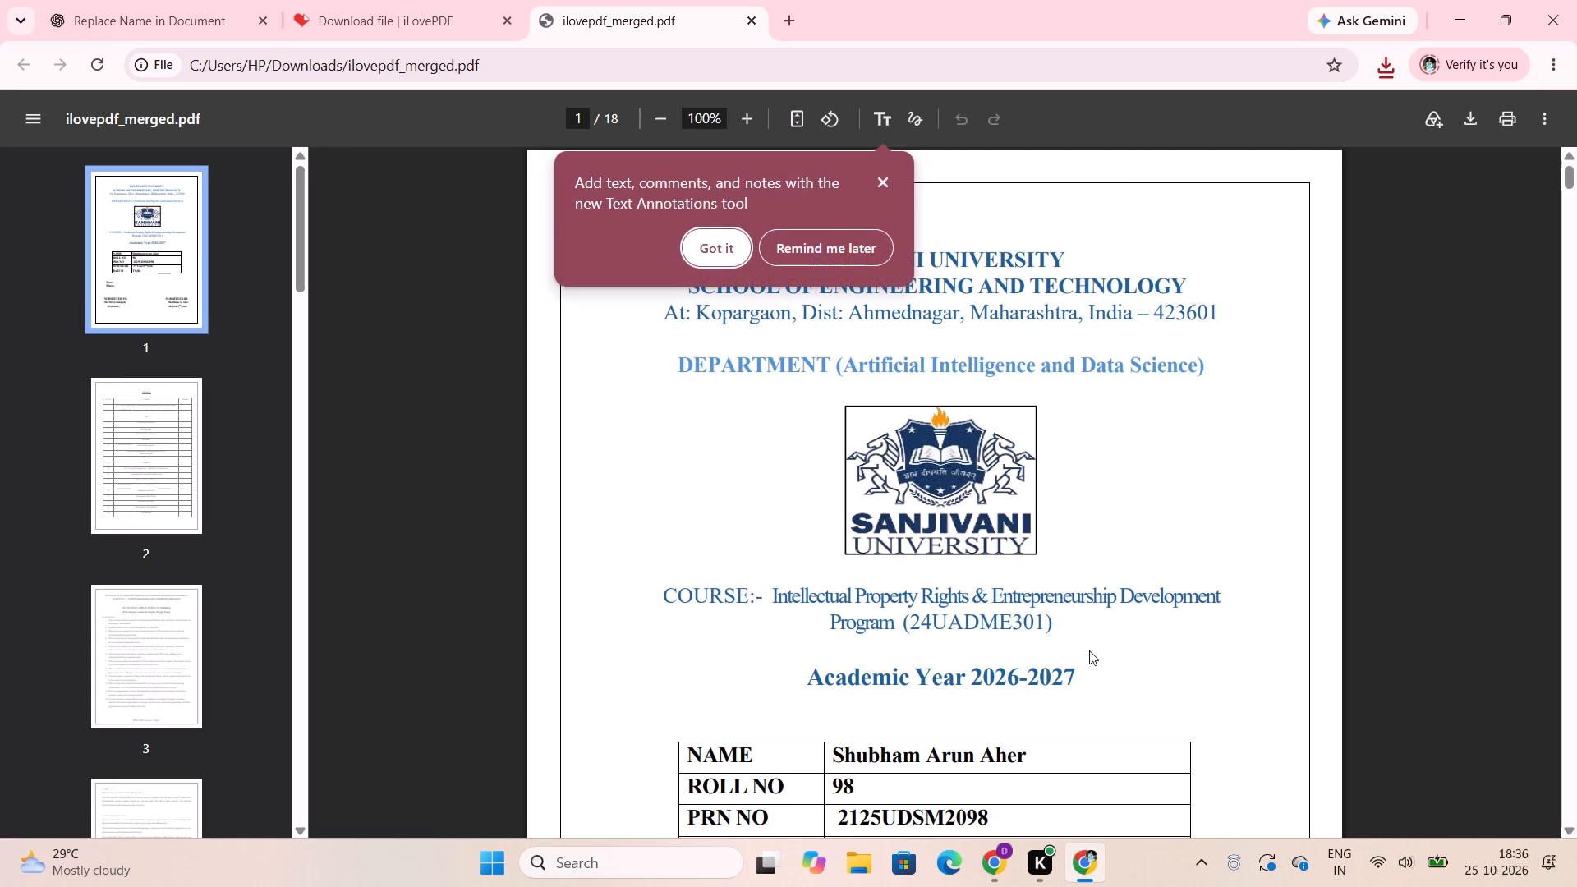
scroll(1089, 650, down, 3)
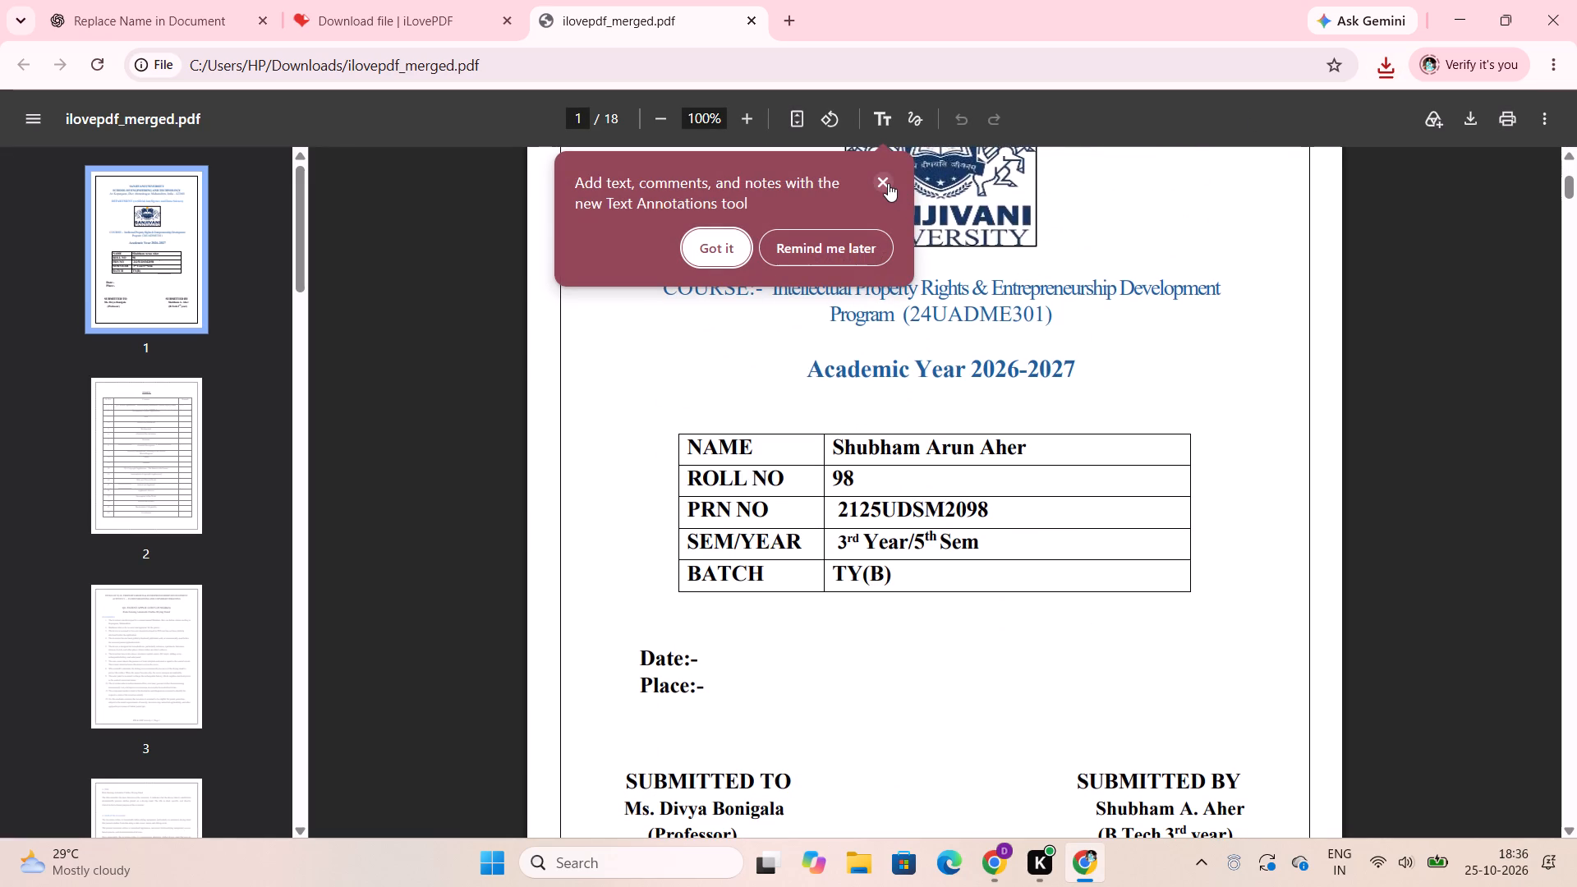
click(885, 183)
scroll(1038, 462, down, 4)
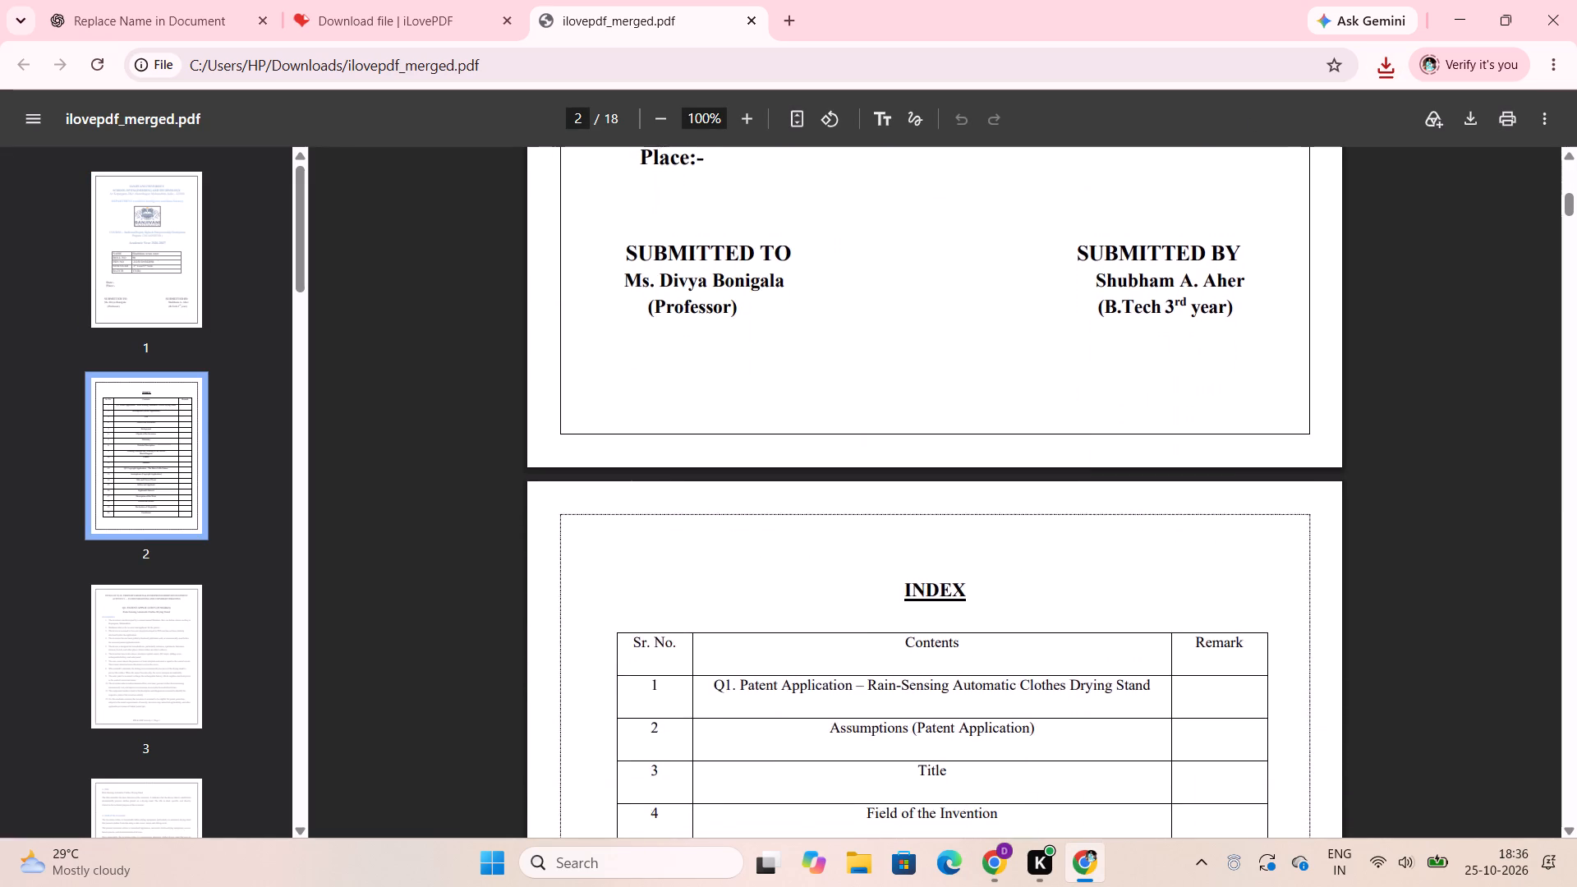
scroll(1038, 462, down, 4)
scroll(1038, 462, up, 8)
scroll(1038, 462, down, 1)
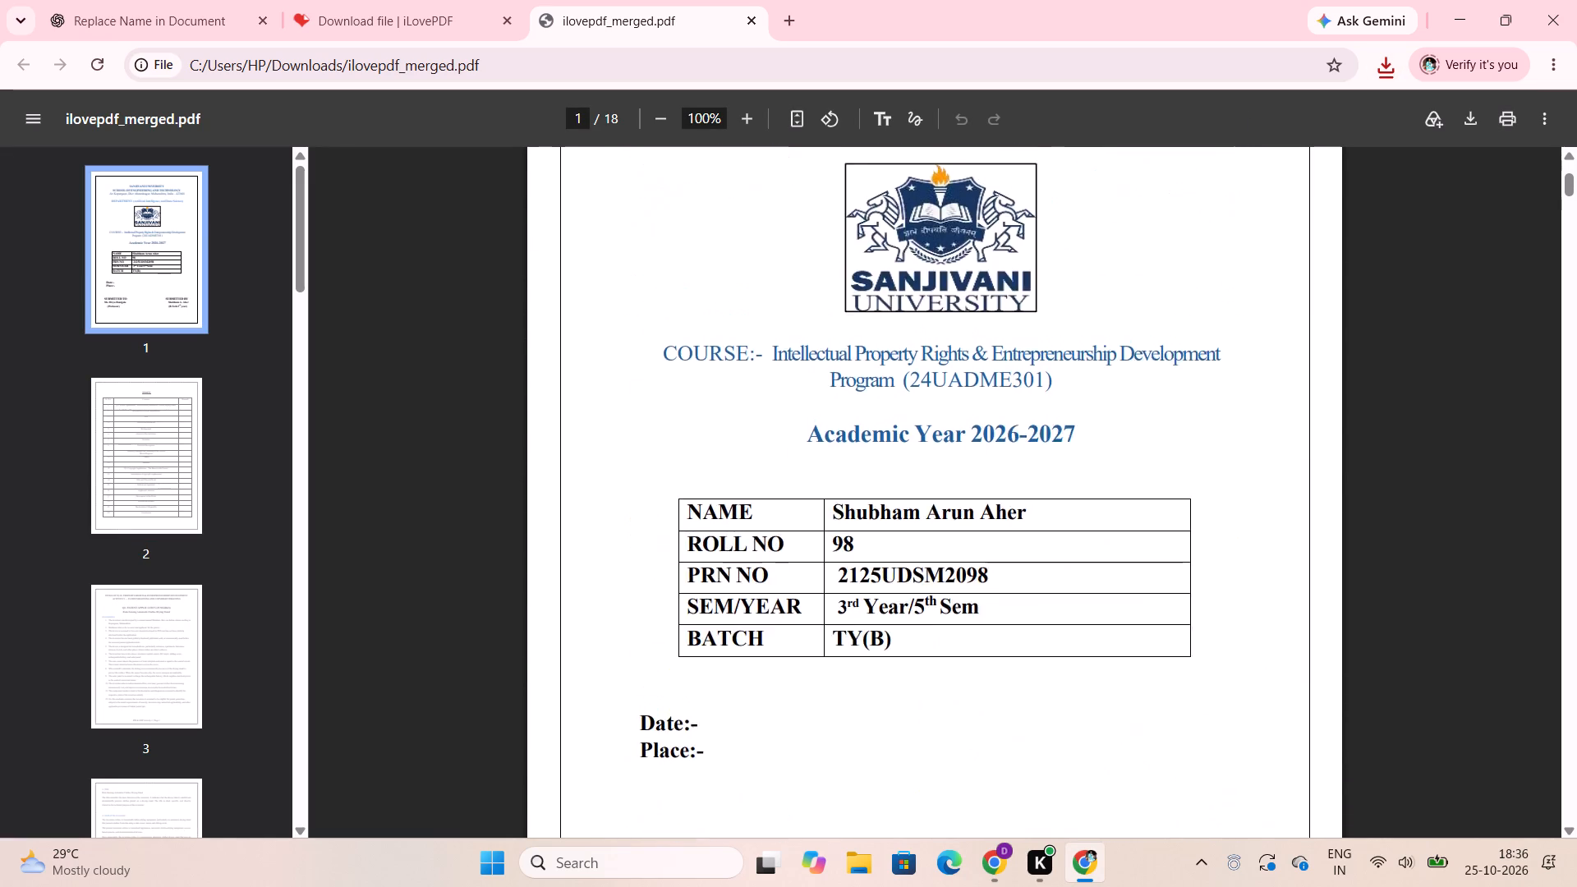
scroll(1038, 462, down, 1)
scroll(1044, 557, up, 1)
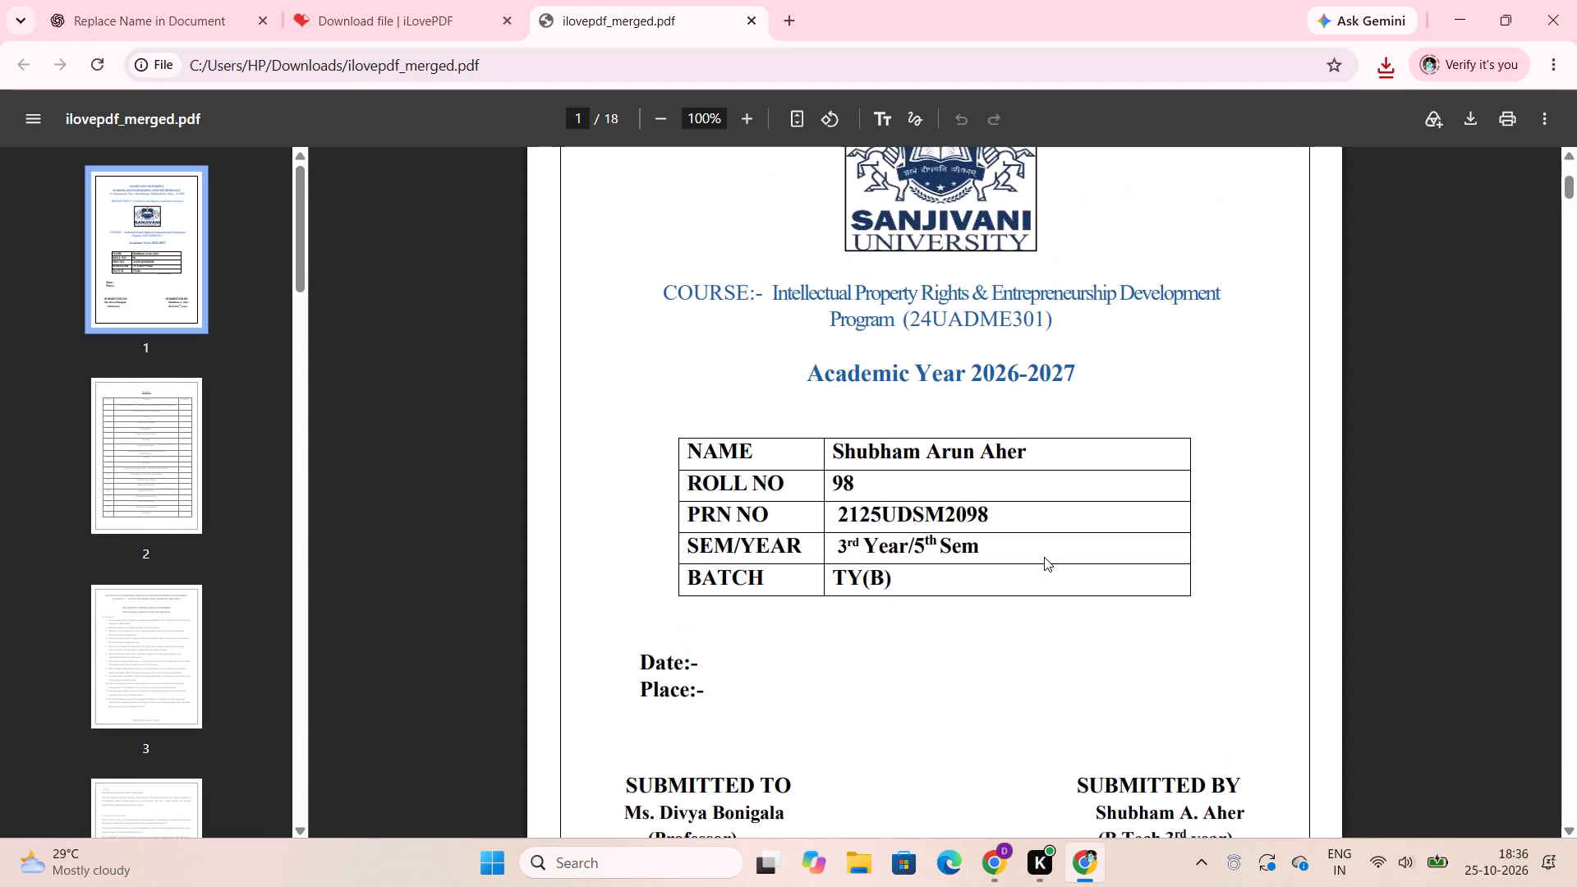
scroll(1044, 557, up, 1)
scroll(1044, 557, down, 4)
scroll(1044, 557, up, 3)
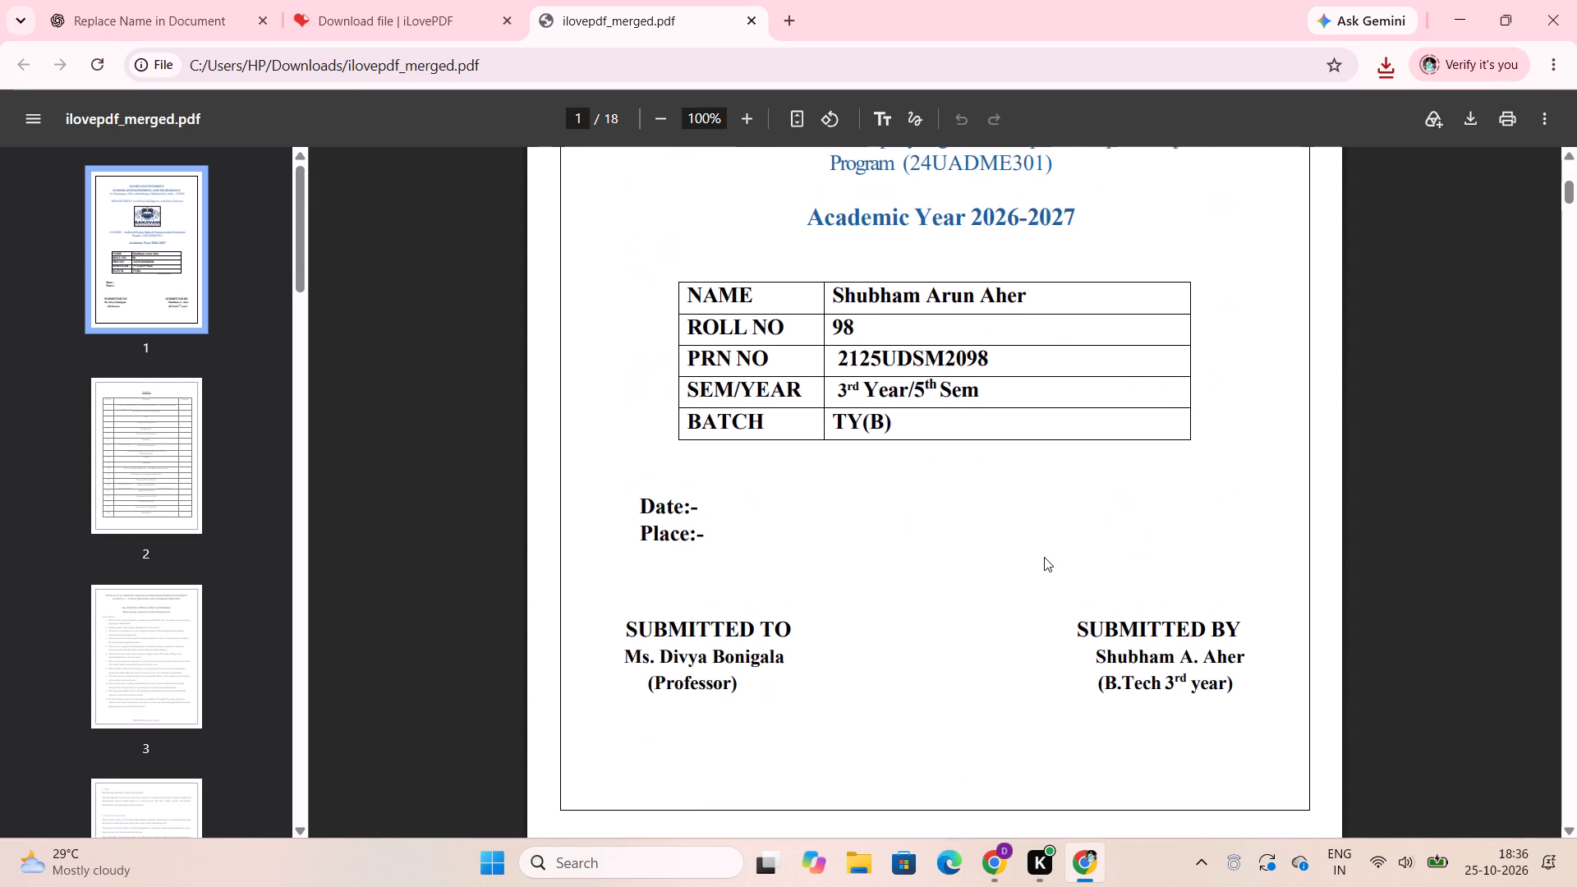
Read through the merged PDF from the cover page to the Conclusion, checking the page order and the student's name in the Declaration of Originality.
scroll(1044, 557, up, 1)
scroll(1044, 557, down, 10)
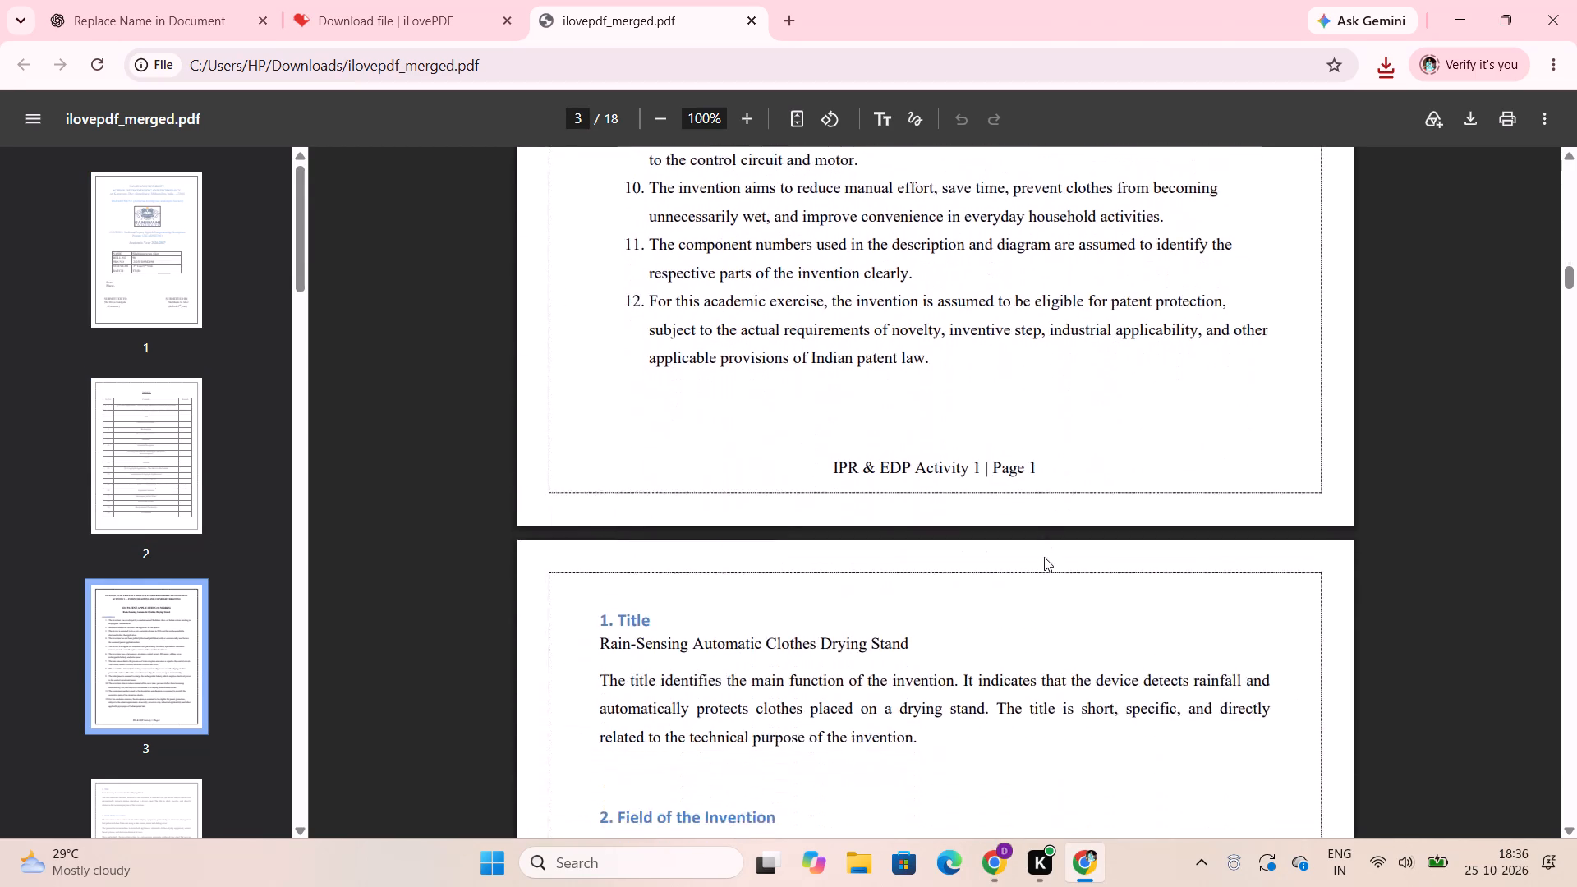
scroll(1044, 557, down, 9)
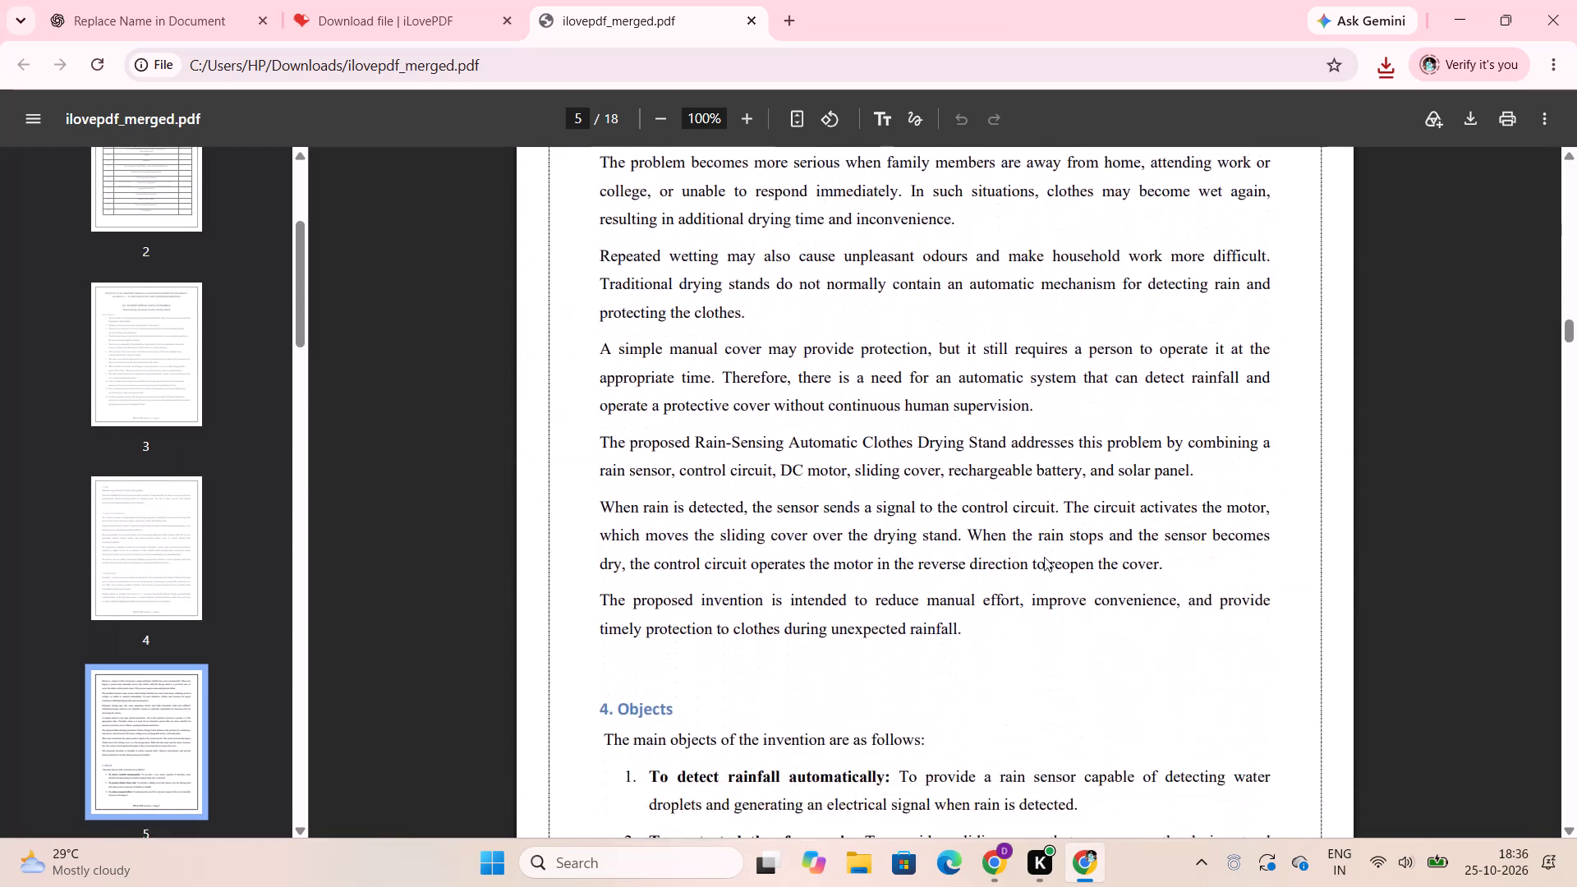
scroll(1044, 557, down, 10)
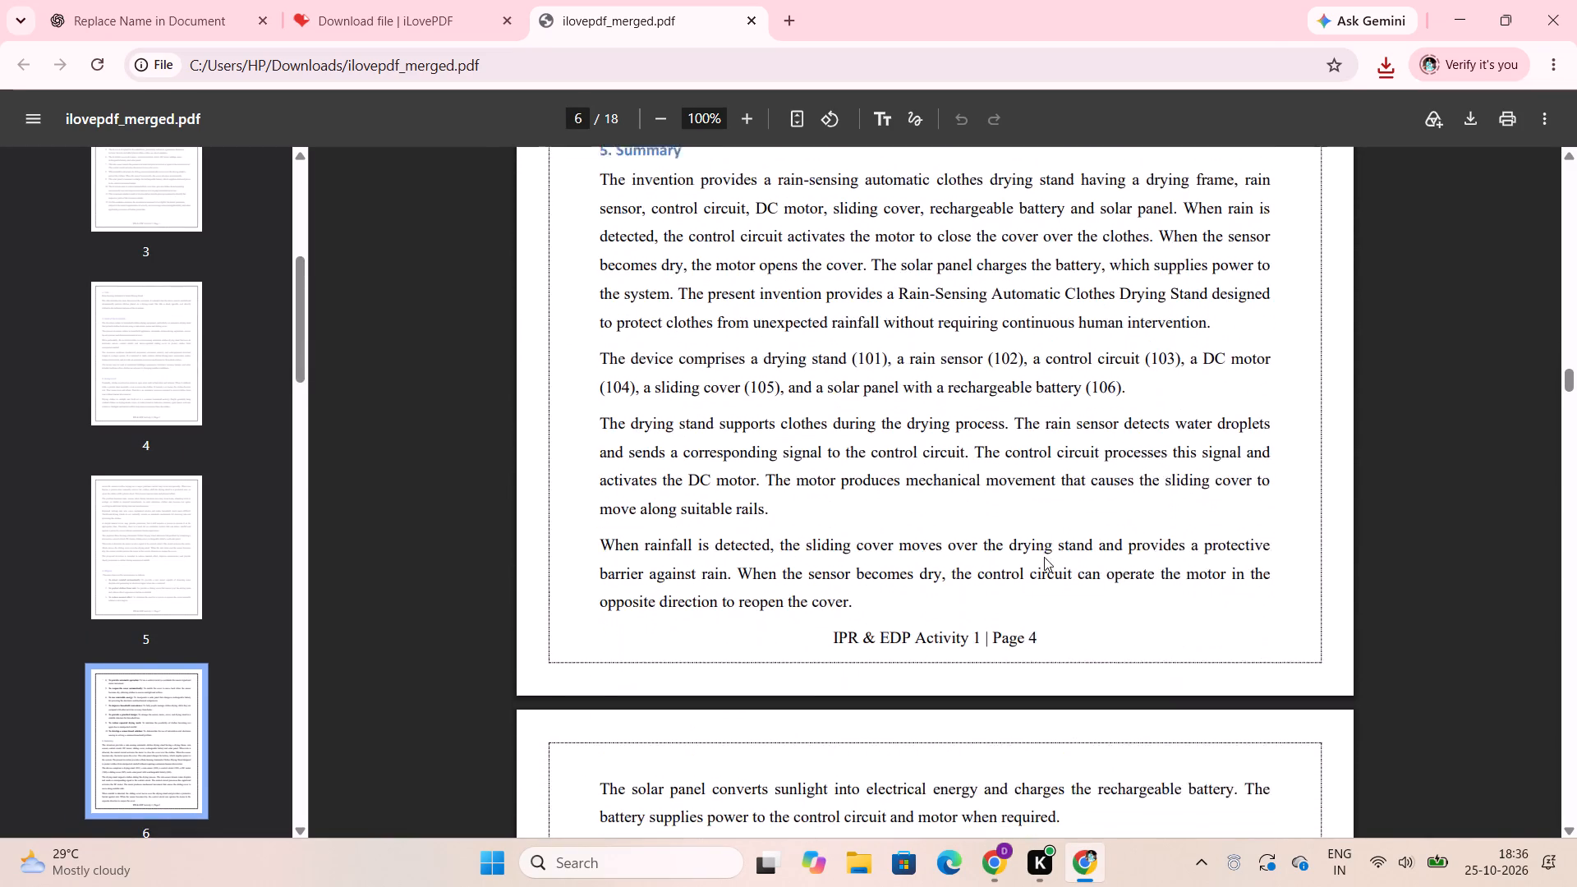
scroll(1044, 557, down, 12)
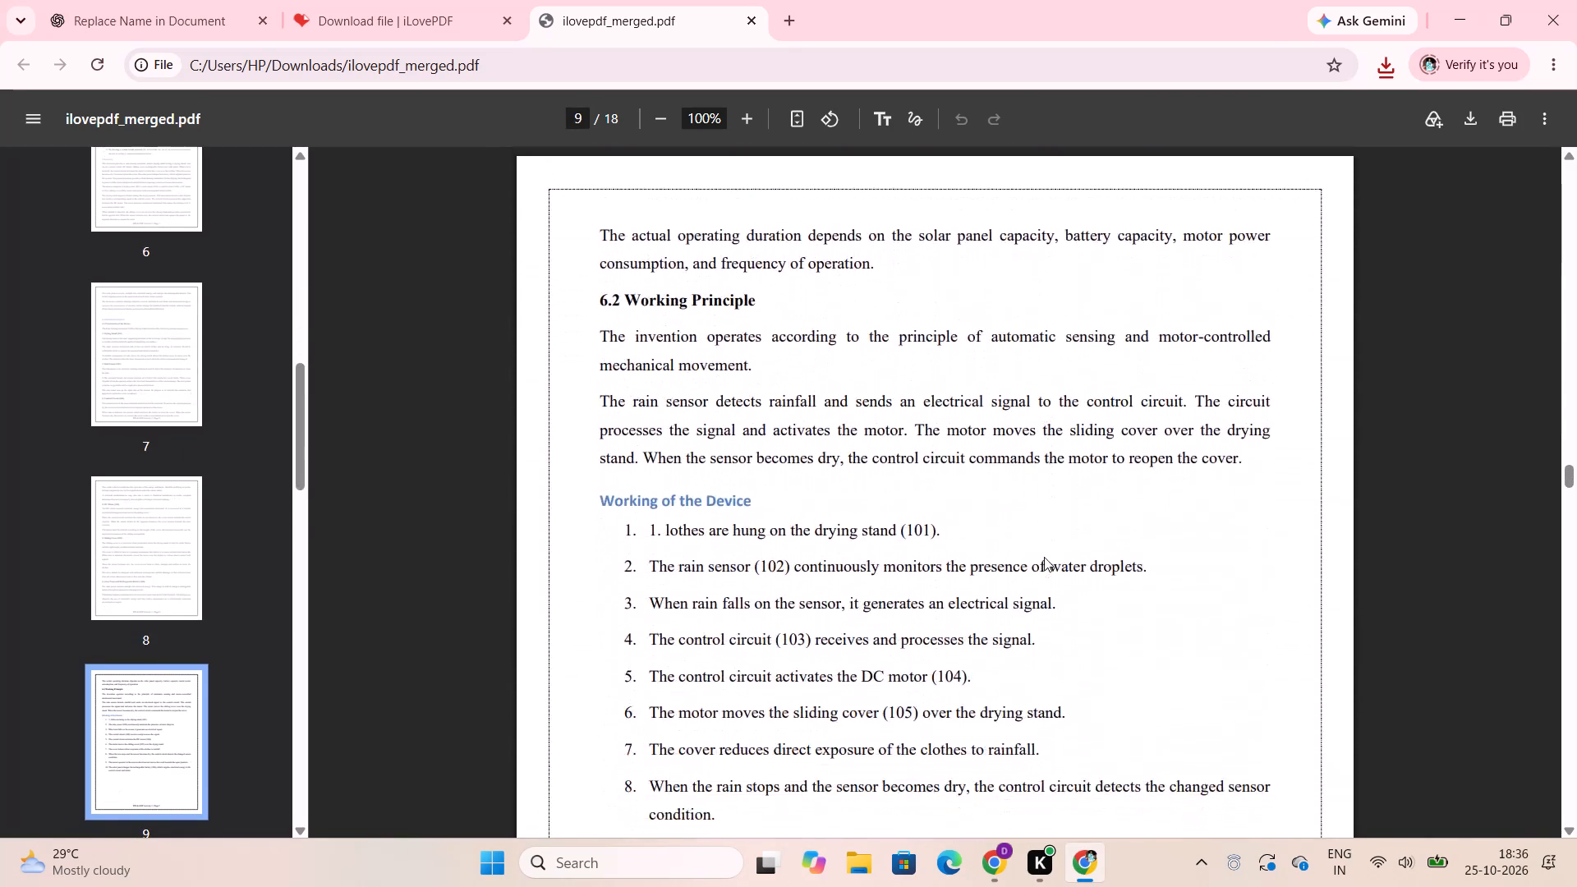
scroll(1044, 557, down, 11)
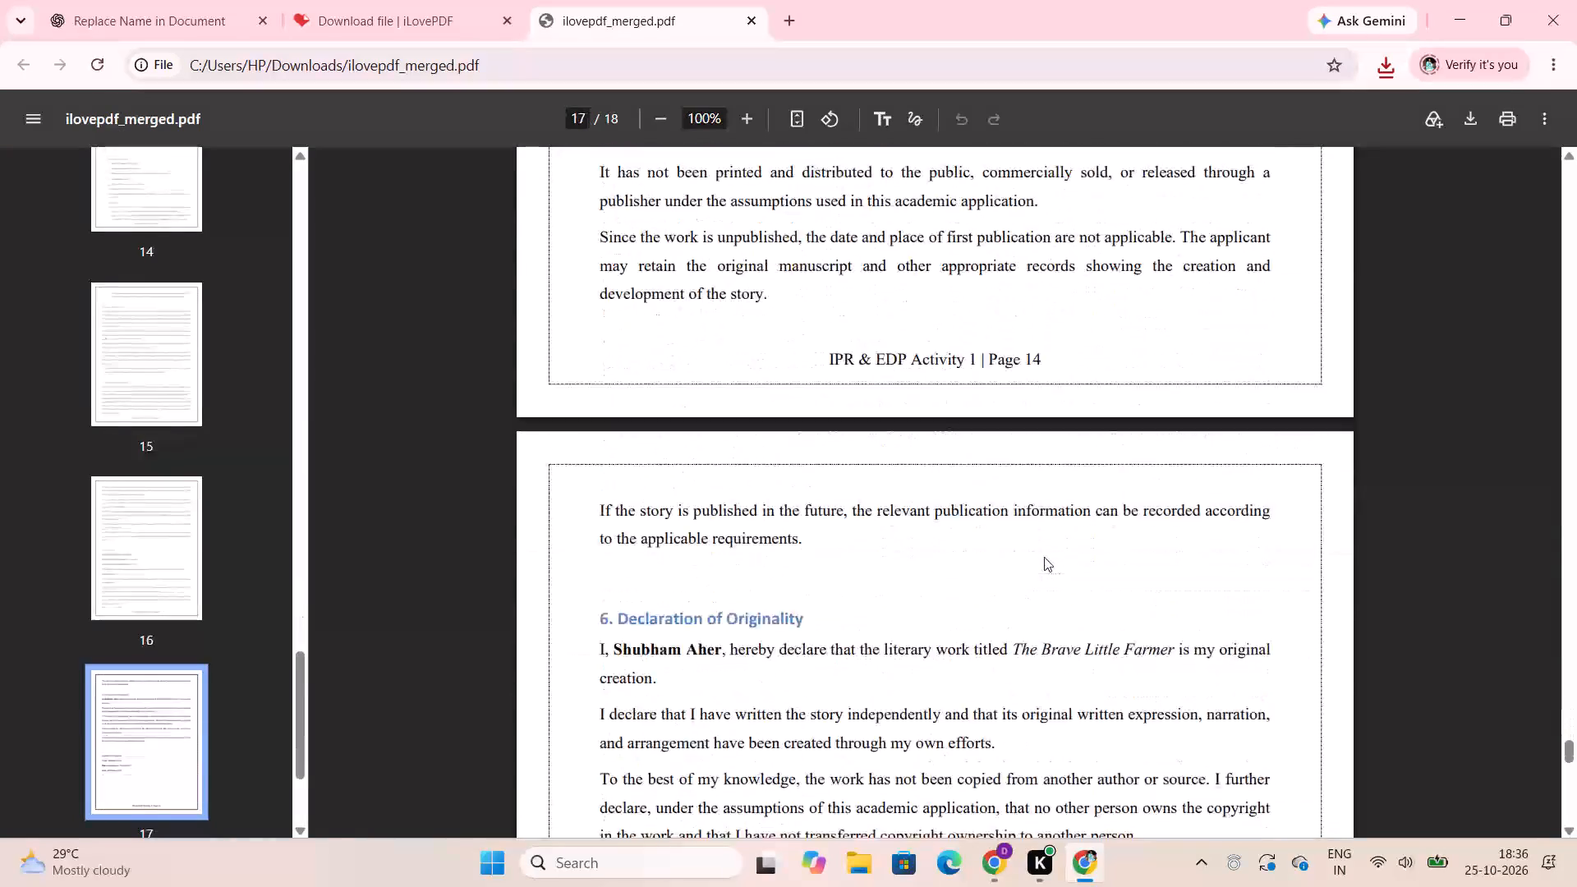
scroll(1044, 557, down, 11)
scroll(1044, 557, up, 3)
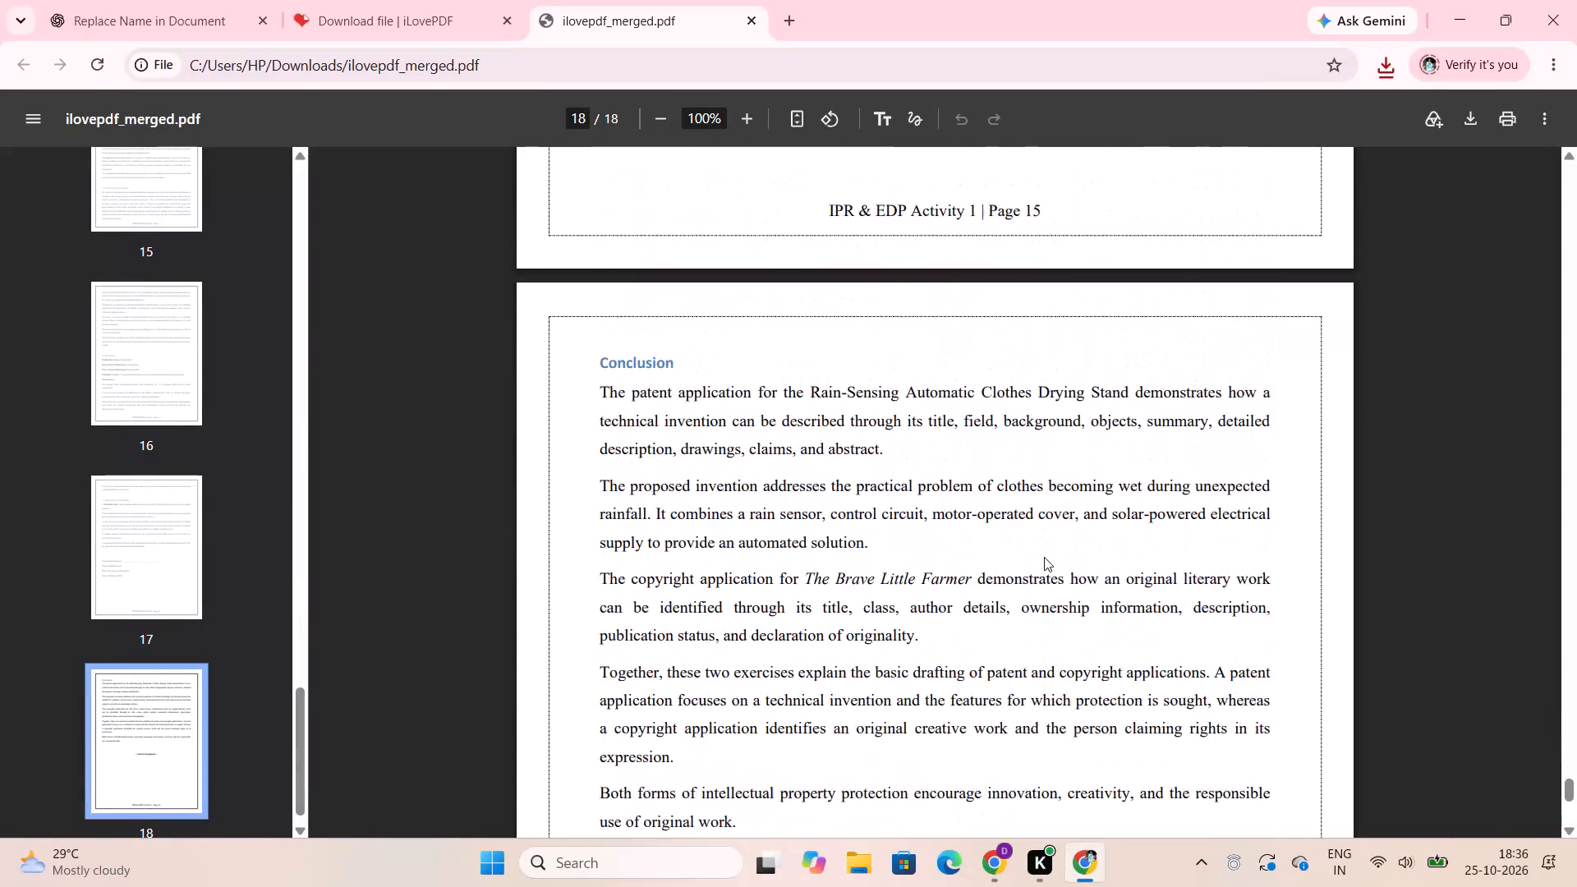
scroll(1044, 557, up, 8)
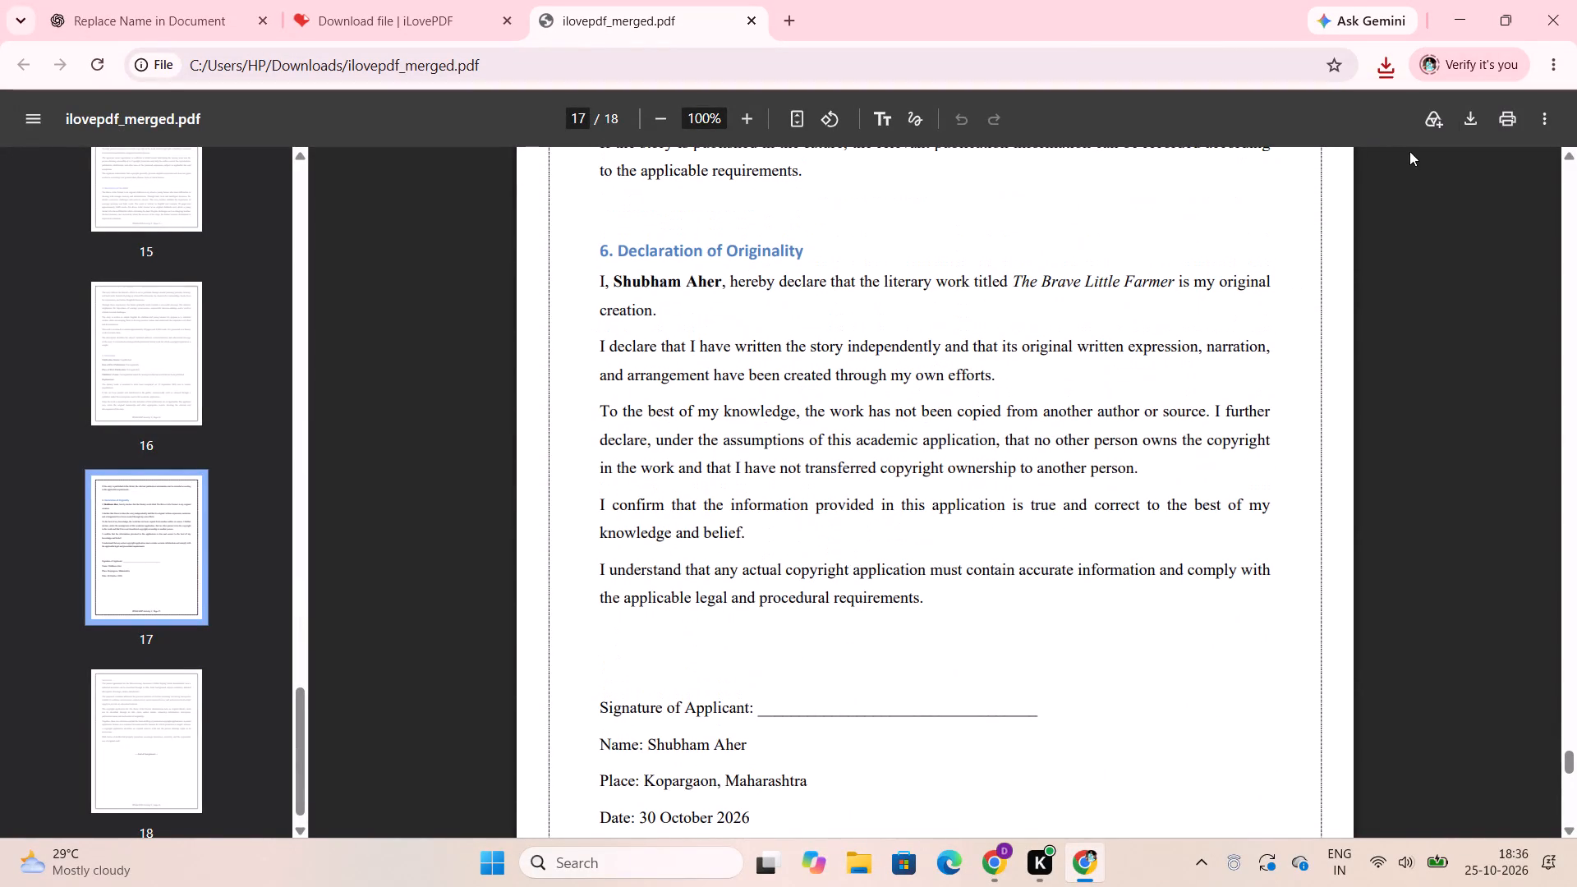
Try to save a copy of the merged PDF and reopen ilovepdf_merged.pdf from the recent downloads.
click(1472, 108)
click(1466, 113)
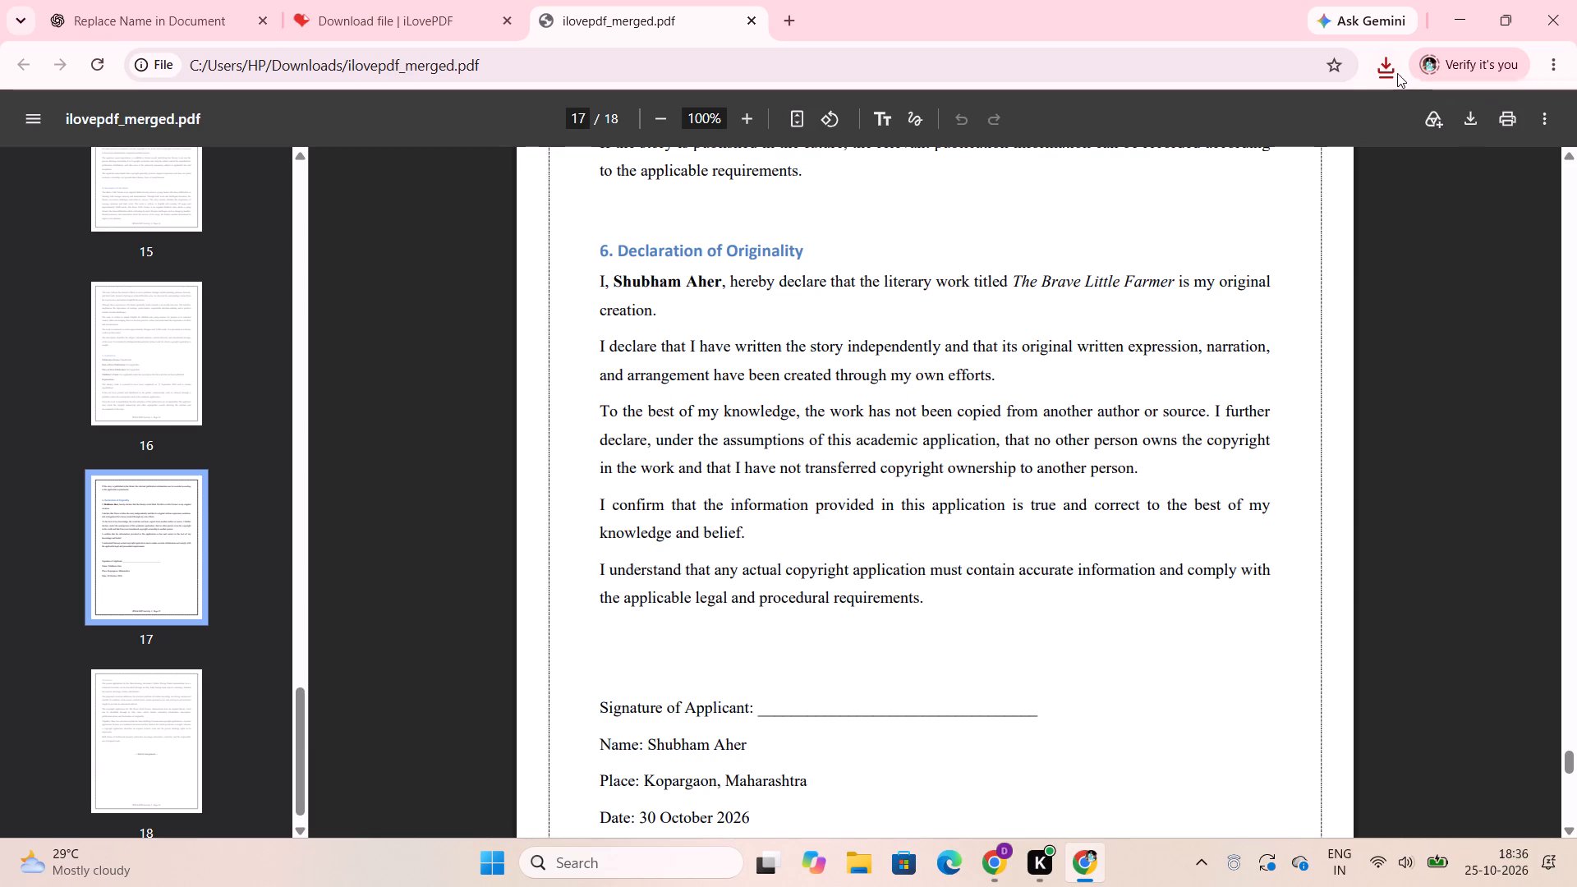
click(1392, 73)
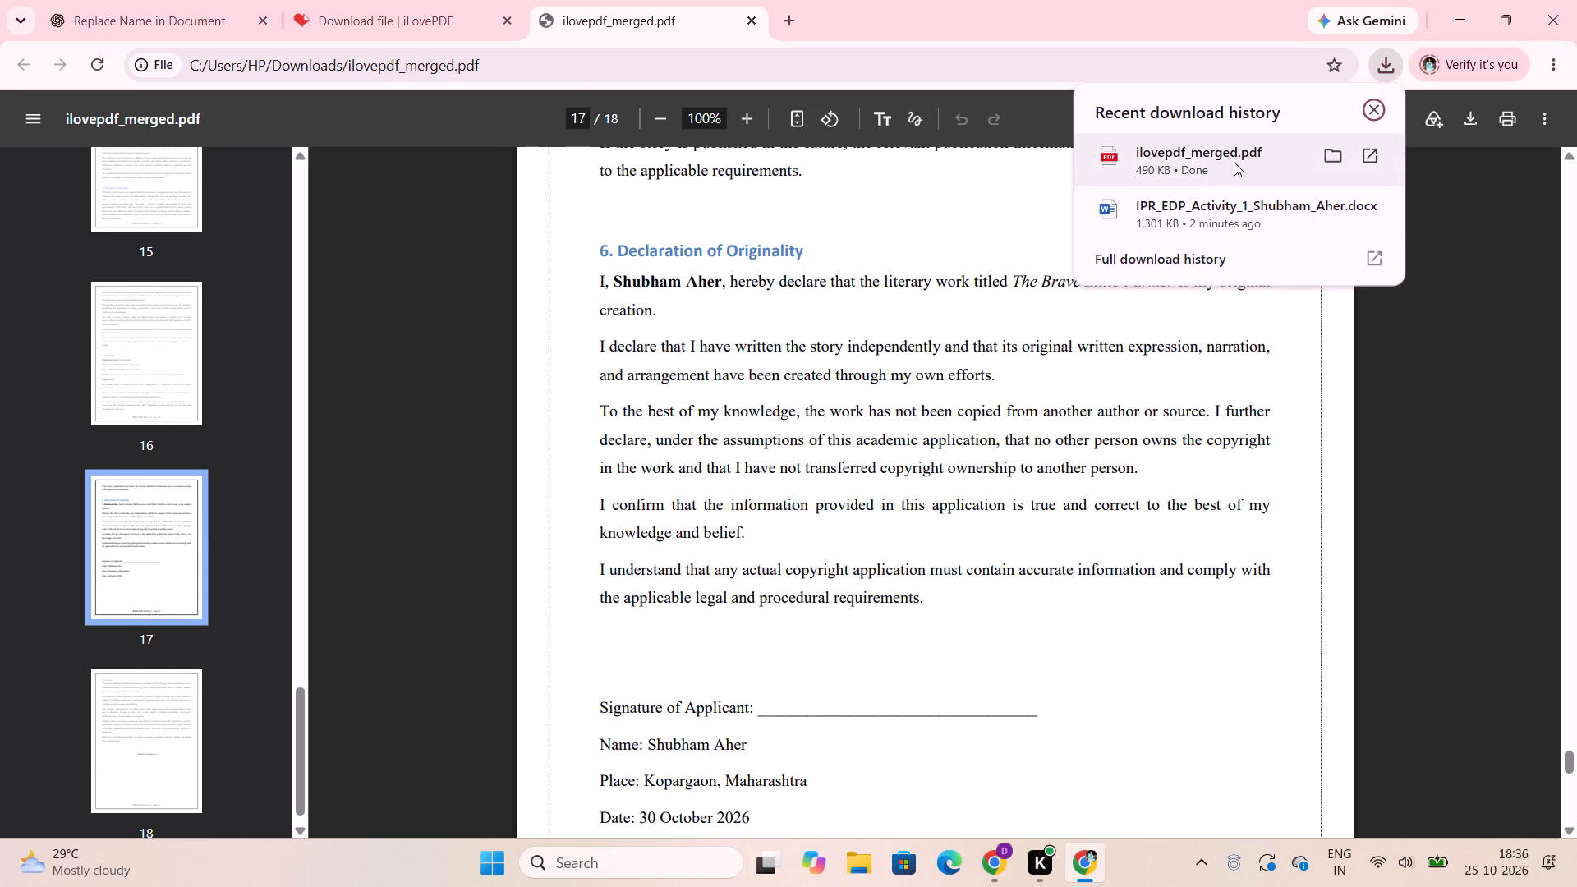
click(945, 0)
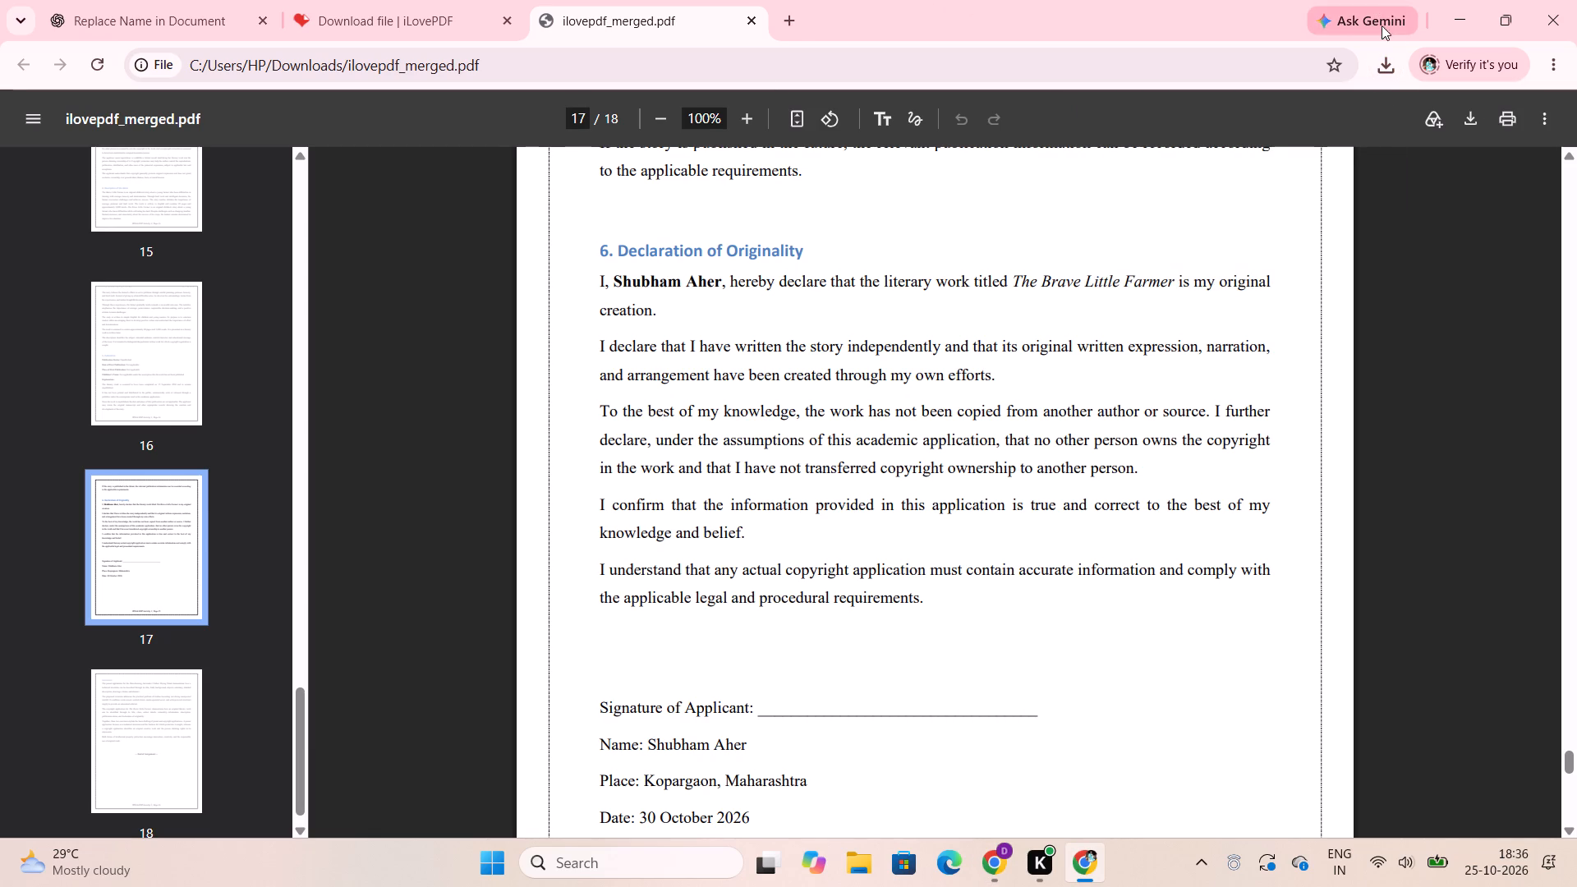
click(1385, 55)
double_click(1183, 163)
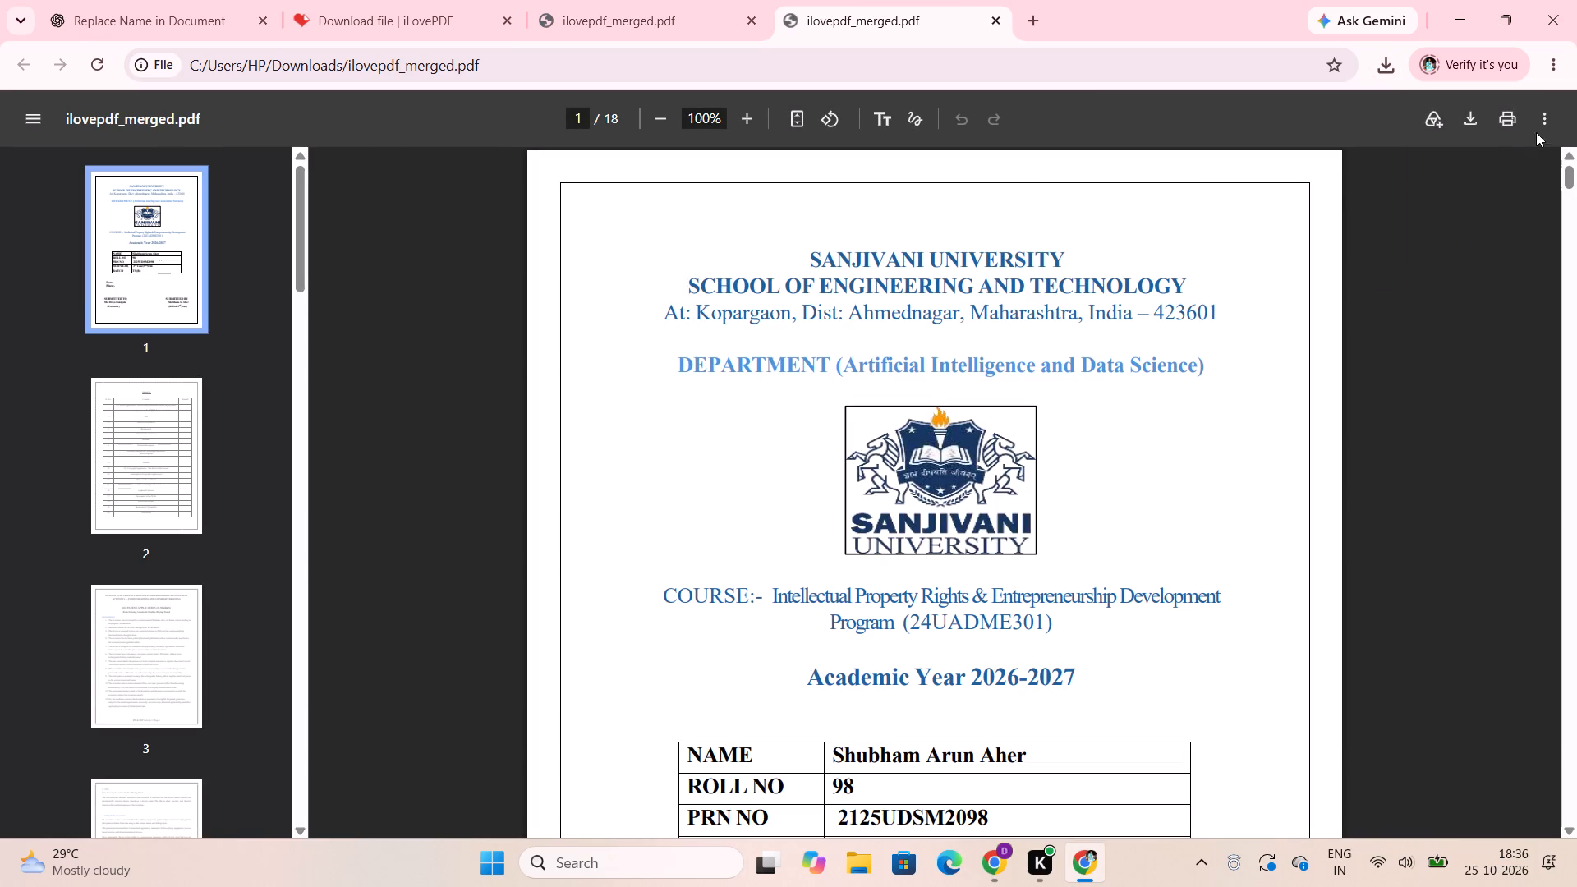
Download a copy of the reopened ilovepdf_merged.pdf.
click(1539, 118)
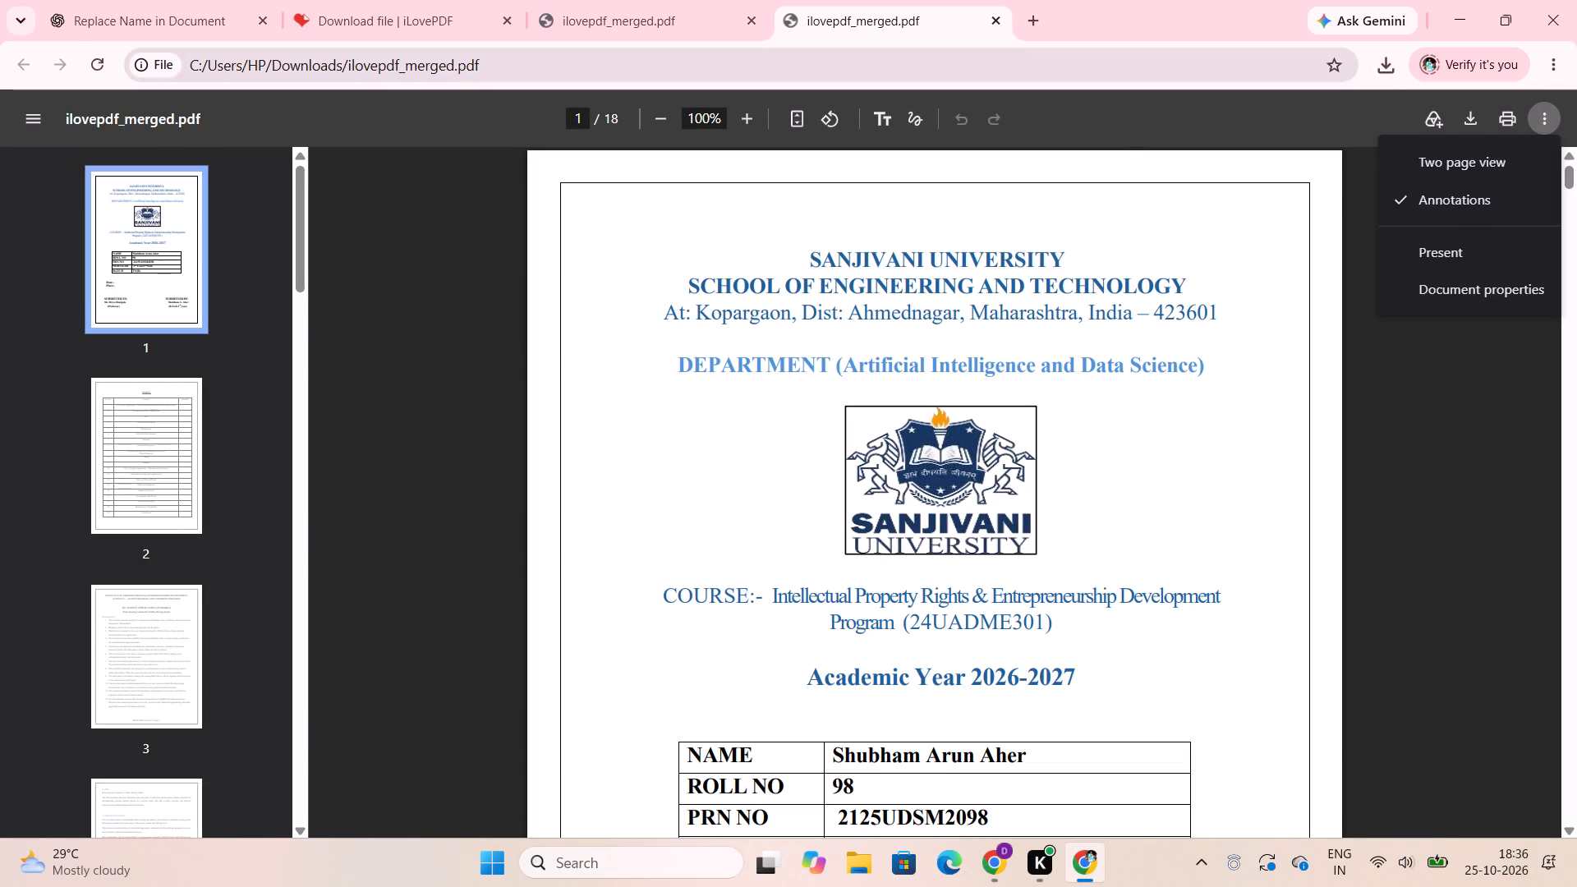
click(1052, 57)
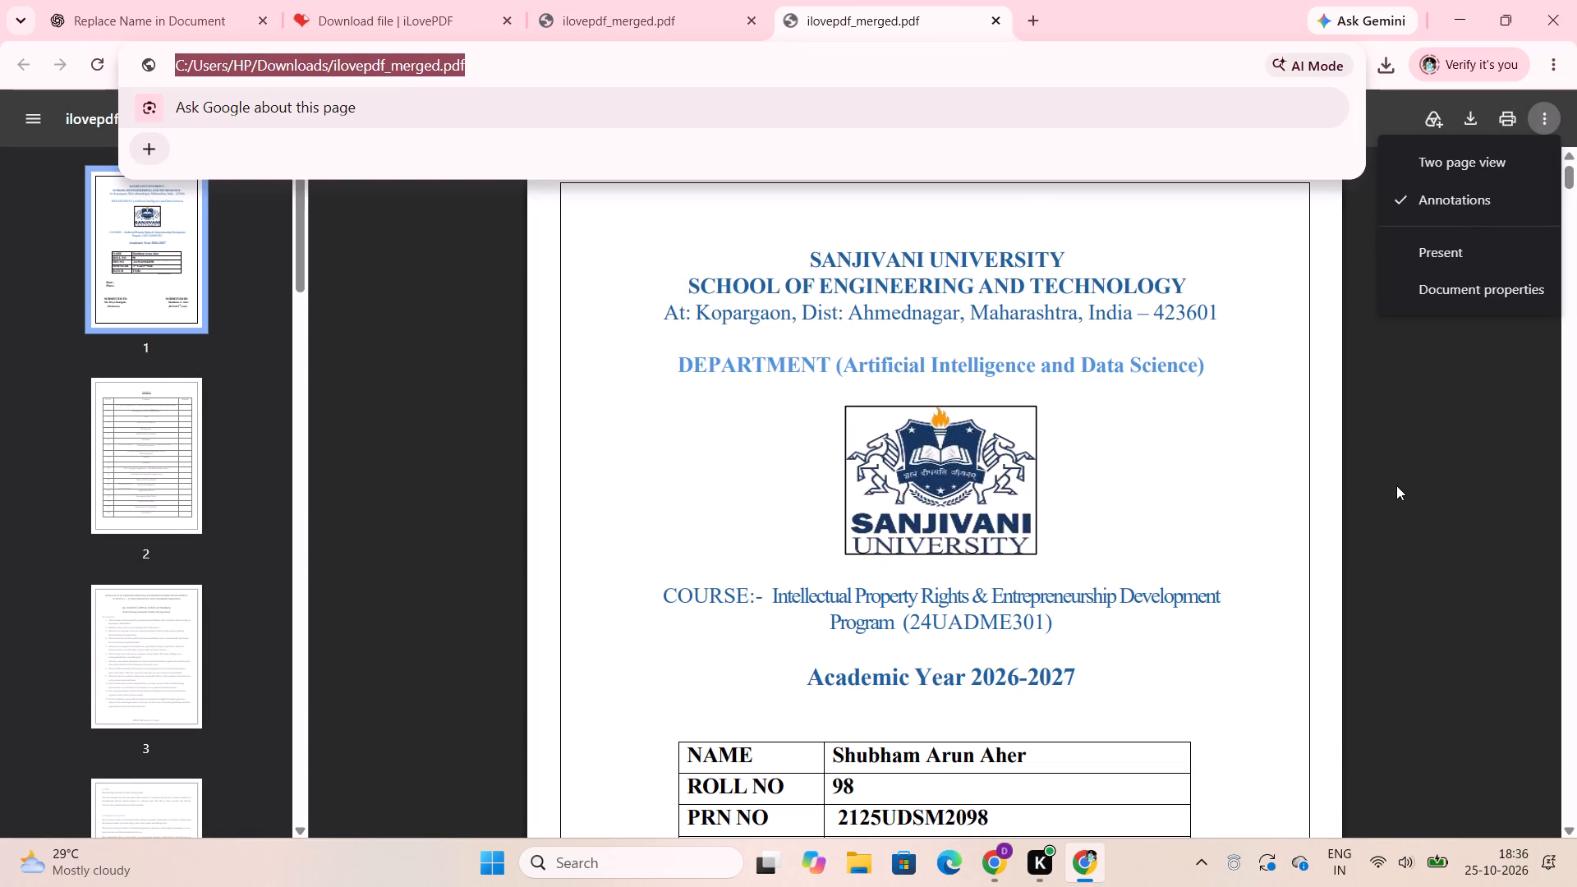
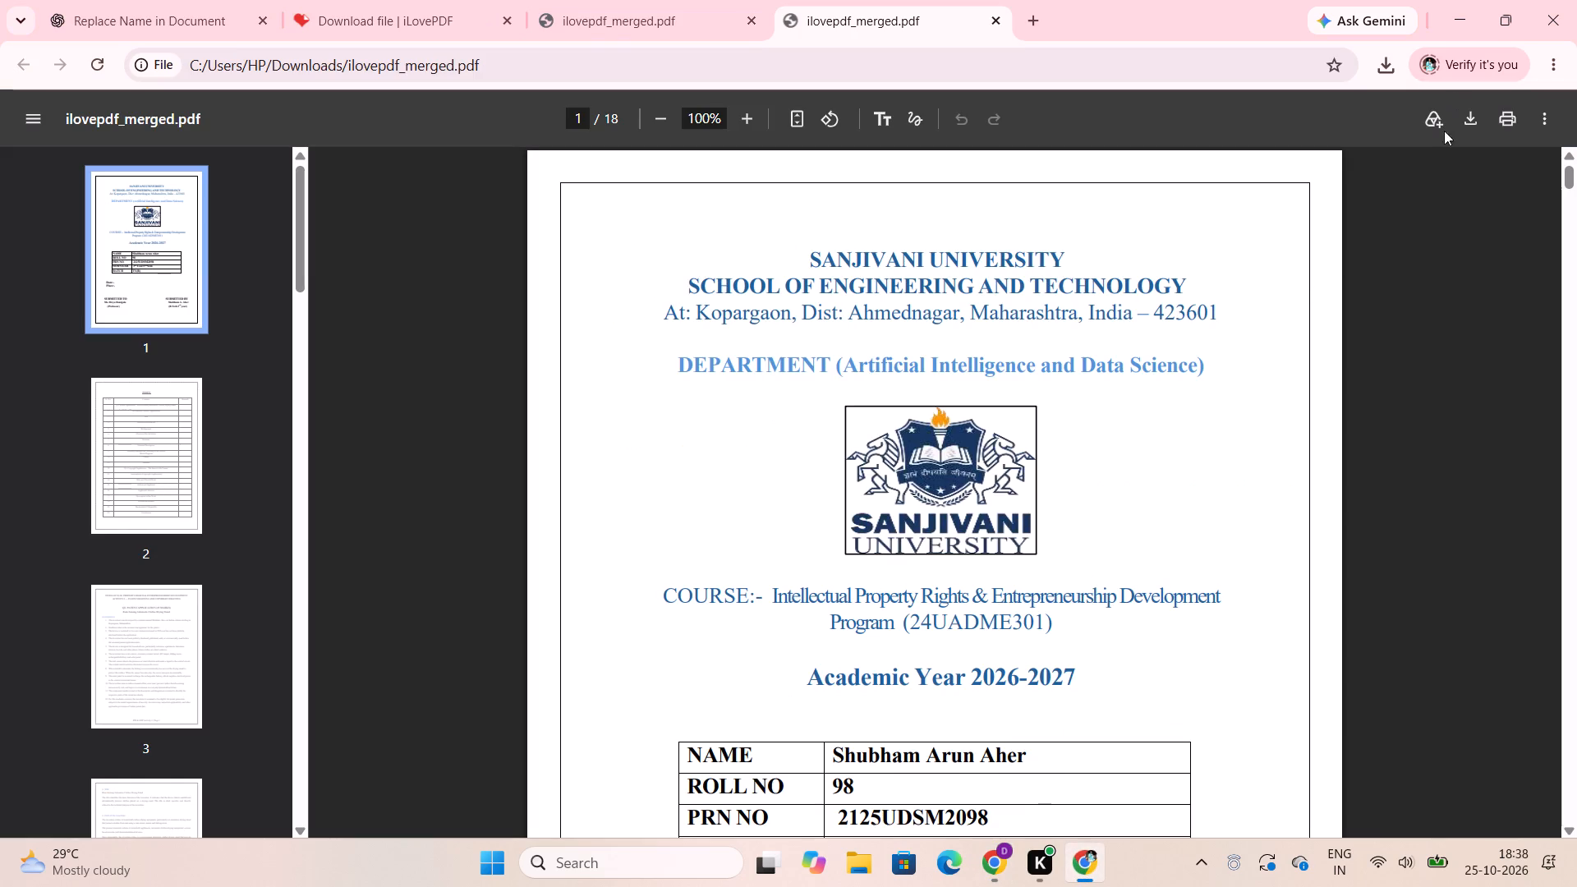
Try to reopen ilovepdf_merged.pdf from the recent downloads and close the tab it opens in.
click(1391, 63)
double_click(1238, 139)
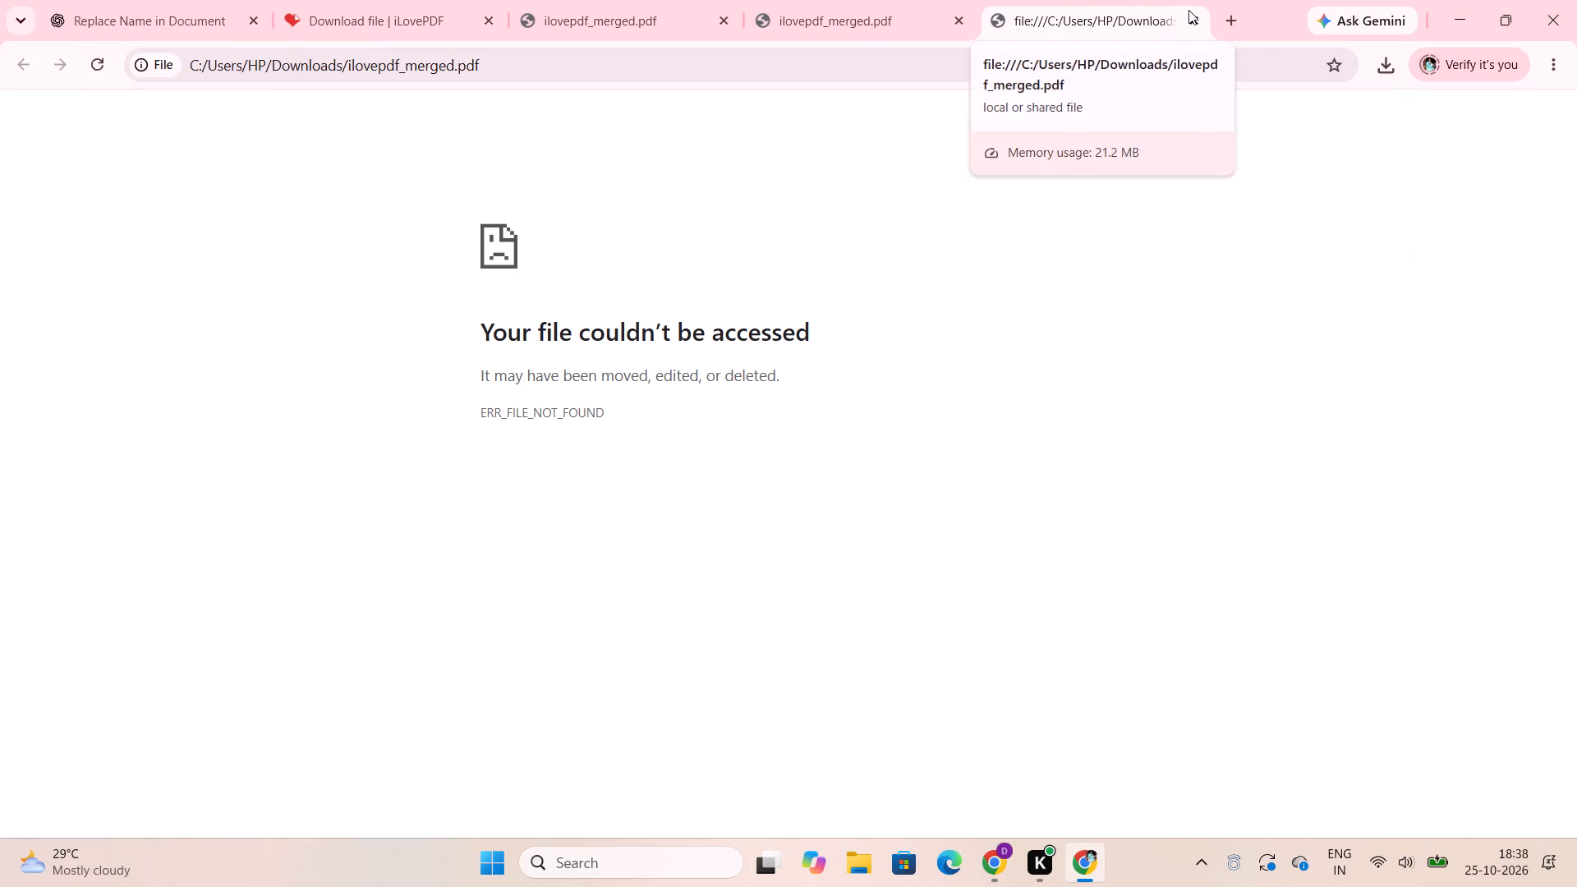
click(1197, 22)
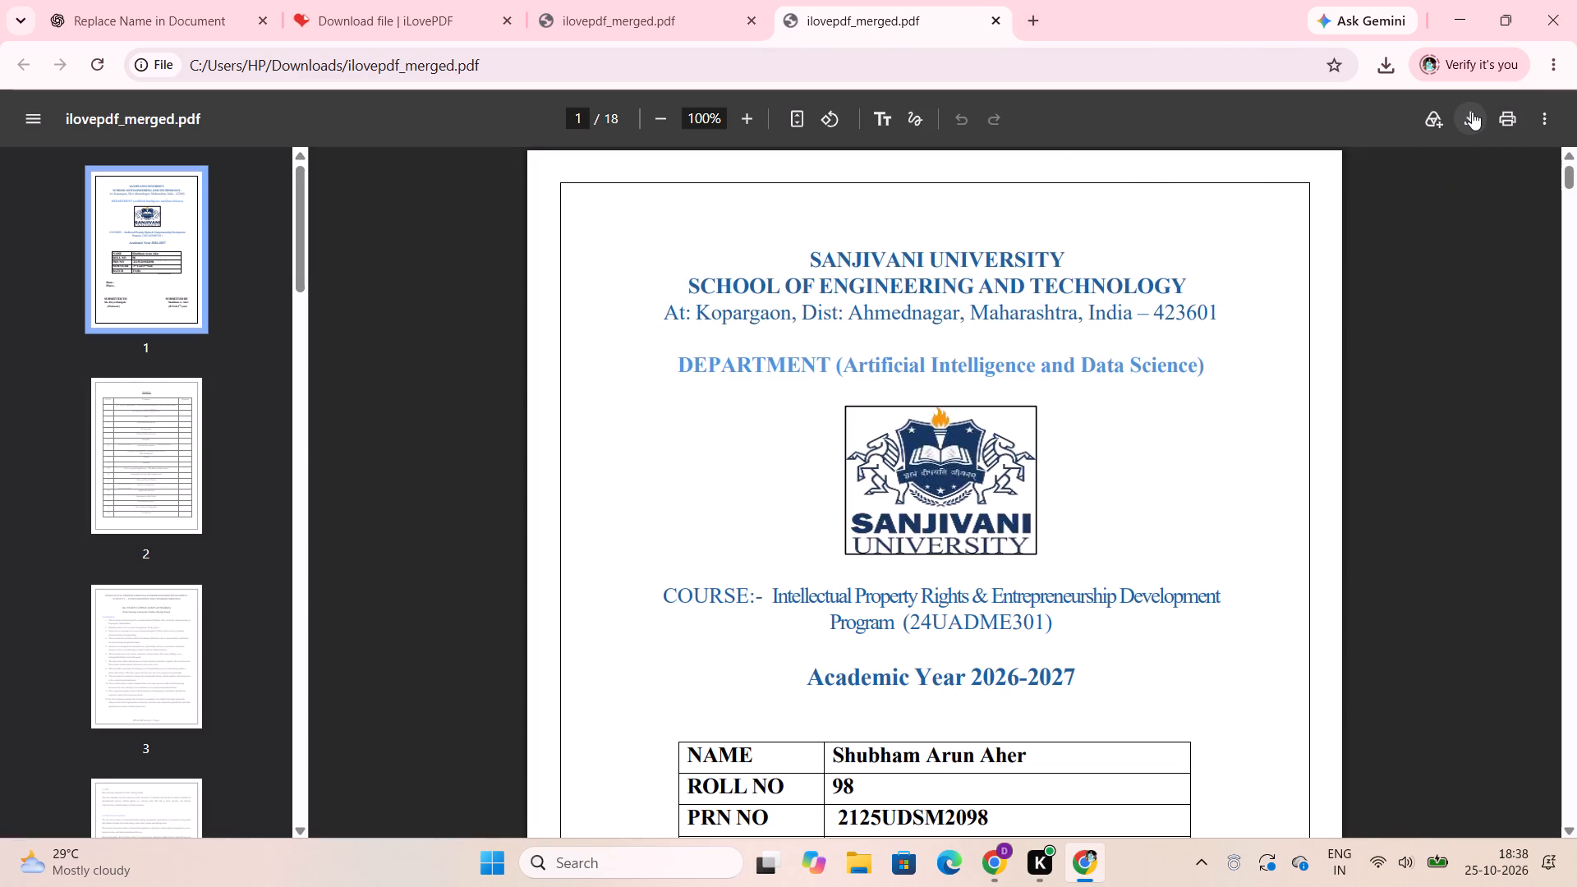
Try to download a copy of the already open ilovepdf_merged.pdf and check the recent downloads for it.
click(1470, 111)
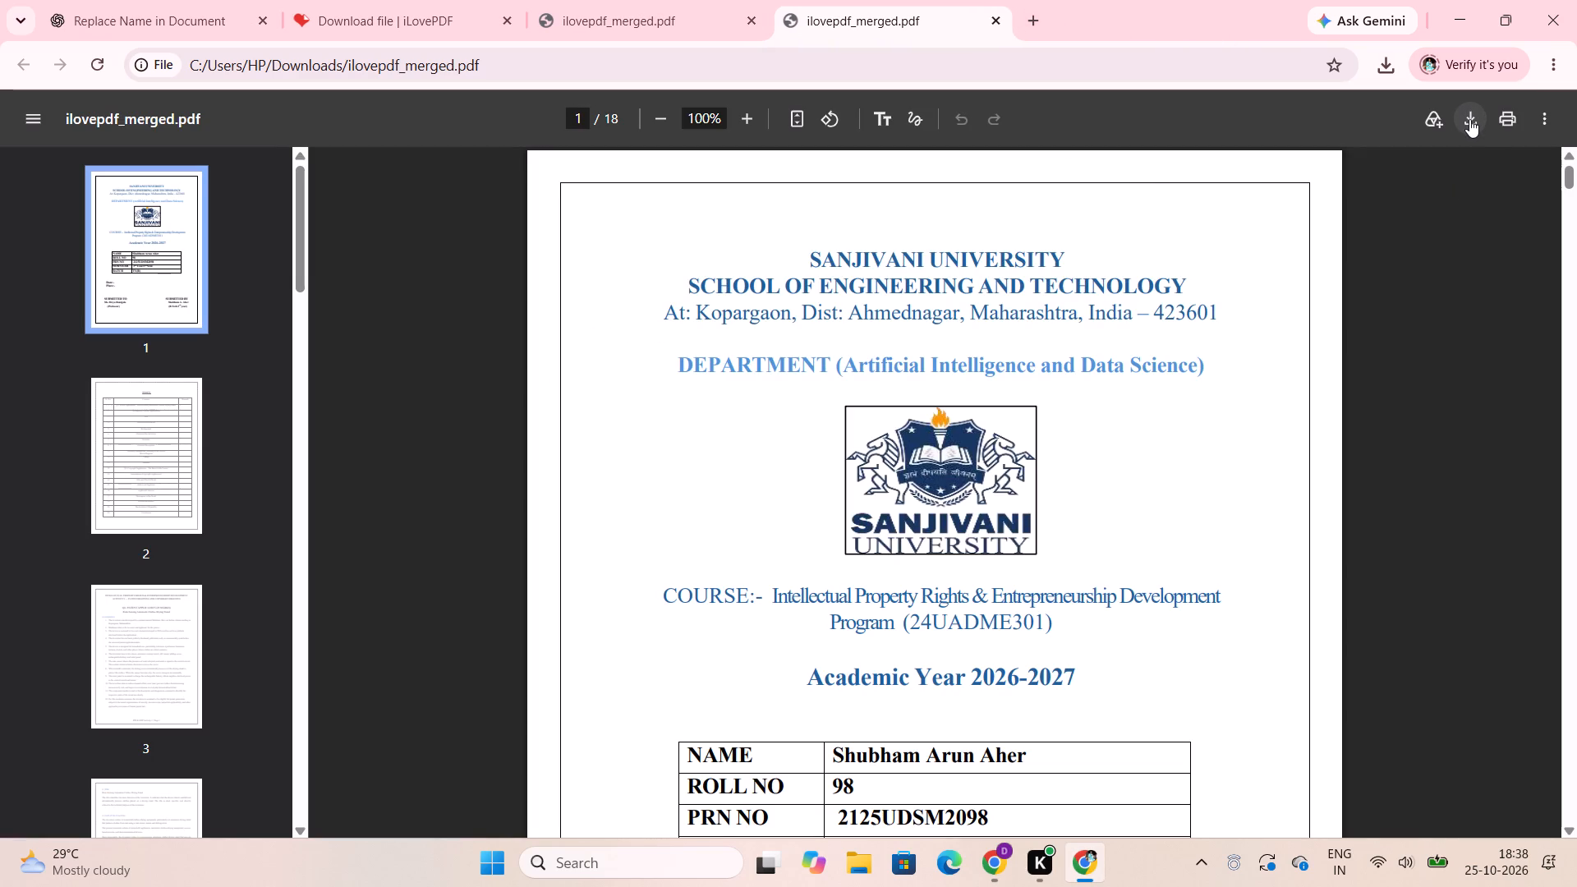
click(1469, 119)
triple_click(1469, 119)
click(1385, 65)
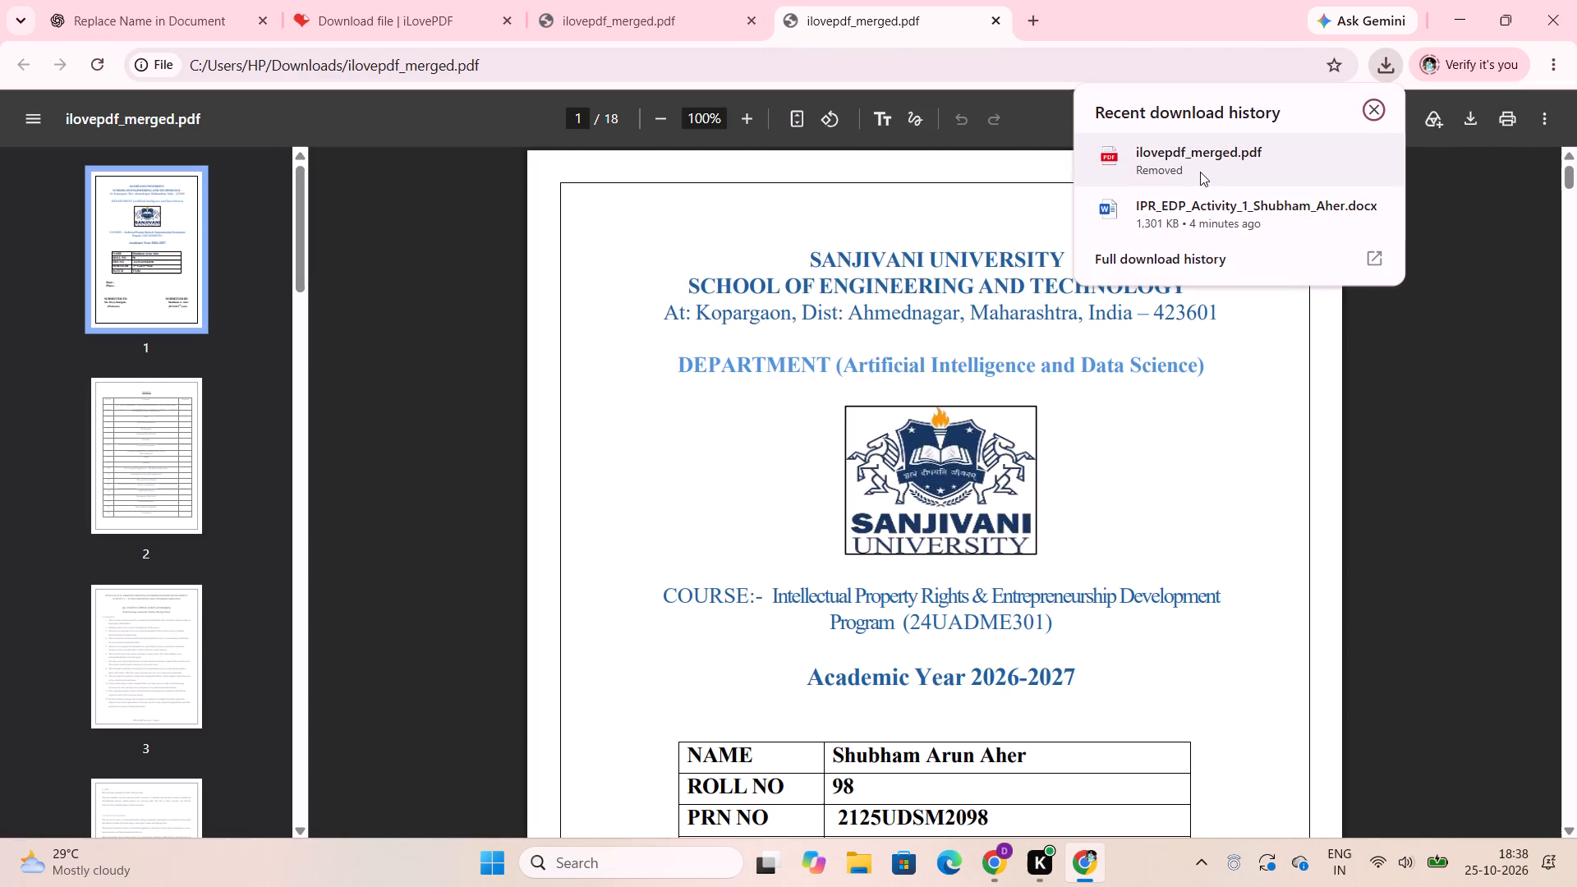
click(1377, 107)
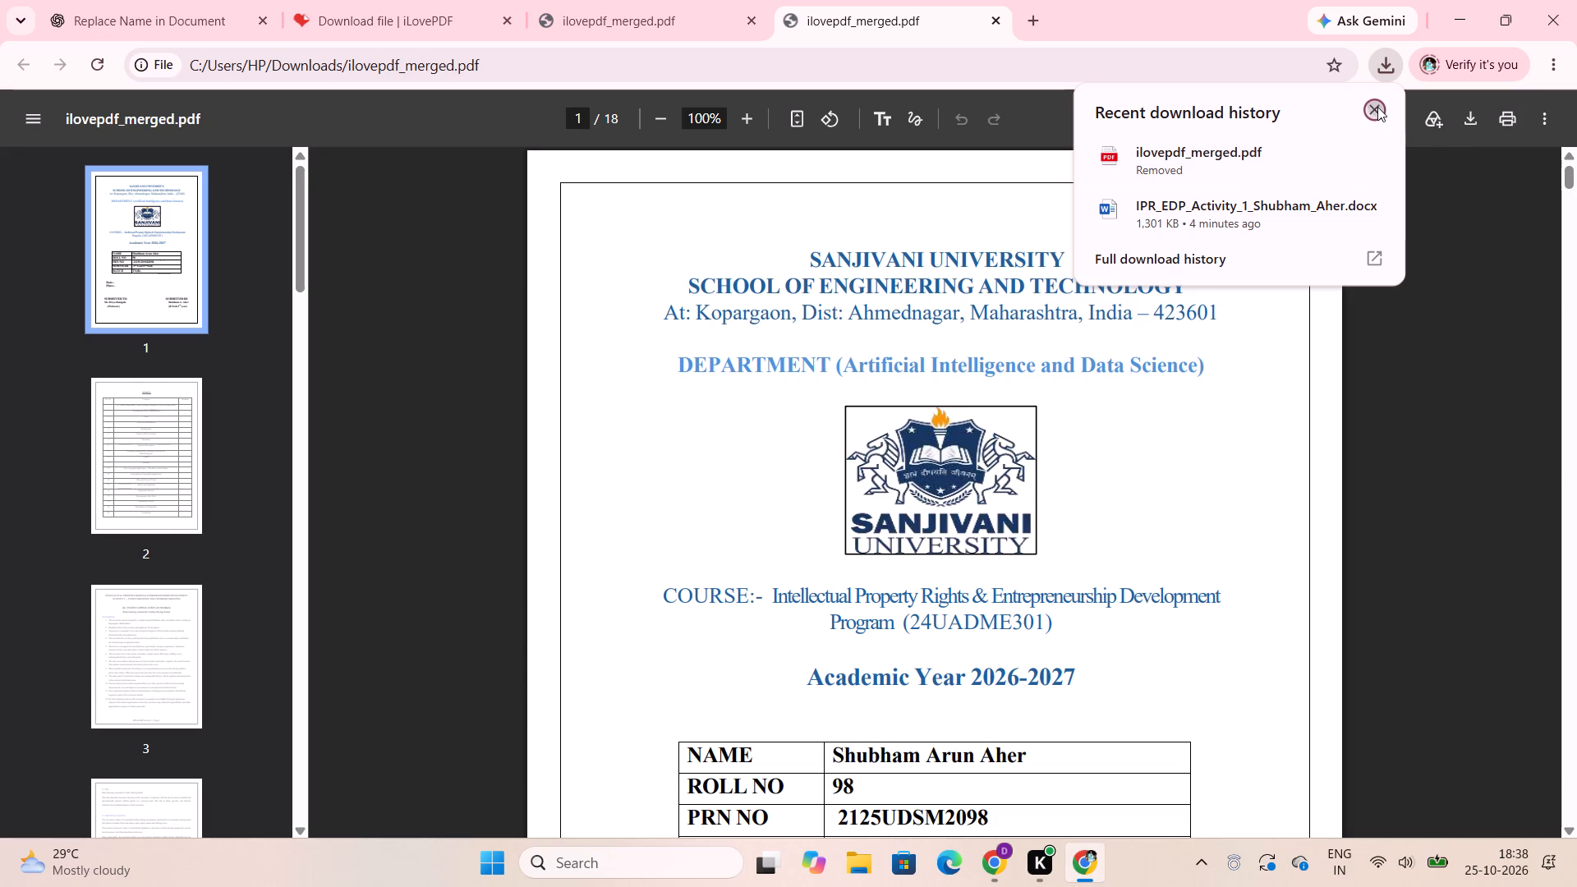
Download the merged PDF again from the iLovePDF result page and open the downloaded file.
click(657, 0)
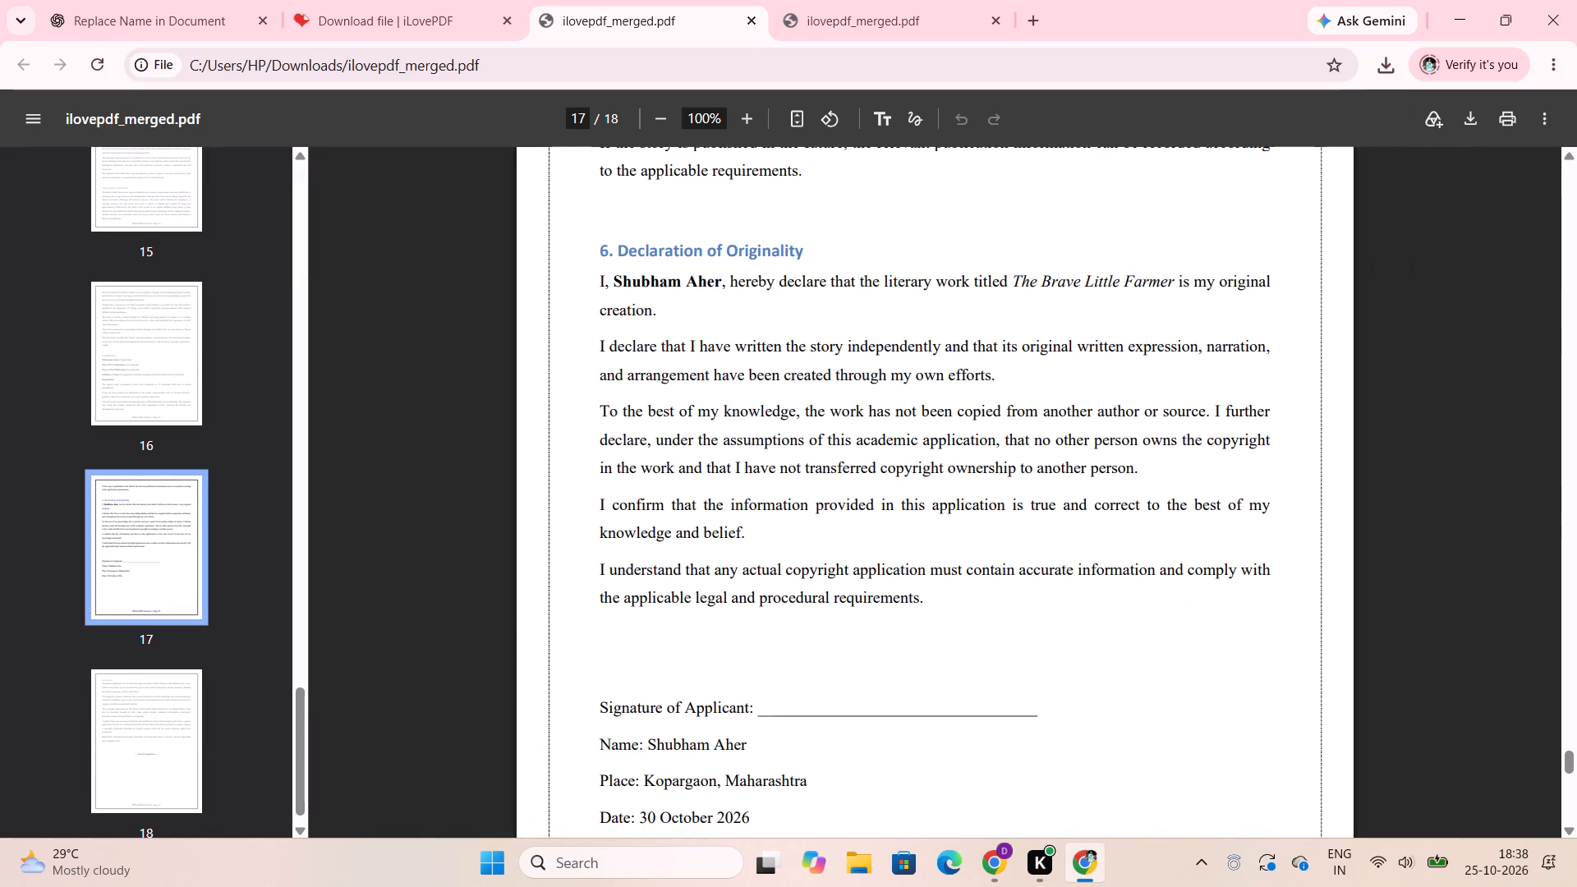
click(421, 0)
click(773, 271)
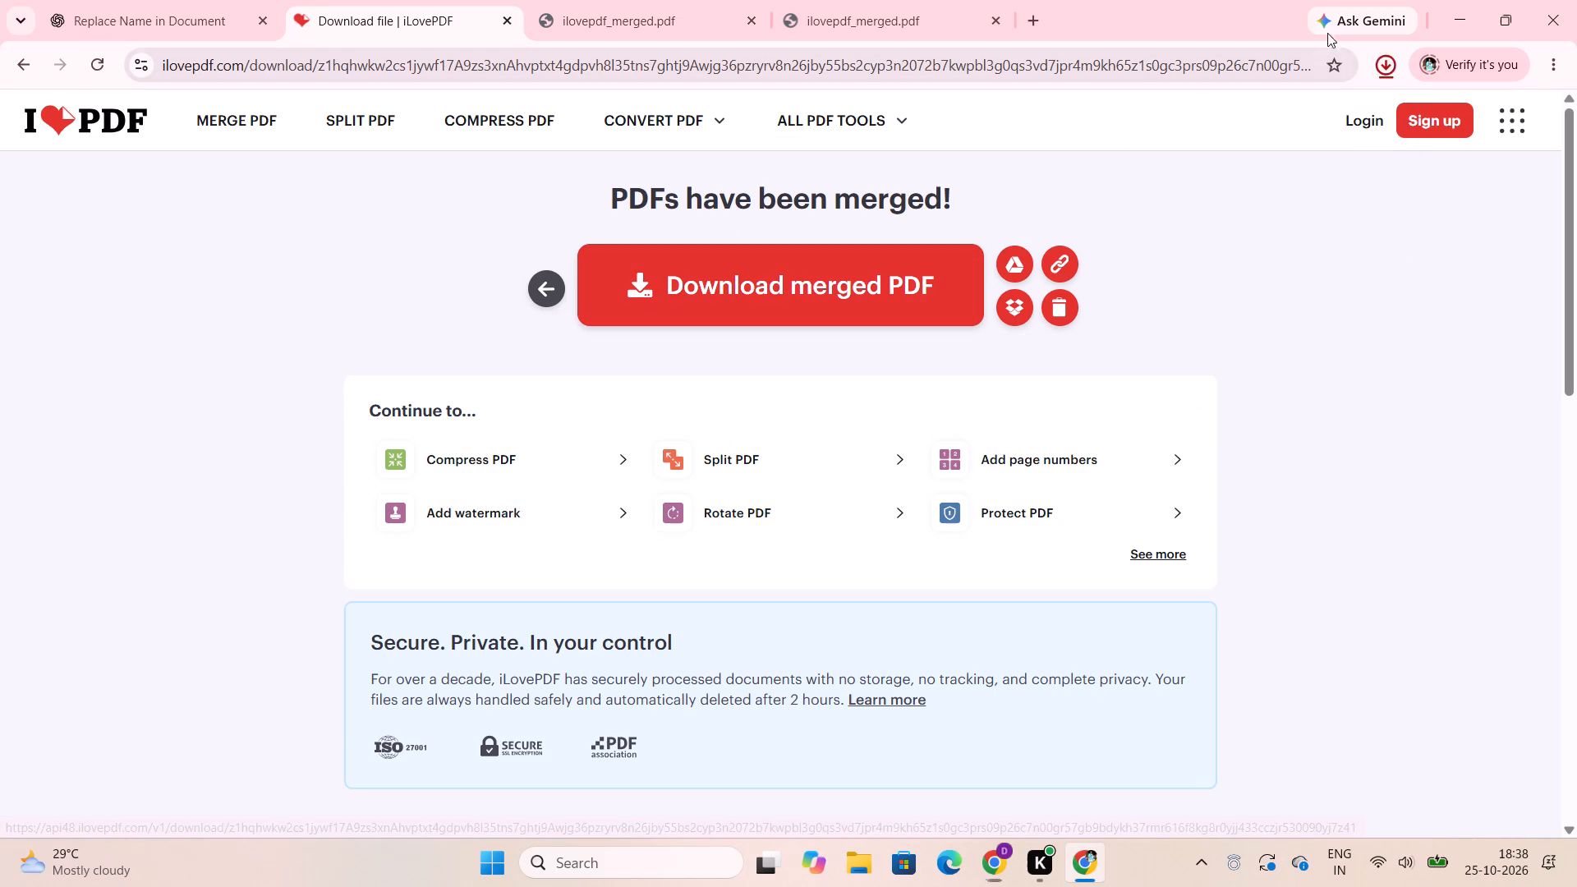
double_click(1149, 131)
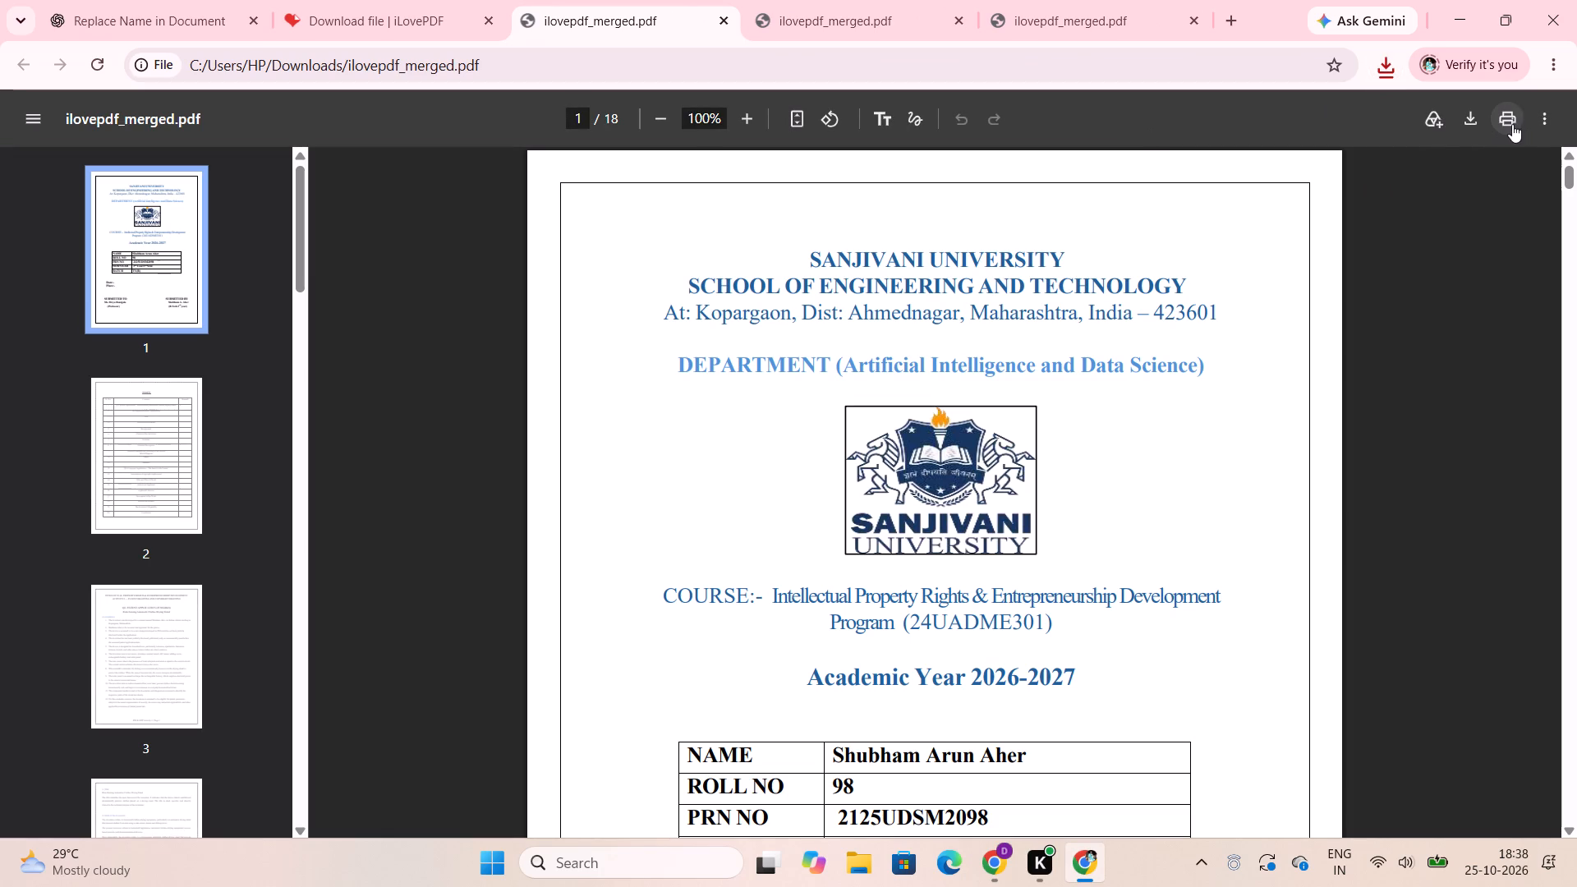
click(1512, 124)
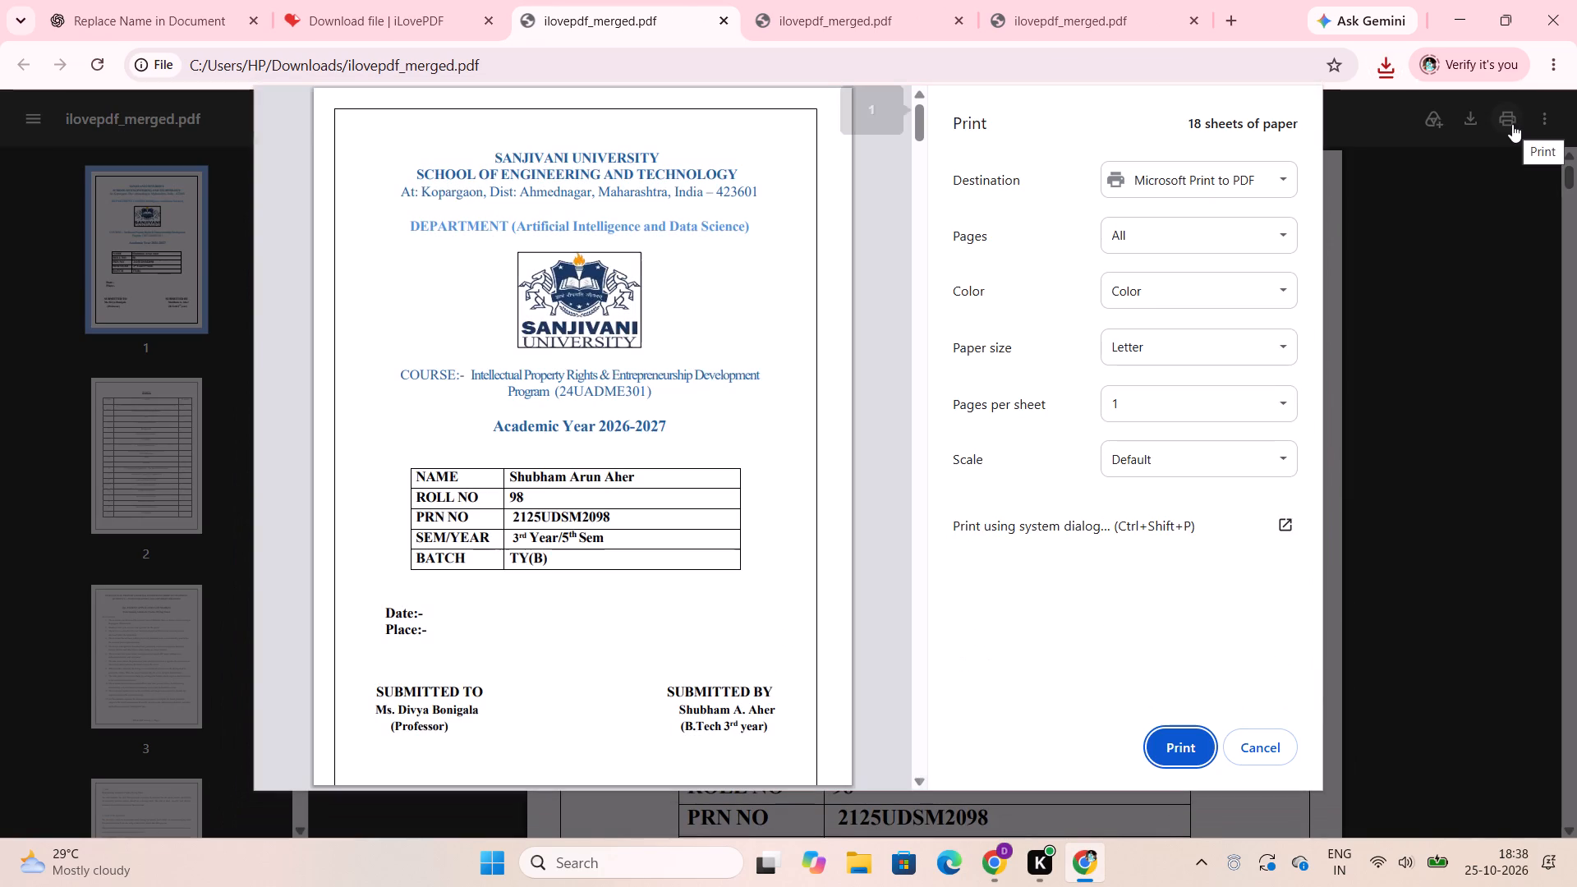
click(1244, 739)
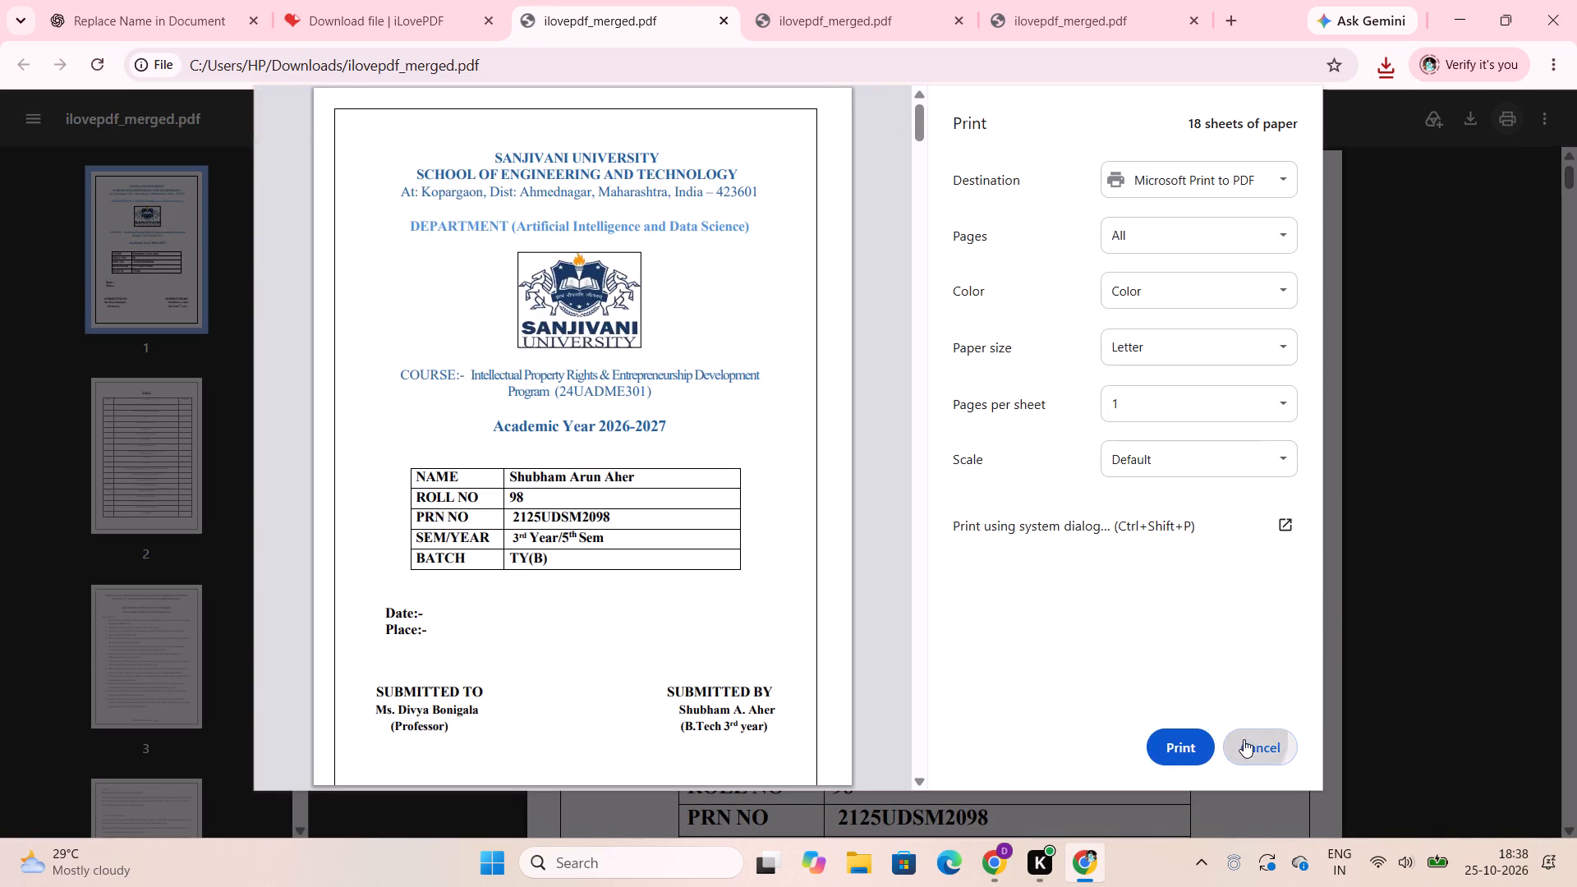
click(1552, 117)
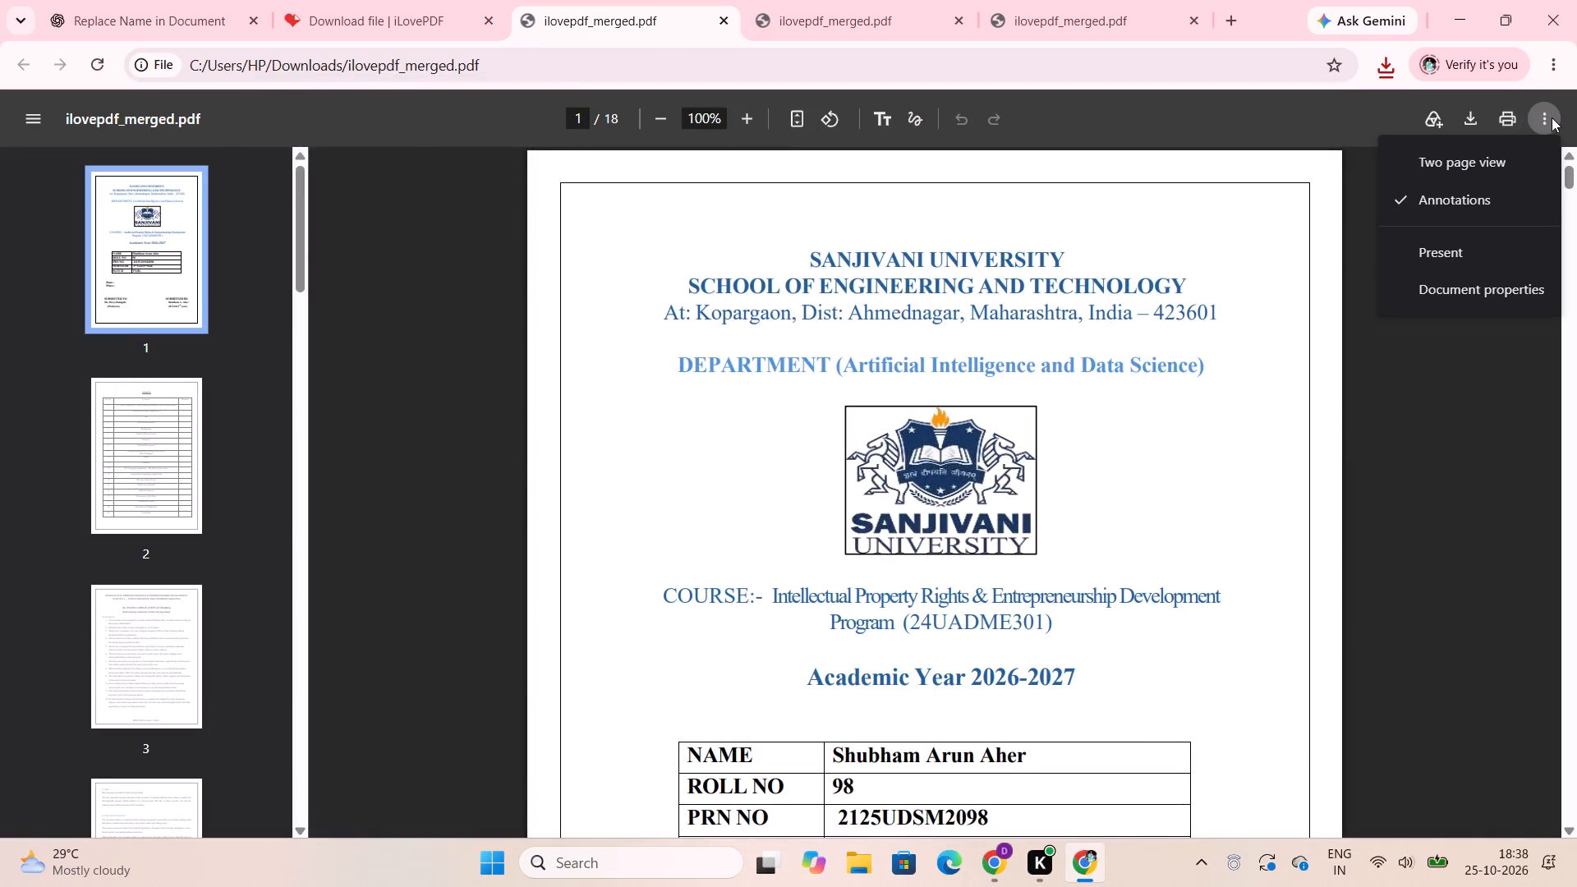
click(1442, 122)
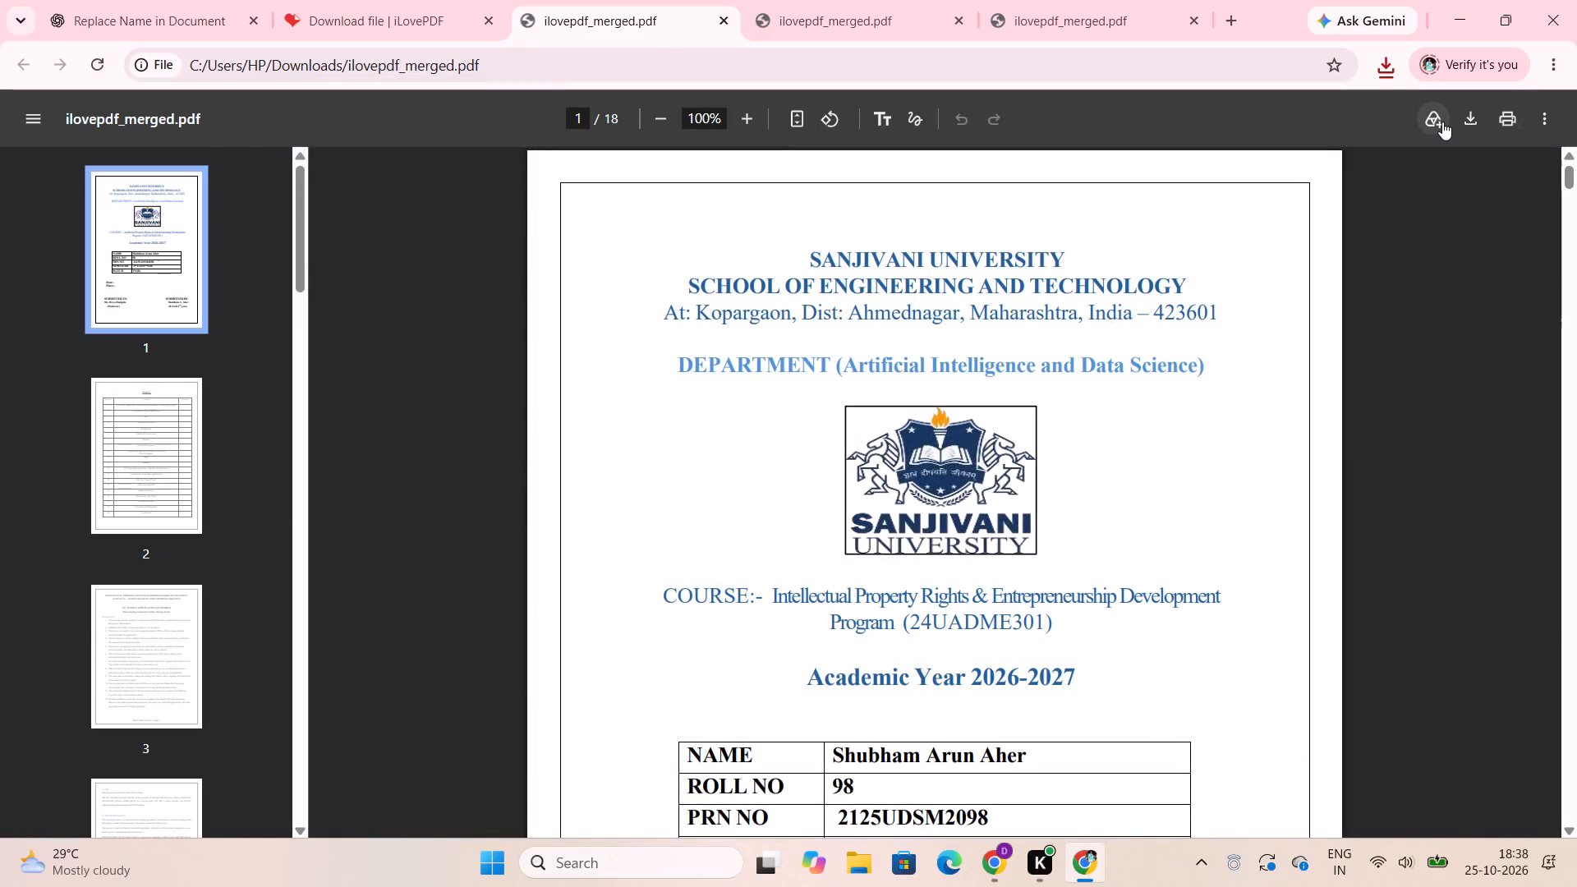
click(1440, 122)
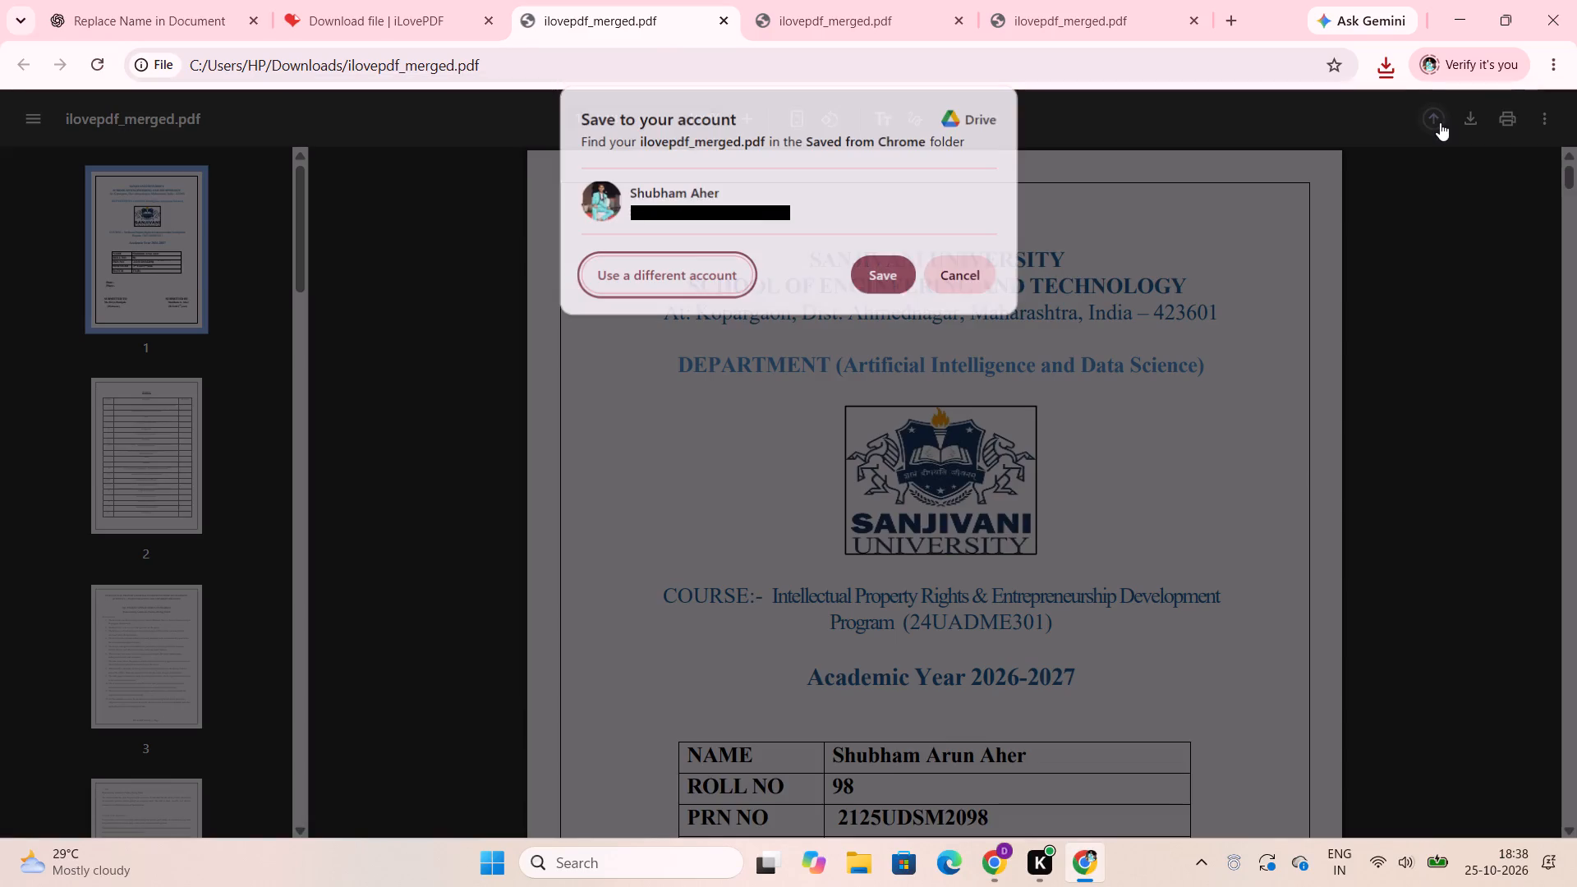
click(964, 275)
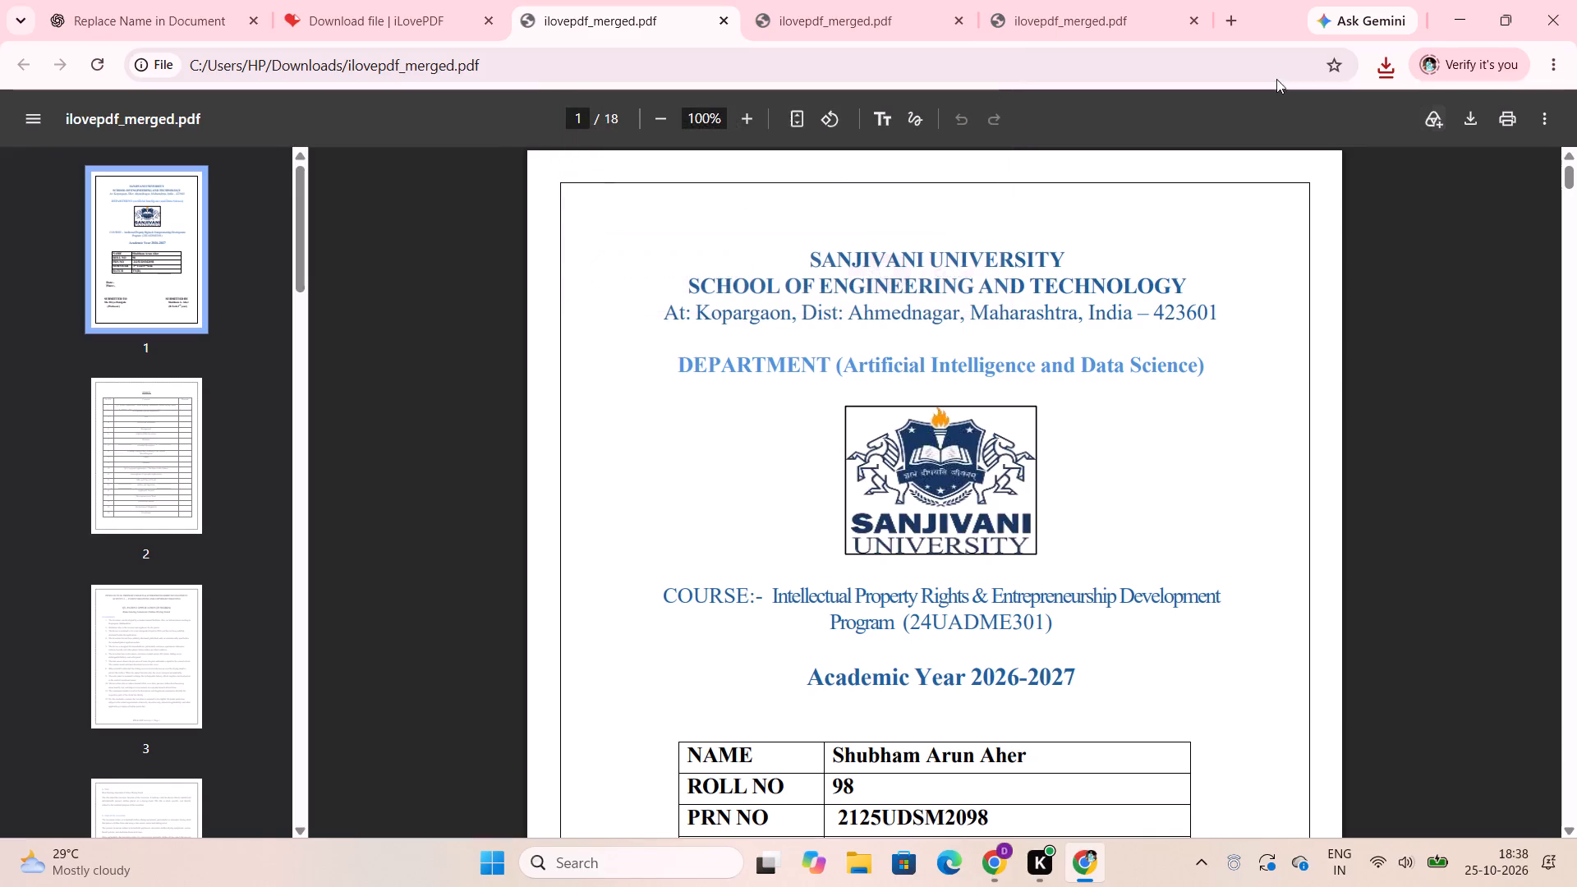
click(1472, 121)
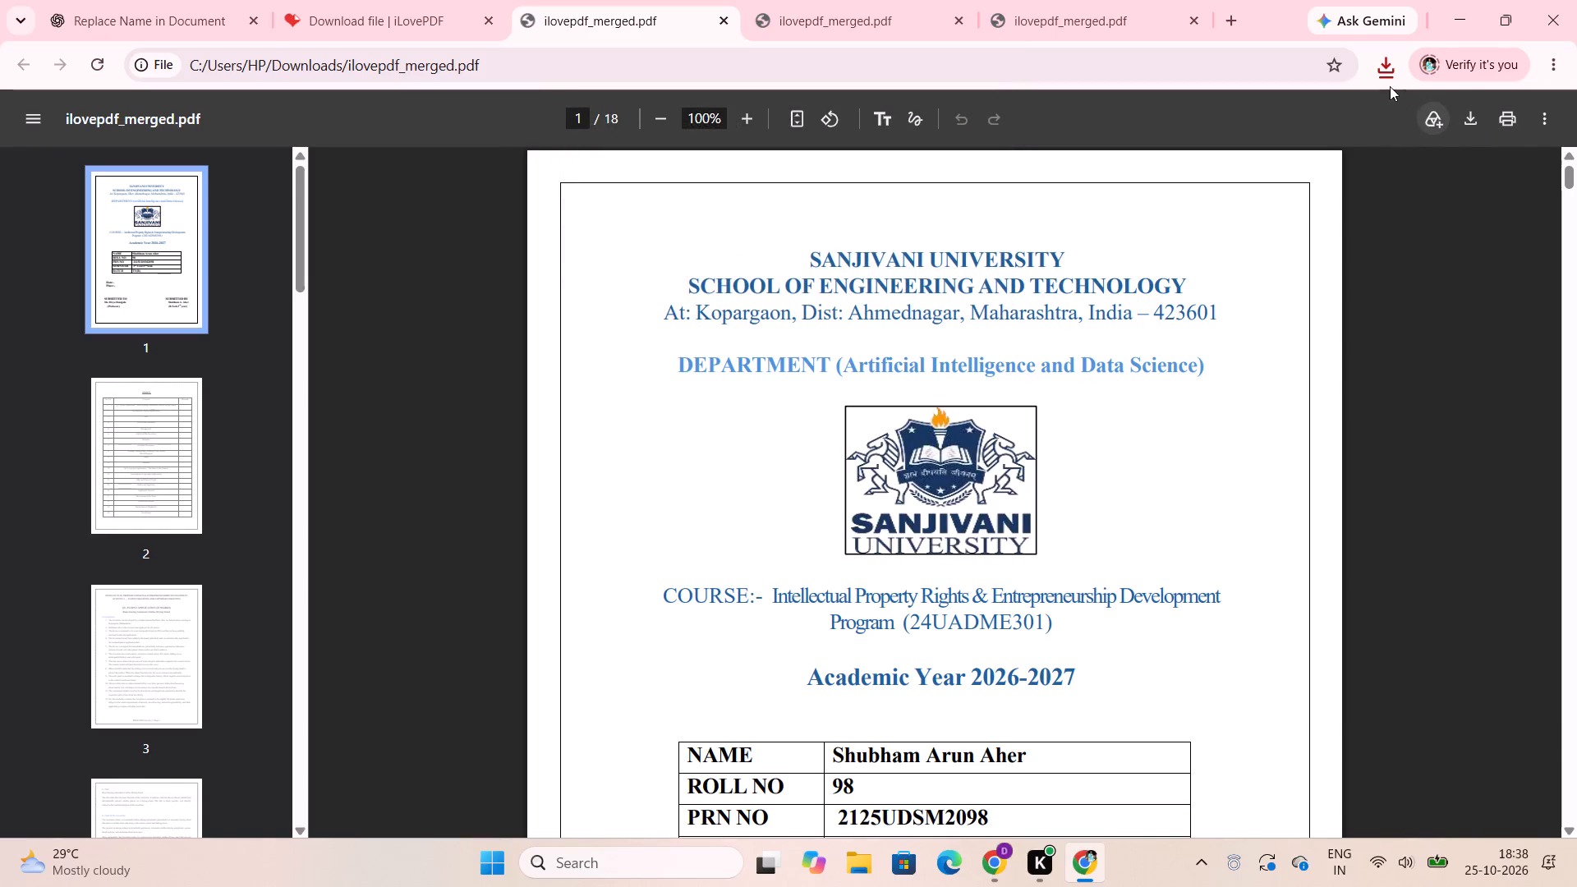
Show the newly downloaded ilovepdf_merged.pdf in its folder and rename it as the student's Name_Surname followed by the PRN in parentheses.
click(1386, 74)
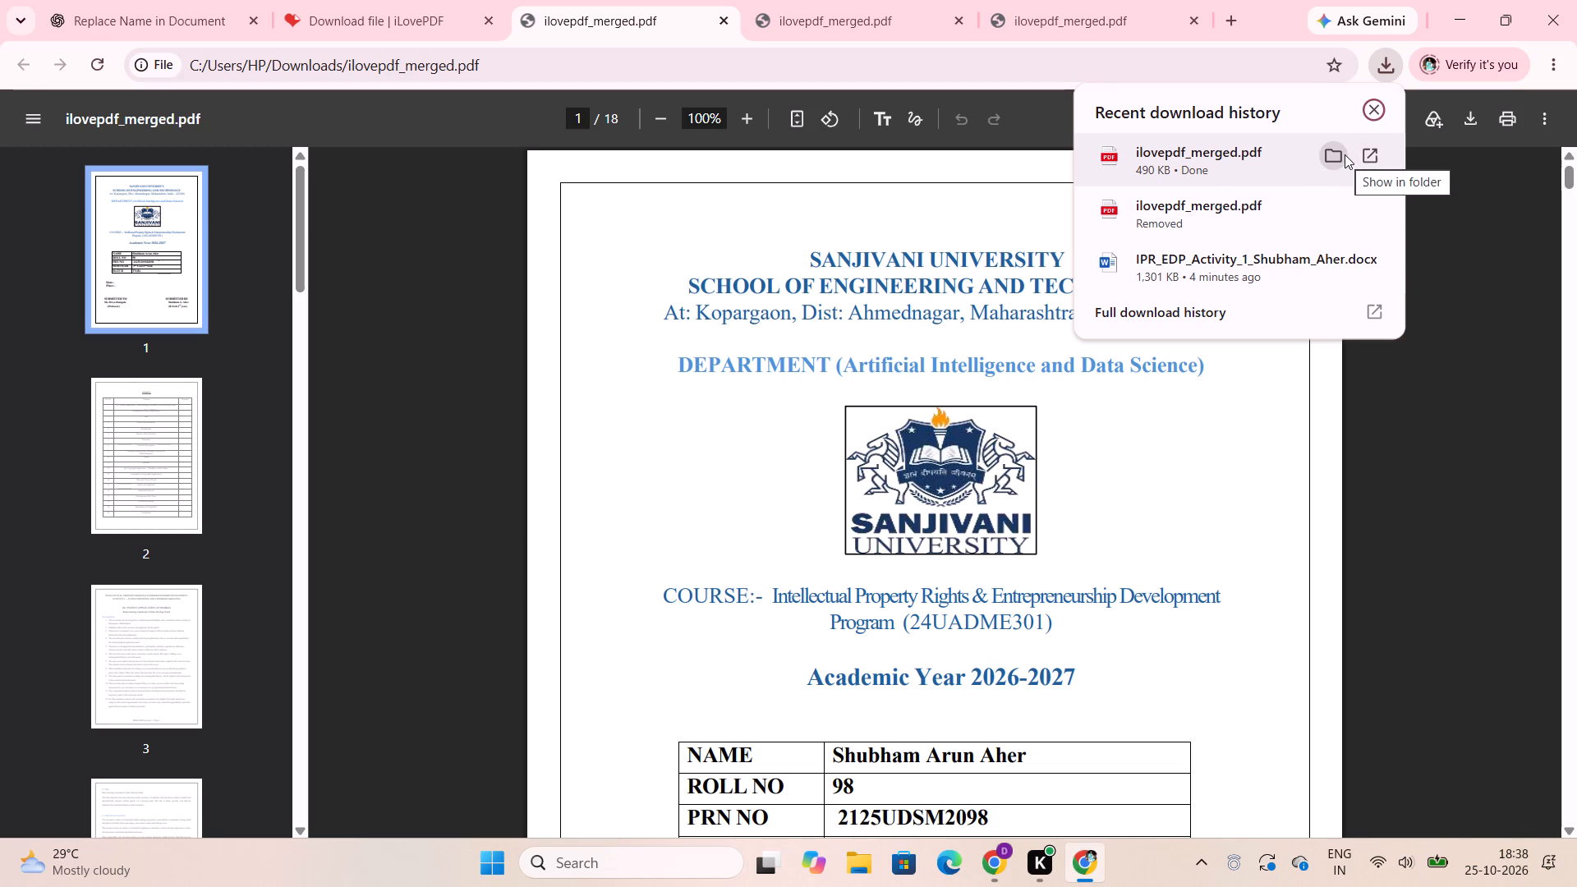
click(1345, 154)
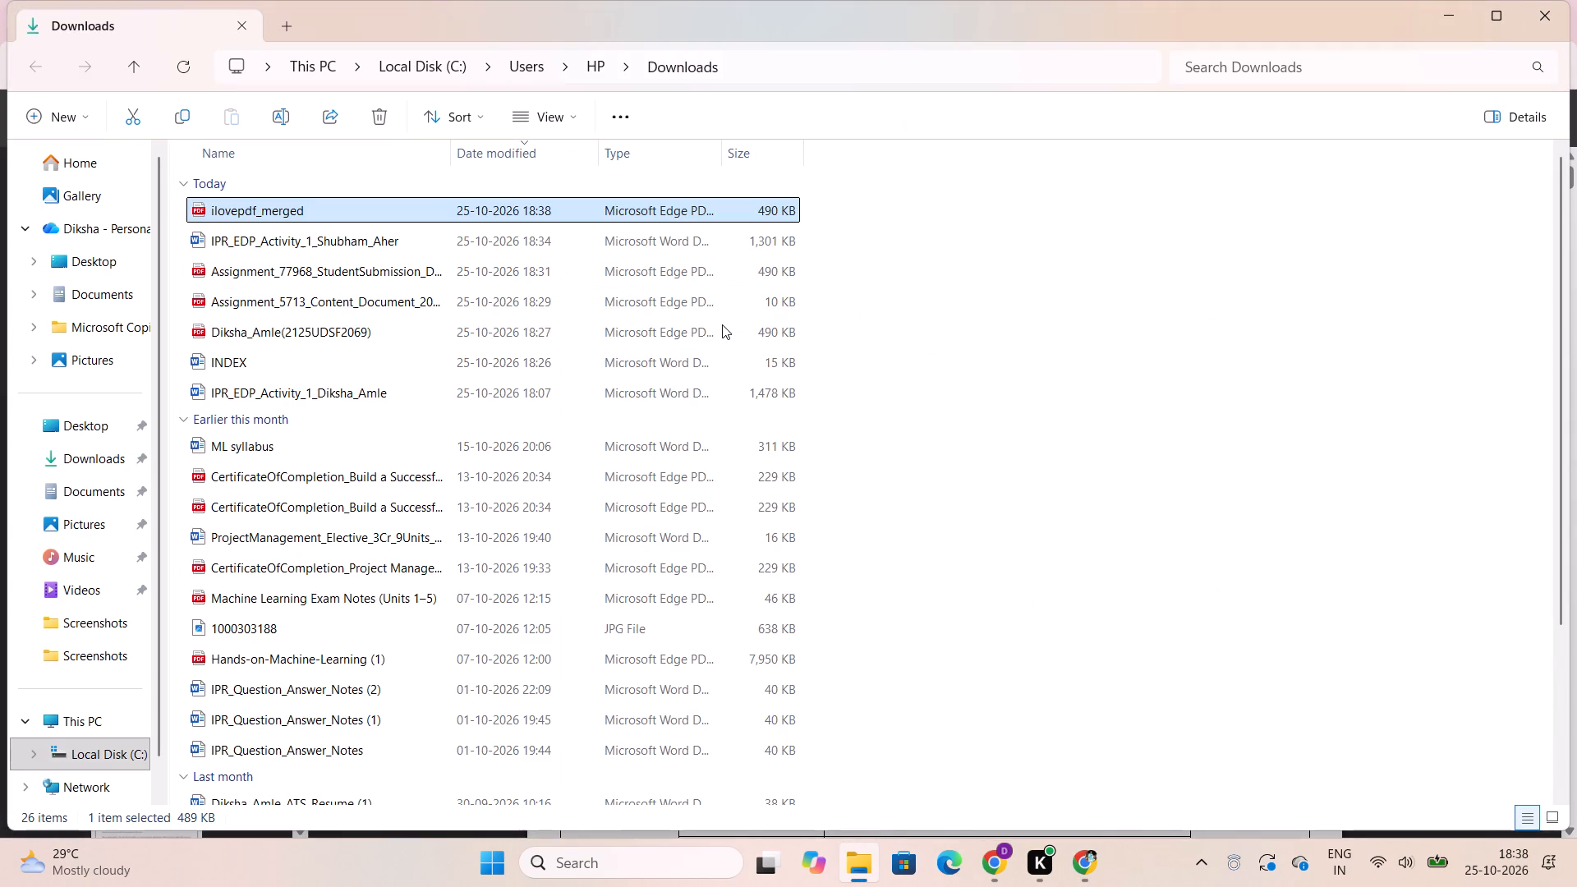
right_click(410, 213)
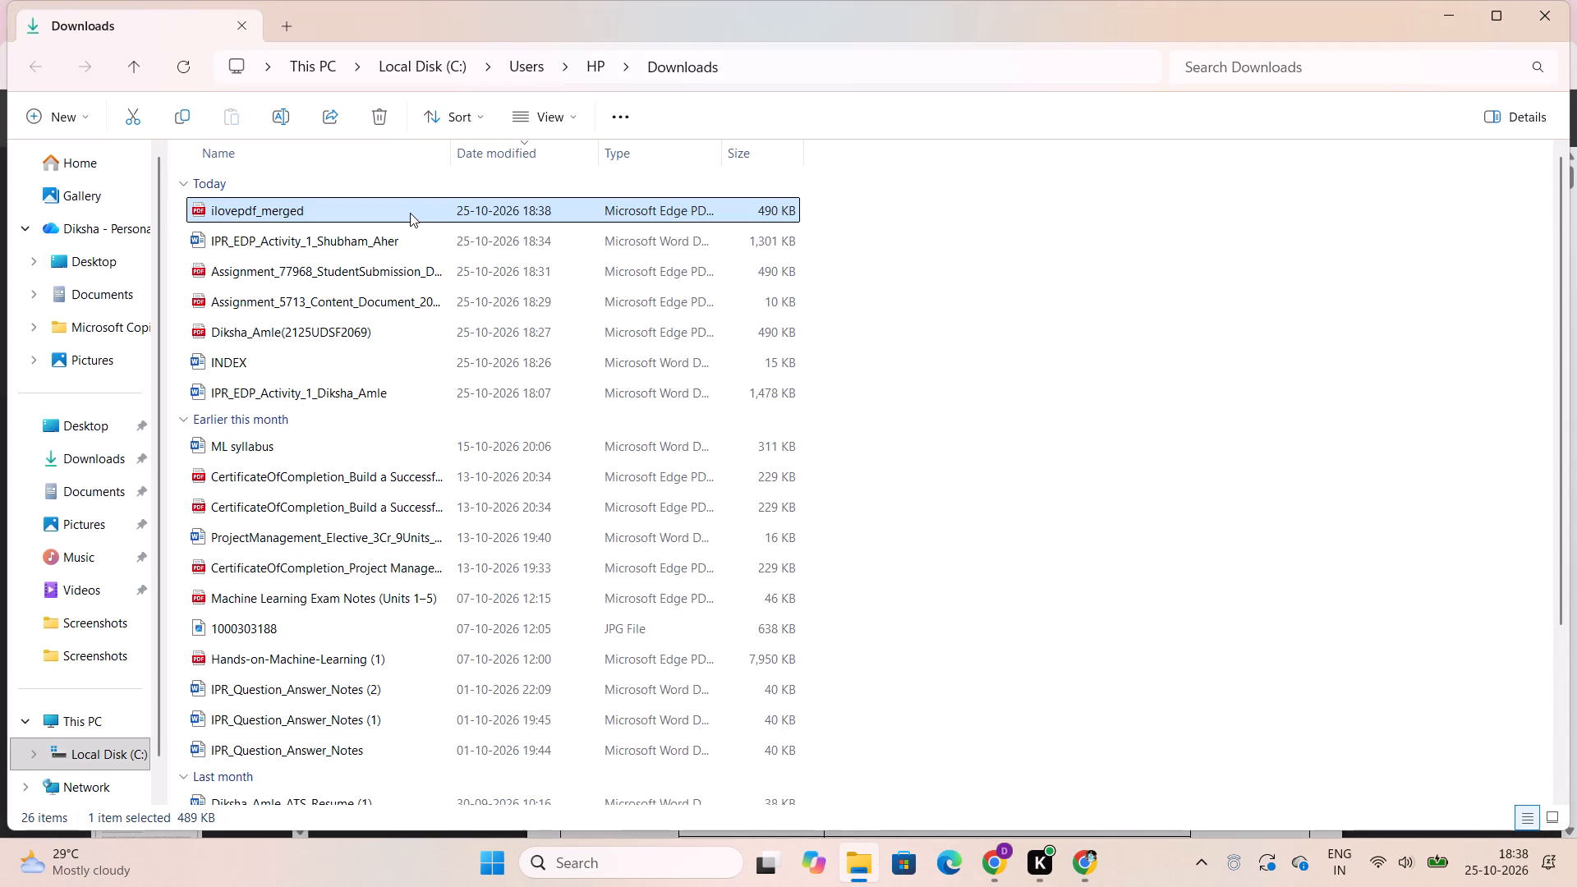
right_click(410, 213)
right_click(410, 213)
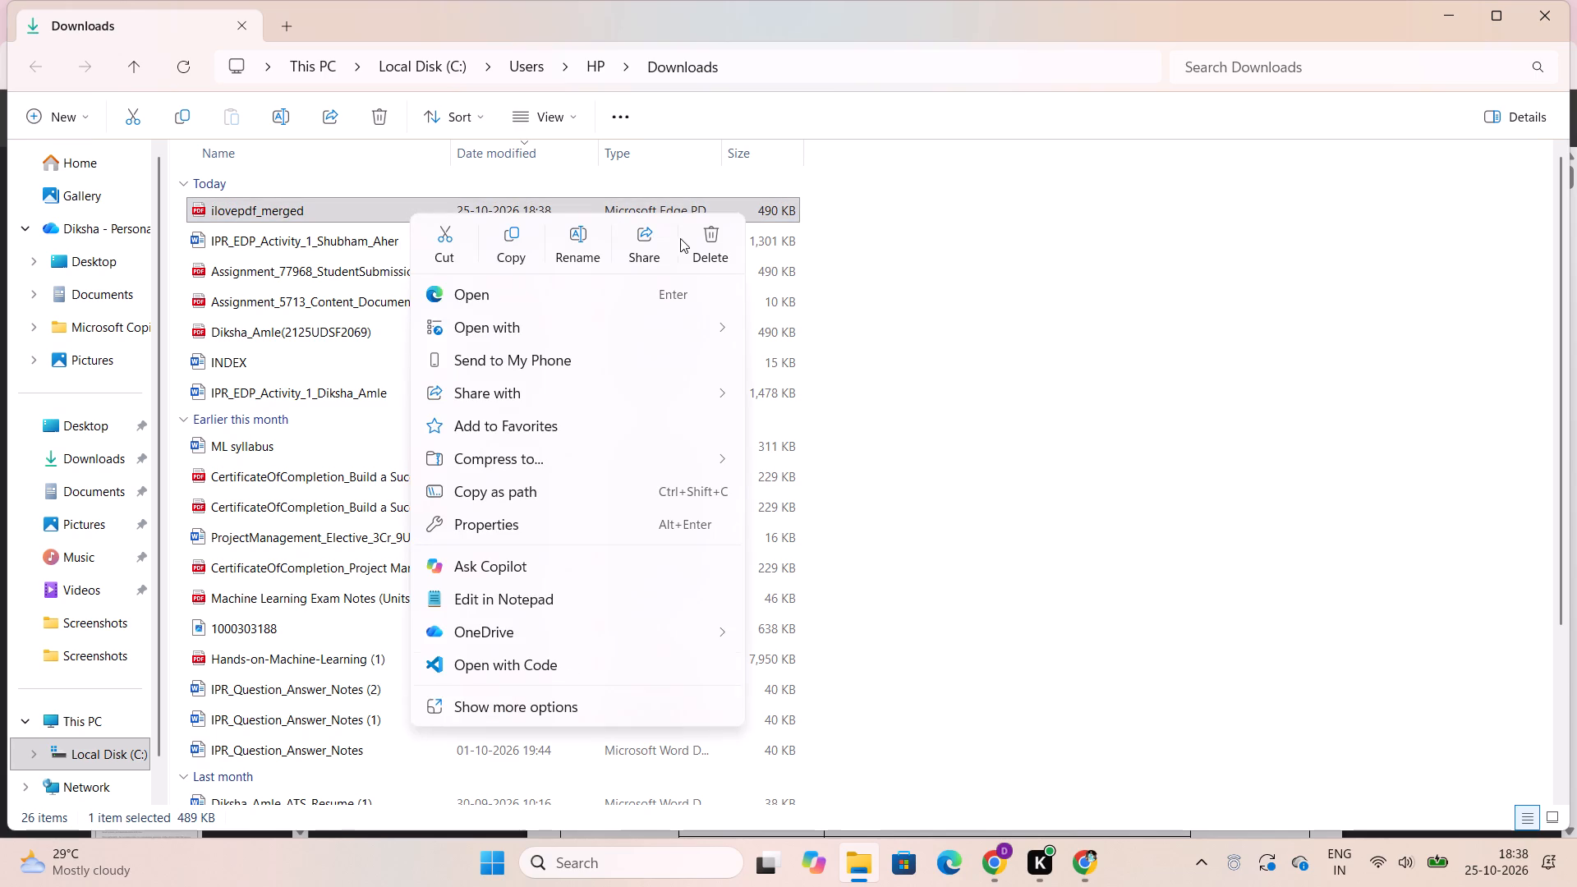
click(591, 235)
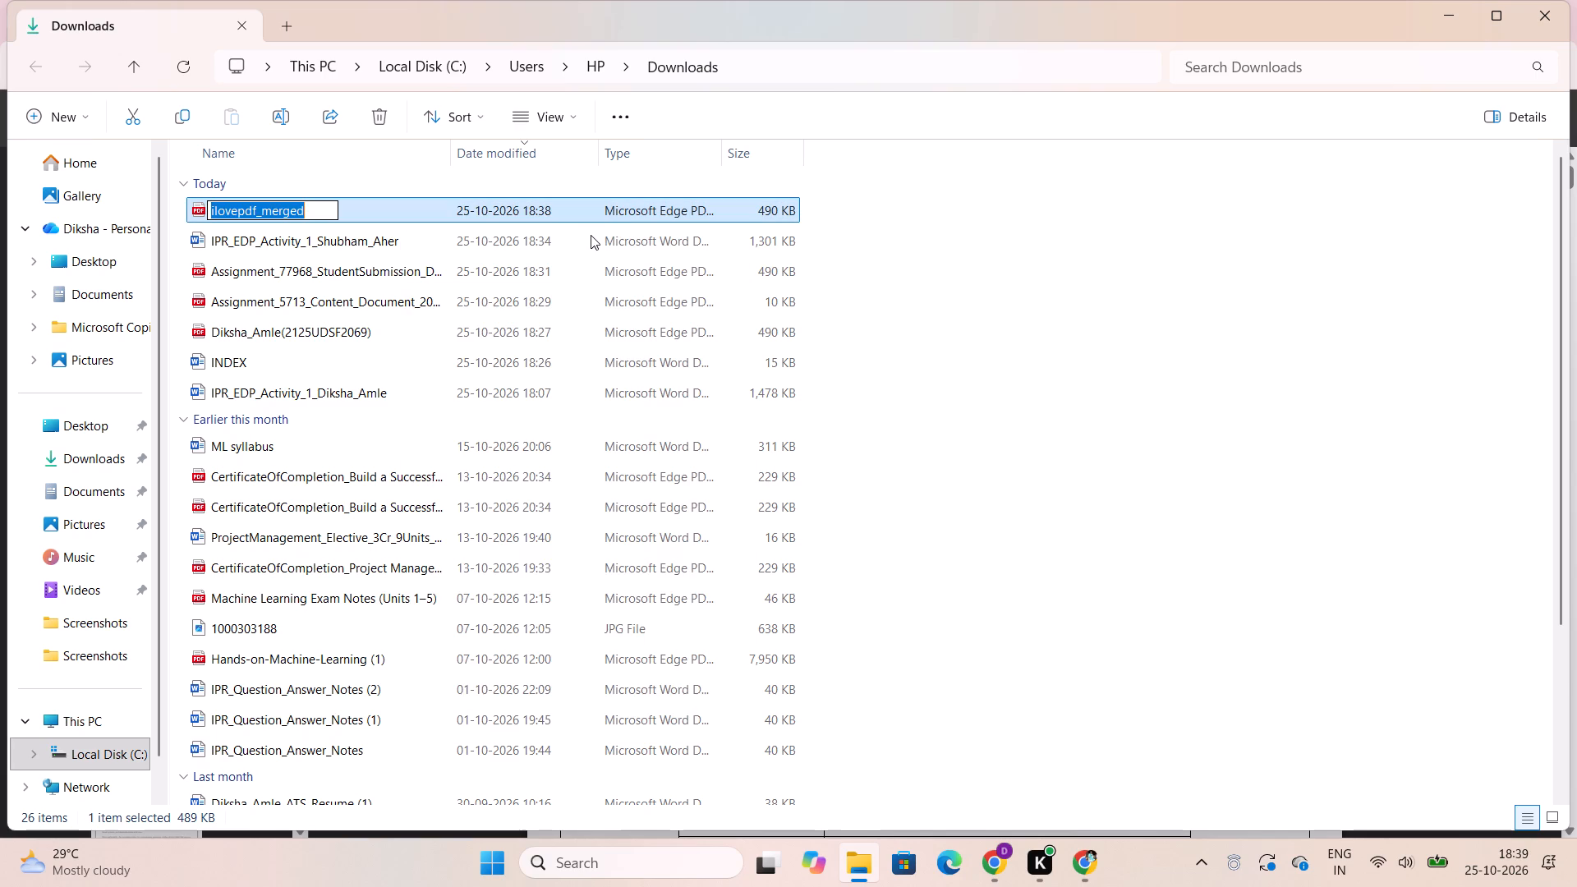
key(BackSpace)
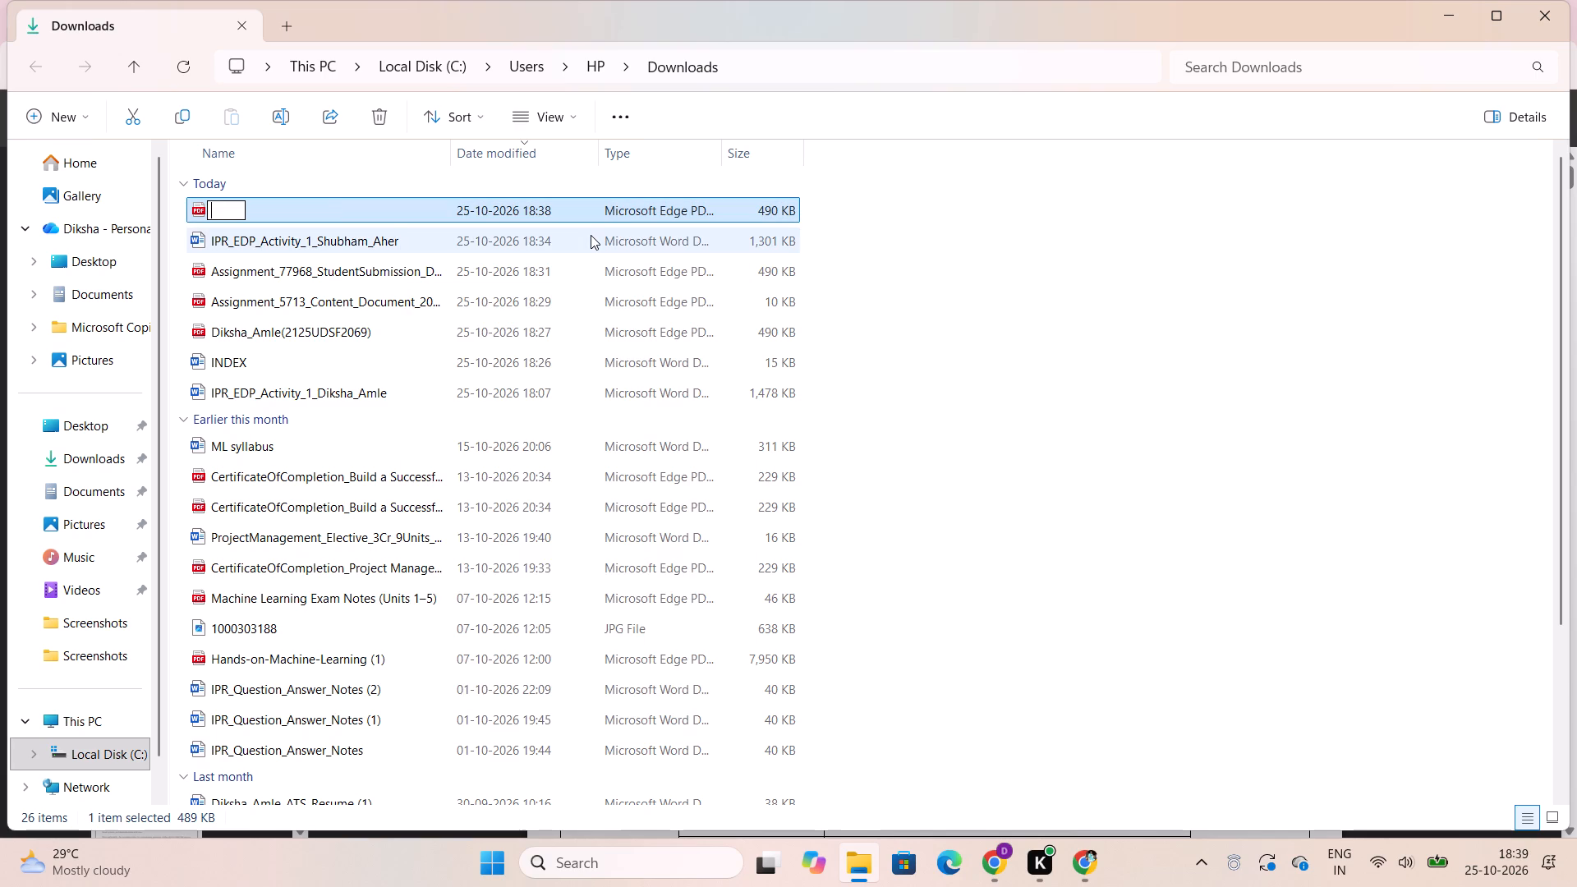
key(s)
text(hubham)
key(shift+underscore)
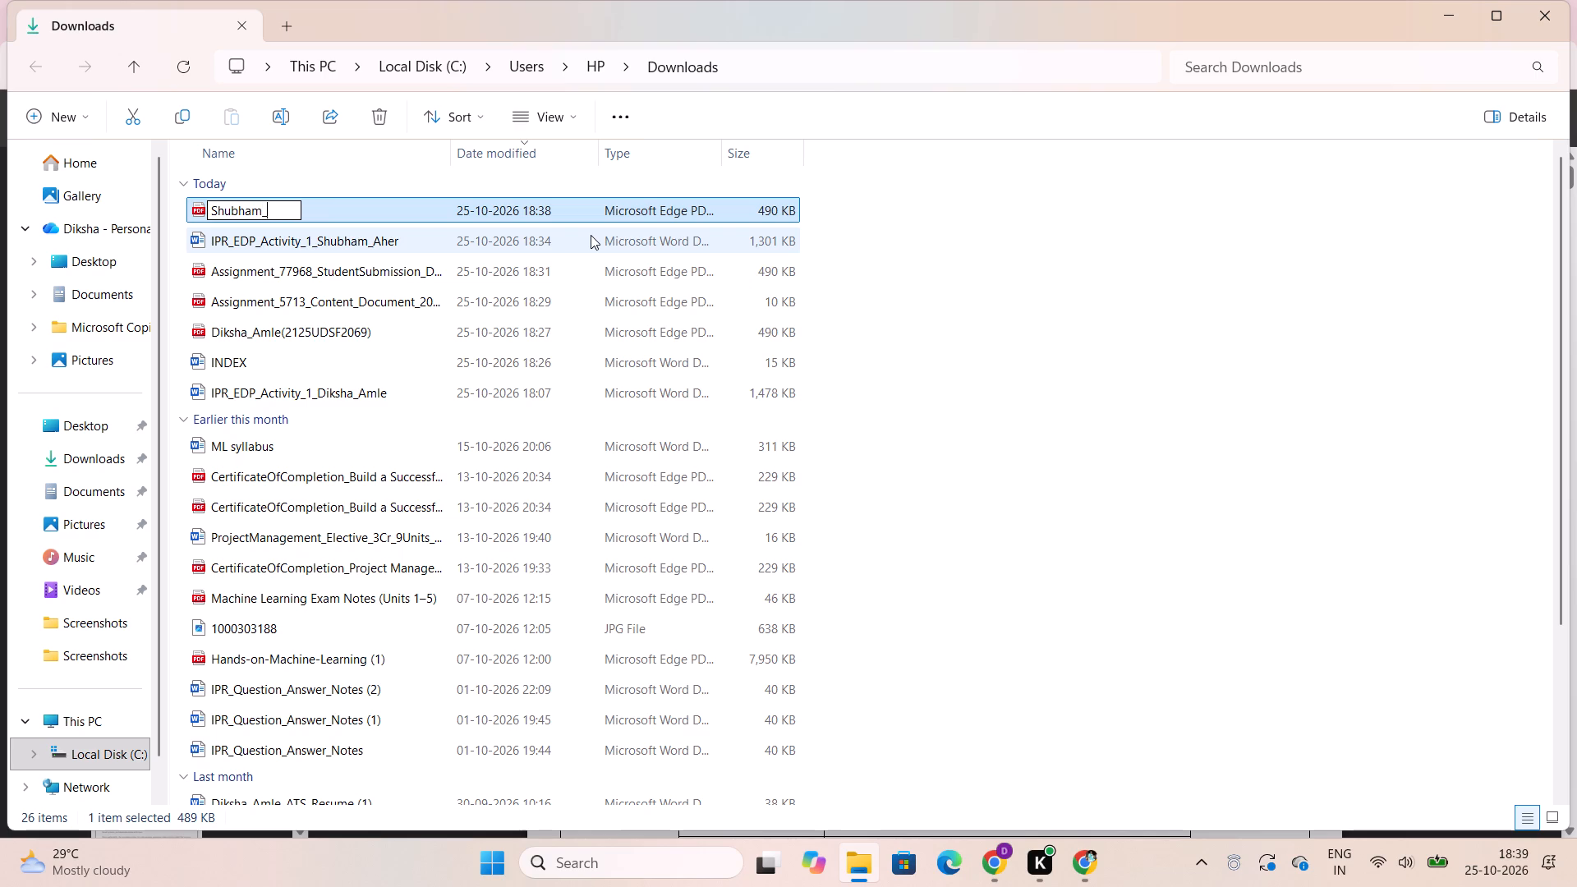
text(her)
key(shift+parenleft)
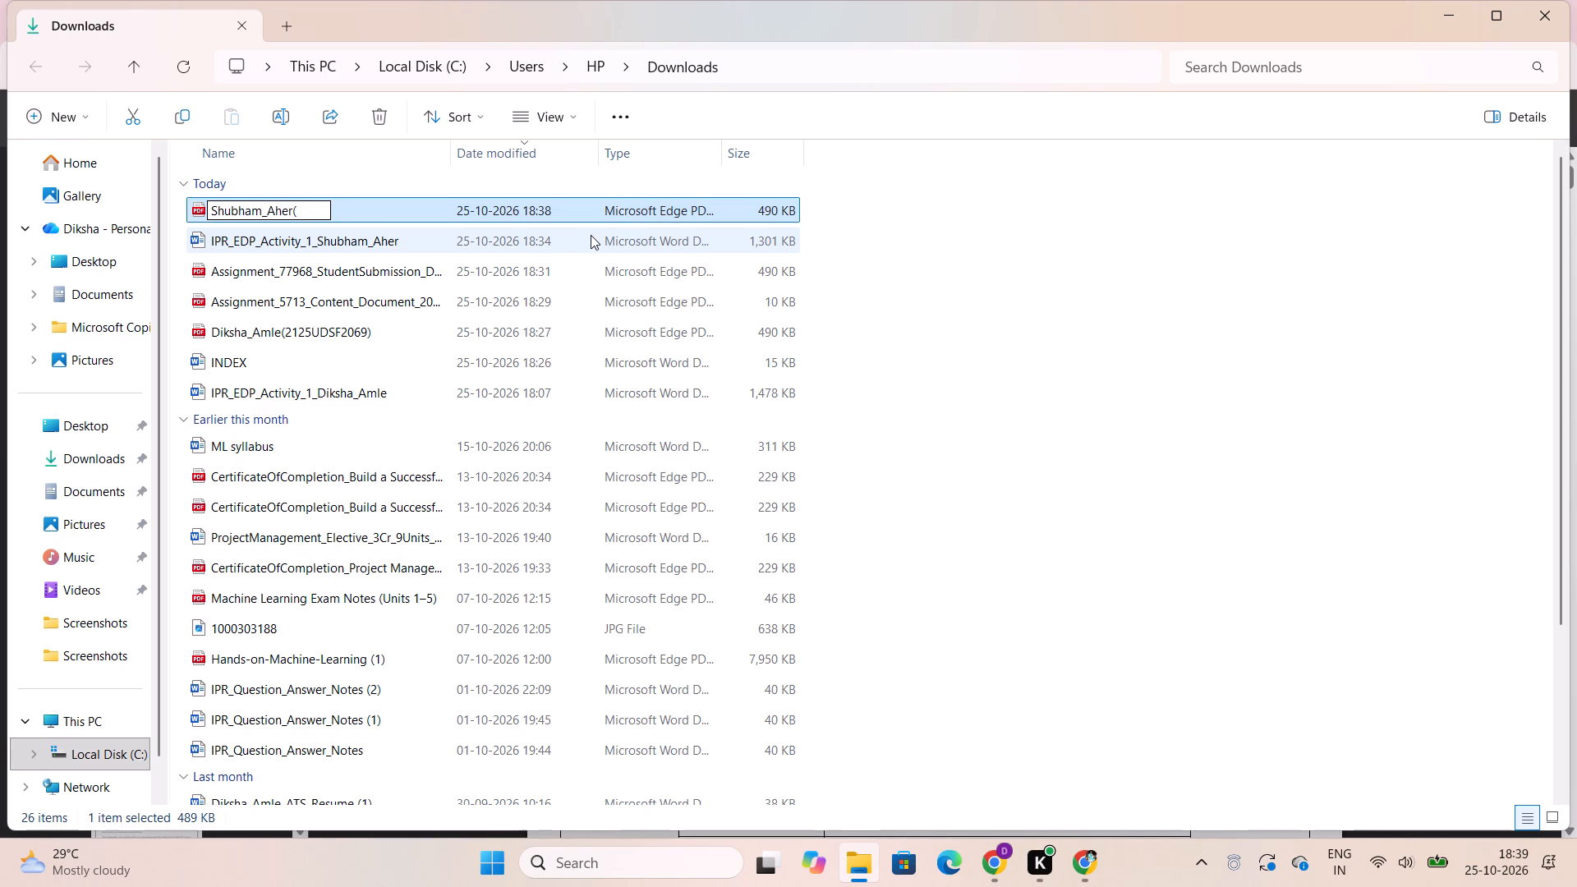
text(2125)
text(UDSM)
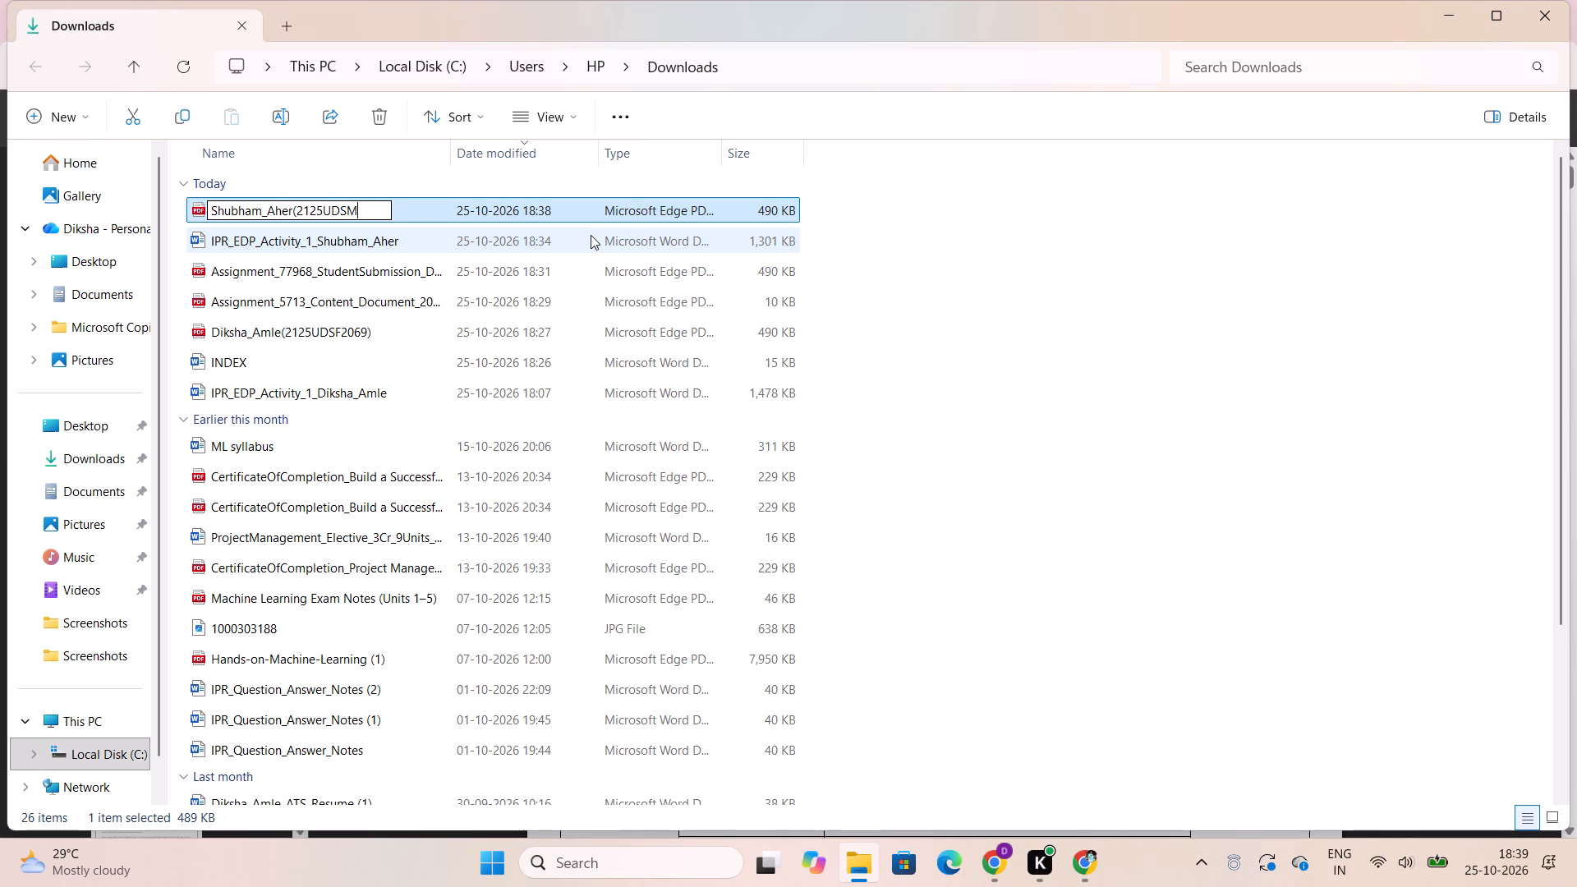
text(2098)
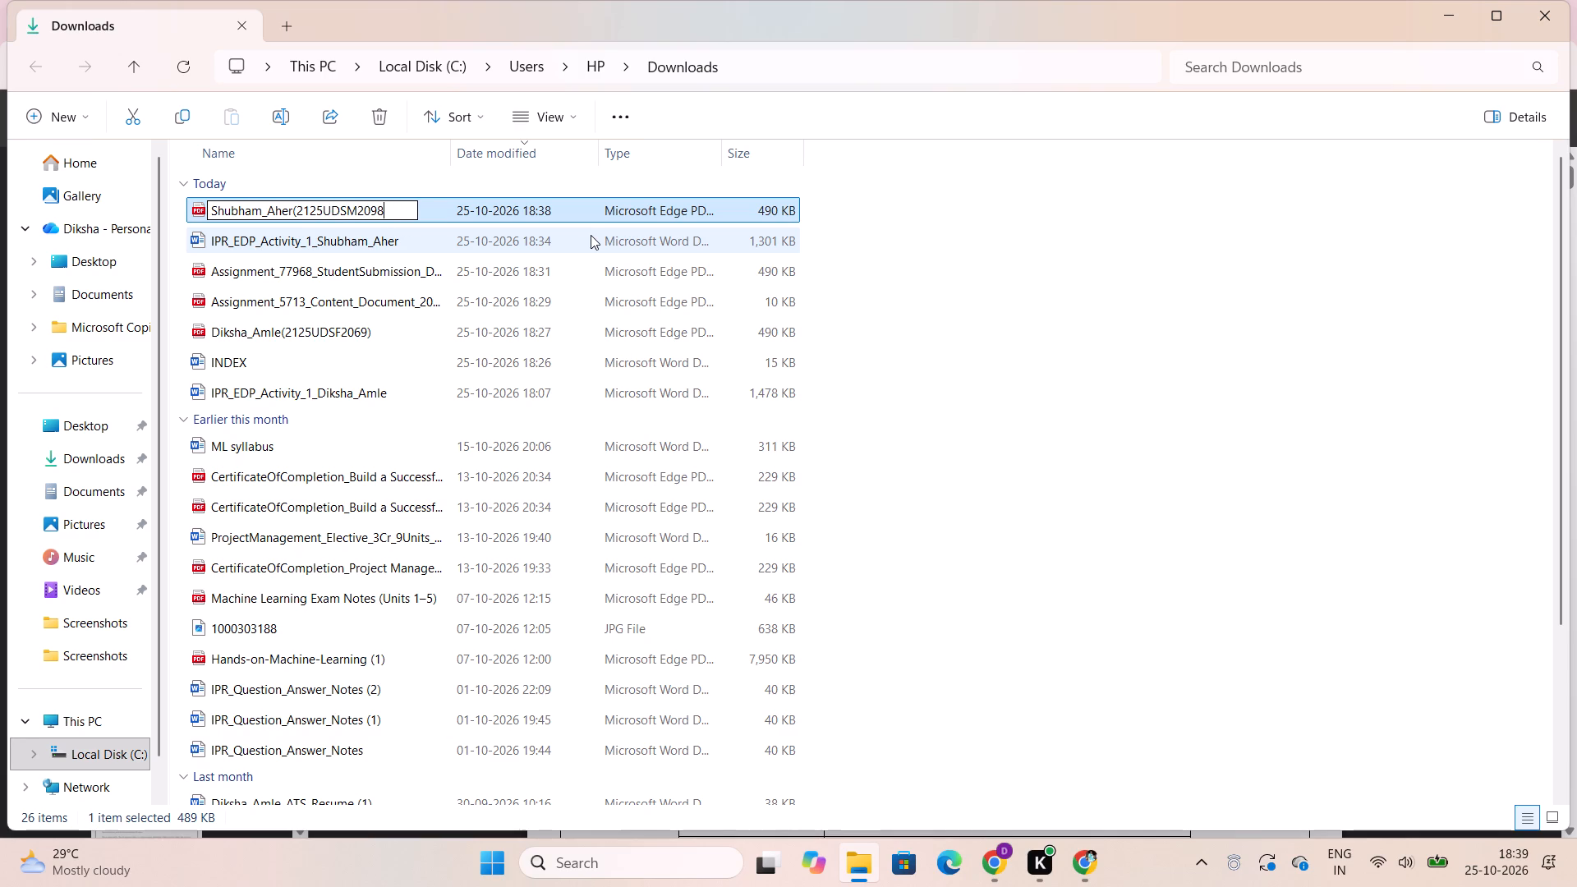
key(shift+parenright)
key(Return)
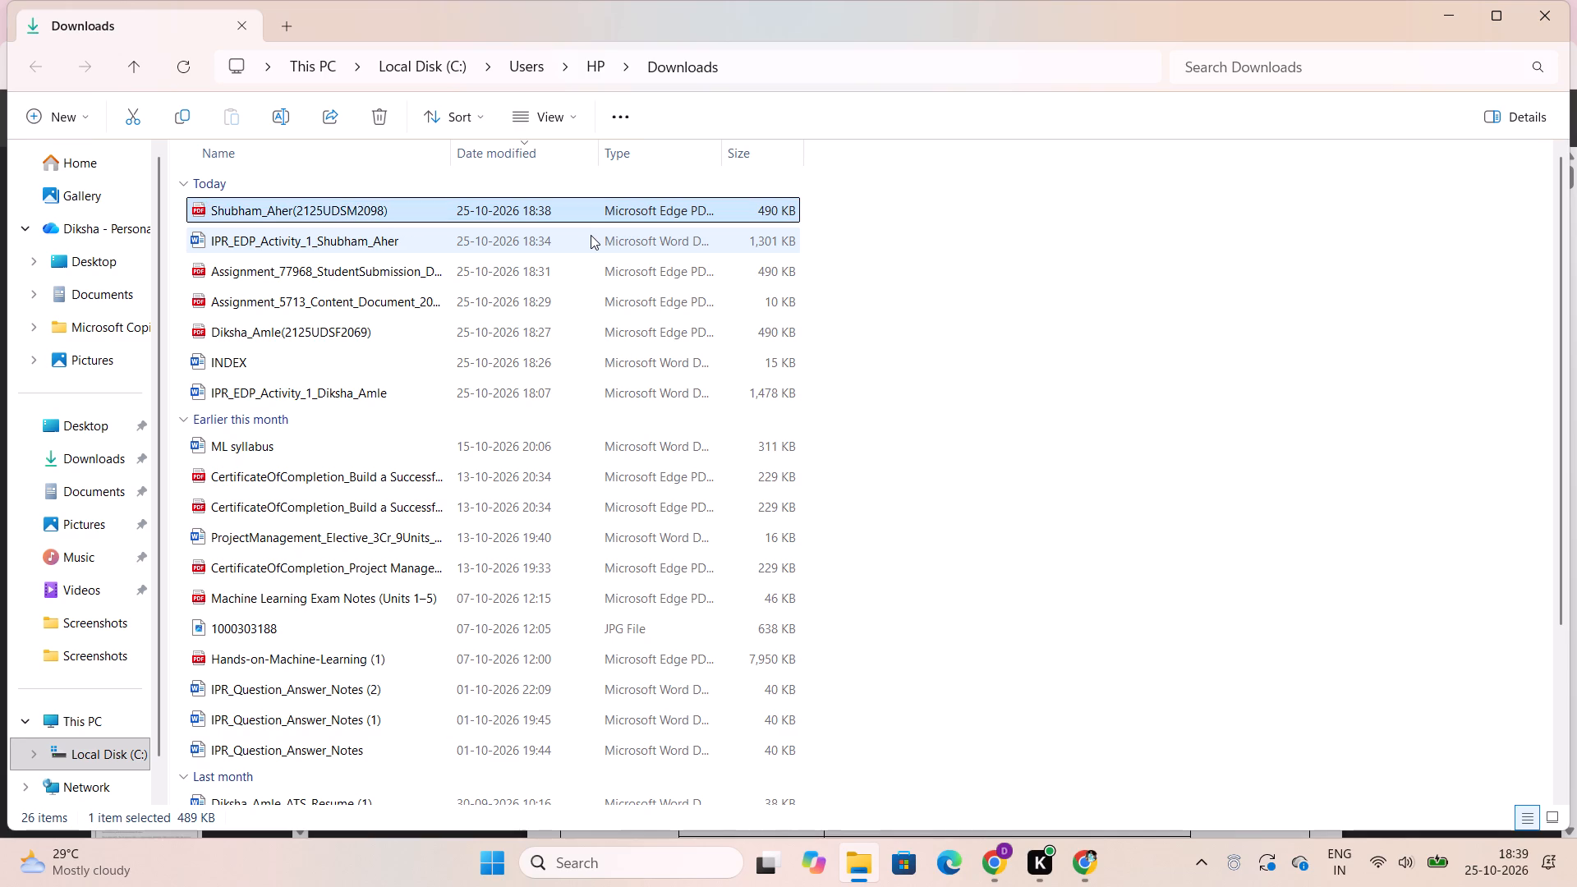
Switch to the university portal's Chrome window and submit the renamed PDF for Activity 1 - Drafting Patent & Copyright.
click(1005, 860)
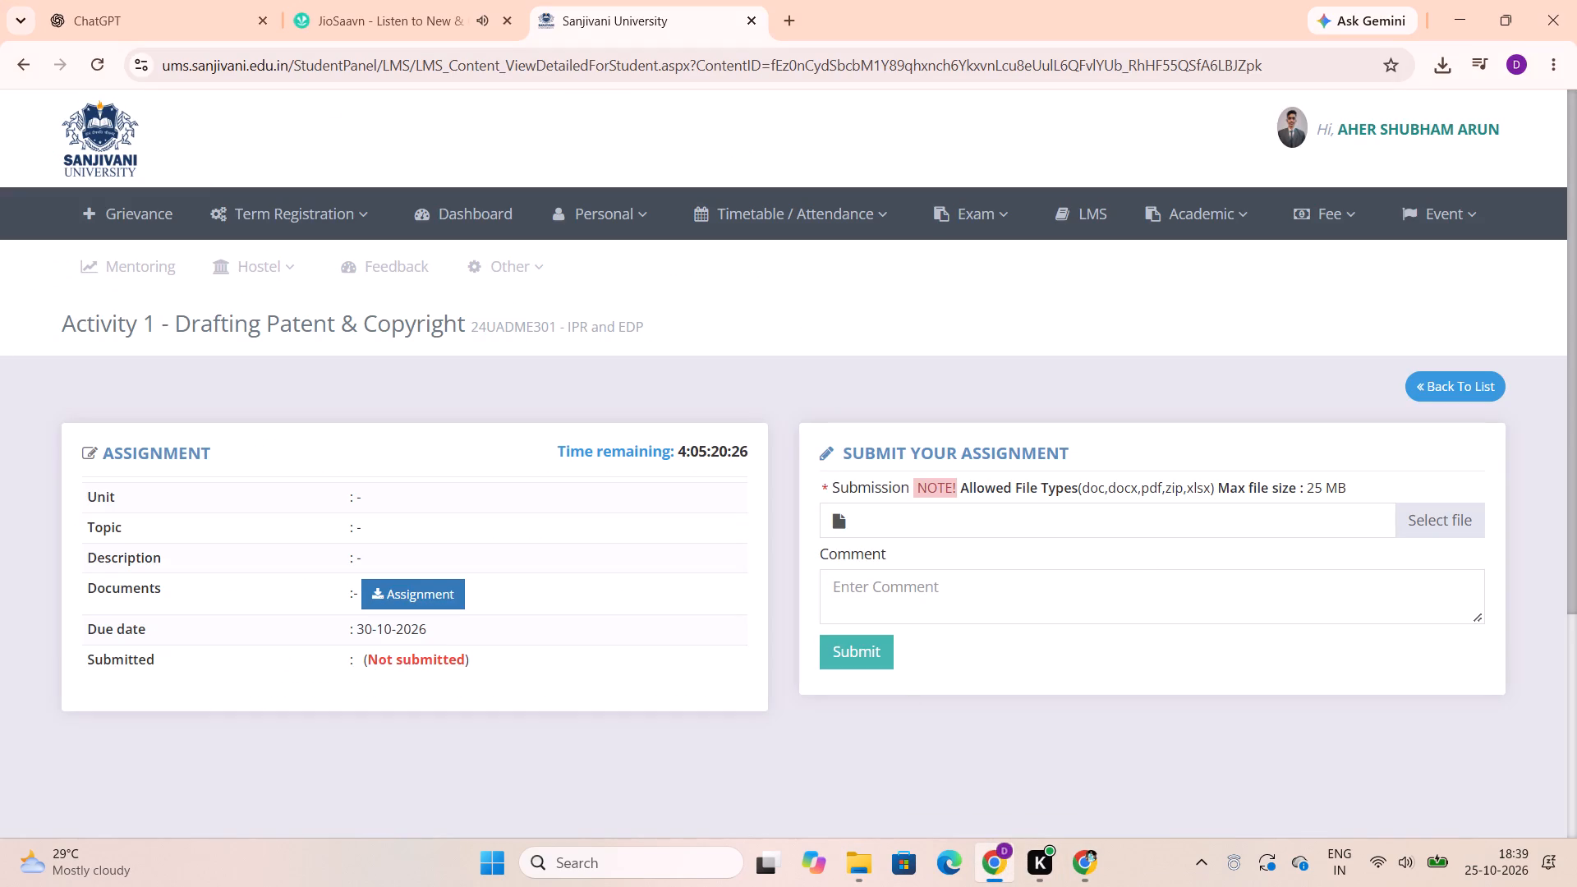
click(1415, 517)
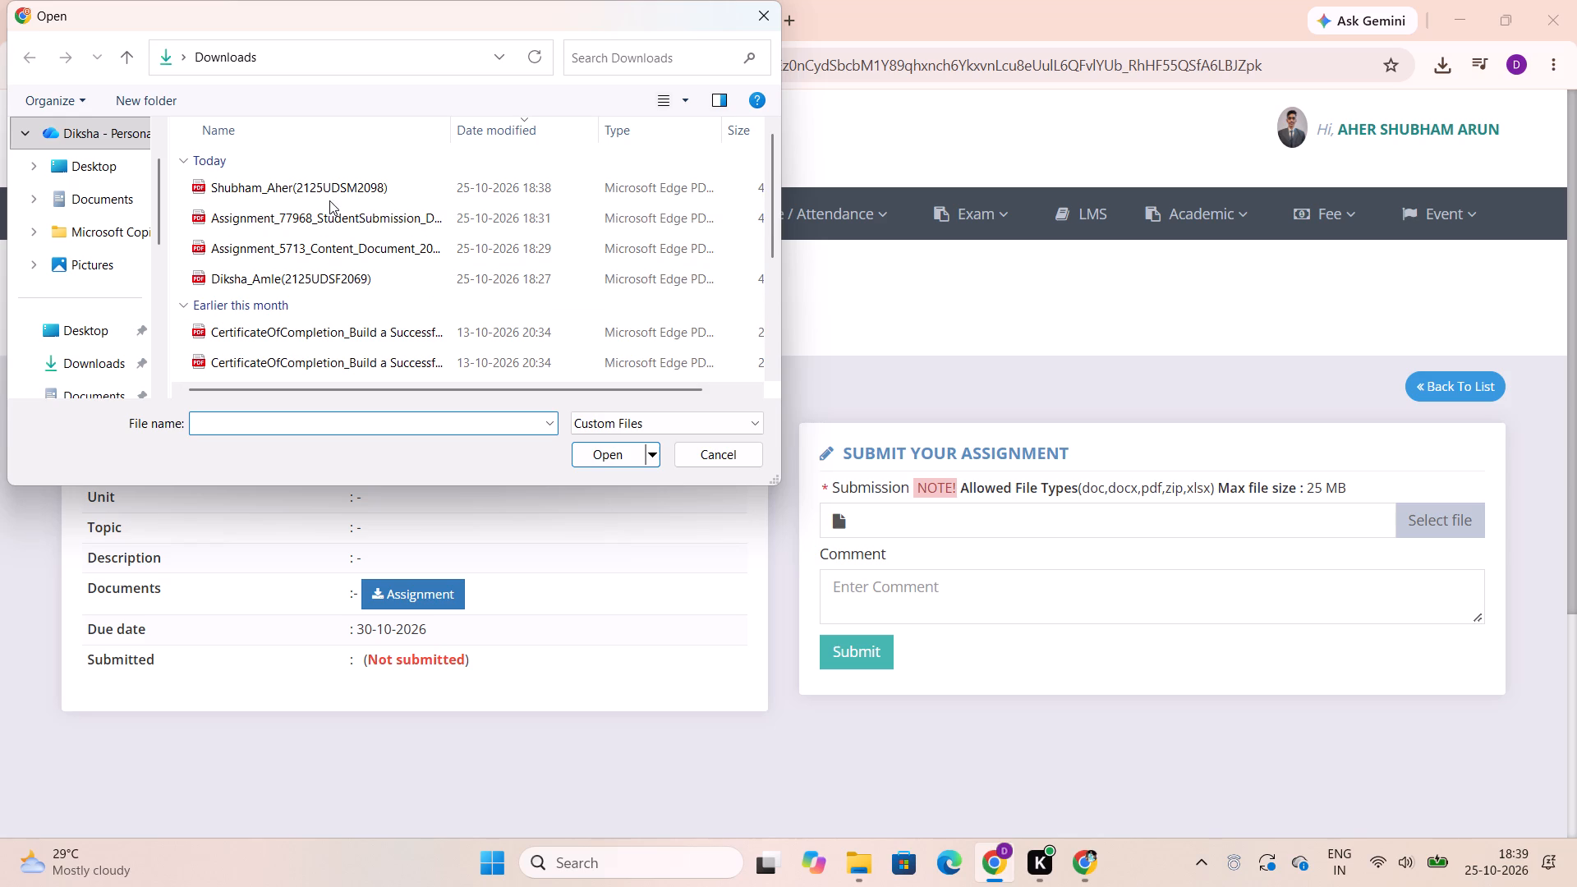
click(324, 195)
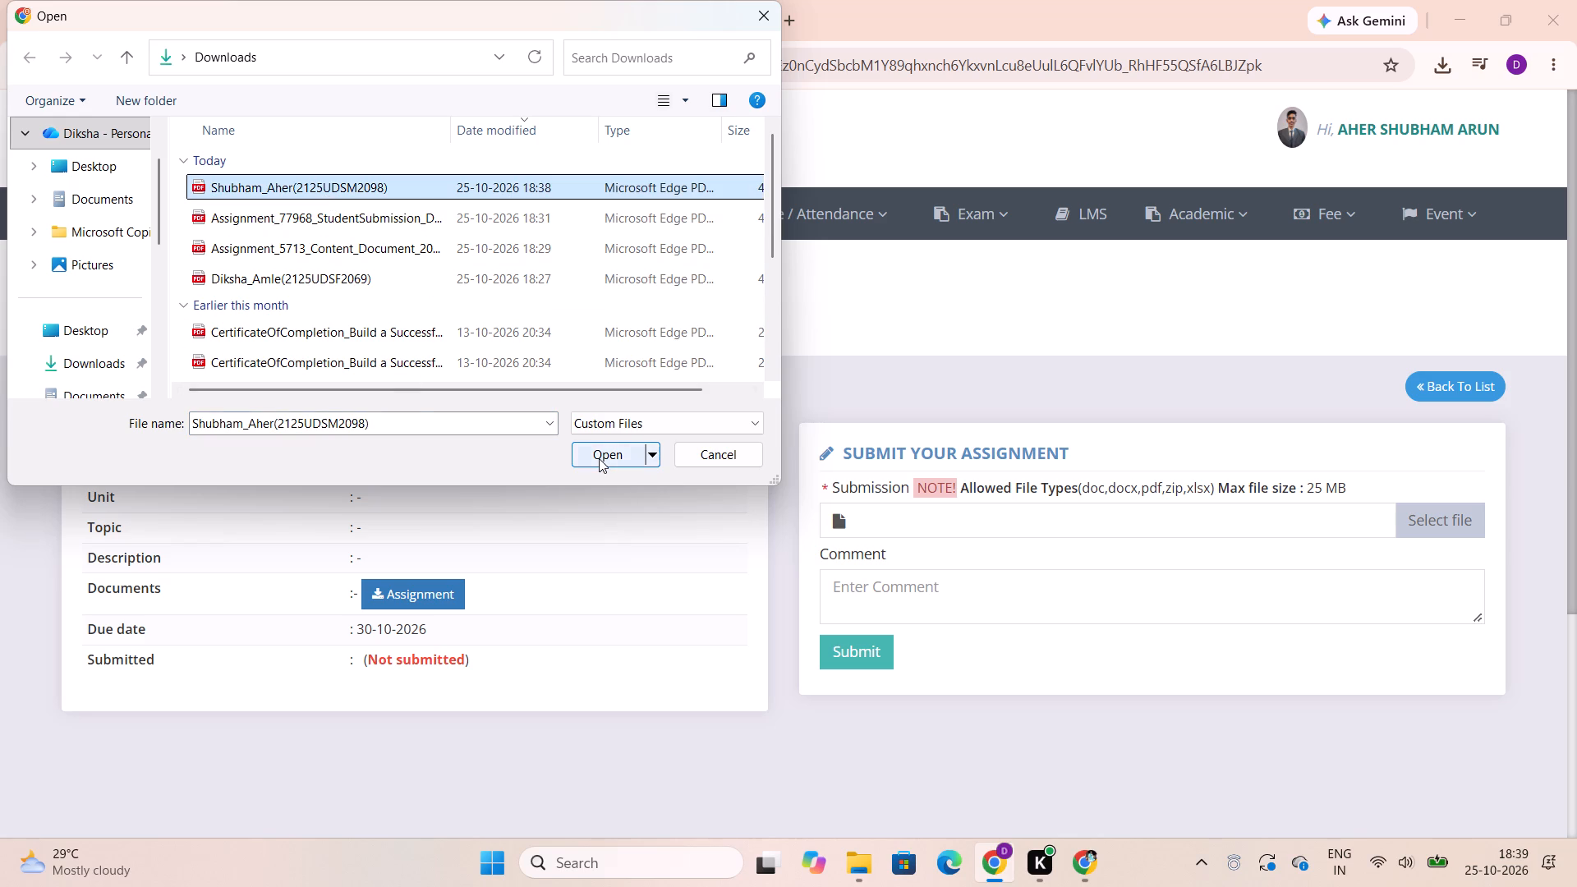
click(599, 458)
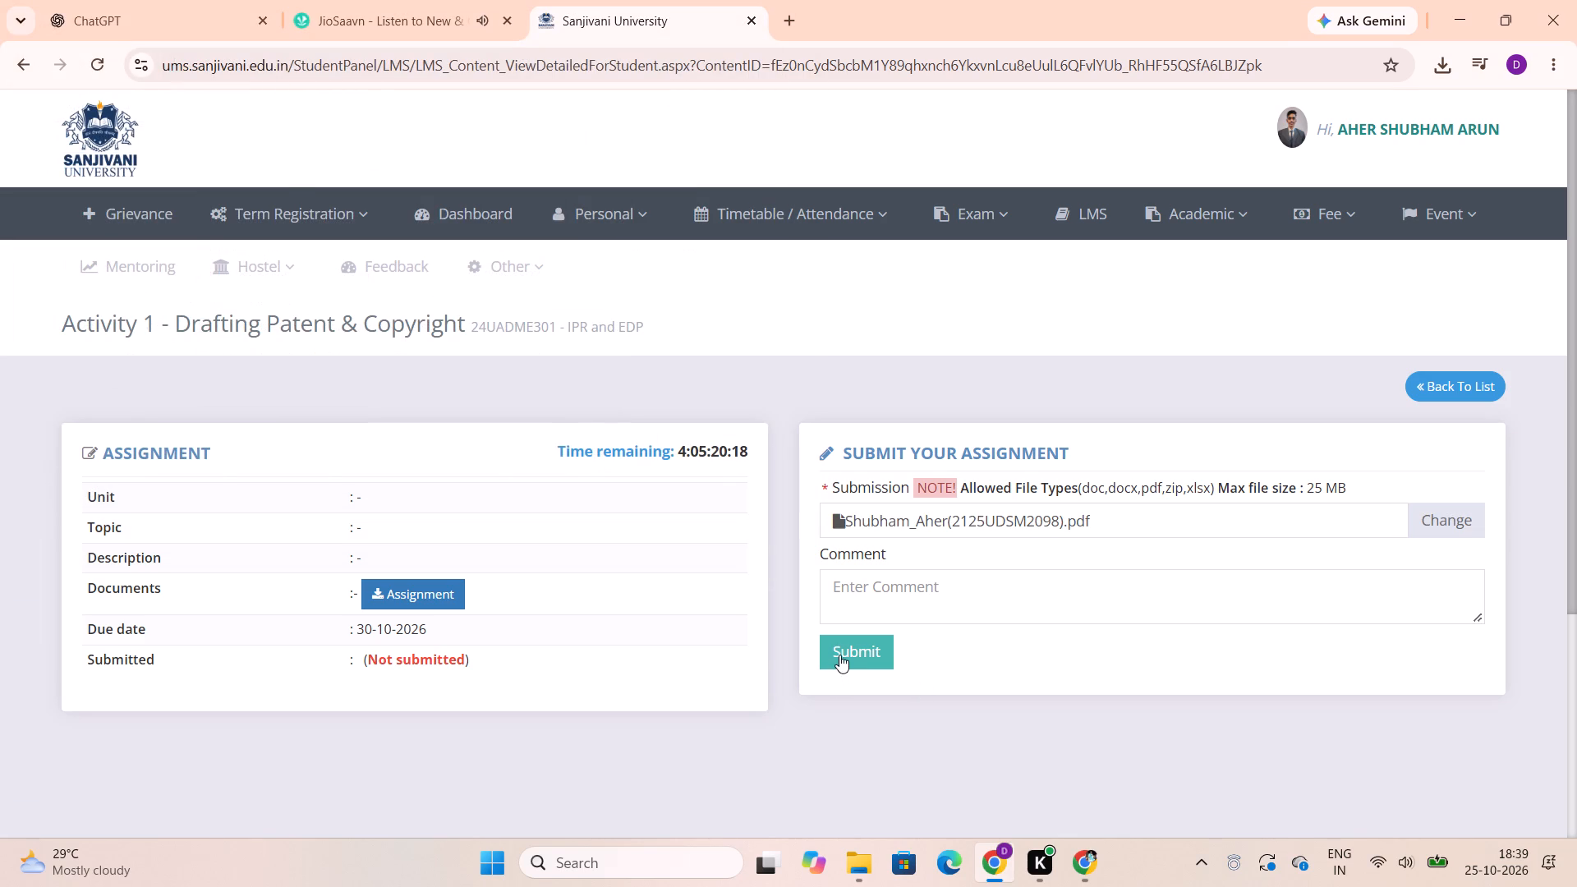
click(839, 655)
click(1046, 303)
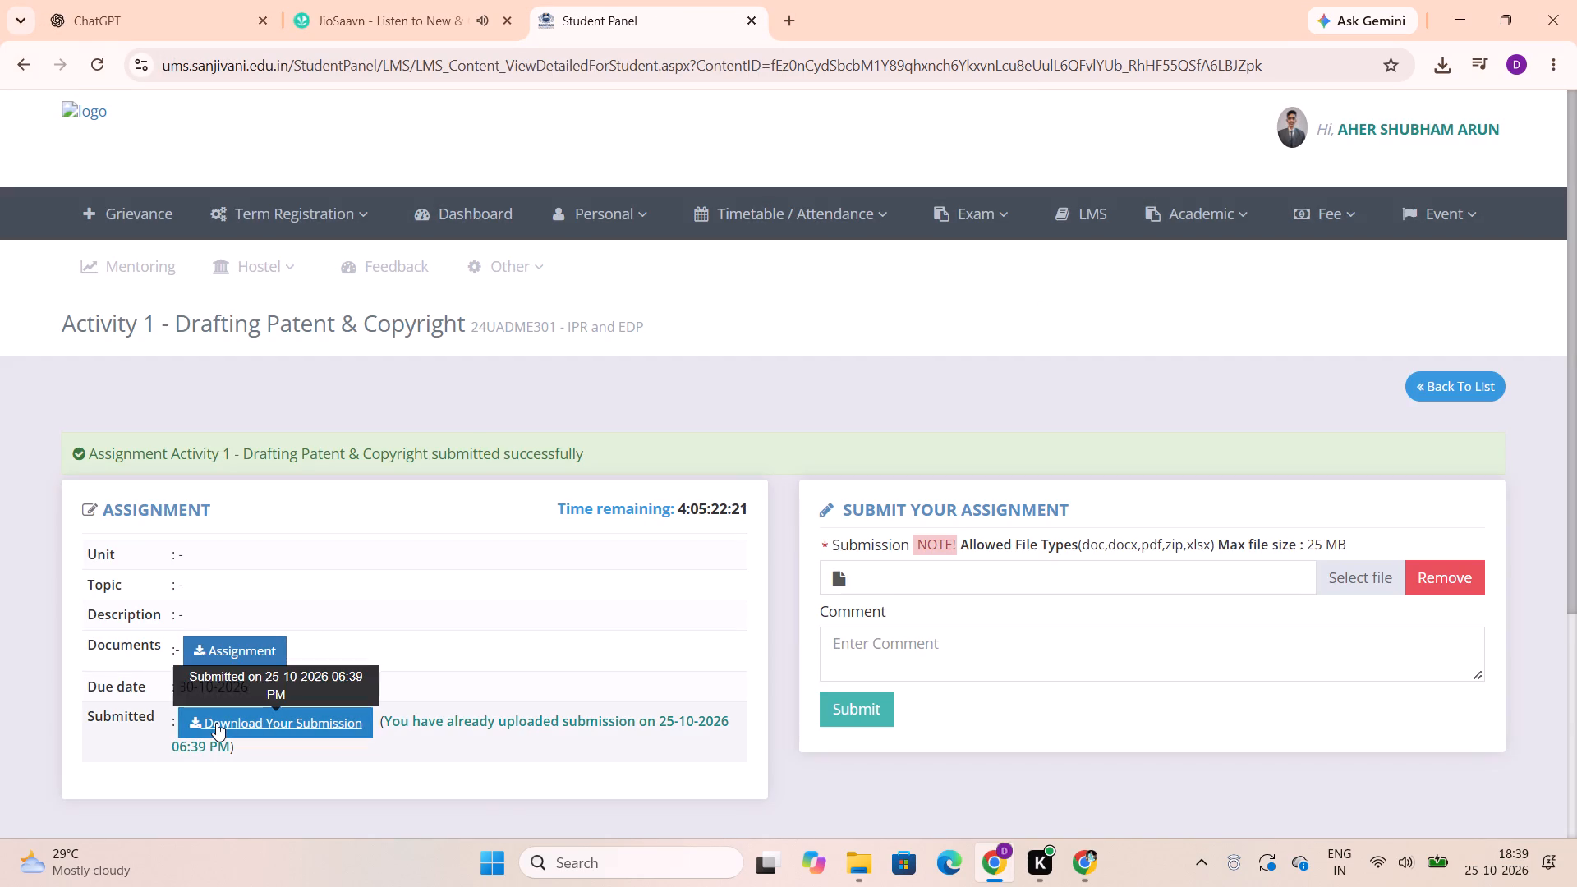
Download the submitted Activity 1 file from the portal and check its opening pages, closing the PDF when done.
click(216, 724)
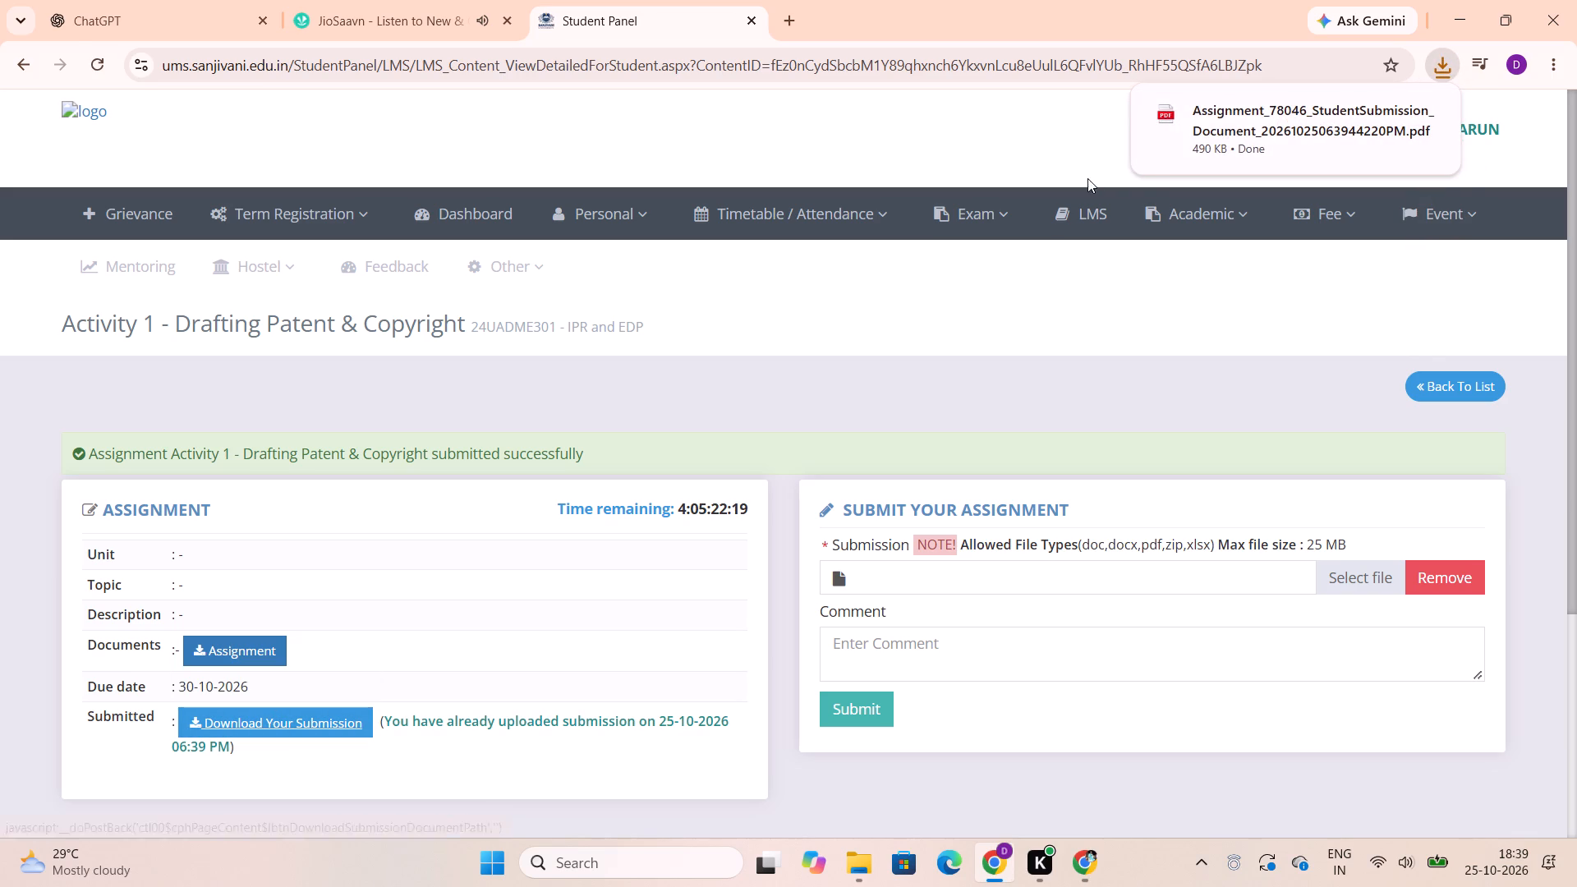
double_click(1188, 152)
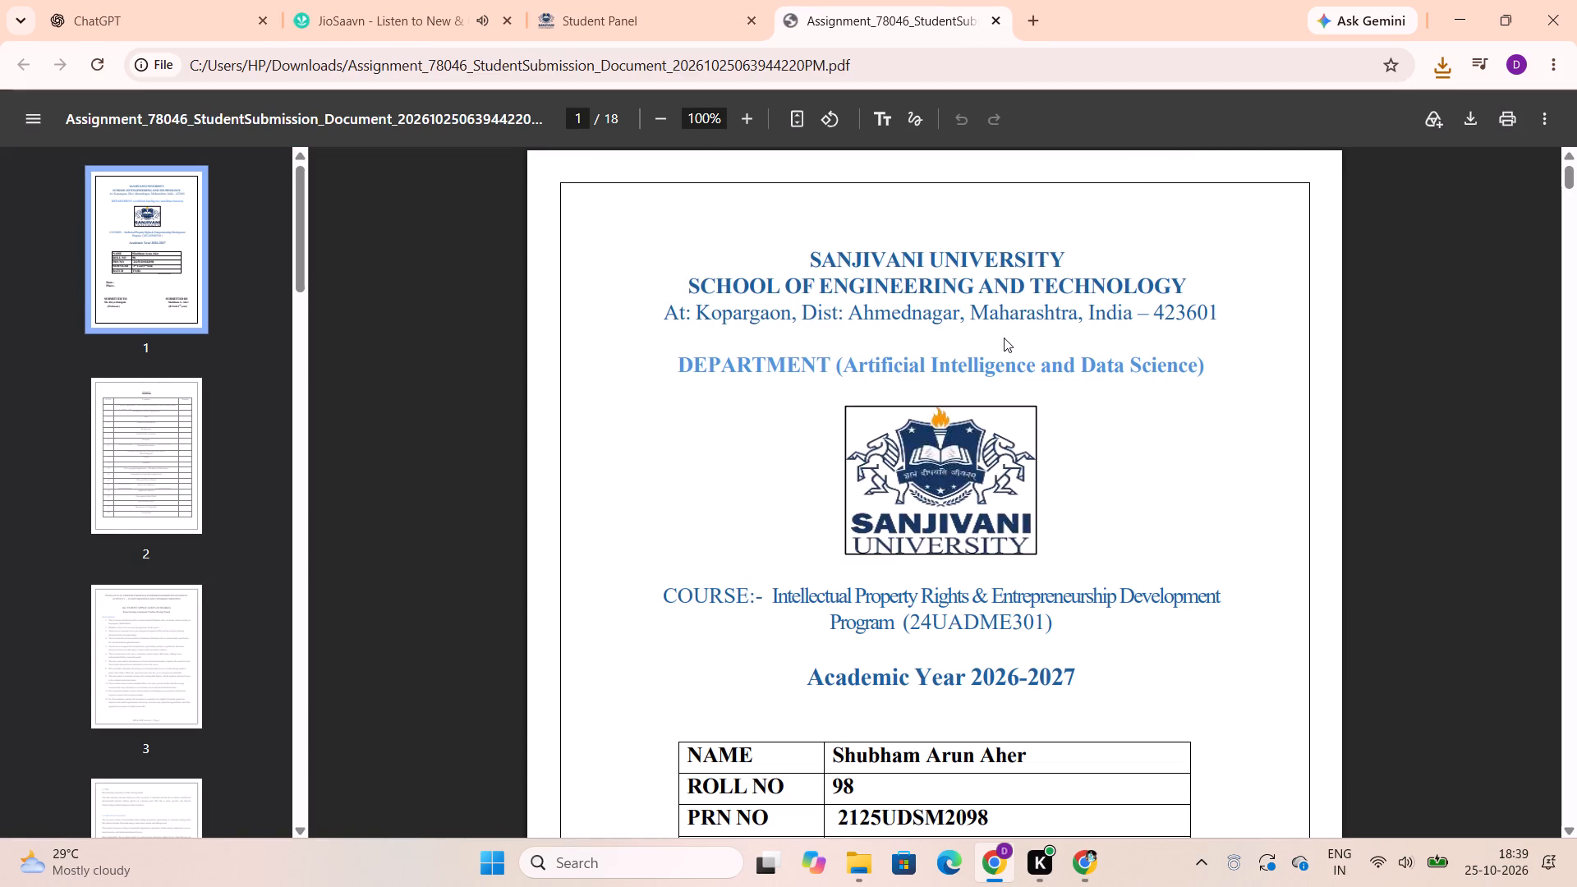
scroll(1004, 338, down, 13)
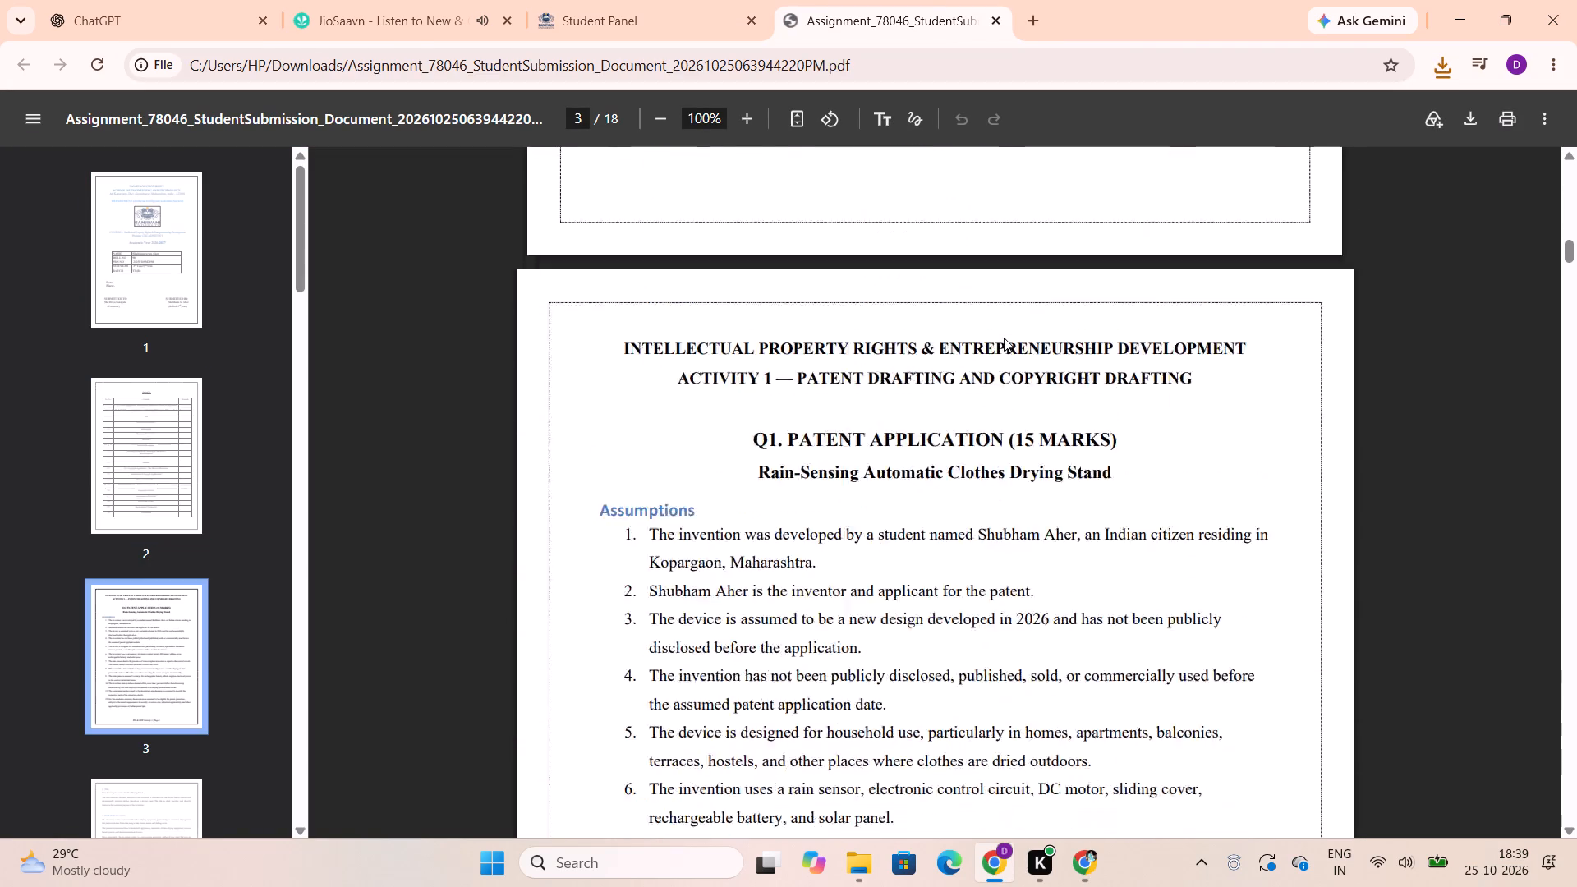
scroll(1004, 338, down, 3)
click(999, 16)
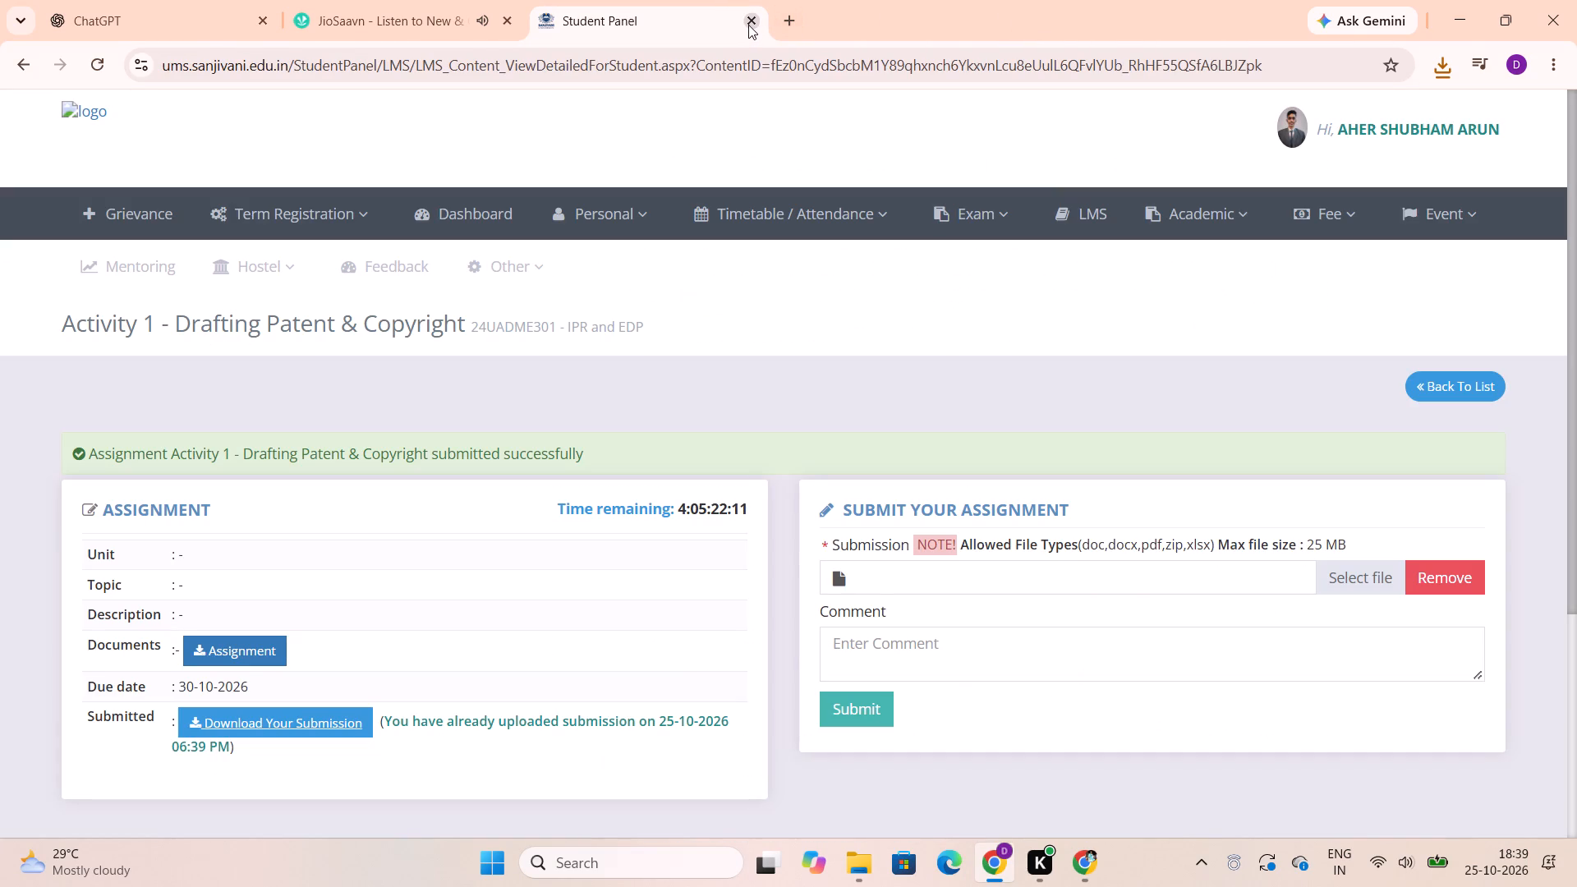
Close the university portal page and minimize that Chrome window.
click(748, 24)
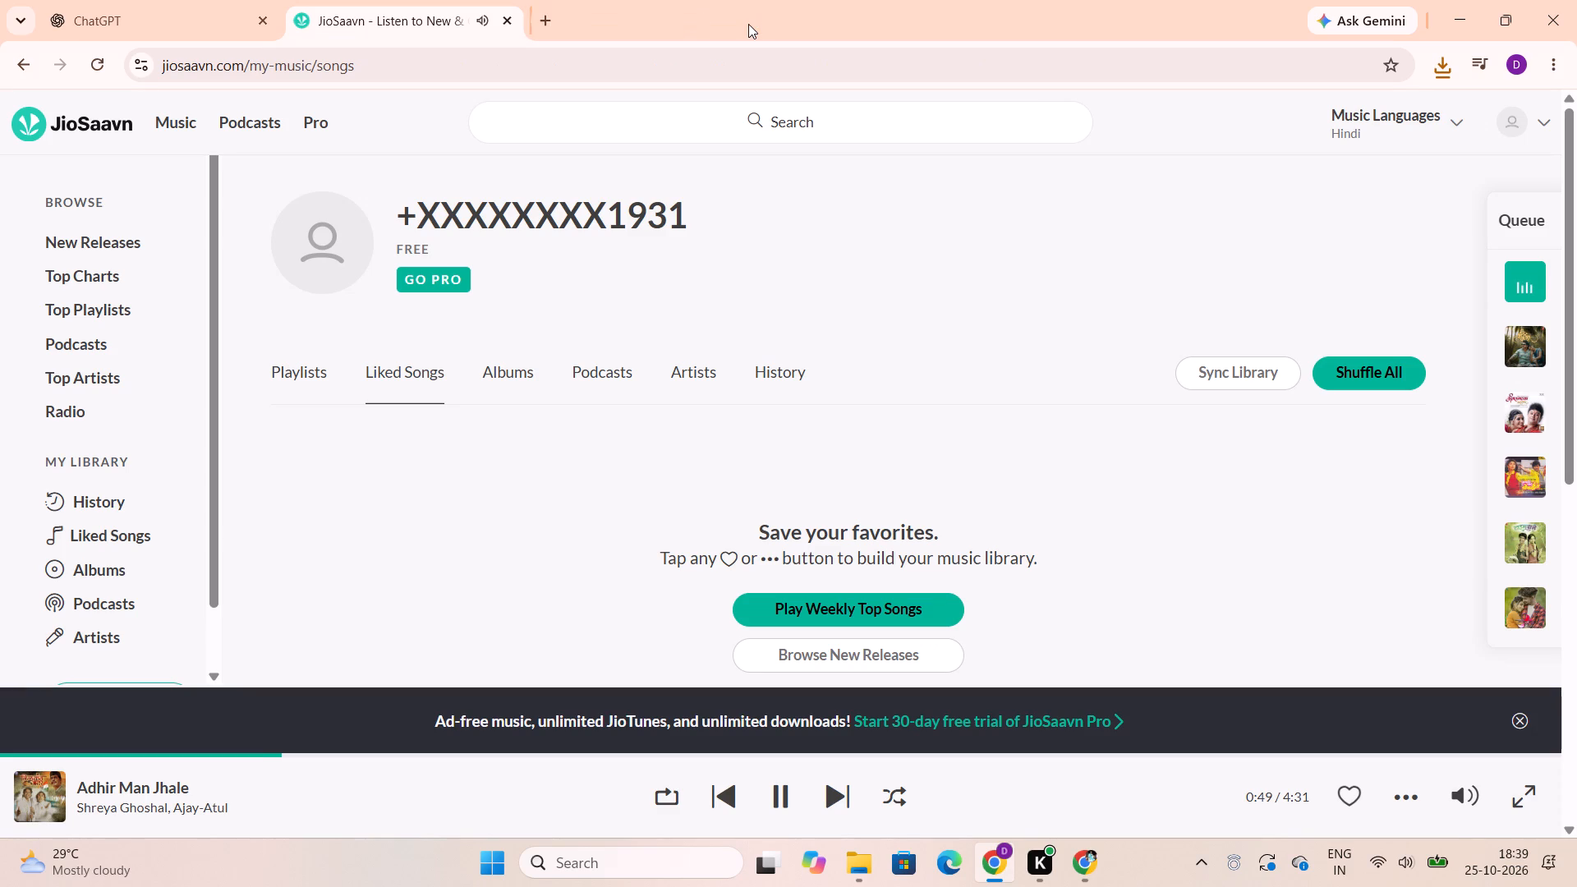
click(1455, 11)
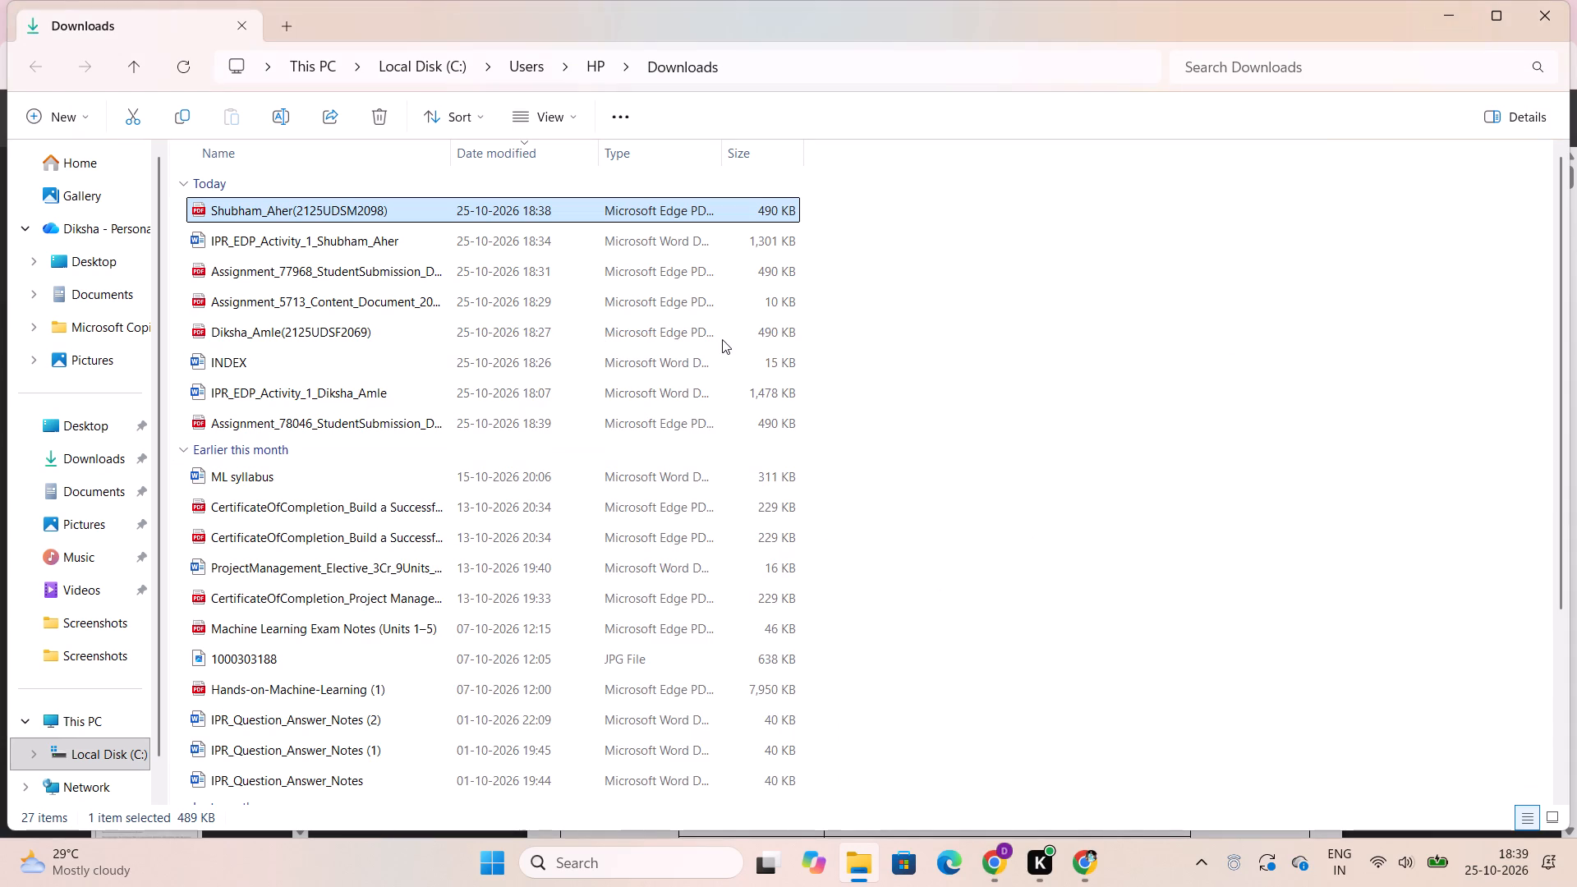
Delete the Assignment_5713_Content_Document PDF from the Downloads folder.
click(969, 227)
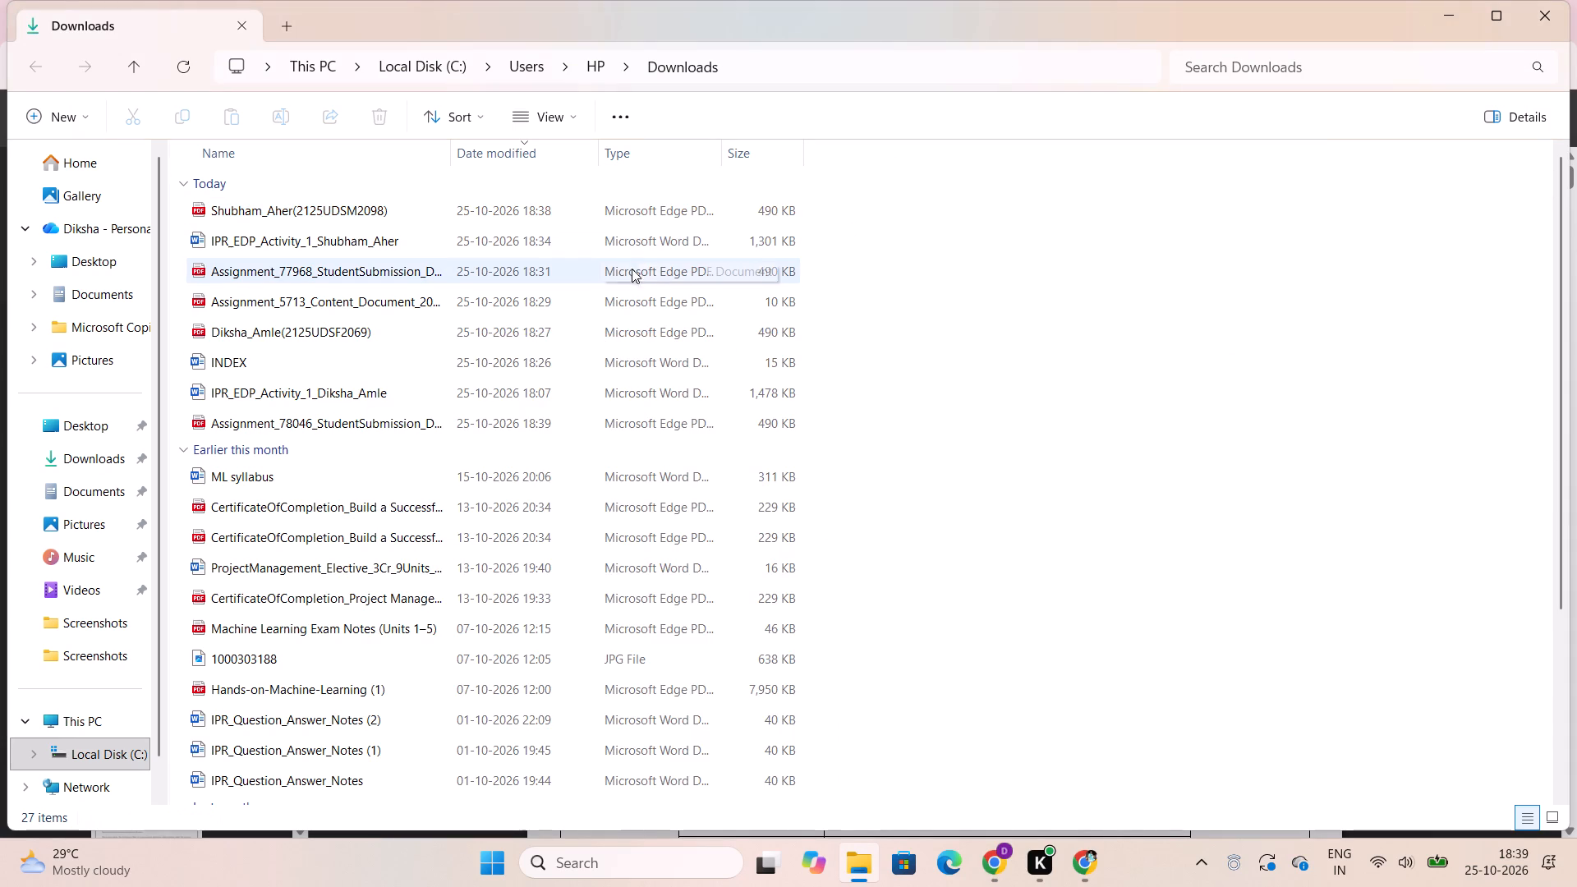
click(507, 306)
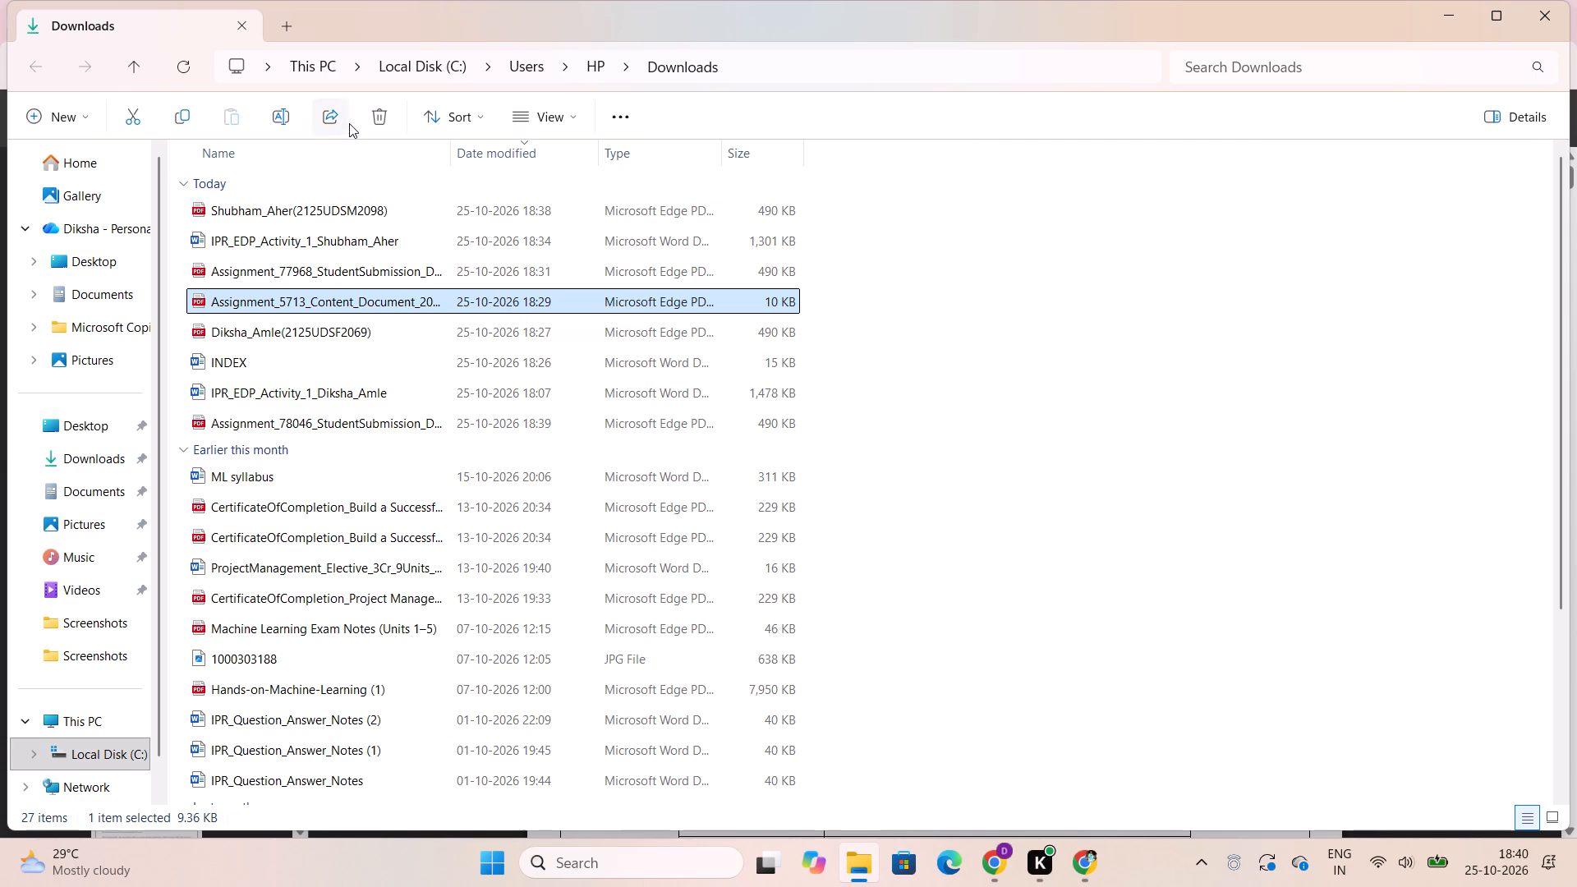
click(374, 117)
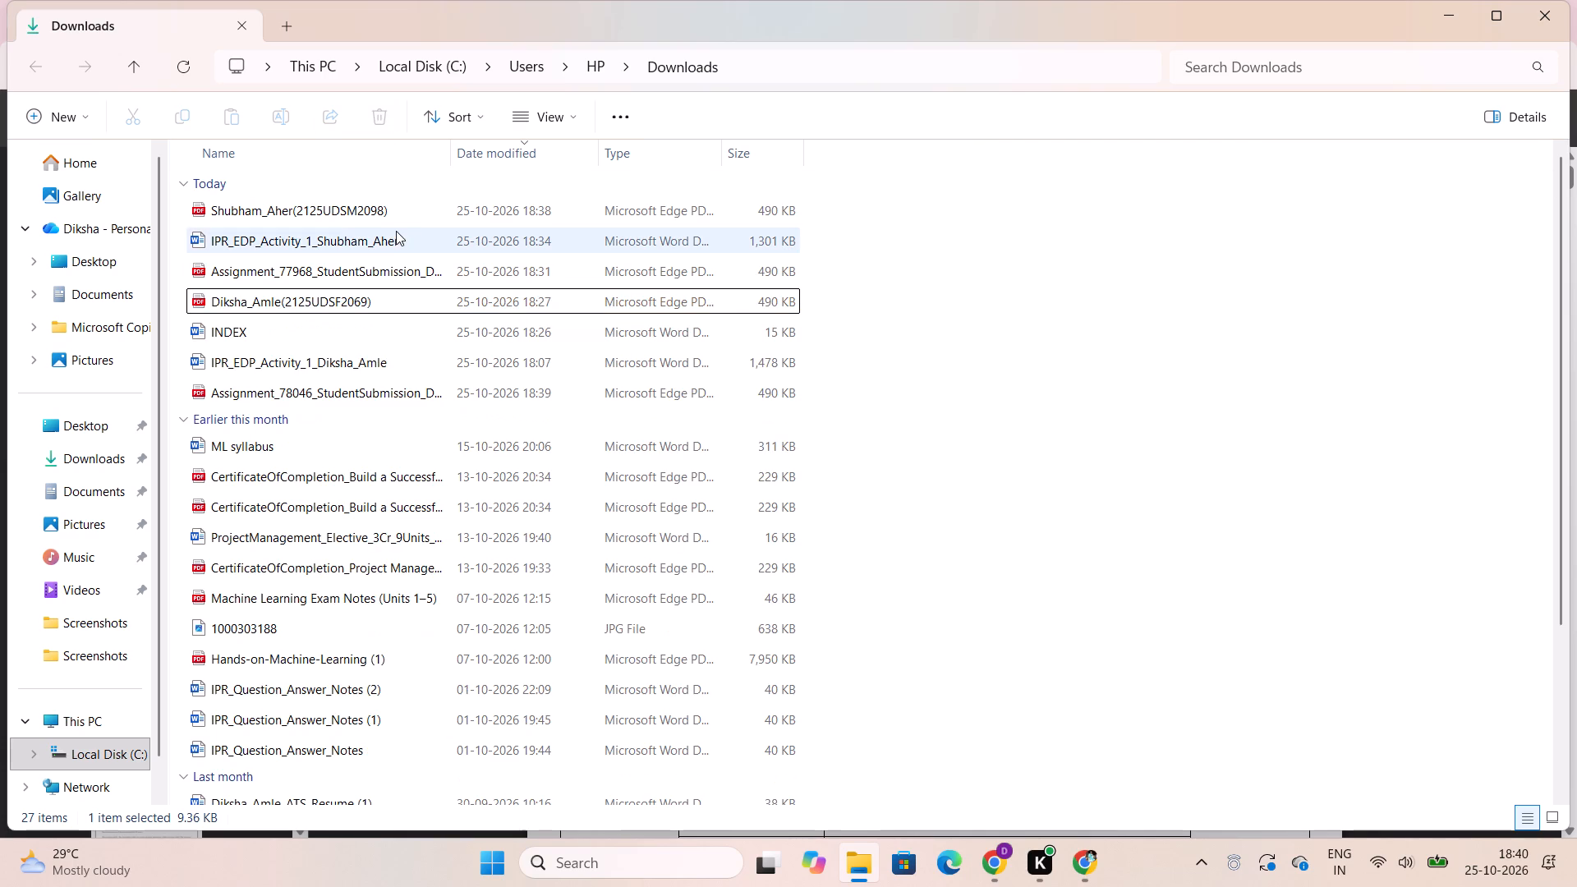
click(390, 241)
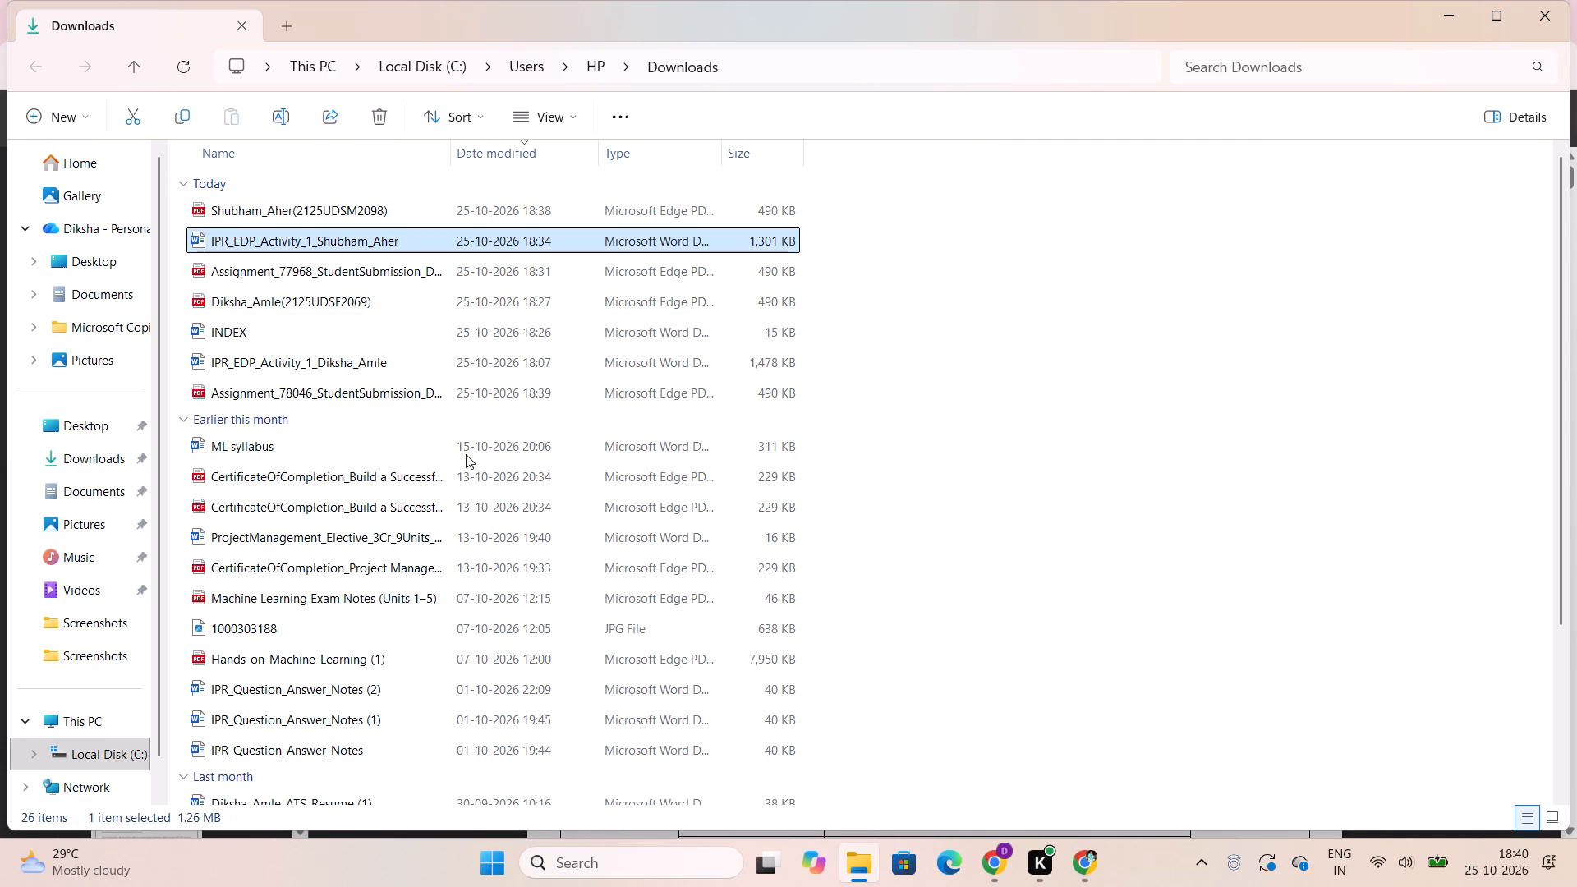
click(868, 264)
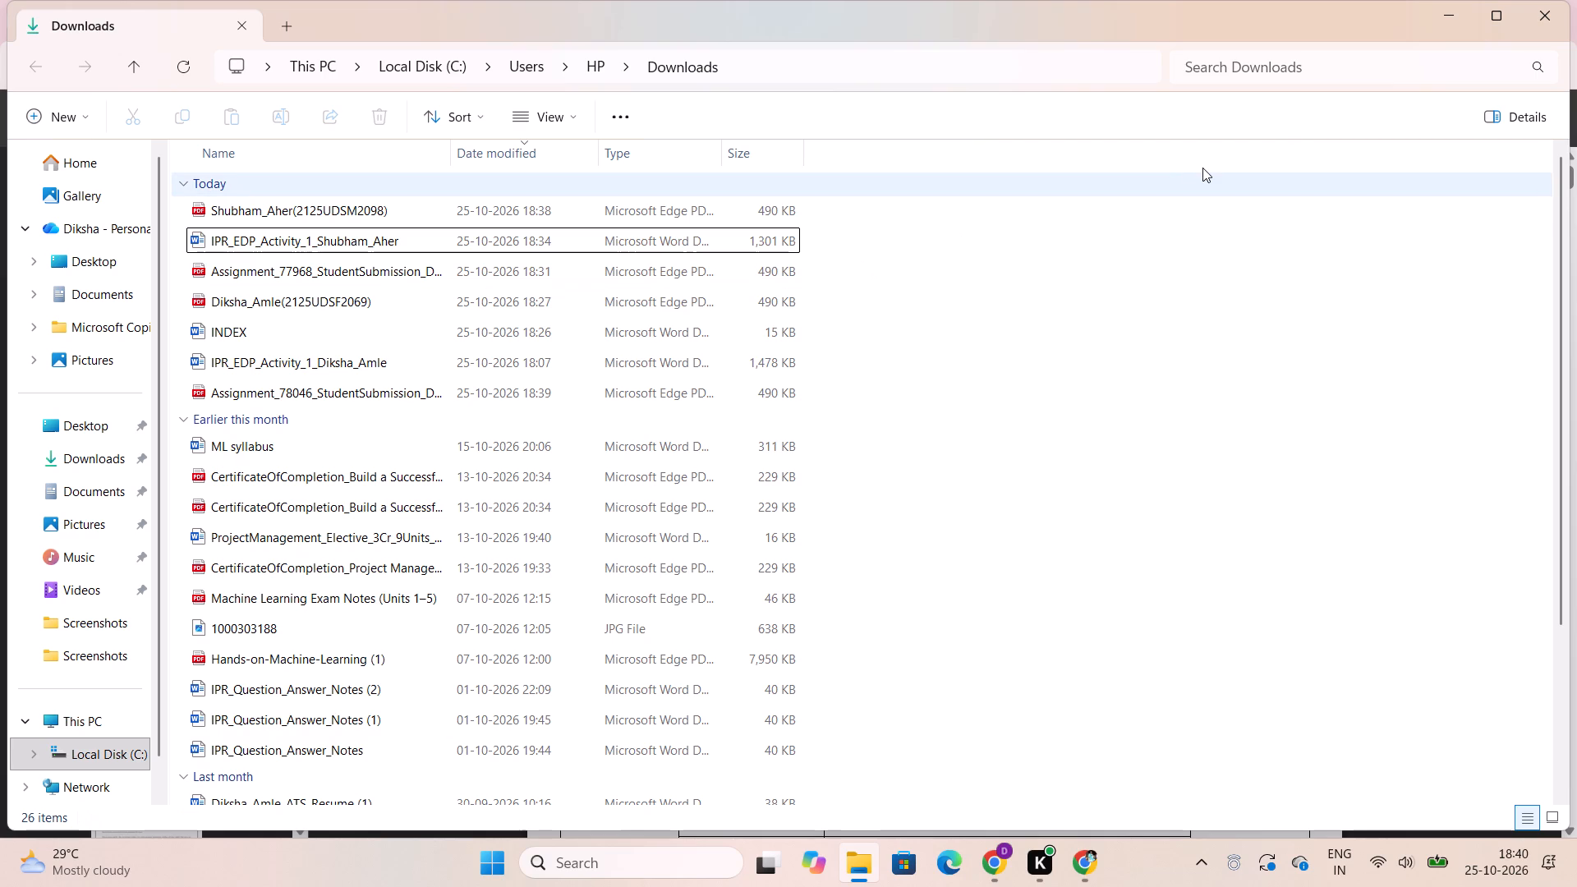
click(1464, 14)
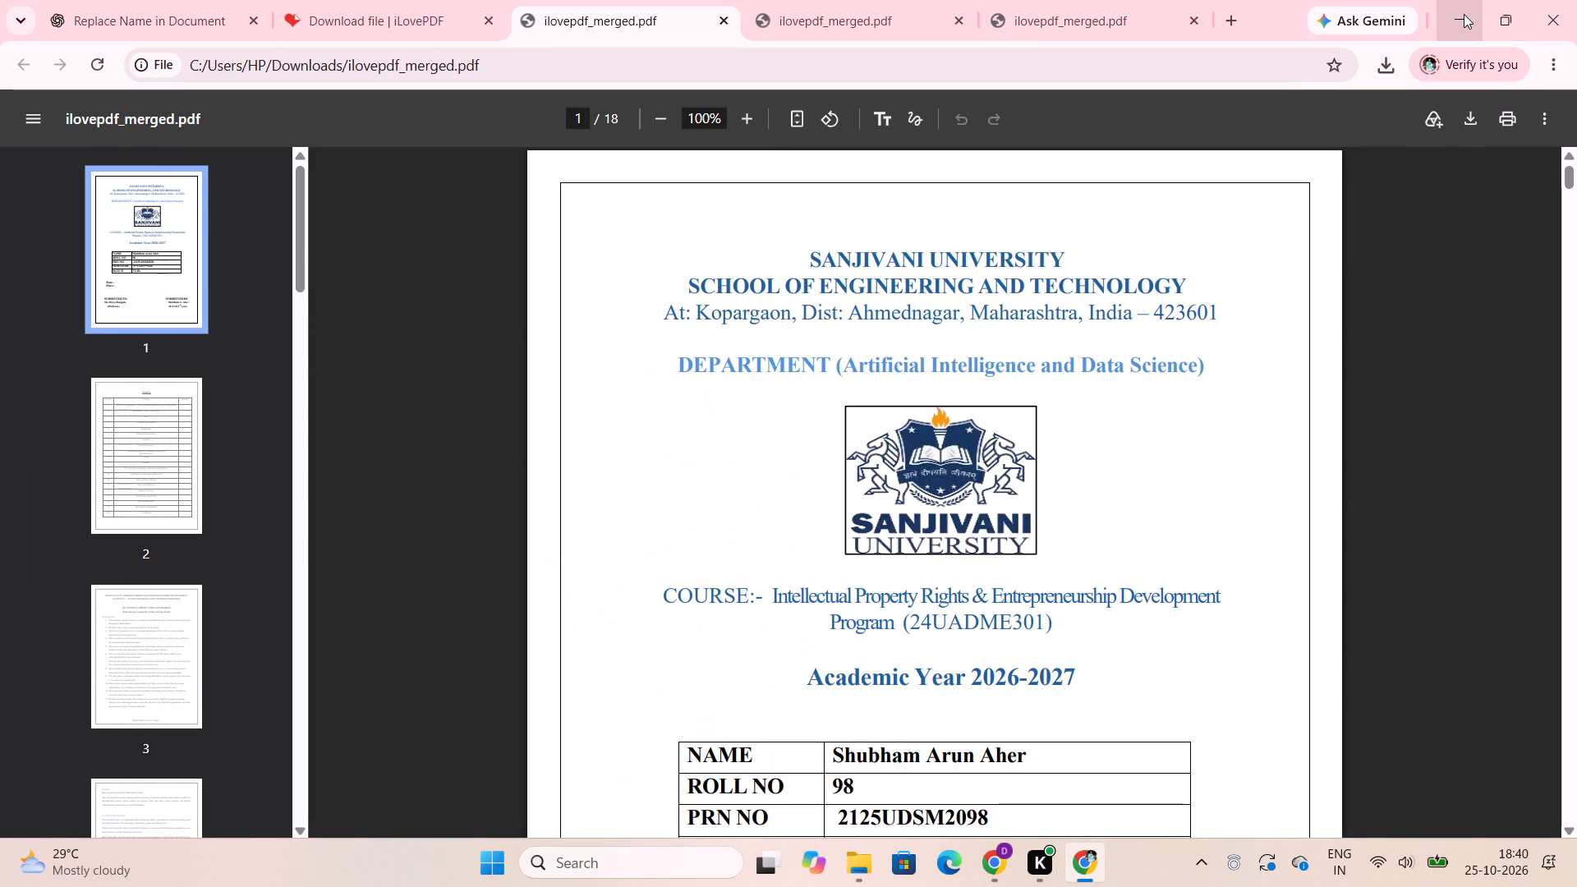